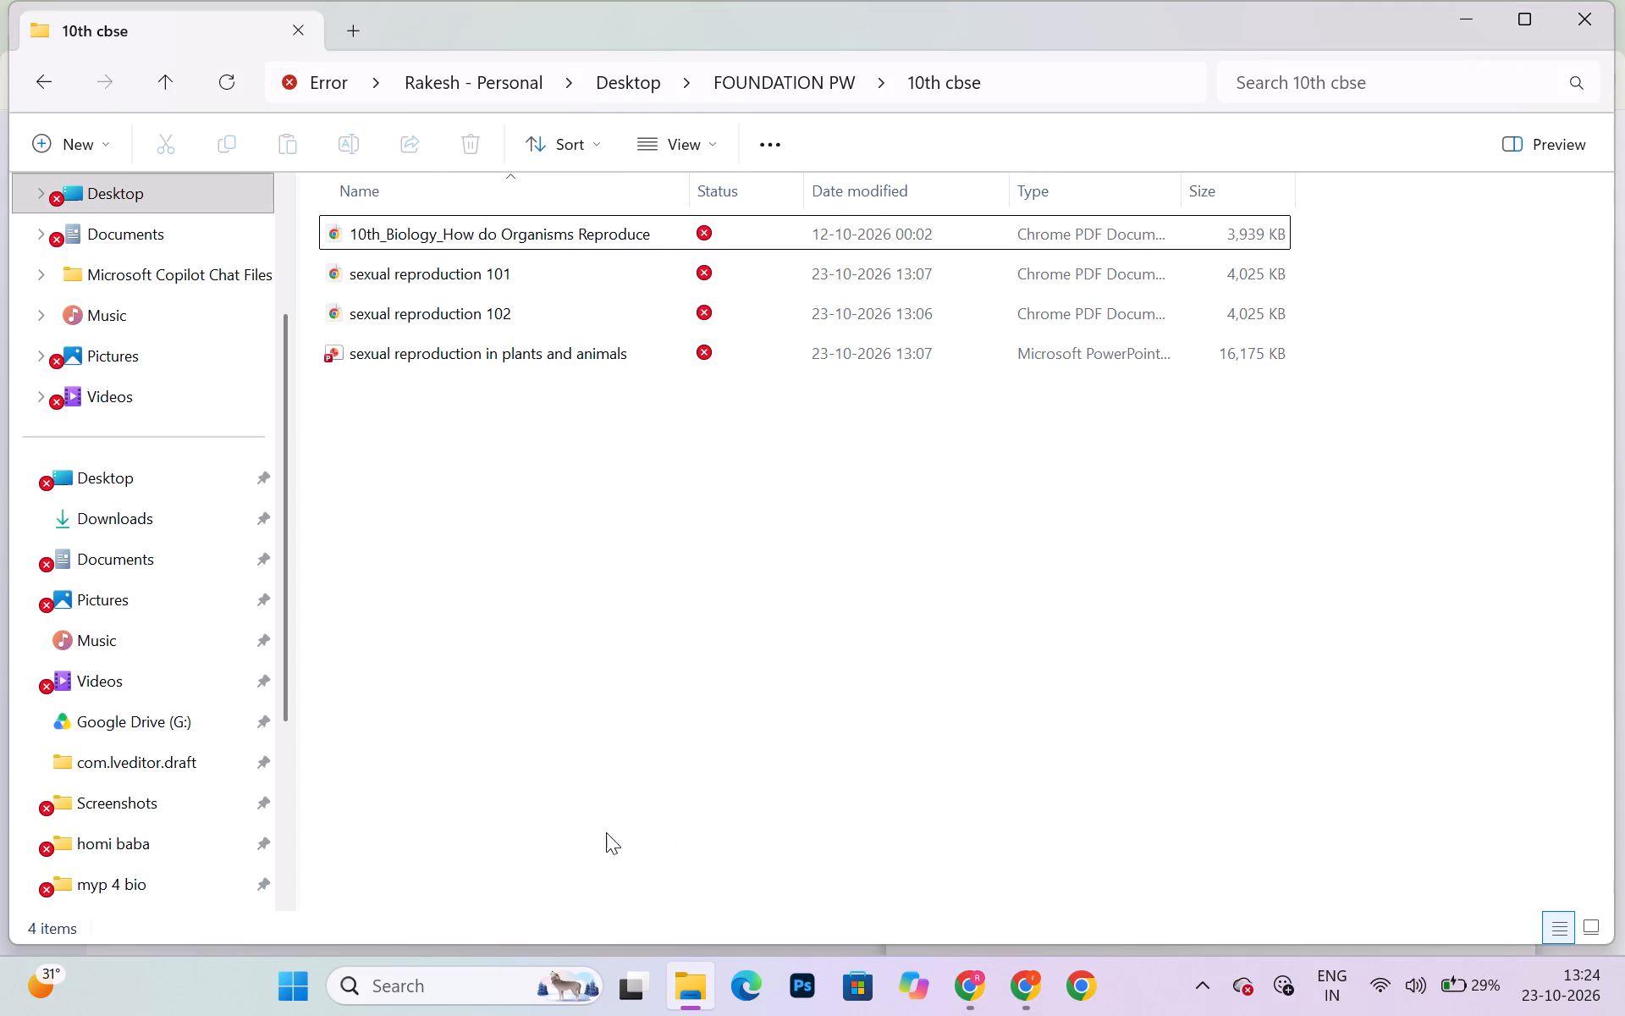
click(756, 87)
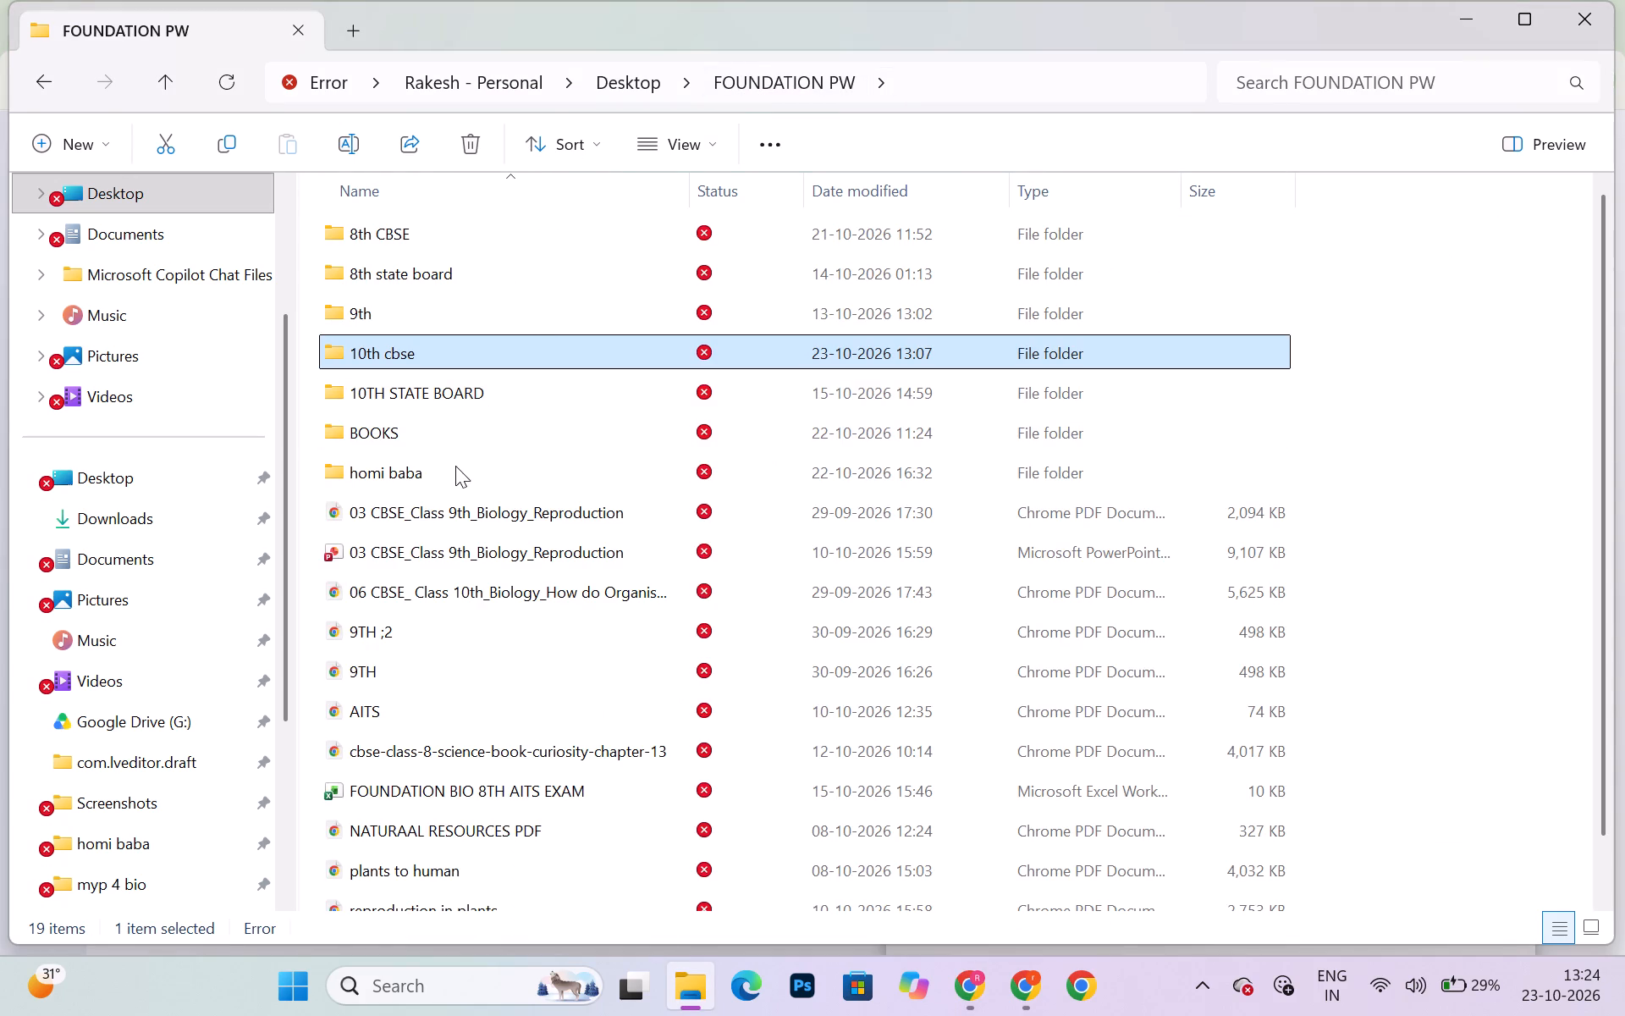
double_click(458, 436)
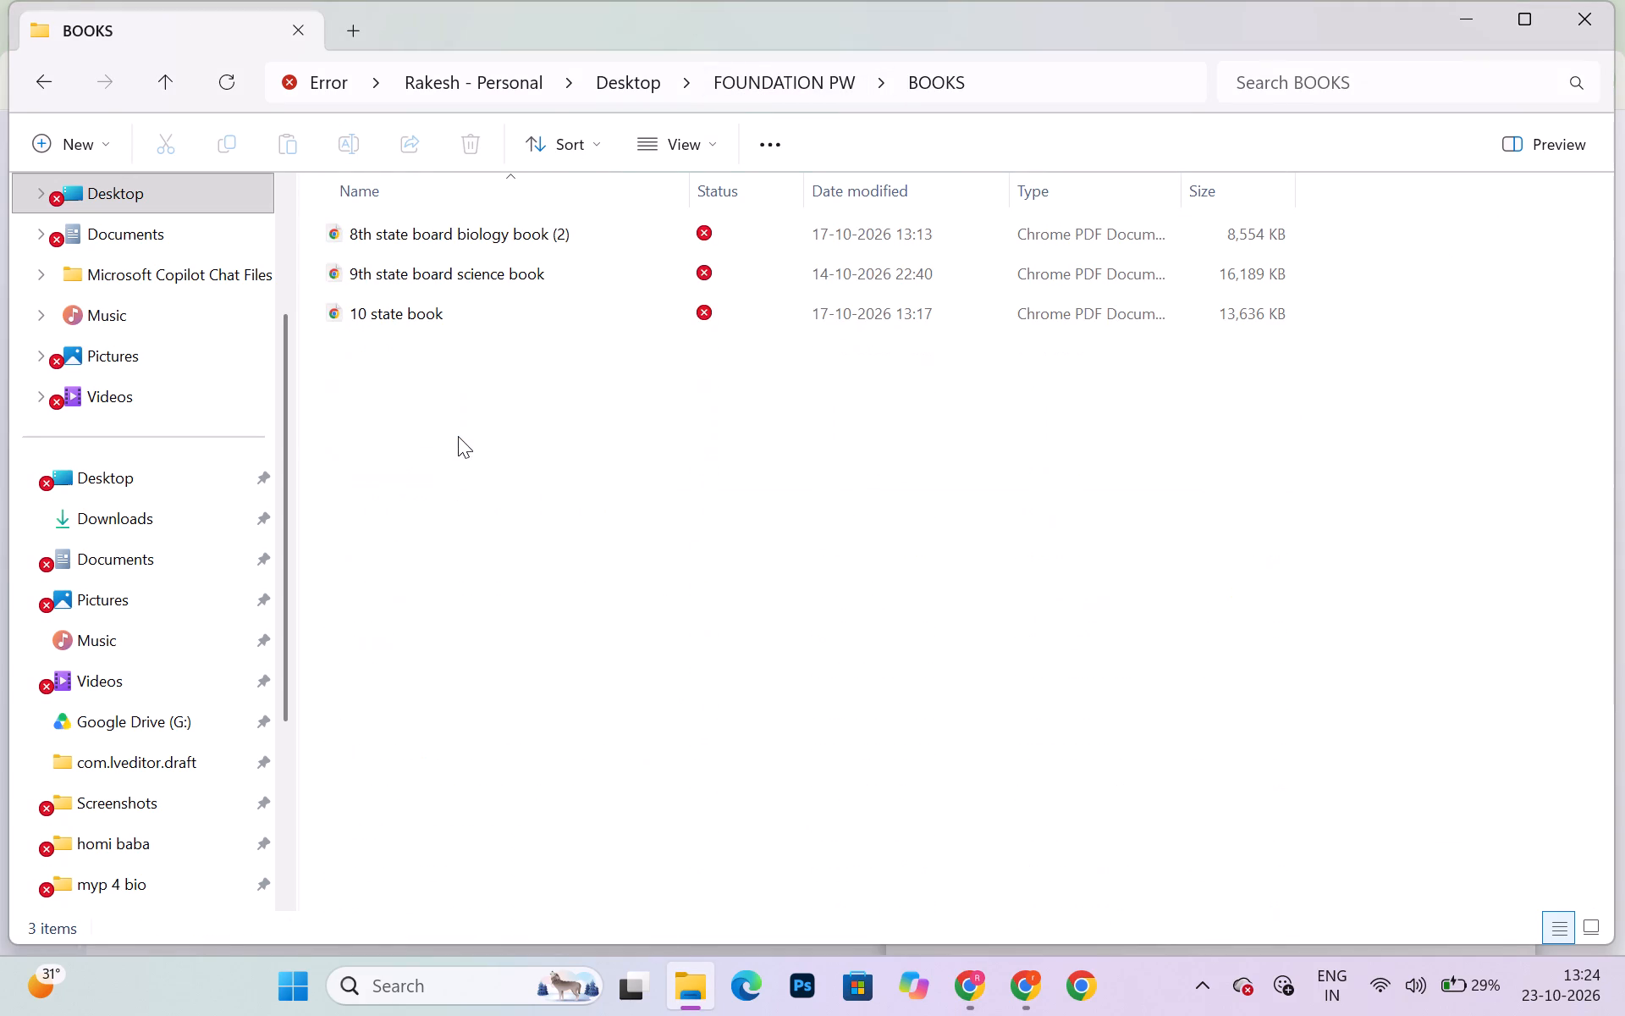
double_click(449, 318)
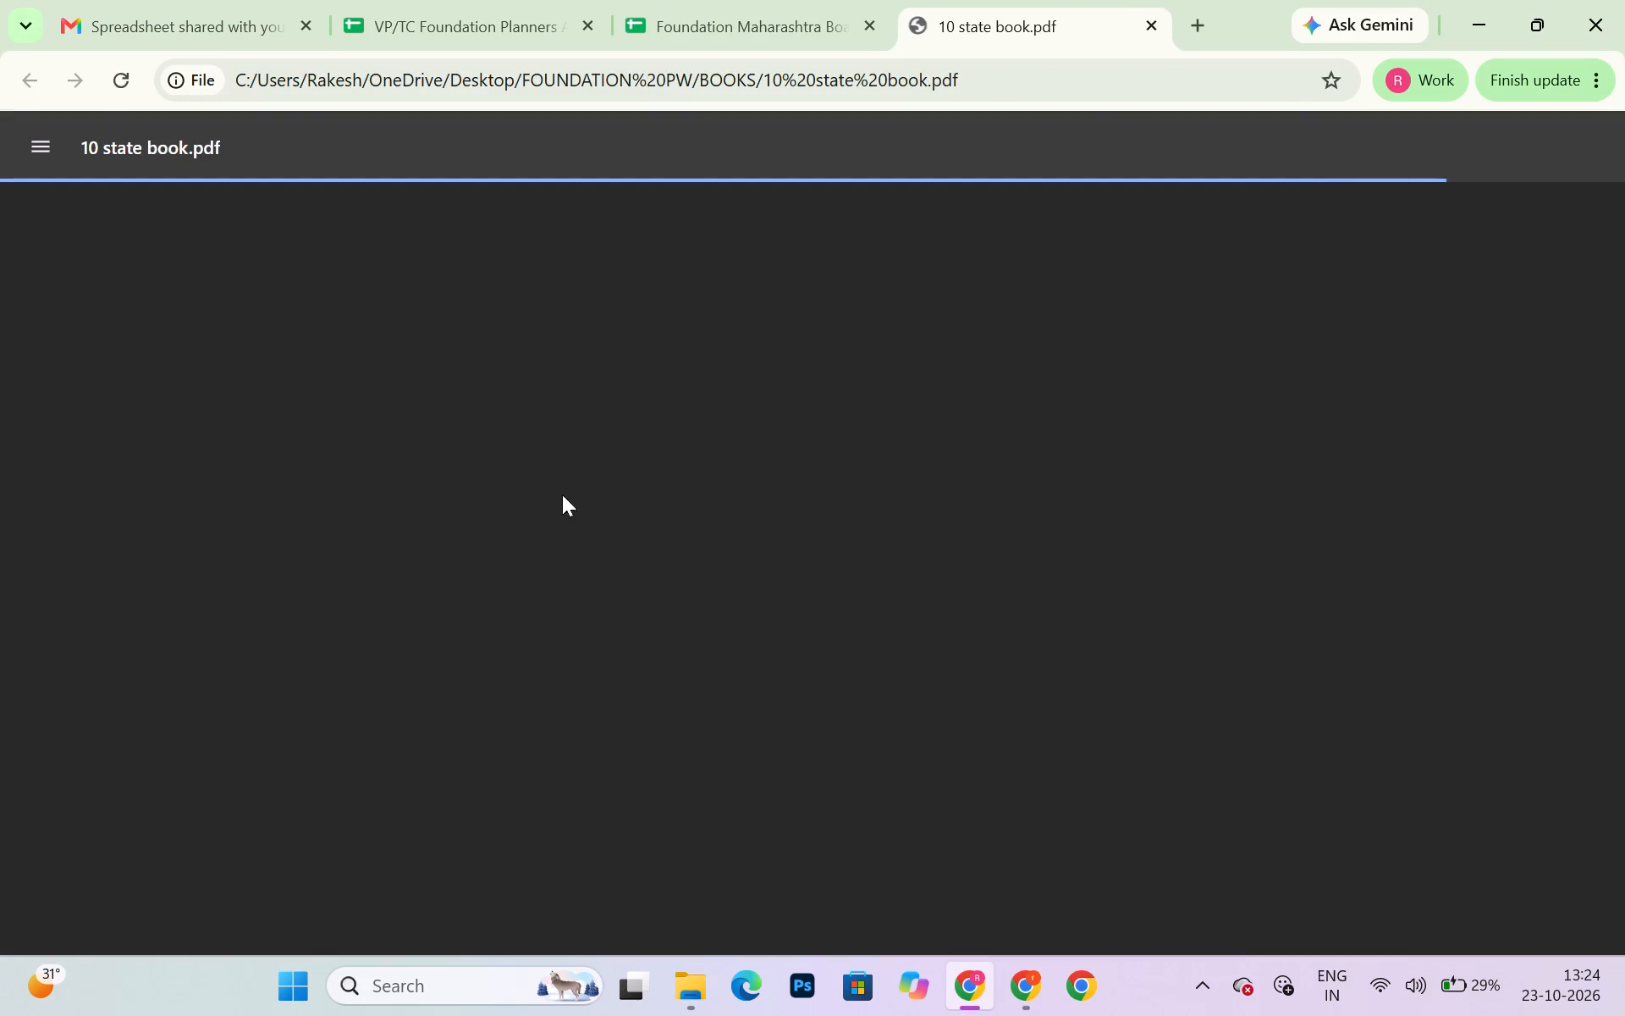
Go to page 55 of the Standard Ten Science and Technology textbook PDF.
scroll(664, 728, down, 1)
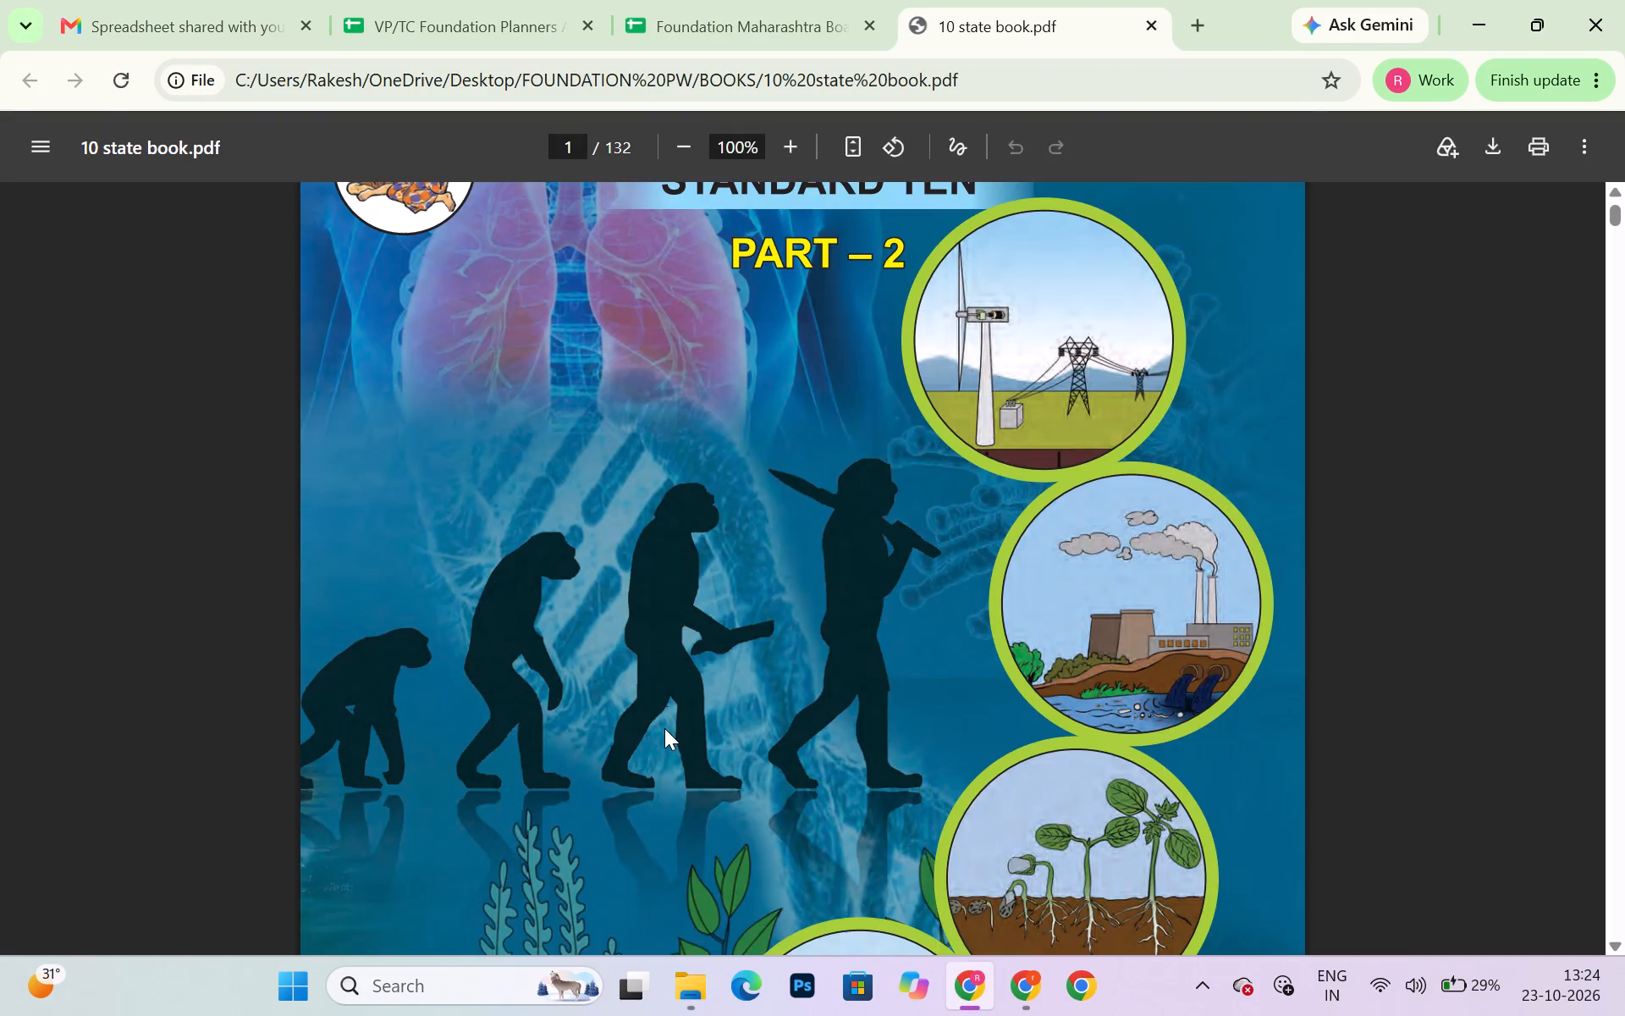
click(578, 148)
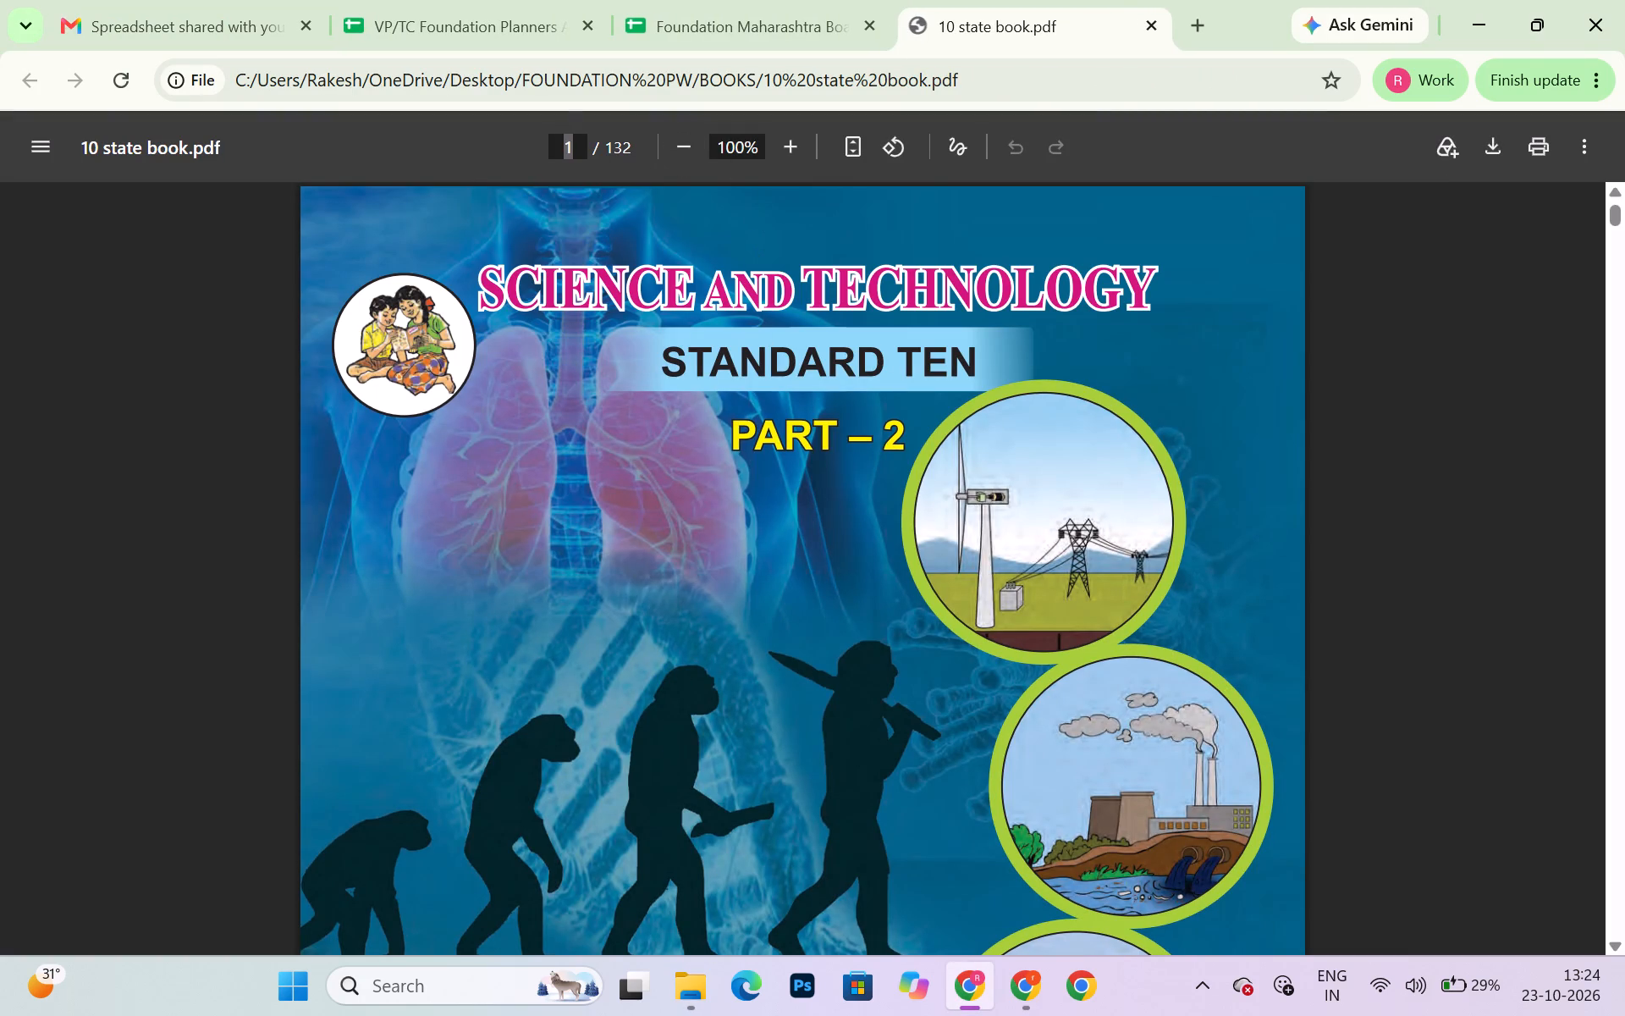
key(BackSpace)
text(55)
key(Return)
Skim backward from page 55 through the preceding chapters of the textbook to look for the needed chapter.
scroll(710, 395, up, 12)
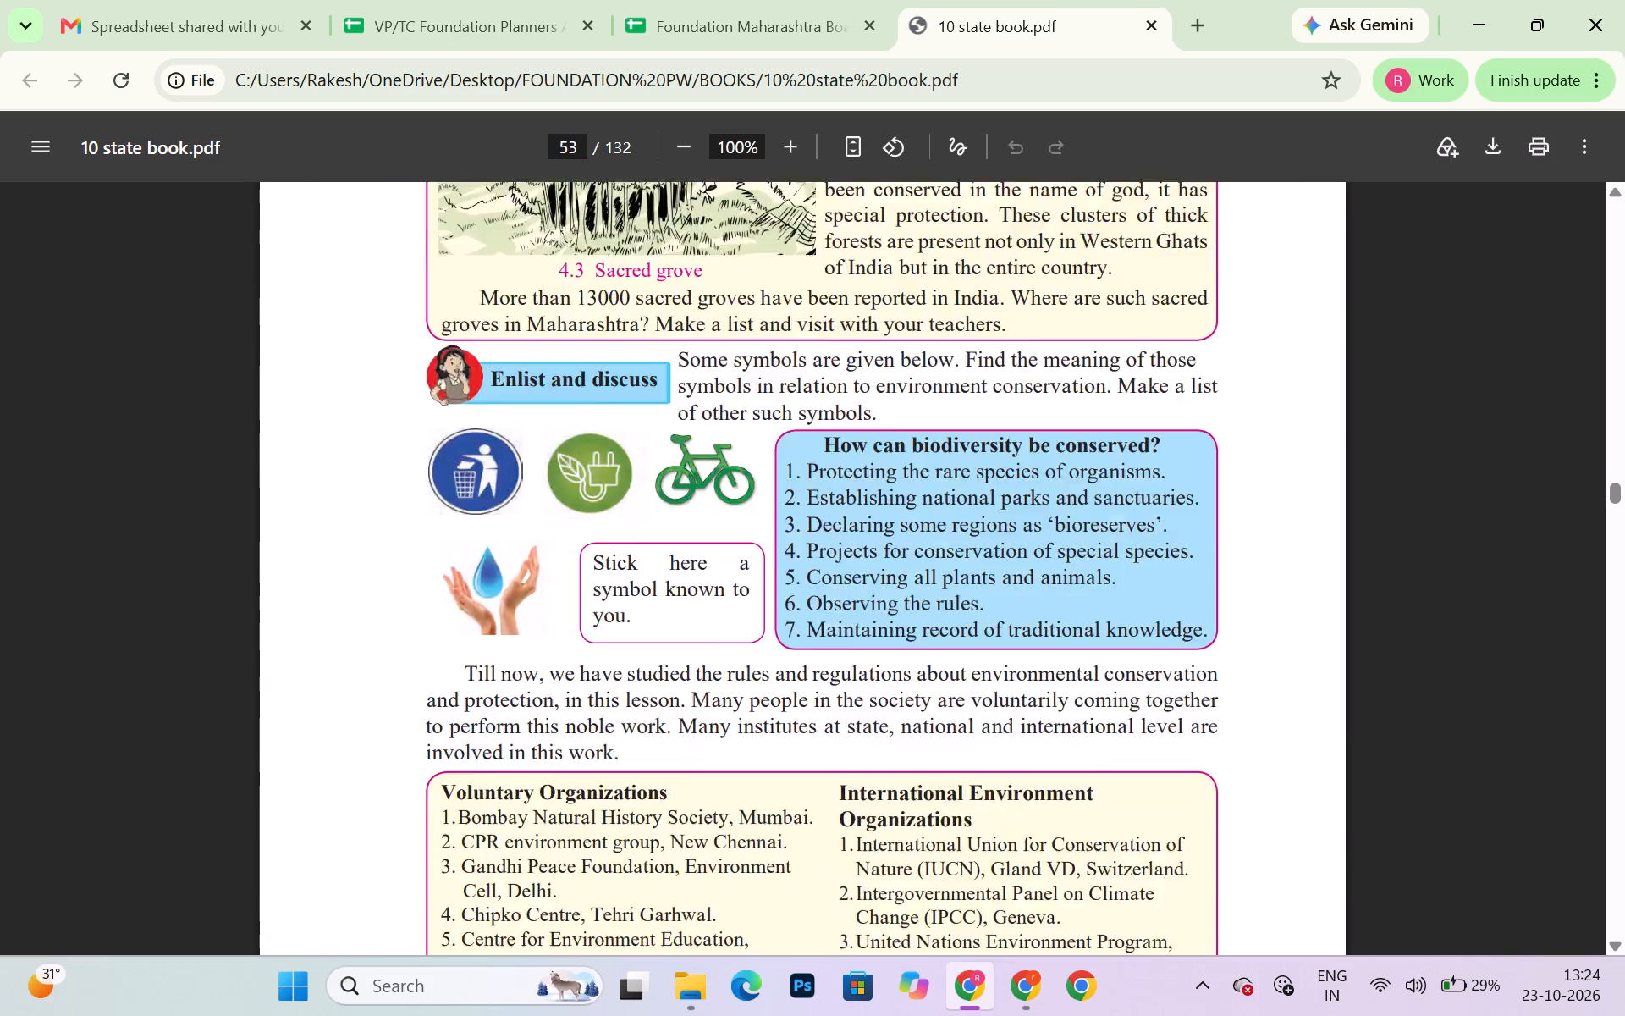
scroll(710, 395, up, 15)
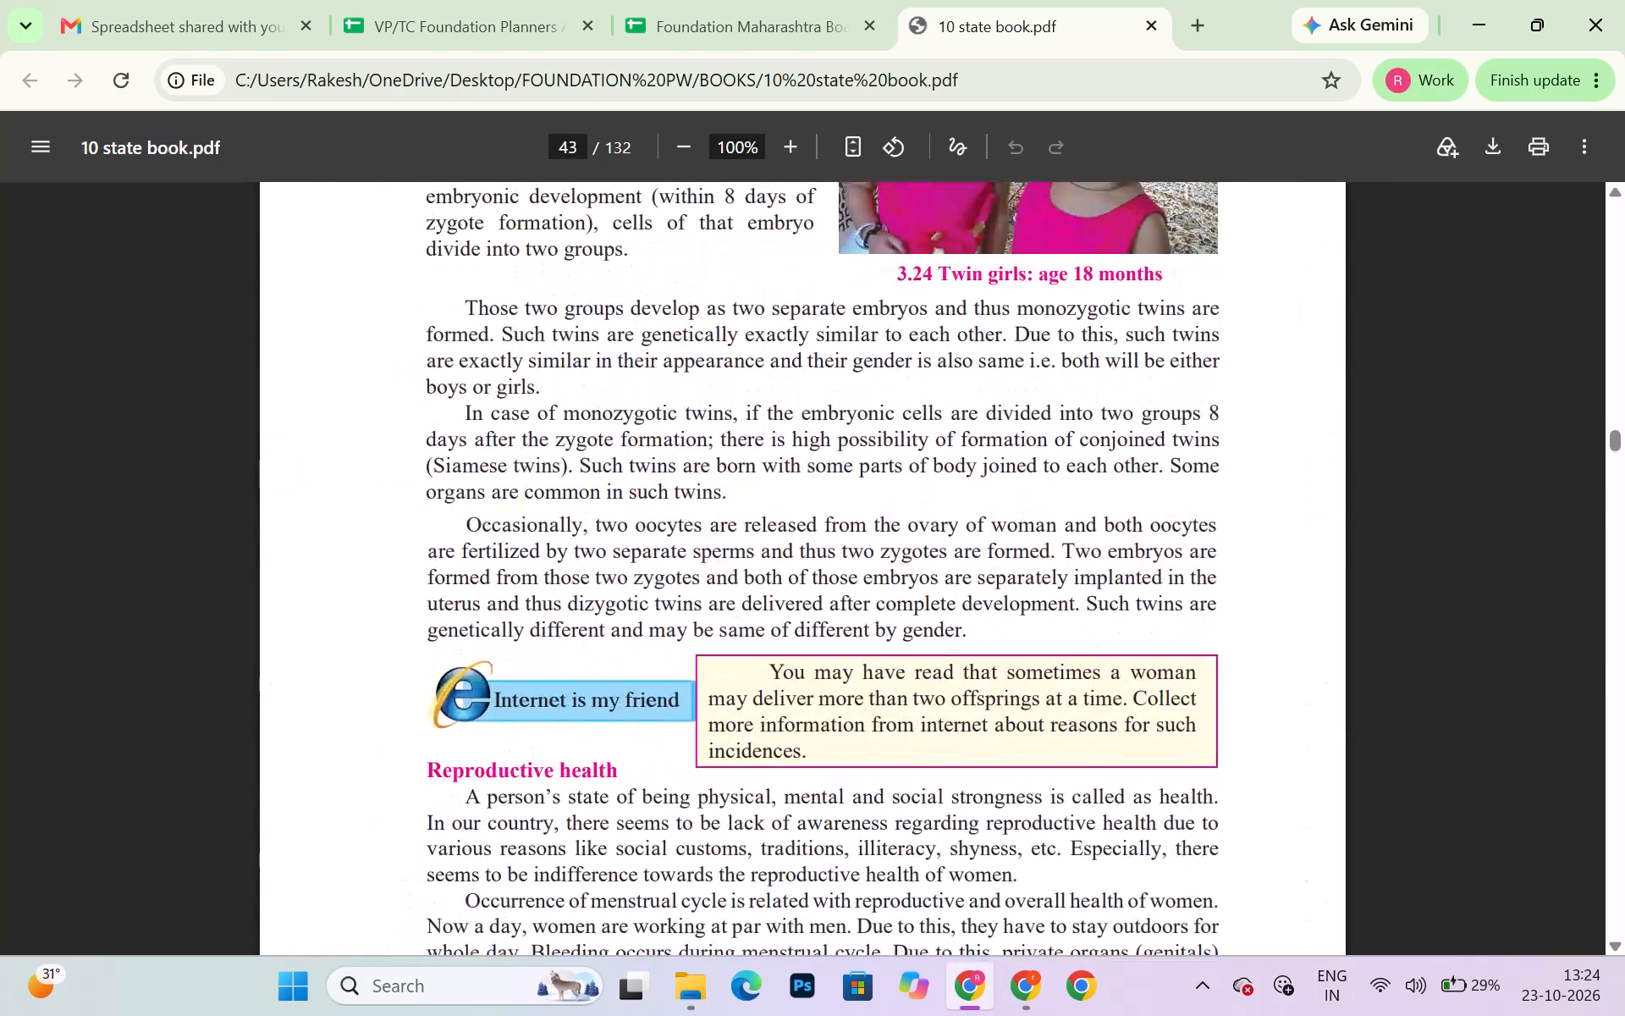
scroll(710, 395, up, 13)
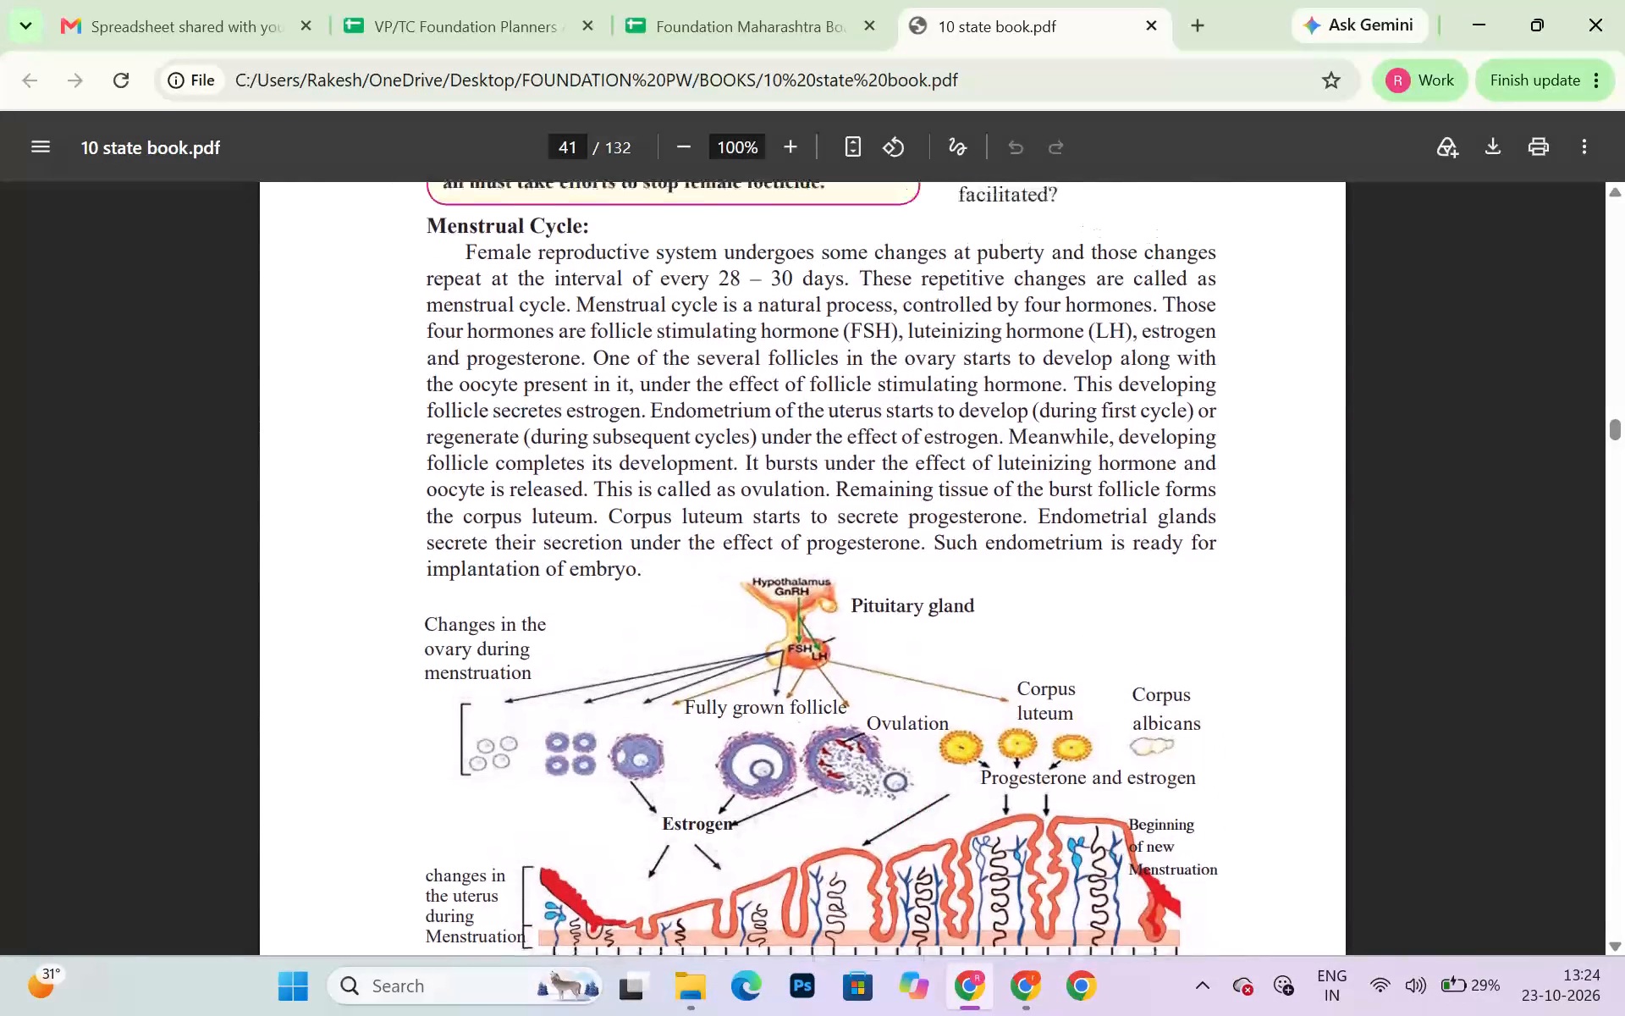
scroll(710, 395, up, 20)
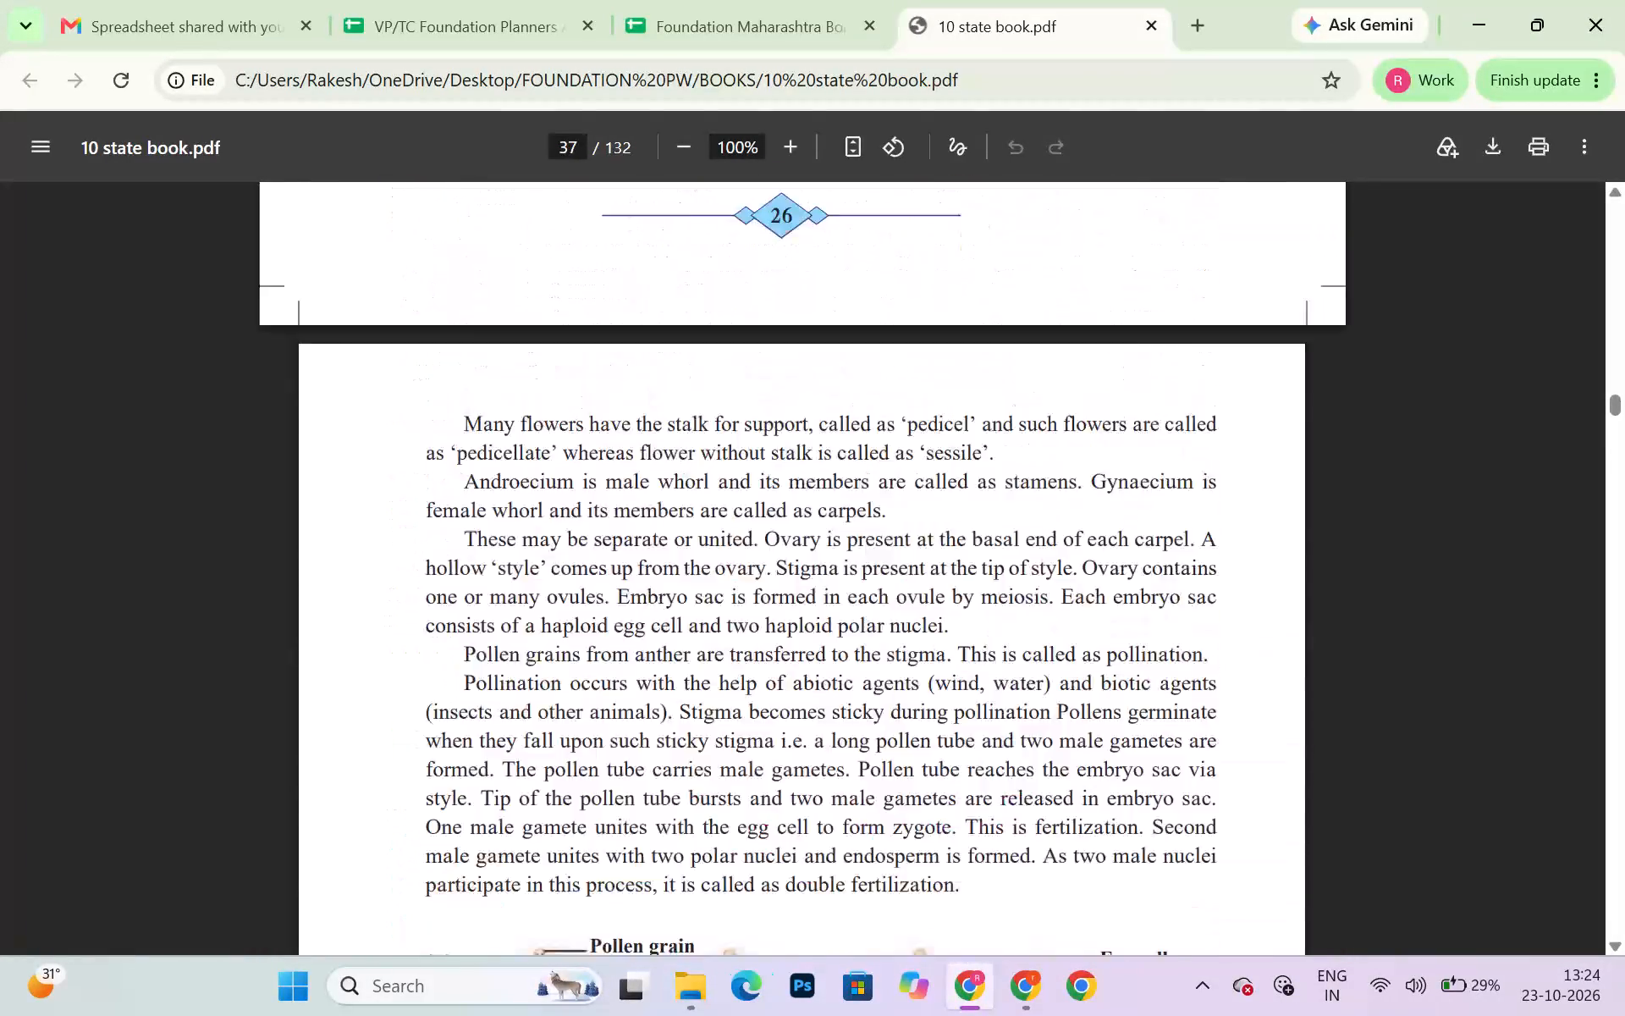
scroll(710, 395, up, 1)
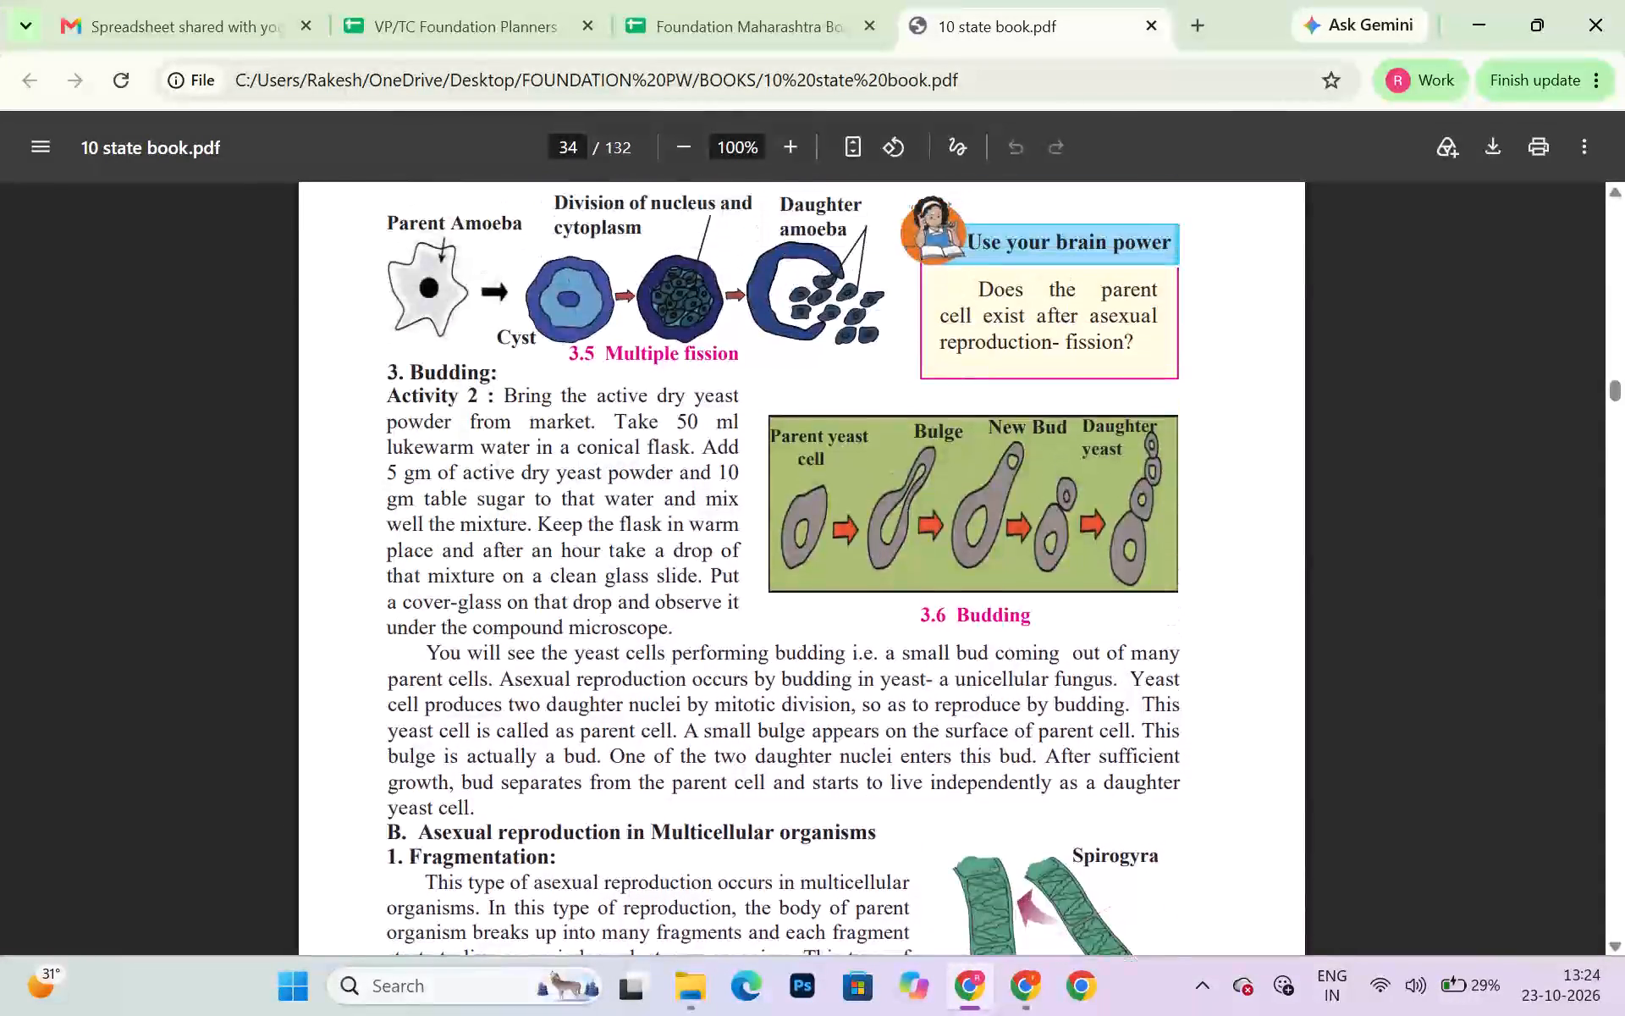
scroll(710, 395, up, 9)
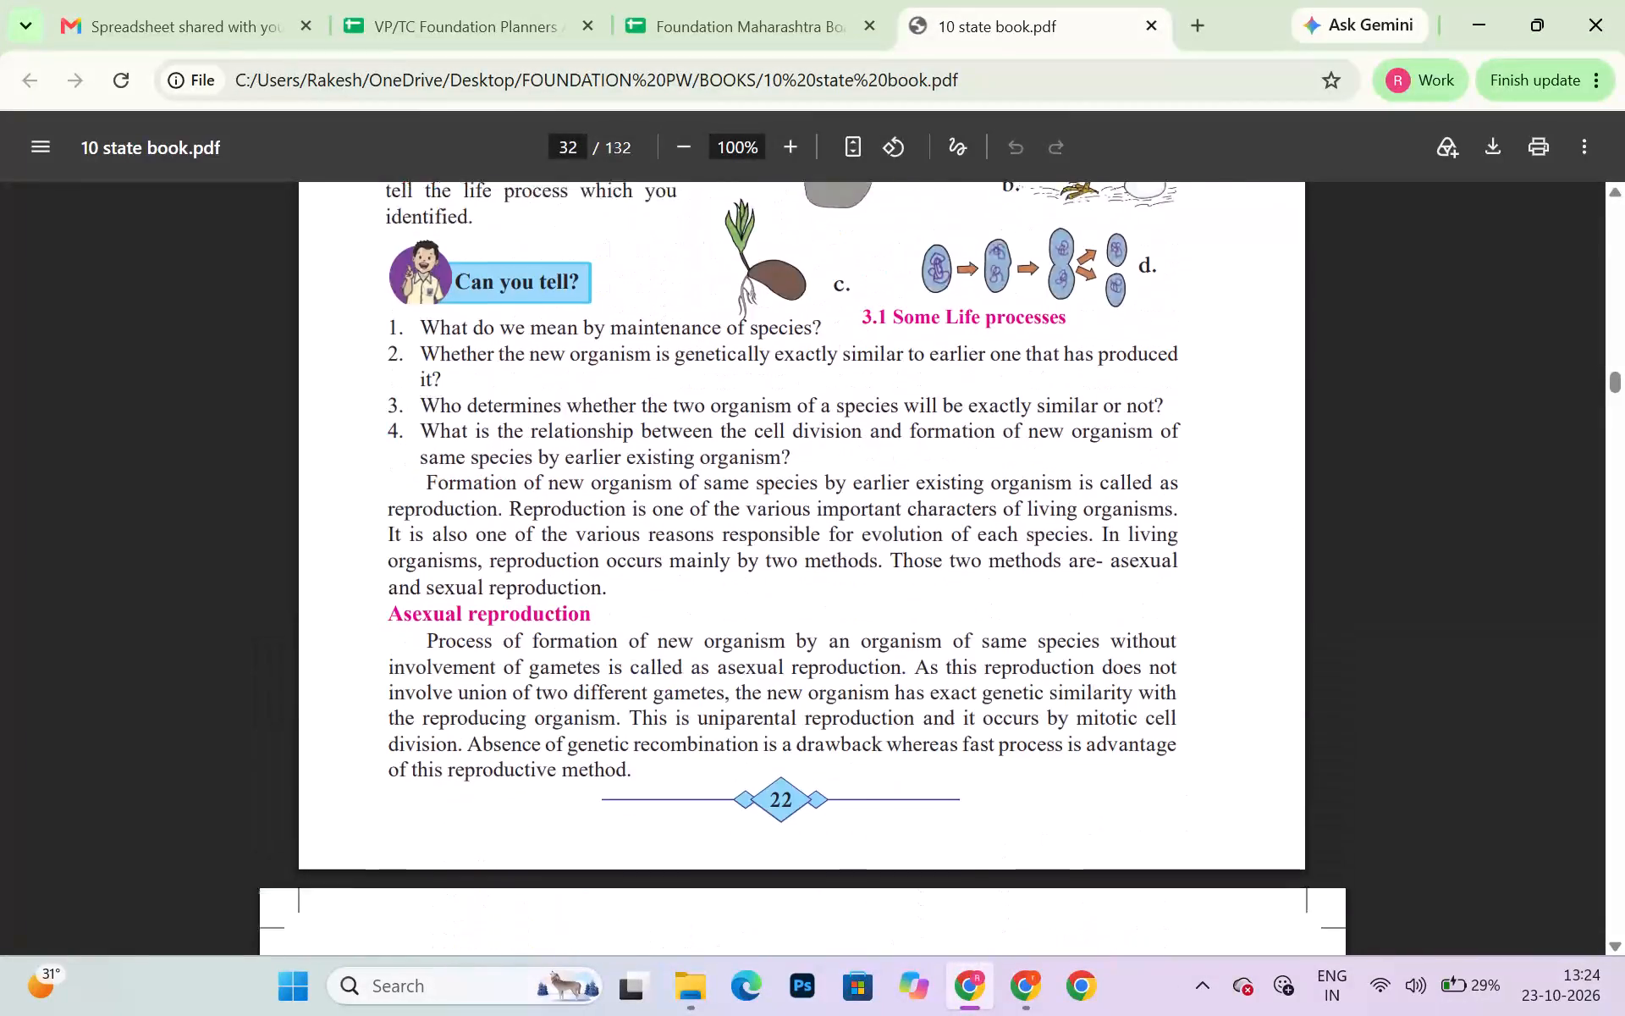
scroll(710, 395, up, 5)
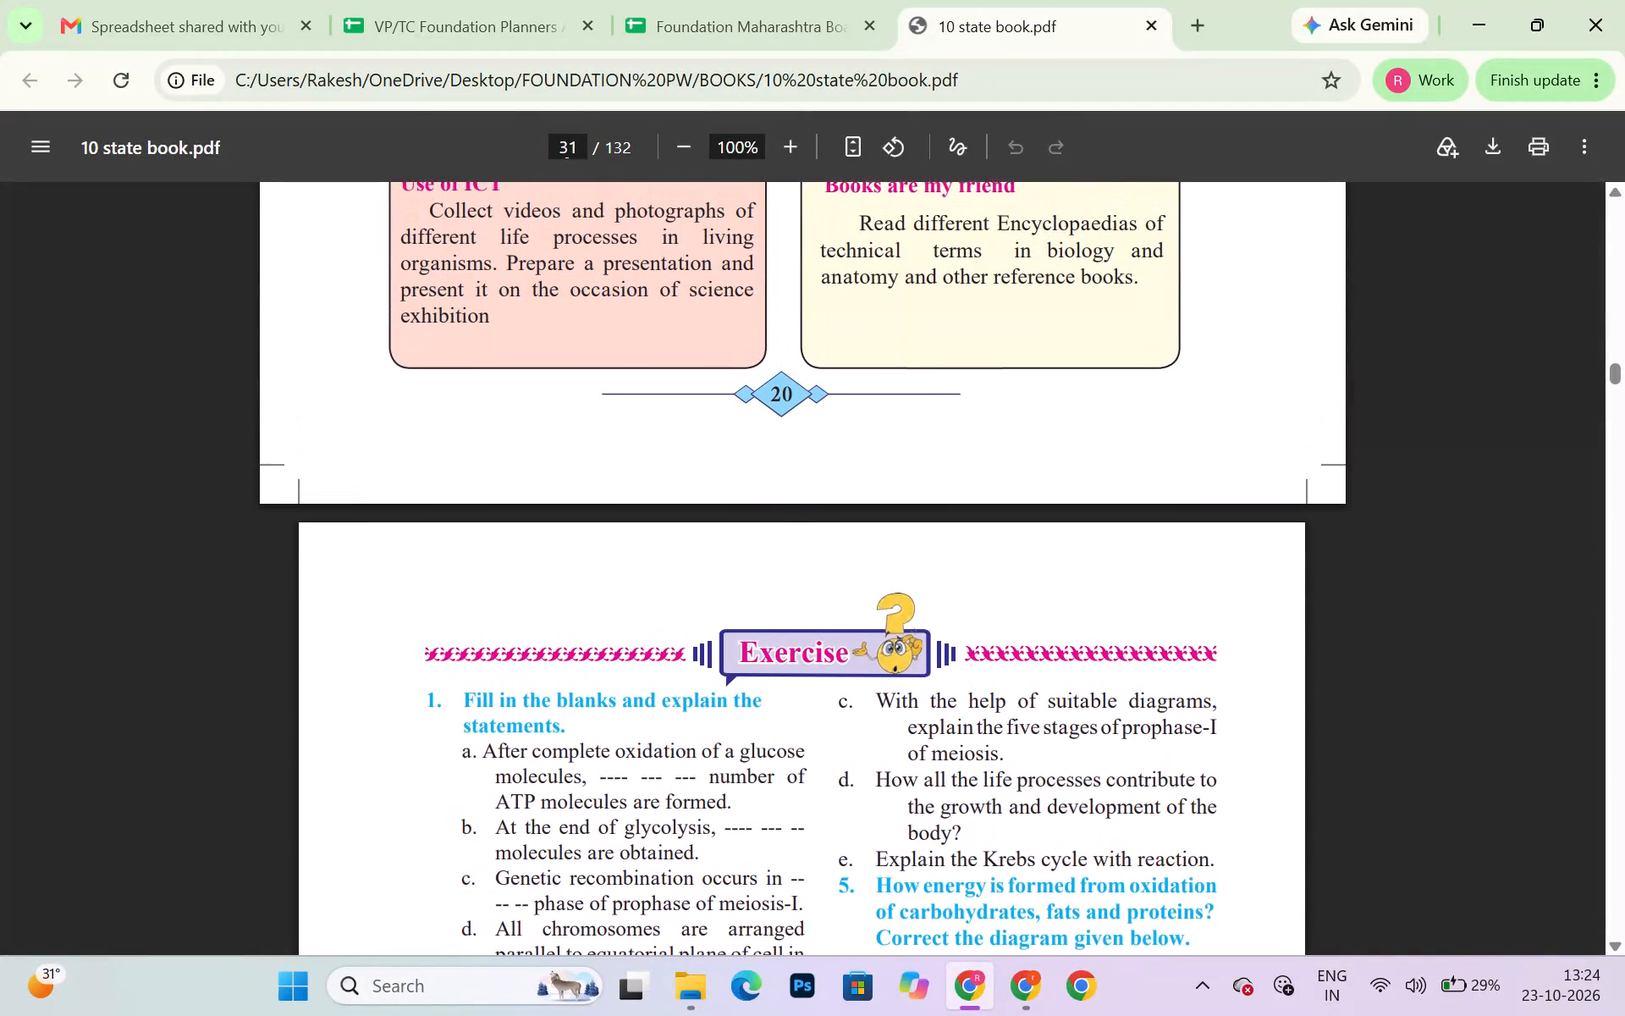
scroll(710, 395, up, 4)
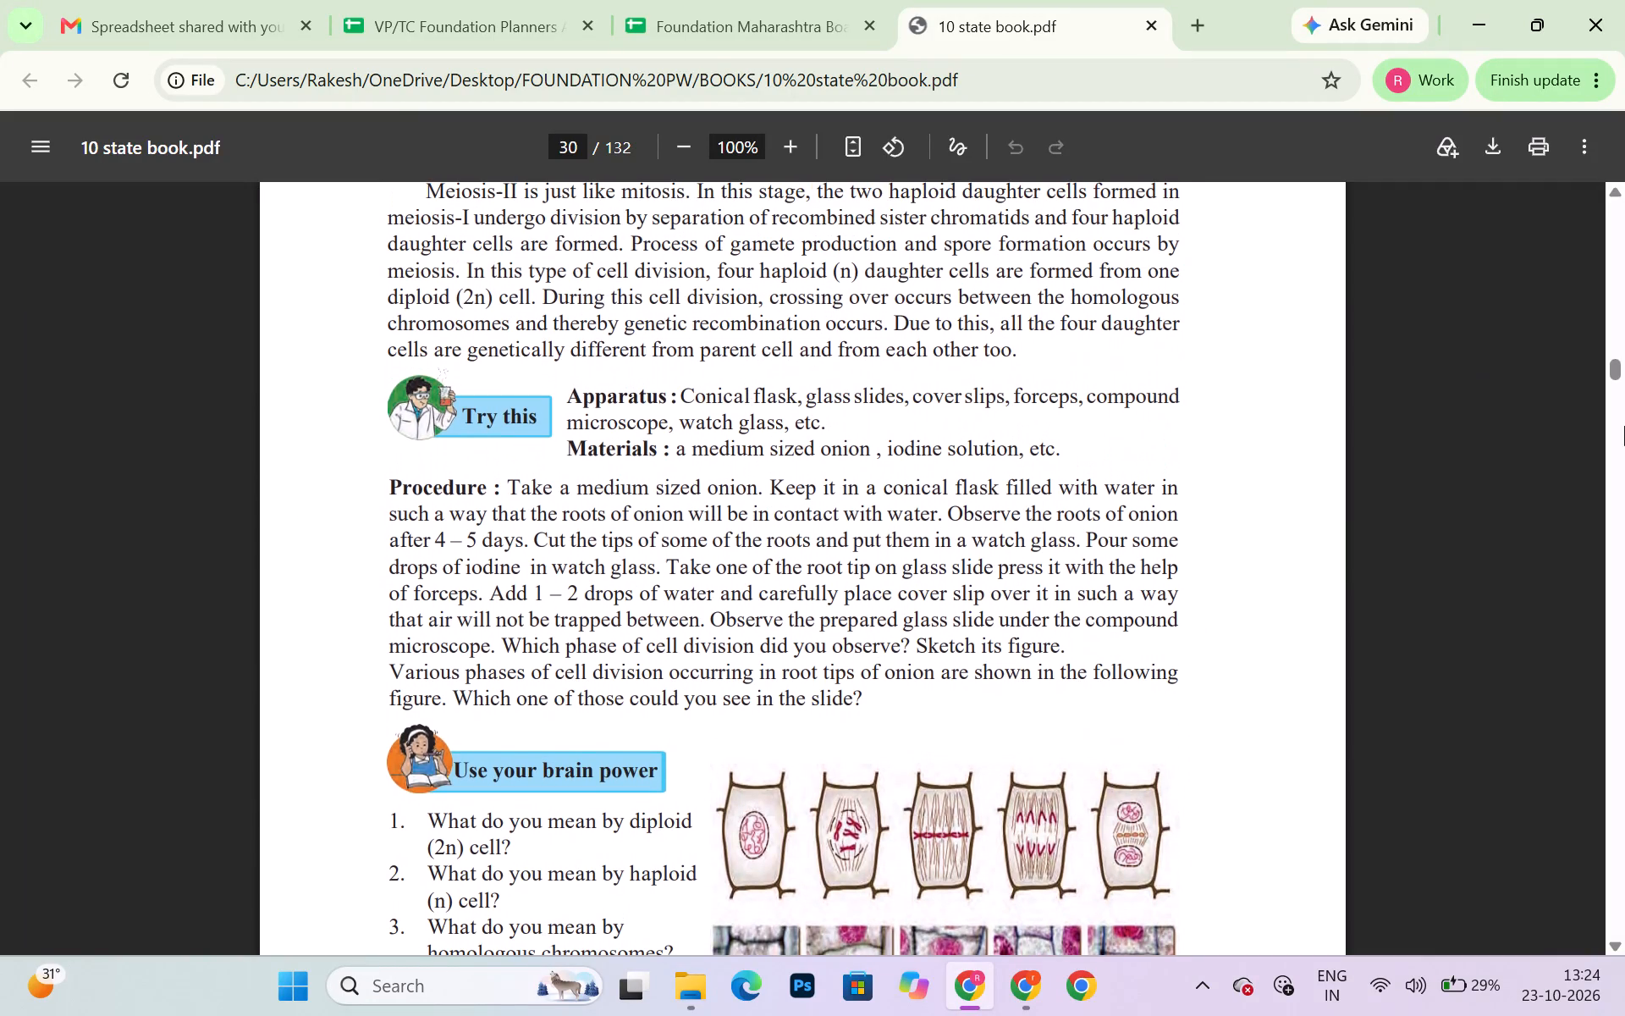
Return to the textbook's cover and look through the front matter for the CONTENT page listing the chapters.
drag(1614, 369, 1606, 145)
scroll(1162, 427, up, 6)
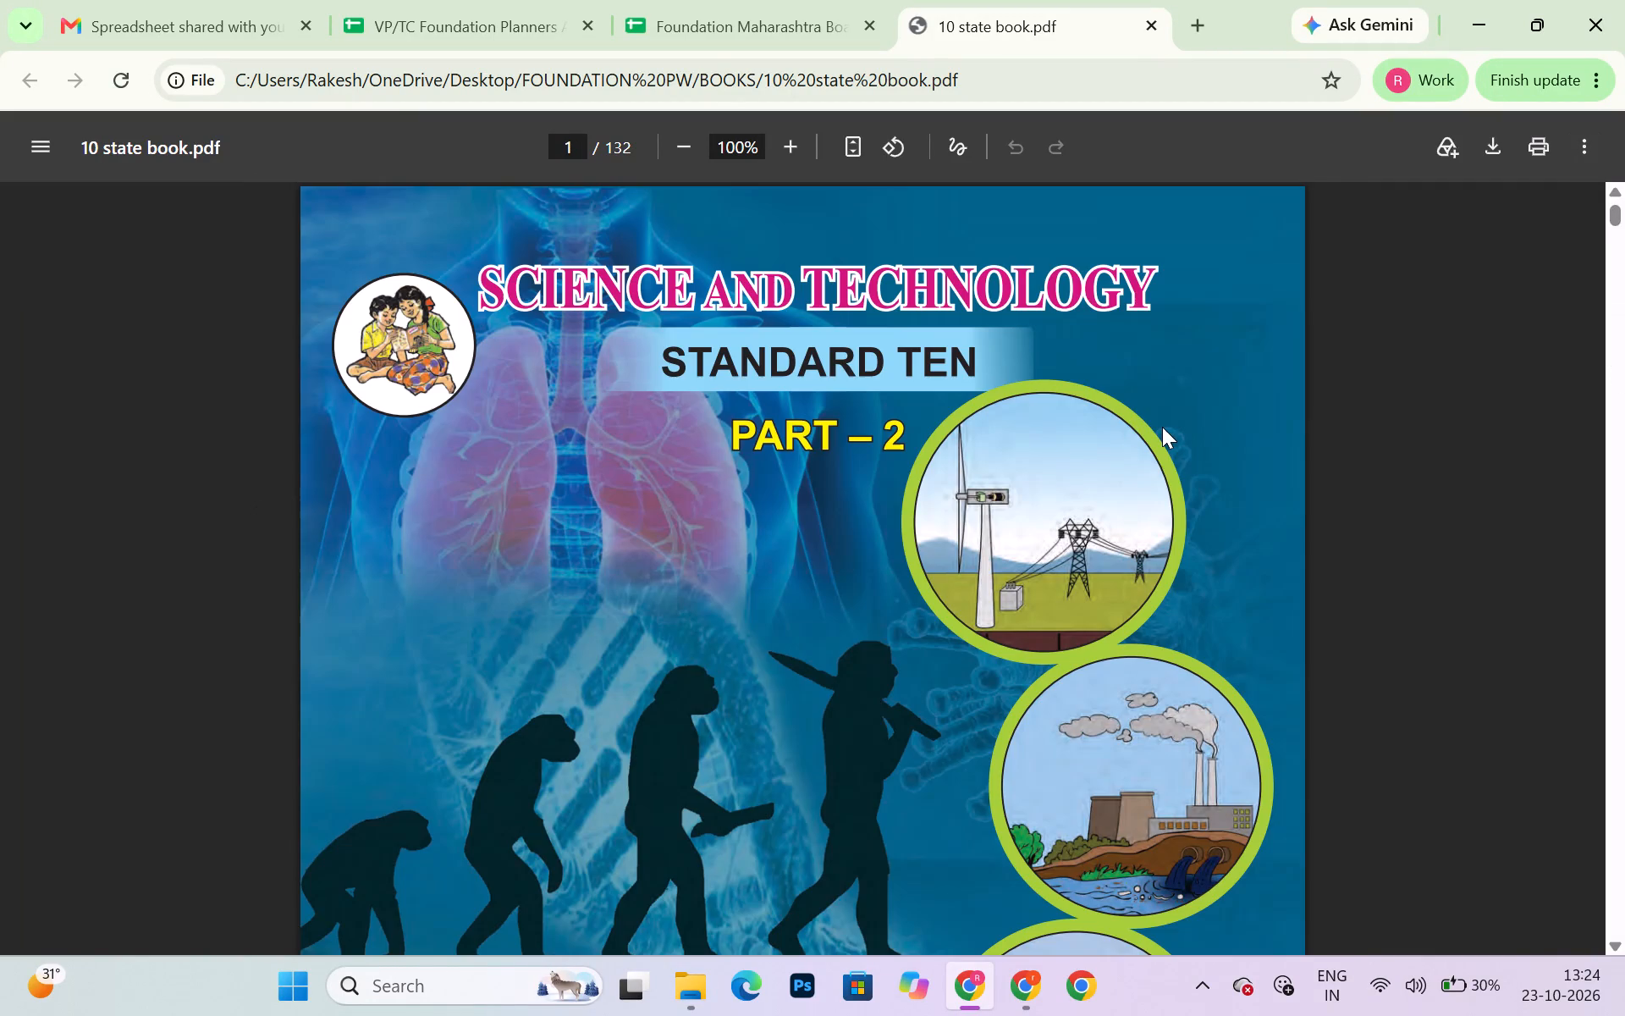
scroll(1162, 427, down, 6)
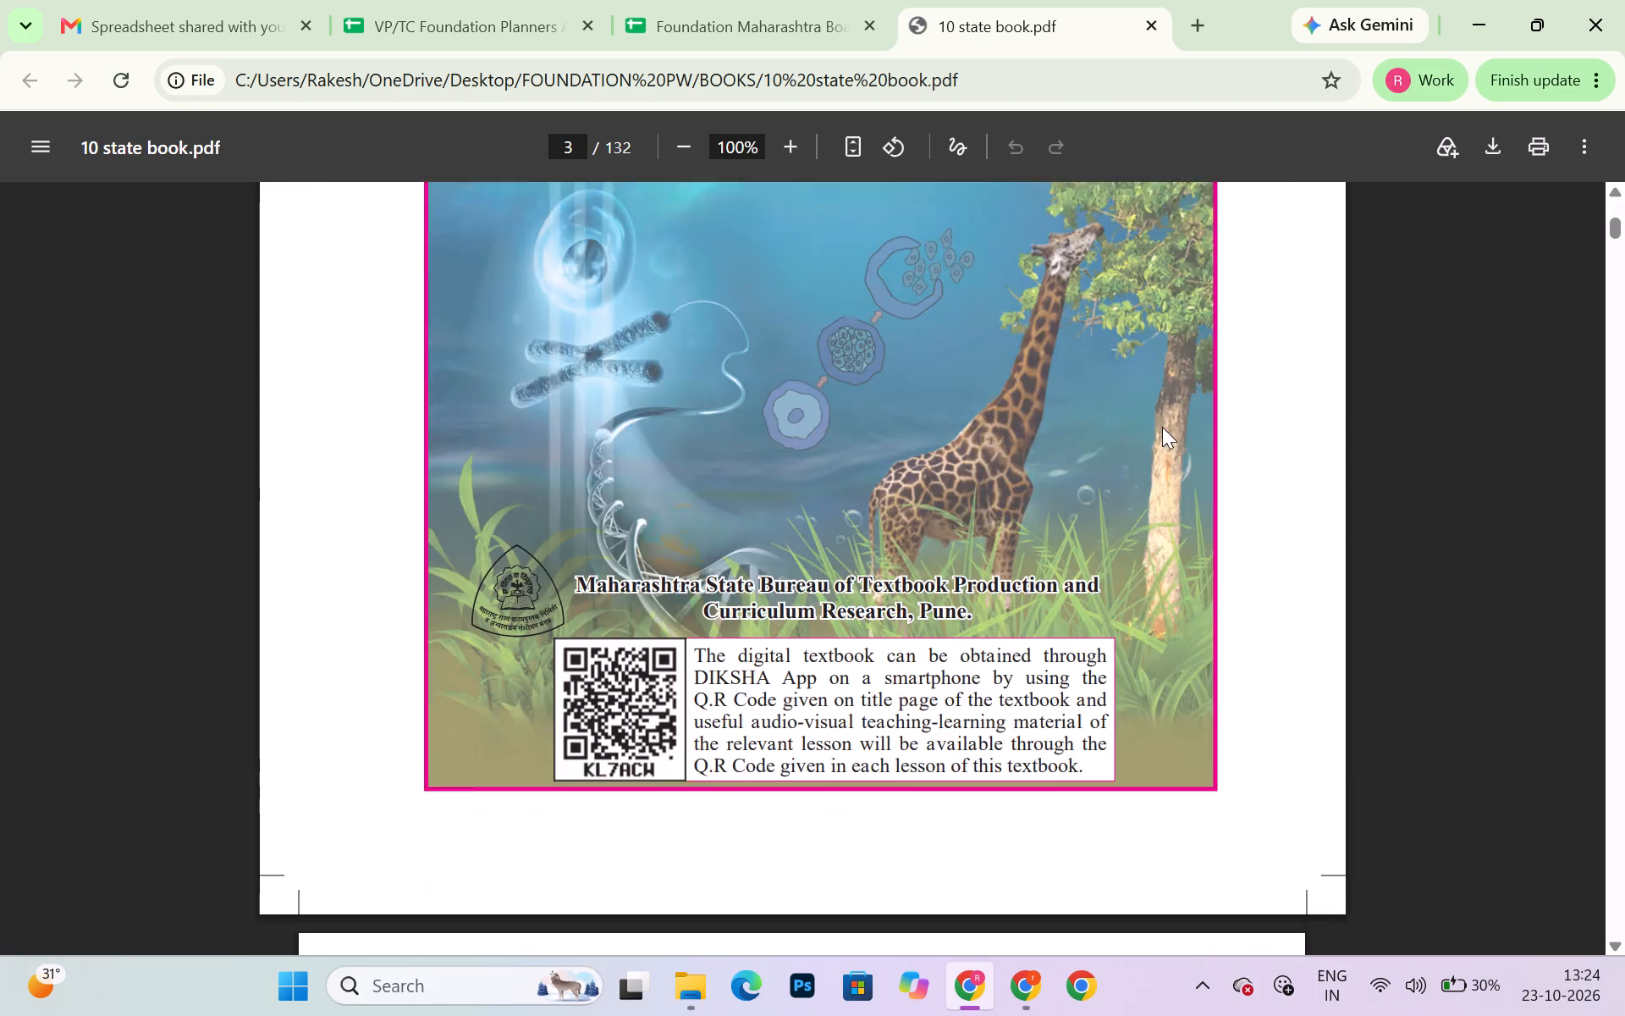
scroll(1162, 427, down, 7)
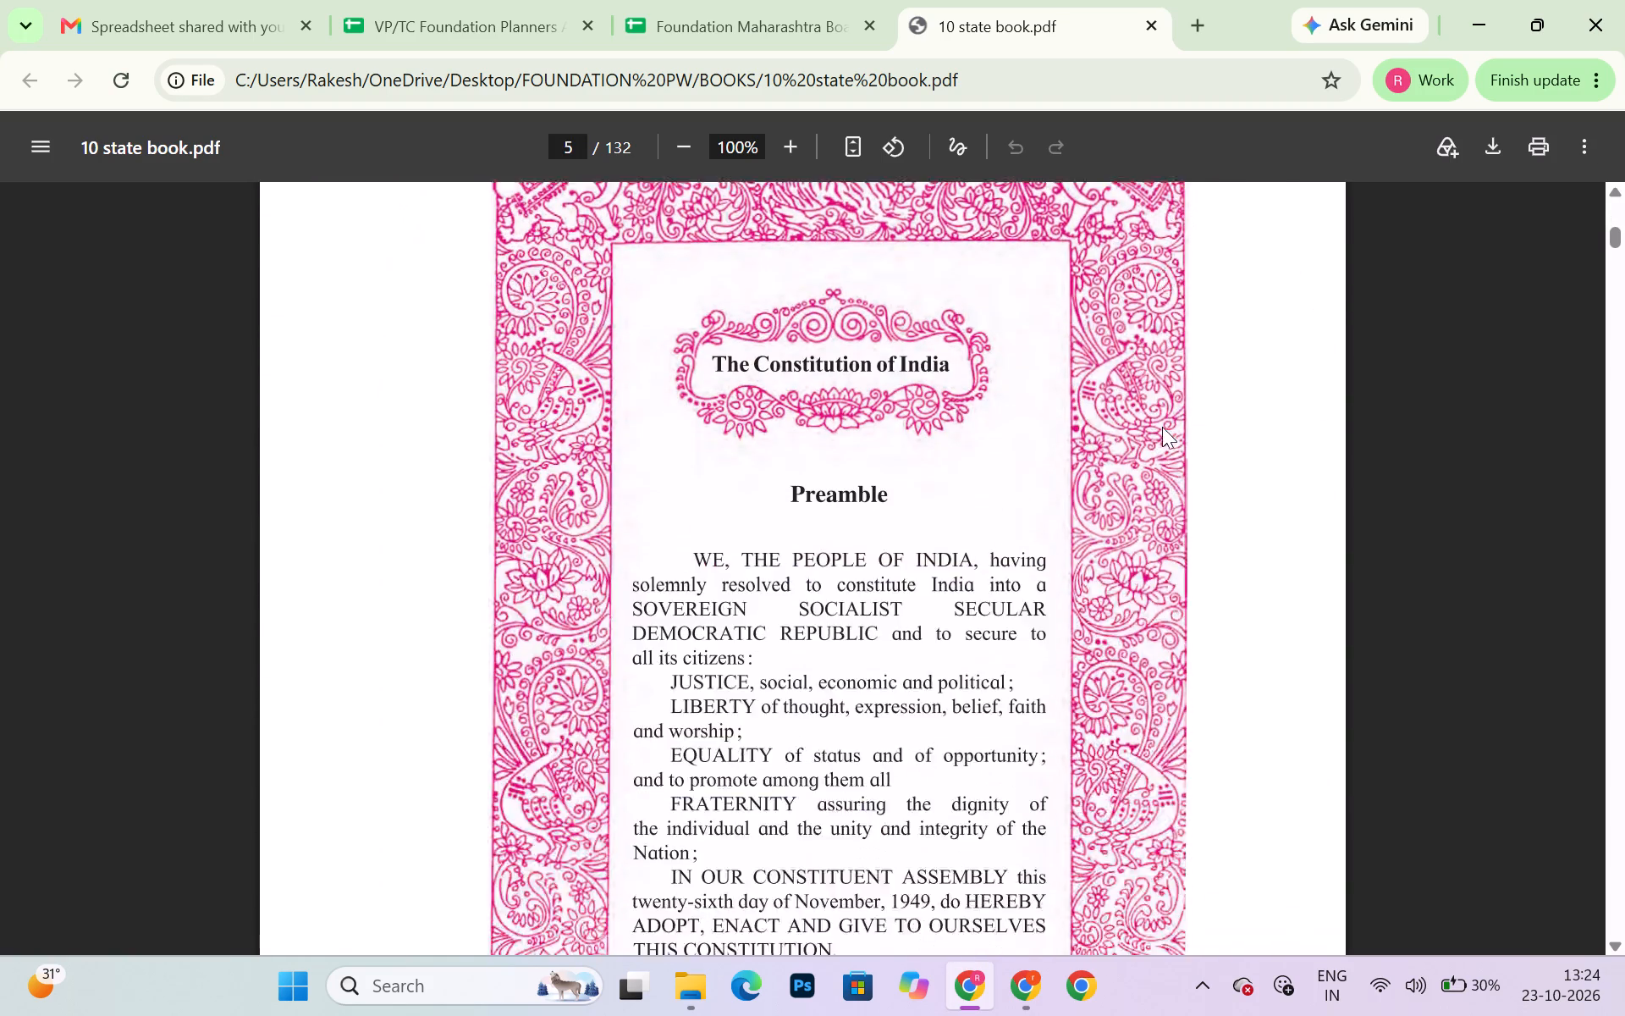
scroll(1162, 427, down, 7)
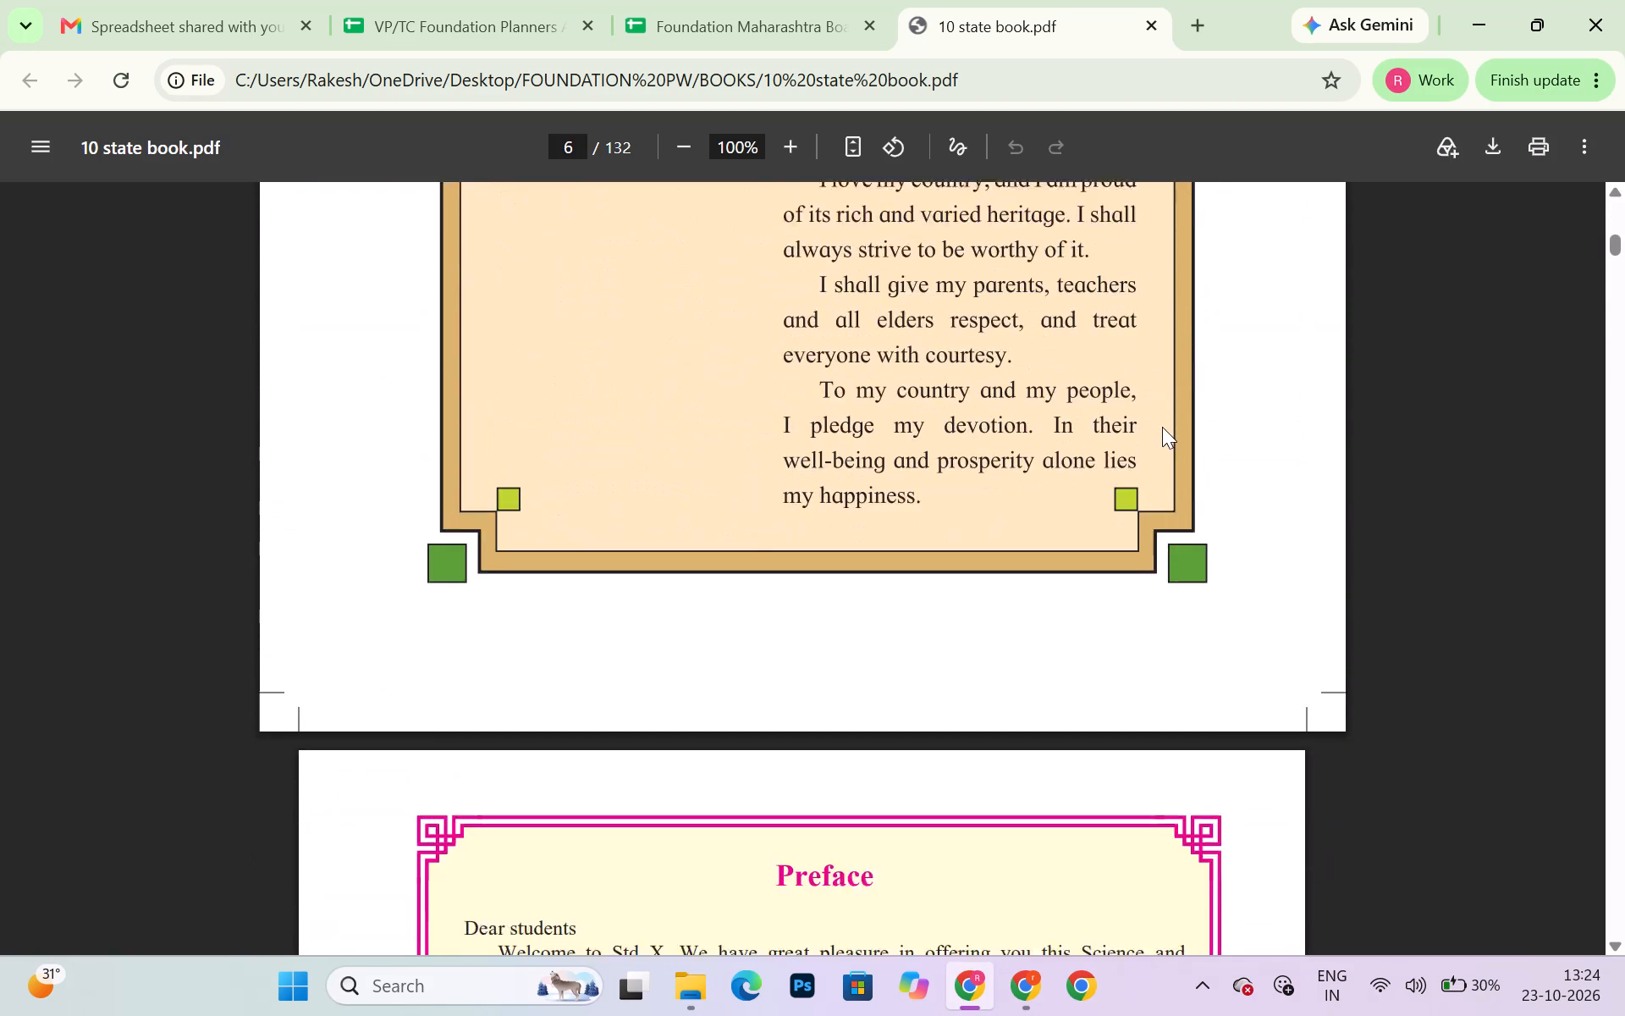
scroll(1162, 427, down, 7)
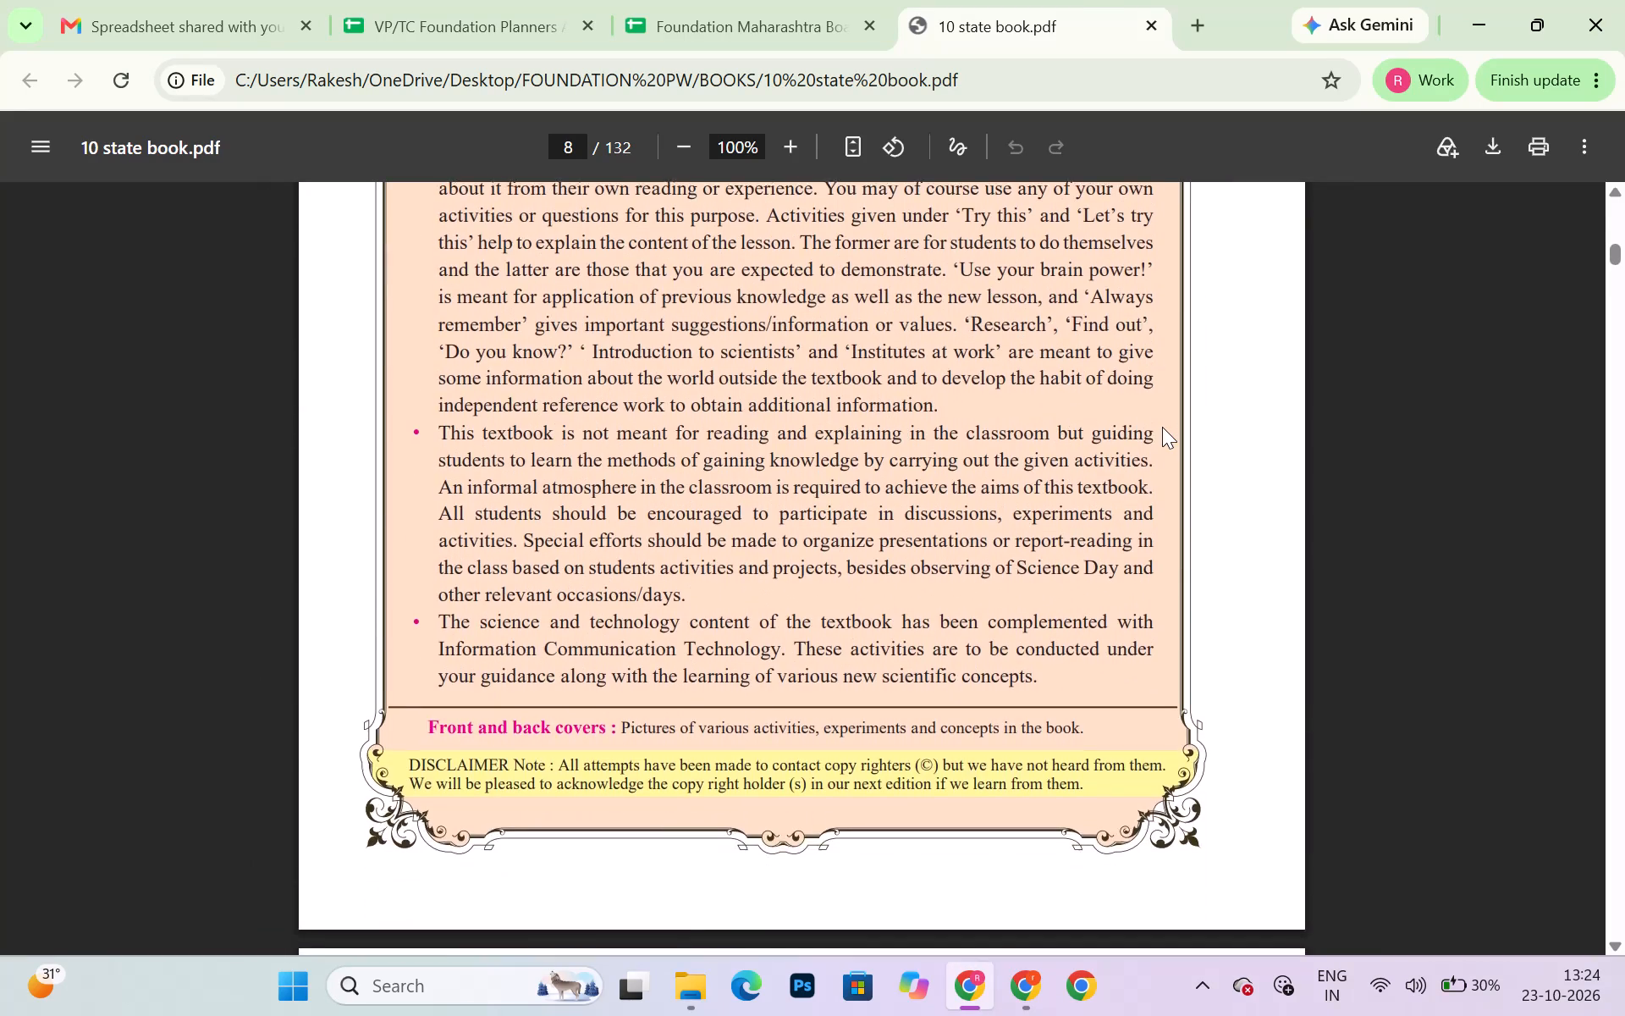
scroll(1162, 427, down, 3)
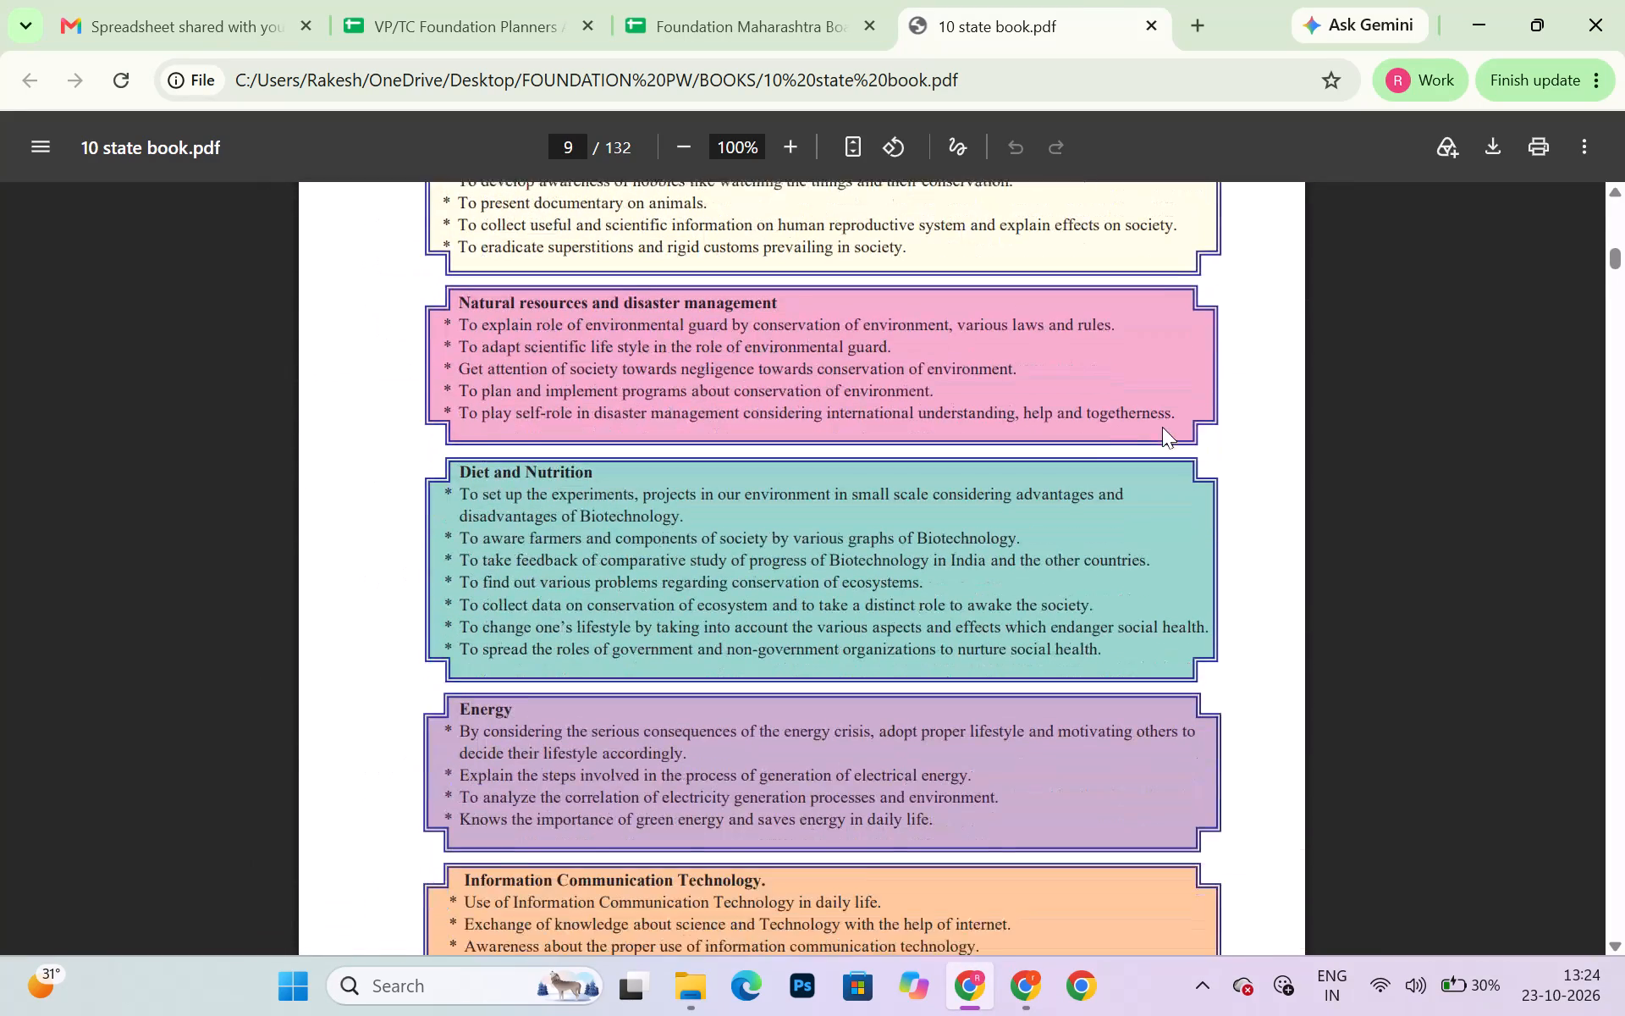
scroll(1162, 427, down, 1)
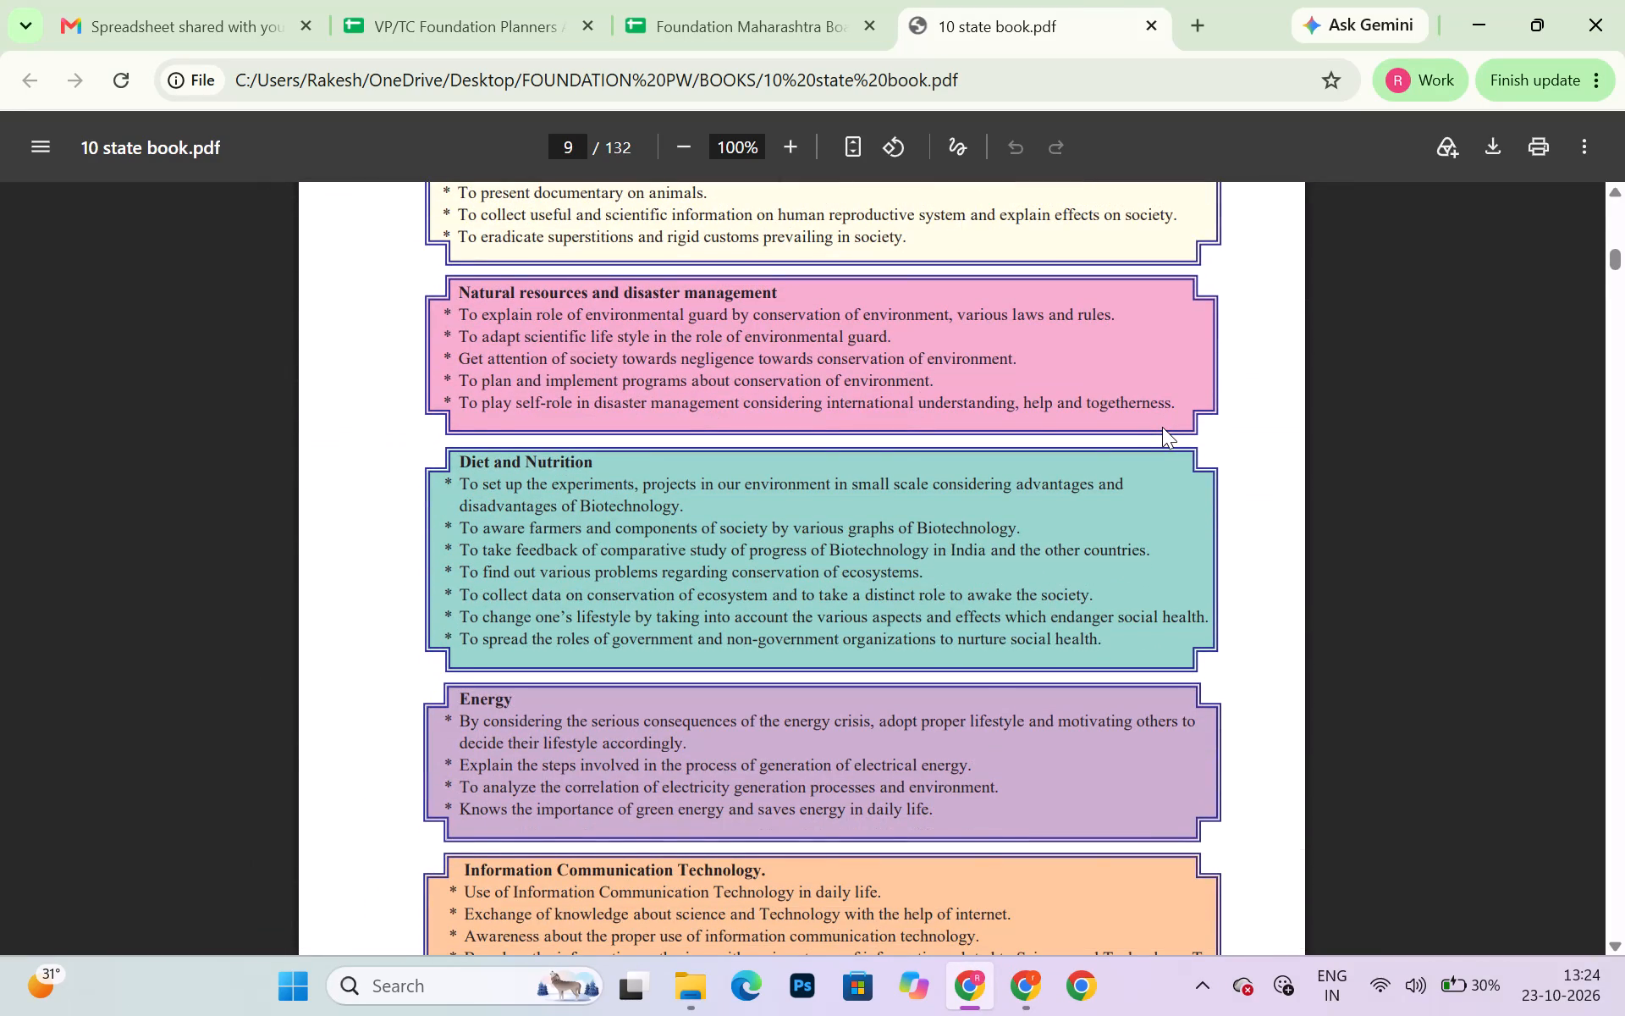
click(1162, 427)
scroll(1162, 427, down, 7)
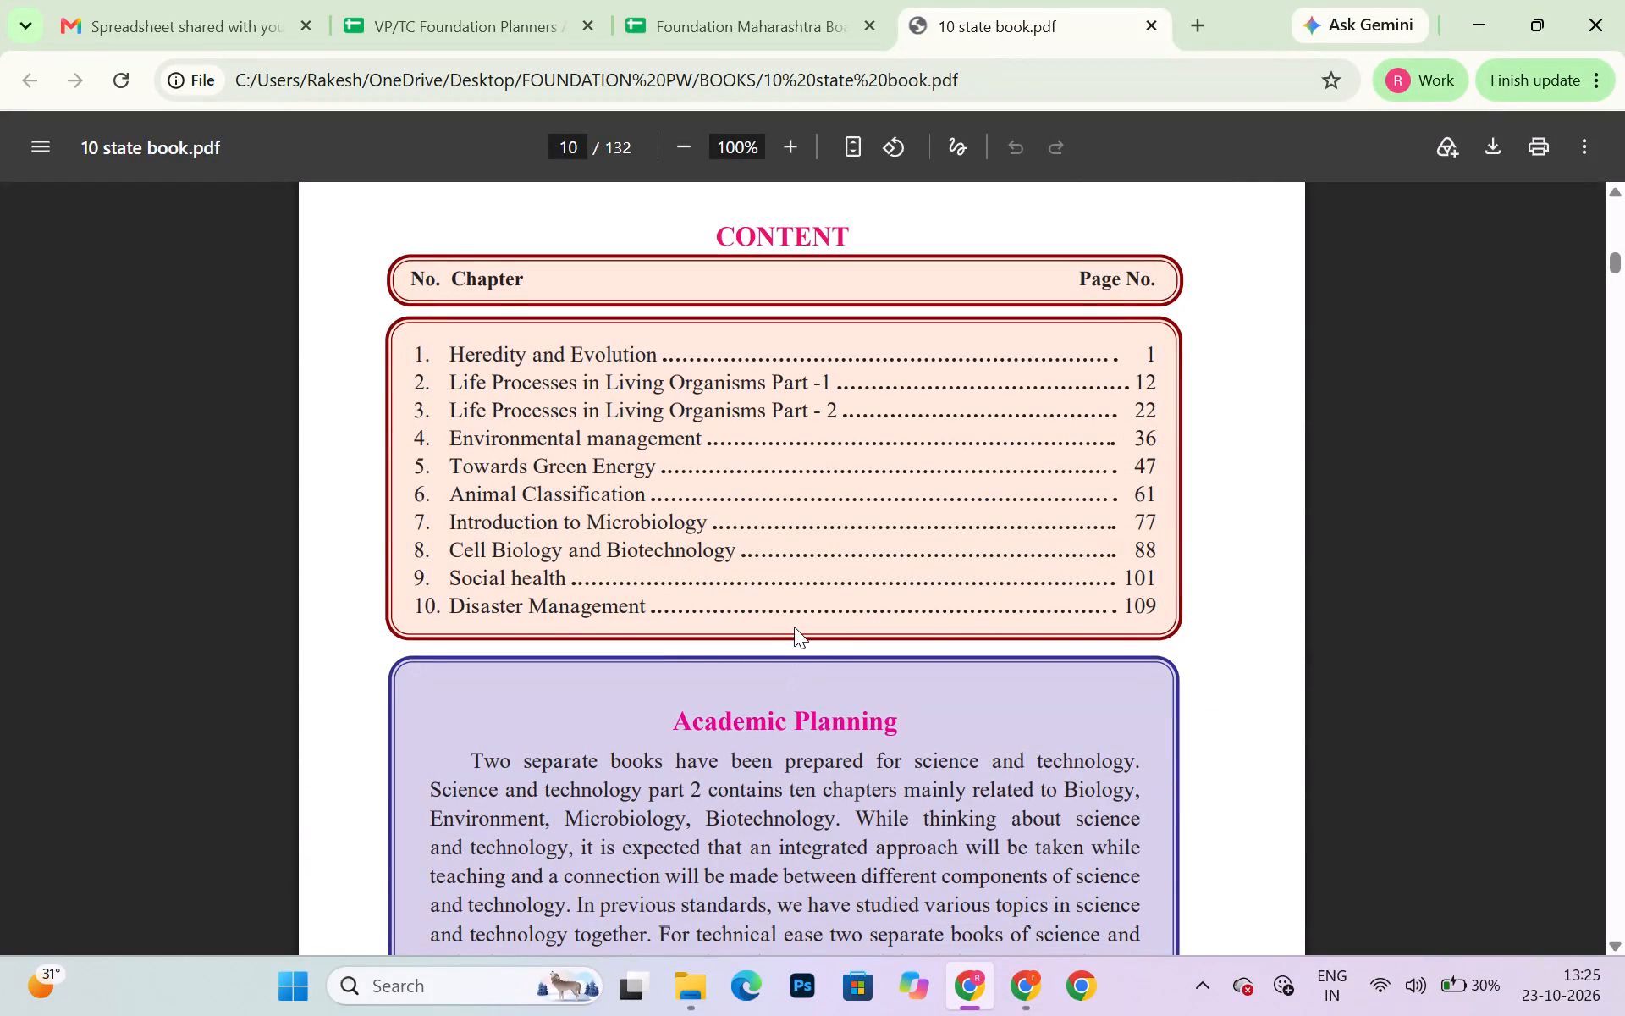
Go to page 87 and copy the chapter 7 title, "Introduction to Microbiology".
click(581, 144)
key(BackSpace)
key(BackSpace)
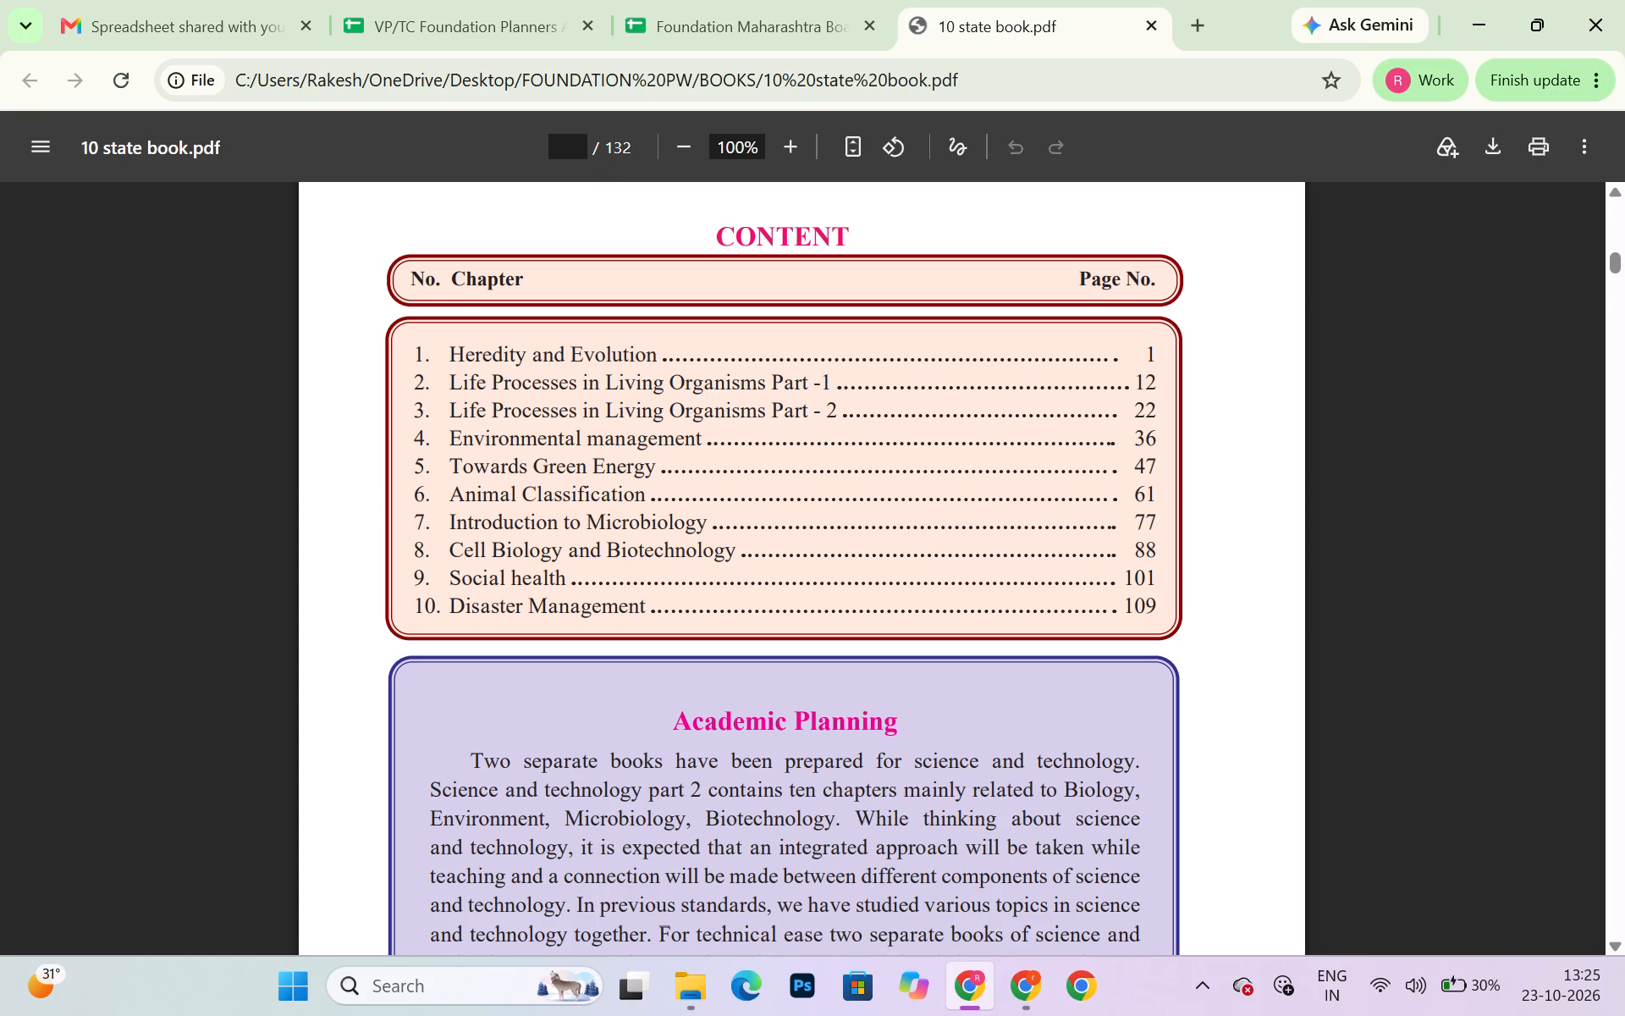
text(87)
key(Return)
scroll(627, 535, right, 1)
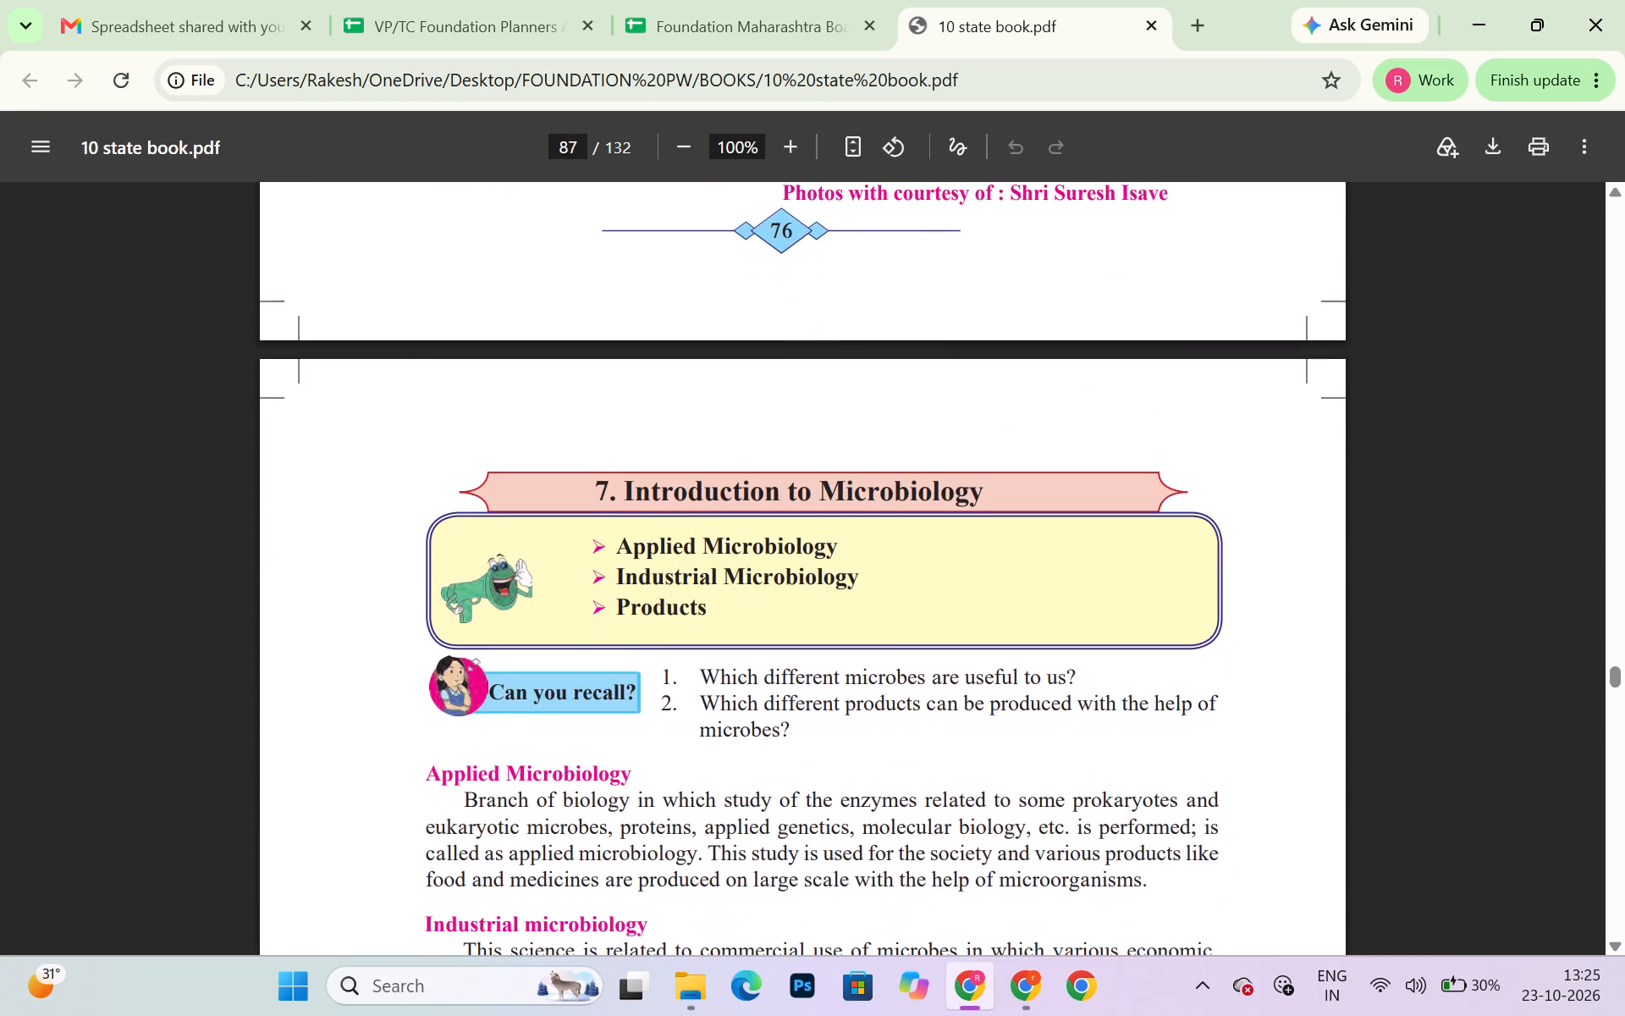
scroll(627, 535, right, 1)
scroll(627, 535, down, 1)
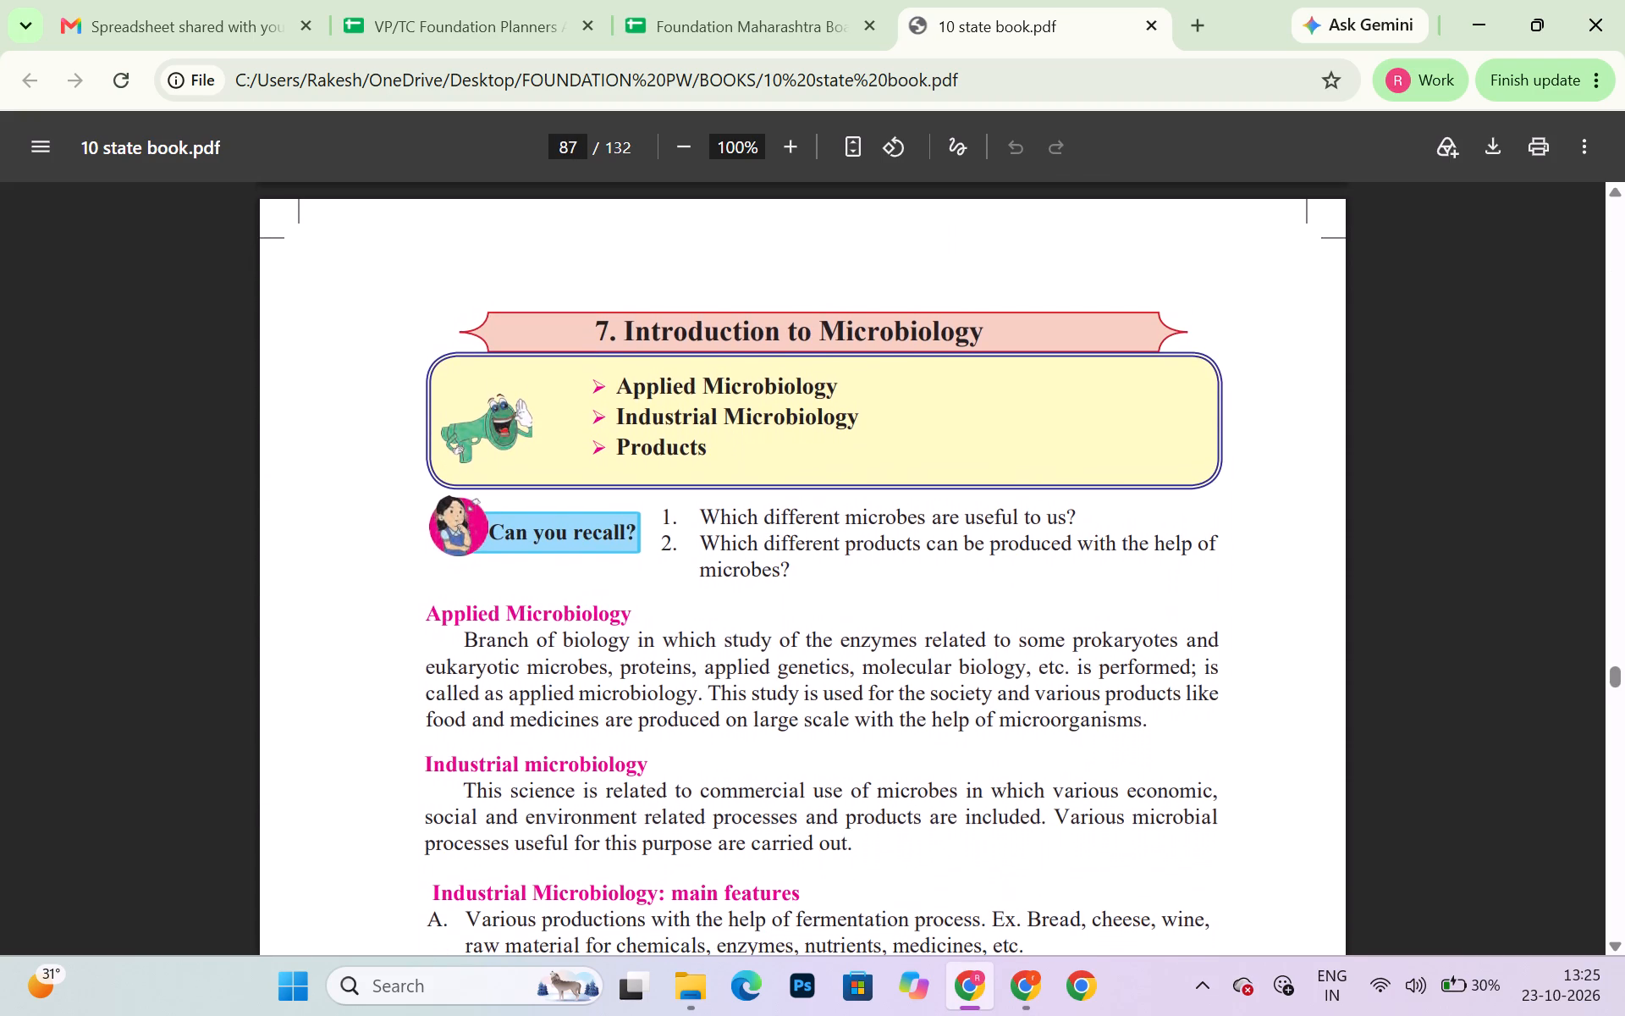
scroll(574, 538, down, 1)
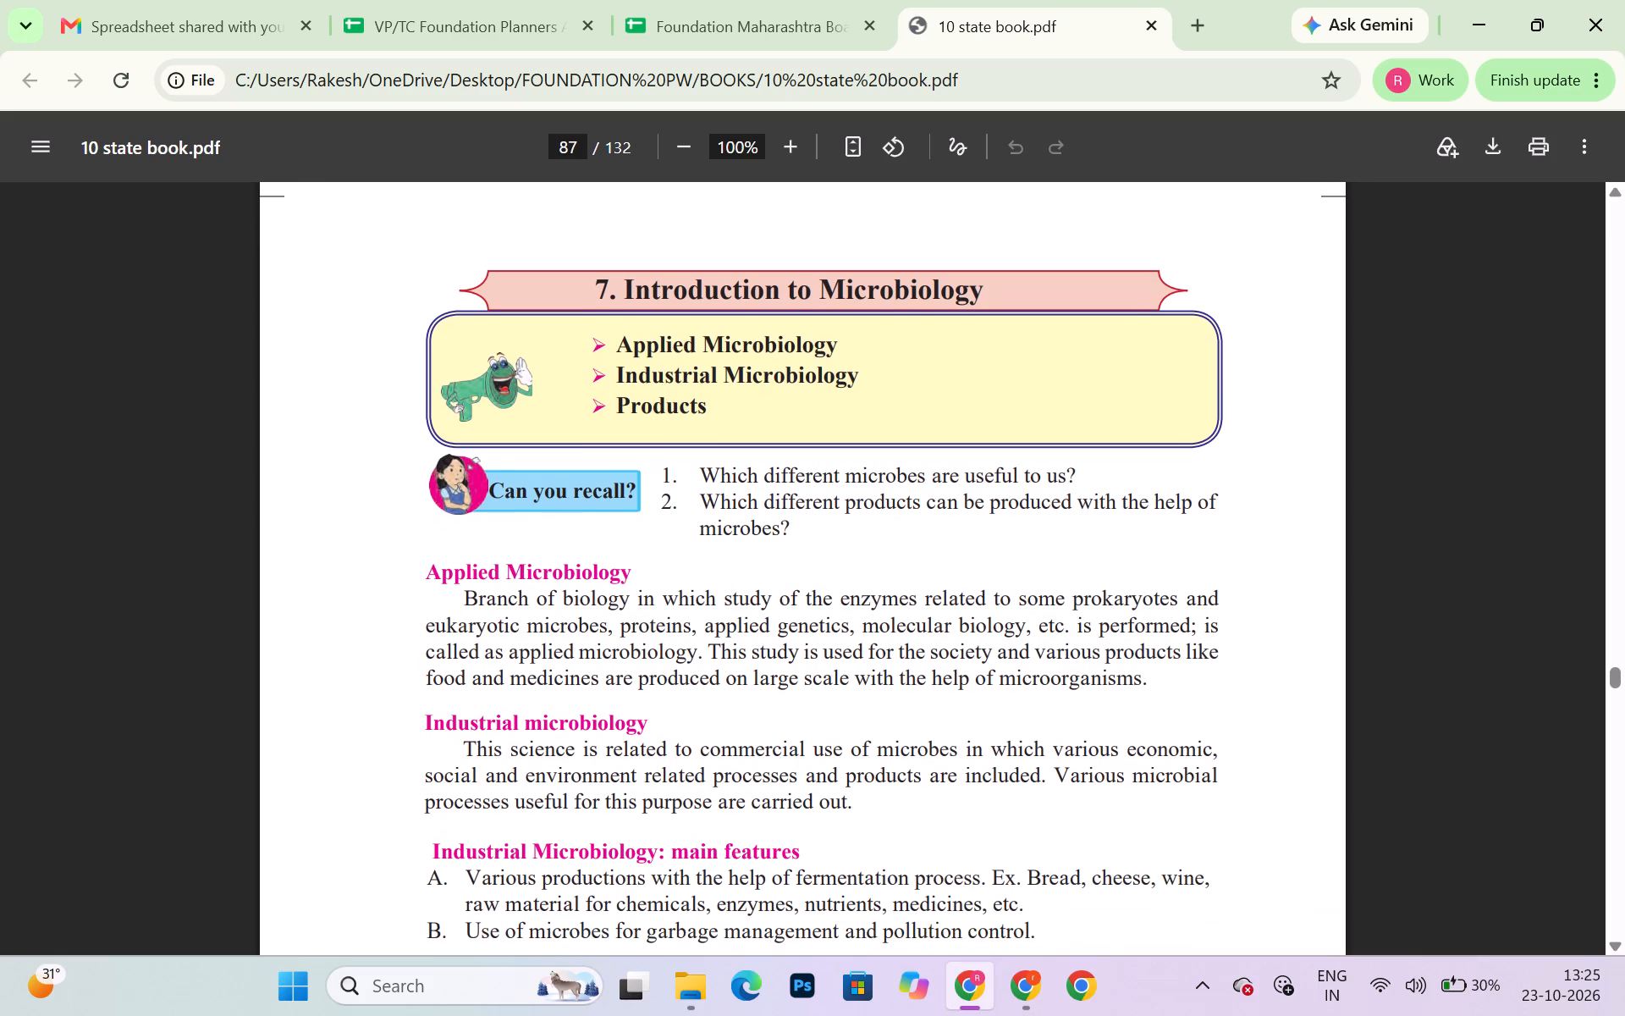
drag(622, 296, 1000, 288)
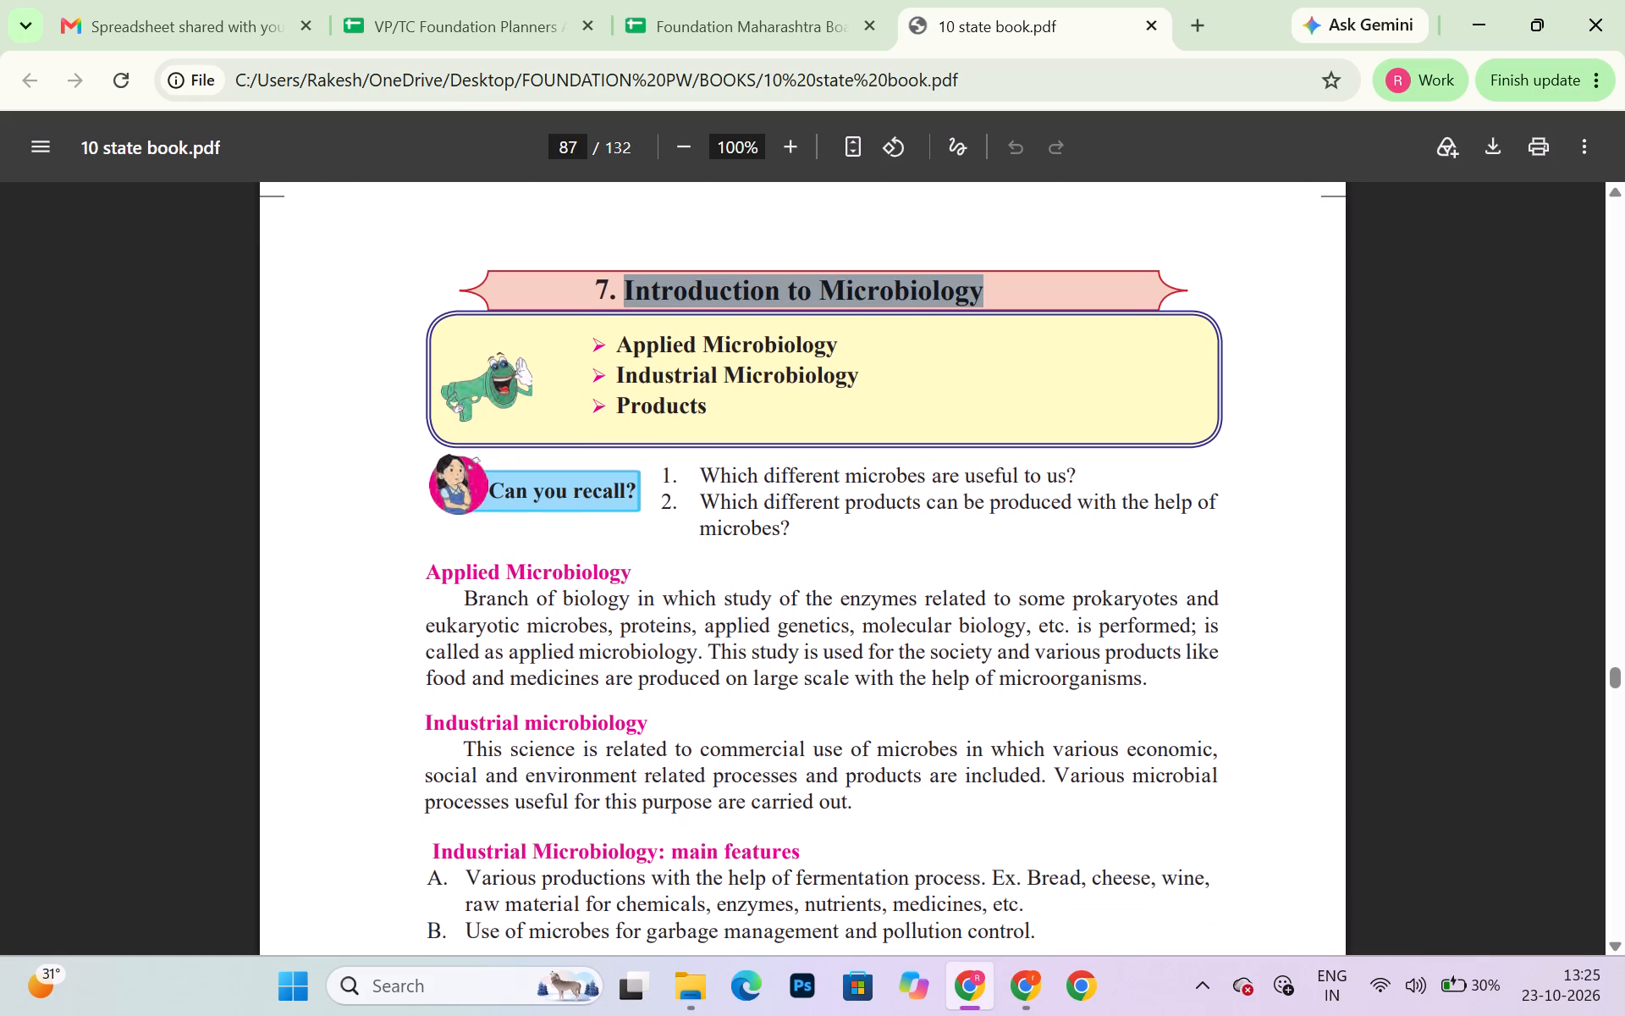
key(ctrl+c)
click(1011, 986)
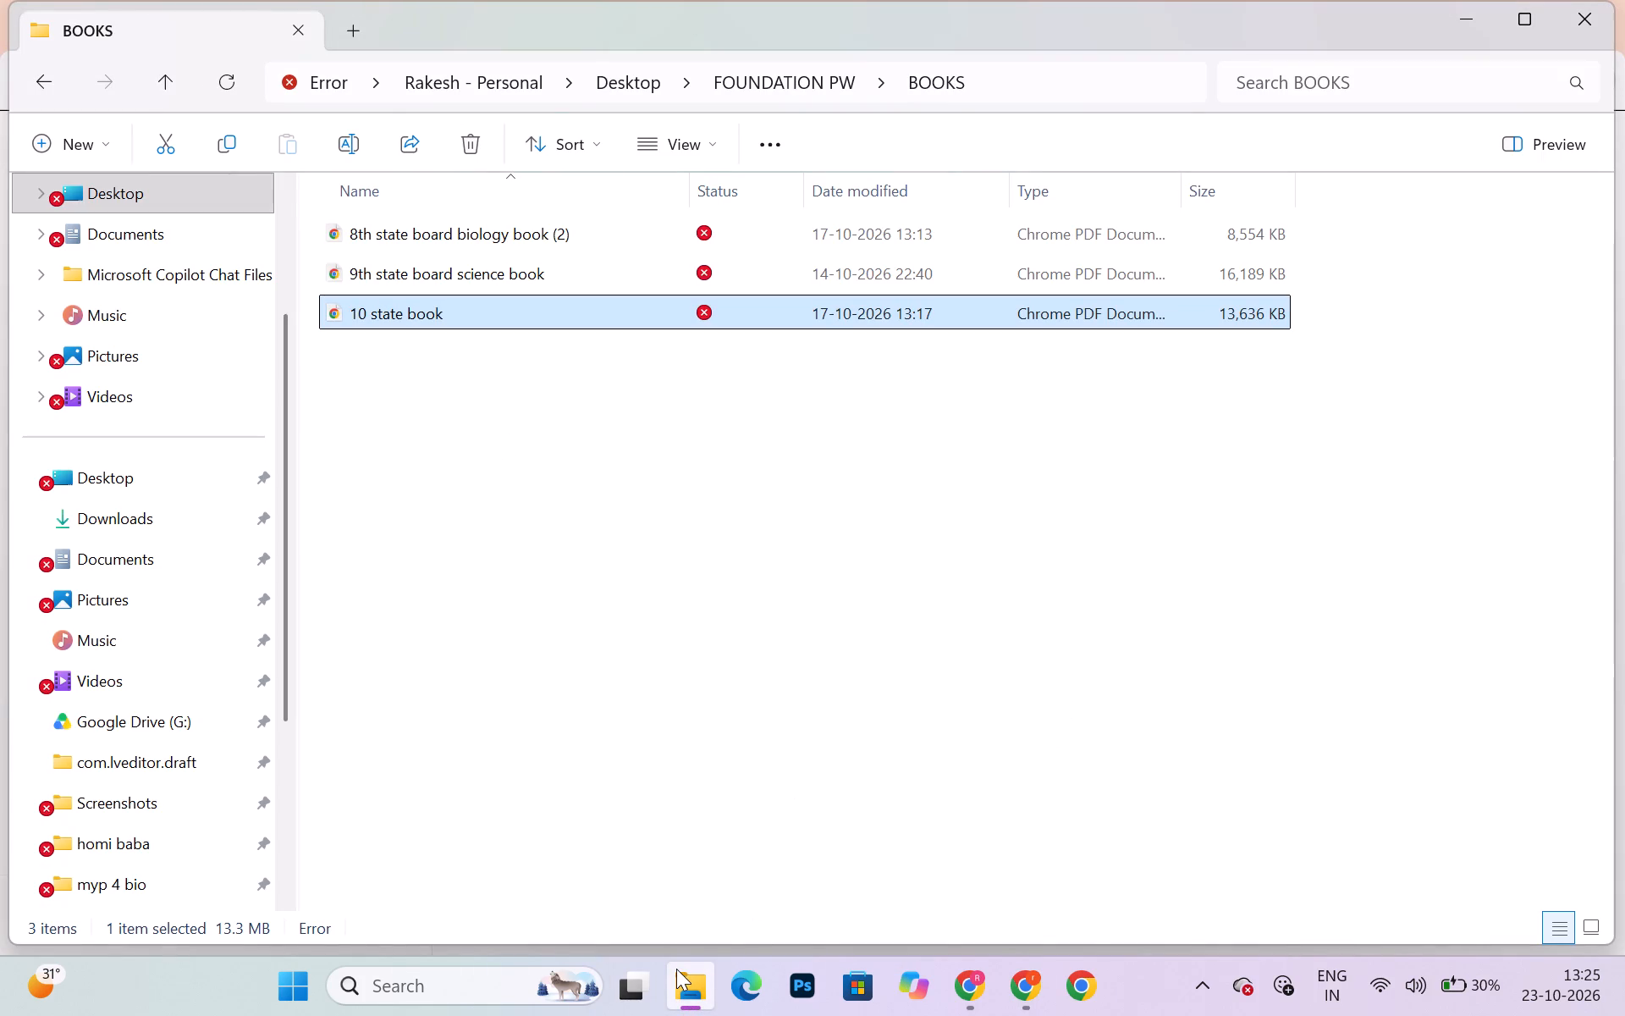
click(181, 523)
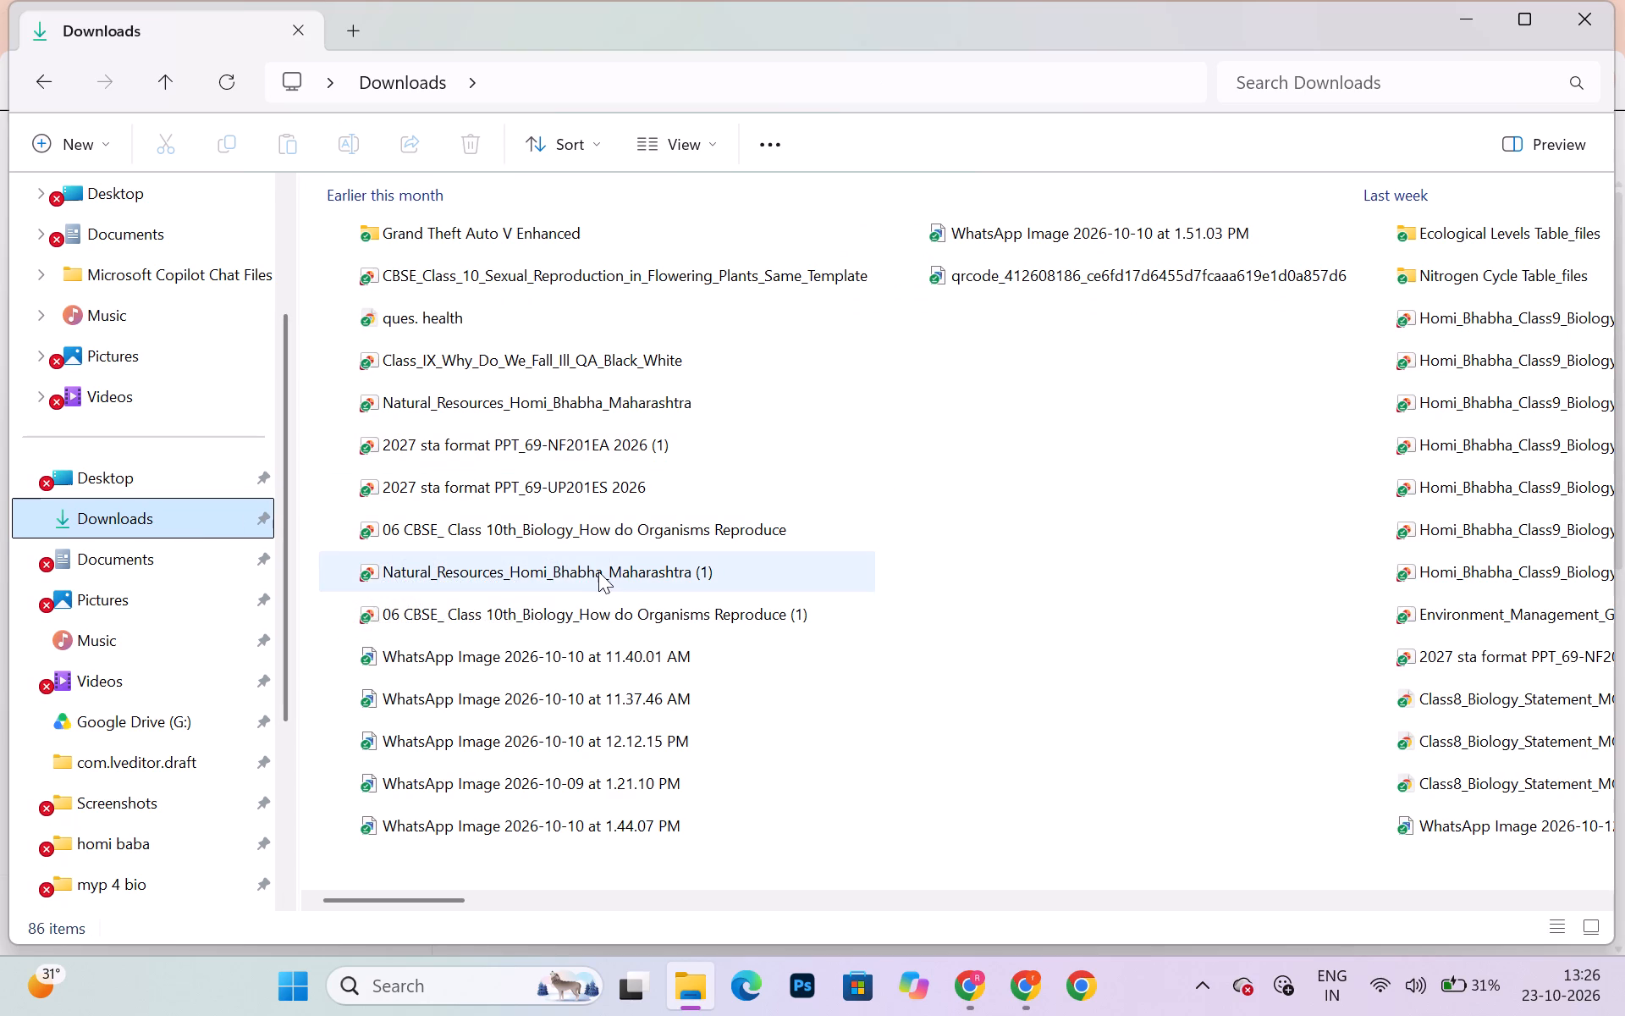
scroll(598, 571, down, 1)
right_click(598, 571)
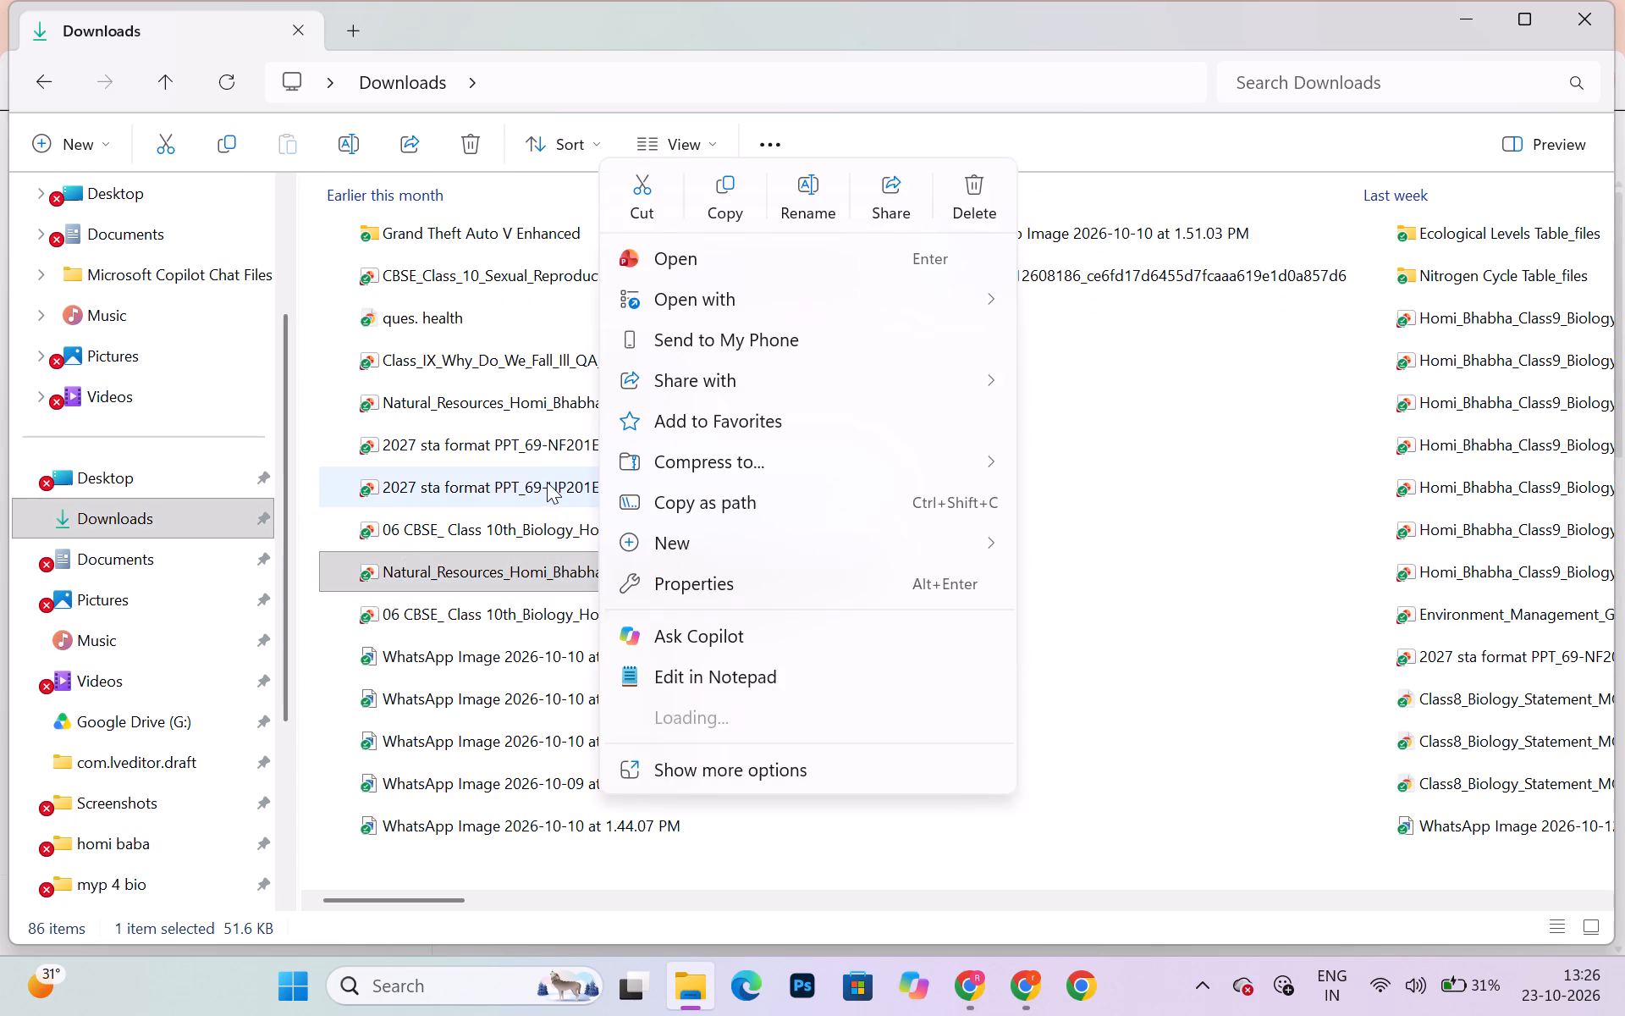
double_click(547, 482)
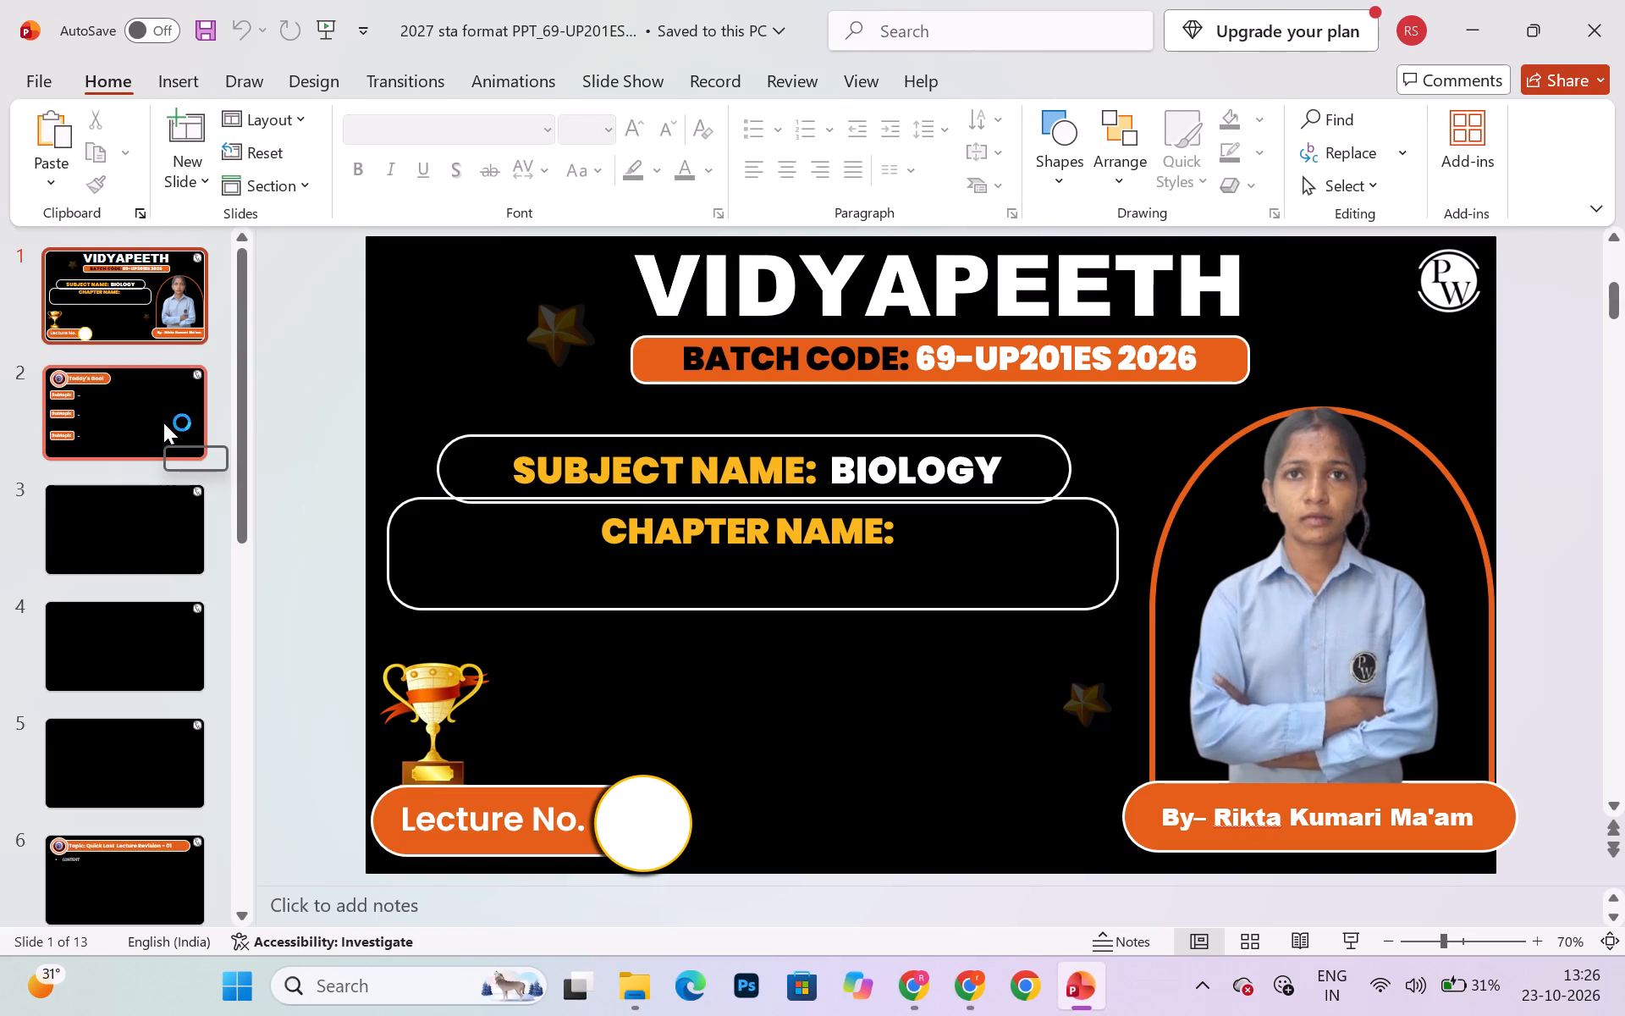
Delete the "Today's Goal" slide, slide 2, from the presentation.
key(Delete)
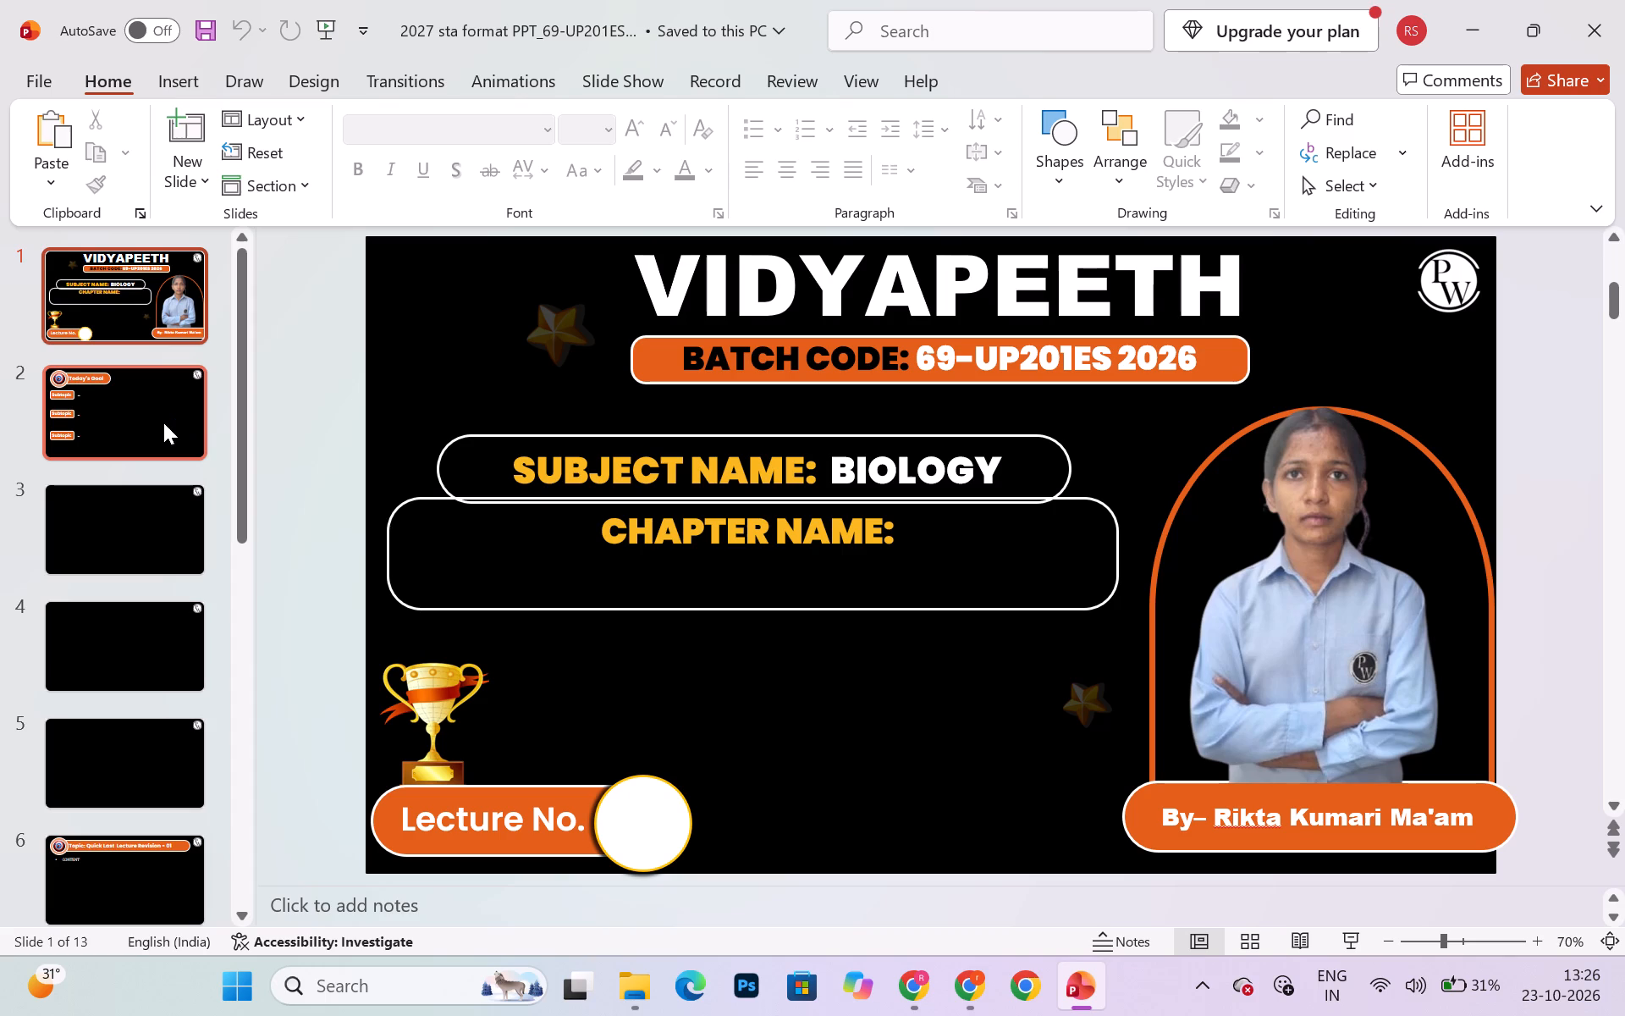
key(Delete)
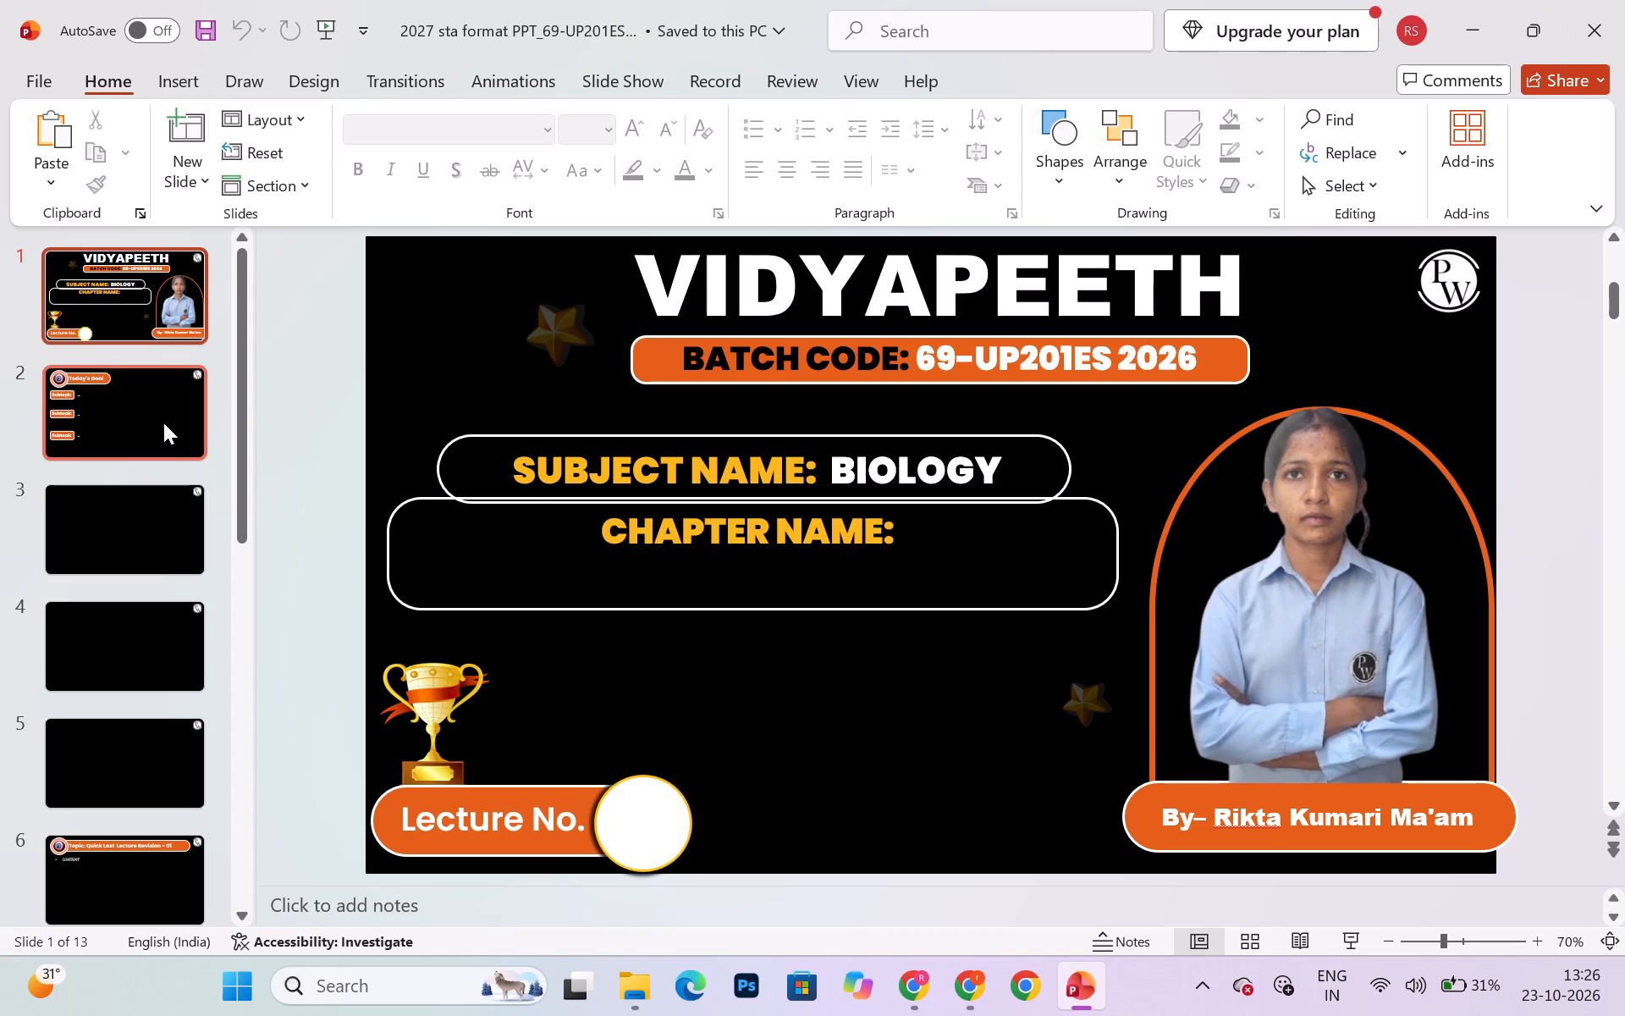
click(163, 422)
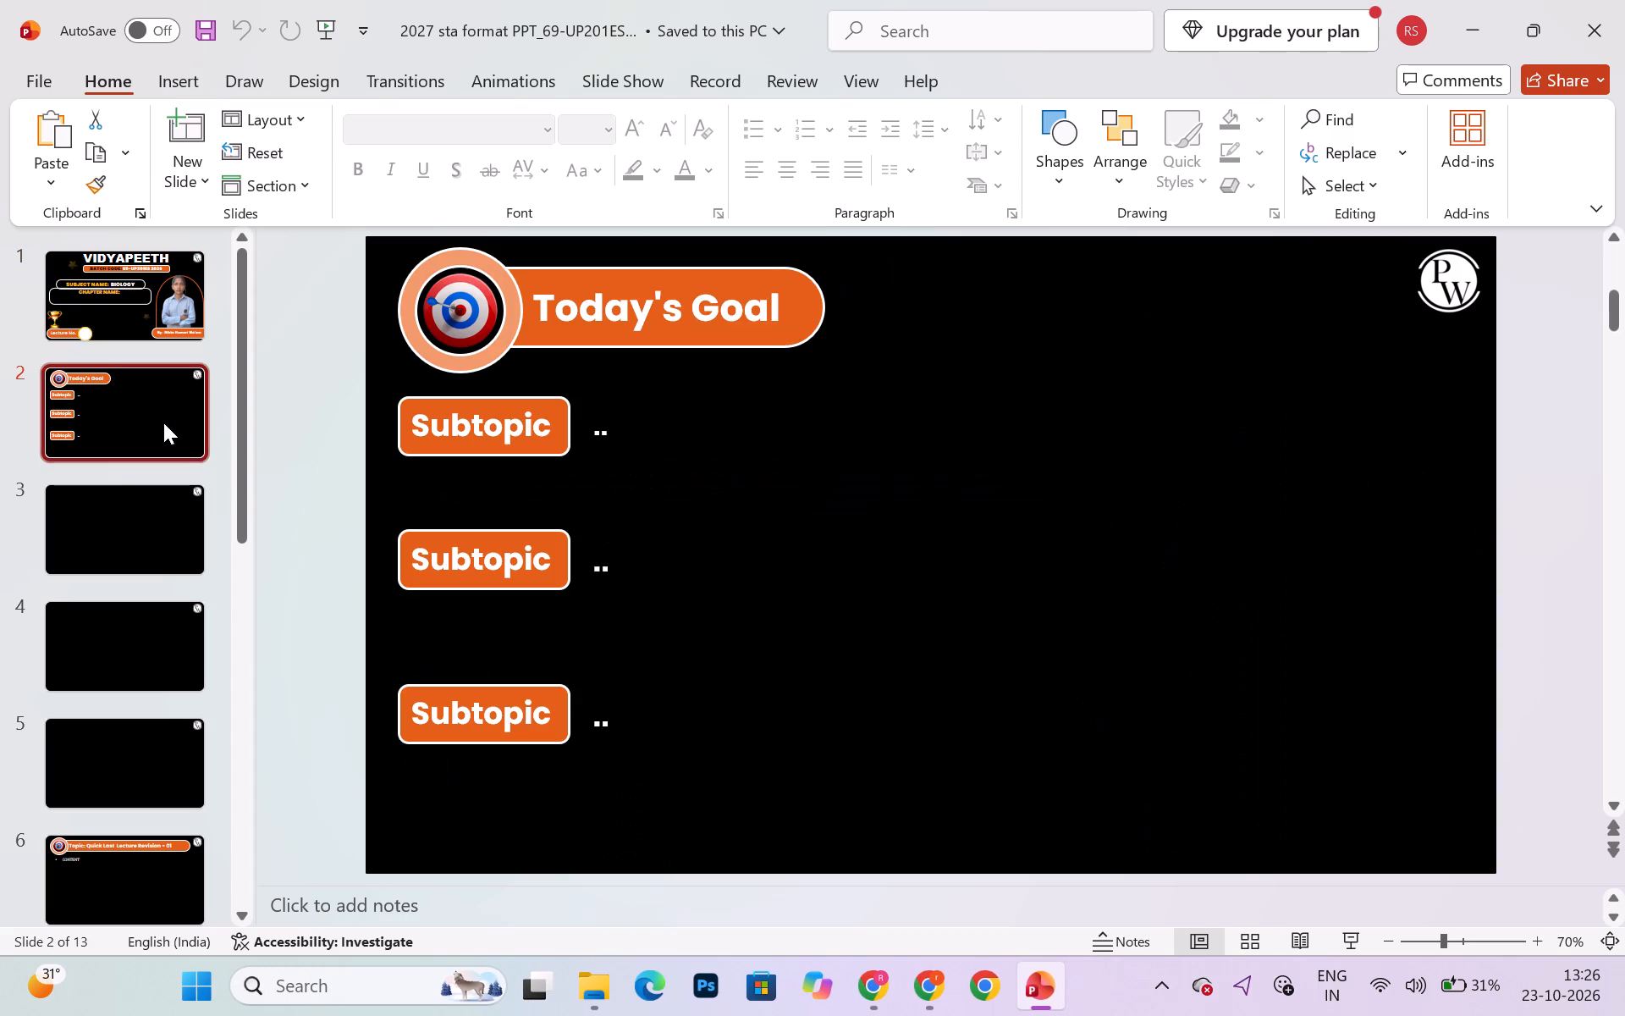
key(Delete)
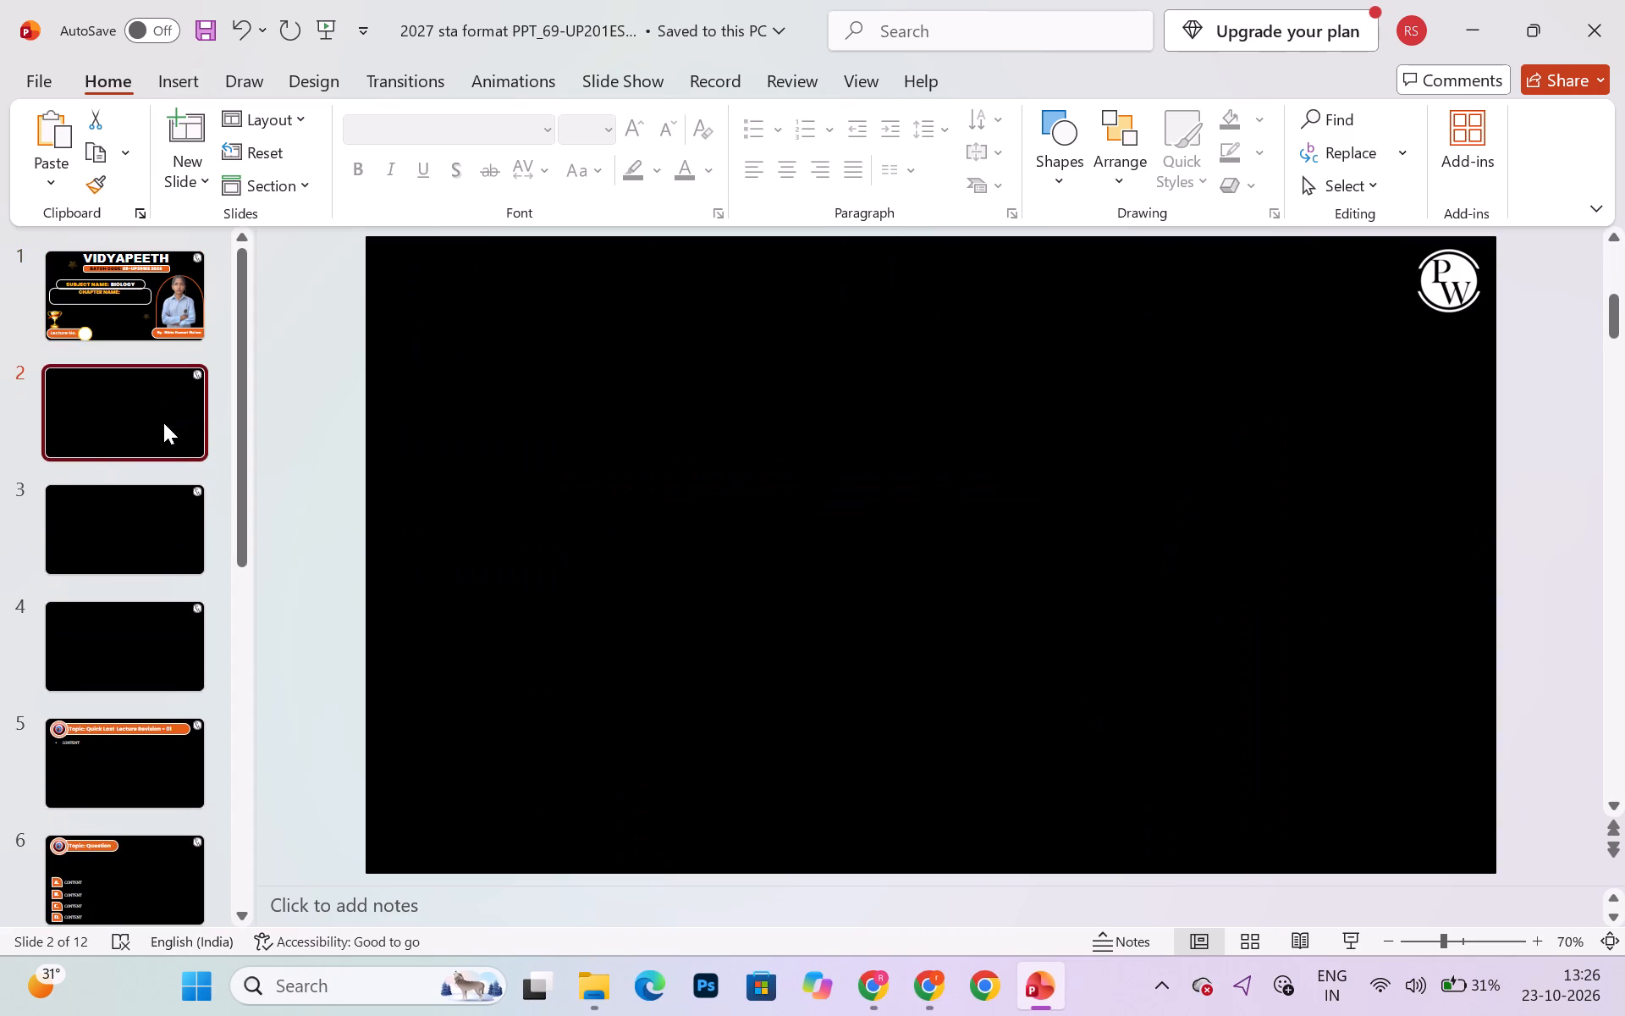
Copy the word "Microbiology" from the first heading of the ChatGPT notes and paste it onto the blank slide 2 in PowerPoint.
click(923, 985)
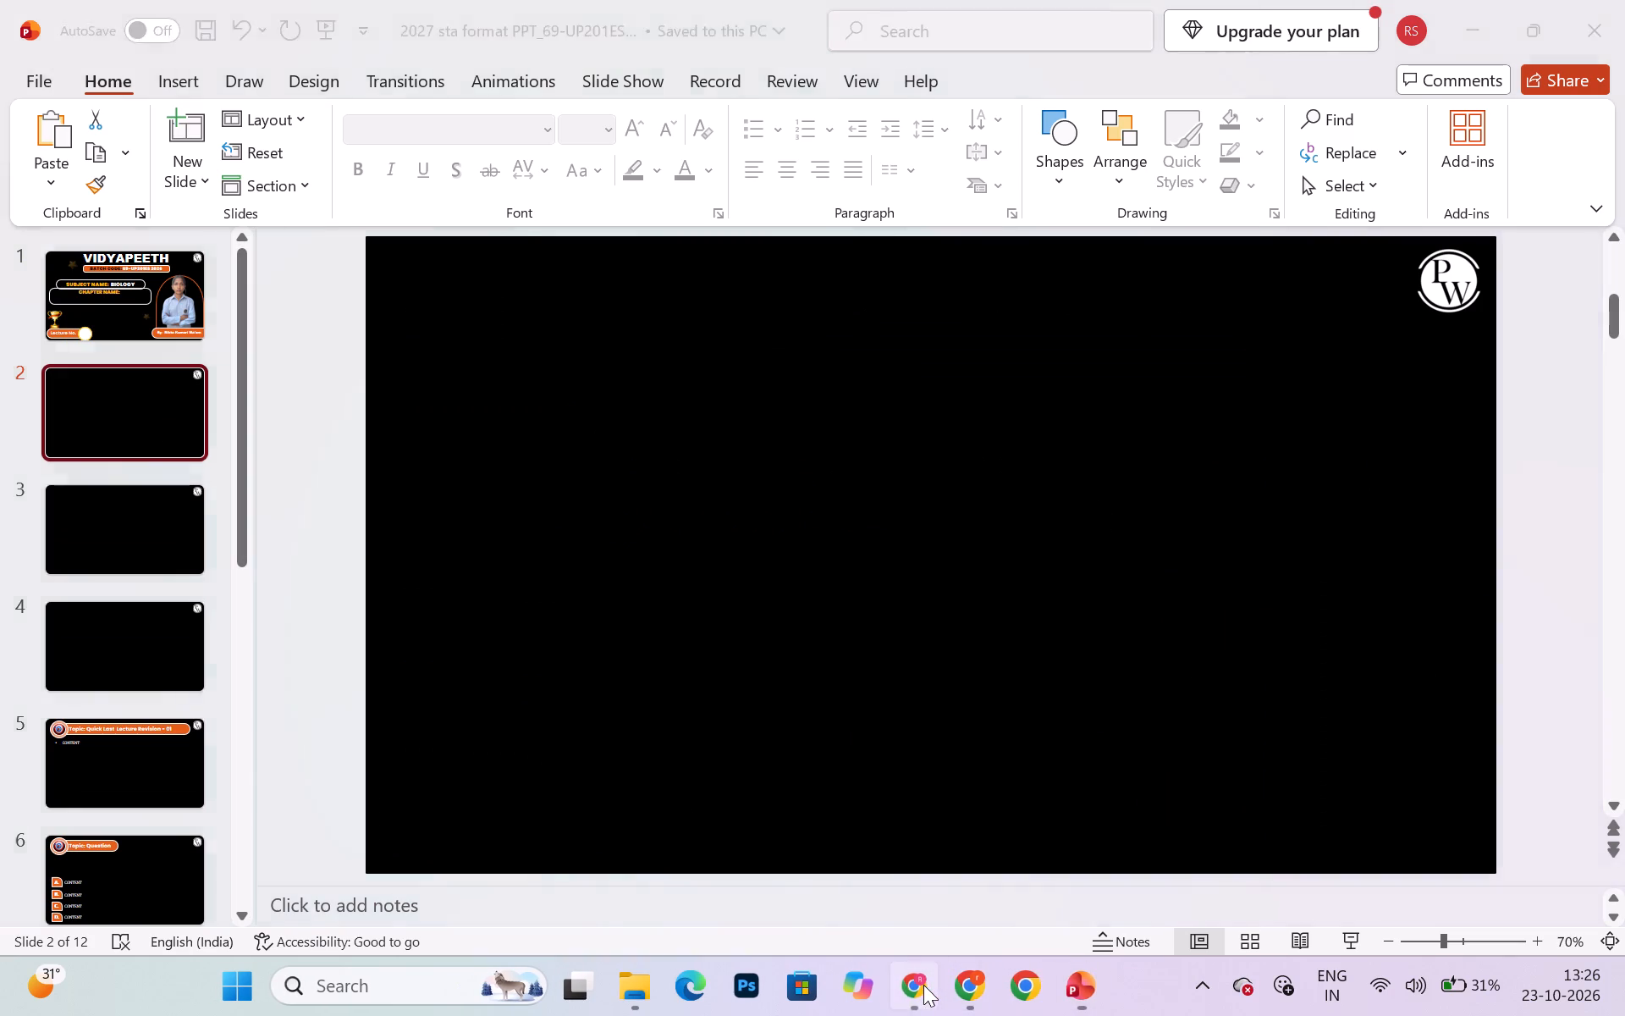
click(974, 985)
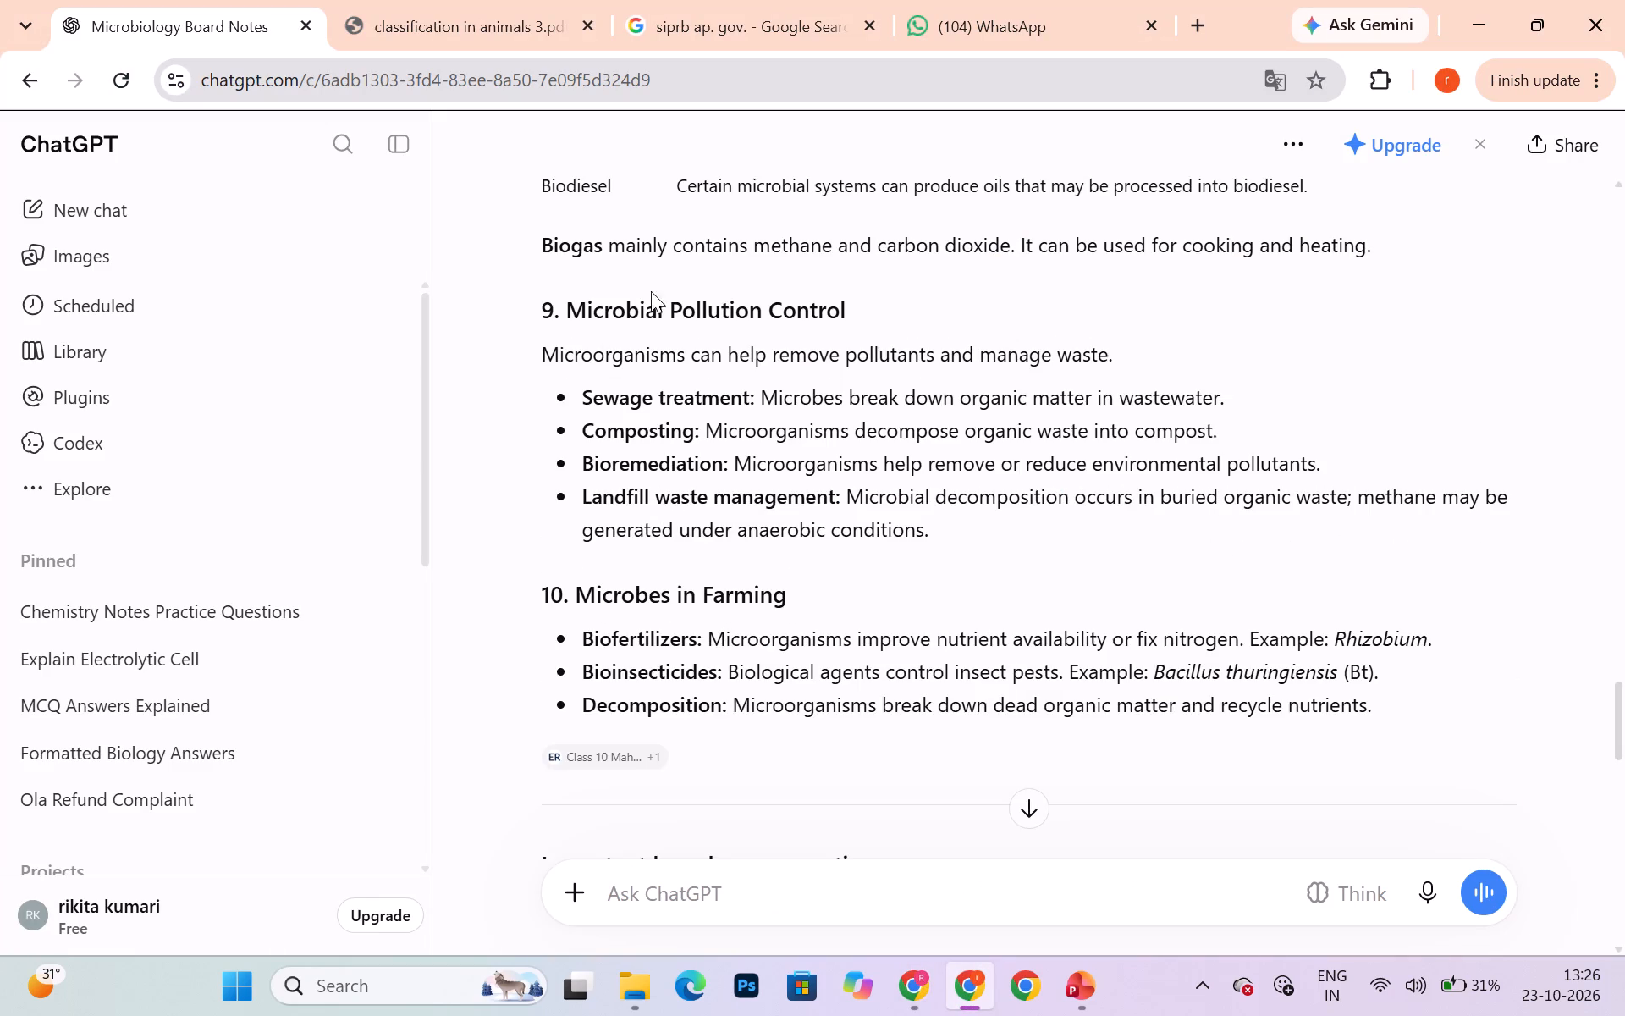
scroll(587, 345, up, 15)
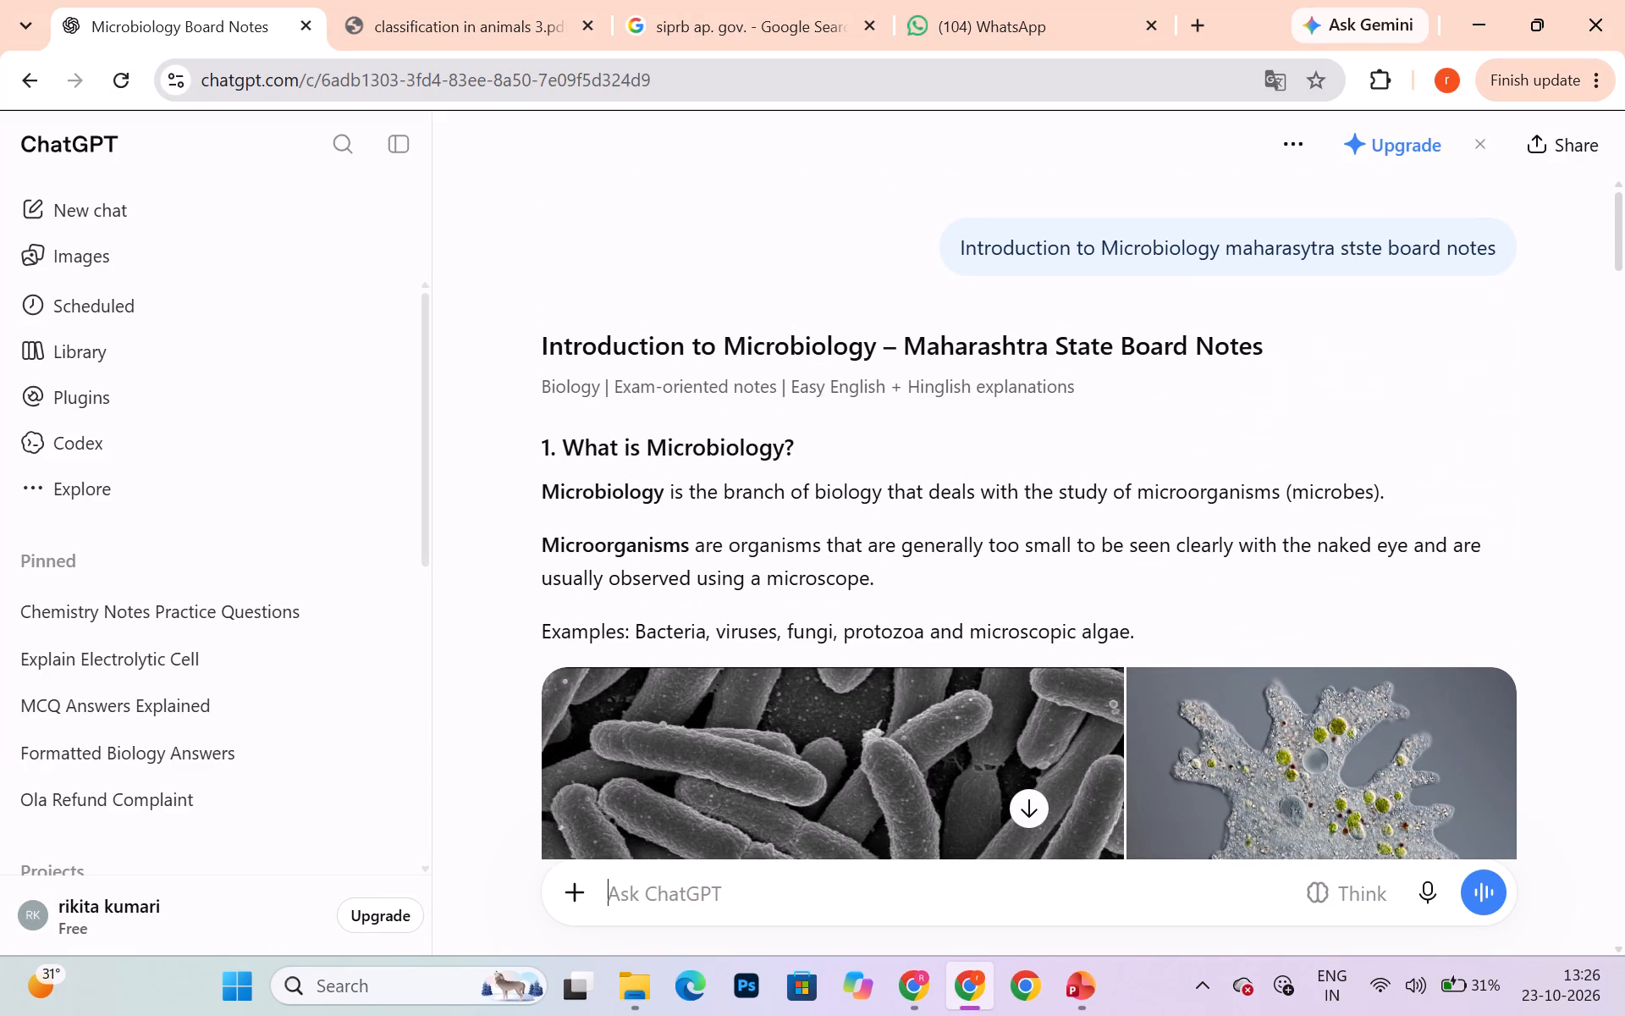
drag(653, 445, 782, 449)
key(ctrl+c)
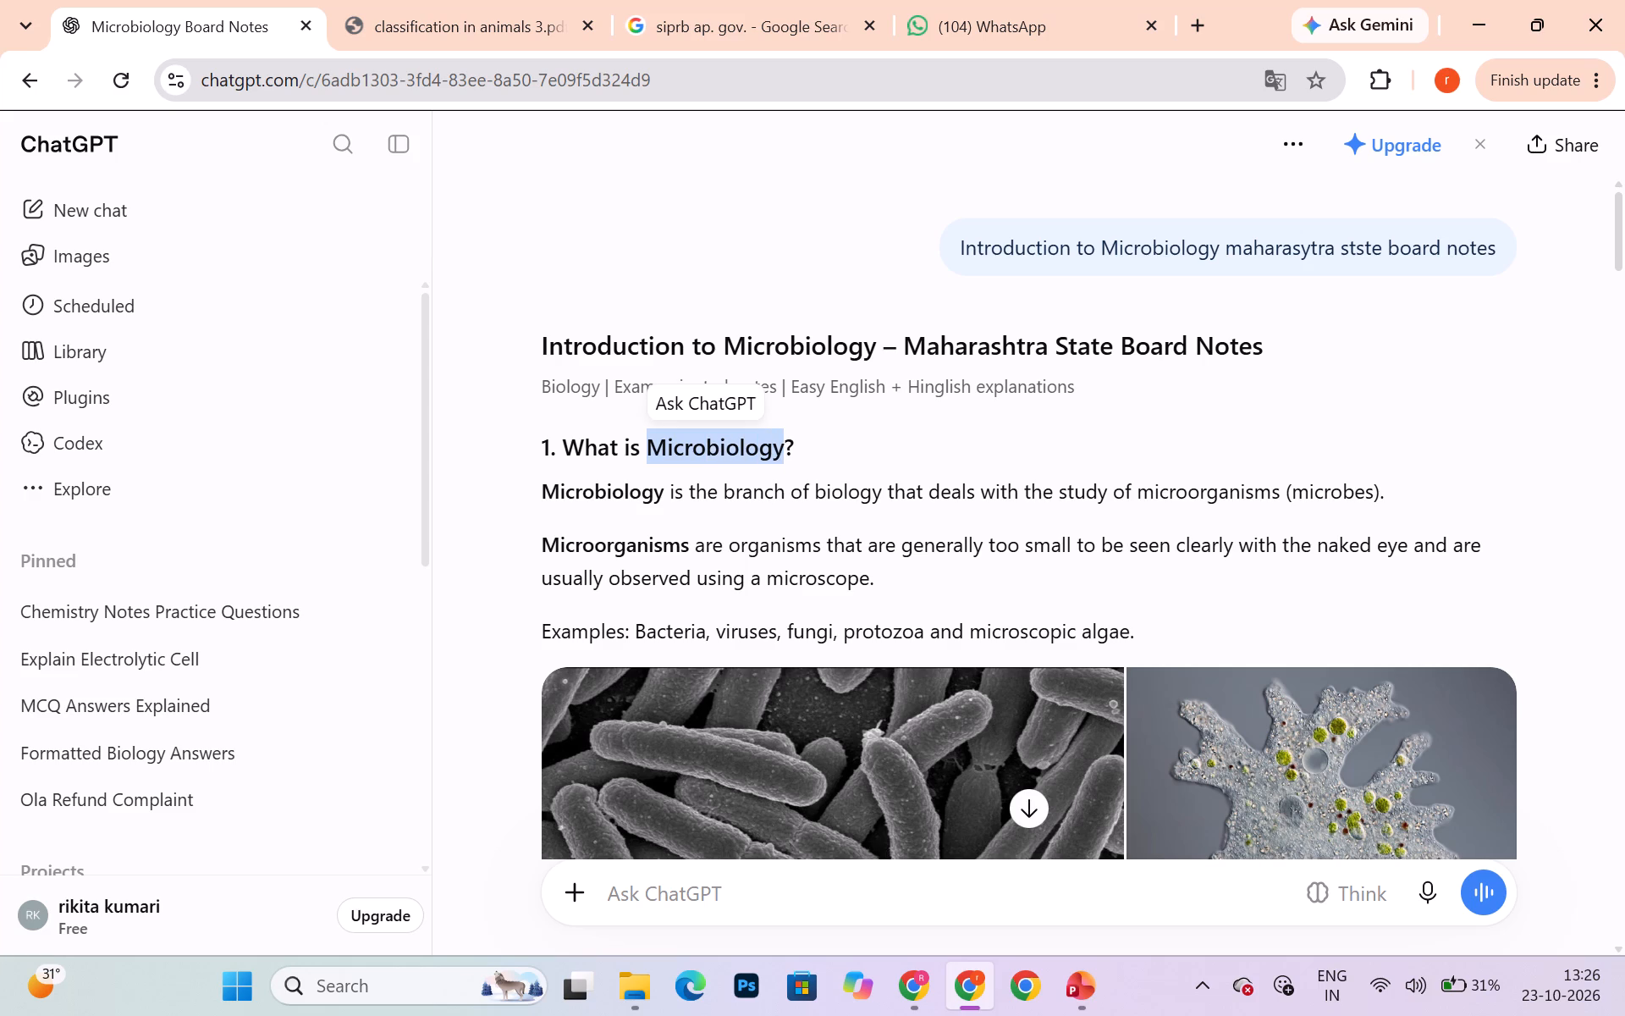
click(1060, 990)
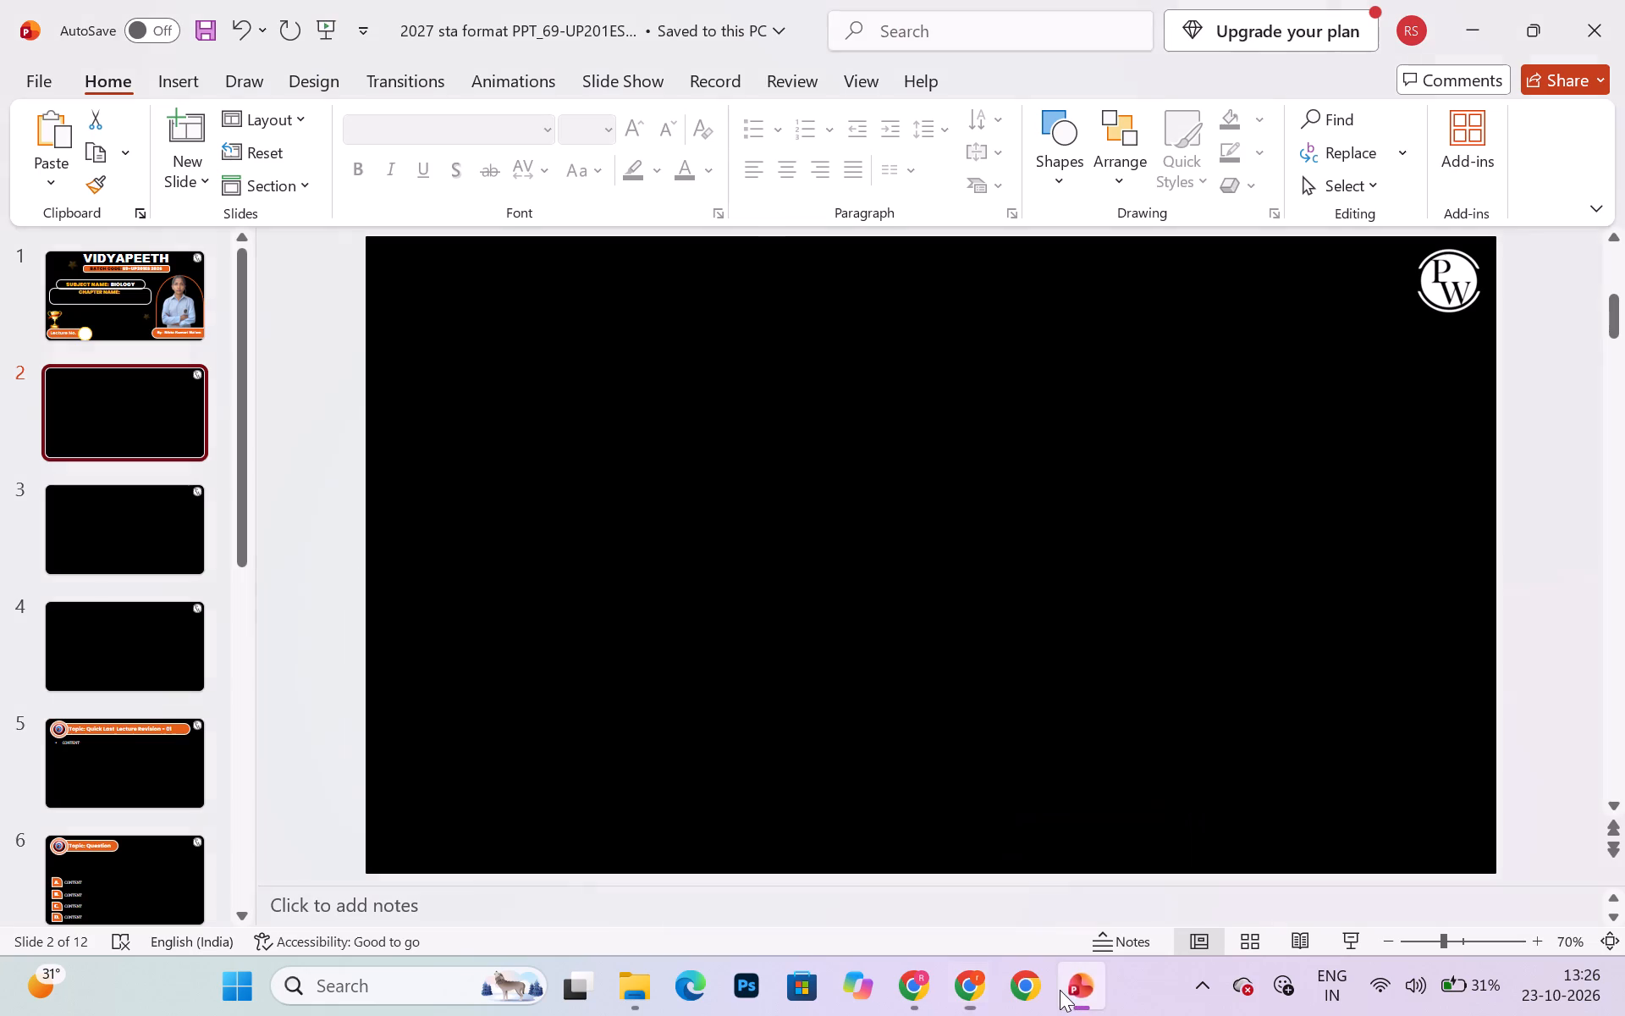
key(ctrl+v)
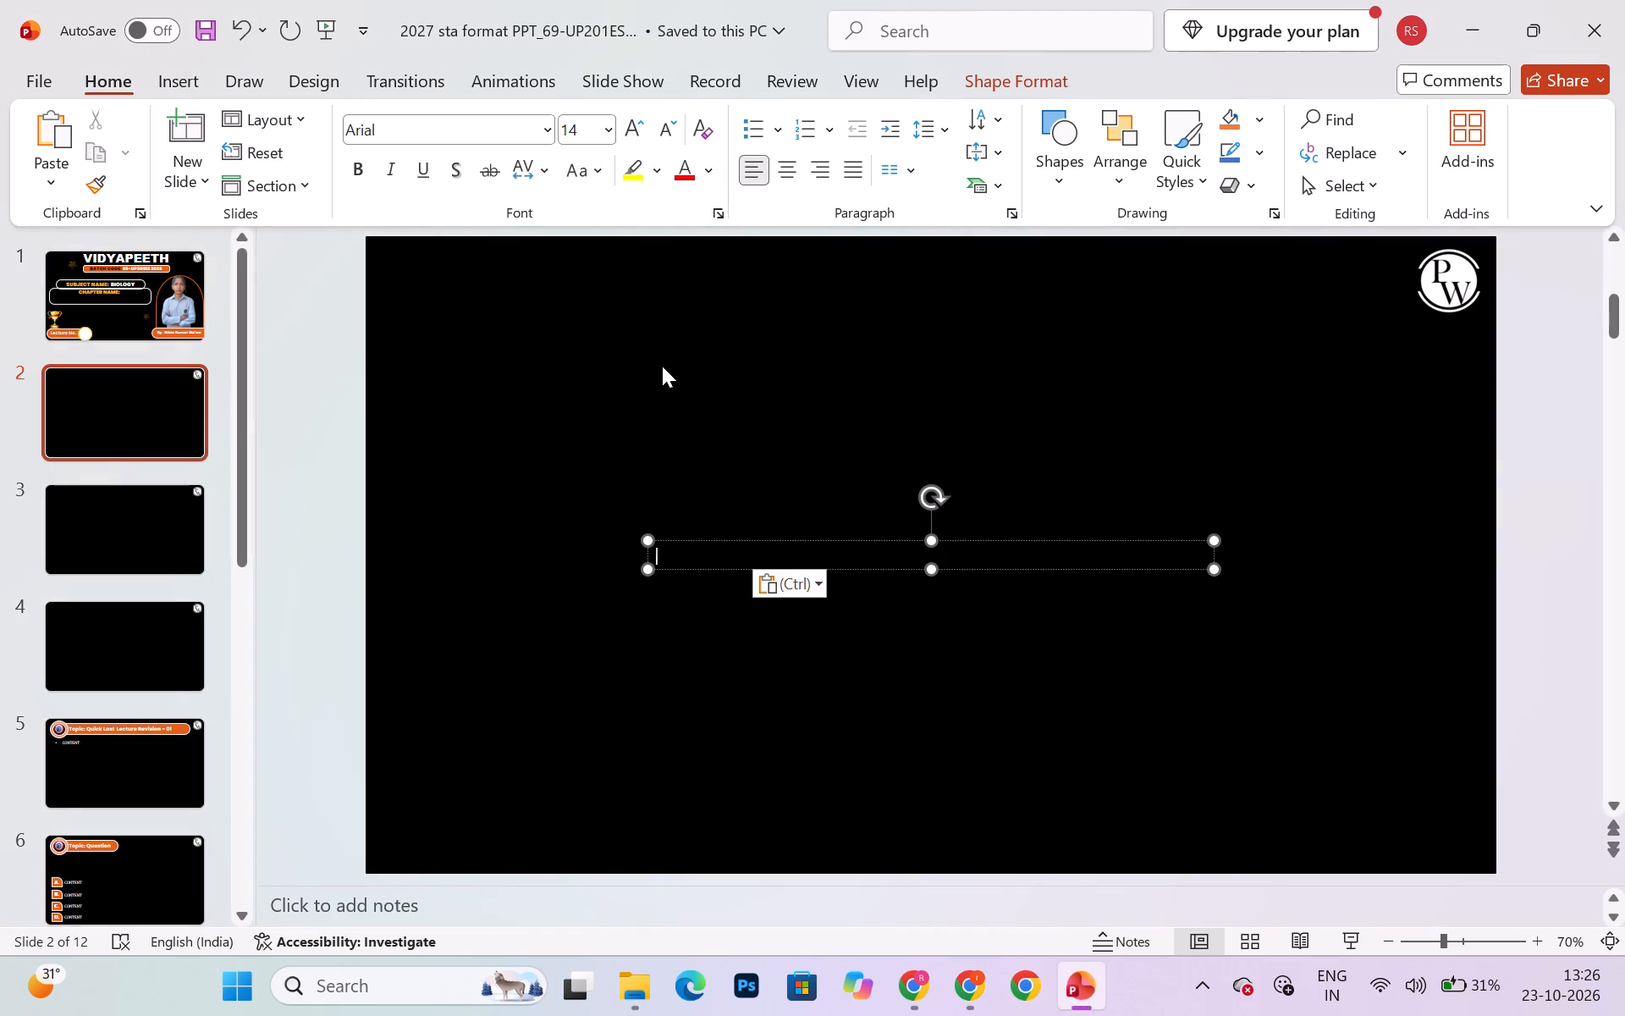
Format the "Microbiology" text as white, size 28, bold and centred, and move it to the top of slide 2 as the title.
key(ctrl+a)
click(711, 170)
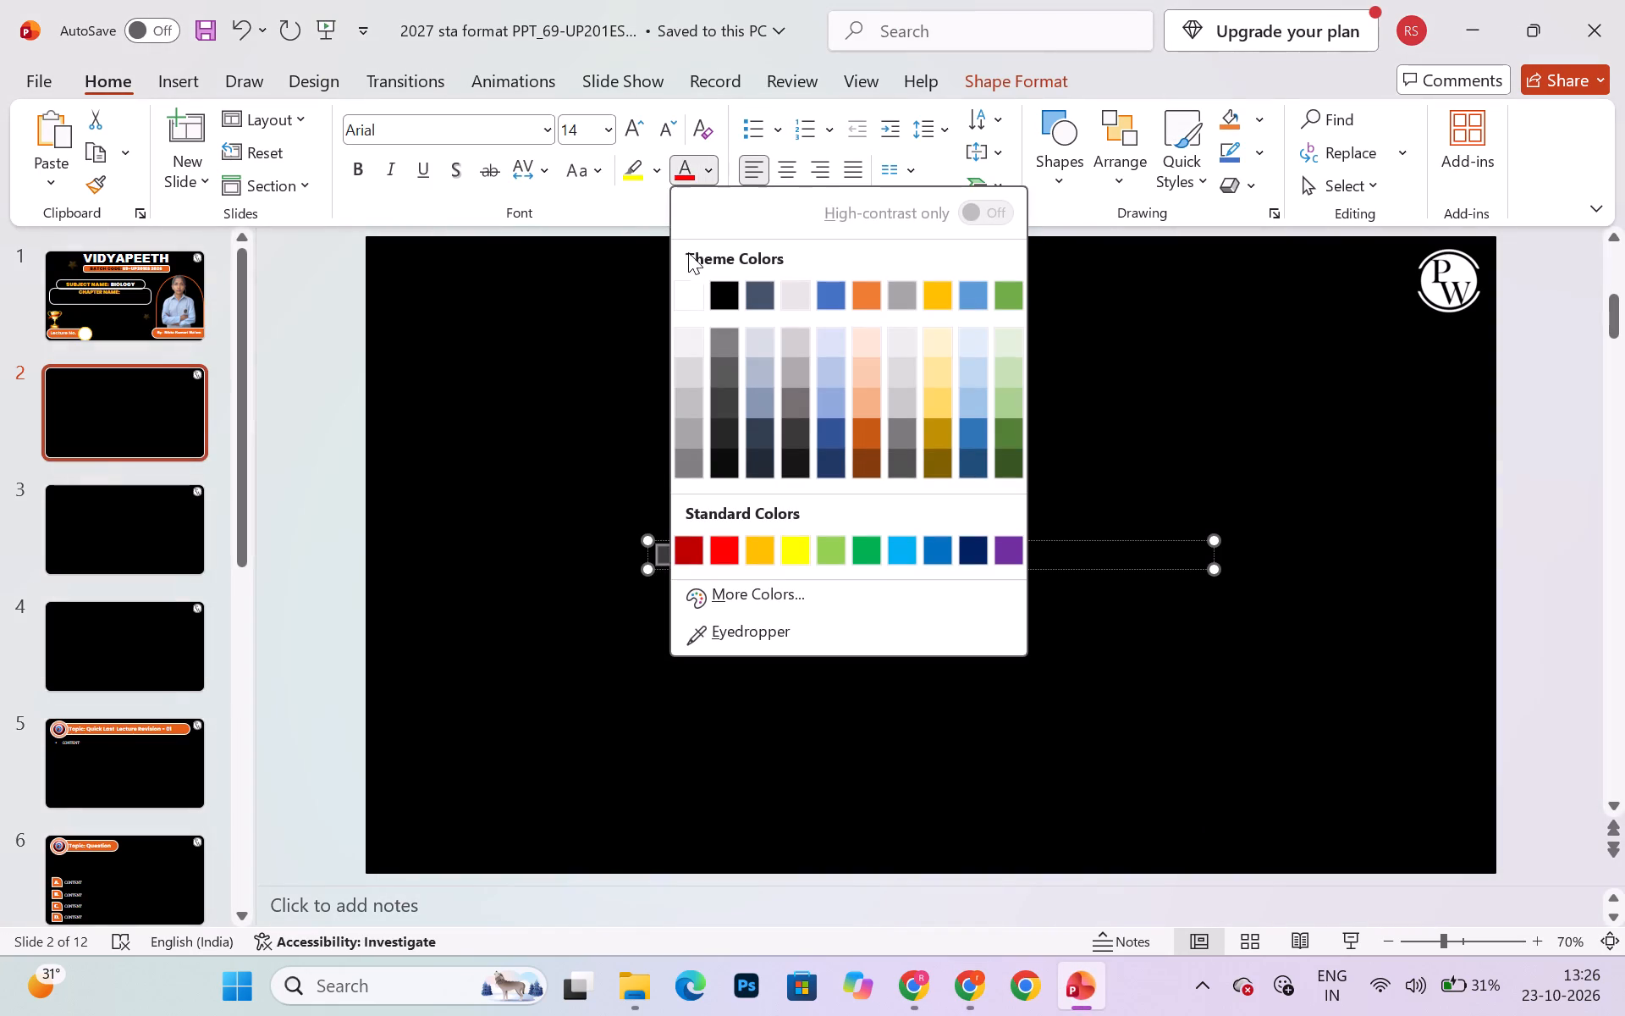
click(688, 304)
click(611, 122)
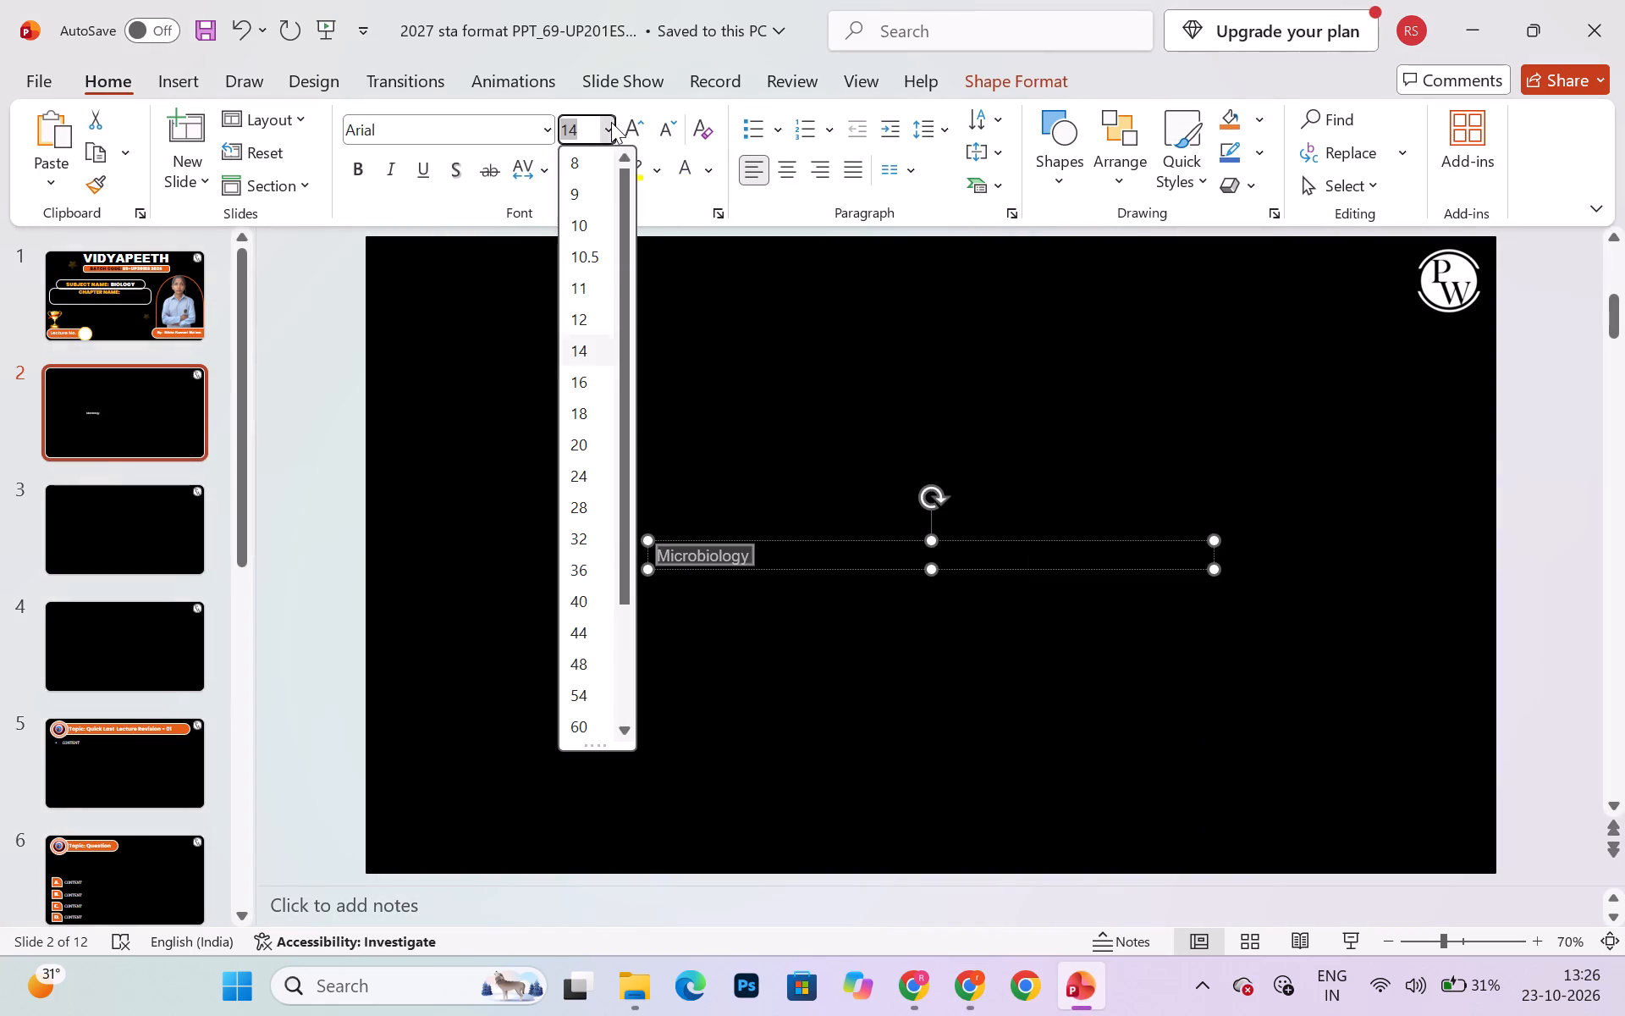
click(578, 498)
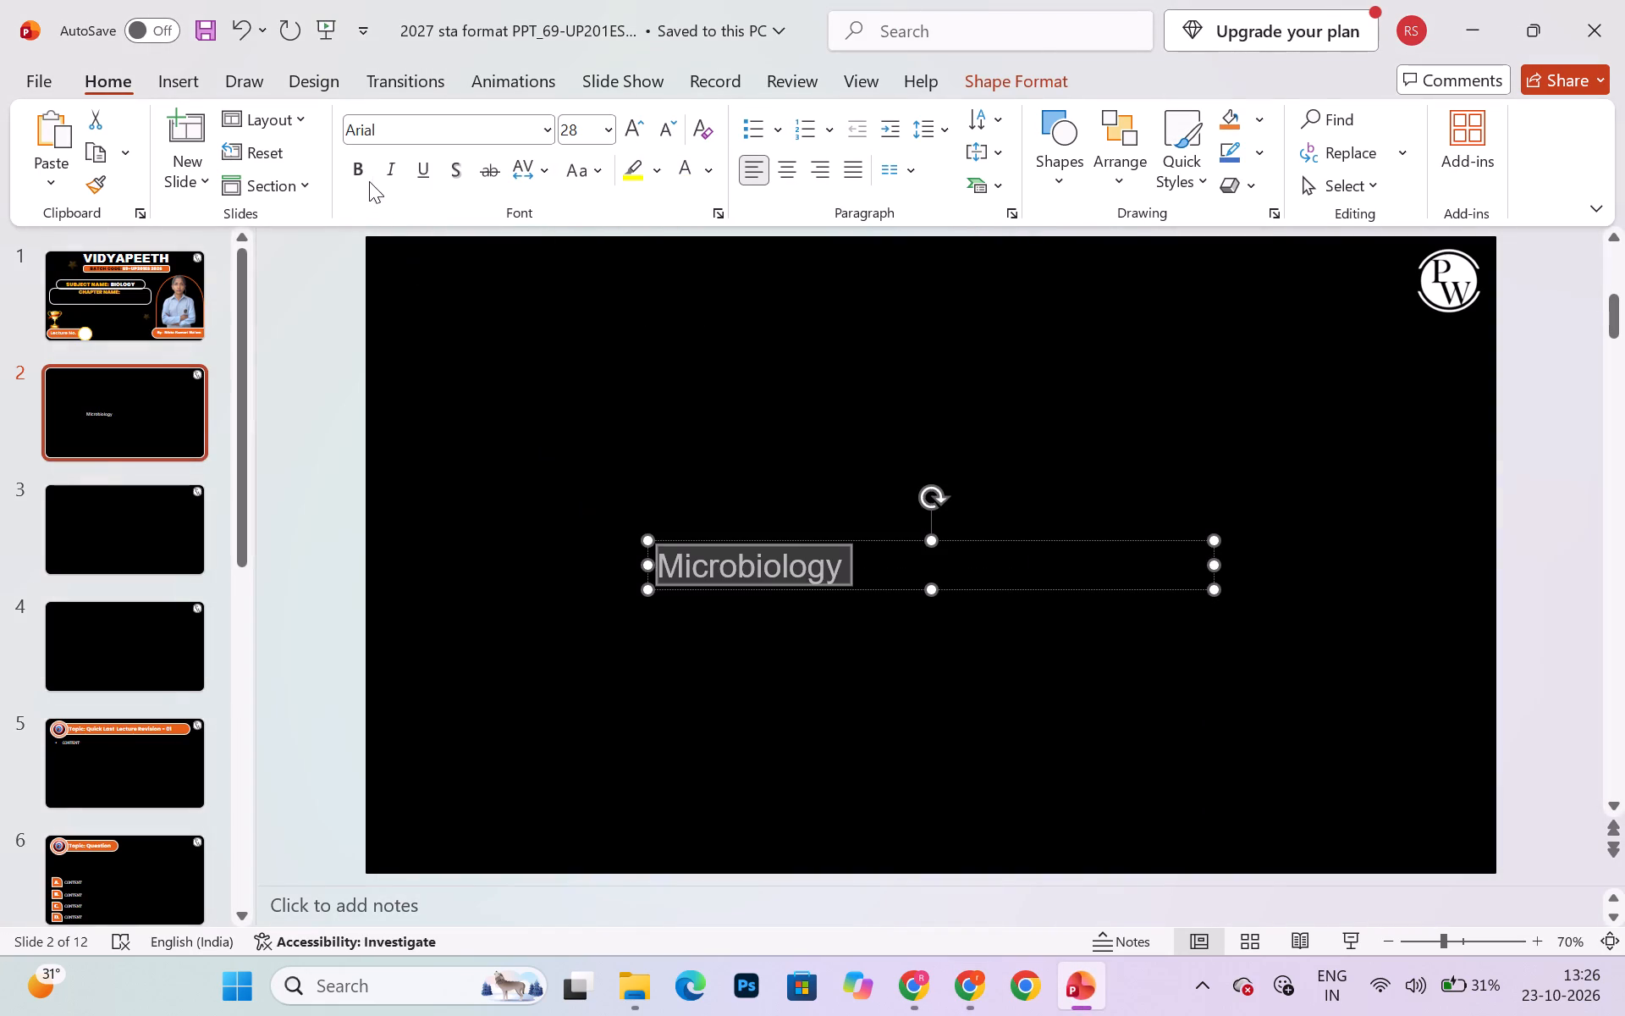
click(356, 169)
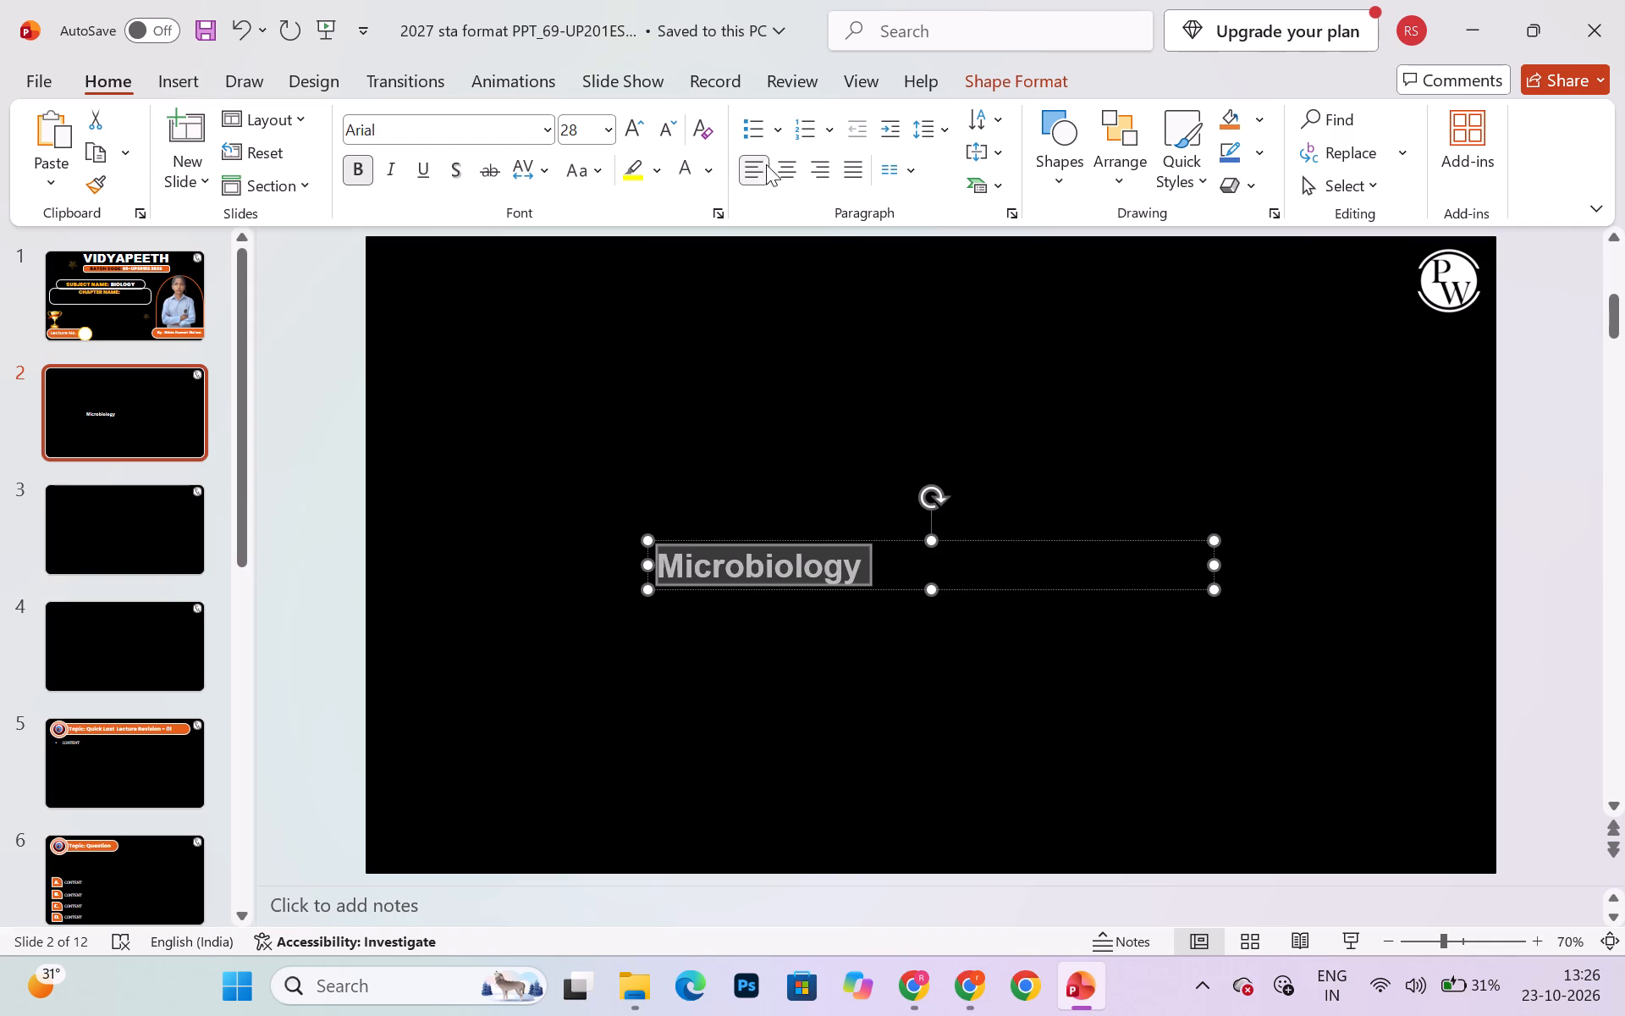
click(788, 164)
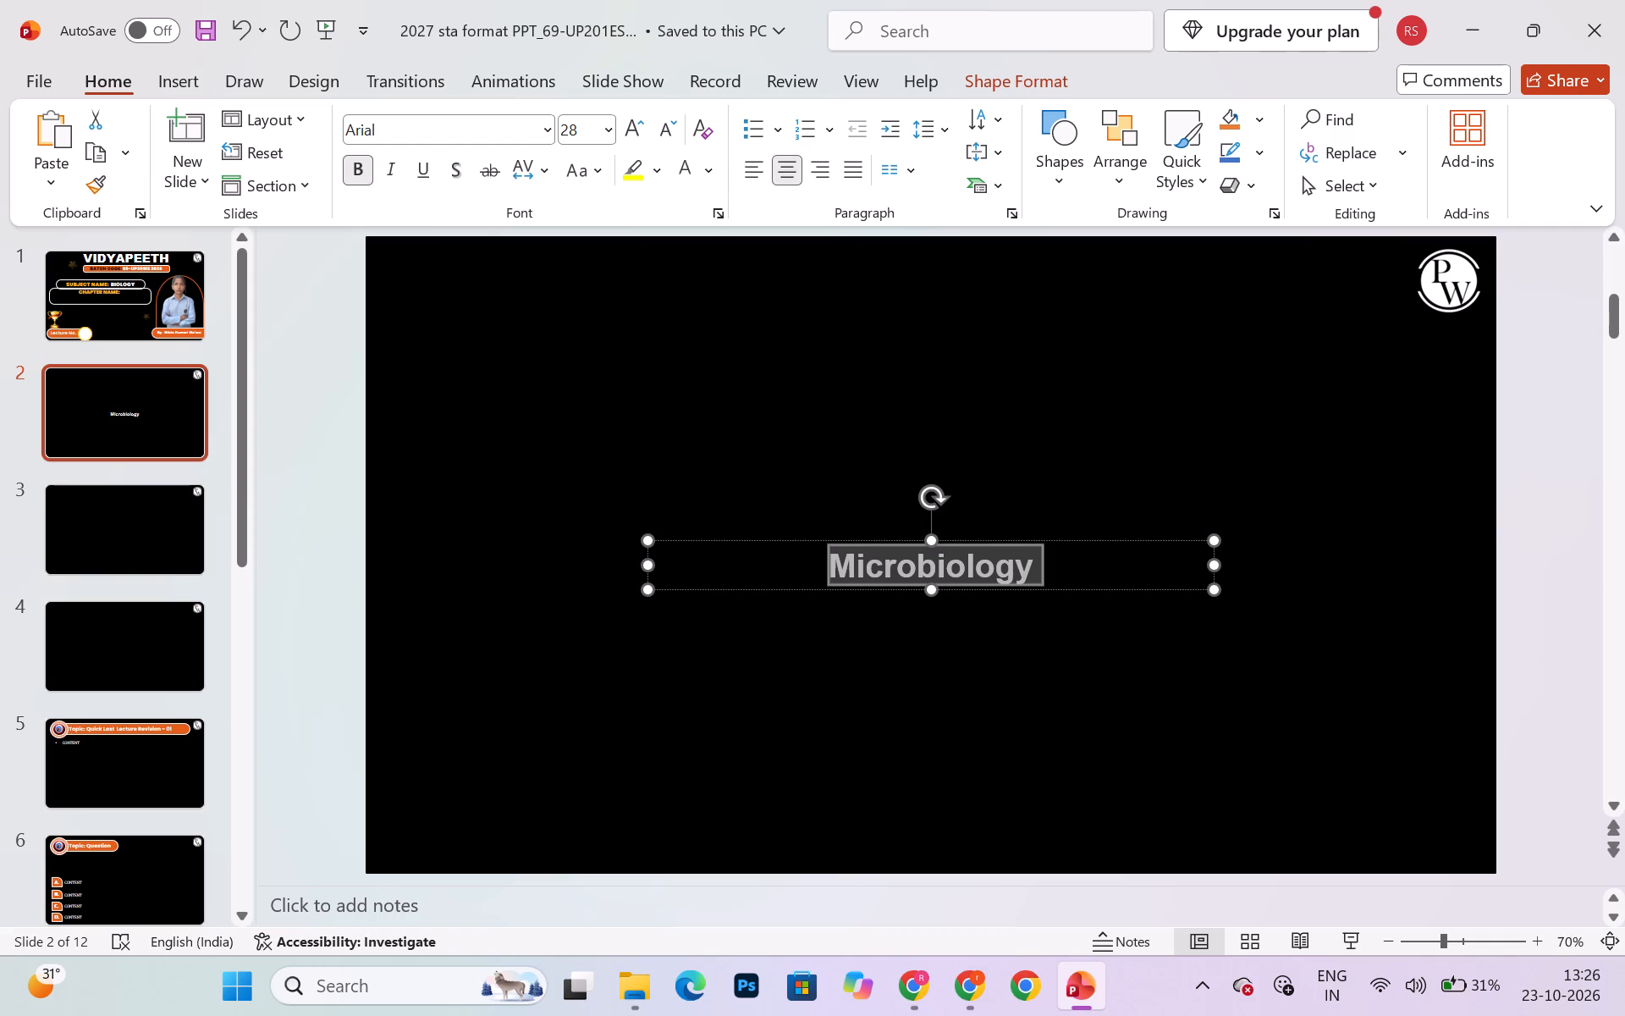
drag(873, 535, 853, 264)
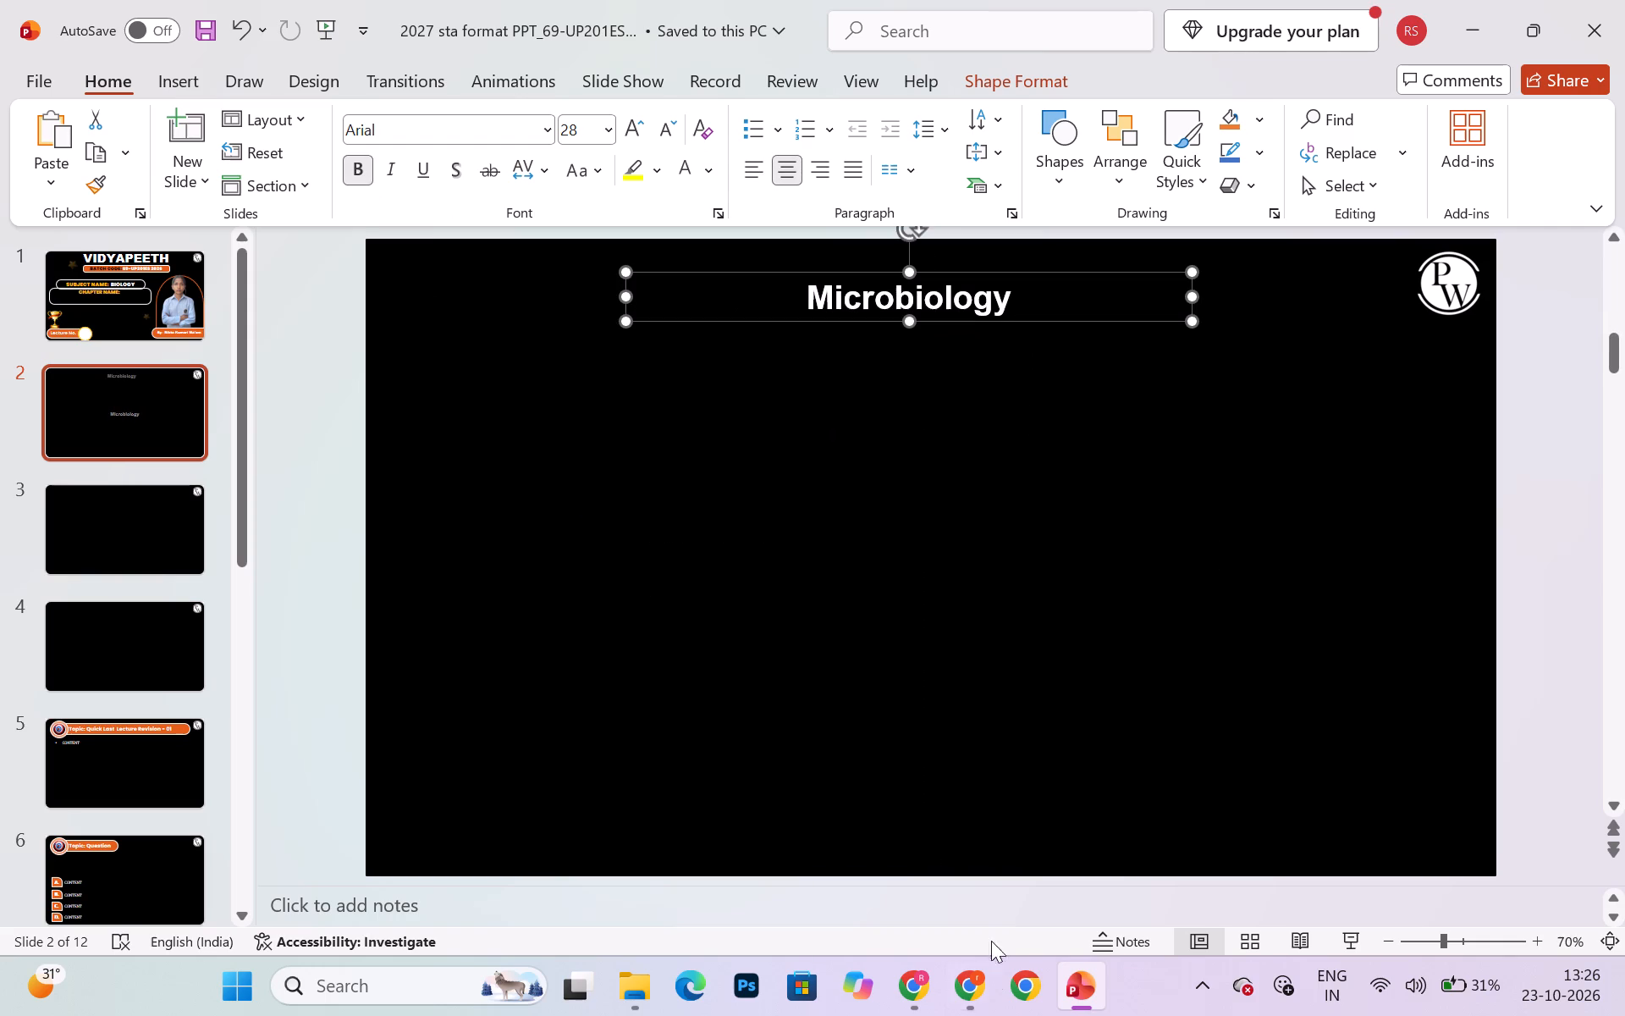
Copy the microbiology and microorganisms definitions with the examples line from the ChatGPT notes and paste them onto slide 2 in PowerPoint.
drag(965, 976, 1022, 991)
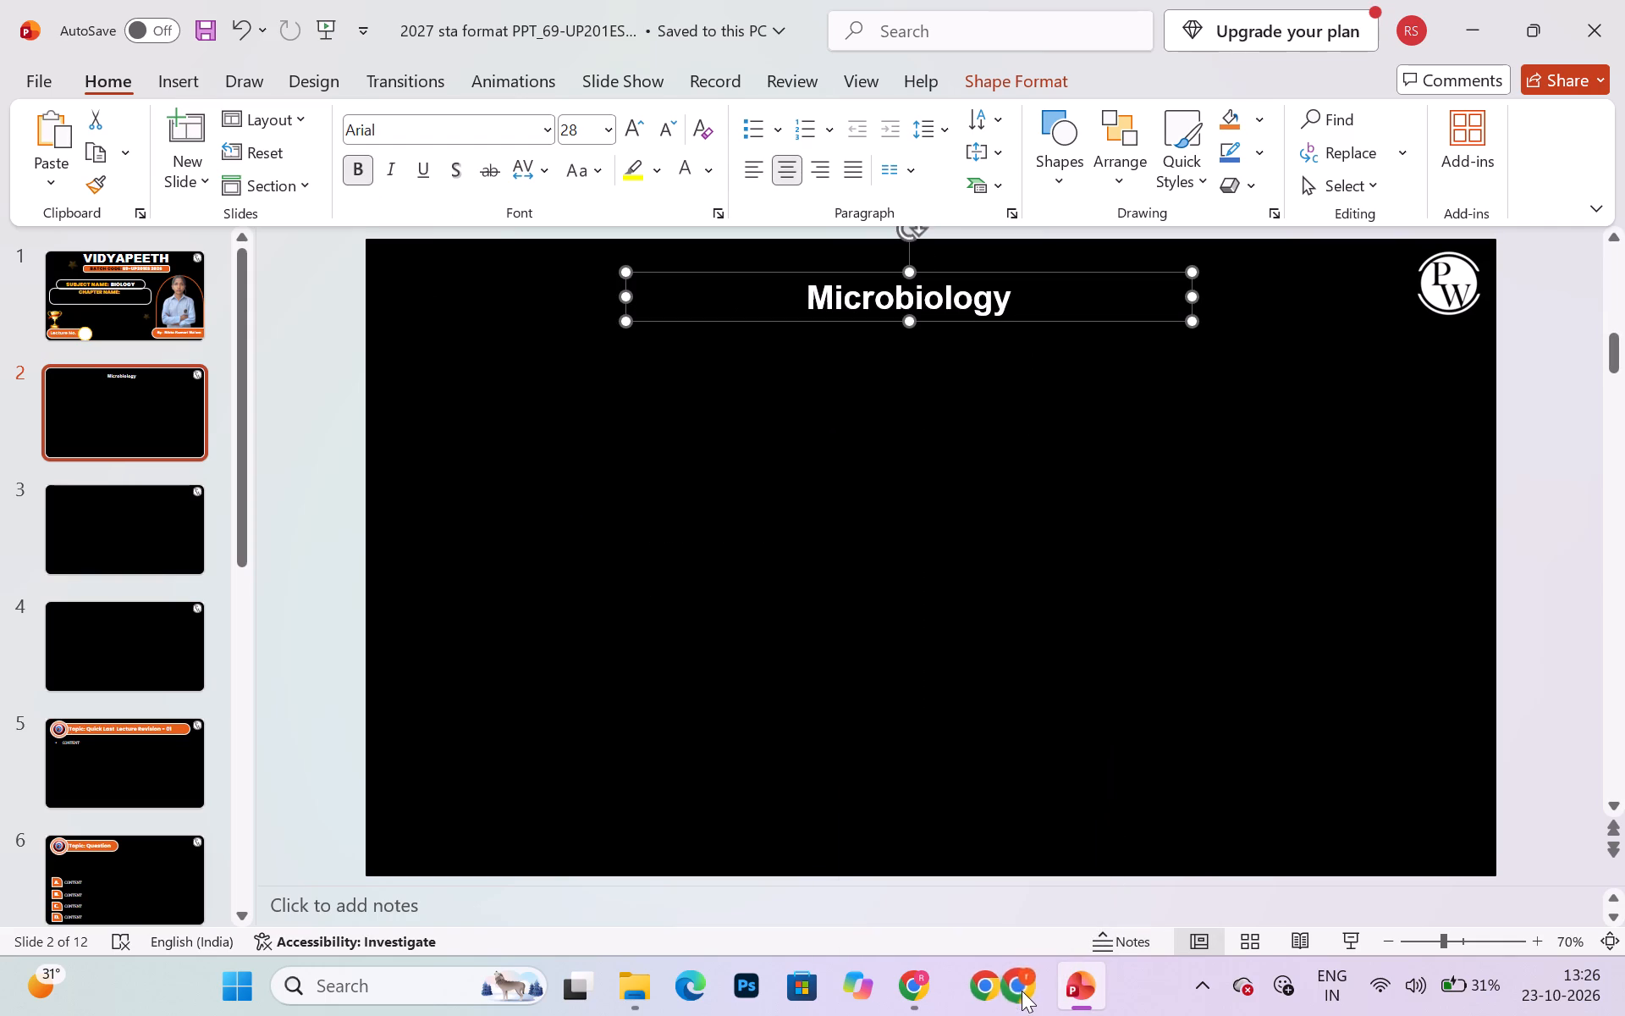
drag(1022, 991, 1022, 991)
click(1022, 991)
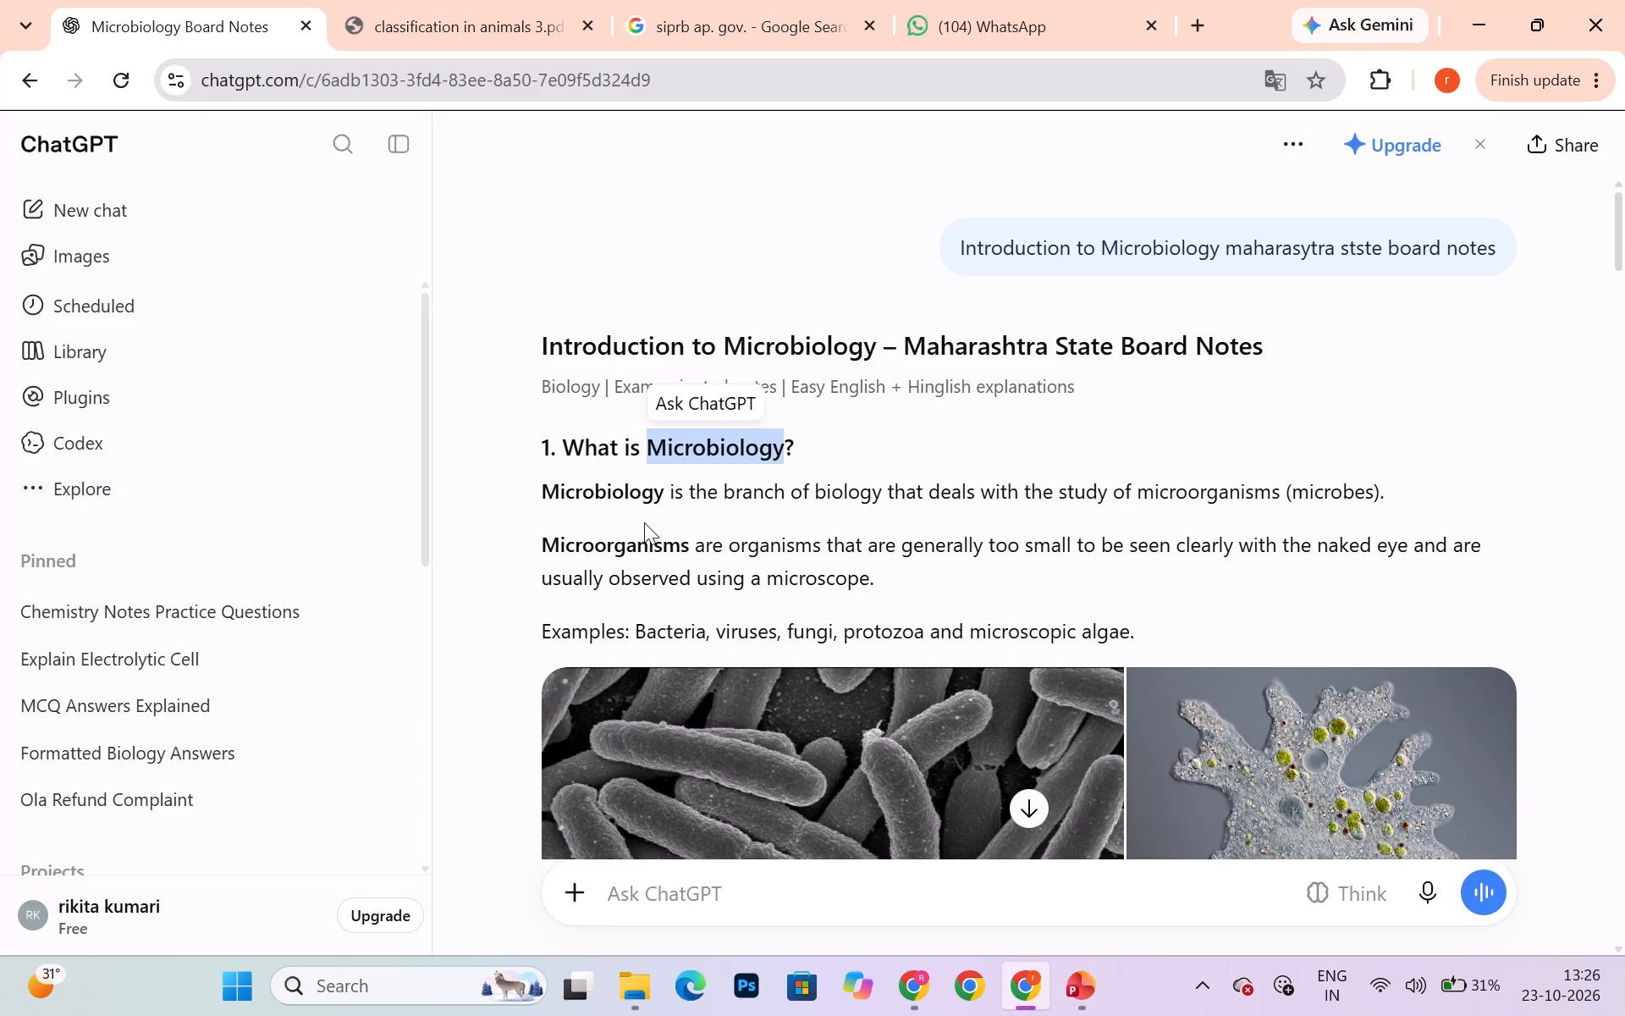
click(644, 522)
scroll(644, 522, down, 1)
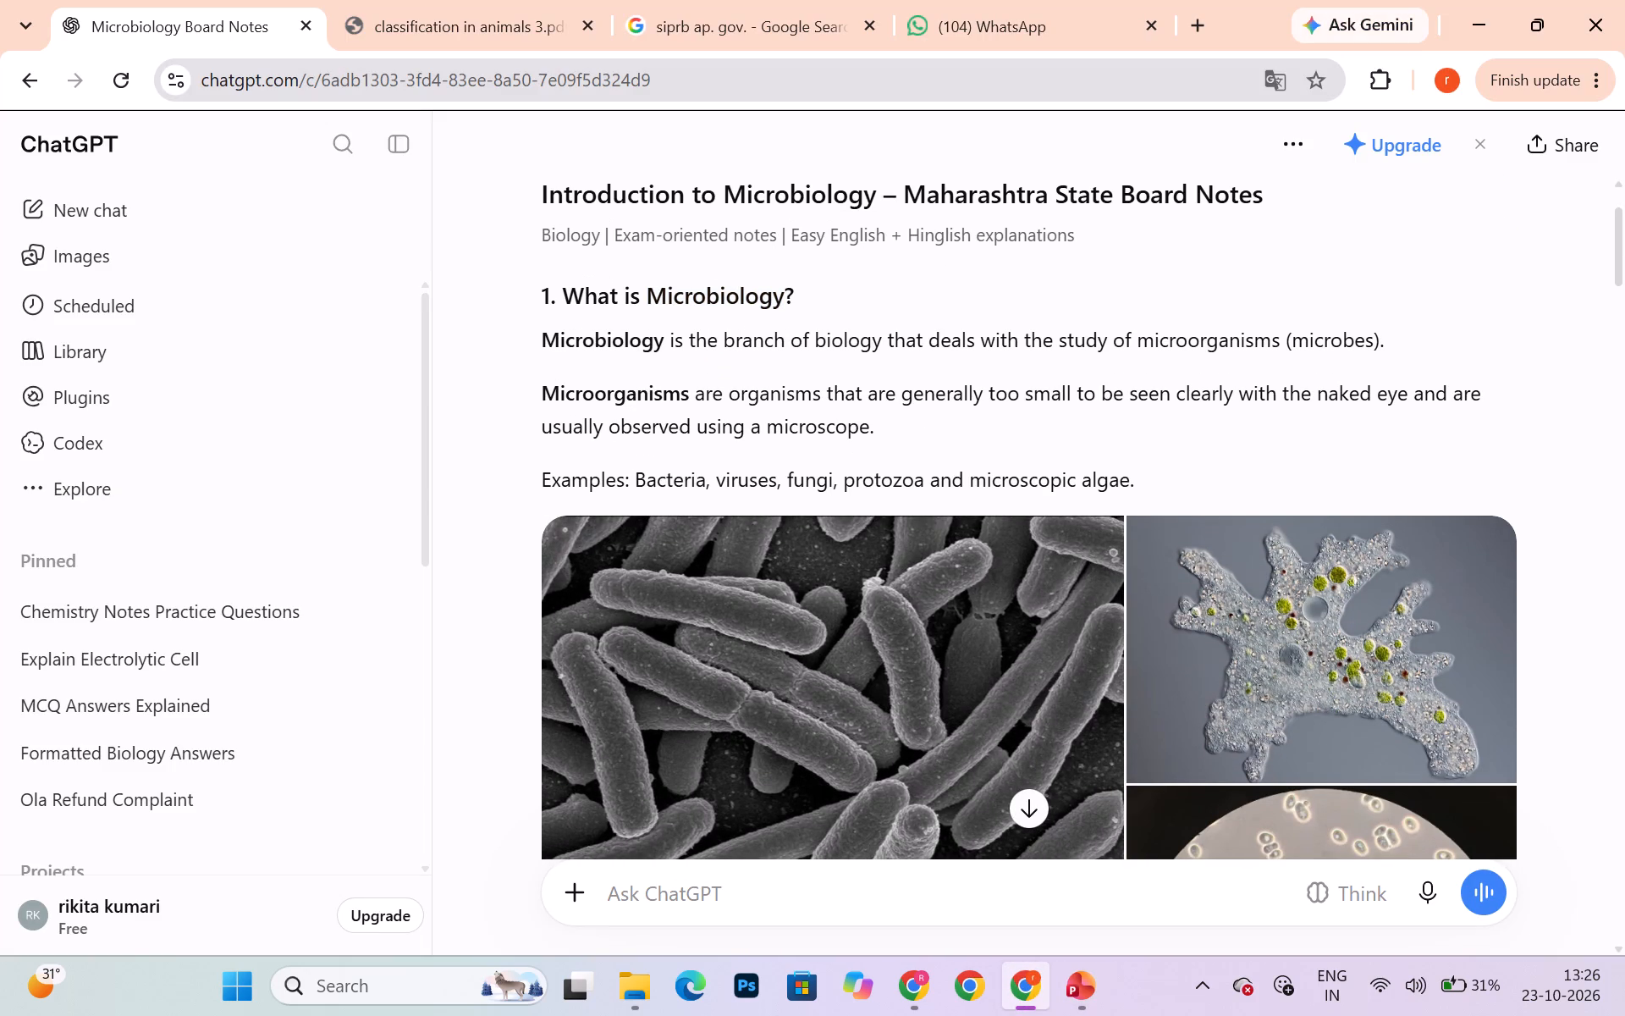
drag(544, 325, 1146, 499)
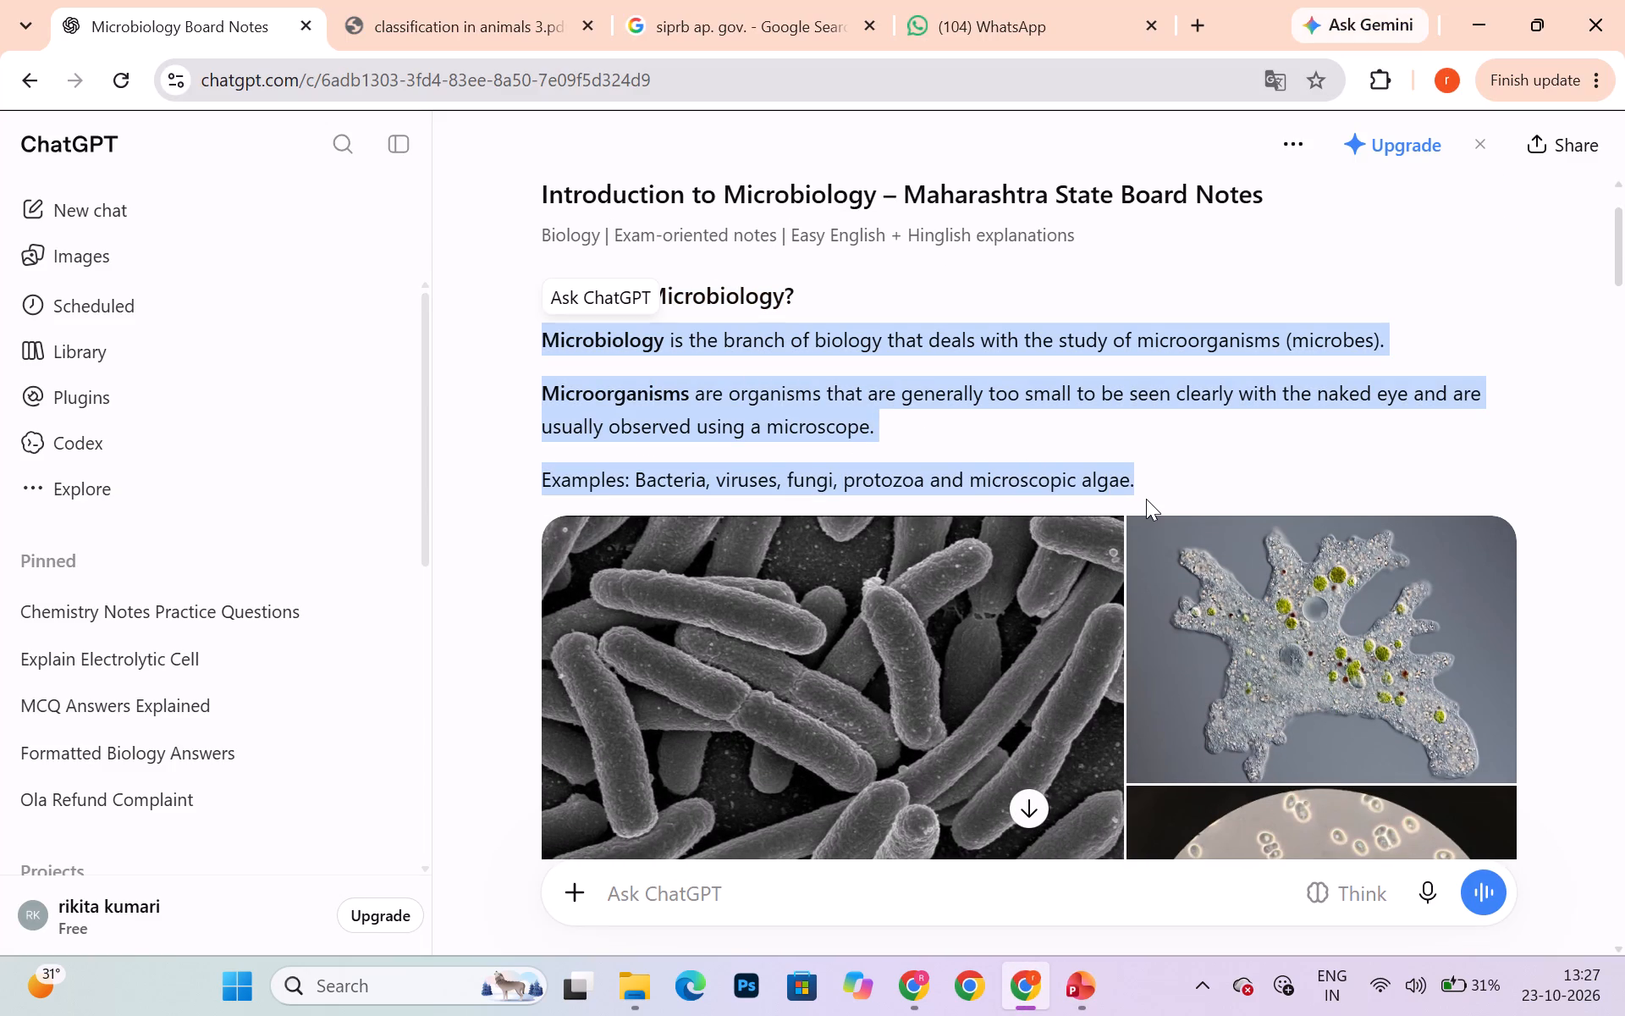
key(ctrl+c)
click(1077, 986)
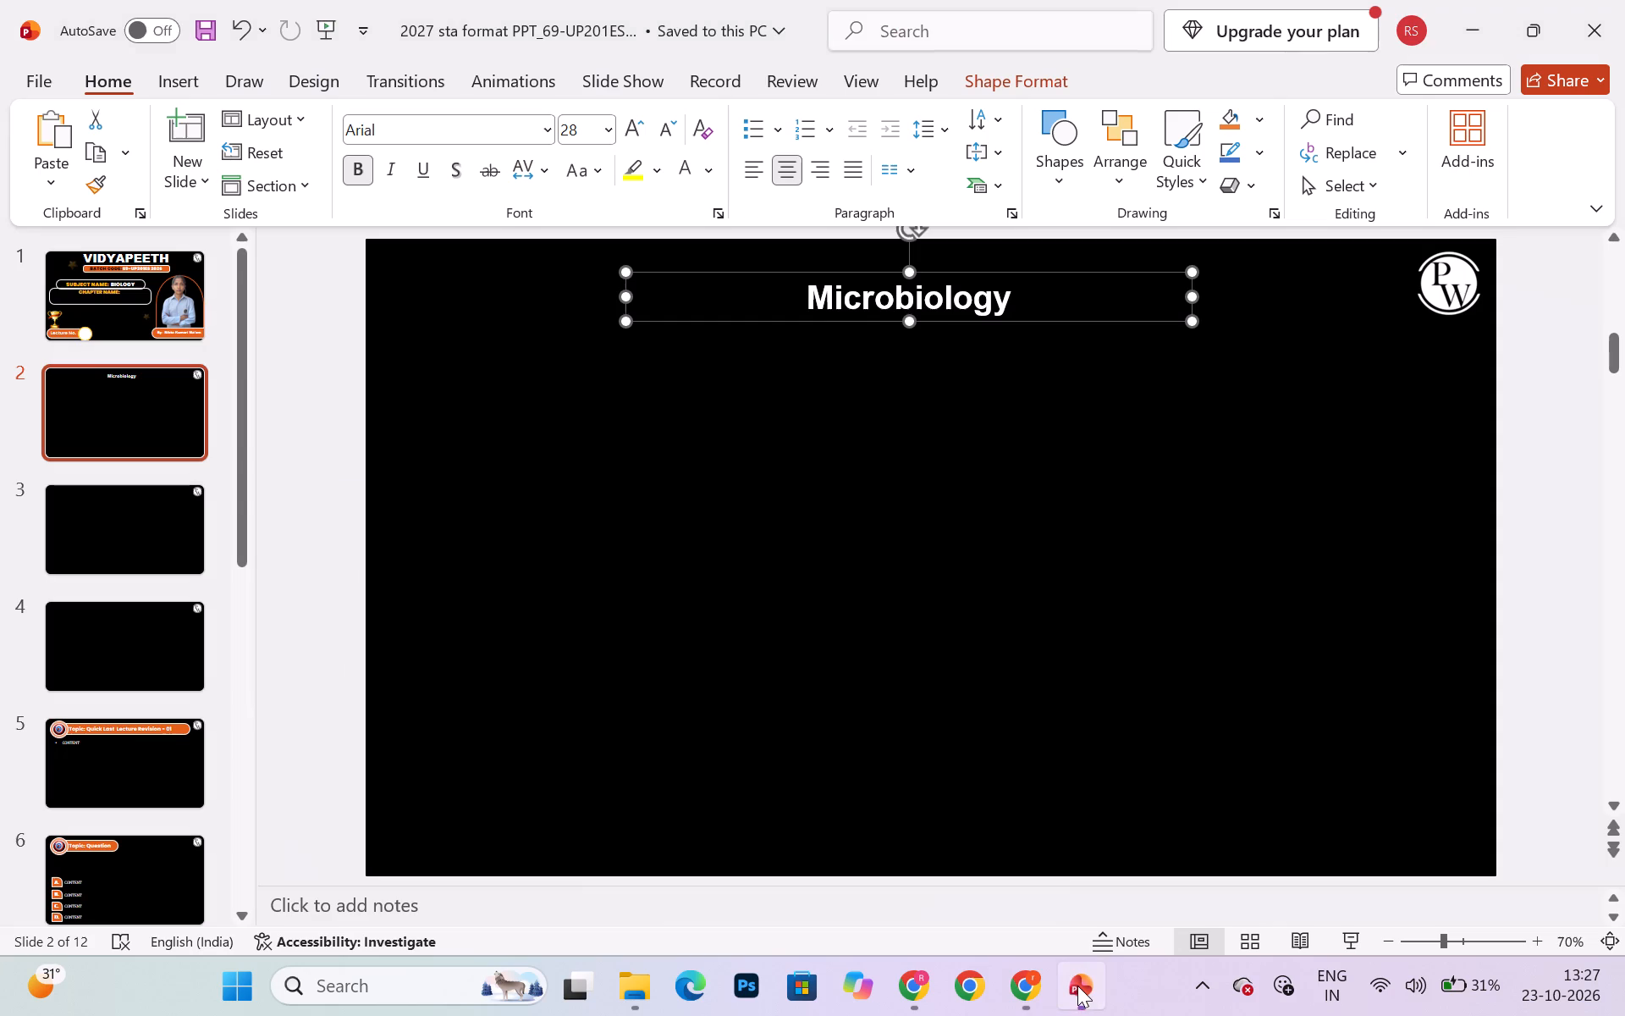
click(680, 585)
key(ctrl+v)
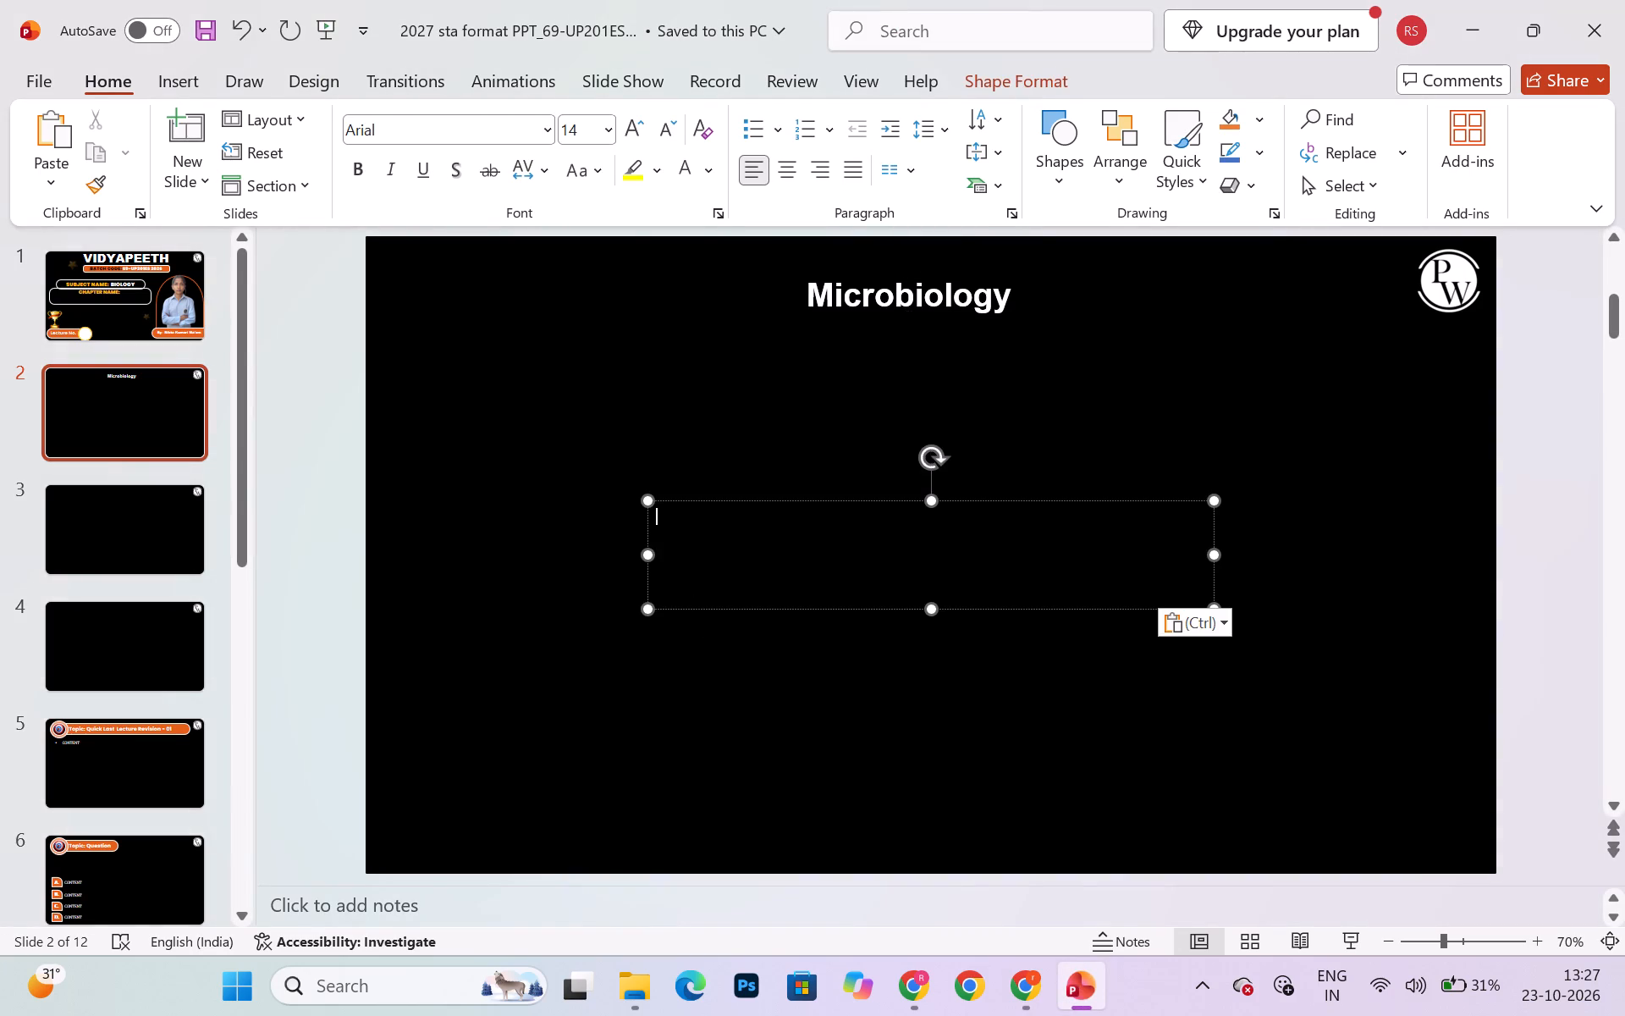
Format the pasted definitions in Aptos Display, size 20, white and bold, with wider line spacing.
key(ctrl+a)
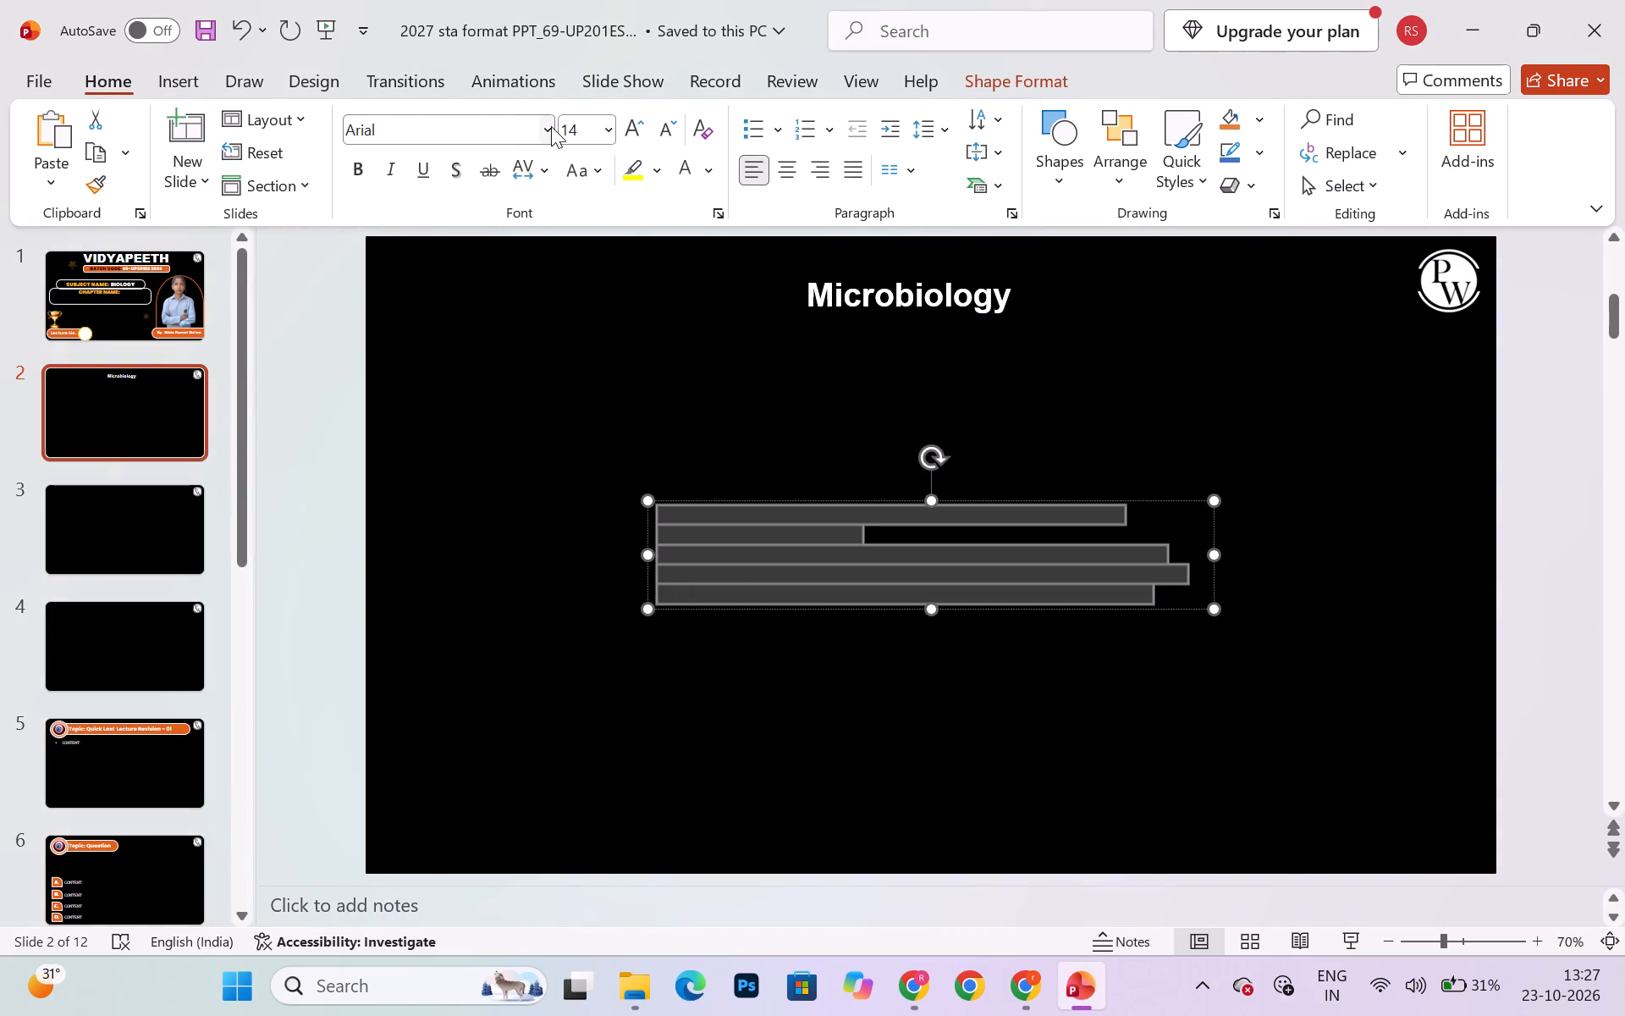
click(551, 126)
click(451, 419)
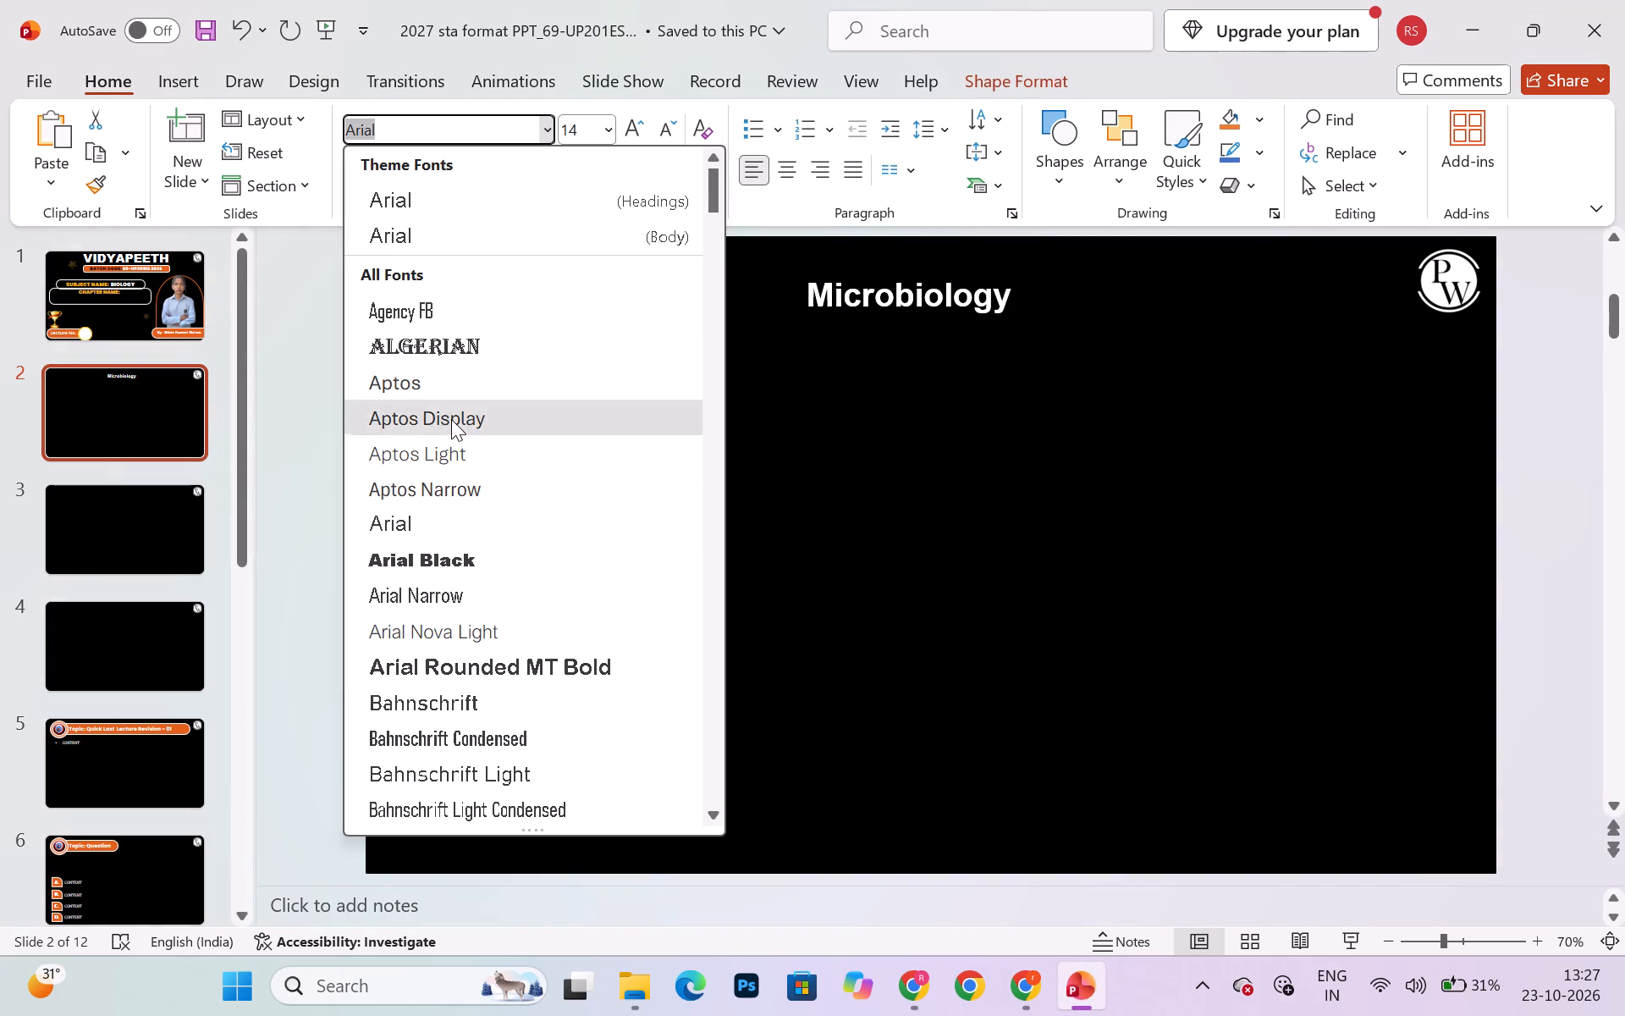
click(607, 127)
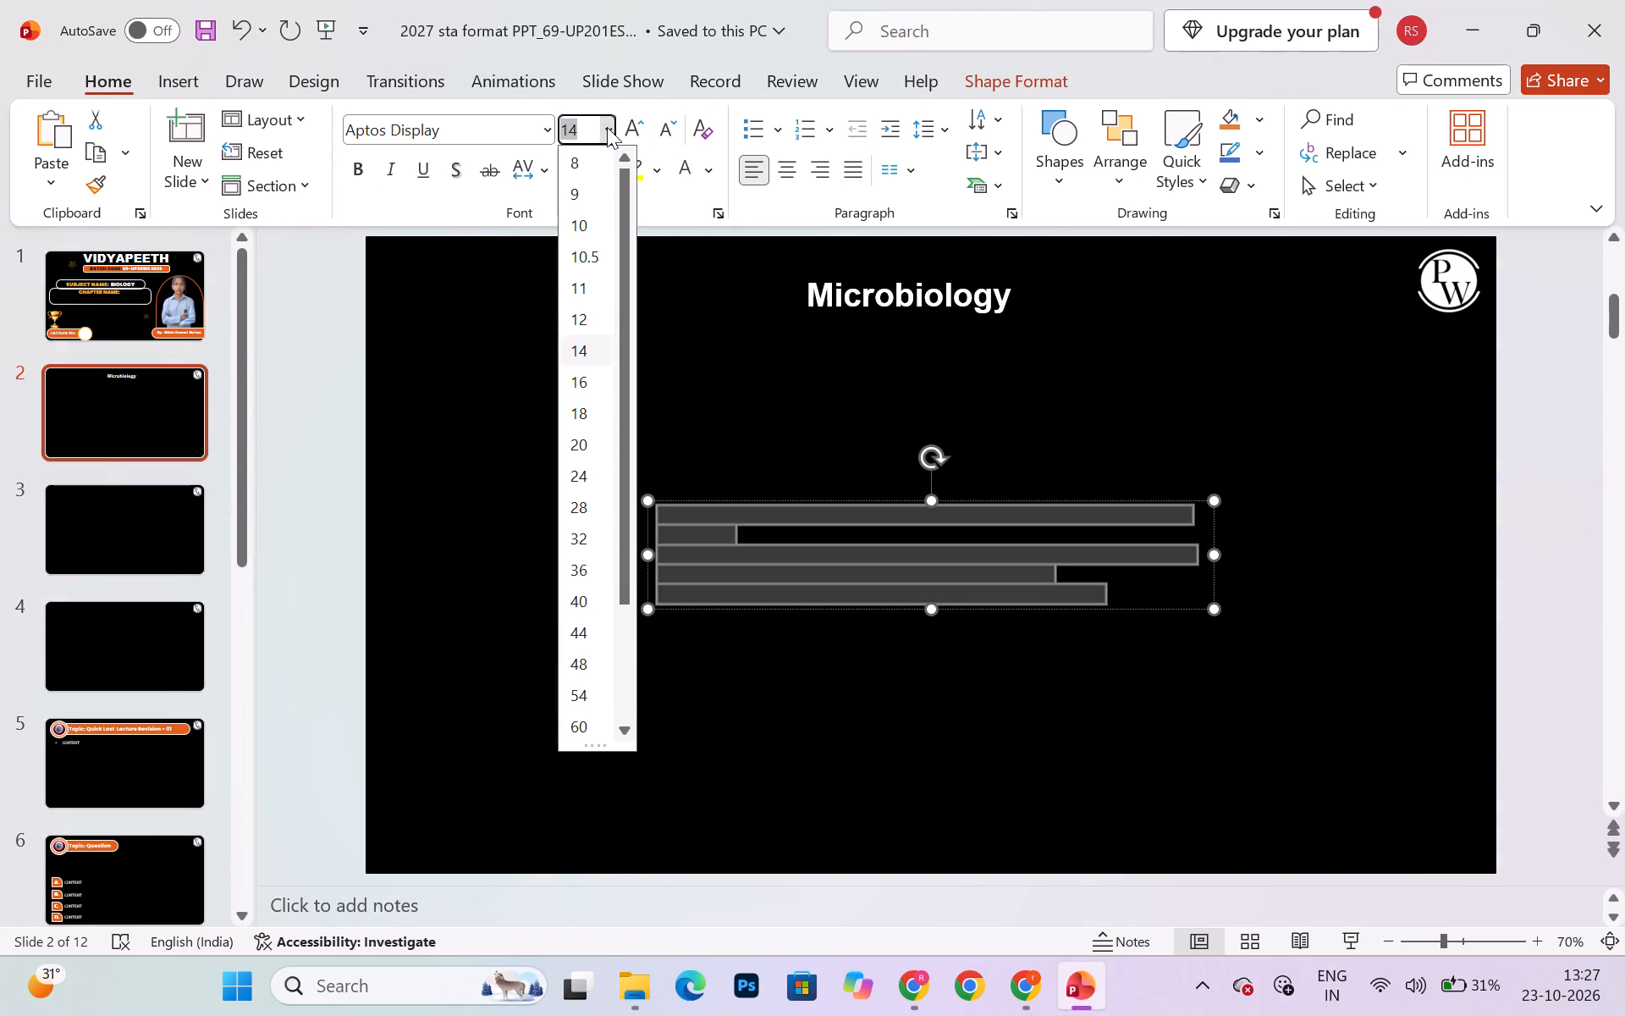
click(580, 444)
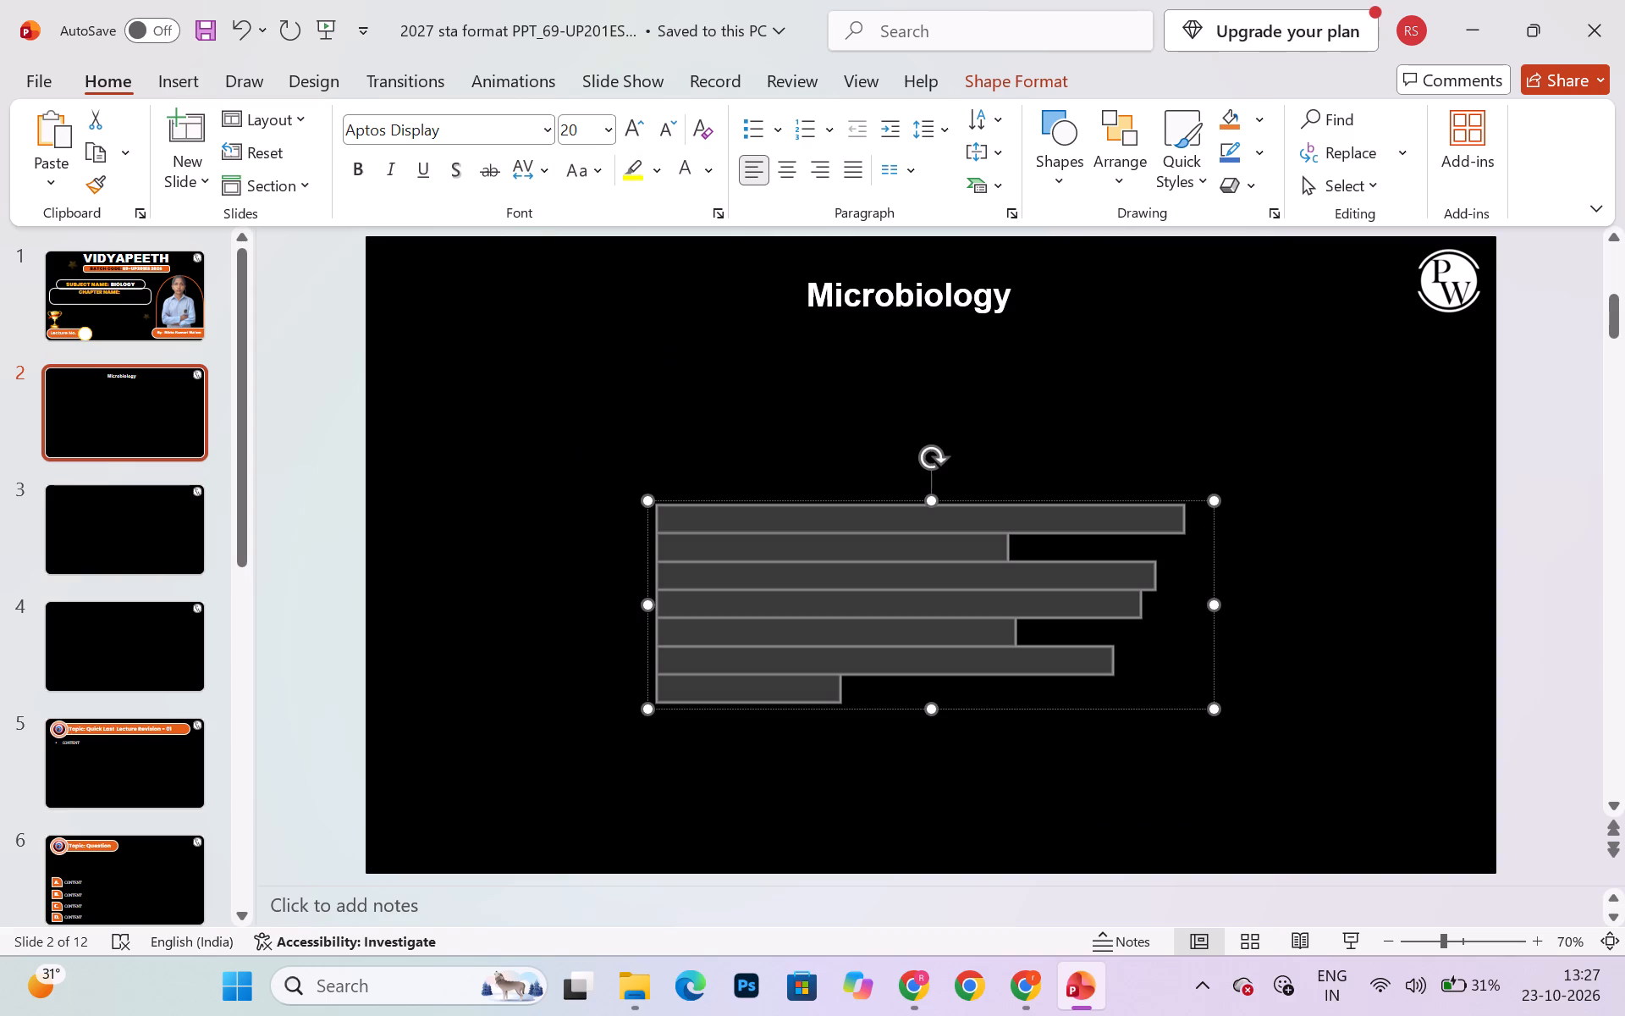
click(711, 169)
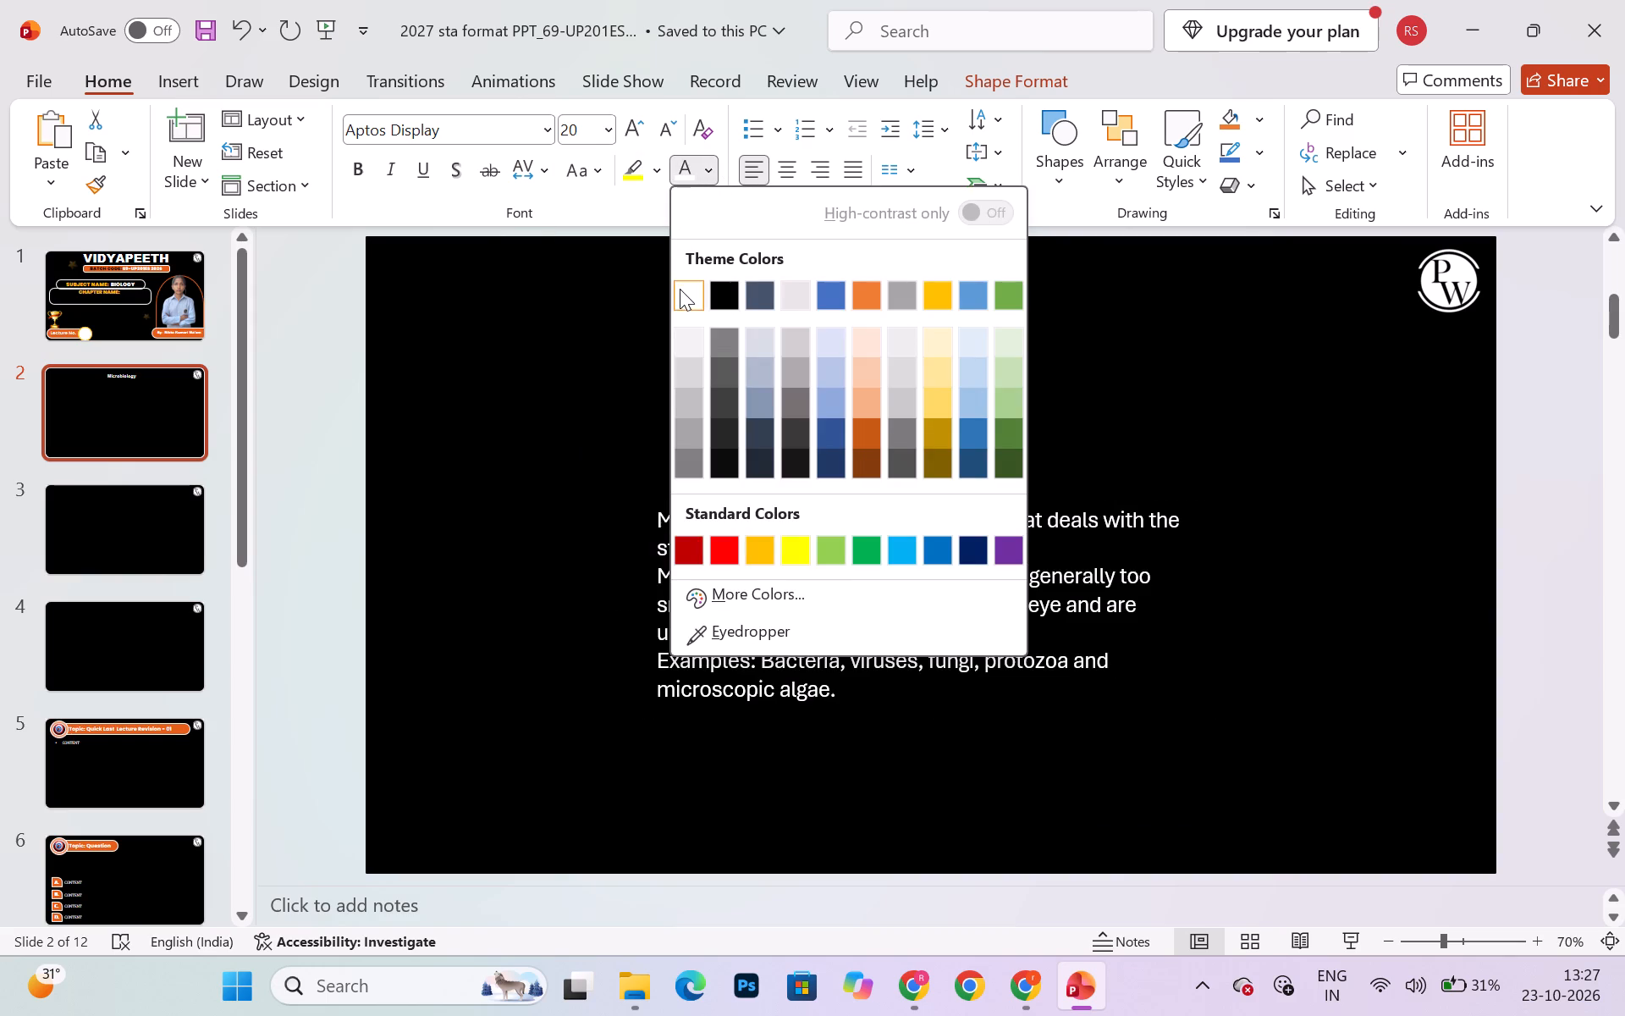
click(680, 289)
click(361, 169)
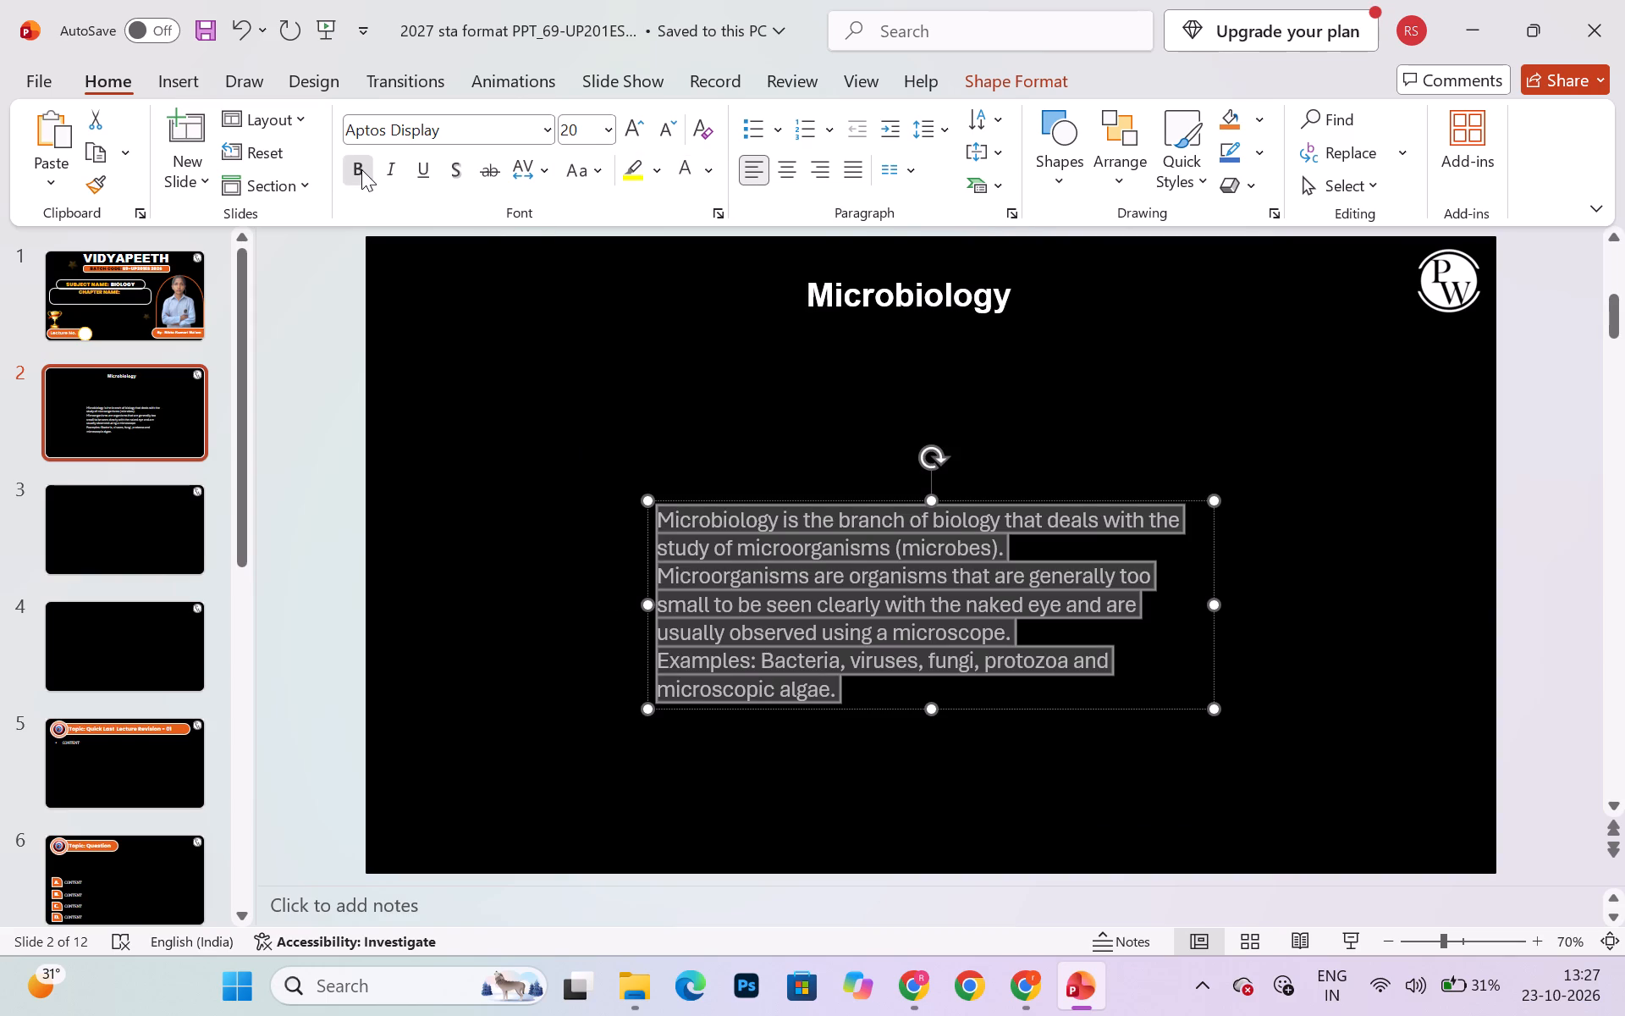
click(939, 132)
click(941, 193)
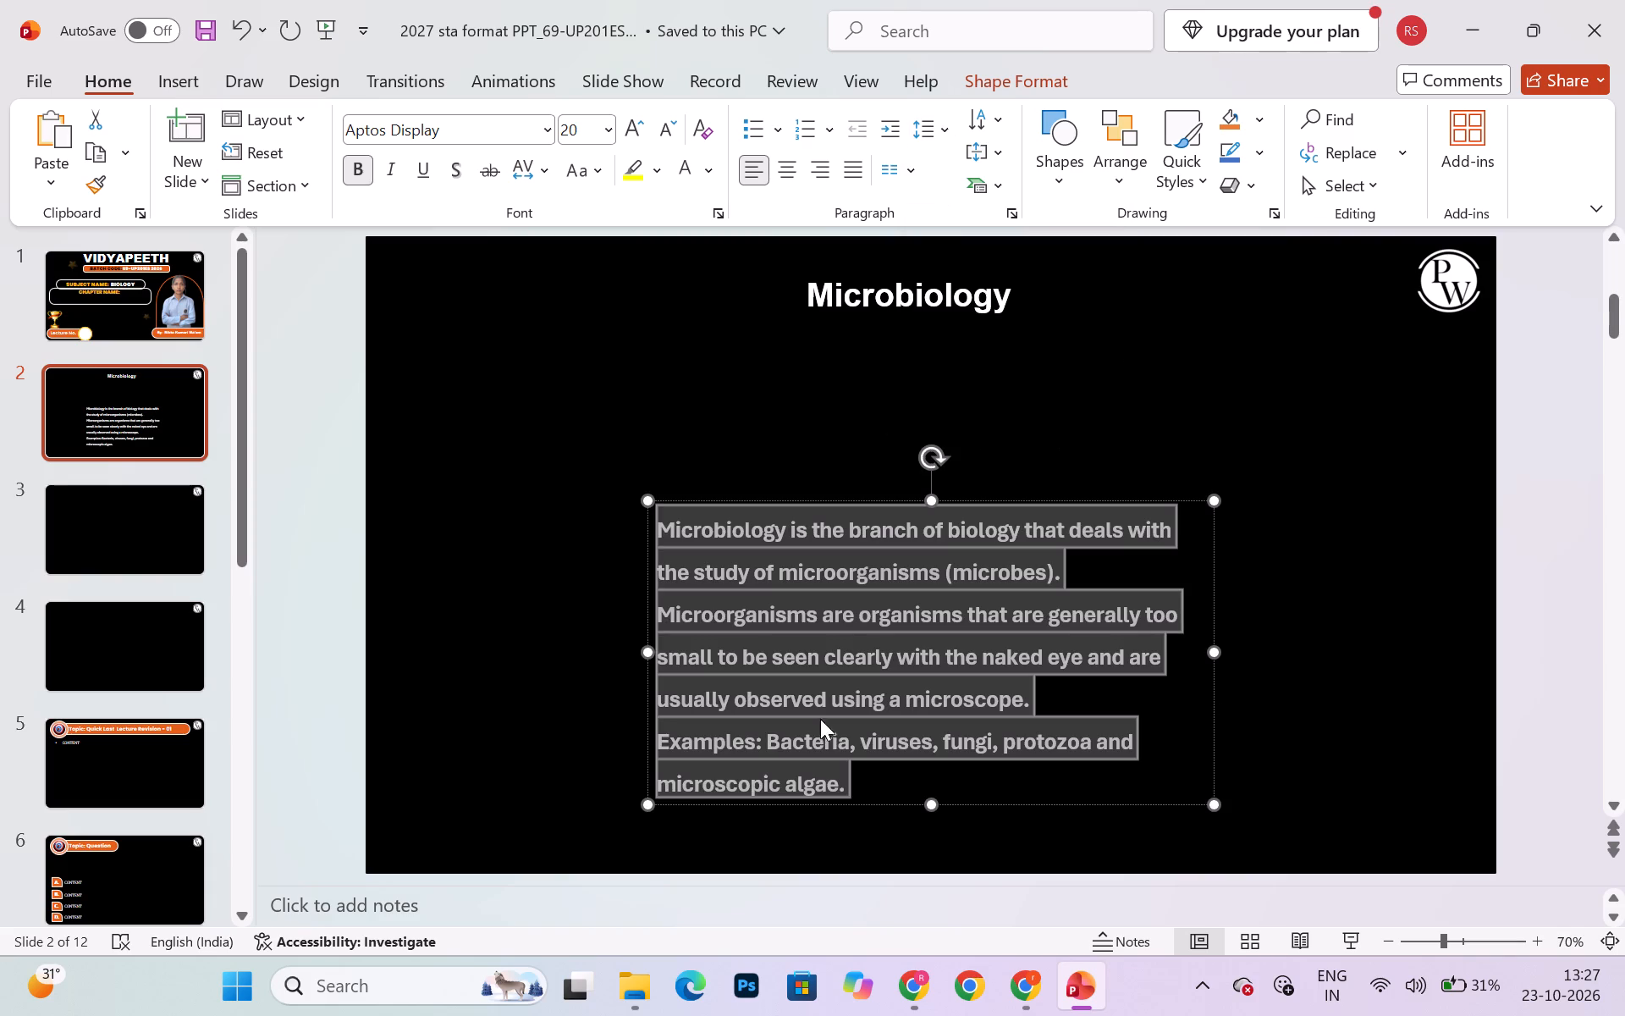
Move the definitions text box up to the left side of slide 2, just below the "Microbiology" title.
drag(872, 496, 664, 364)
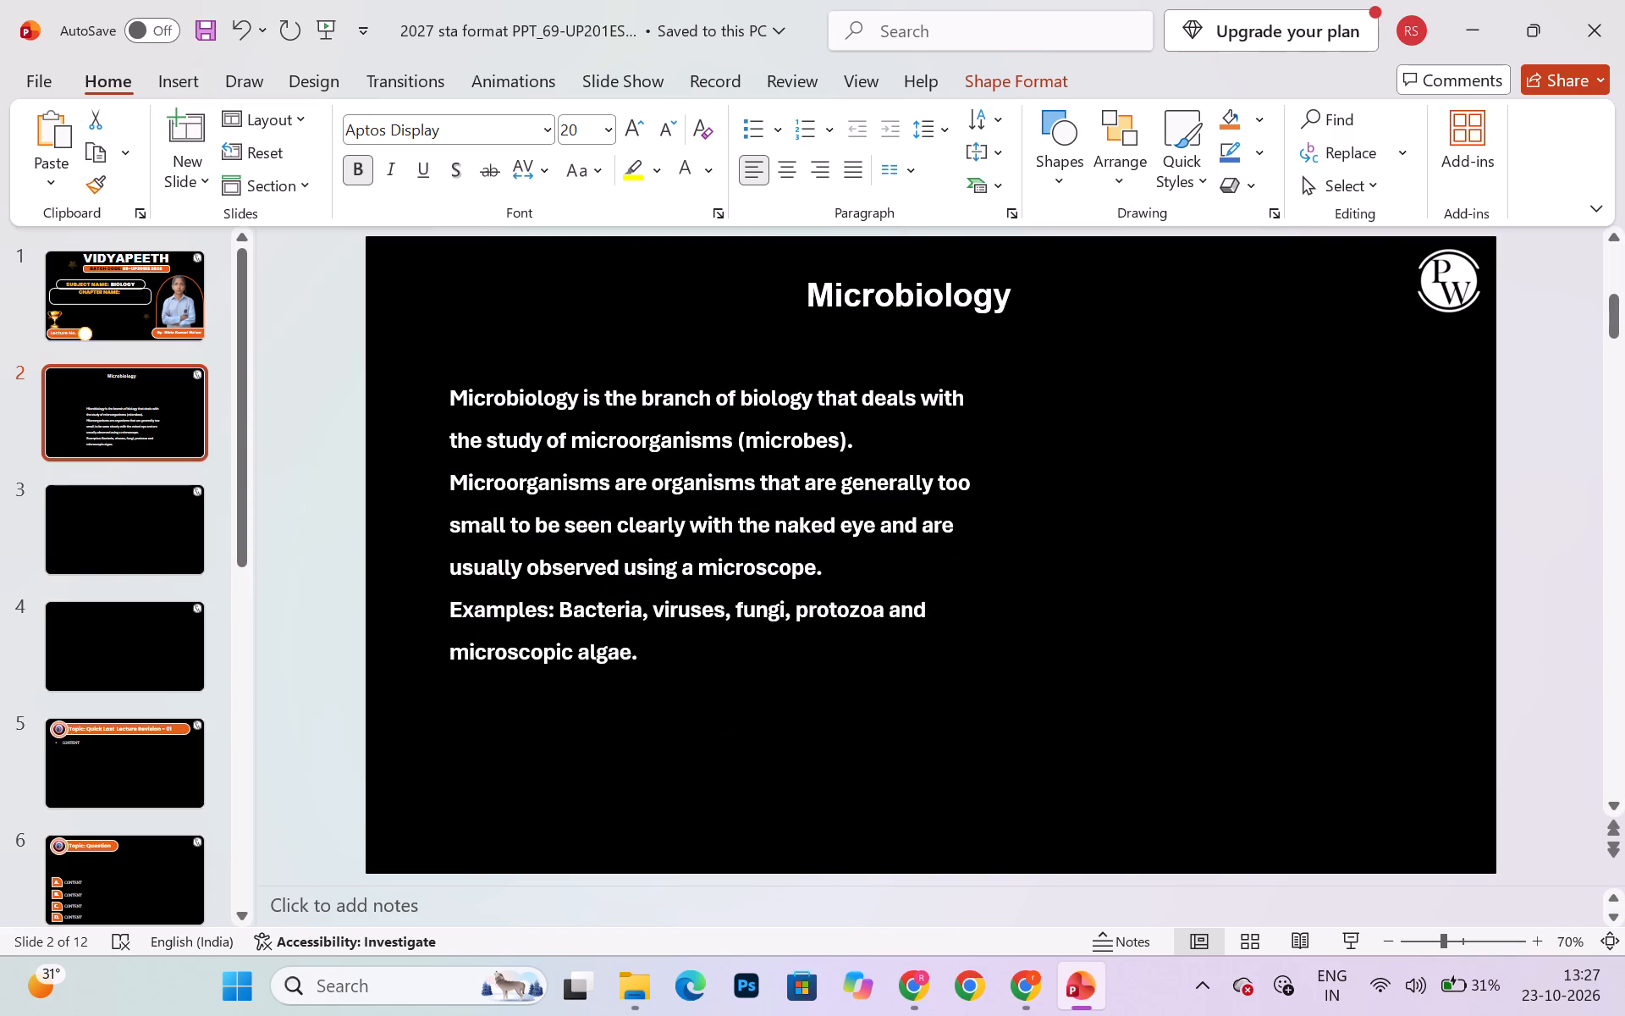
drag(664, 364, 662, 356)
click(554, 485)
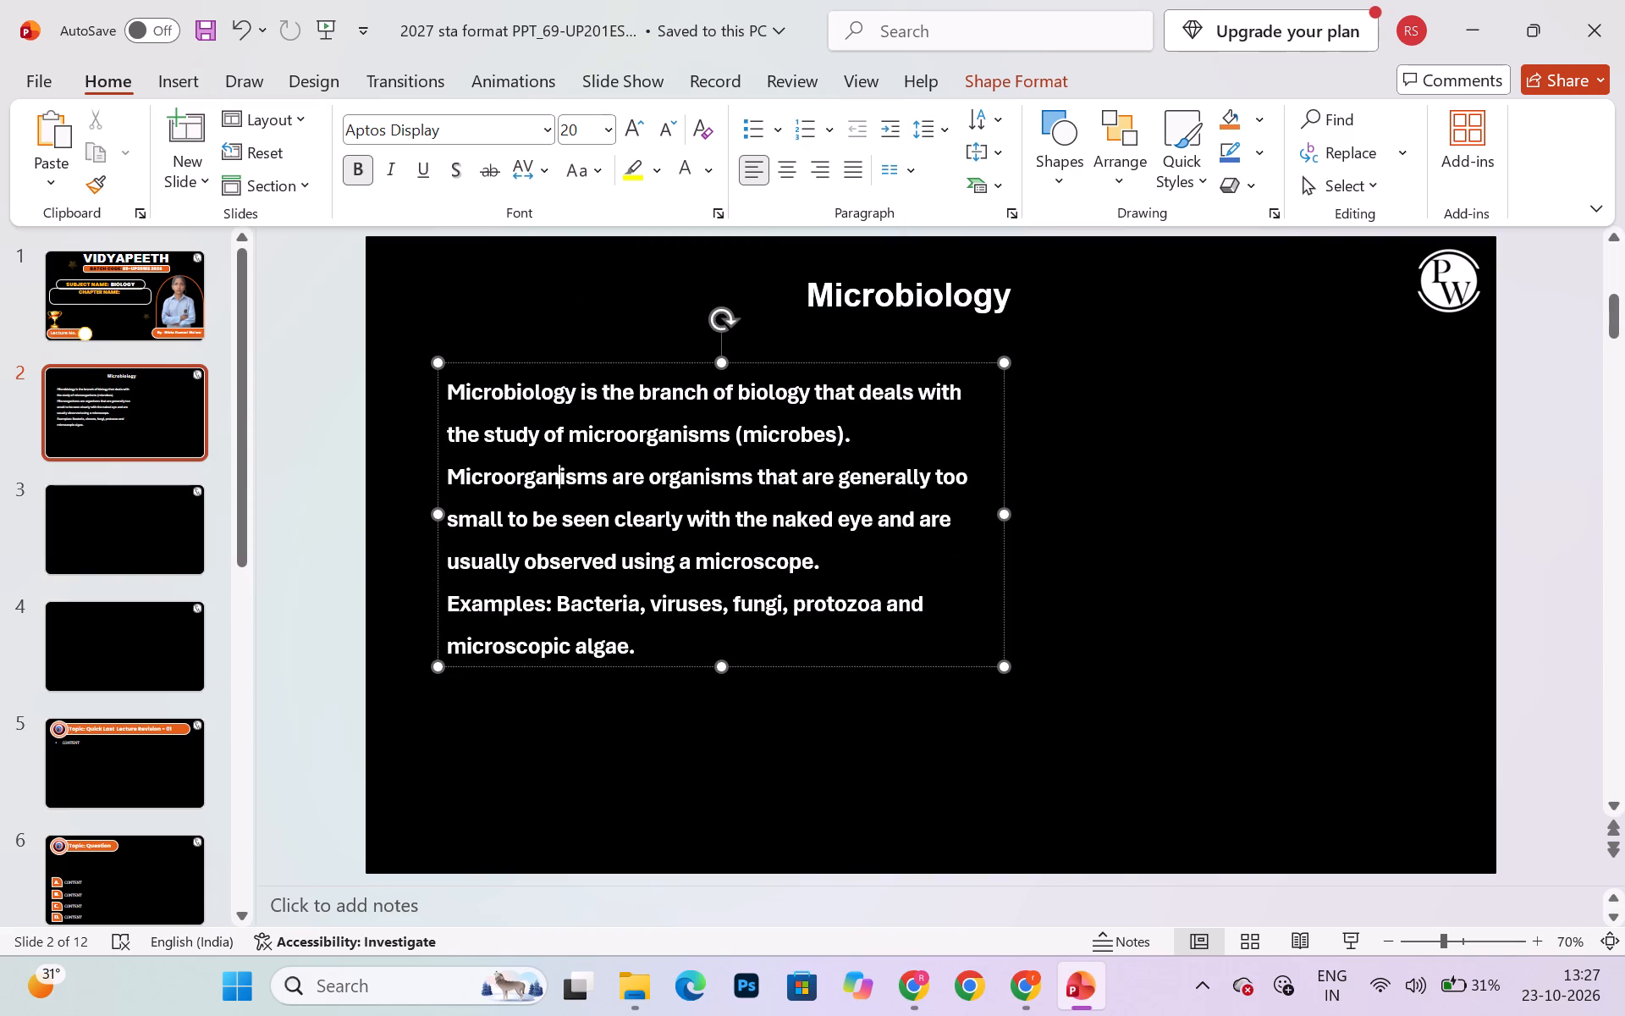
Increase the slide 2 definitions text to size 24 and widen its text box across most of the slide.
key(ctrl+a)
click(610, 128)
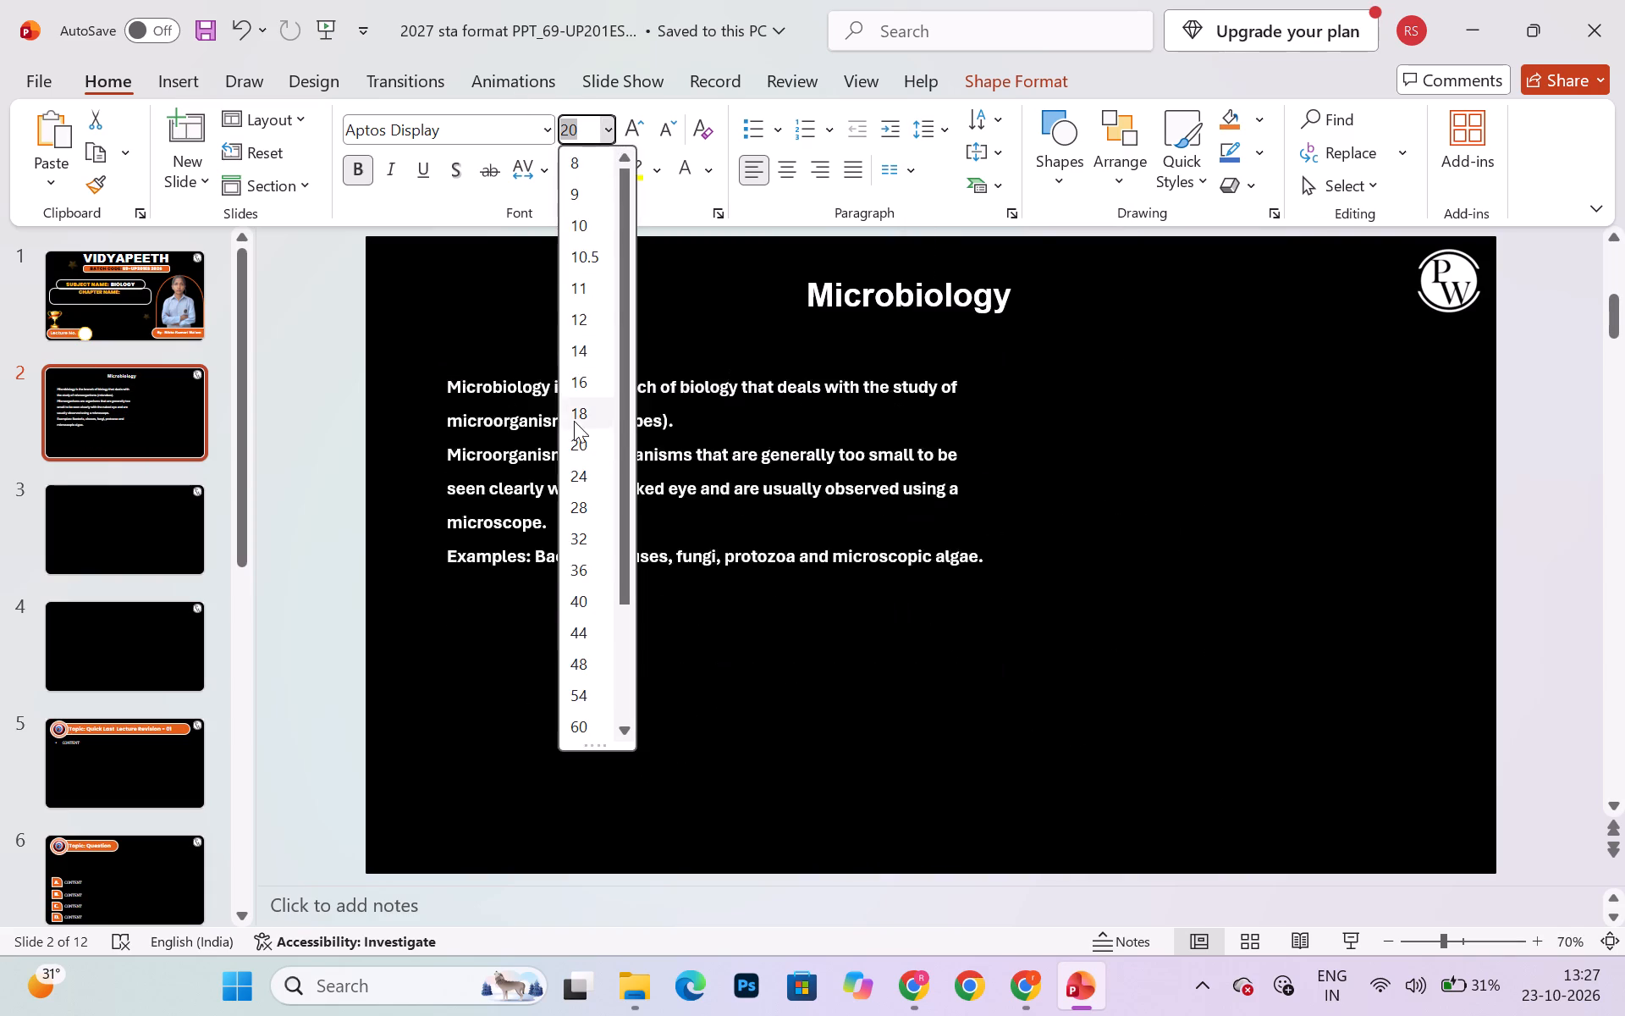
click(575, 478)
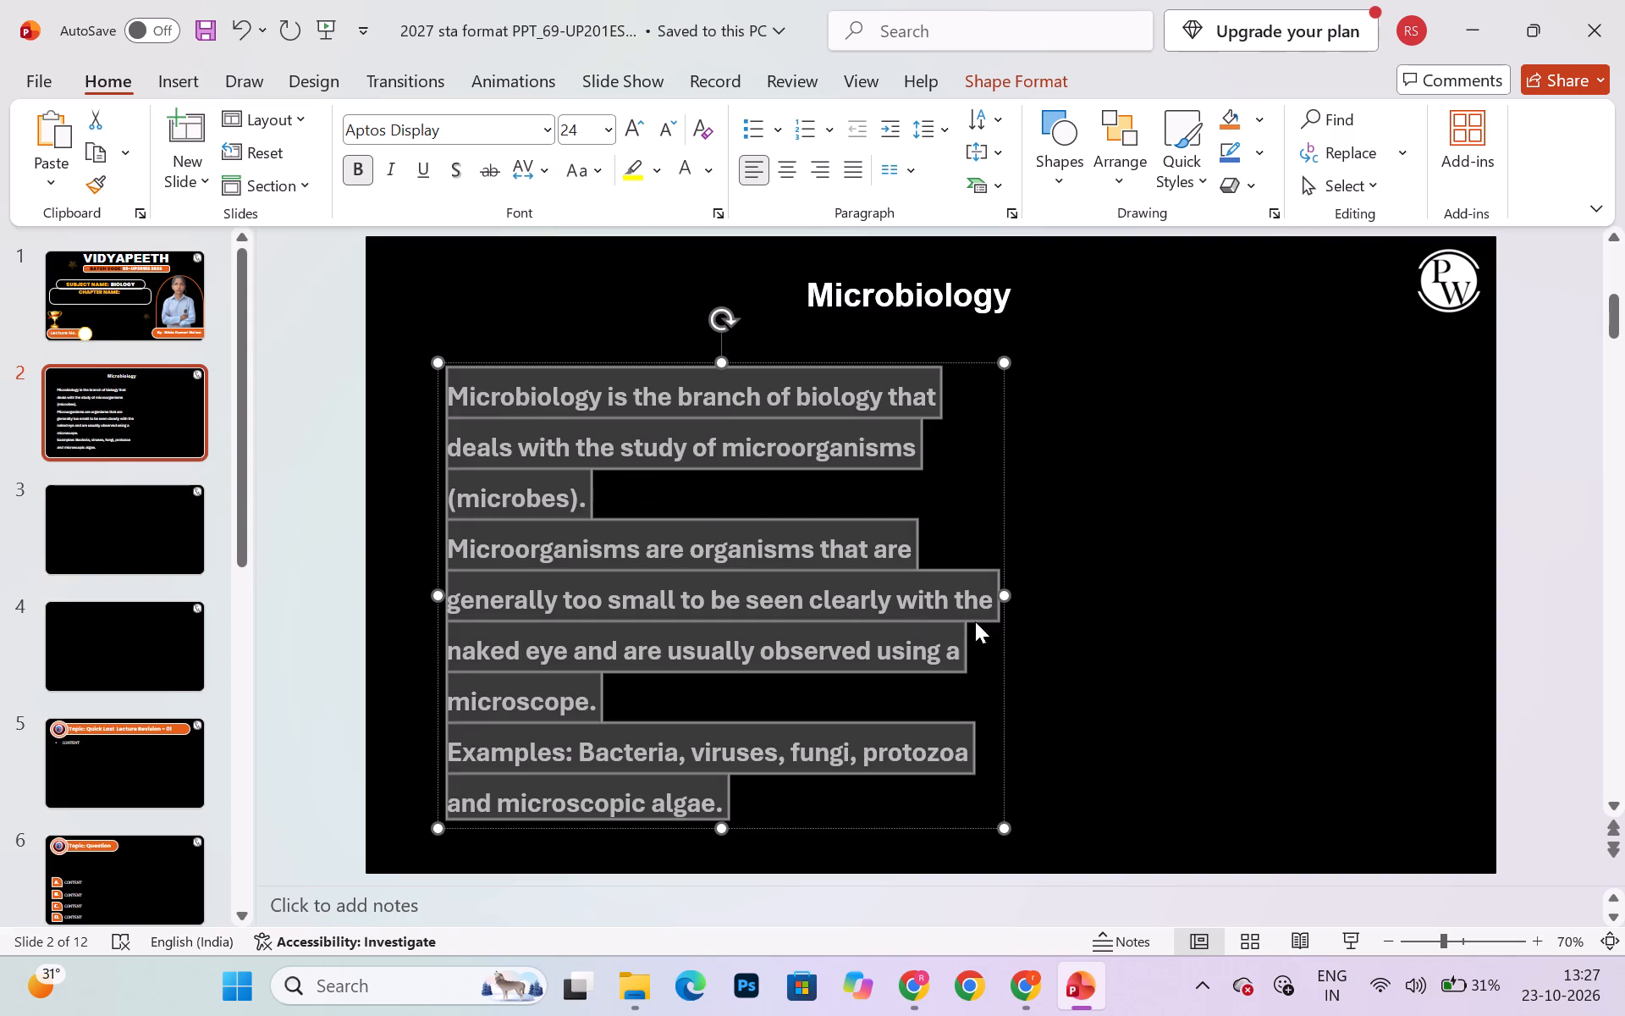
drag(996, 597, 1397, 589)
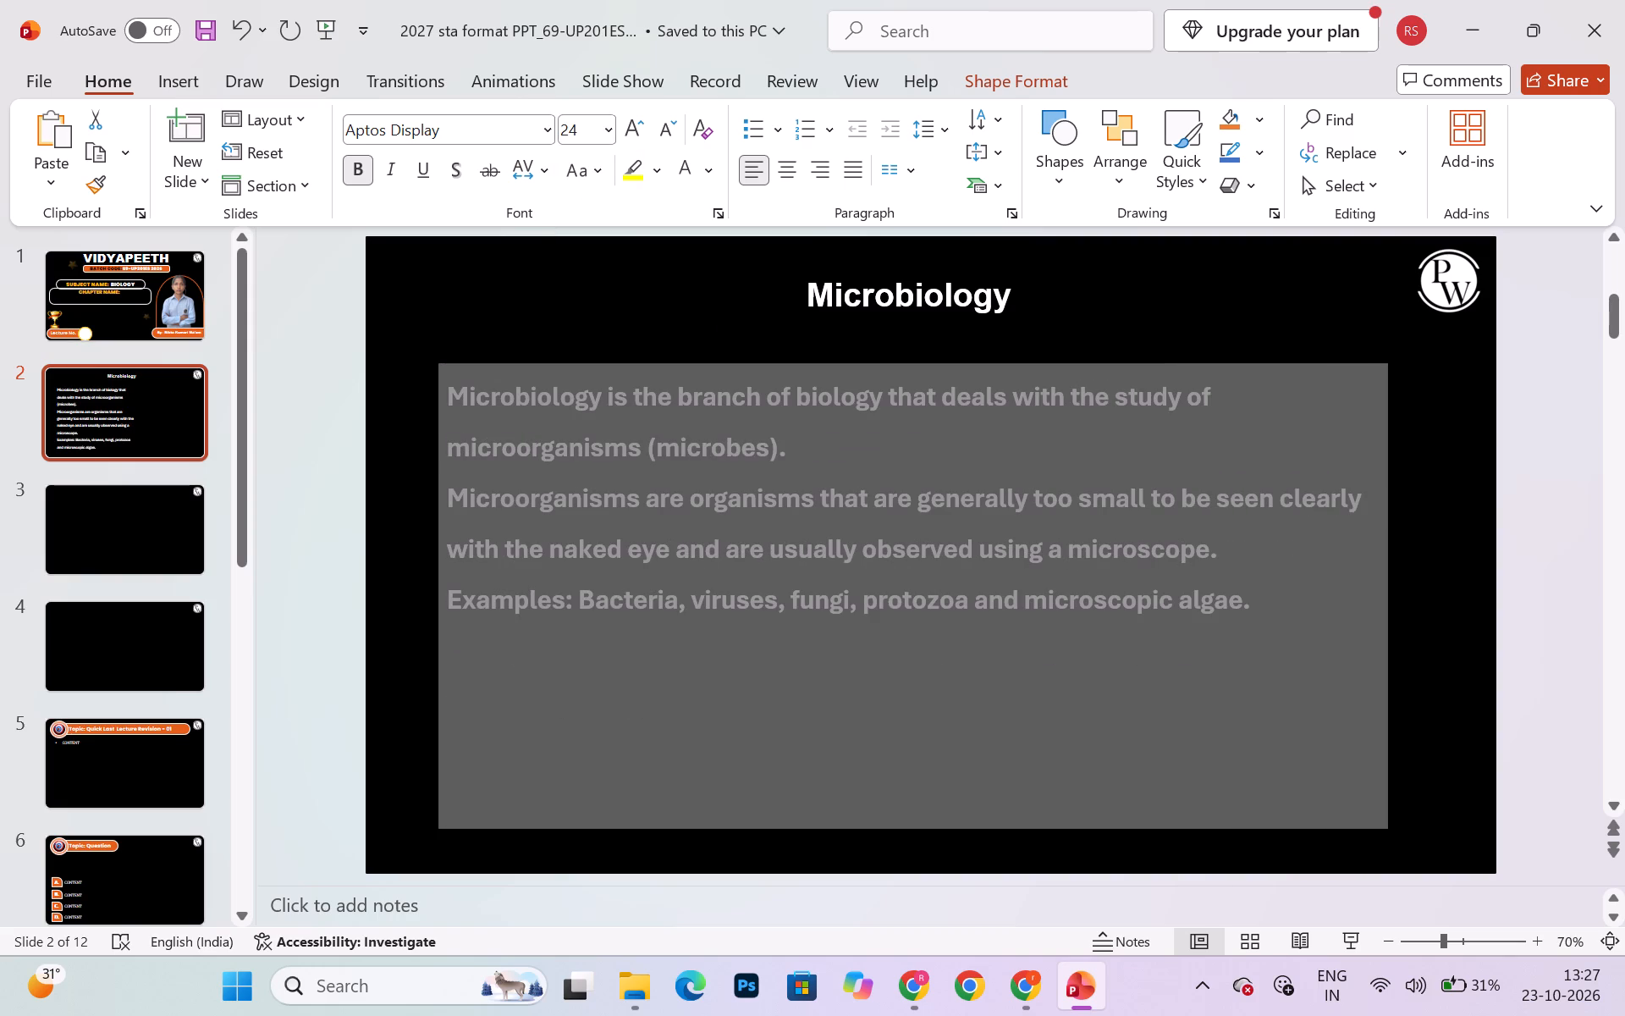
drag(1397, 589, 1410, 589)
click(815, 828)
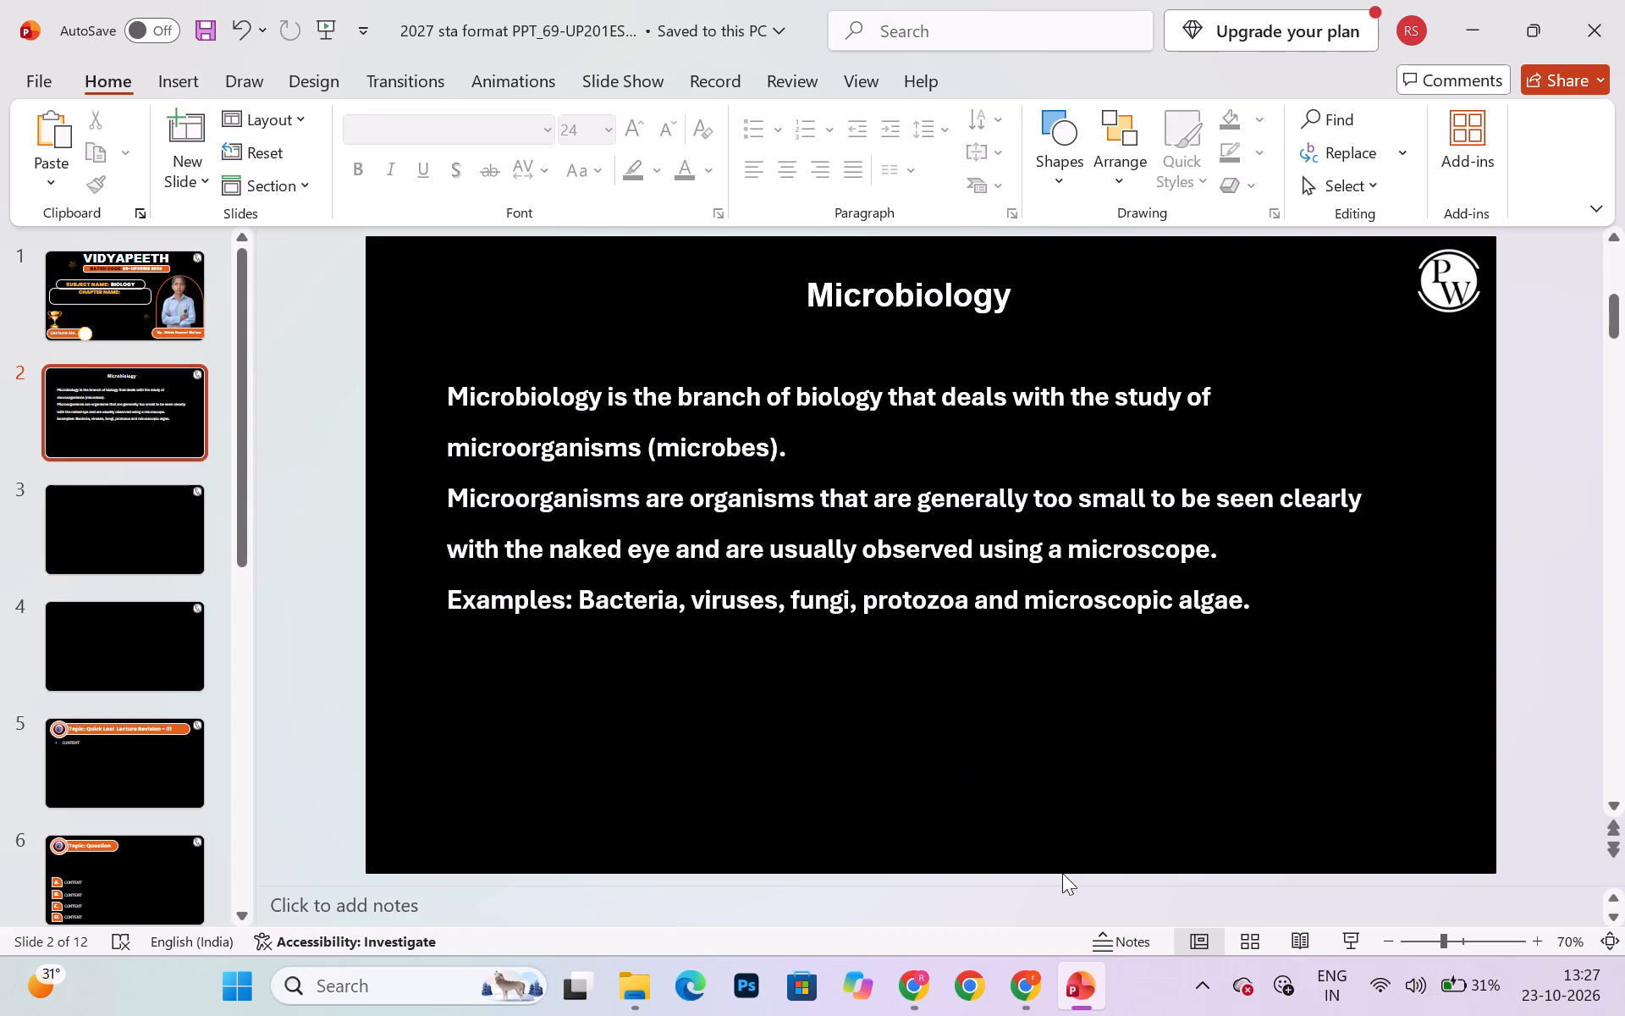
Copy the rod-shaped bacteria image from the ChatGPT notes and paste it onto slide 3 in PowerPoint.
click(1021, 981)
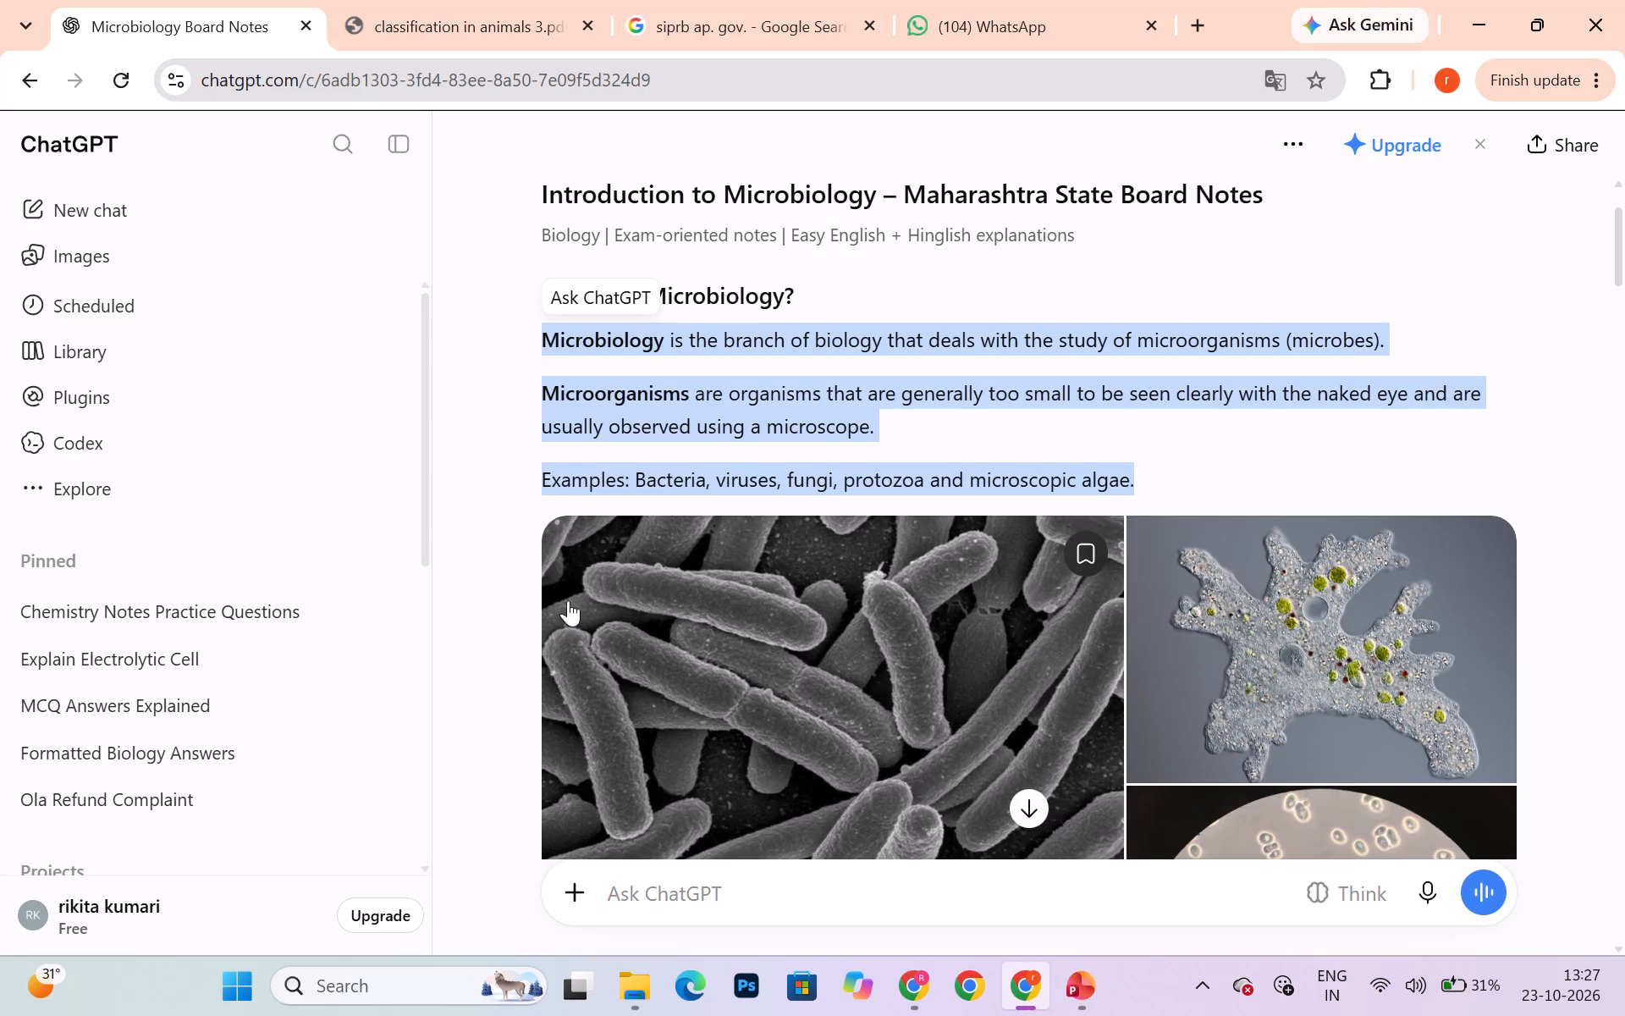
click(491, 586)
scroll(907, 649, down, 1)
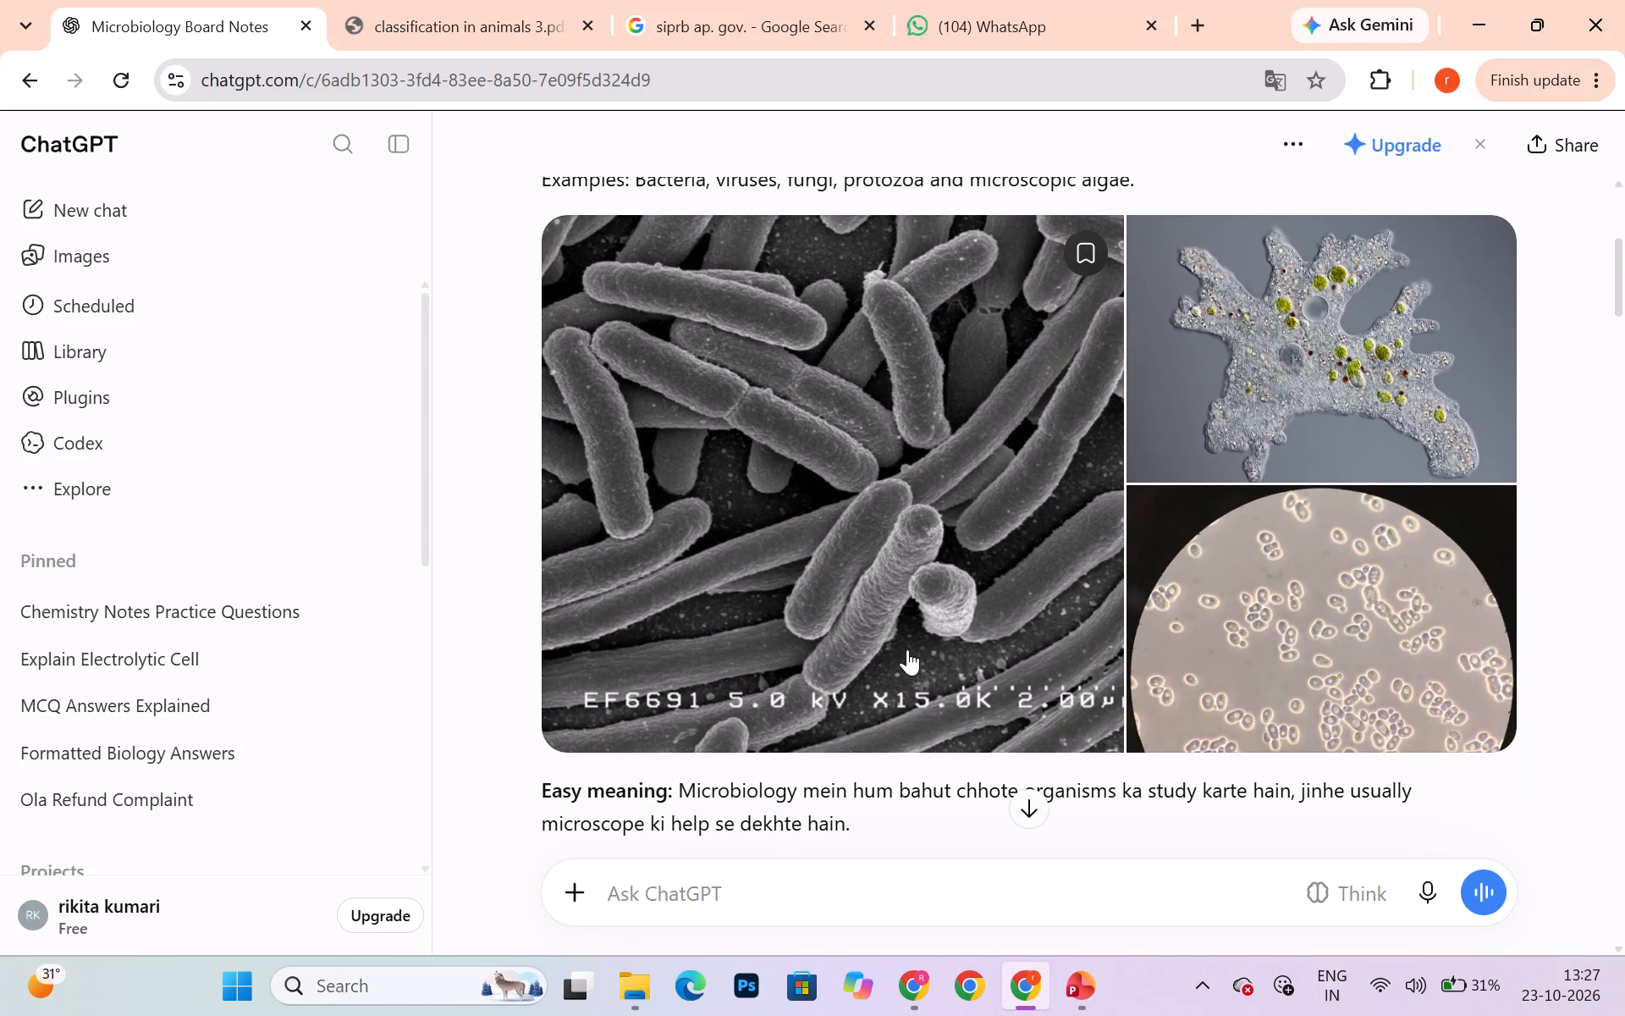
scroll(907, 649, down, 1)
click(839, 503)
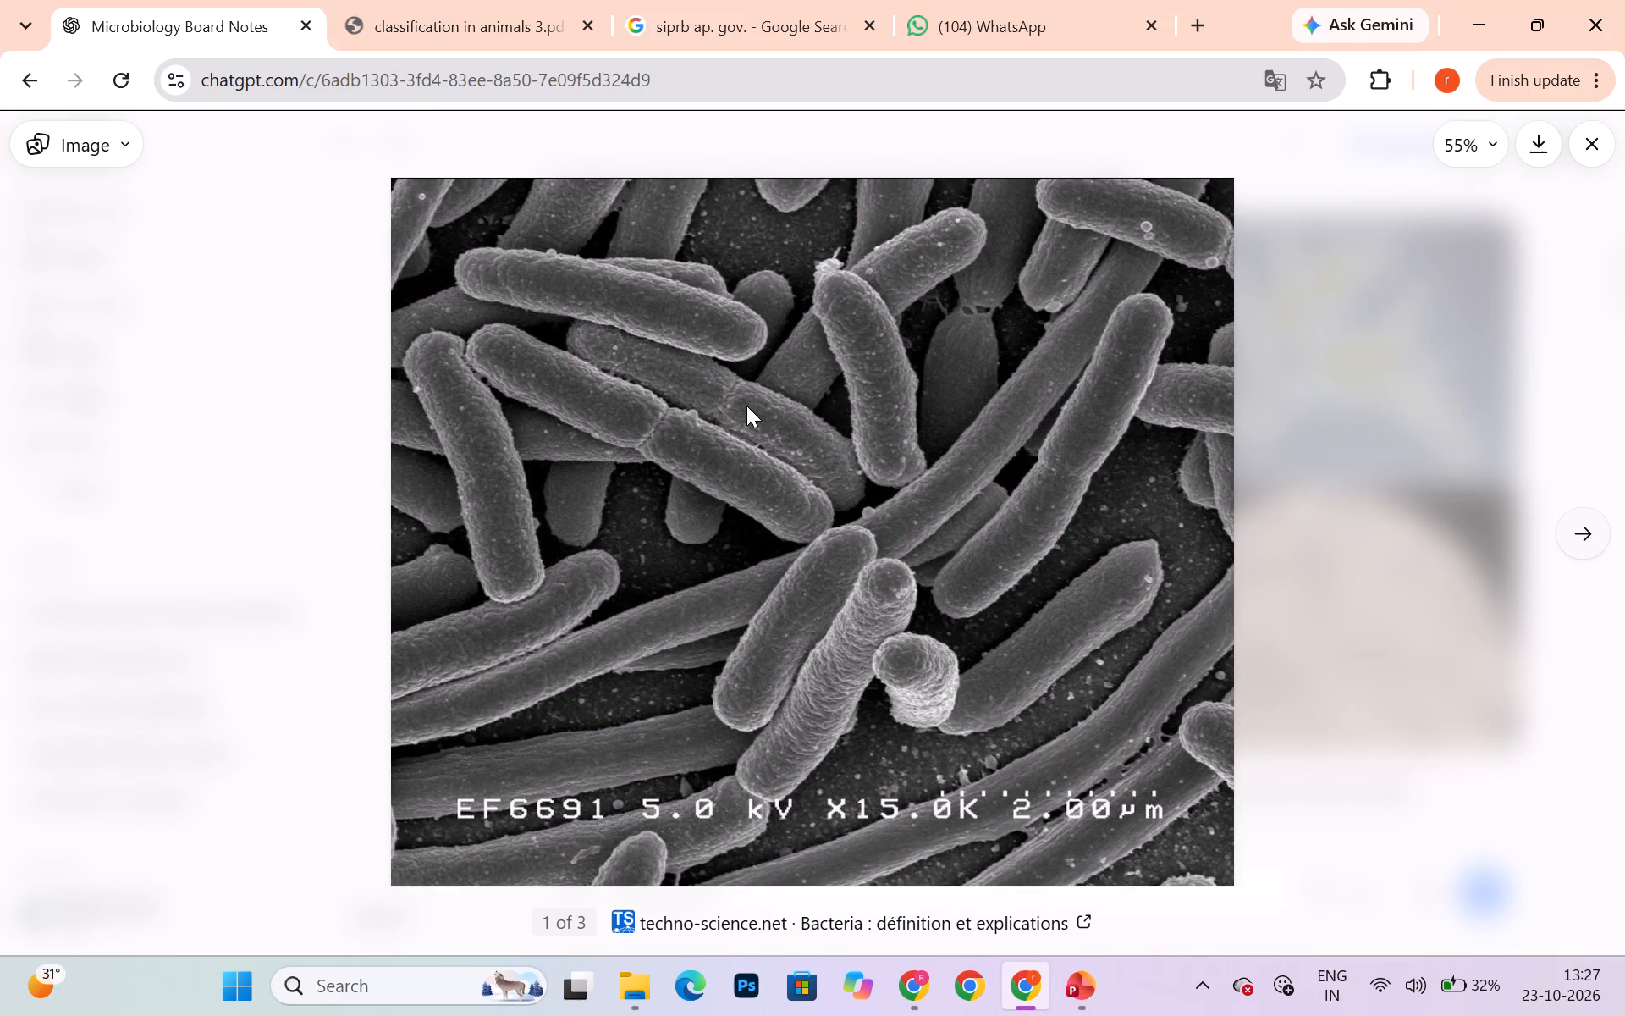
right_click(499, 343)
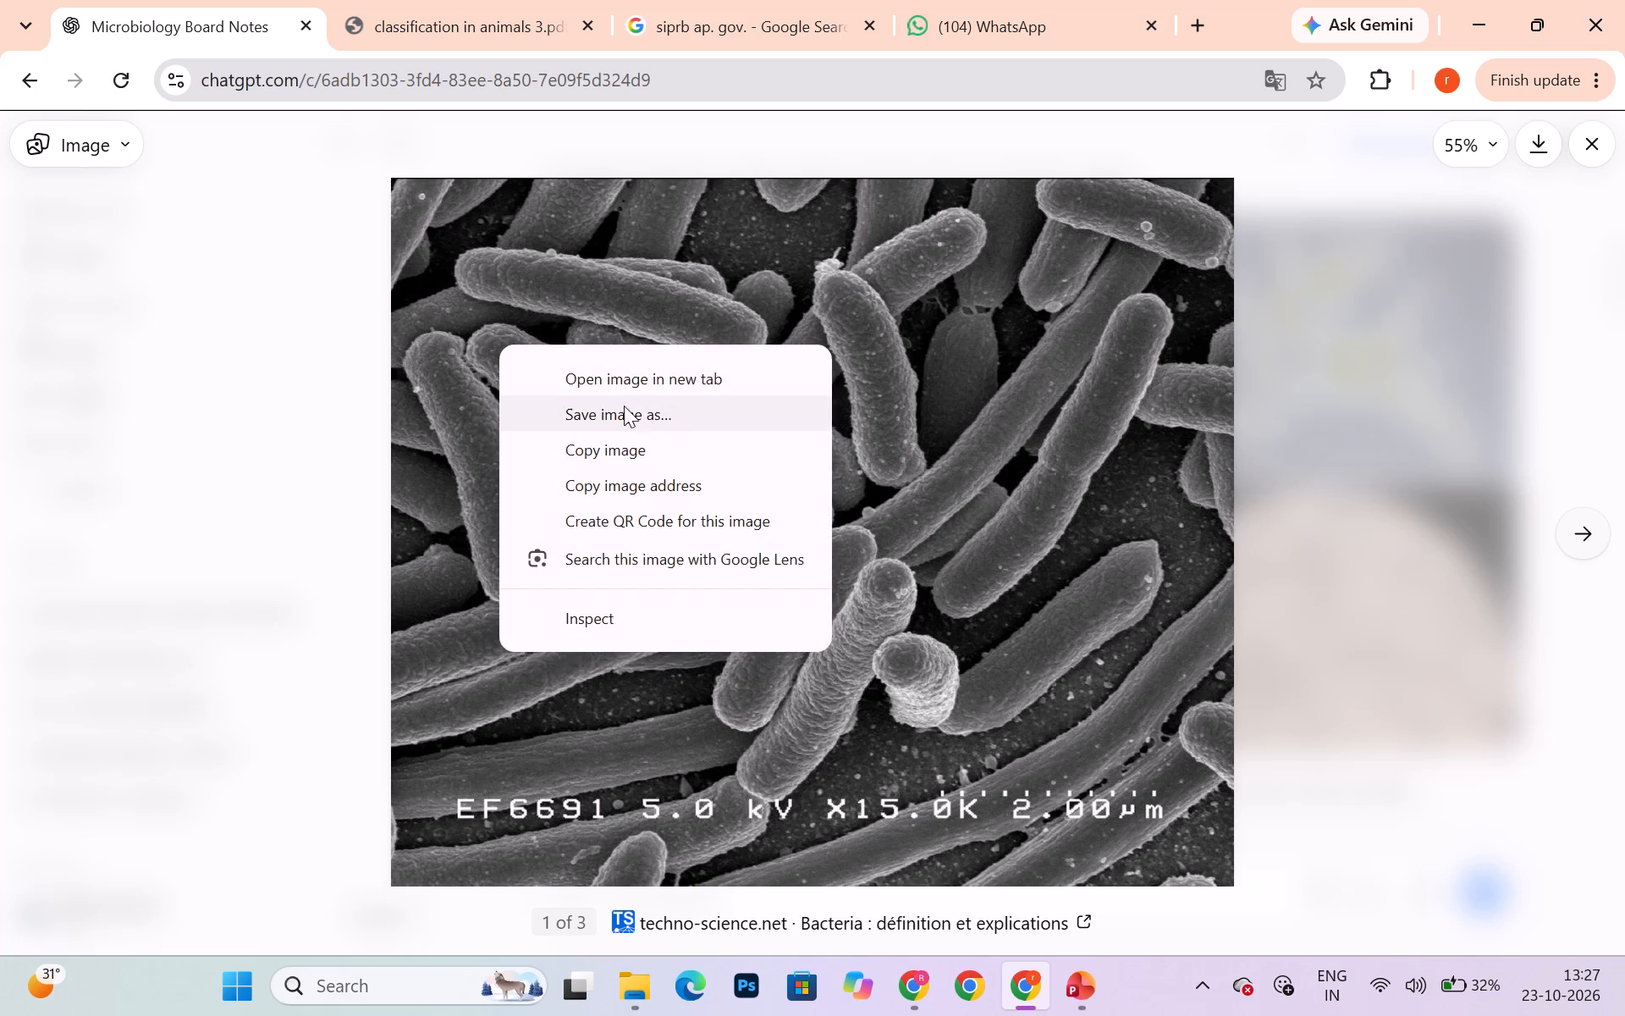
click(653, 456)
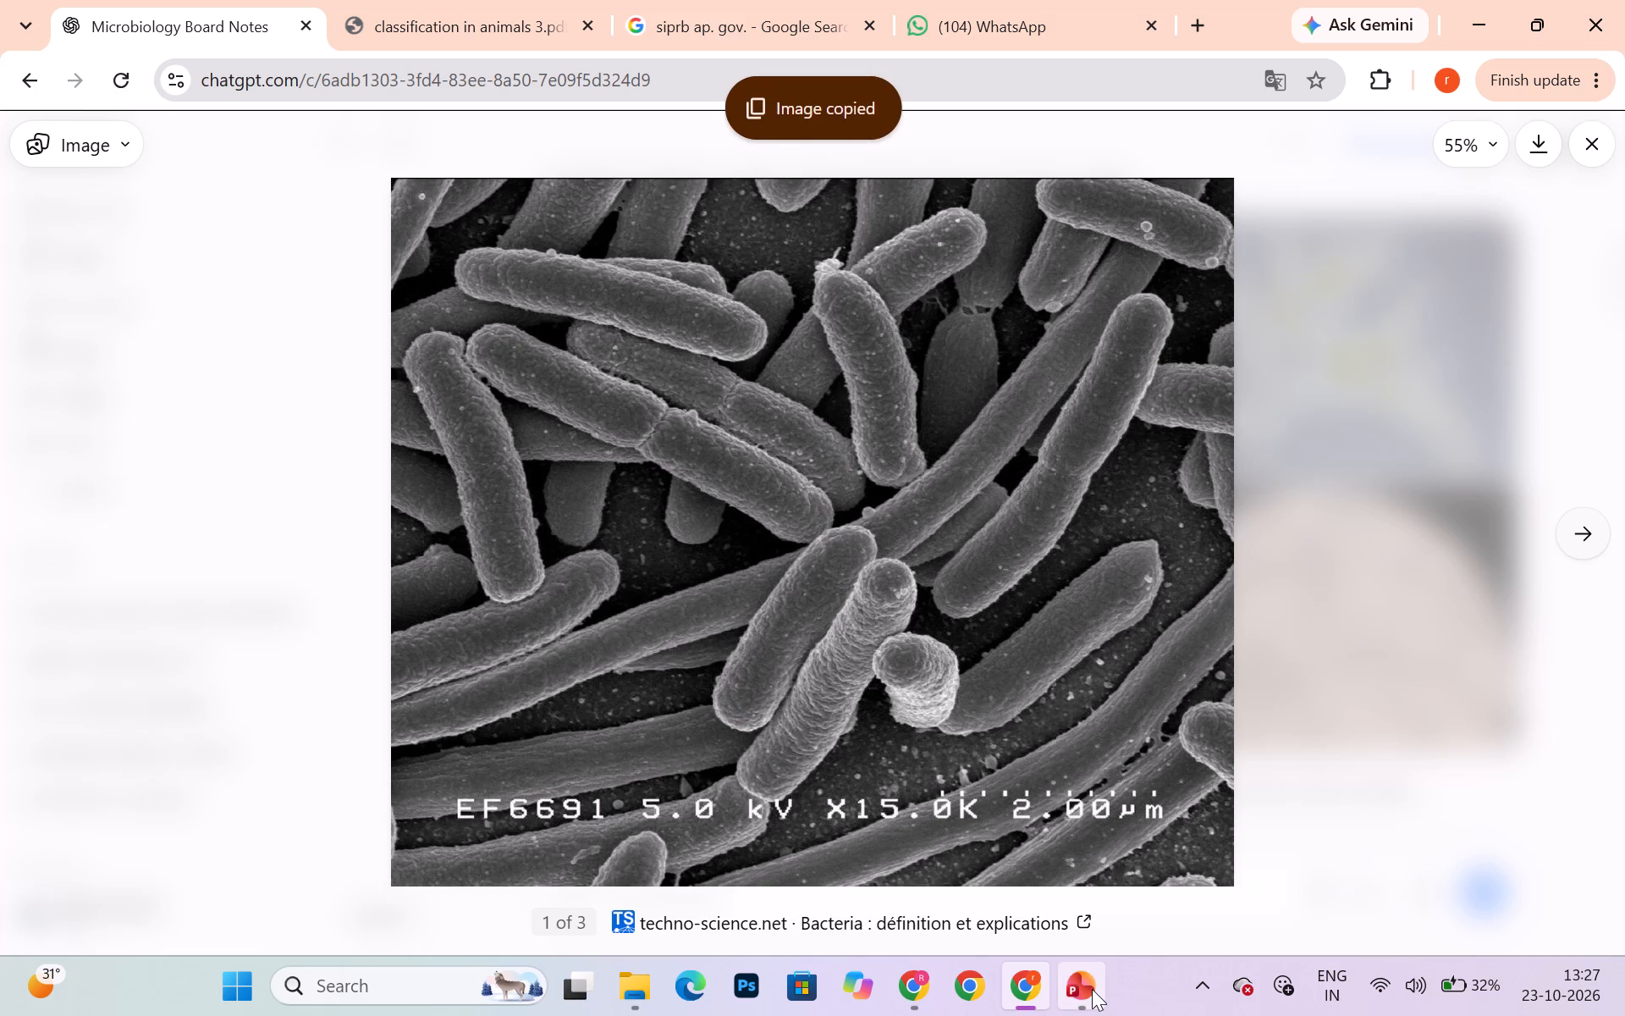
click(1091, 989)
click(158, 533)
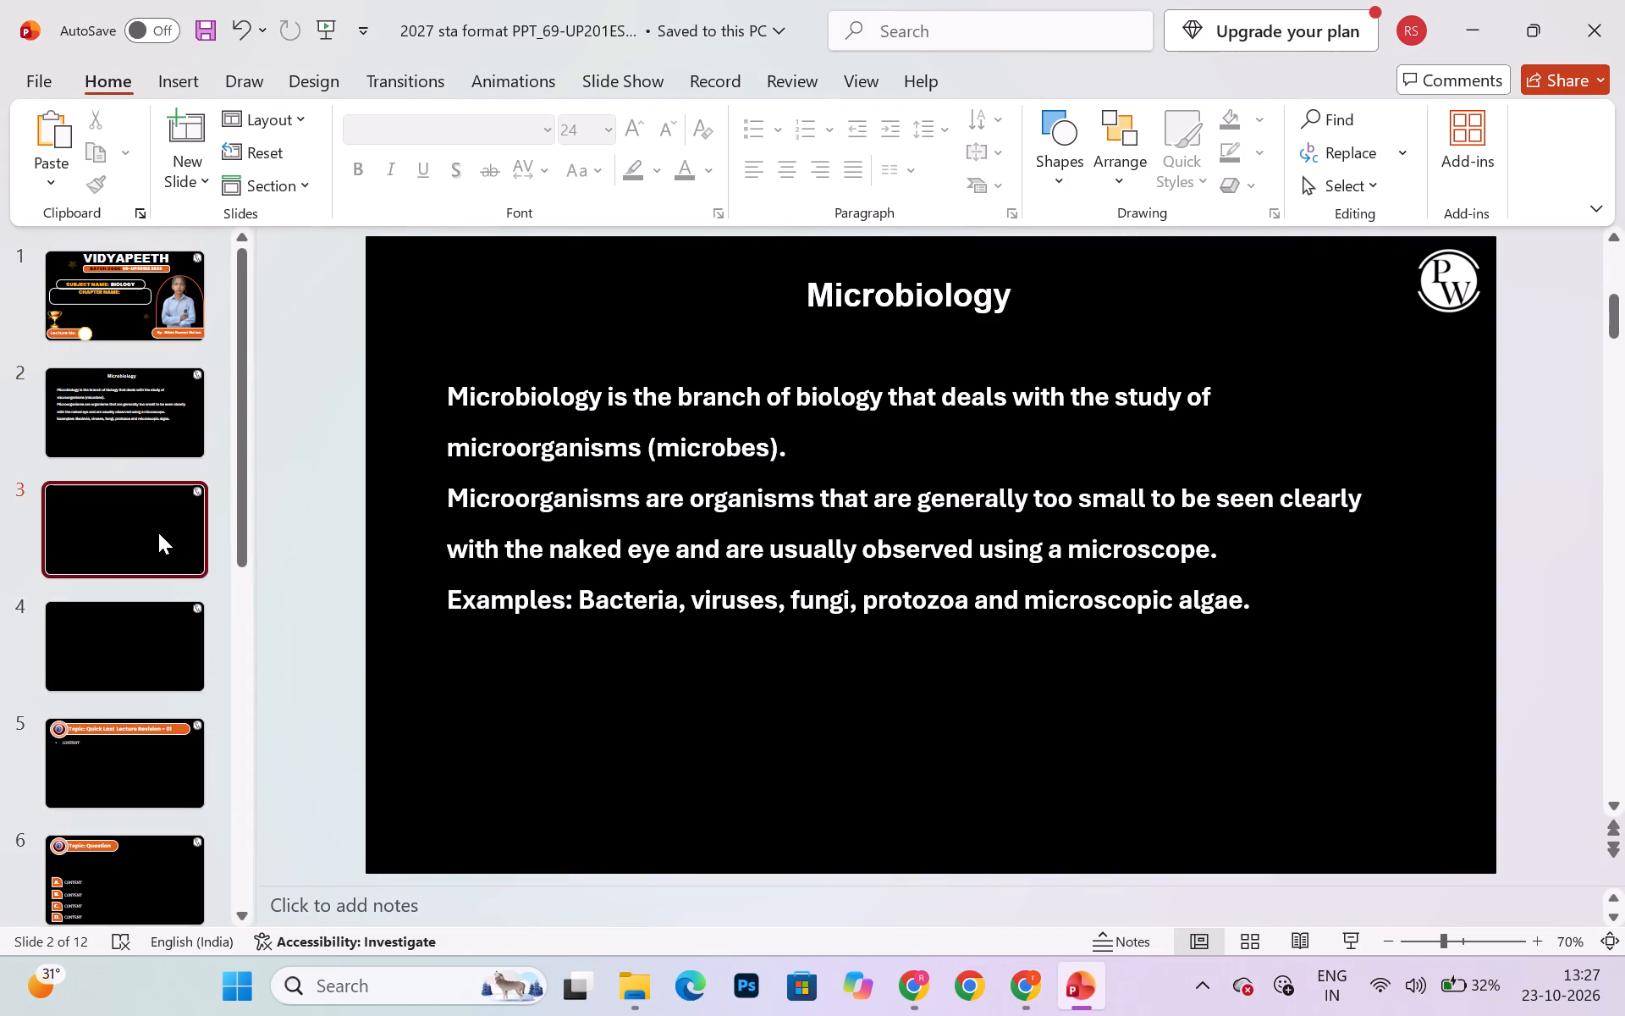
key(ctrl+v)
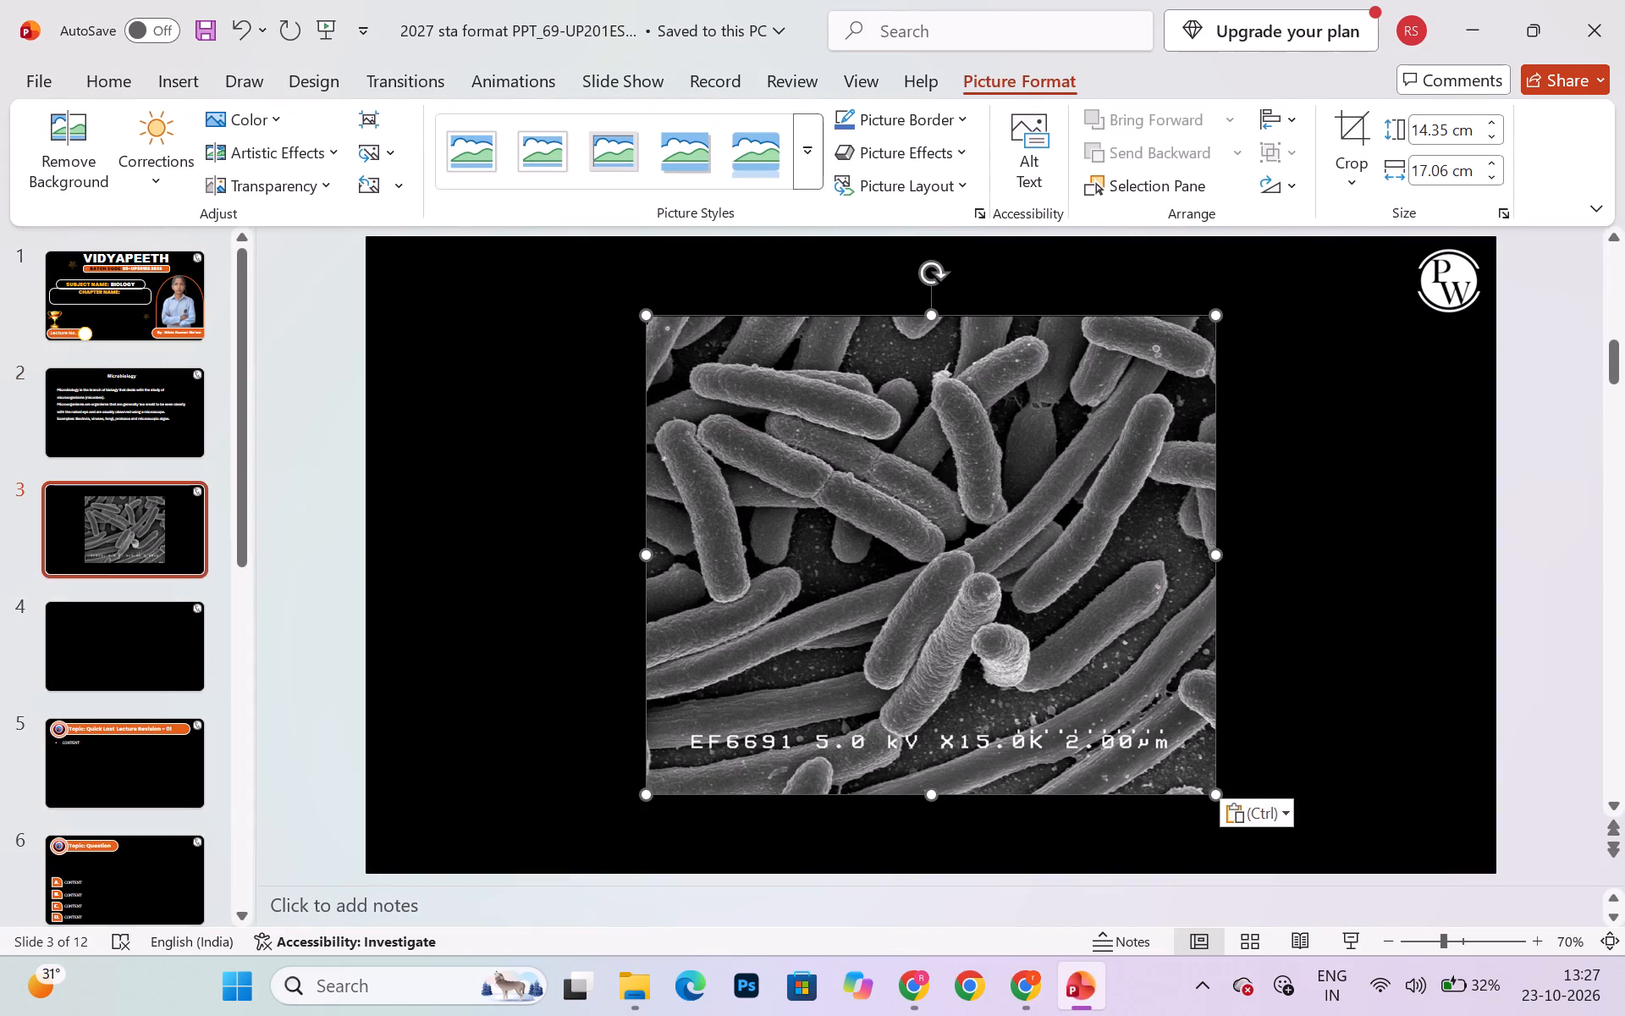
Shrink the bacteria picture to about 6.8 by 8.1 cm and place it in the upper-left area of slide 3.
drag(647, 318, 932, 572)
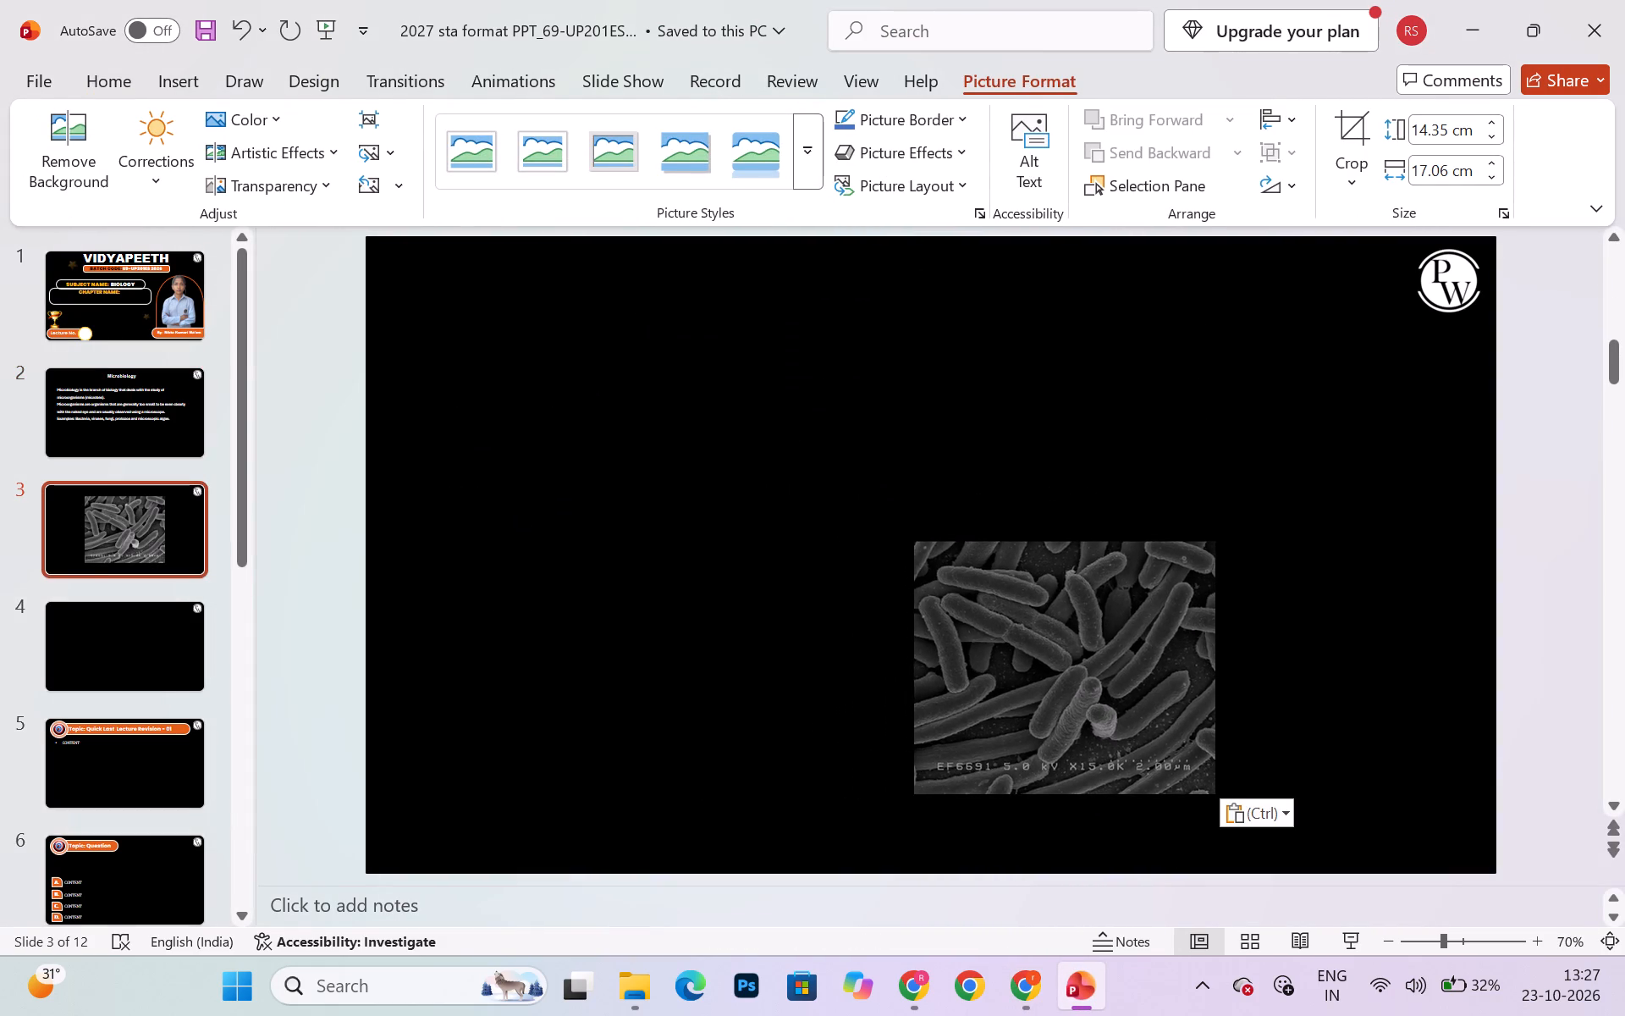
drag(932, 572, 946, 589)
drag(1044, 631, 543, 379)
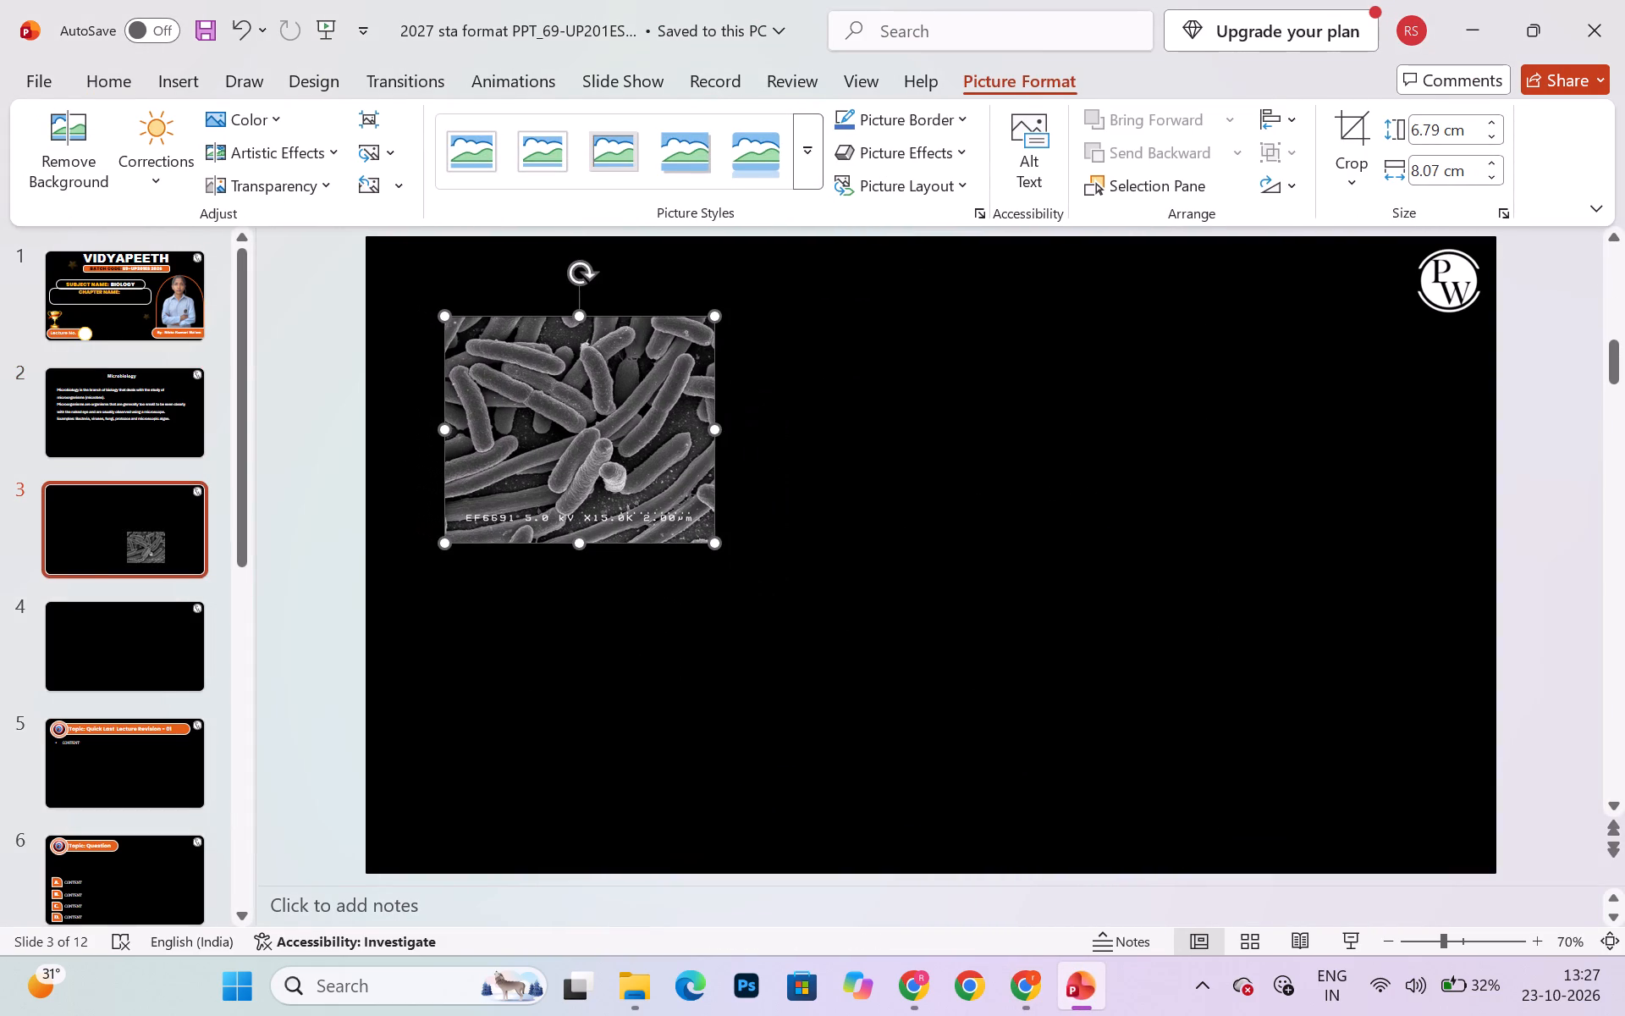
Copy the second ChatGPT image, the amoeba, and paste it onto slide 3 in PowerPoint.
click(1026, 975)
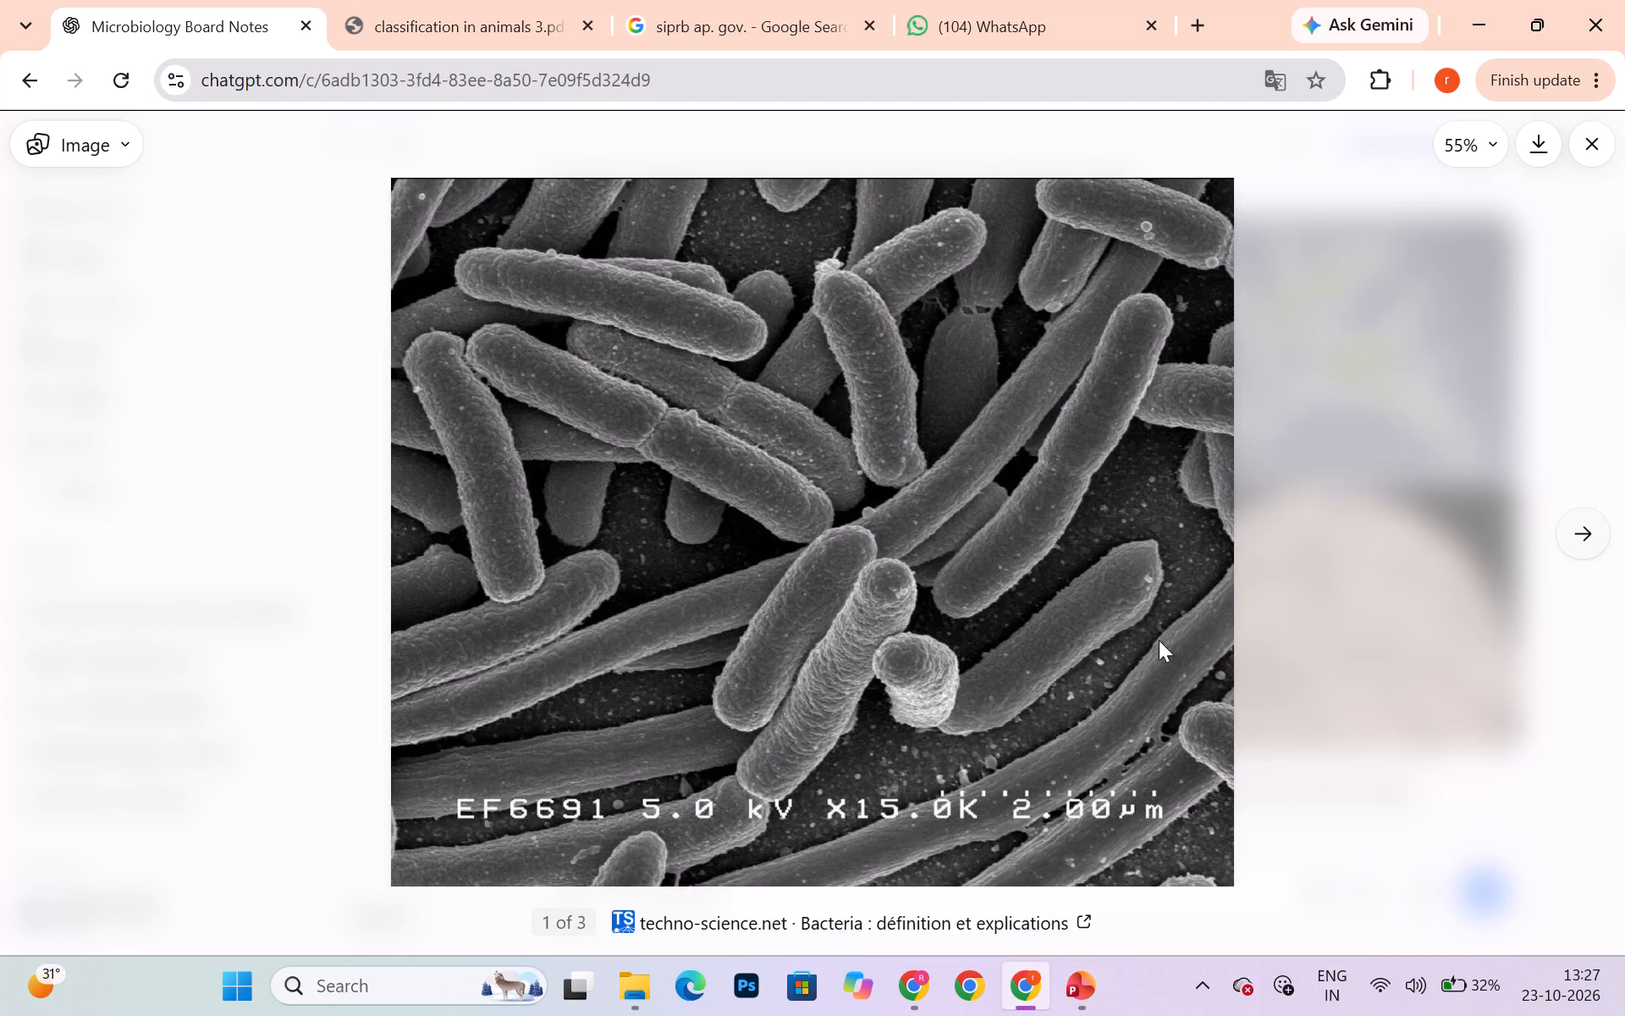
click(1566, 546)
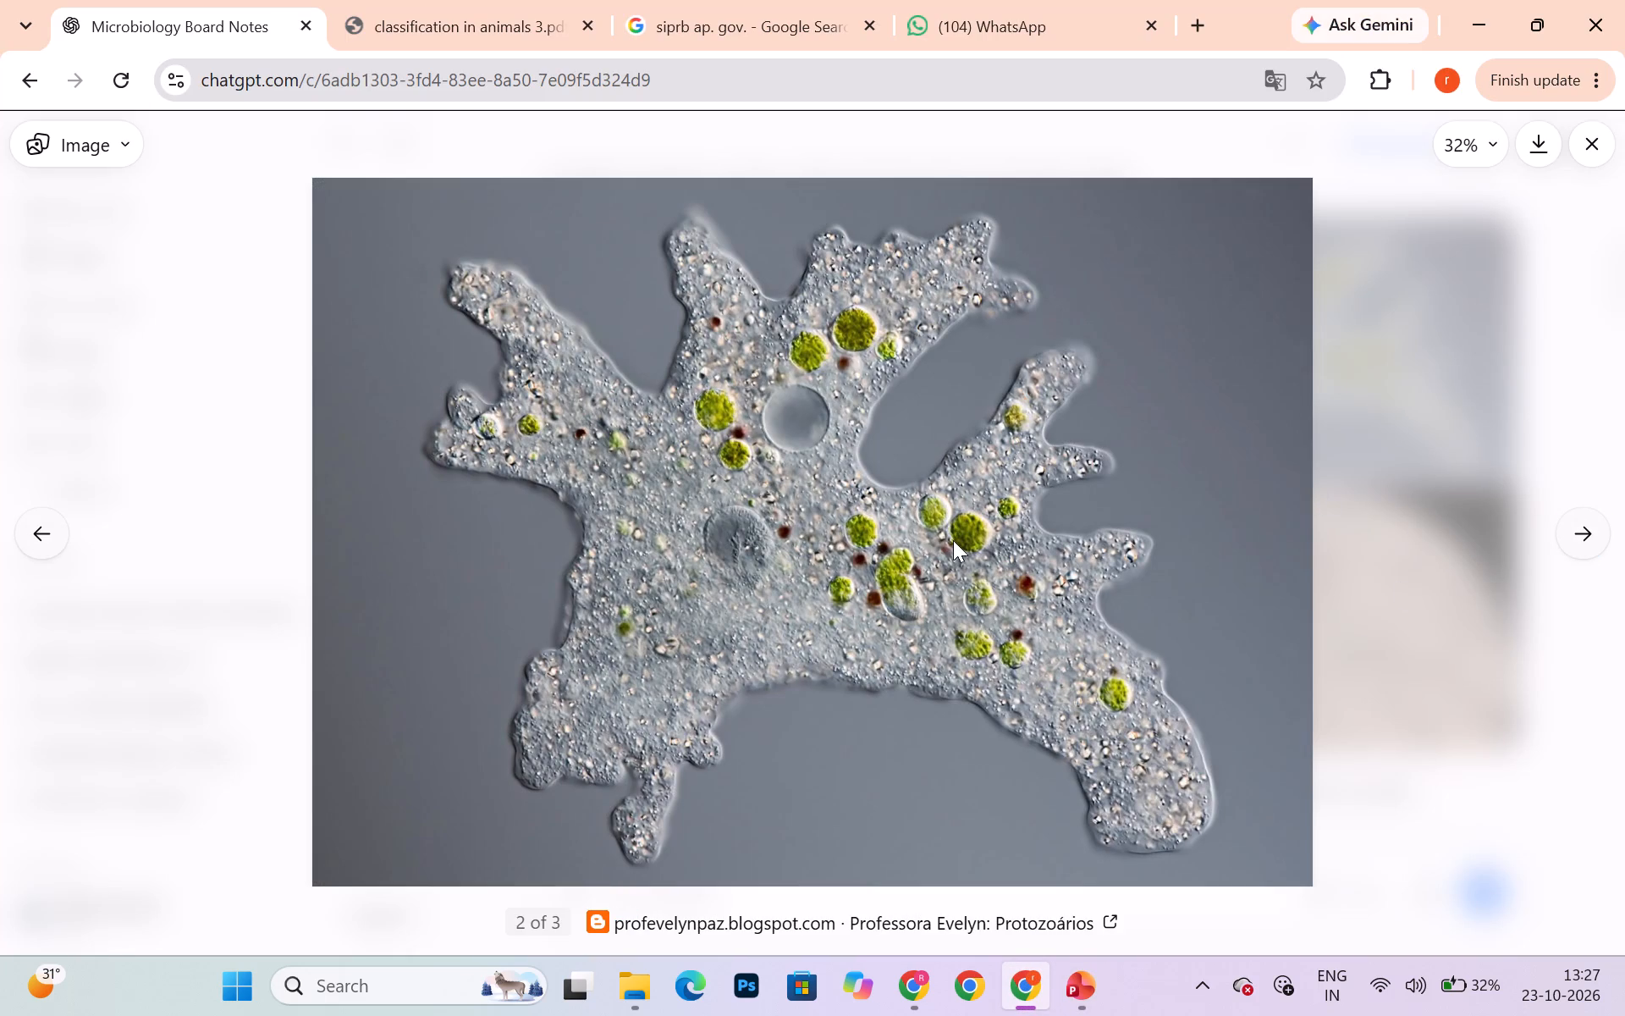
right_click(953, 540)
click(1041, 636)
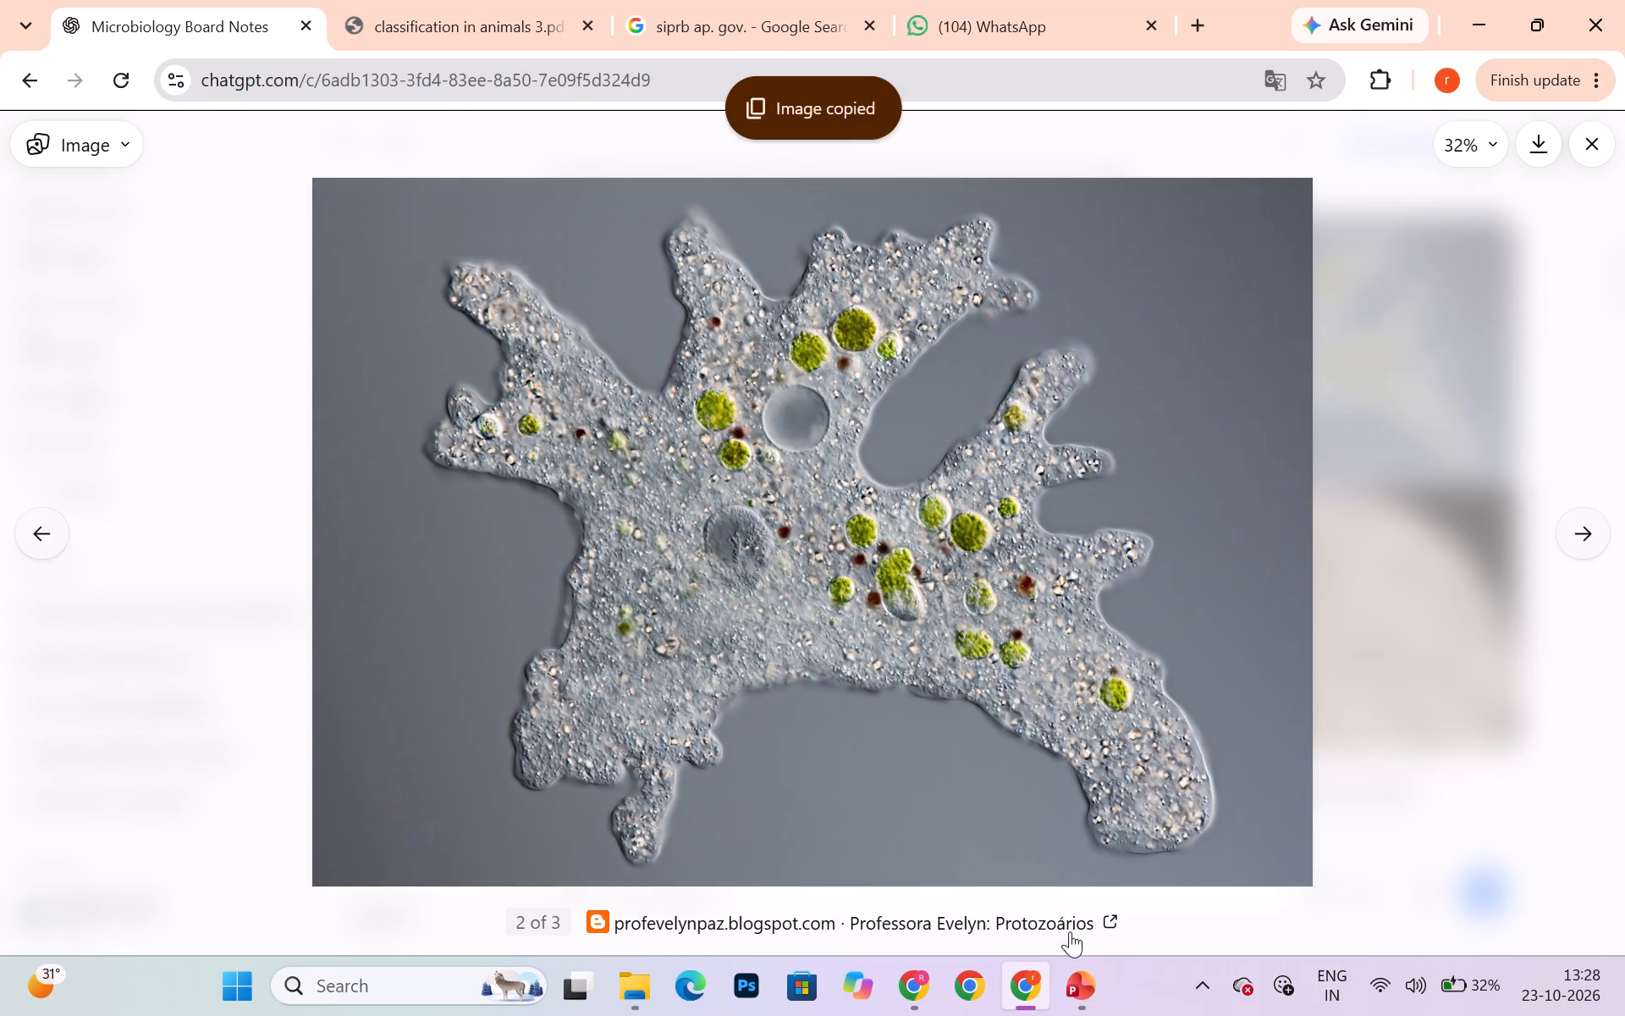
click(1068, 1002)
key(ctrl+v)
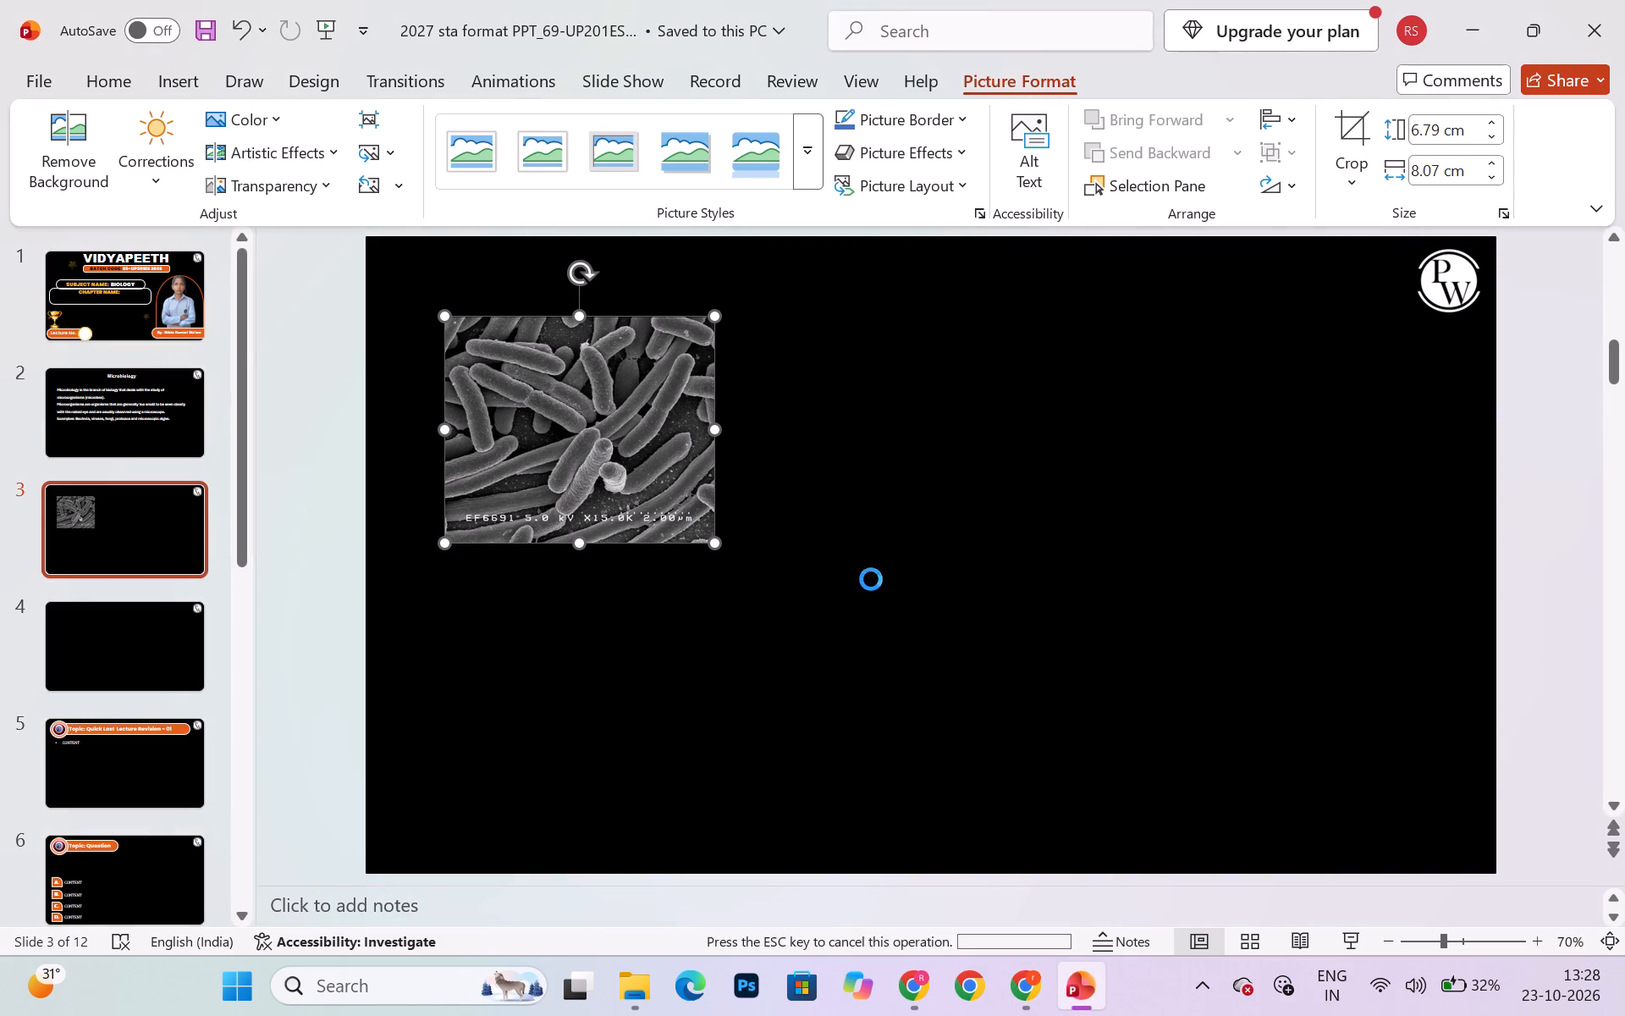
Enlarge the bacteria picture slightly, shrink the amoeba to about 8.1 by 11.5 cm, and place it beside the bacteria at matching height.
drag(589, 318, 853, 454)
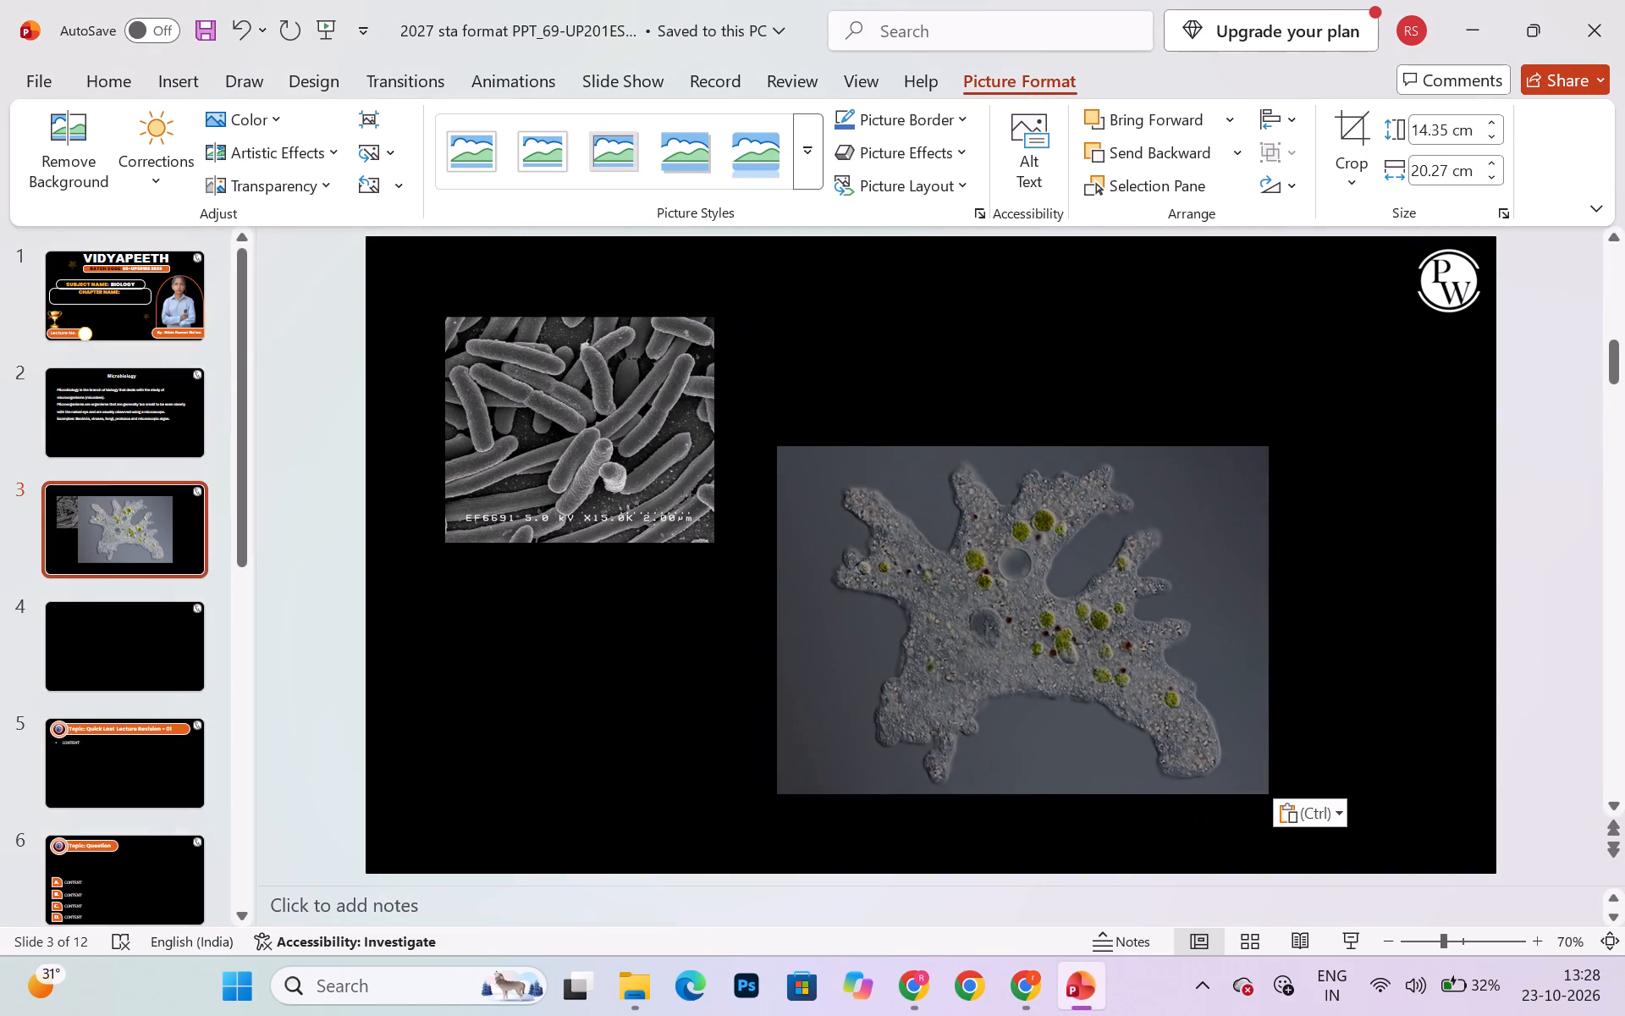
drag(853, 454, 870, 464)
click(631, 362)
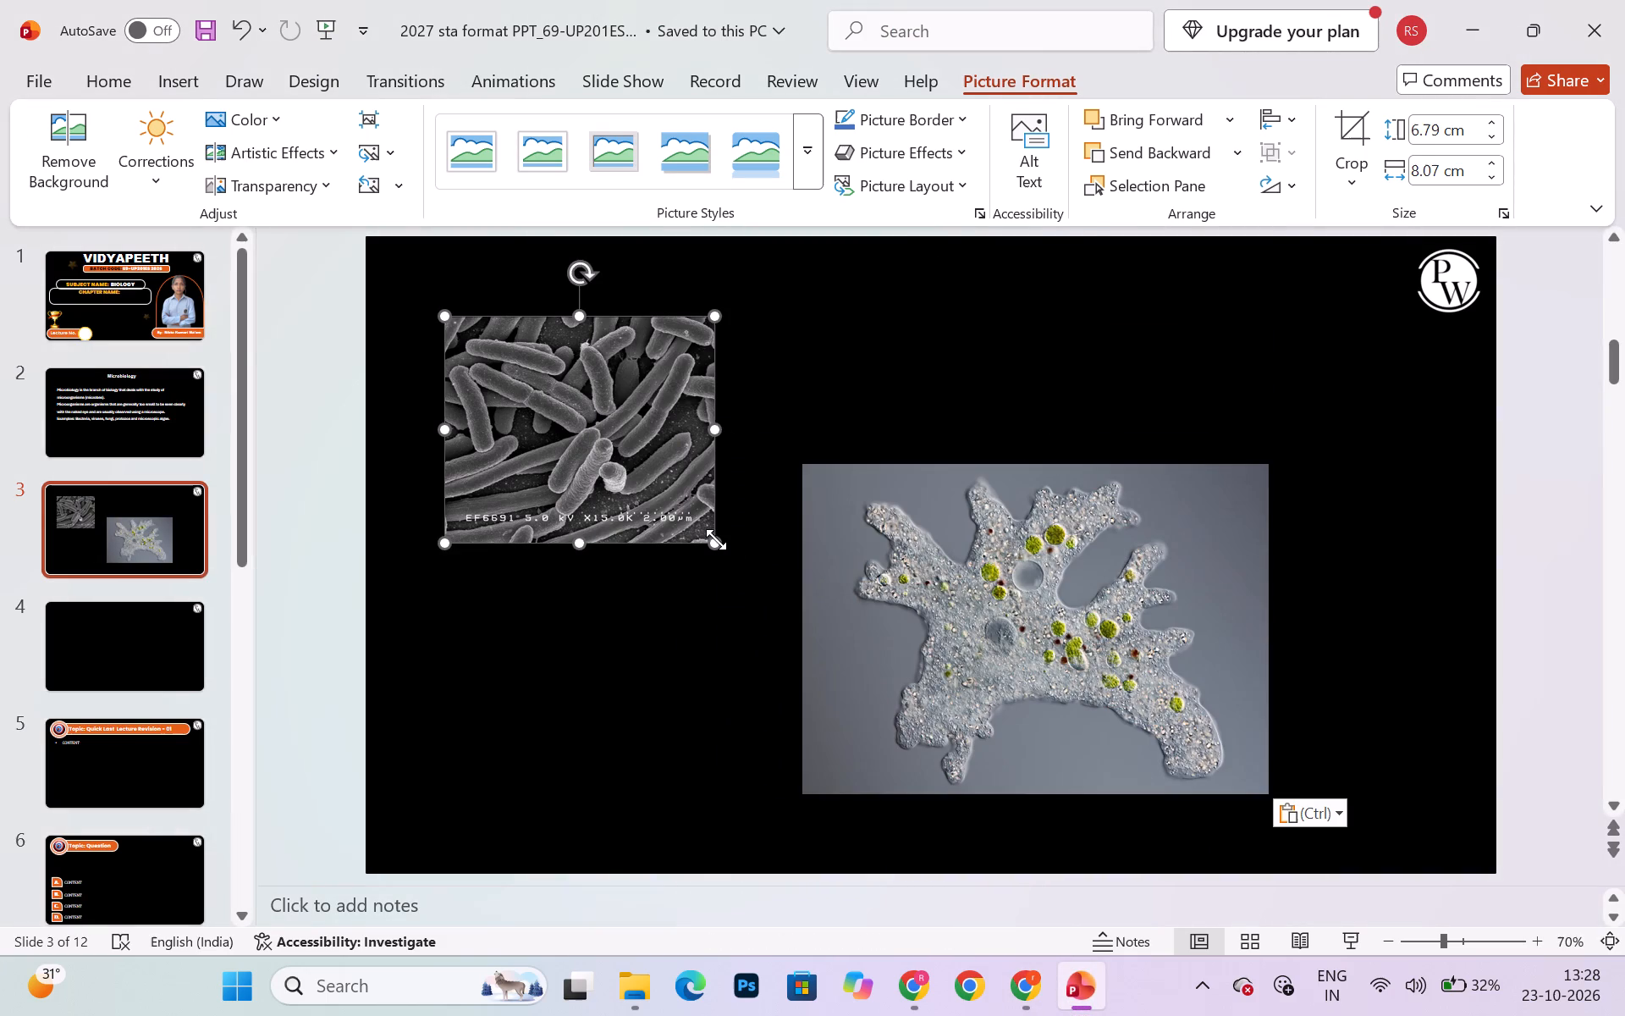
drag(716, 539, 753, 587)
click(902, 625)
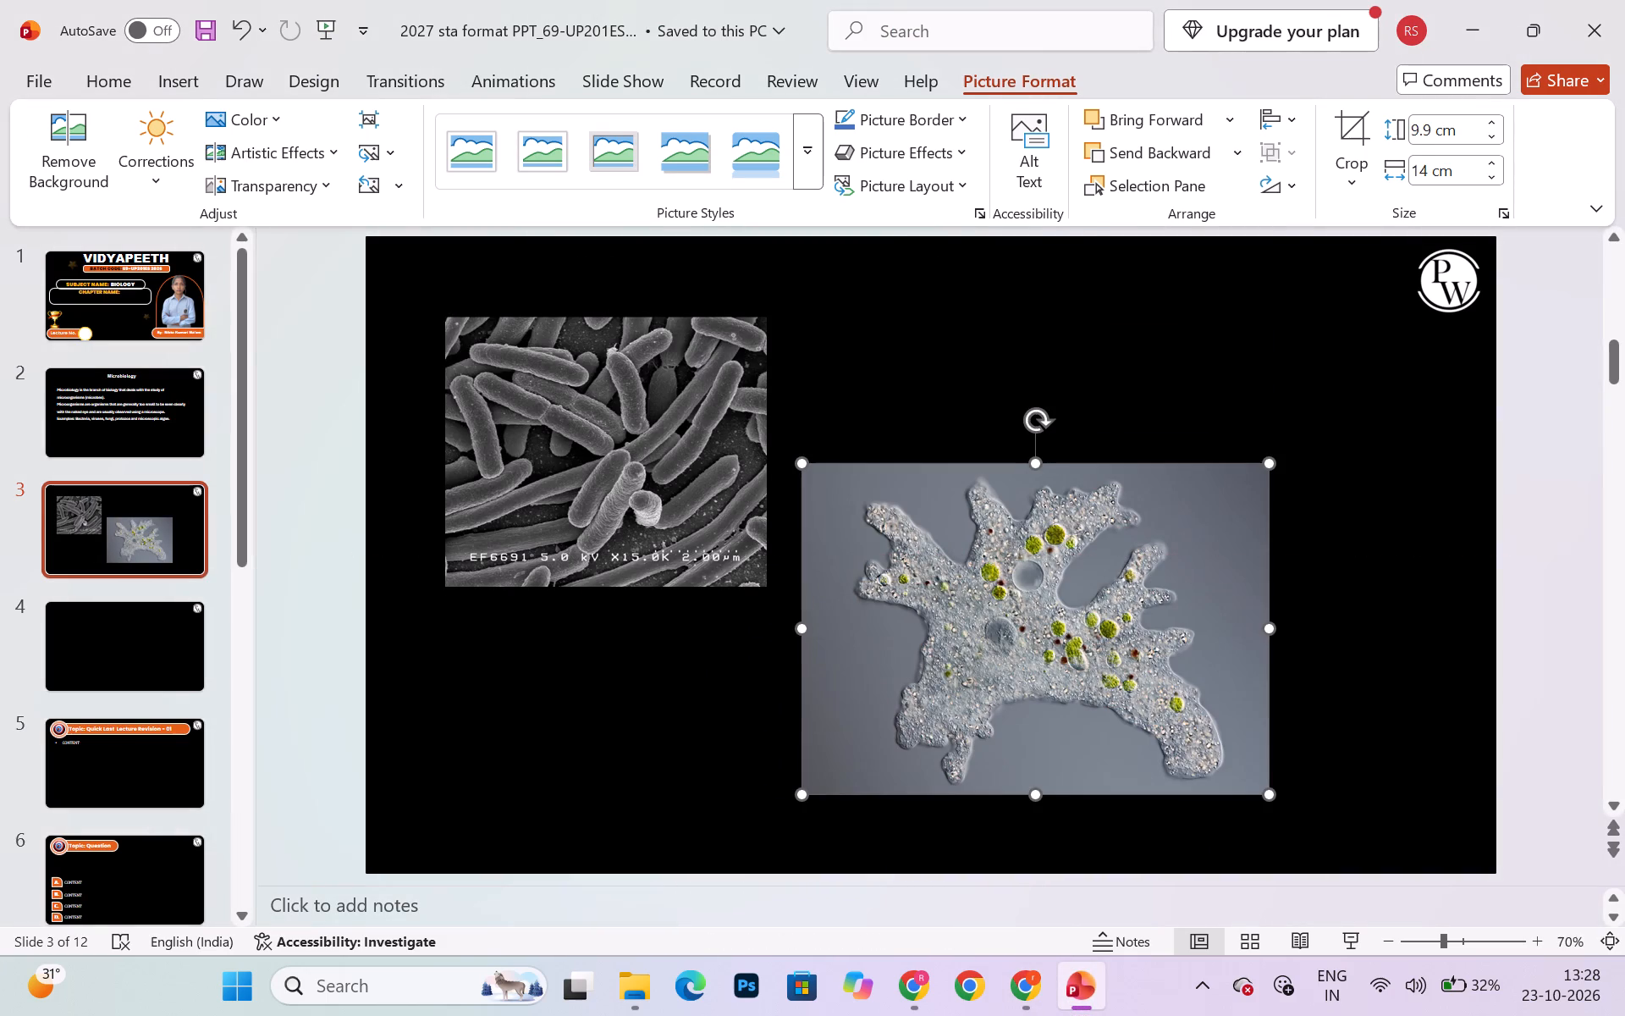
drag(806, 467, 899, 523)
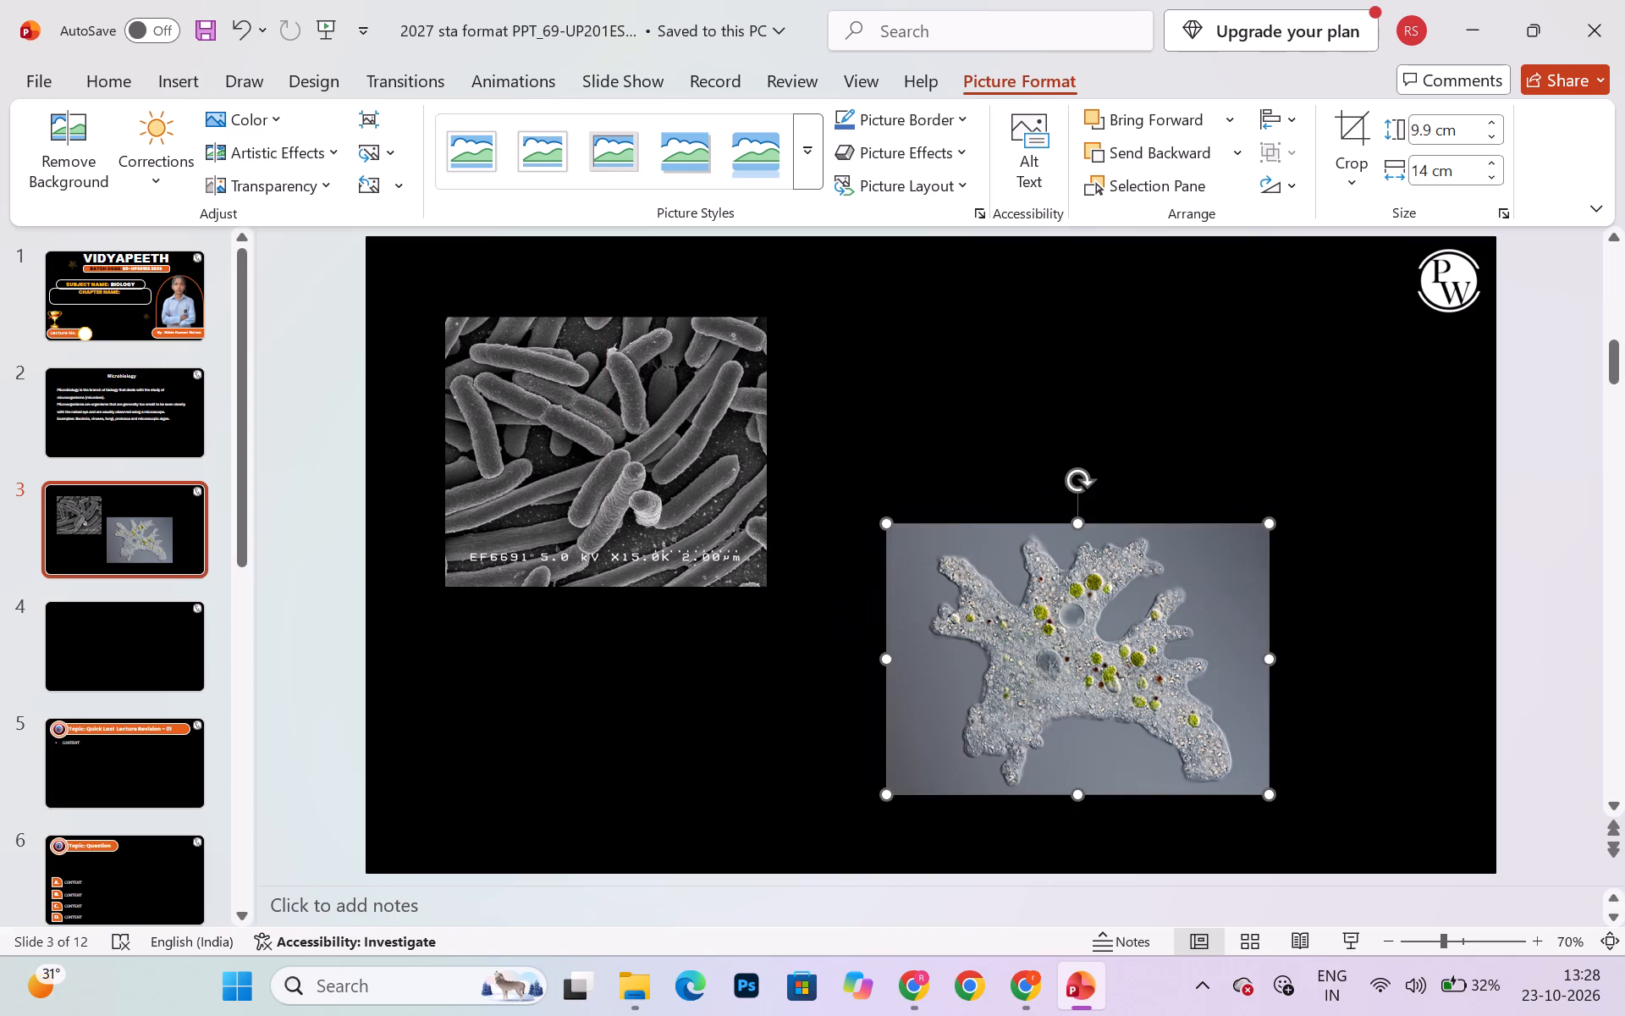
drag(990, 608, 934, 403)
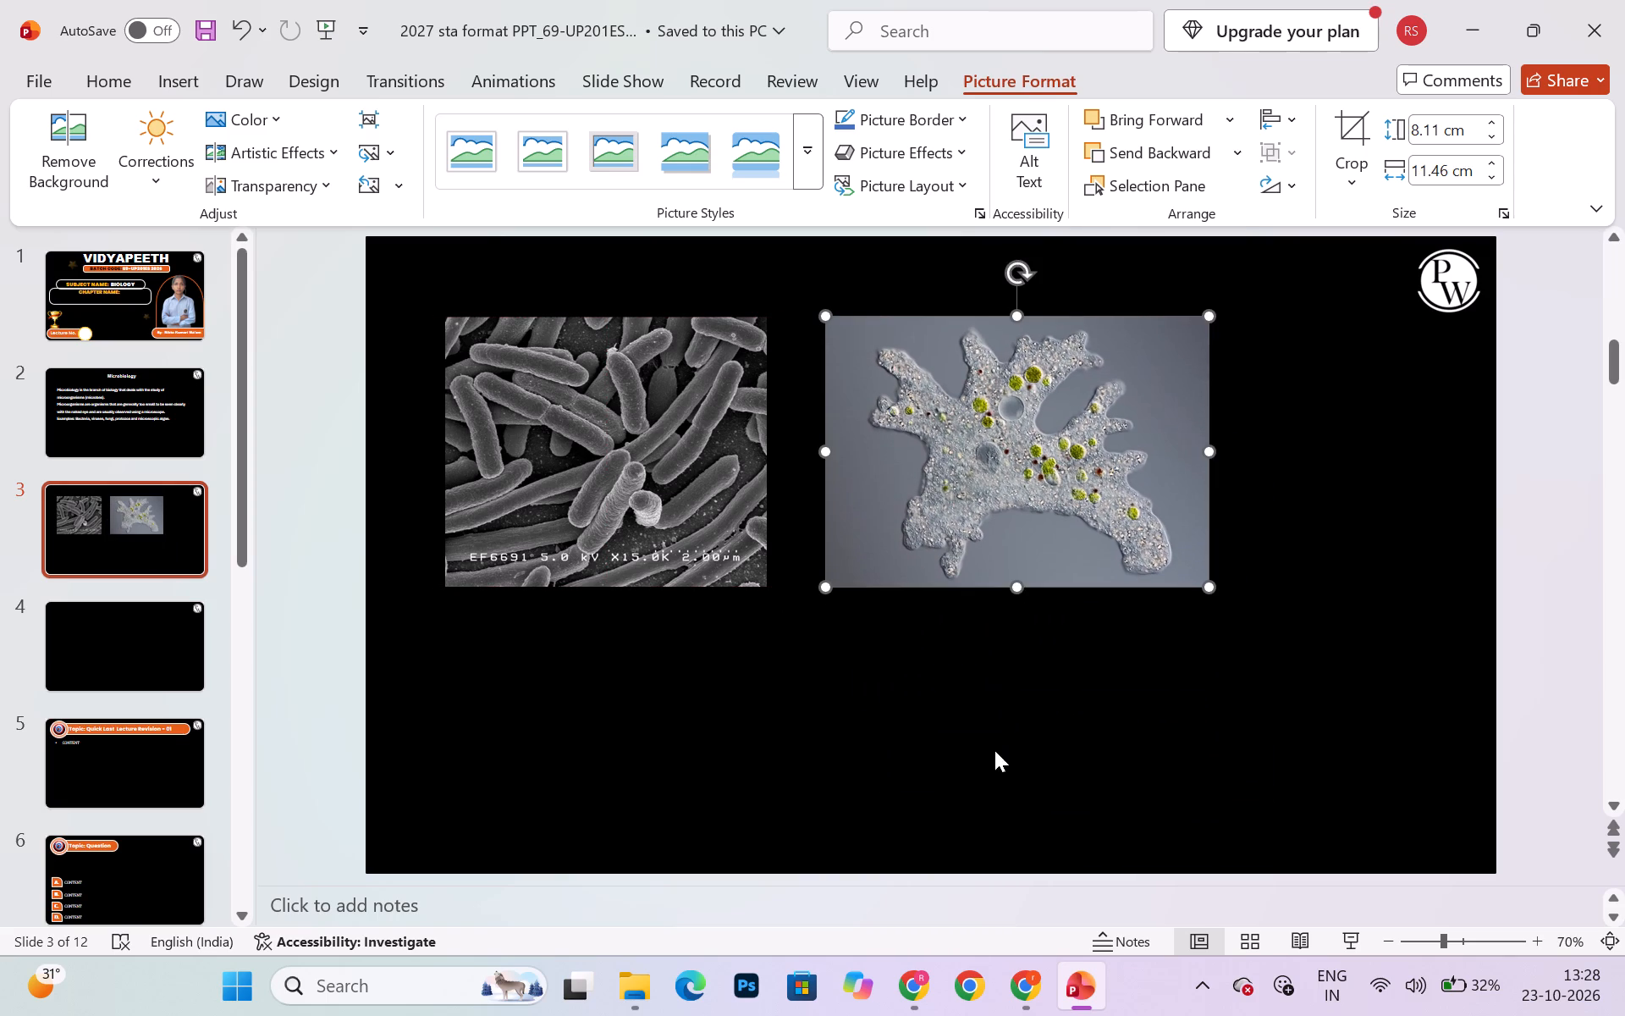
Copy the third ChatGPT image, the yeast cells, paste it onto slide 3 in PowerPoint and shrink it to about 8.8 cm square.
click(1016, 969)
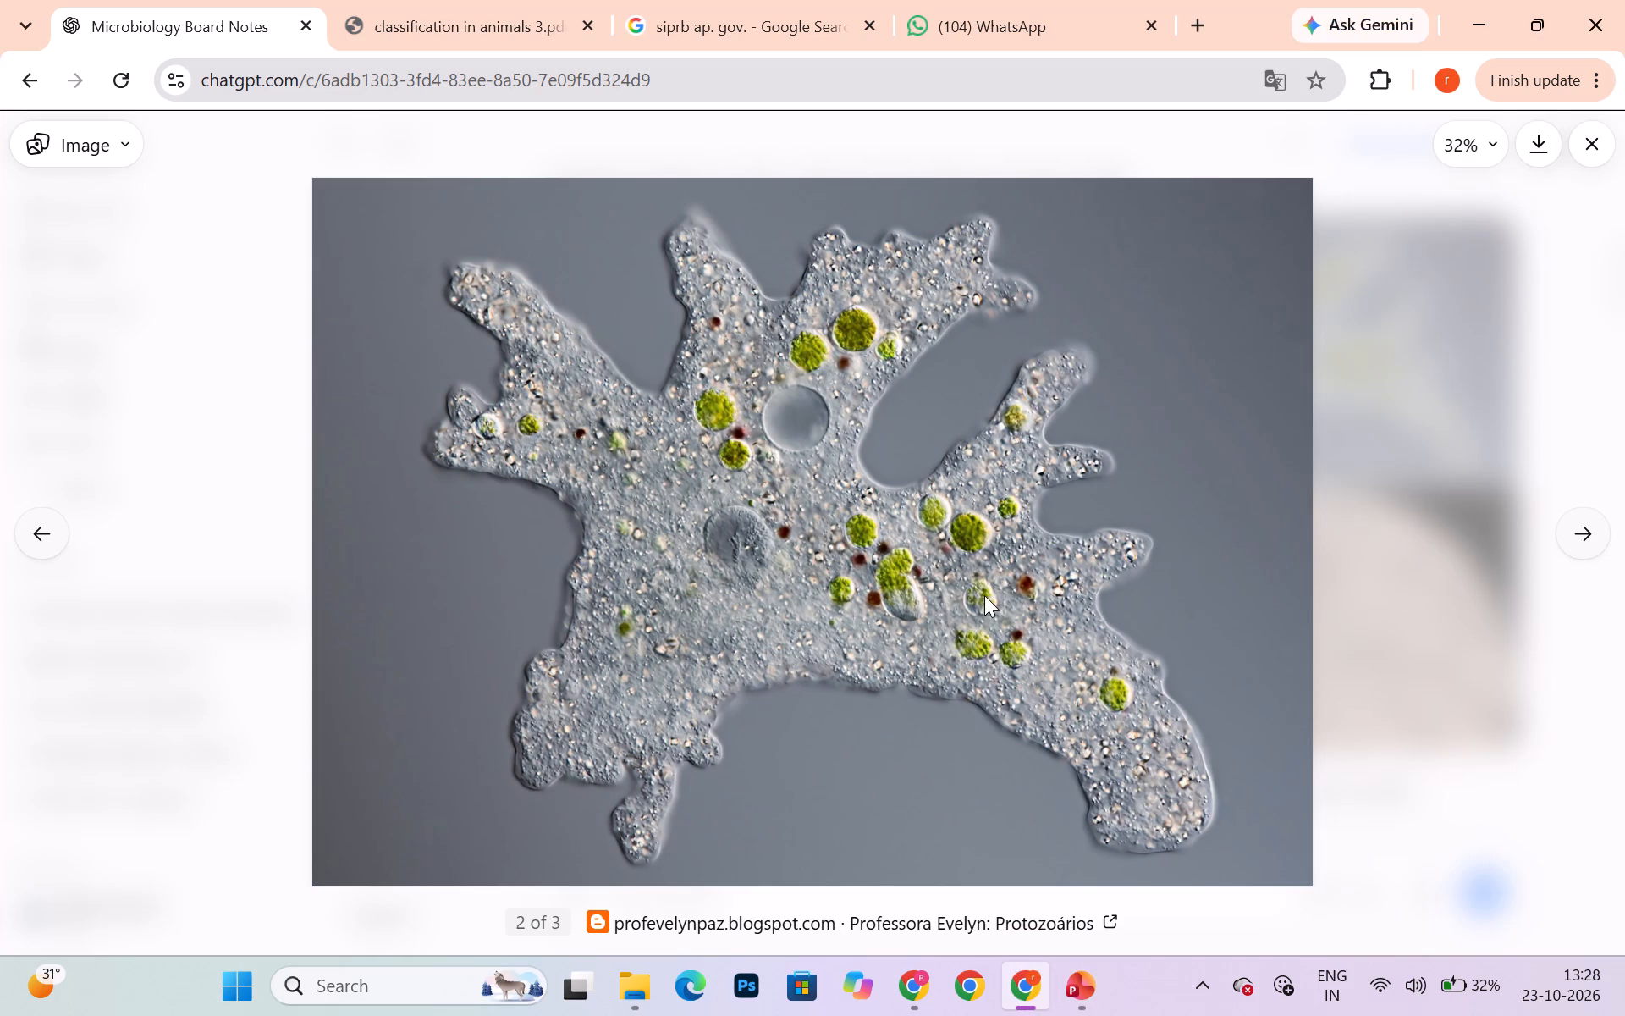
click(1581, 519)
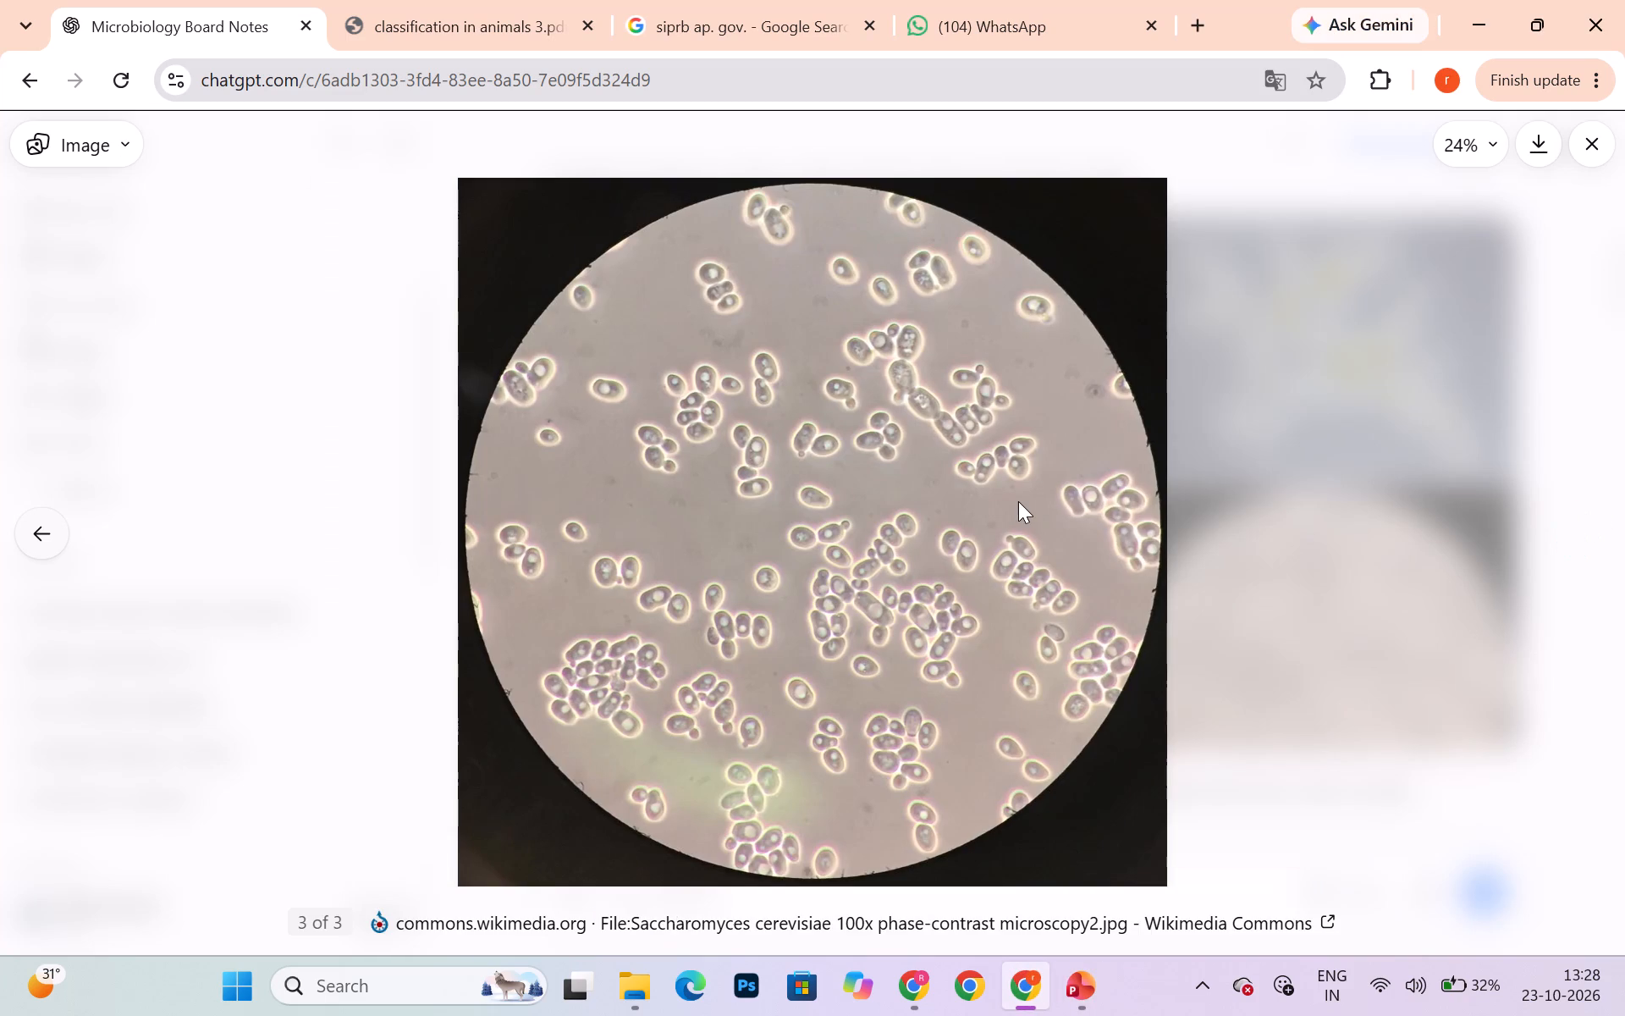
right_click(1018, 501)
click(1088, 609)
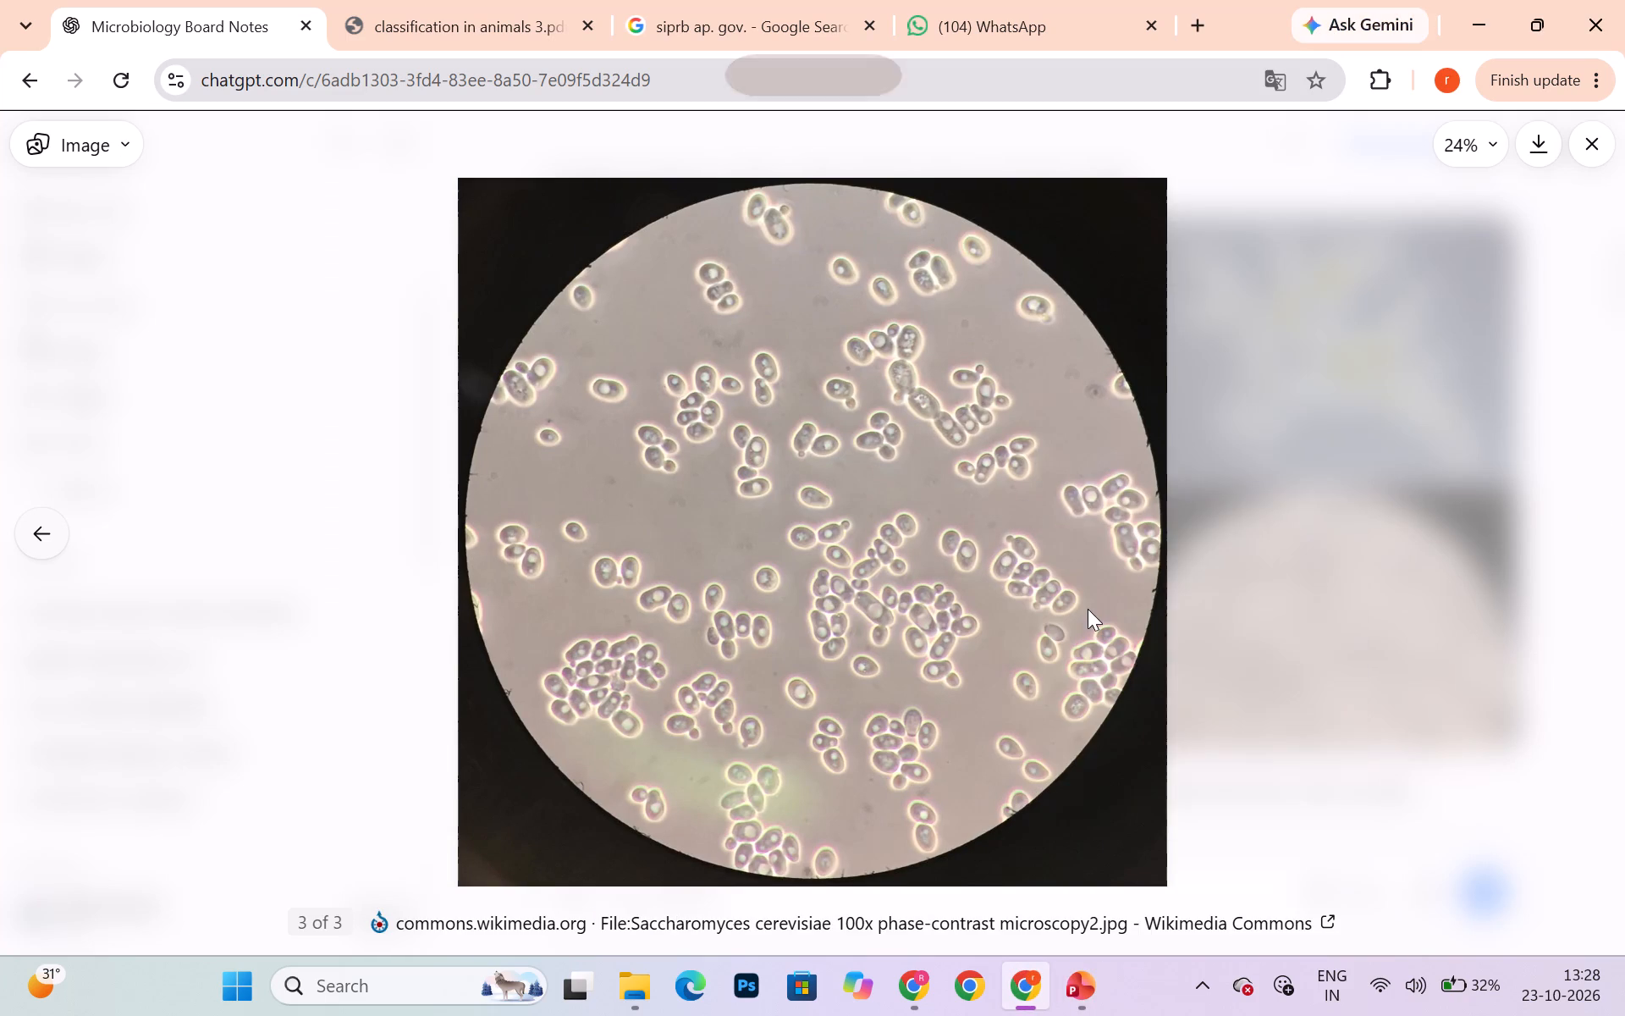
click(1083, 984)
click(878, 750)
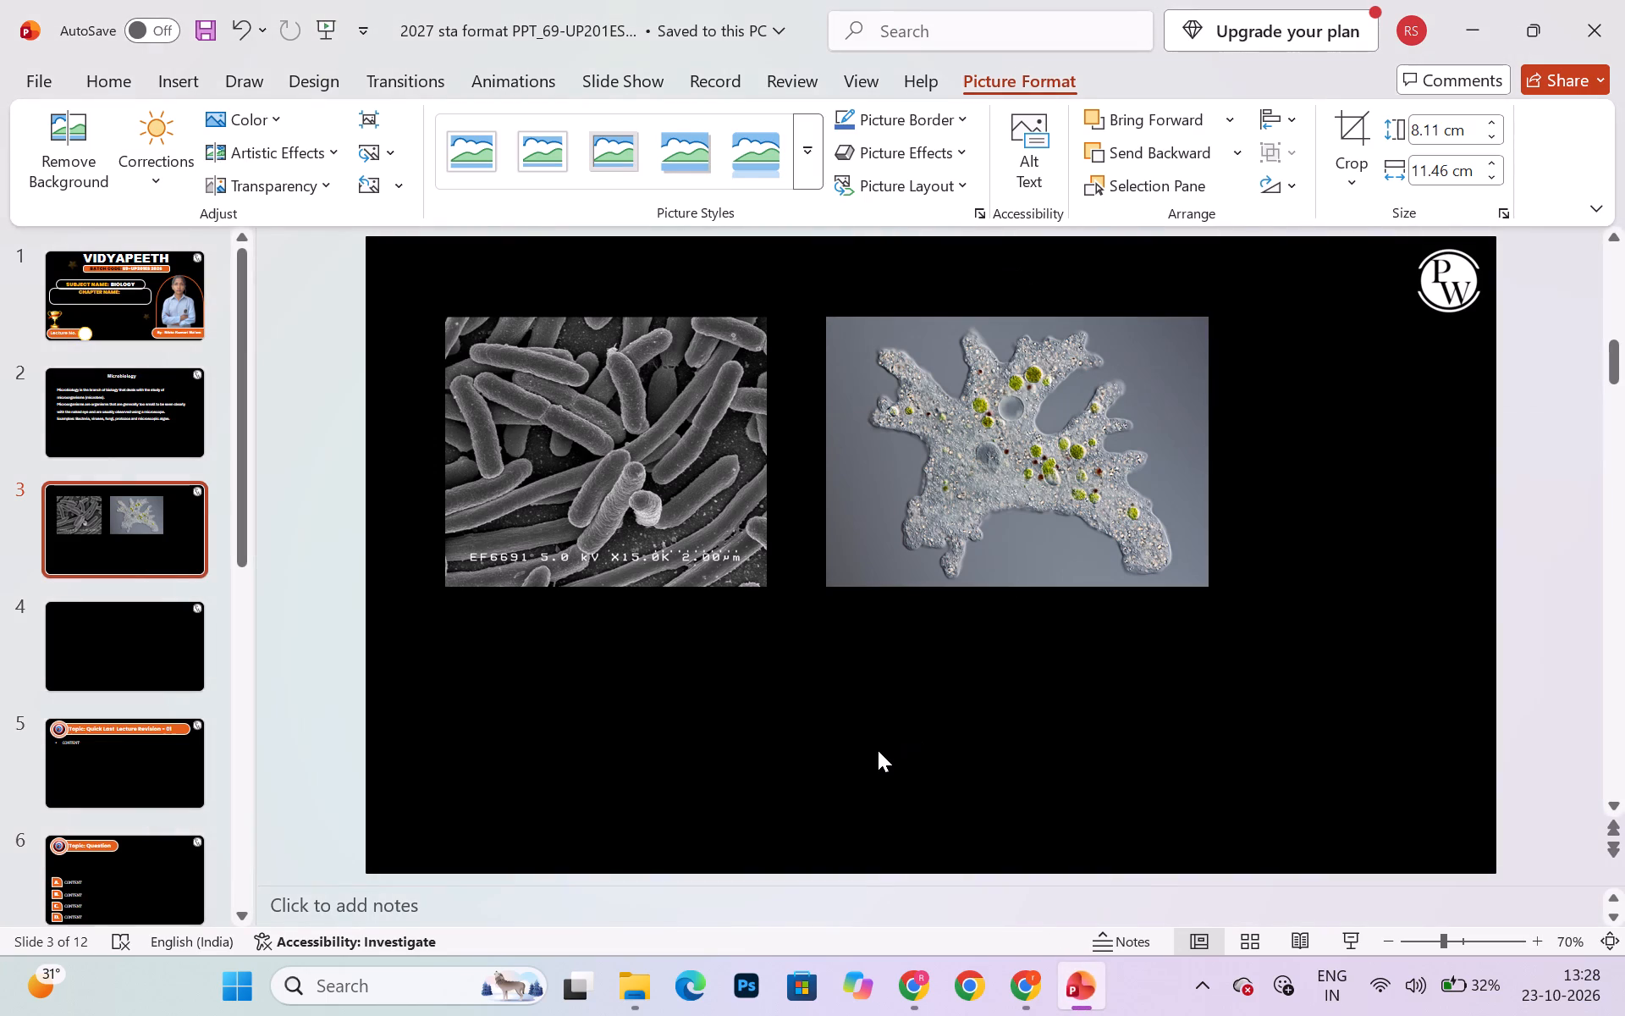
key(ctrl+v)
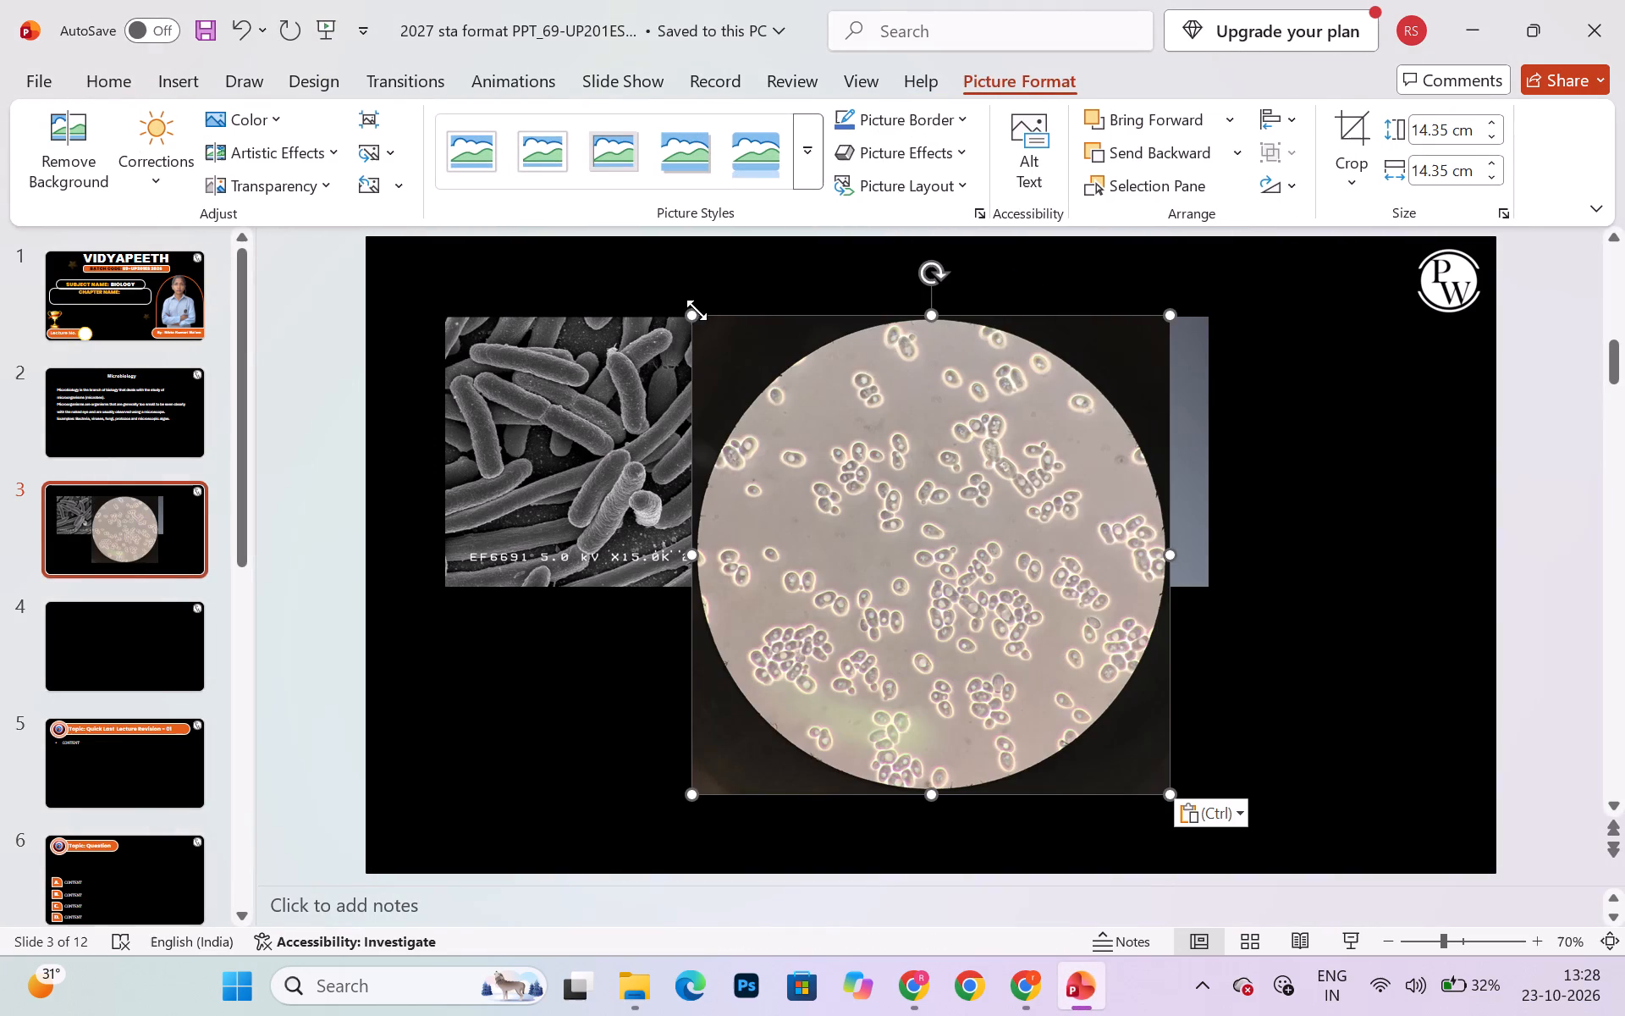
drag(697, 312, 877, 535)
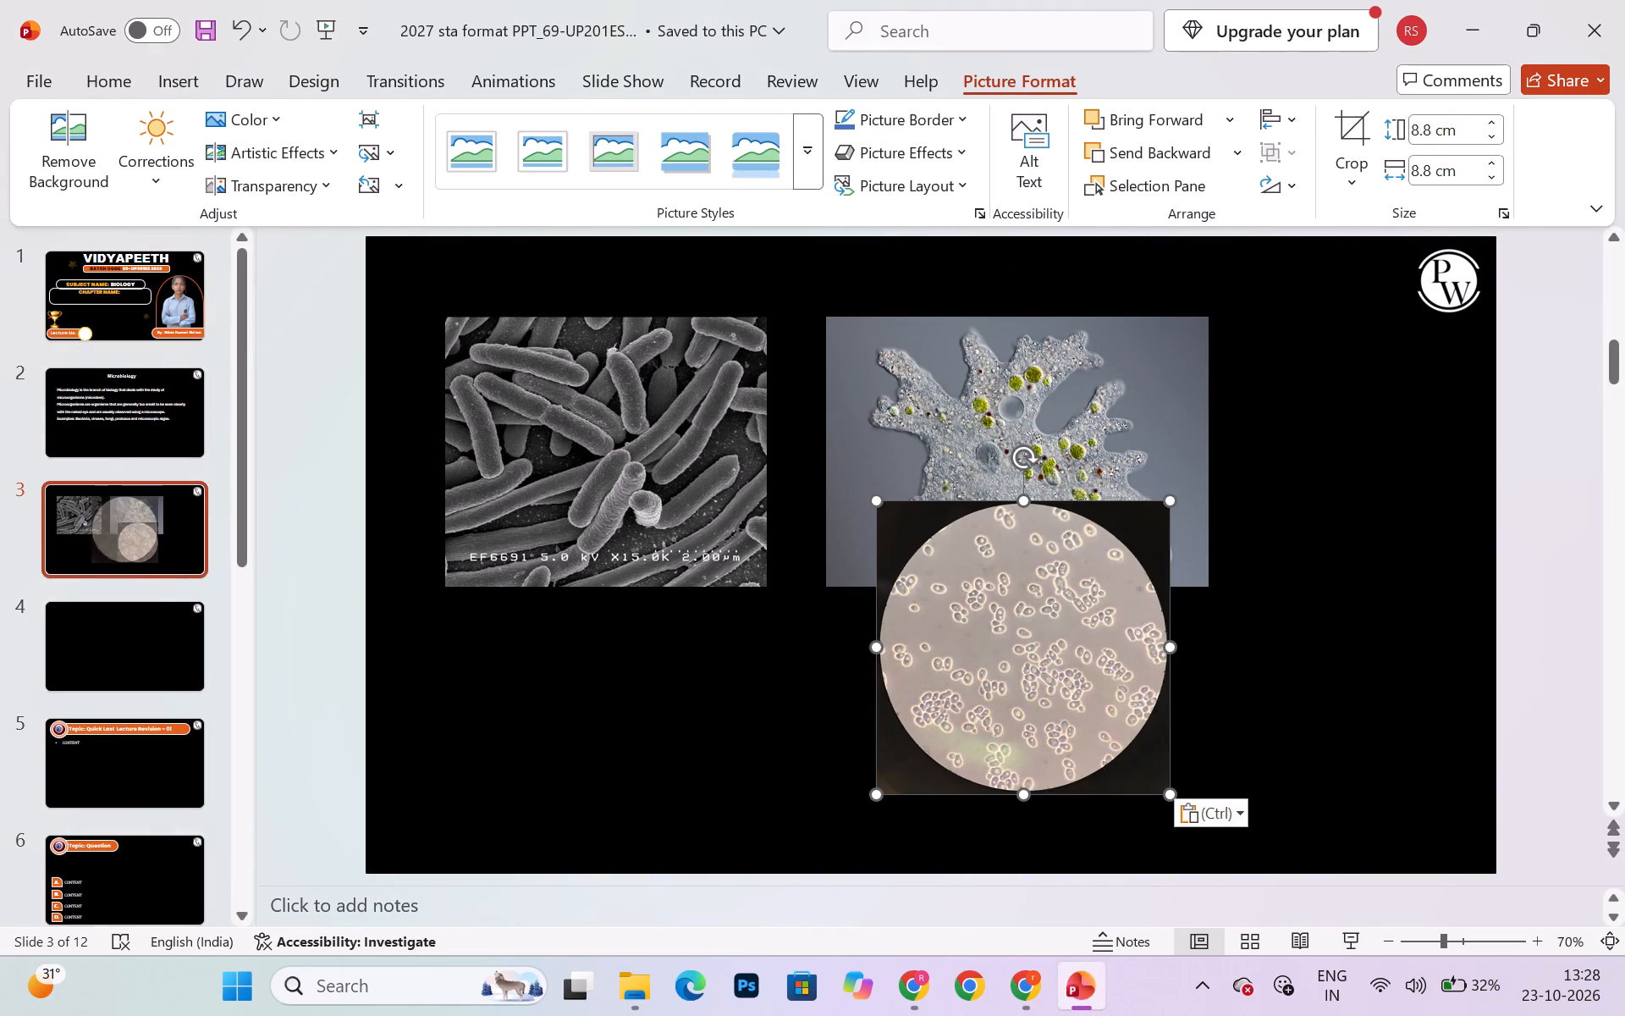
Move the bacteria and amoeba pictures up and left on slide 3, keeping their top and bottom edges aligned.
drag(663, 411, 630, 369)
drag(891, 383, 857, 366)
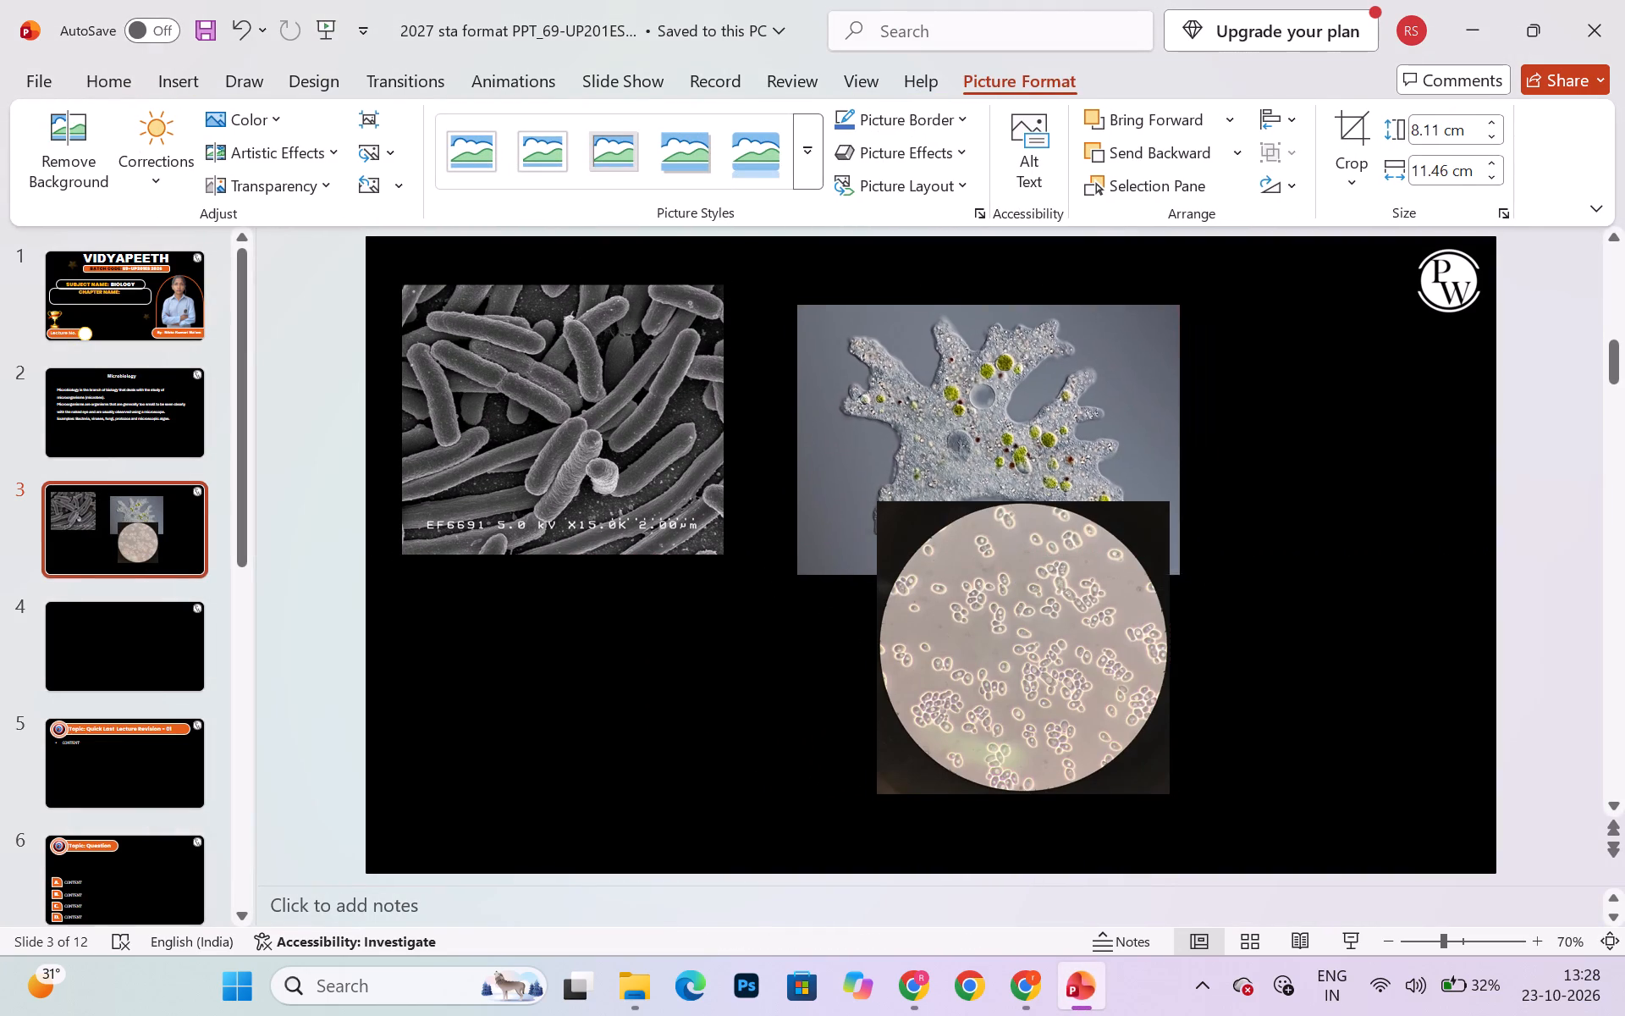
drag(857, 366, 829, 339)
click(829, 339)
drag(829, 339, 830, 353)
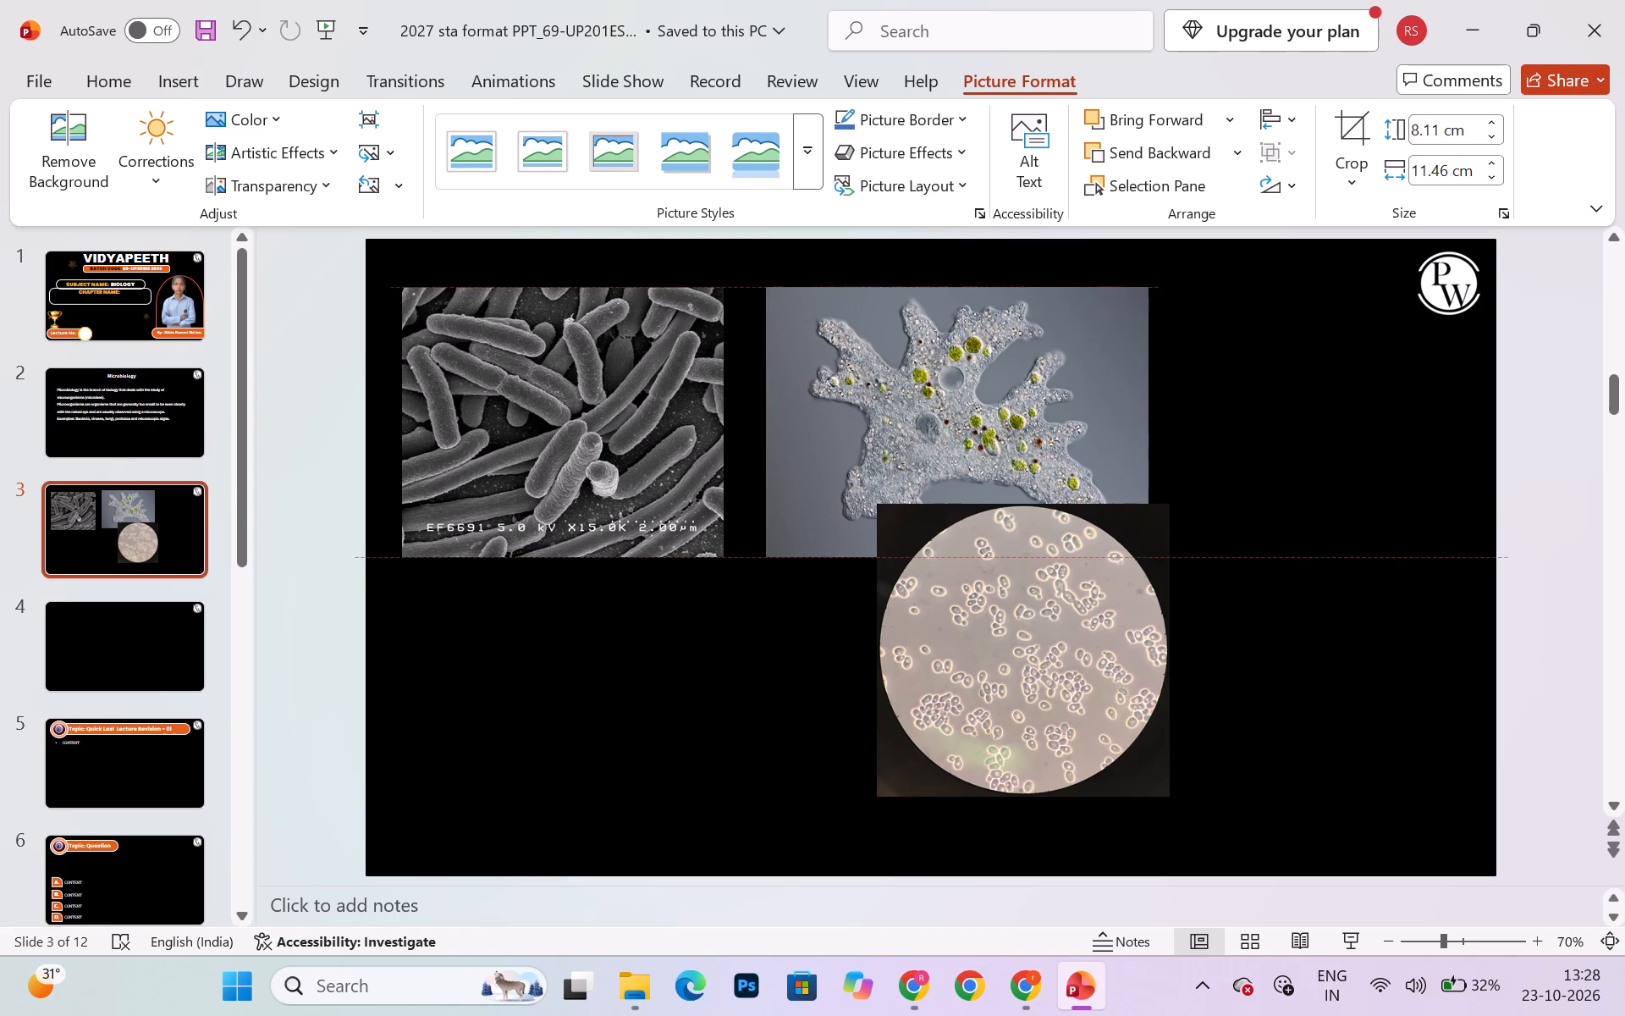
drag(830, 353, 830, 350)
drag(978, 594, 584, 627)
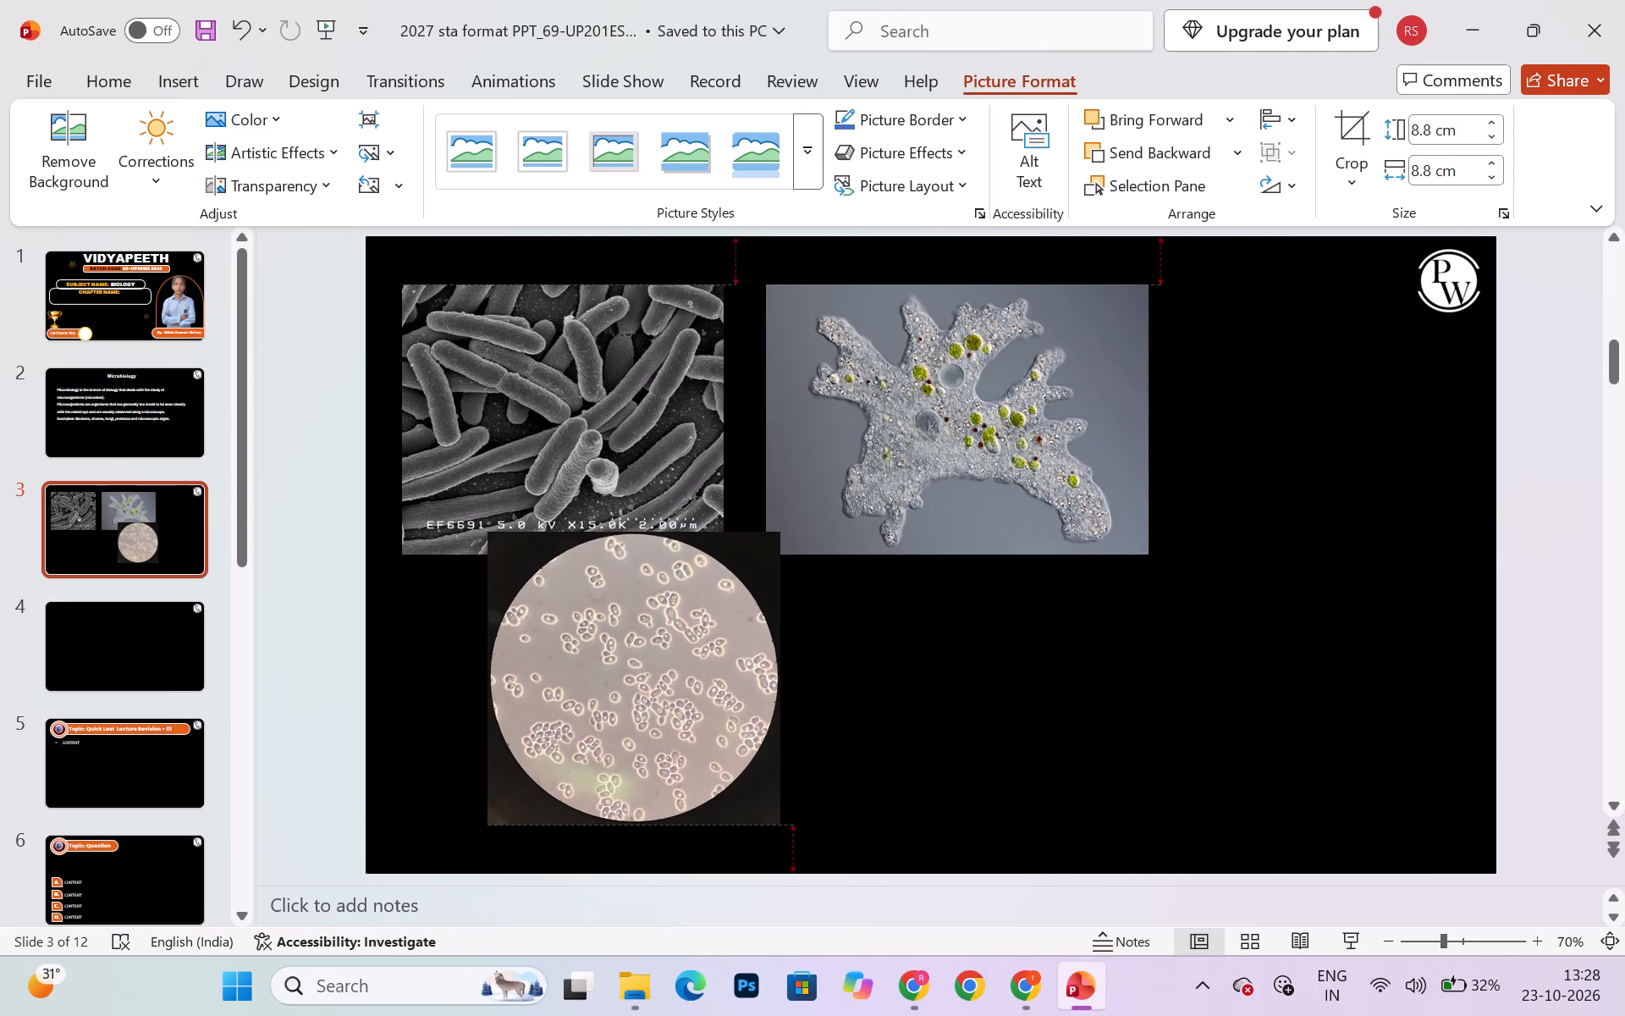
drag(584, 627, 1258, 353)
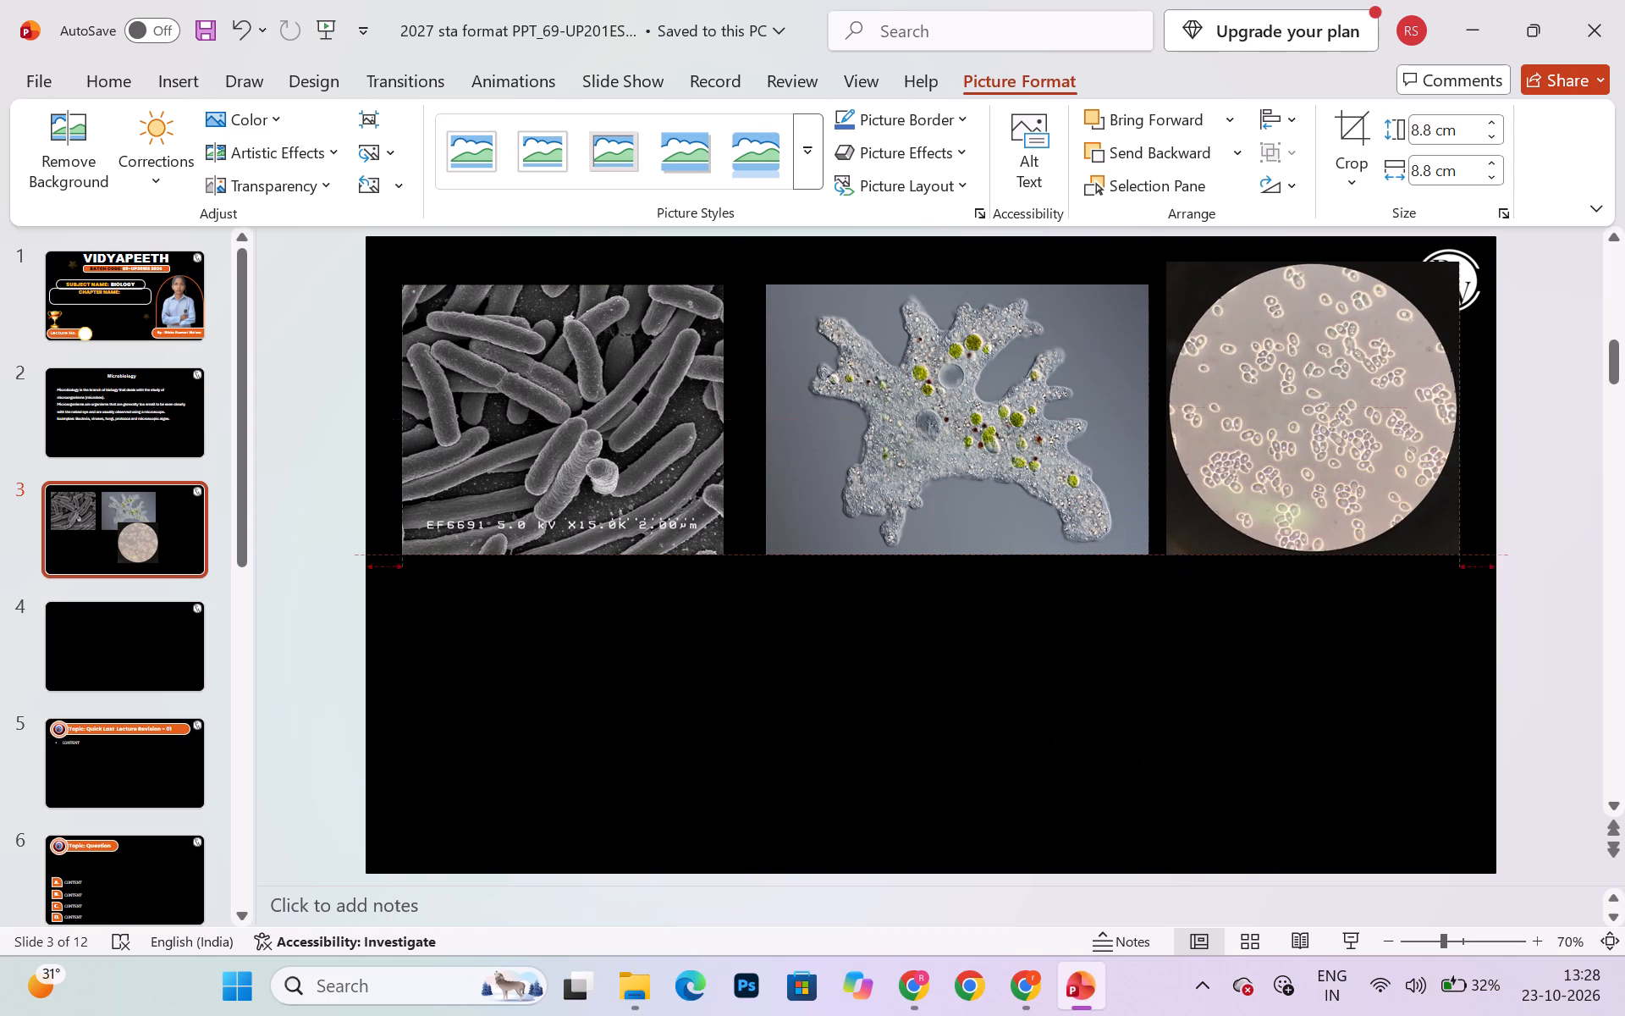
drag(1258, 353, 1262, 351)
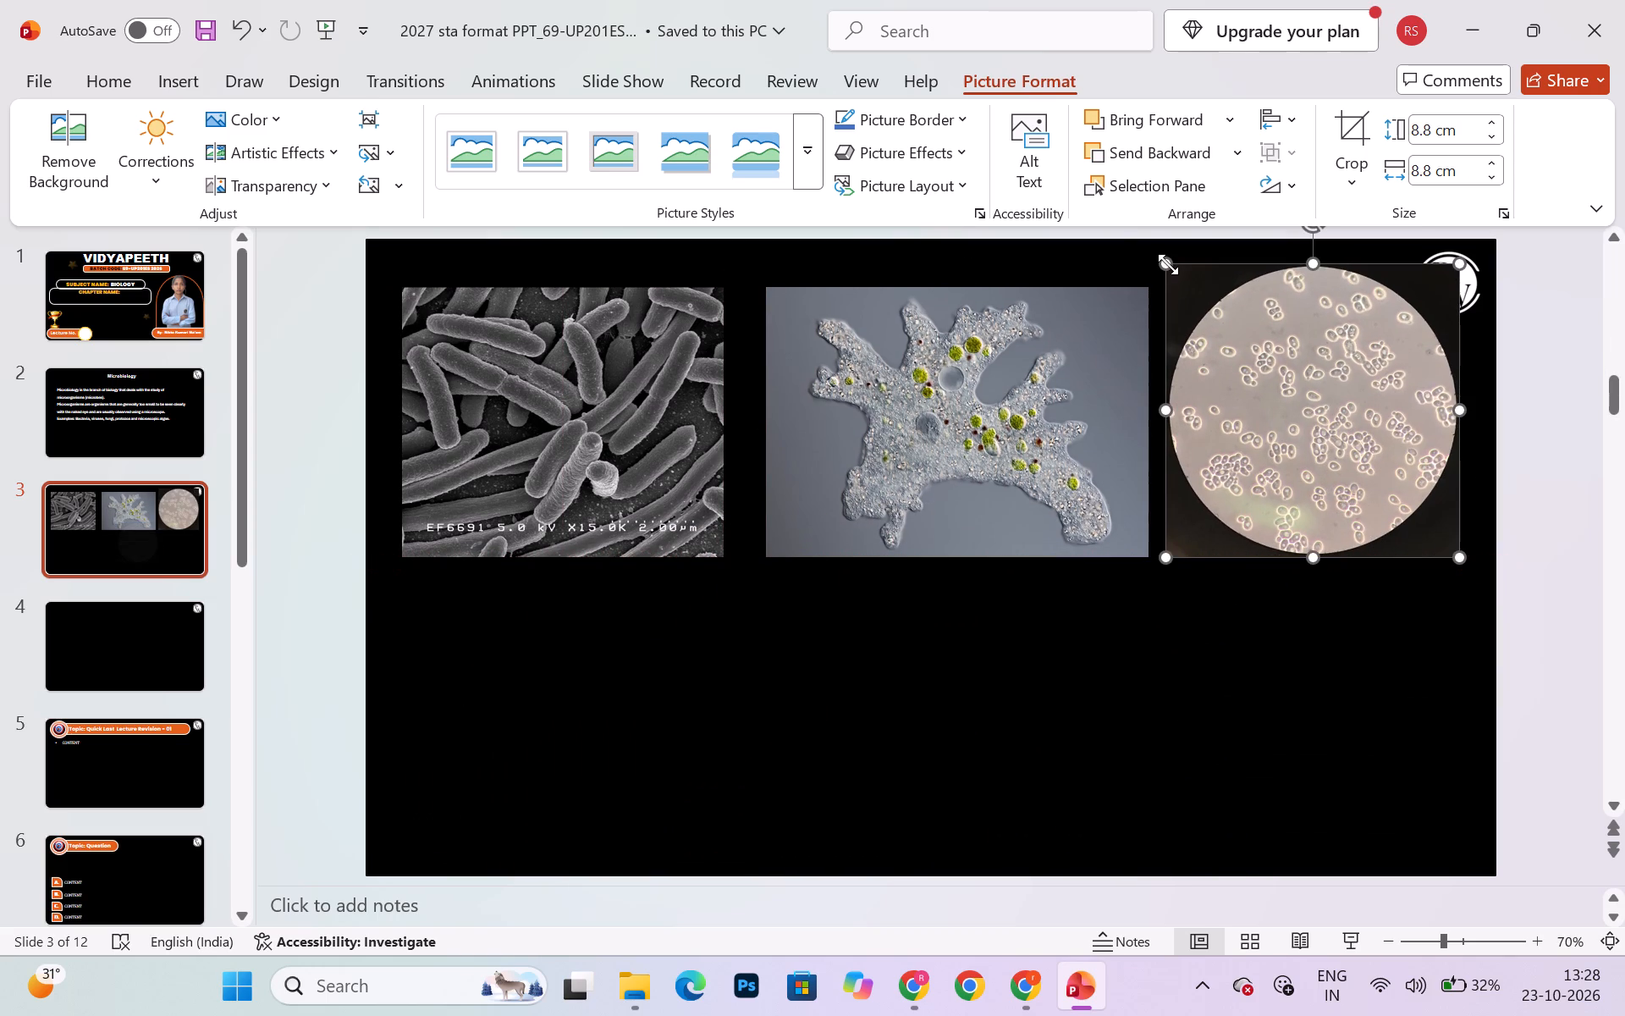
drag(1168, 264, 1182, 294)
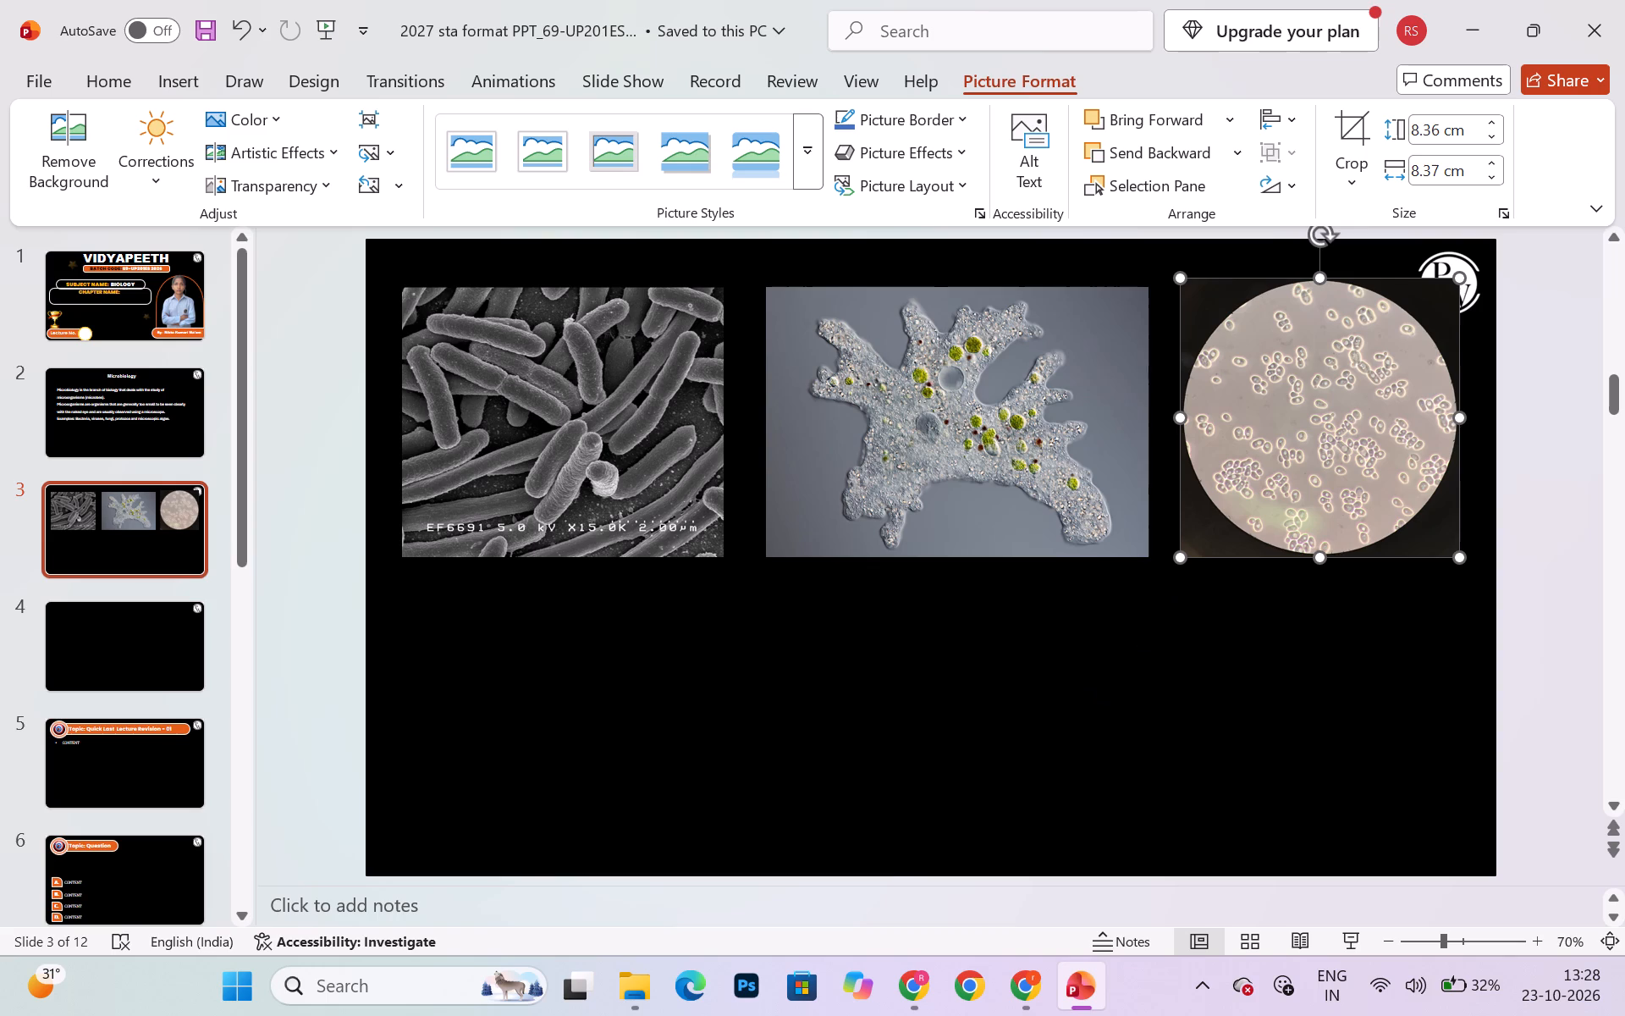
drag(1025, 371, 1000, 371)
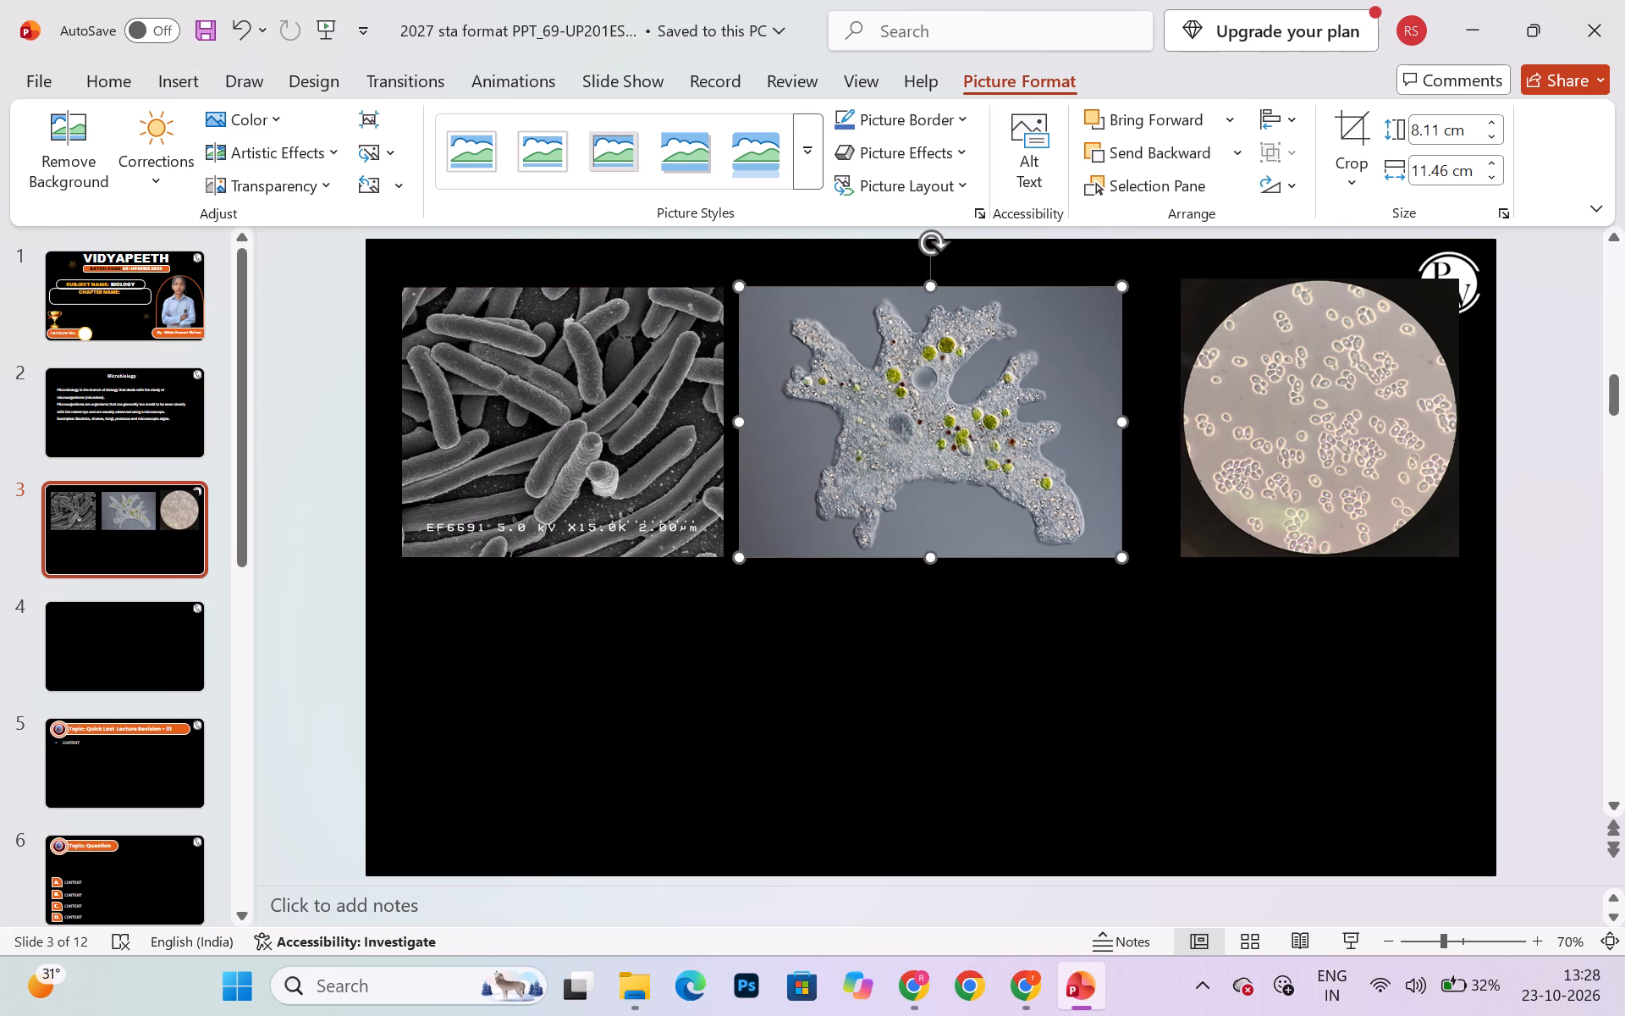
drag(1250, 393, 1201, 393)
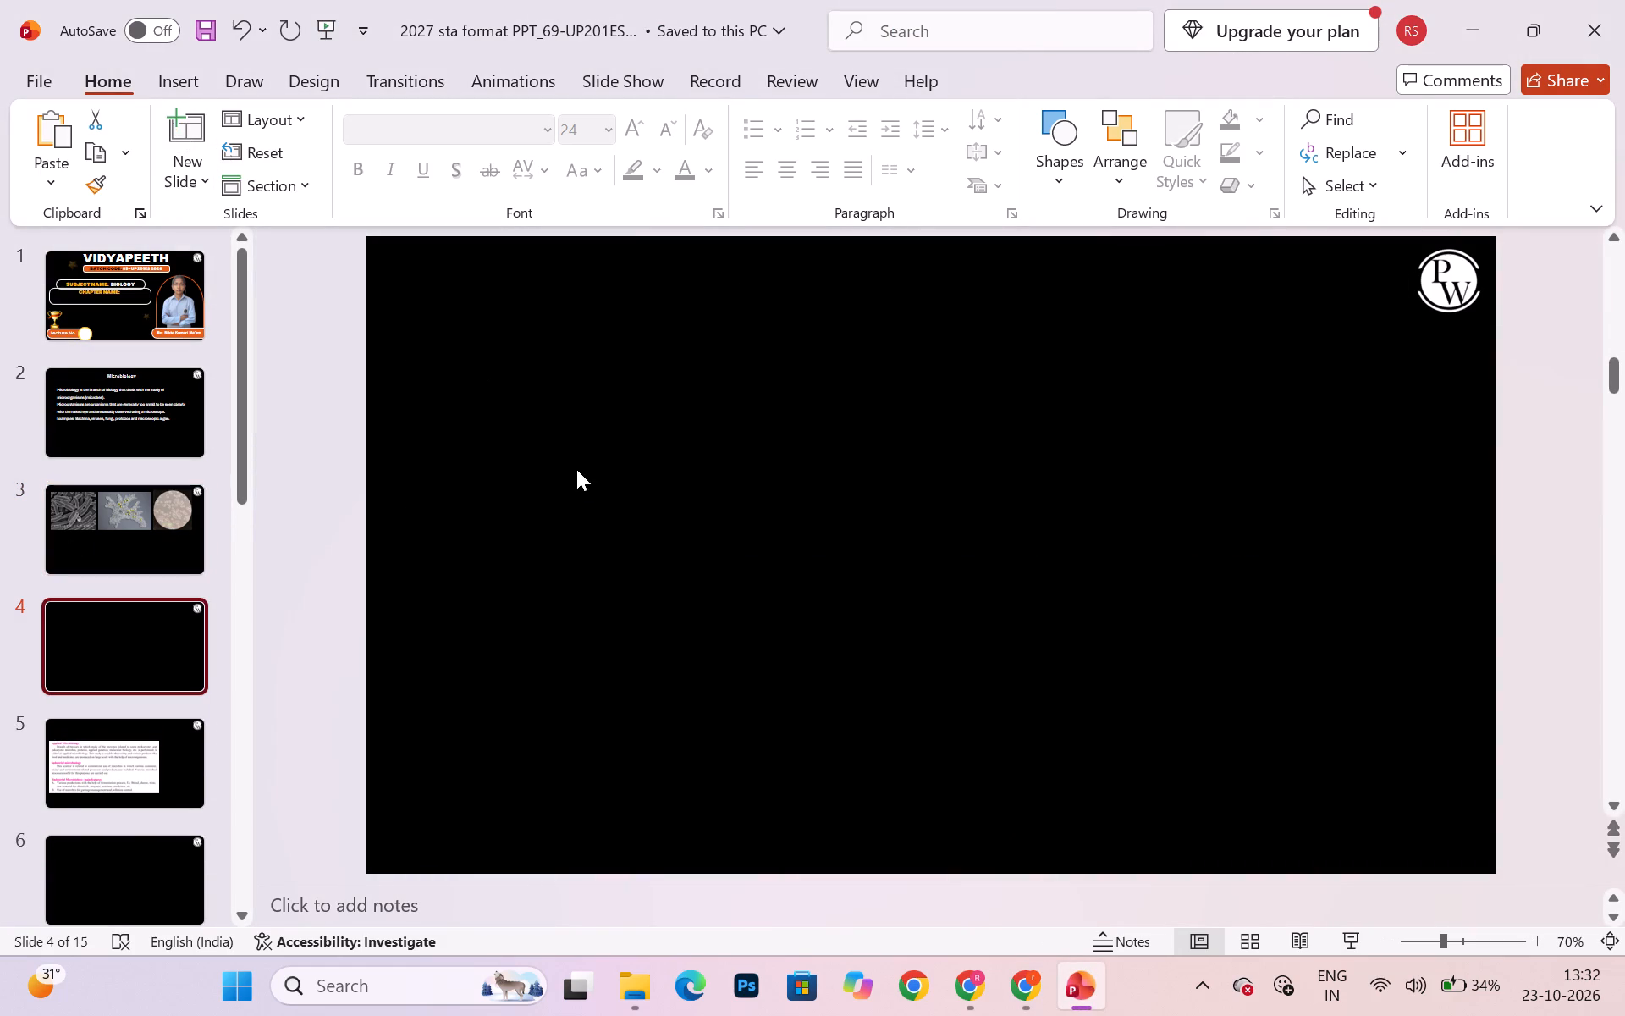
key(ctrl+v)
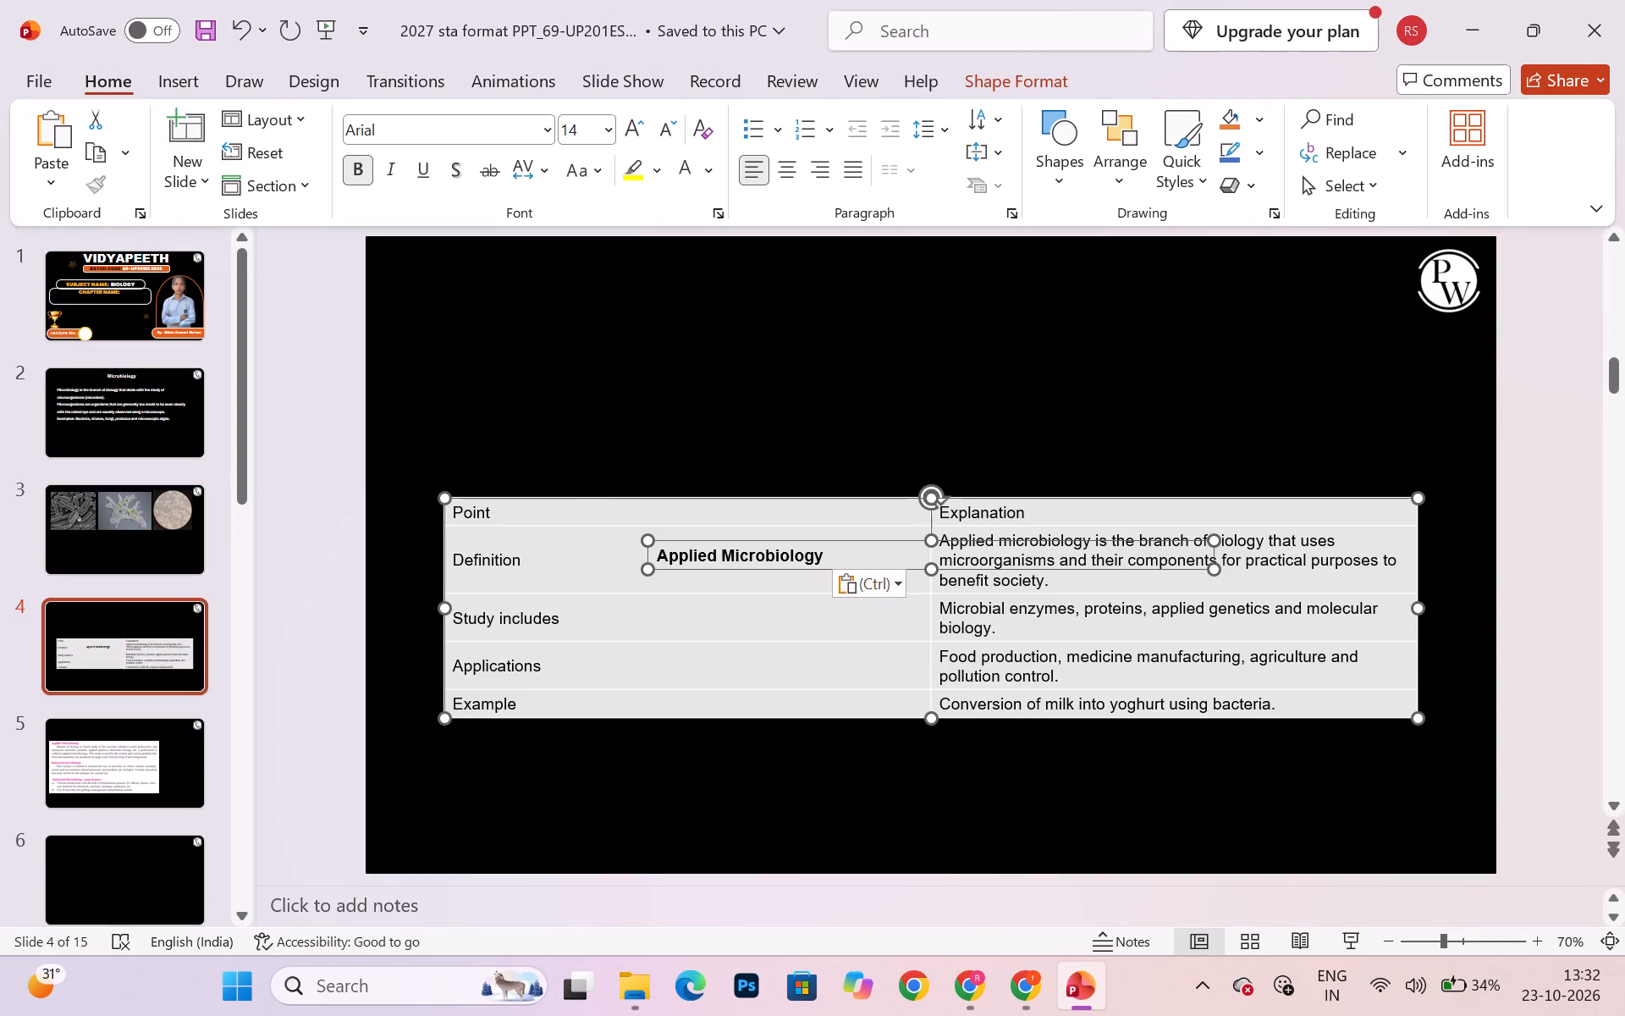
Move the pasted heading and table up on the slide and stretch the table downward to make its rows taller.
click(662, 544)
drag(662, 544, 658, 422)
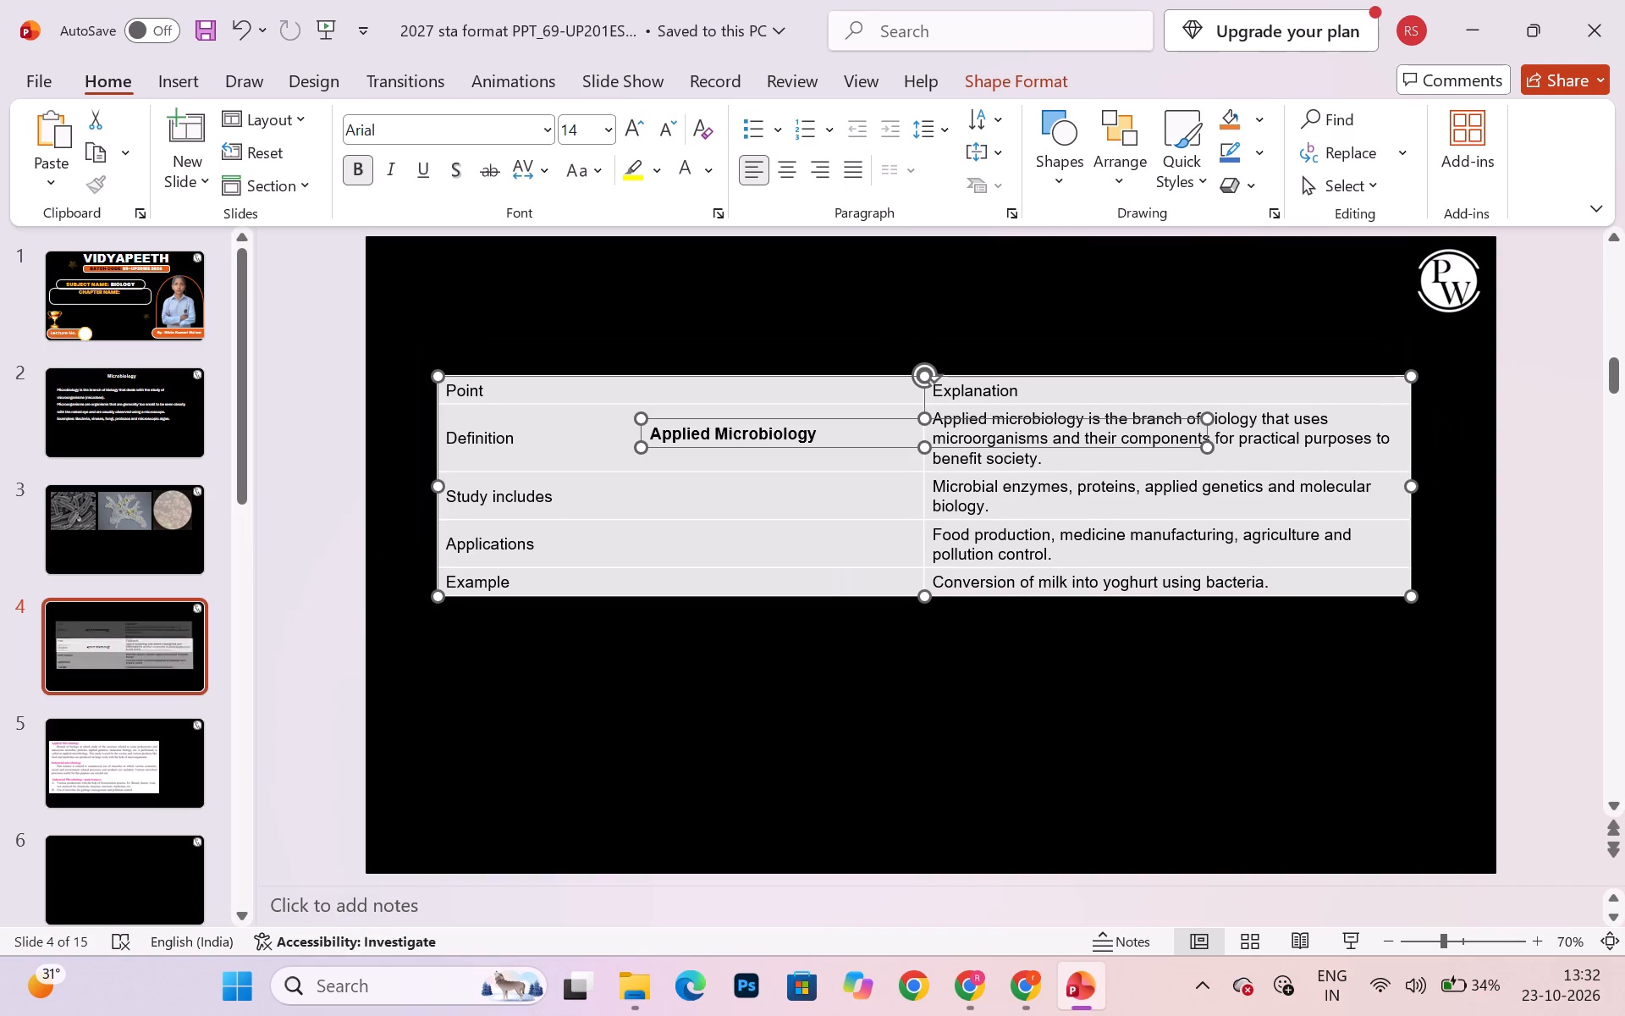
drag(924, 598, 916, 757)
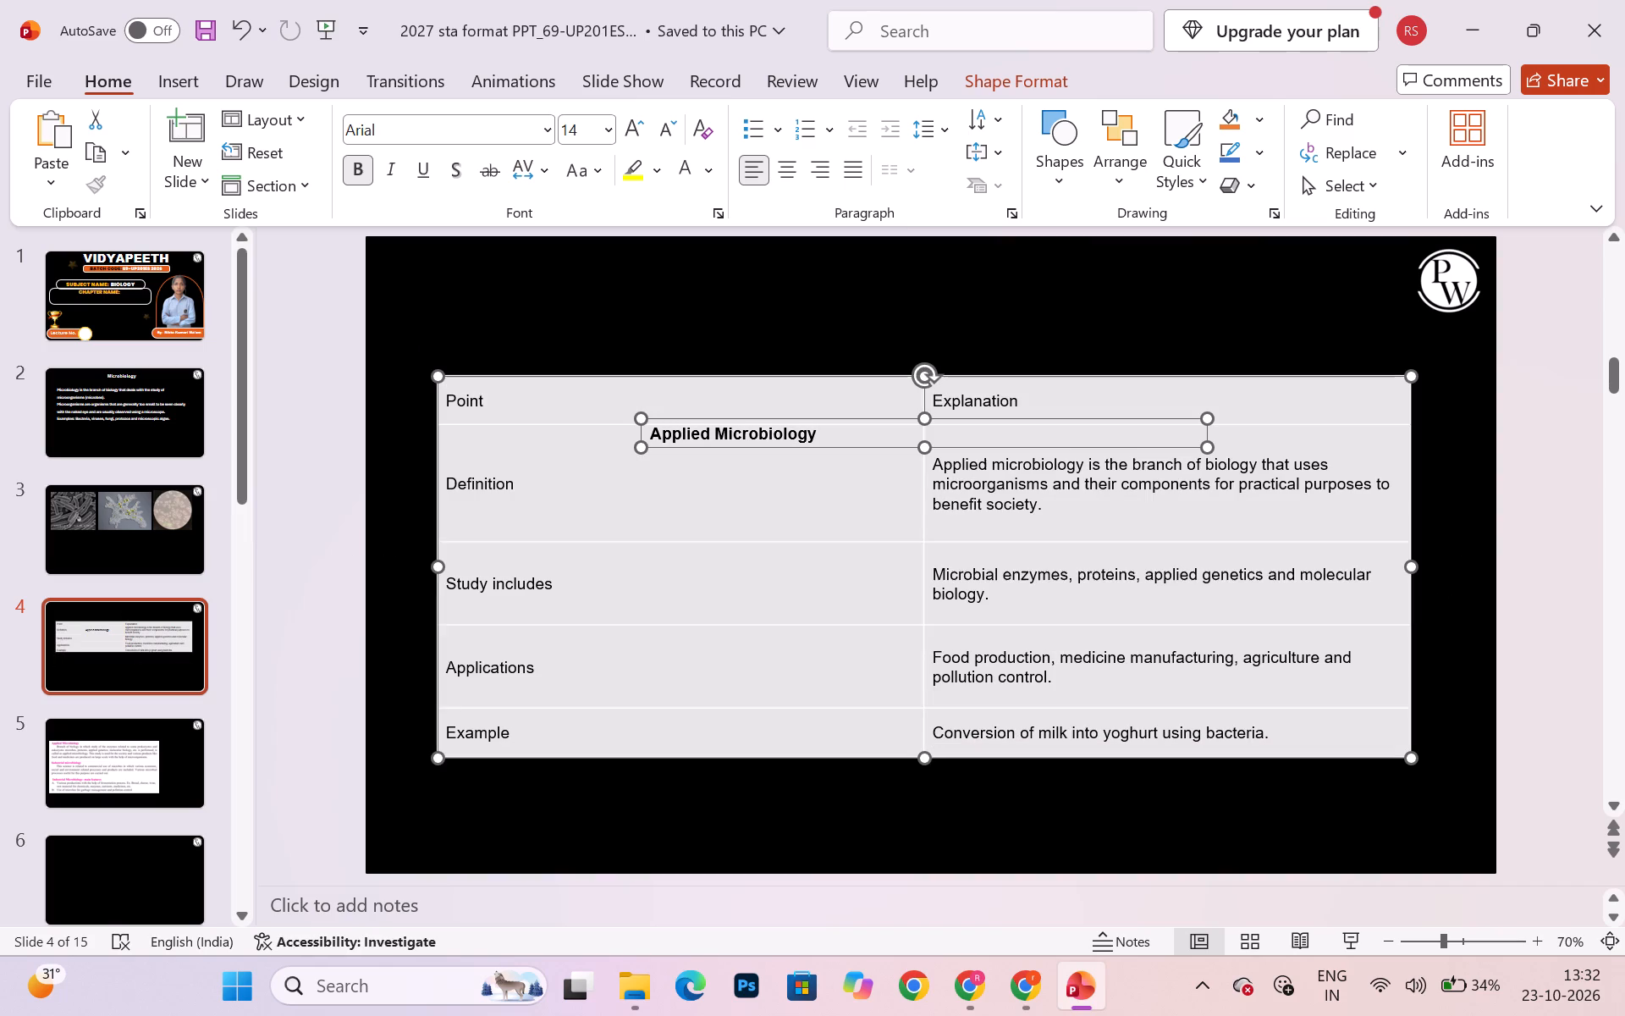
Move the Applied Microbiology heading text box off the table into the empty space above it.
click(921, 437)
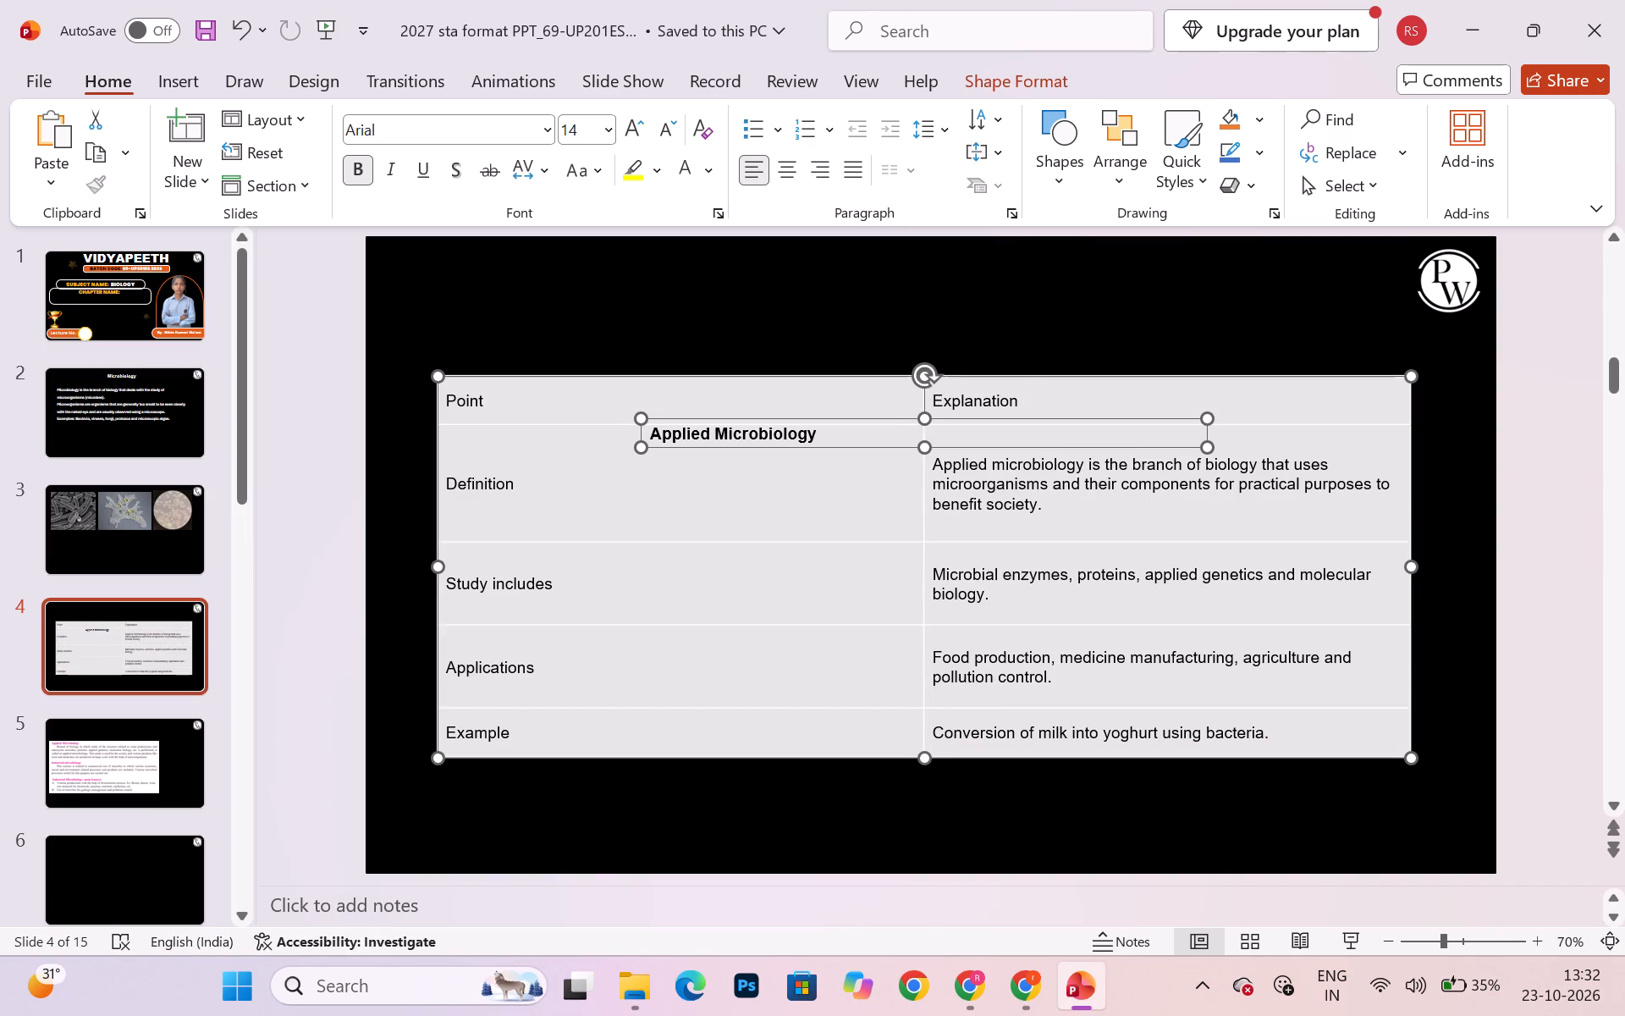
click(945, 432)
click(768, 423)
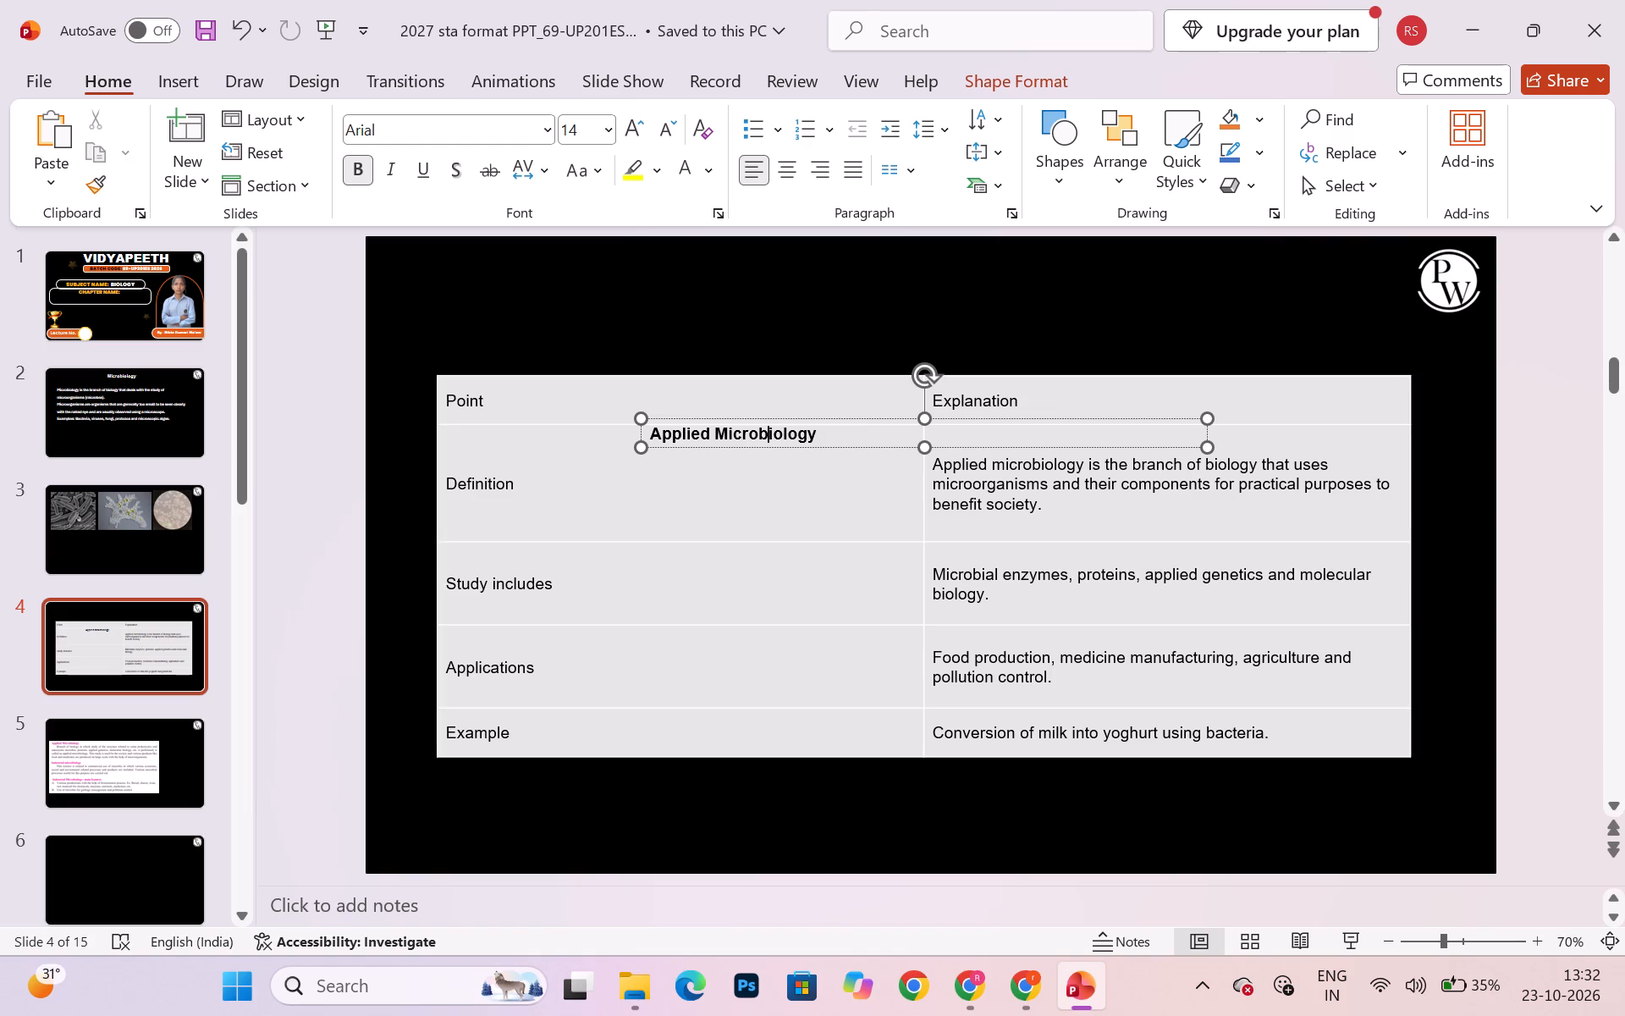
drag(768, 423, 802, 356)
drag(802, 356, 636, 446)
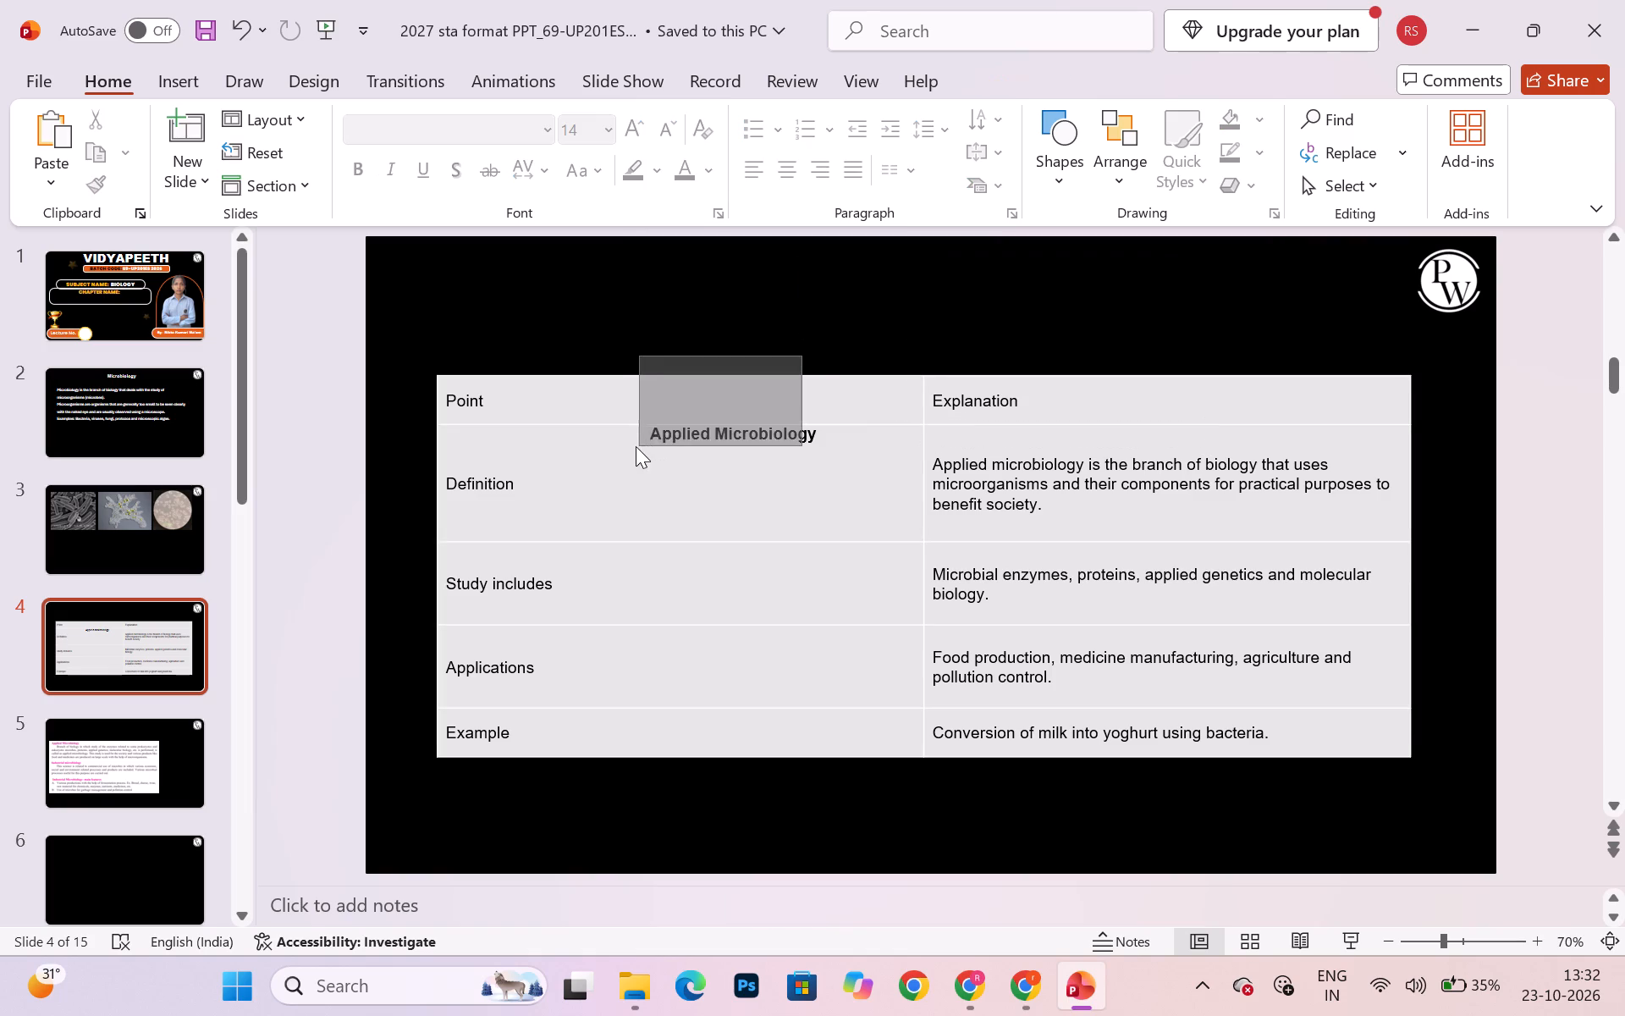
drag(636, 446, 665, 427)
click(665, 427)
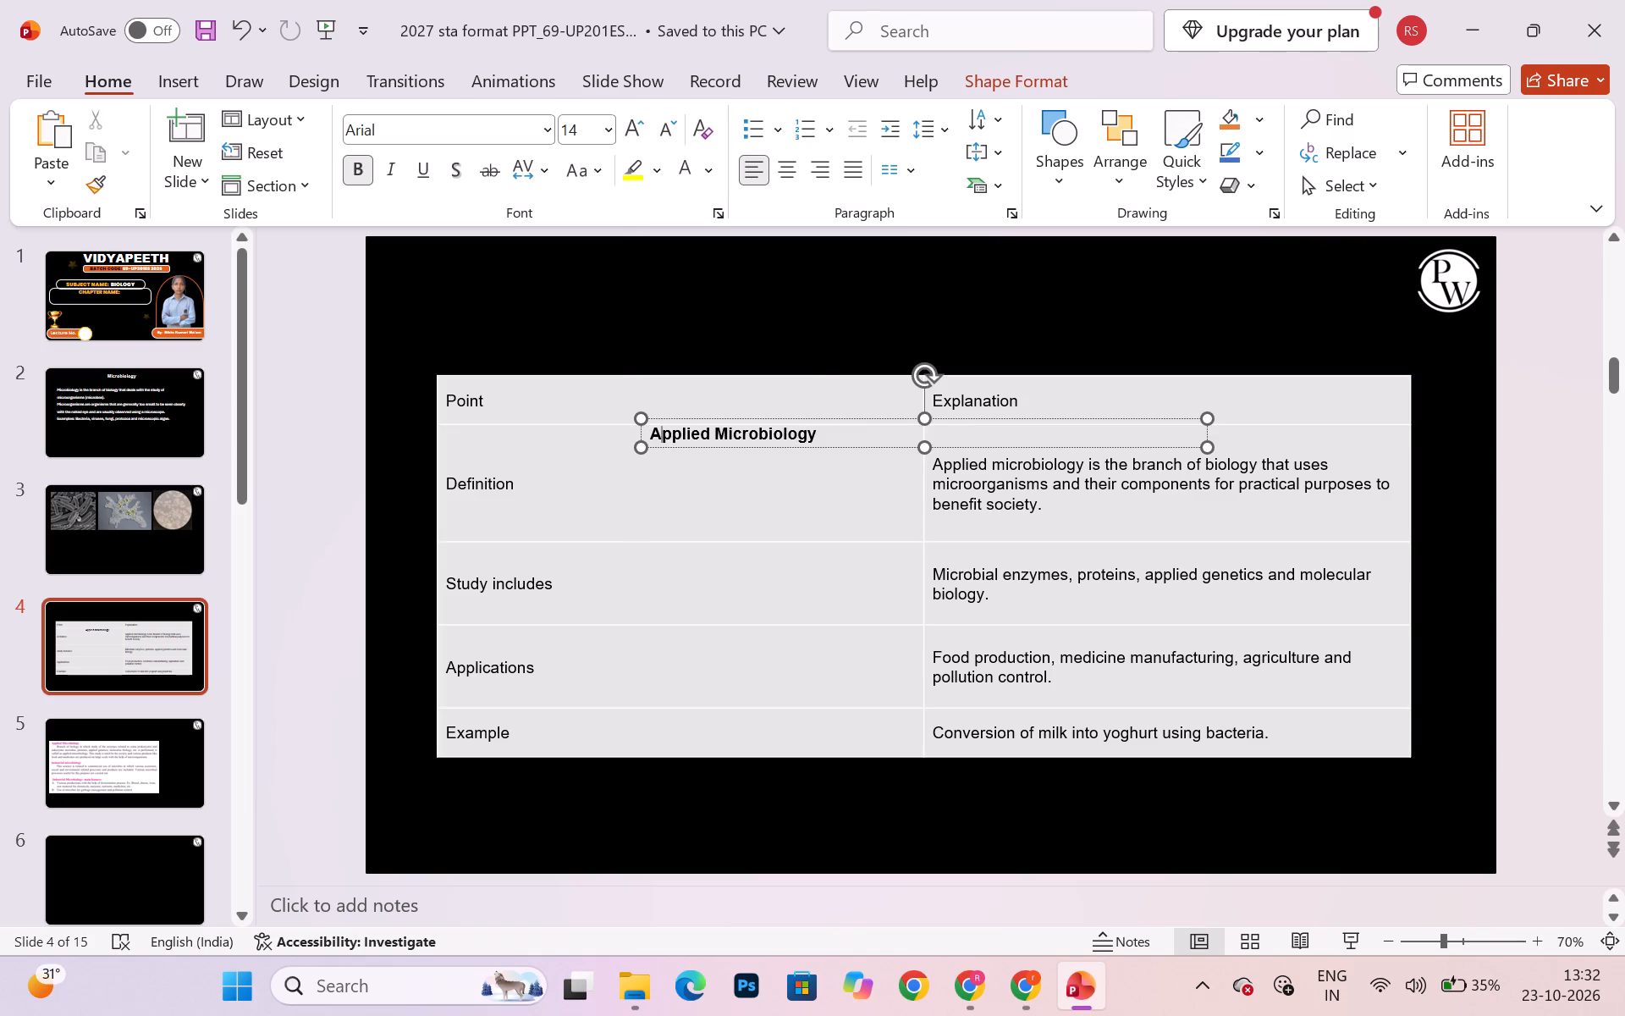
drag(653, 420, 790, 300)
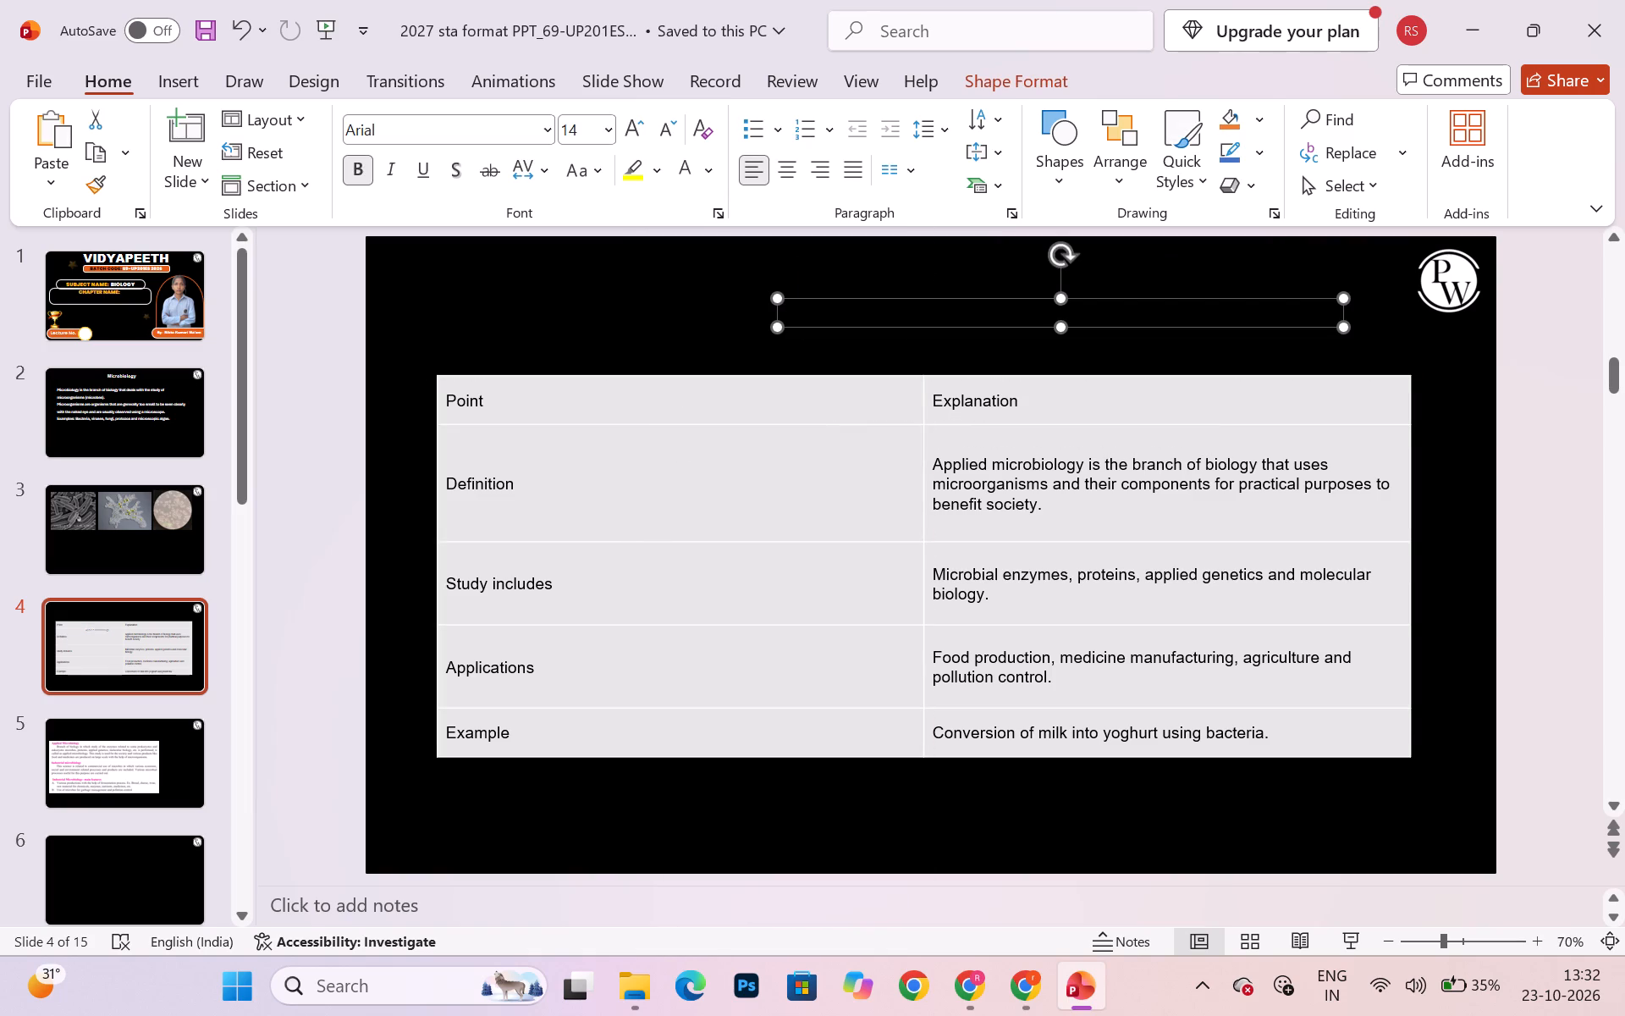
Format the Applied Microbiology heading with white text and font size 24.
click(795, 315)
key(ctrl+a)
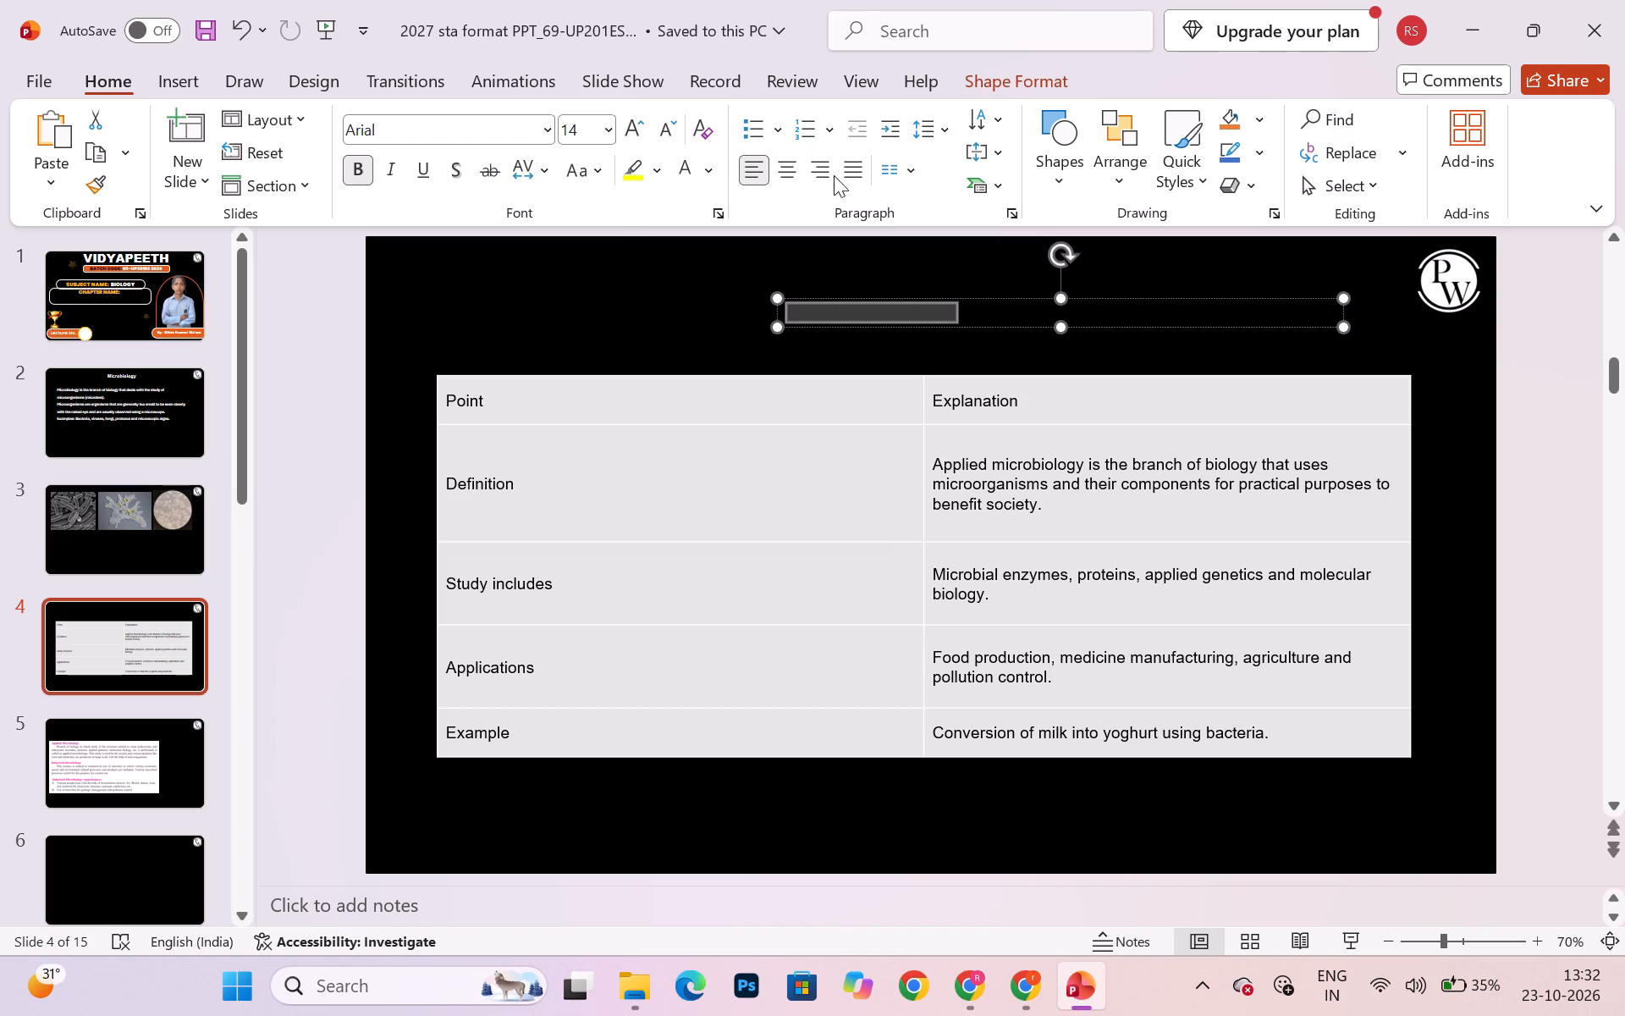
drag(713, 178, 680, 288)
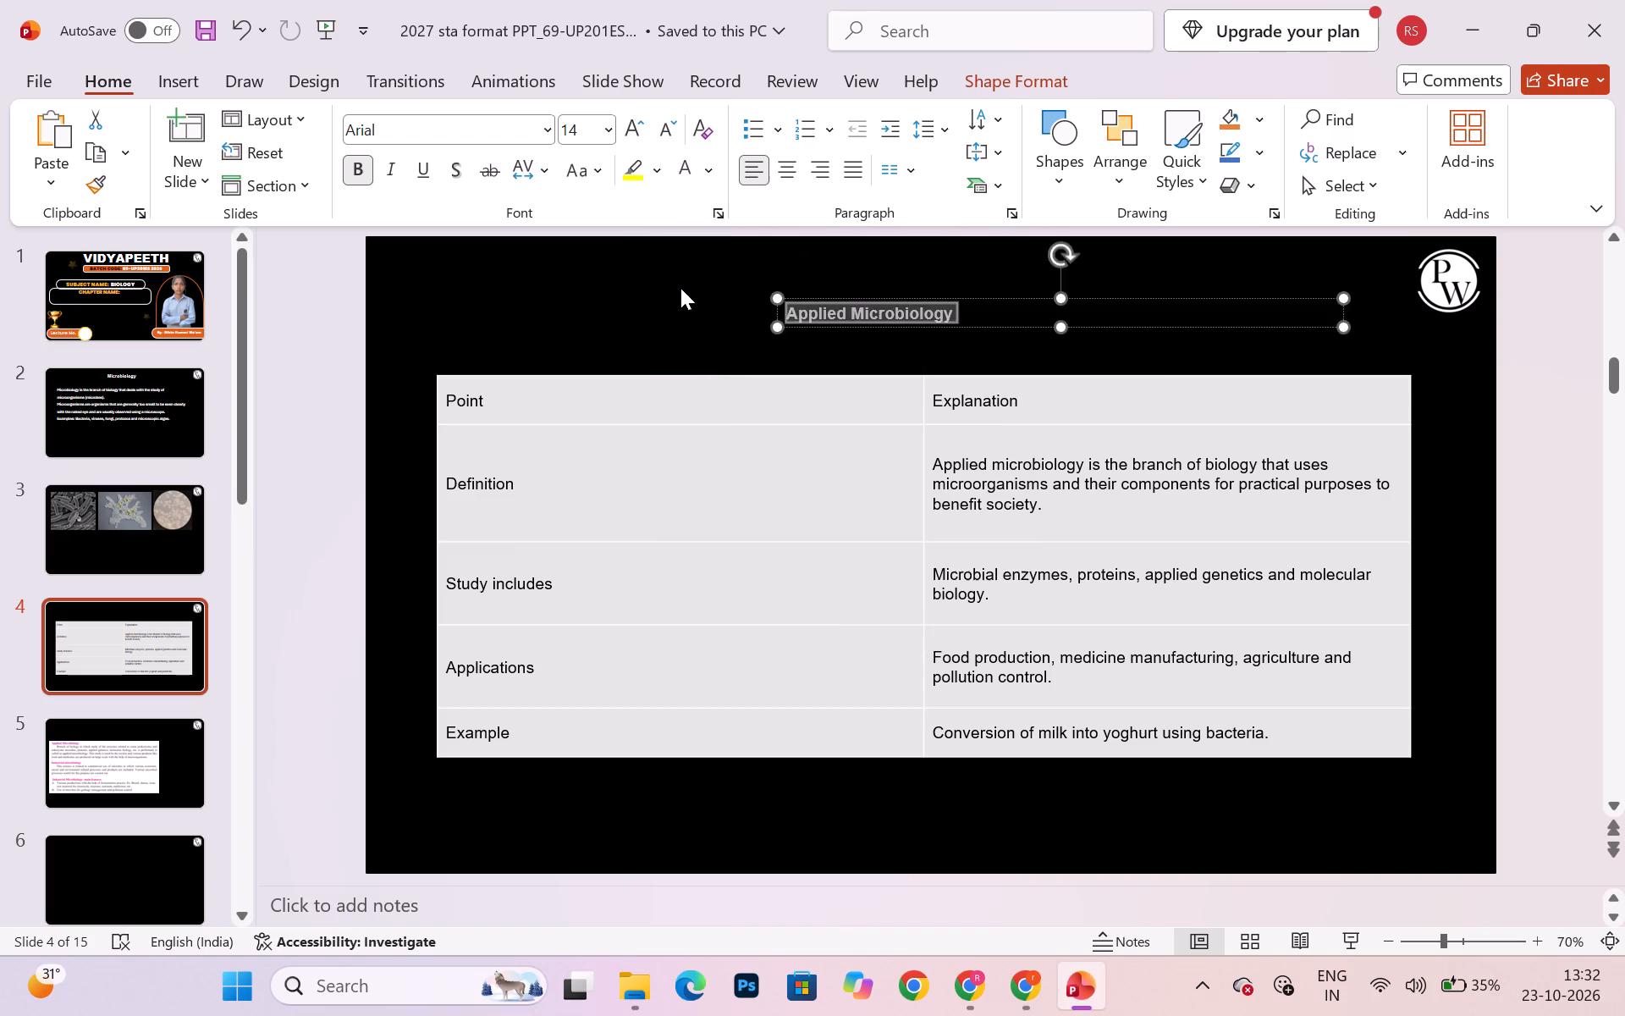
click(680, 288)
click(845, 317)
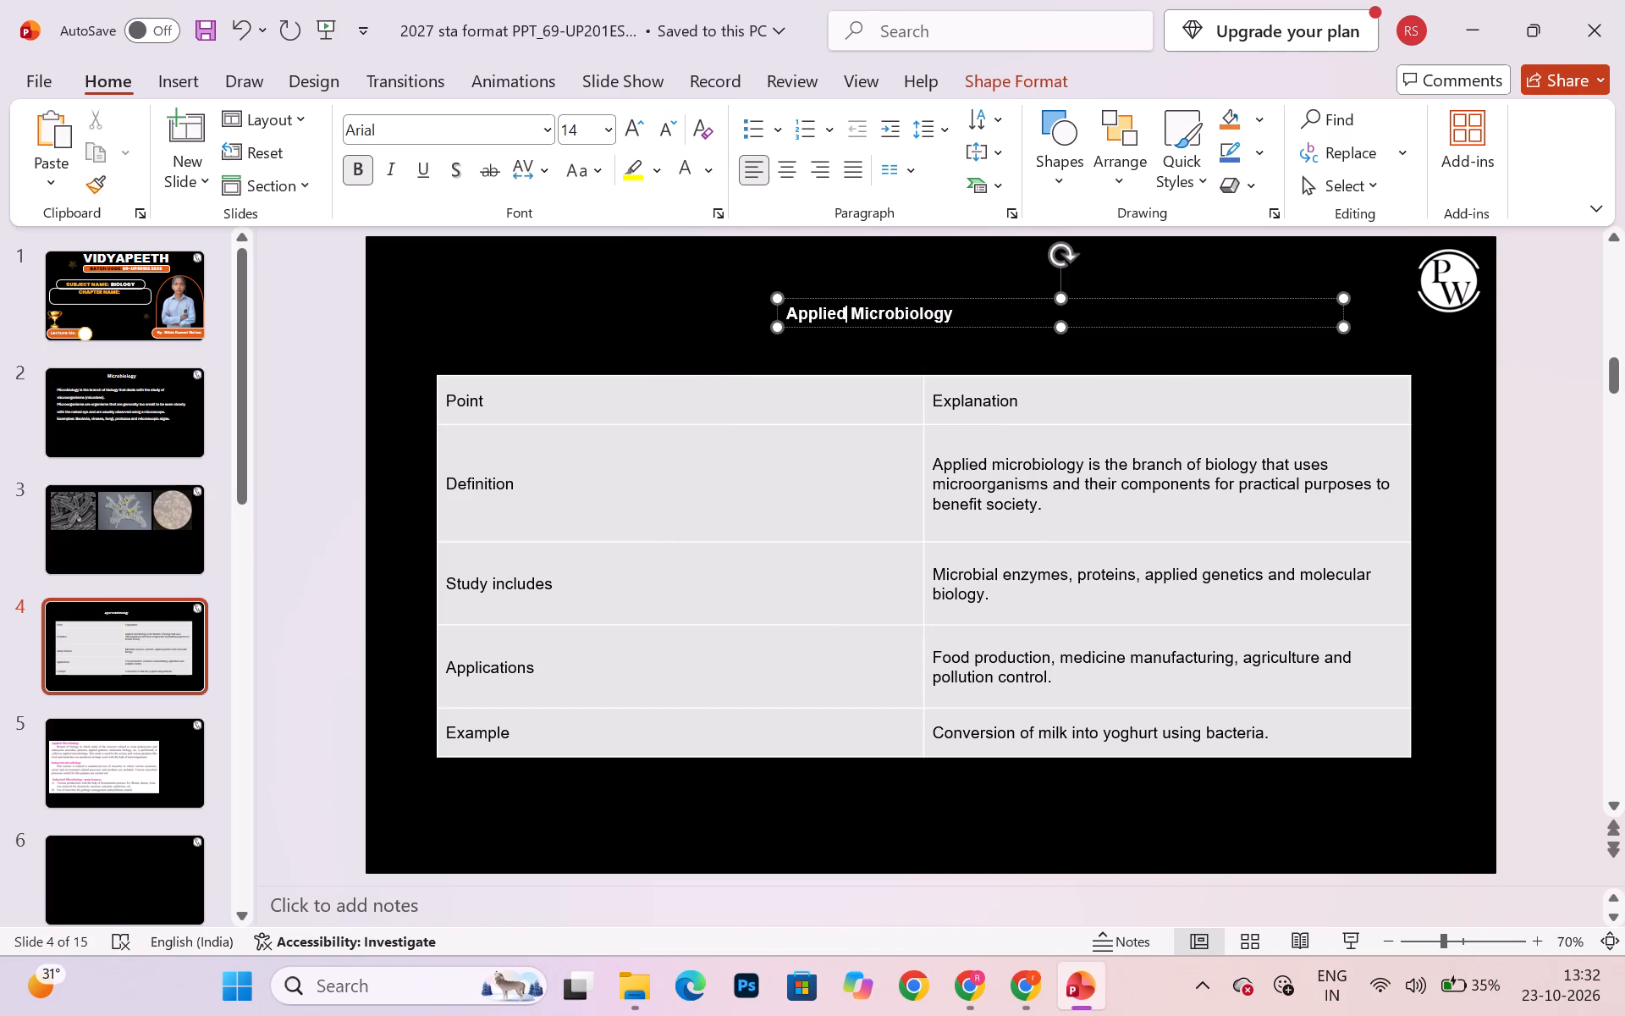
key(ctrl+a)
click(611, 133)
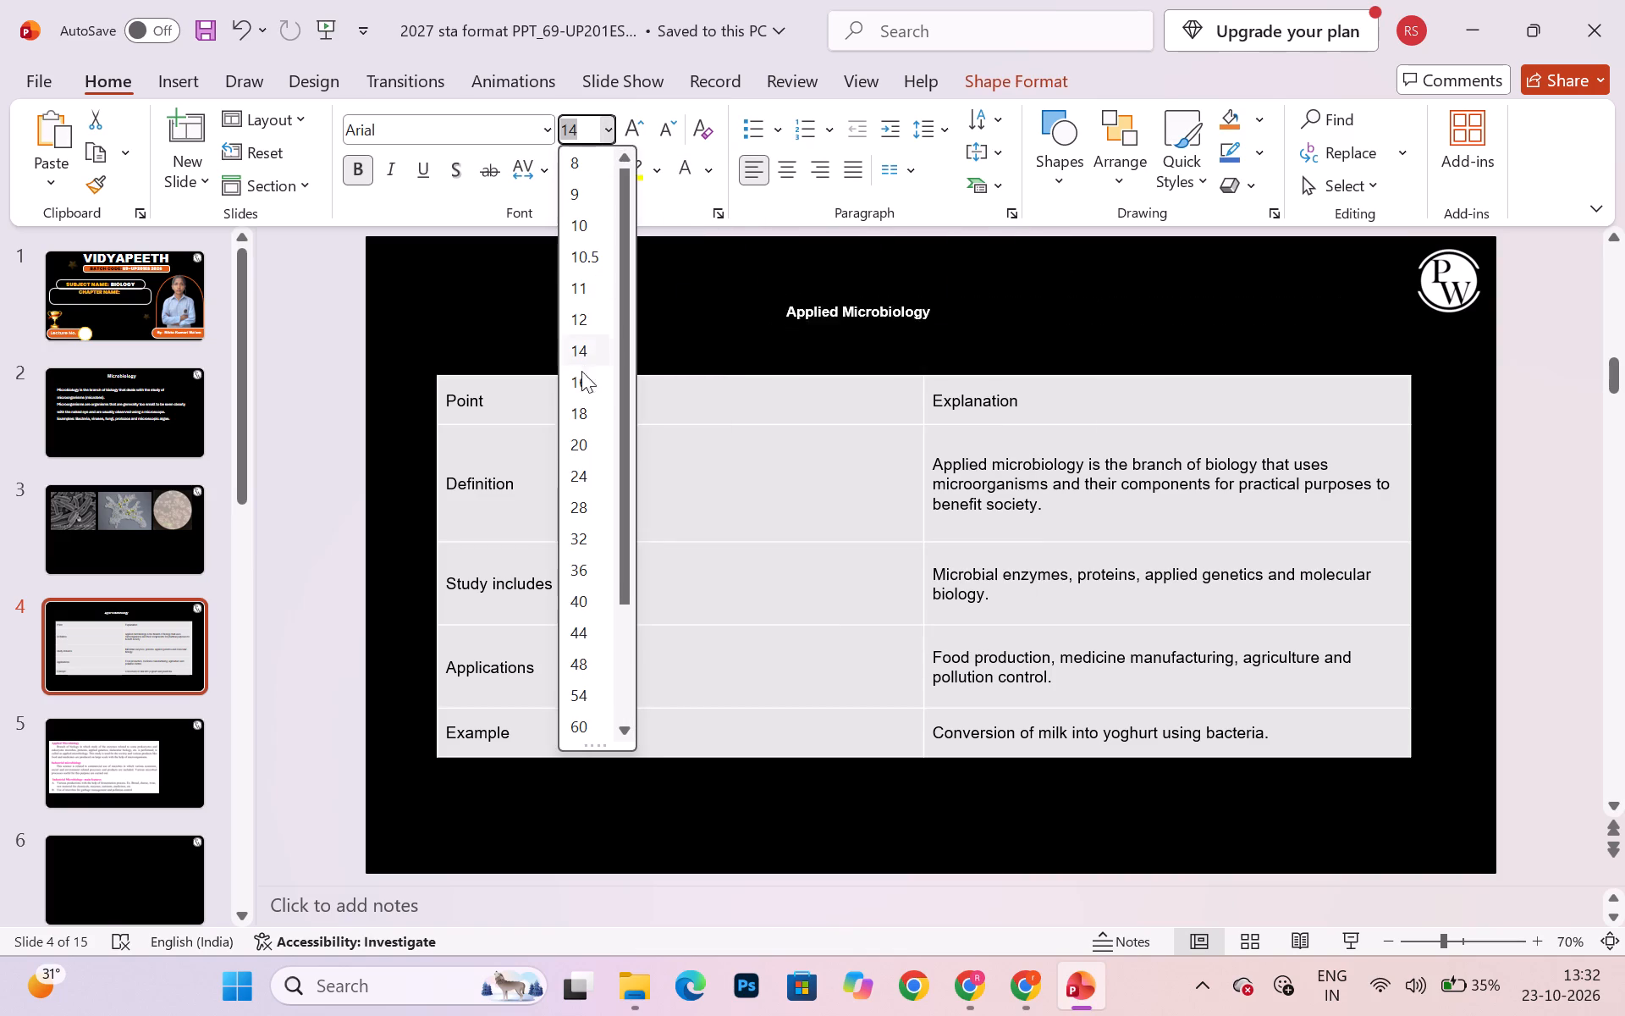
click(578, 474)
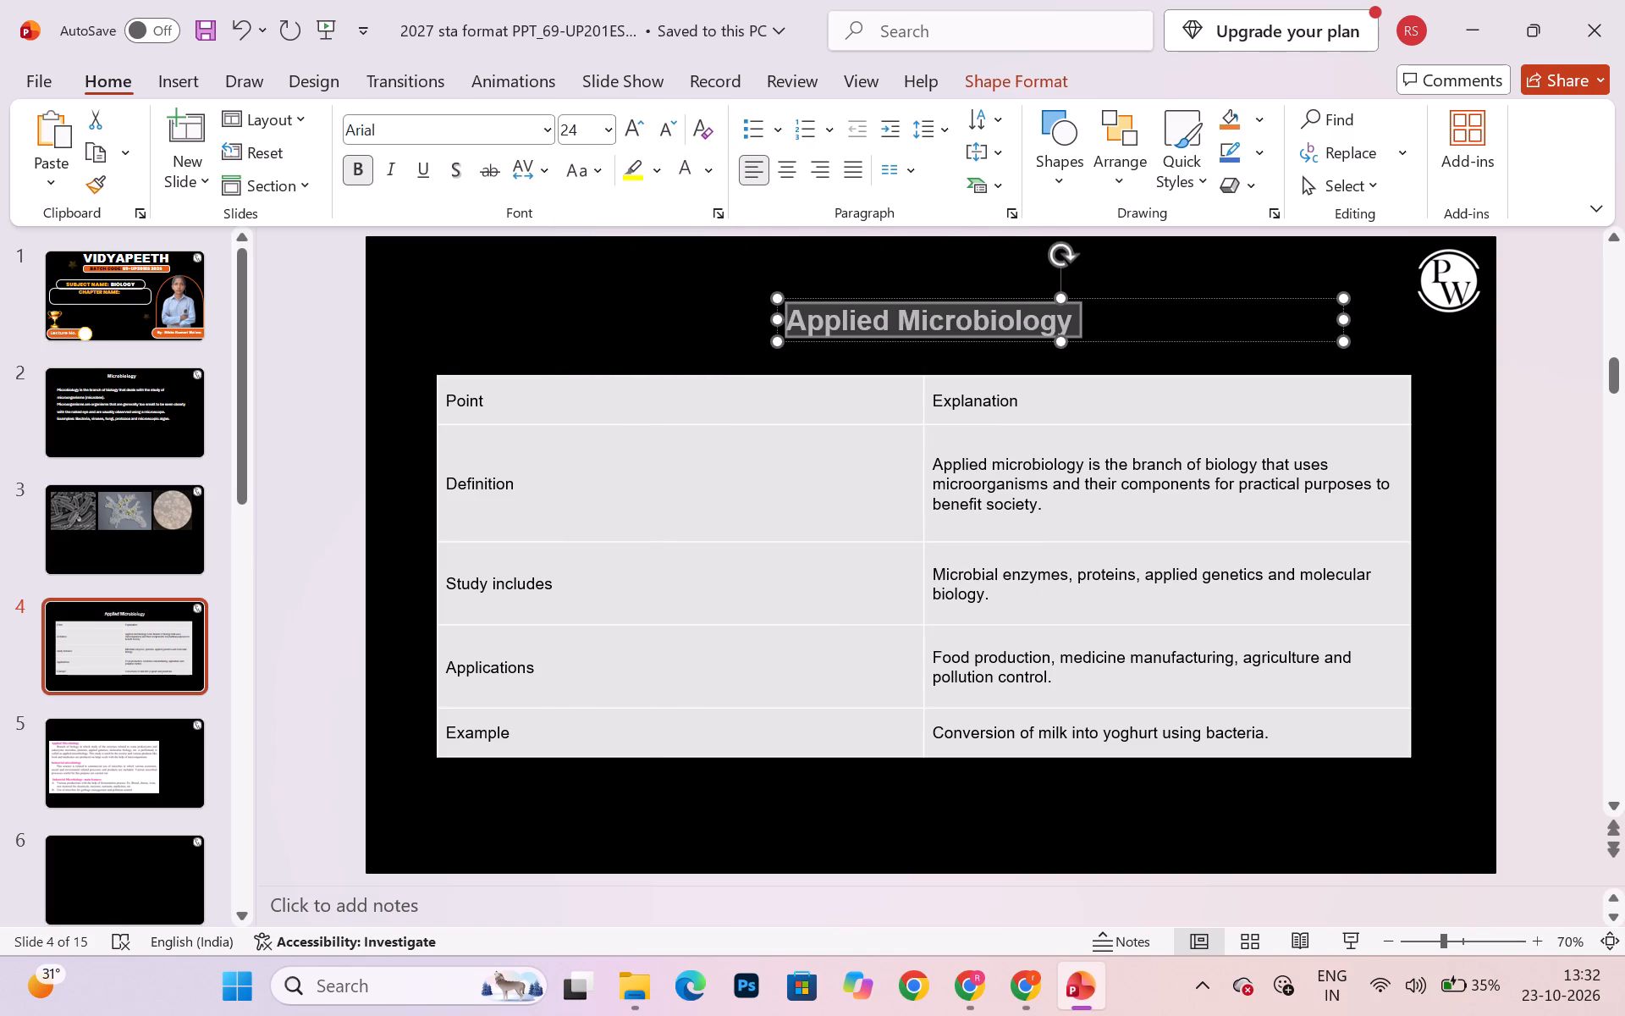
Narrow the table's Point column so the Explanation column becomes wider.
click(746, 627)
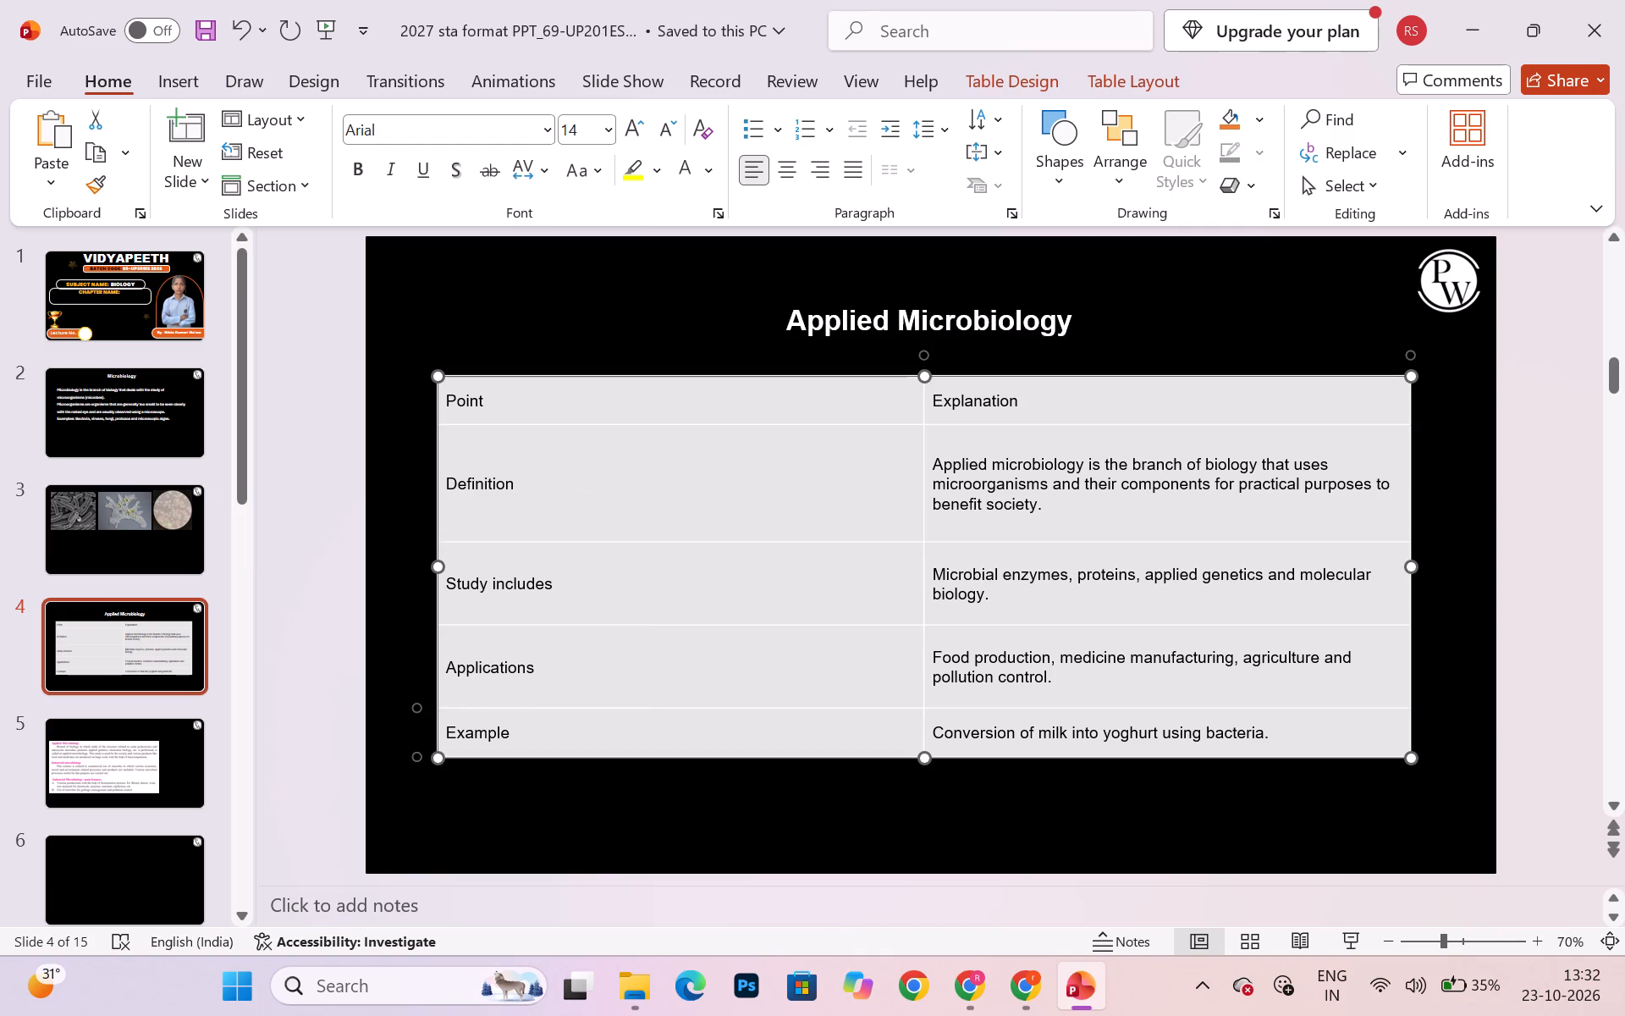
drag(921, 638, 642, 638)
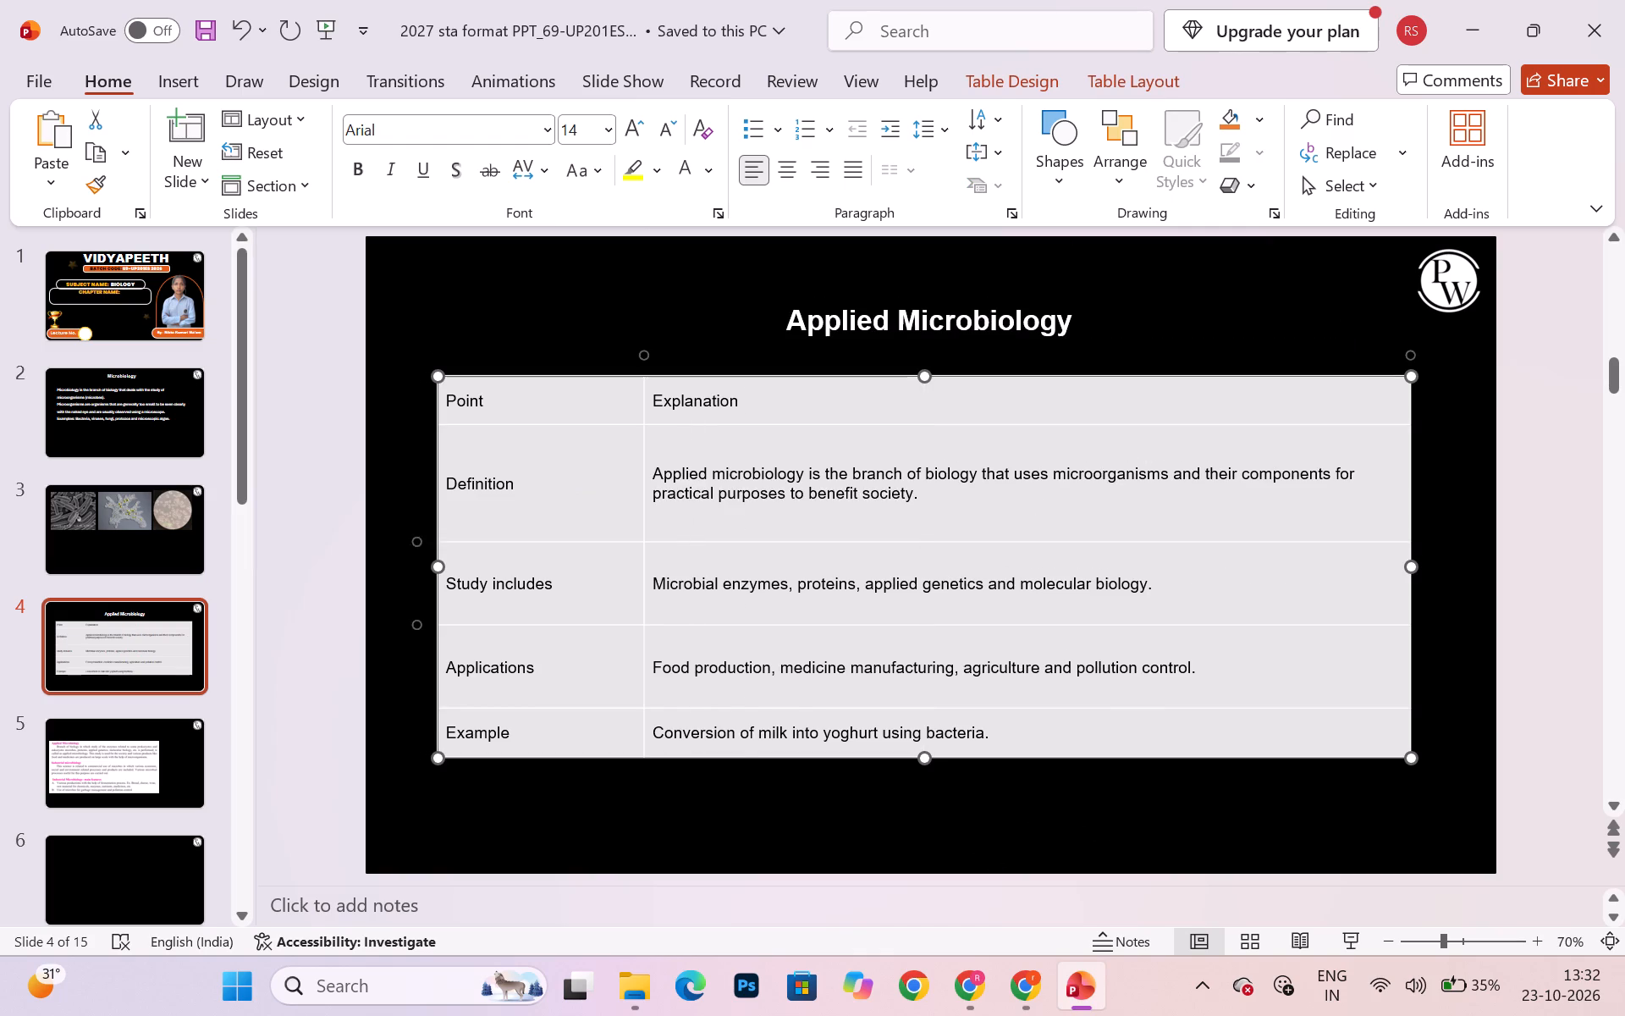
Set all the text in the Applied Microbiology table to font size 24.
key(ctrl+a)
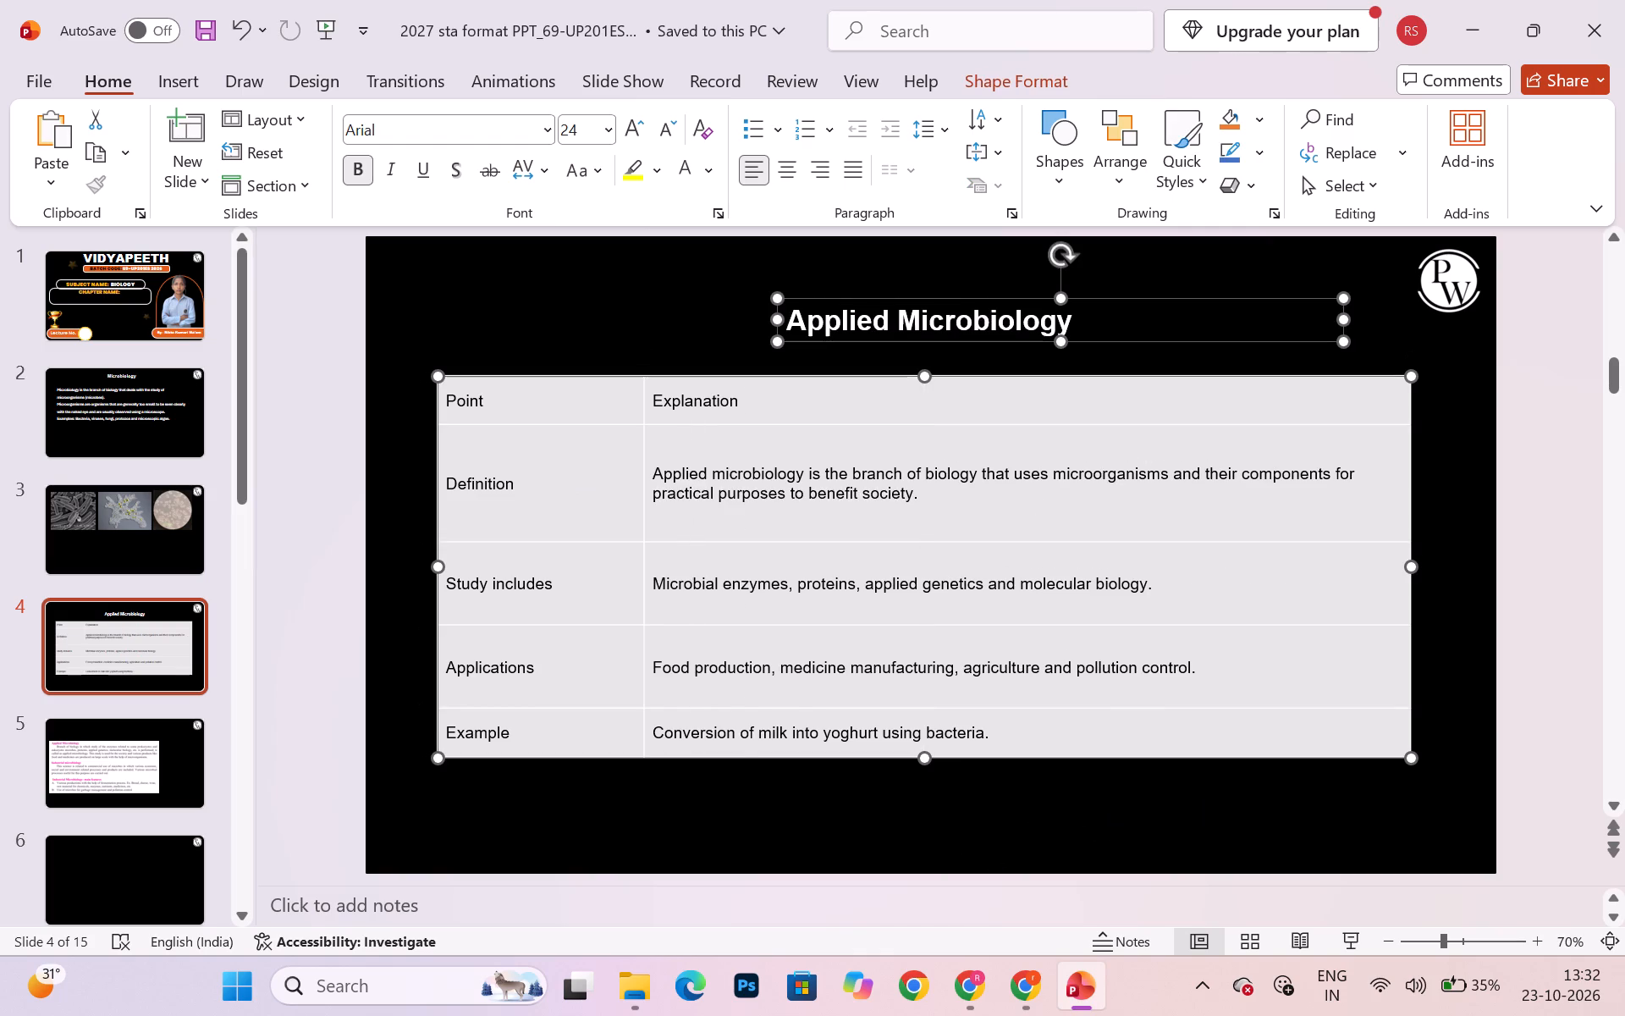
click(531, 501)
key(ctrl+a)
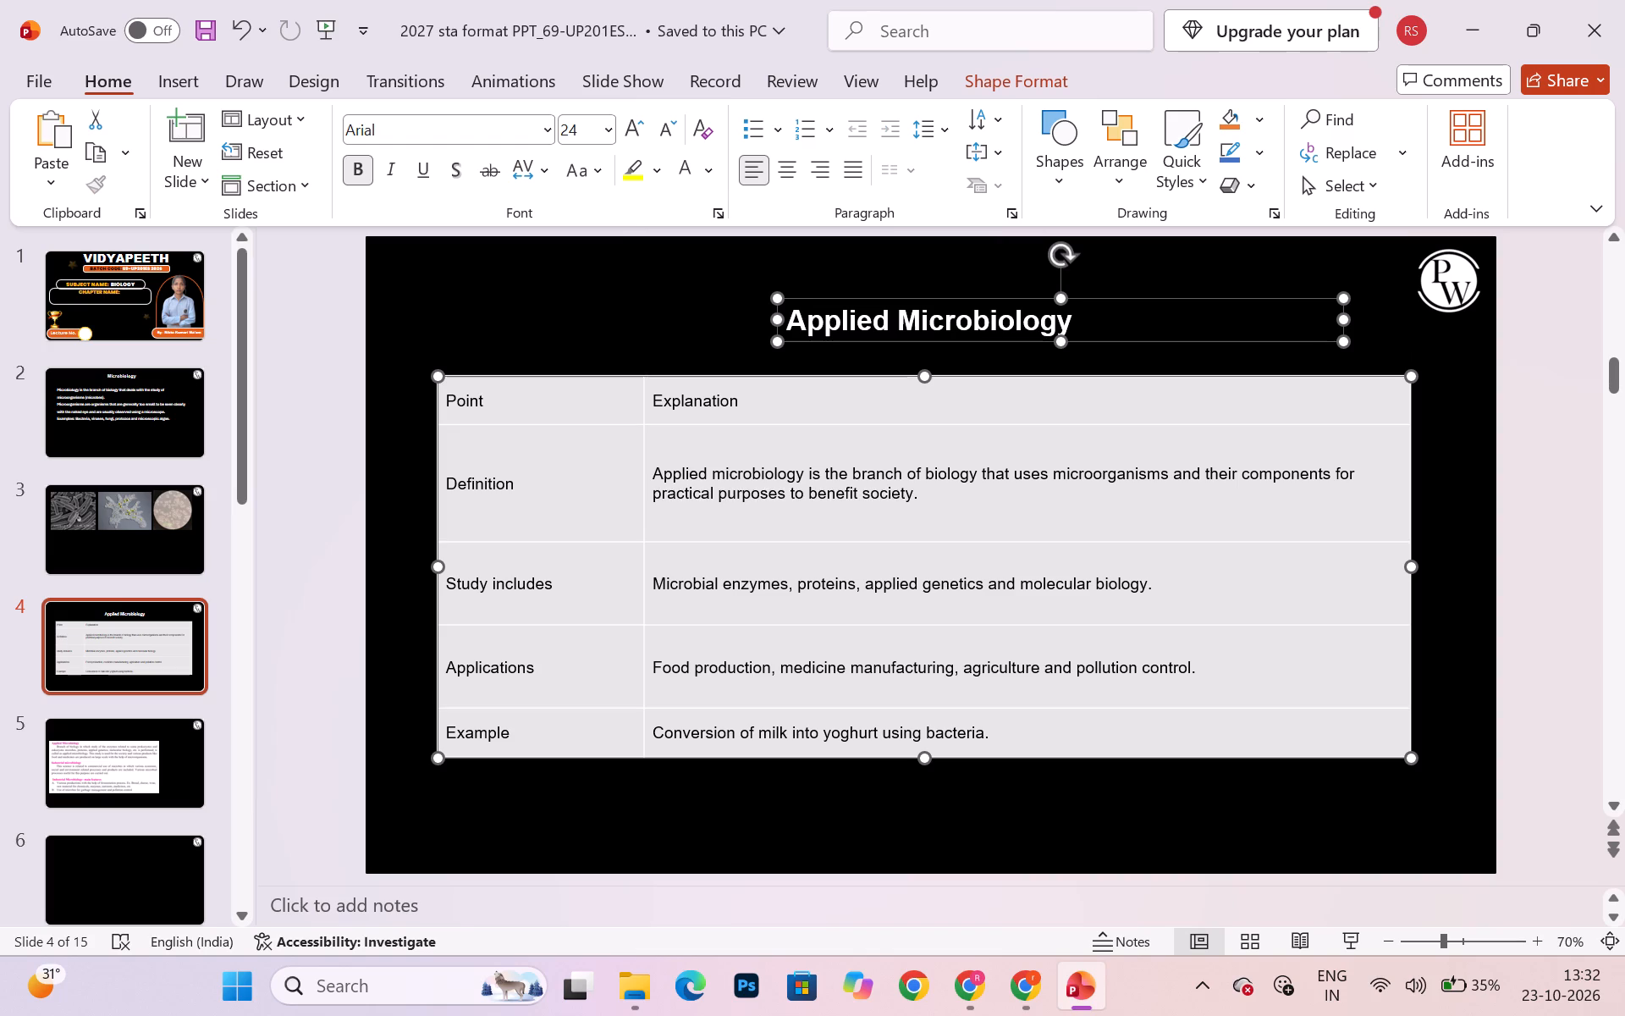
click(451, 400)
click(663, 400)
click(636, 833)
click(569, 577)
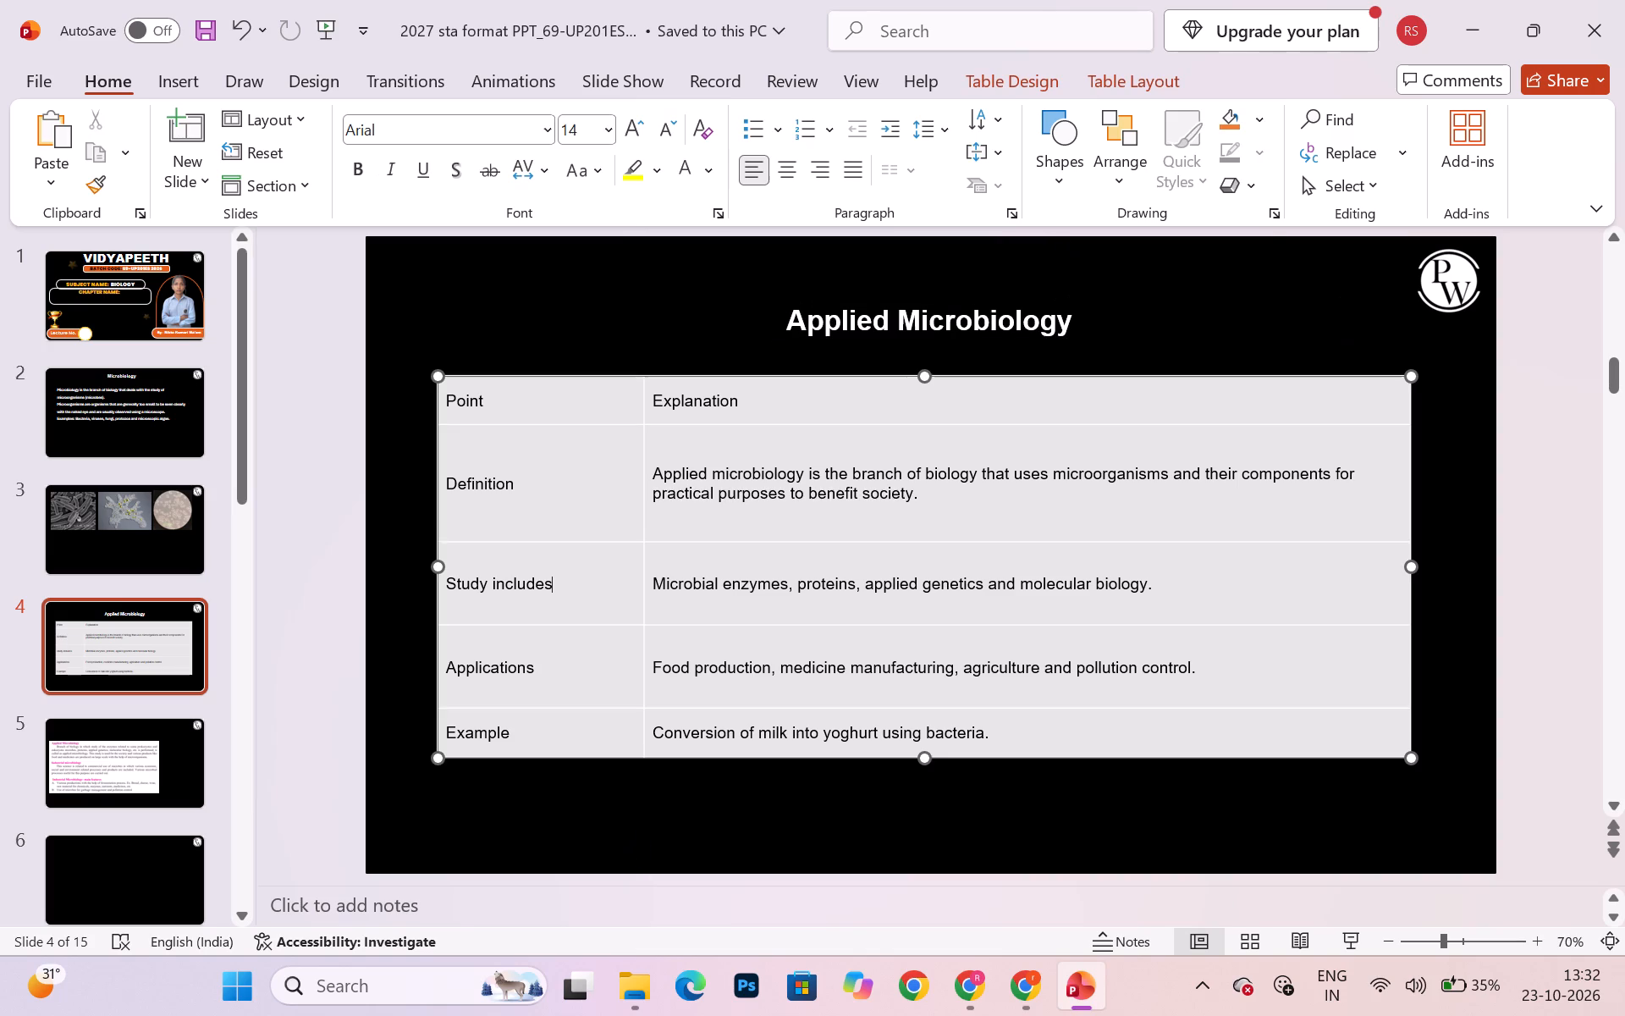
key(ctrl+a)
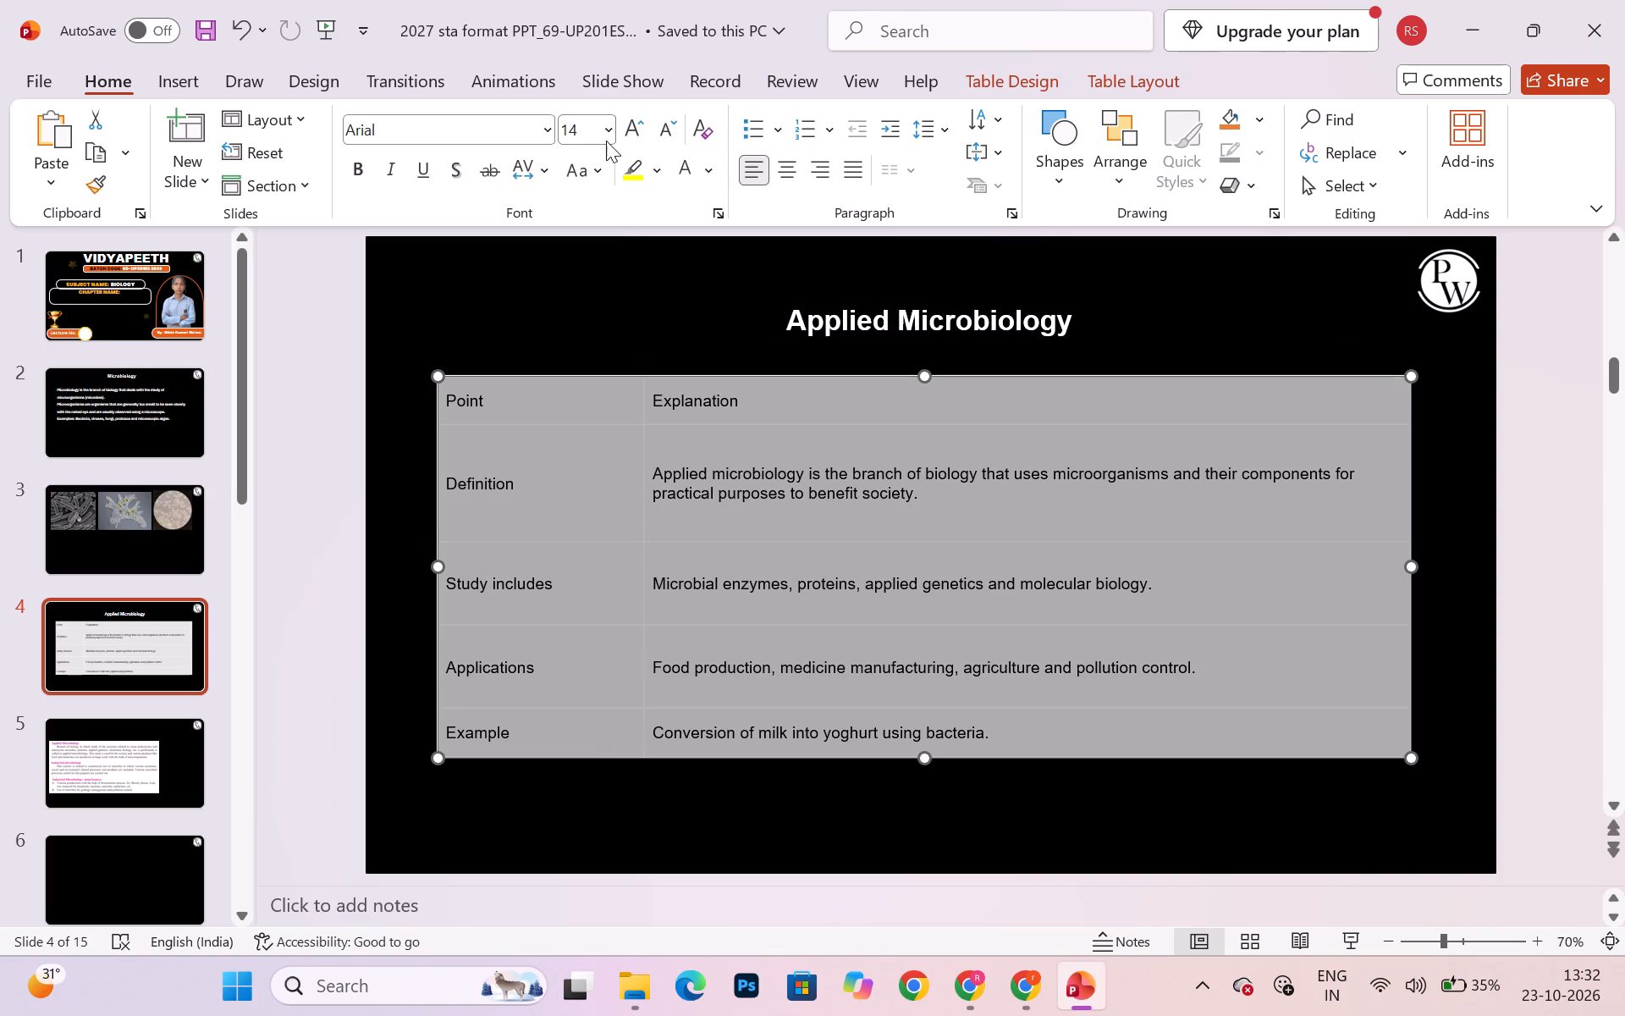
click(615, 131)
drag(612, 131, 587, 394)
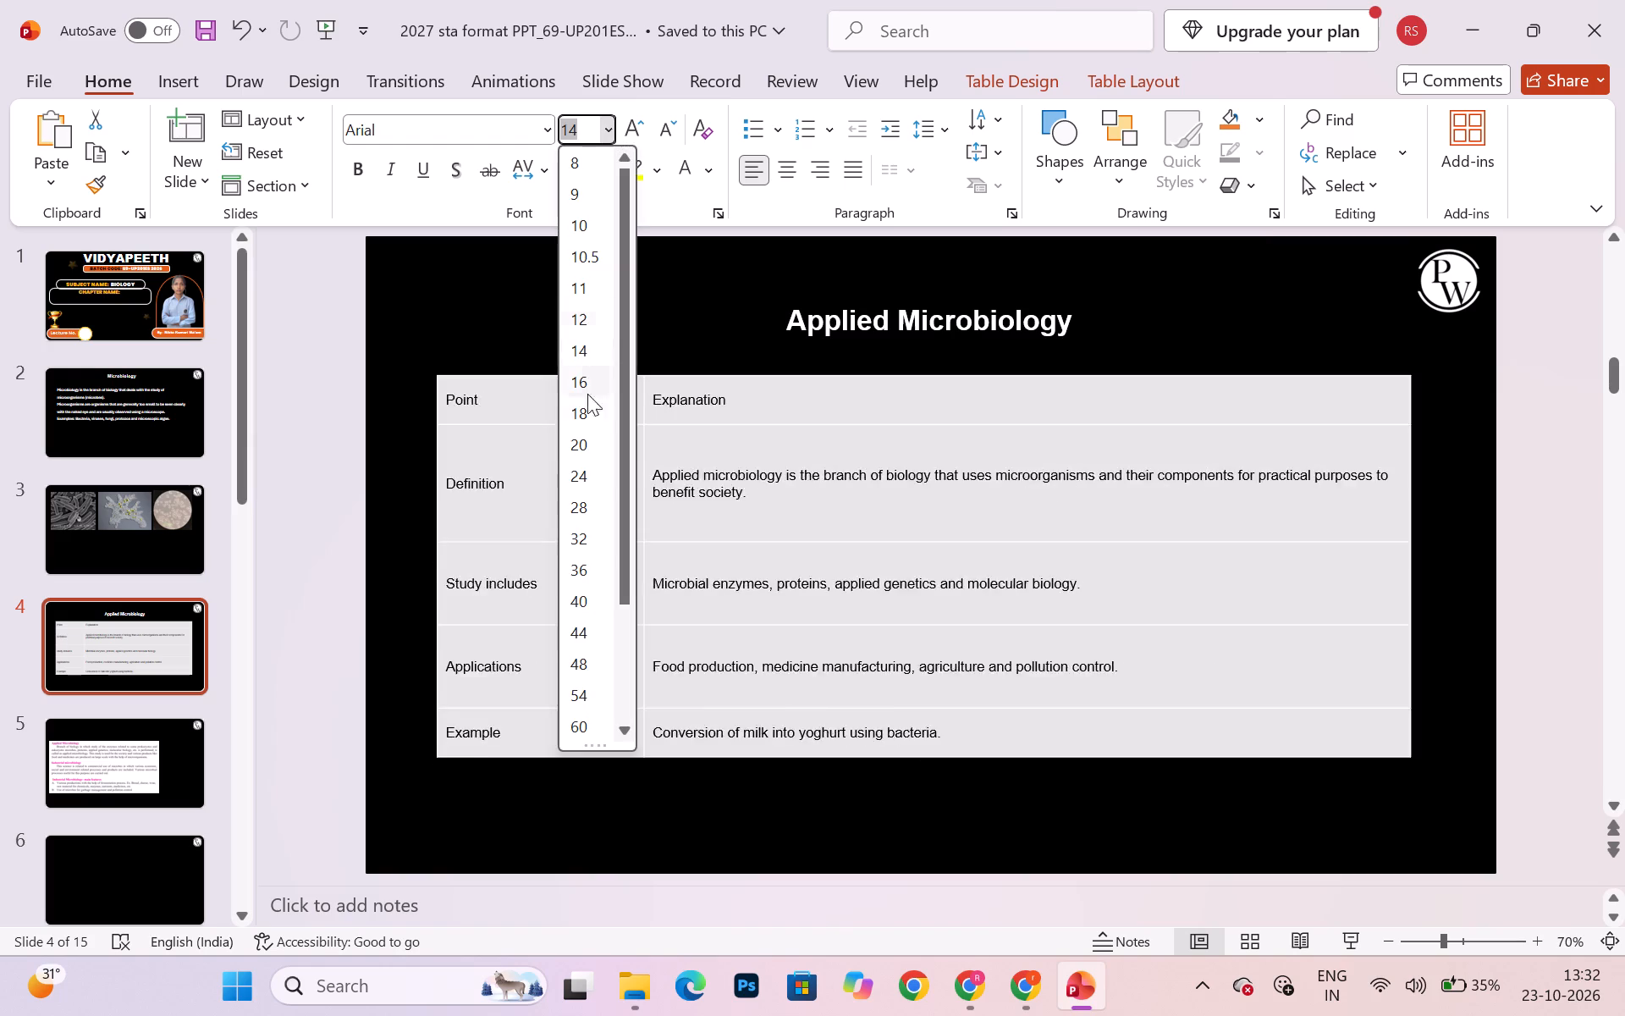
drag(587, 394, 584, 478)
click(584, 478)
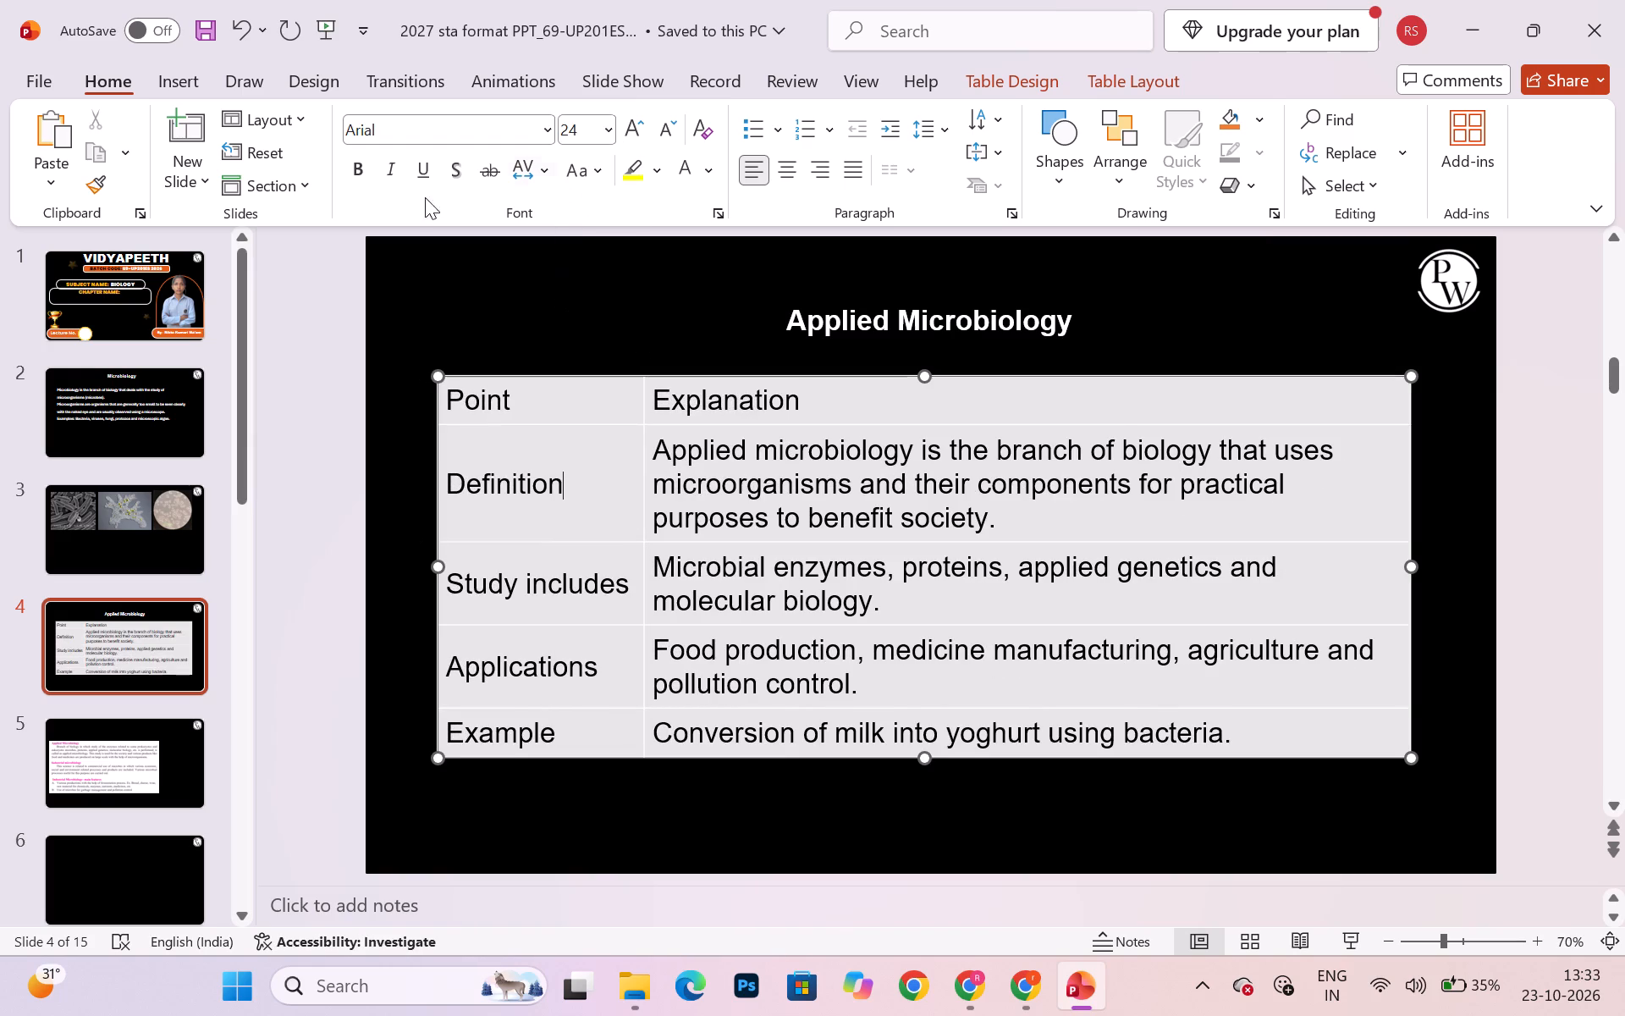
Make all the table text bold and stretch the table slightly downward on the slide.
click(363, 168)
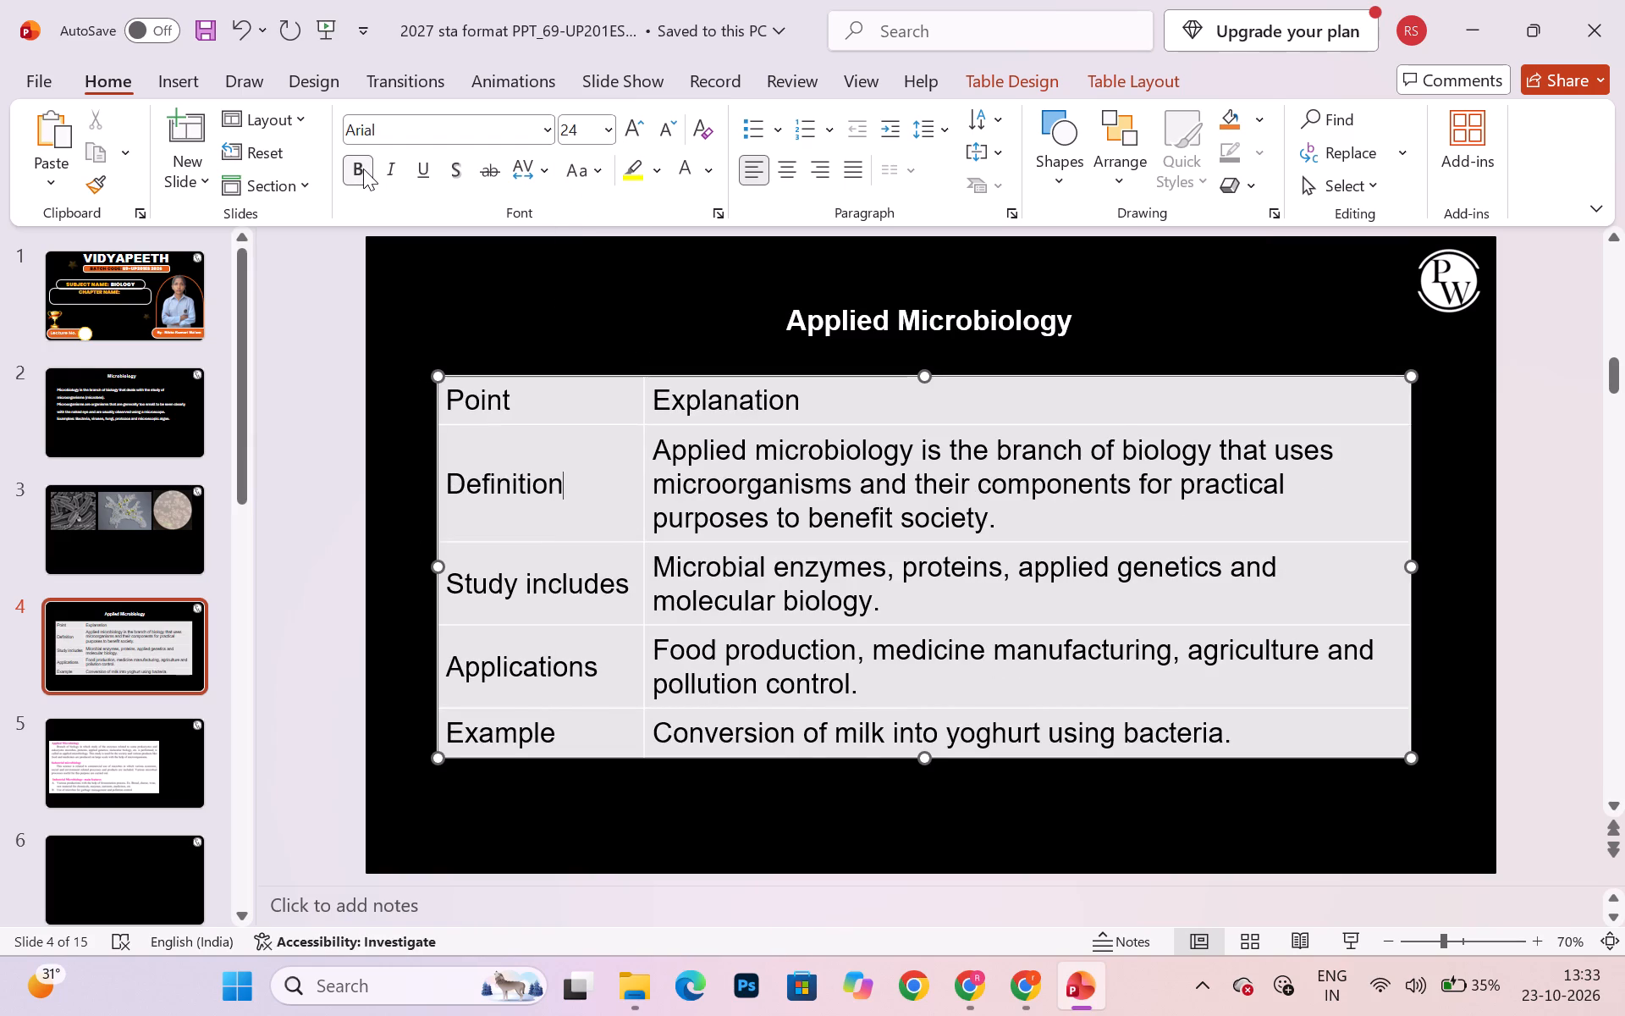
key(ctrl+a)
click(363, 168)
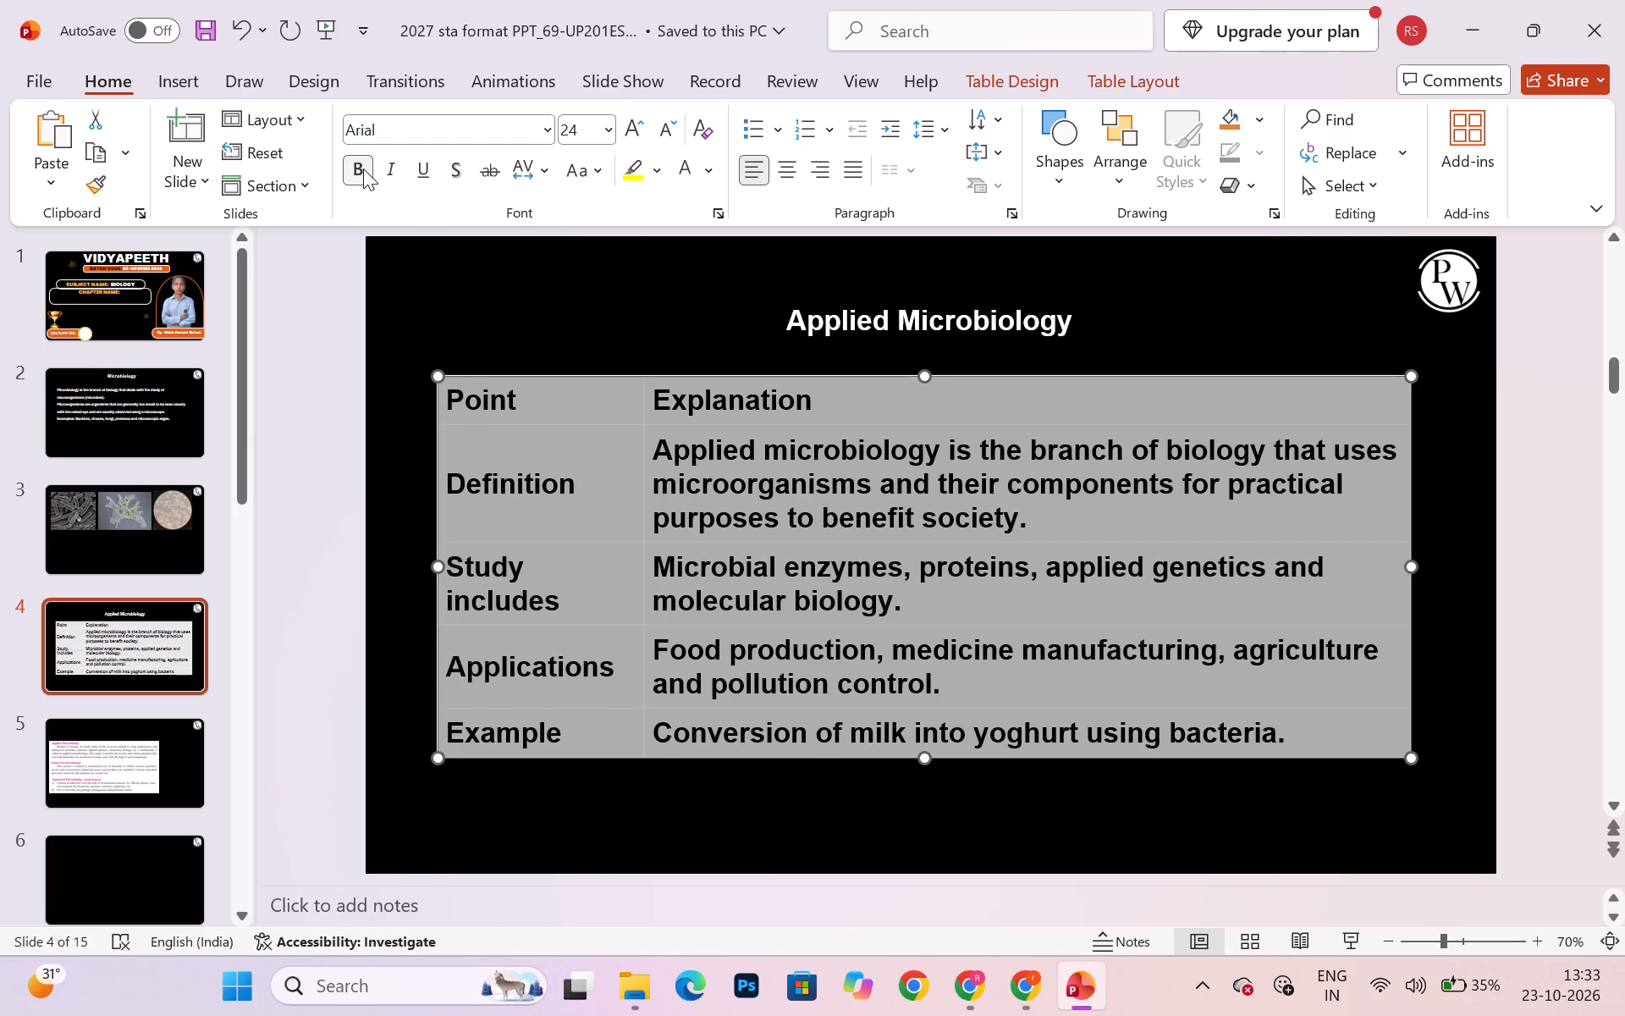
drag(925, 765, 931, 801)
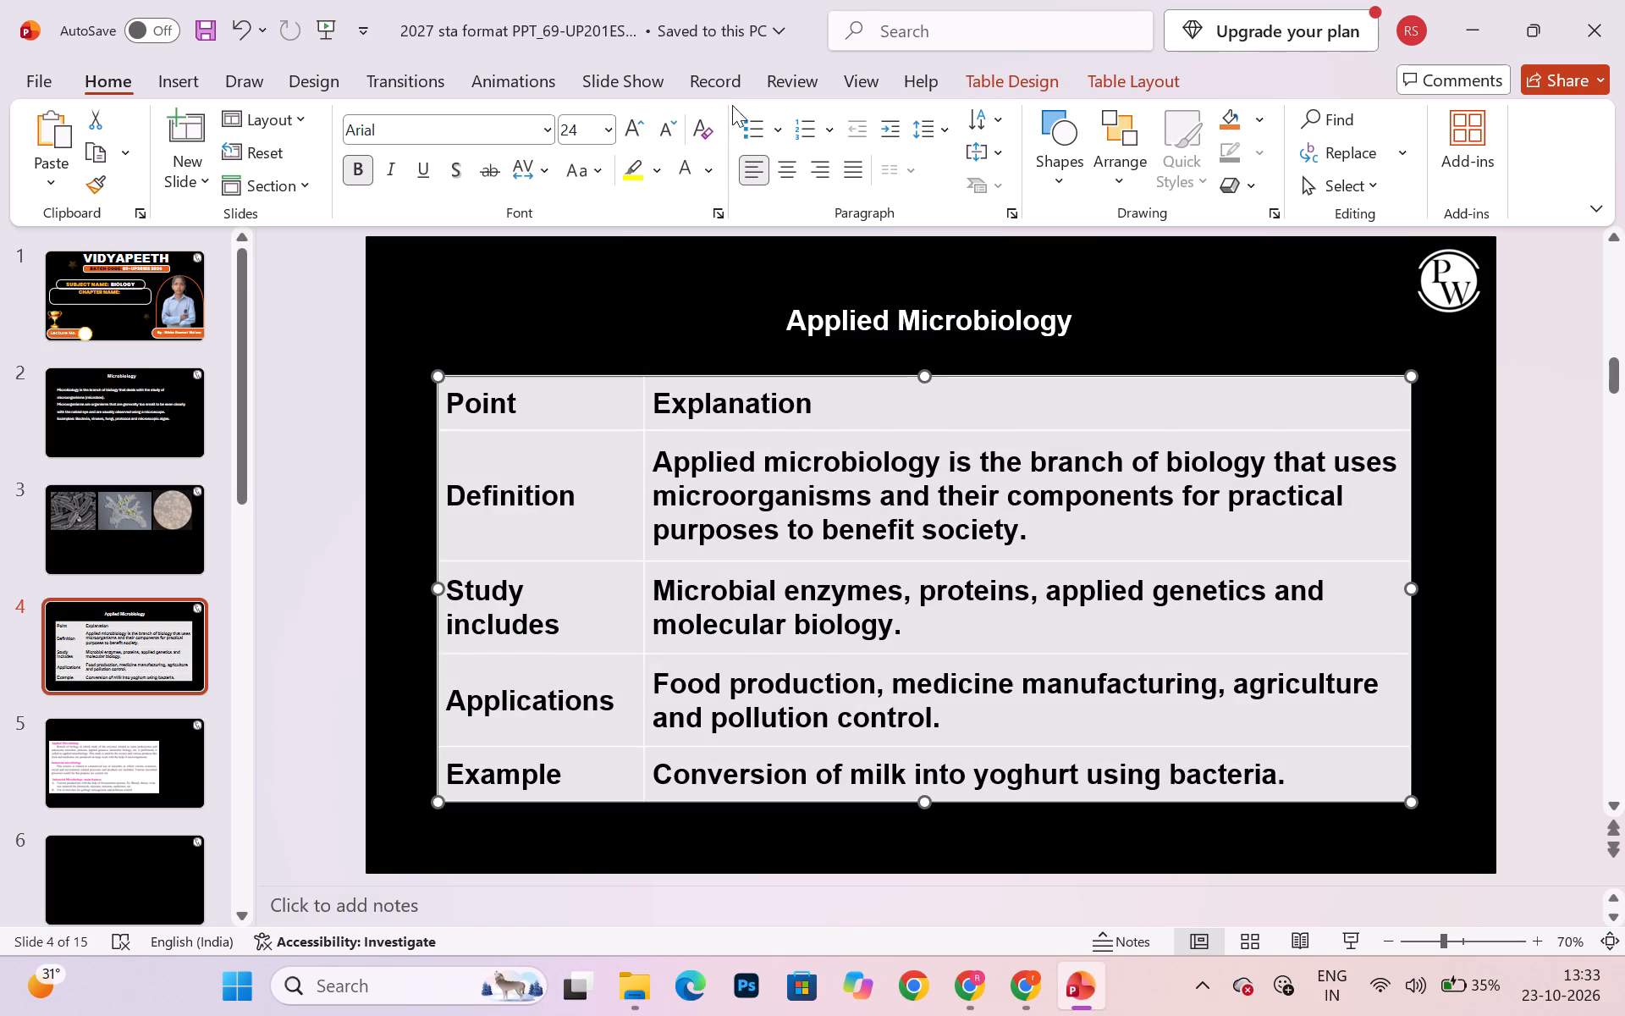
Set all the table text to font size 20.
click(634, 587)
key(ctrl+a)
drag(612, 130, 593, 334)
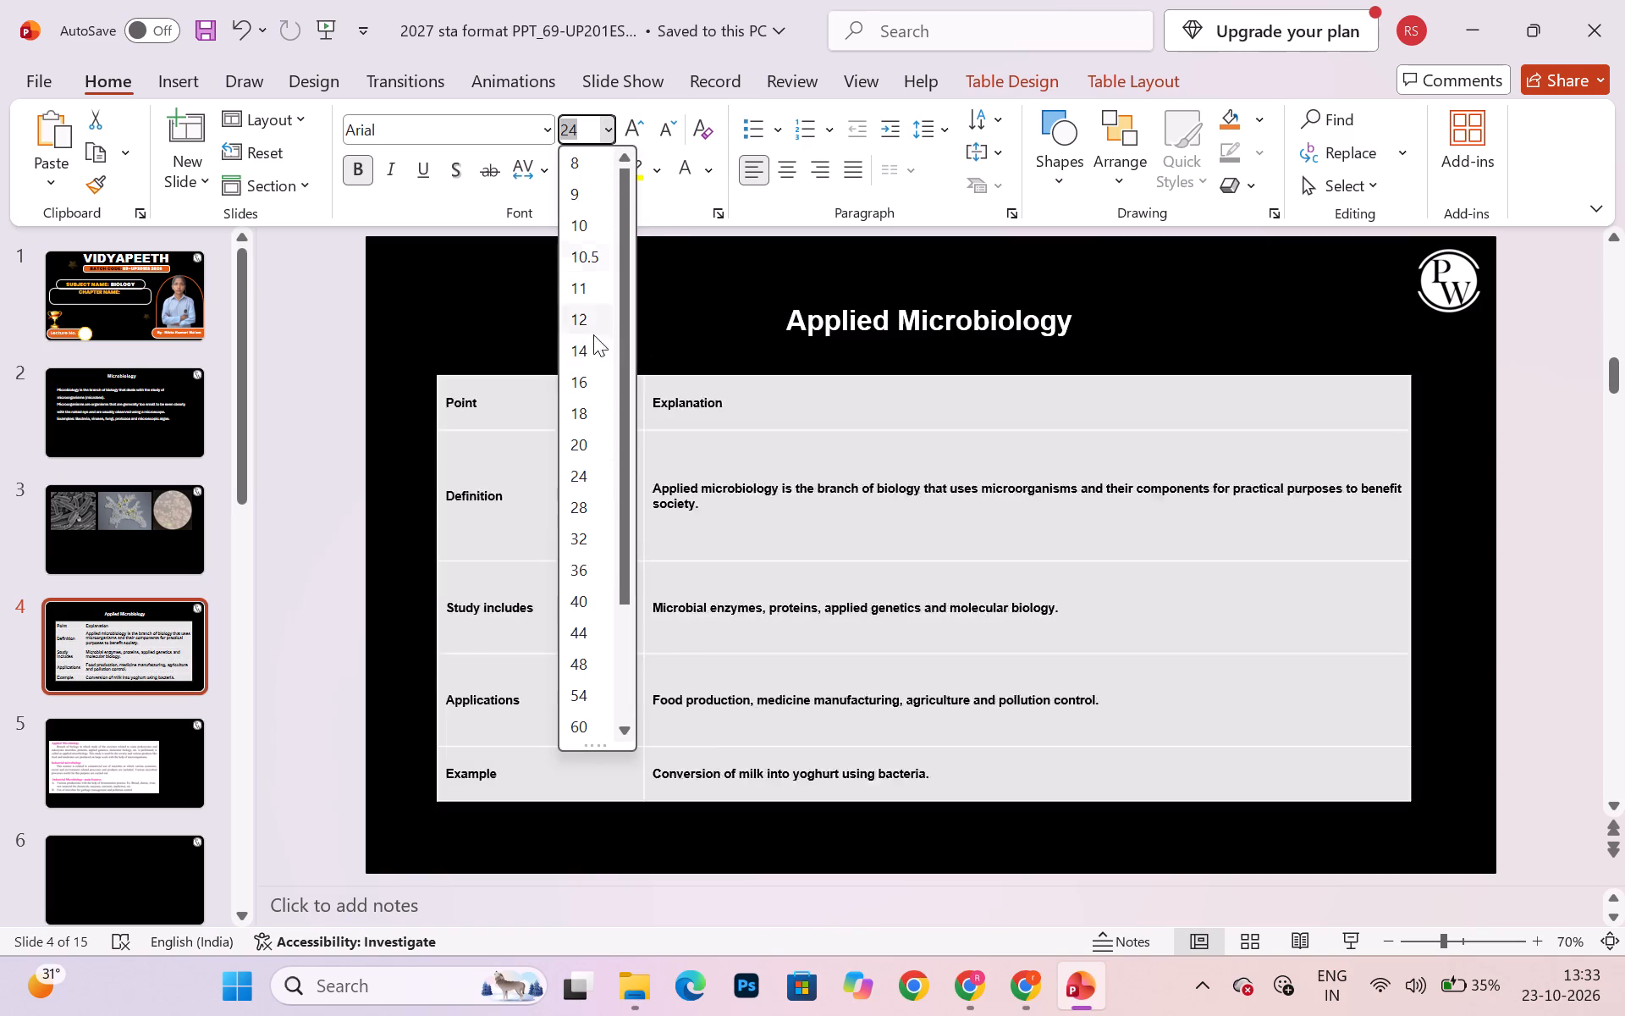
drag(593, 334, 586, 466)
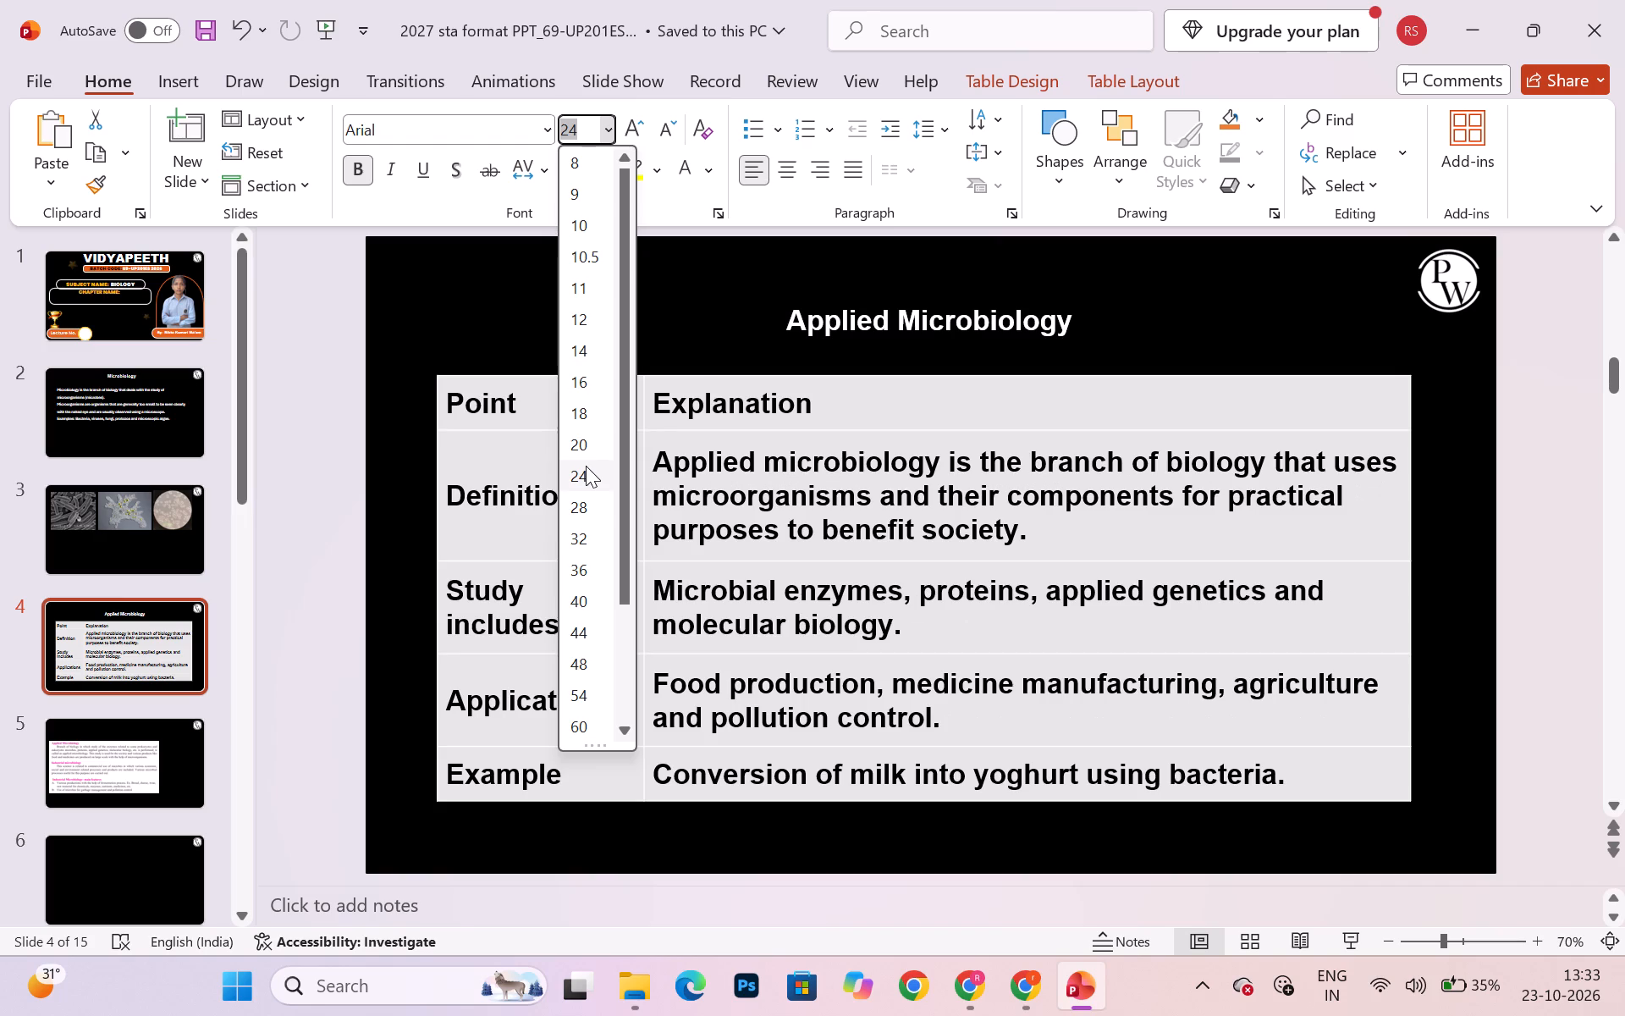
drag(586, 466, 585, 444)
click(585, 444)
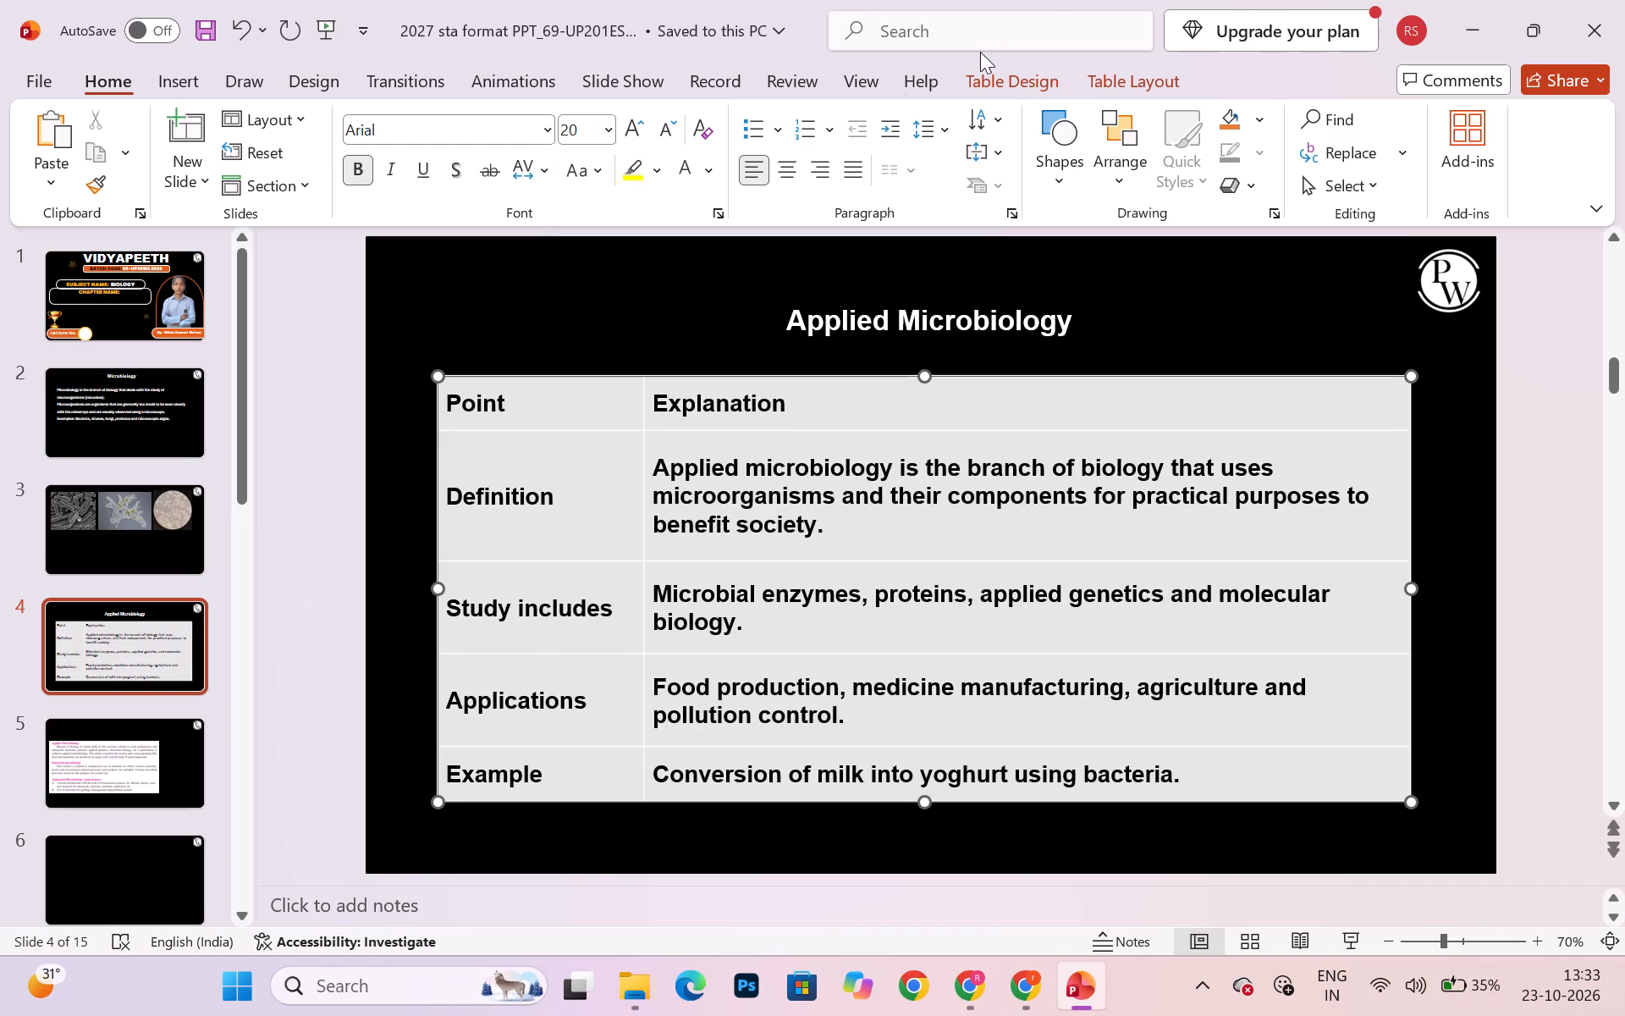
Apply a plain white Medium table style without inner gridlines to the Applied Microbiology table.
click(1008, 75)
click(971, 171)
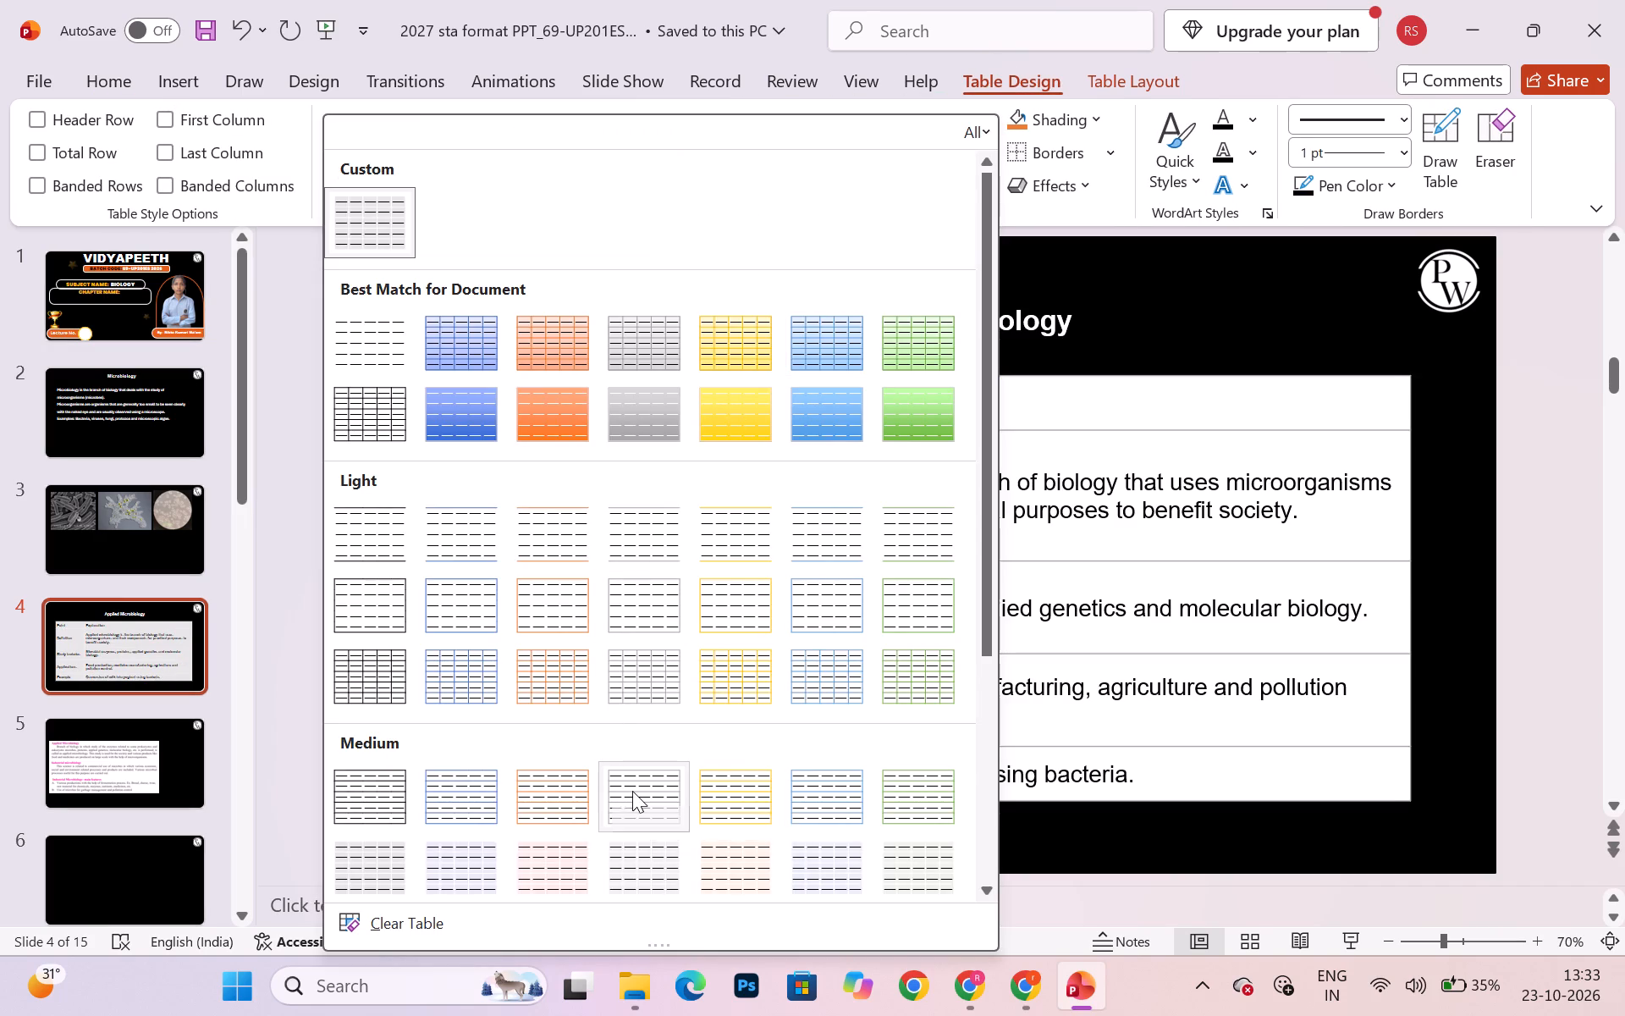
click(632, 791)
click(985, 158)
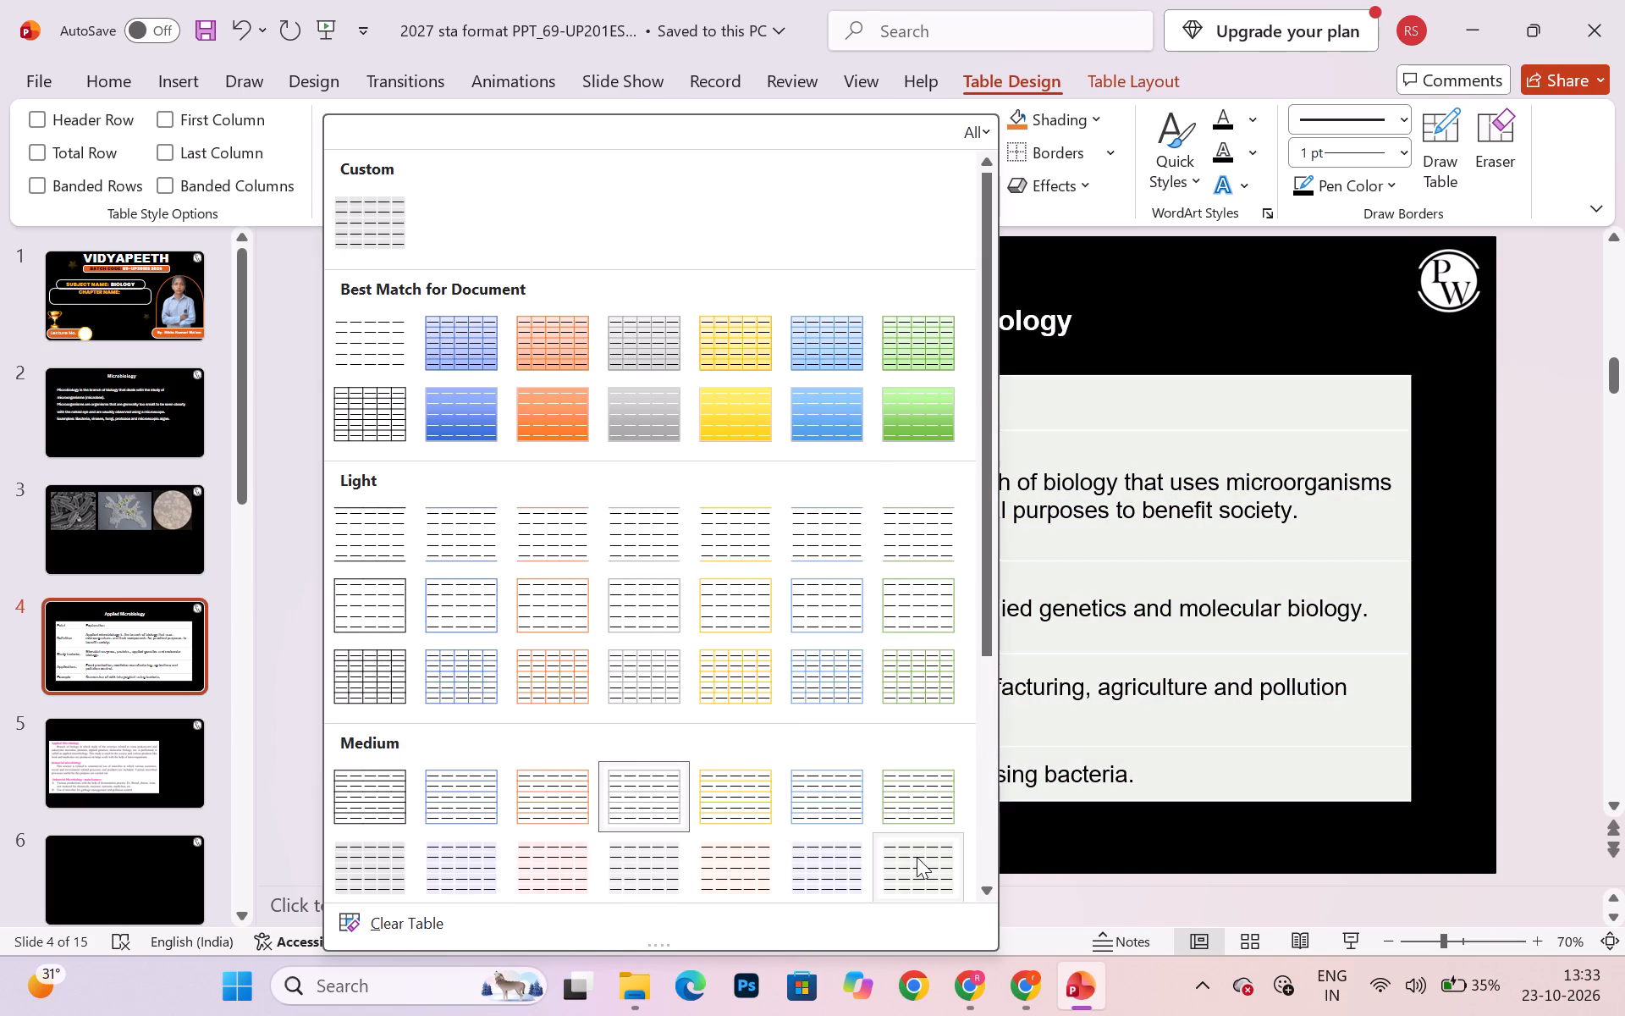
scroll(917, 857, down, 1)
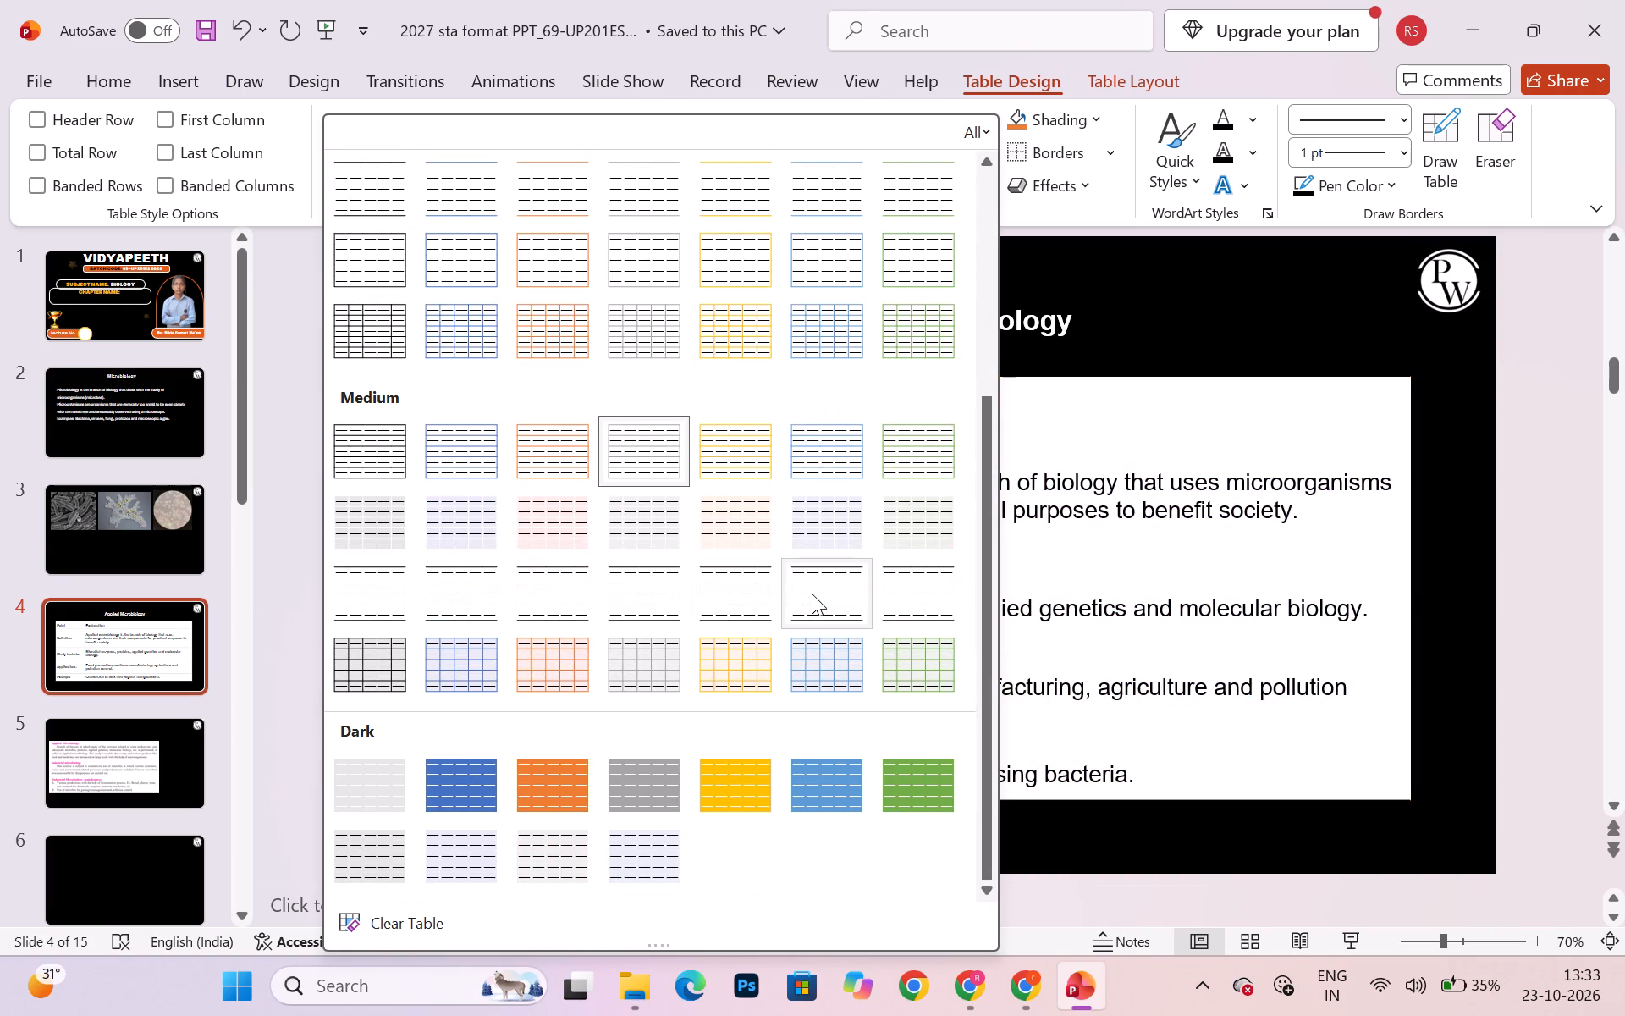
click(812, 594)
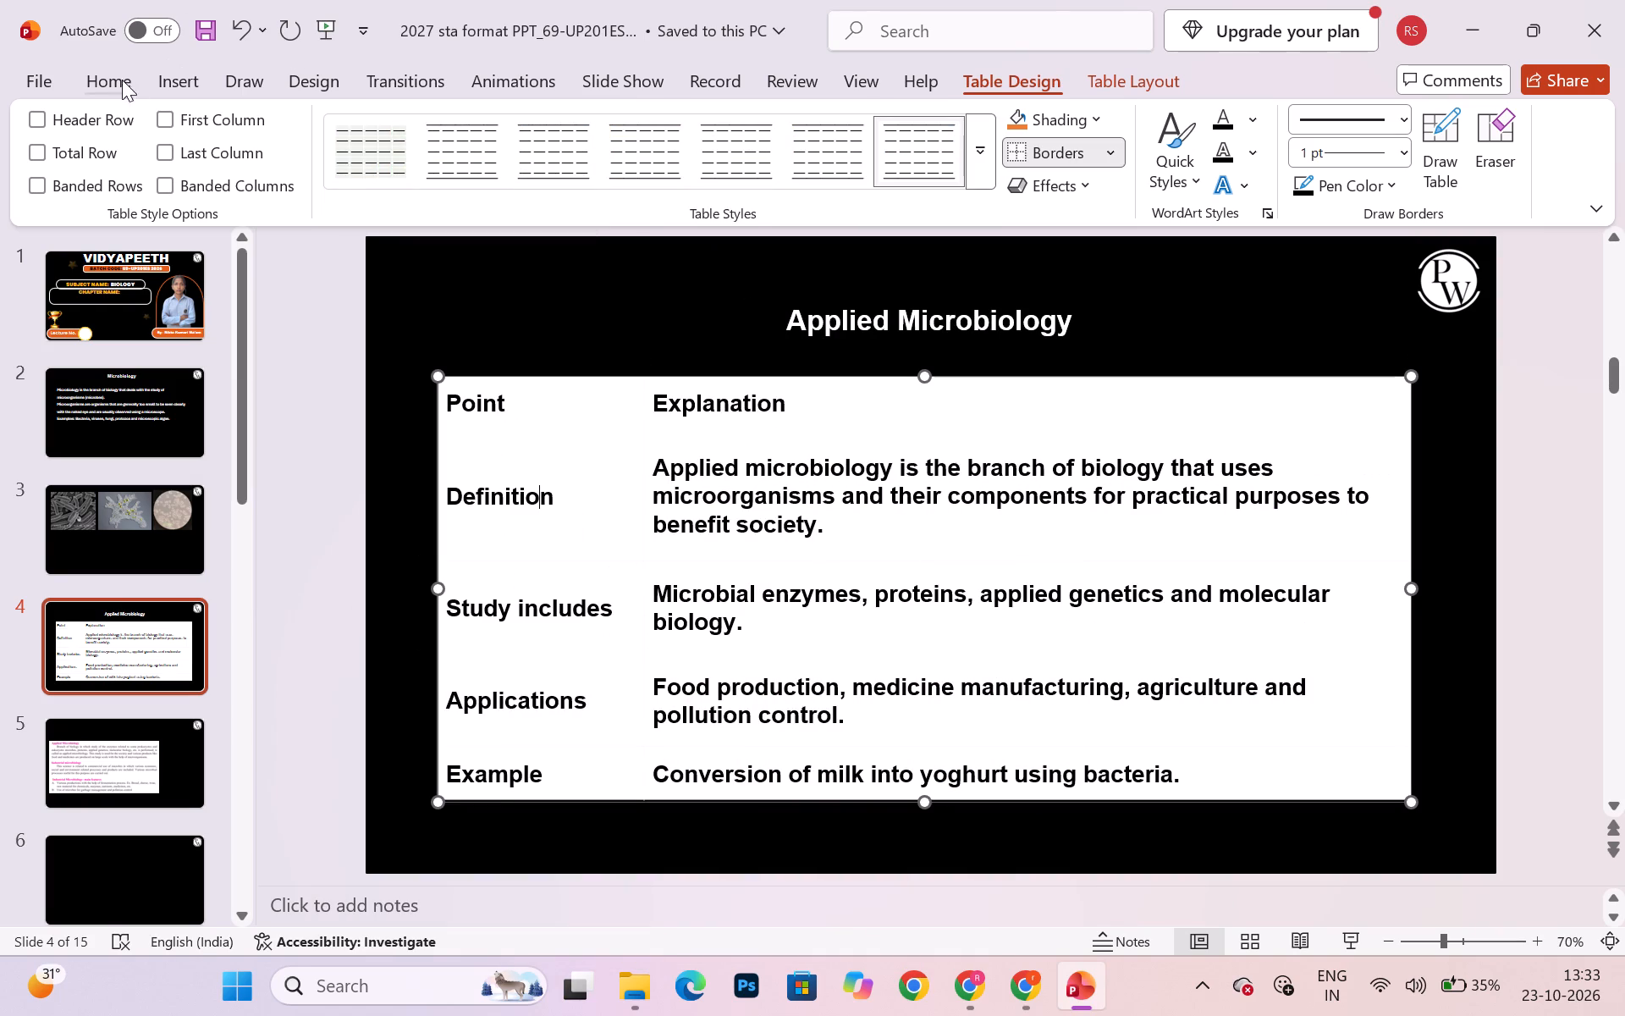
Change the font colour of the word Definition in the table to white.
click(95, 70)
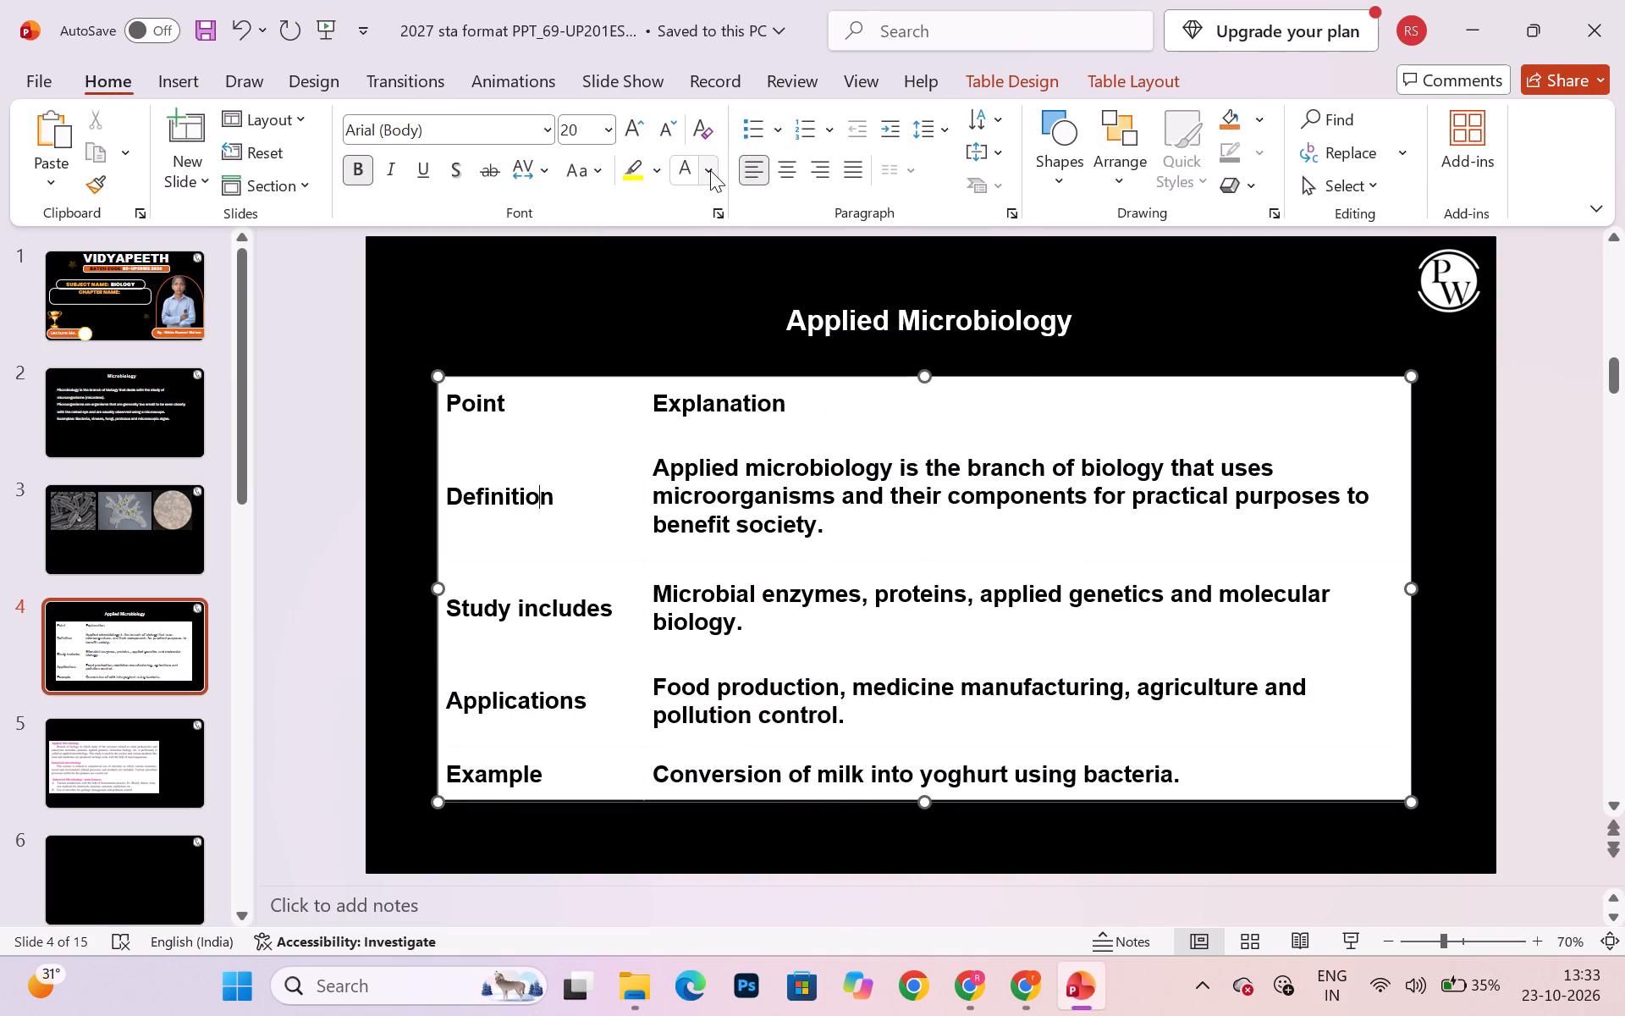
drag(710, 170, 680, 289)
click(680, 289)
click(638, 315)
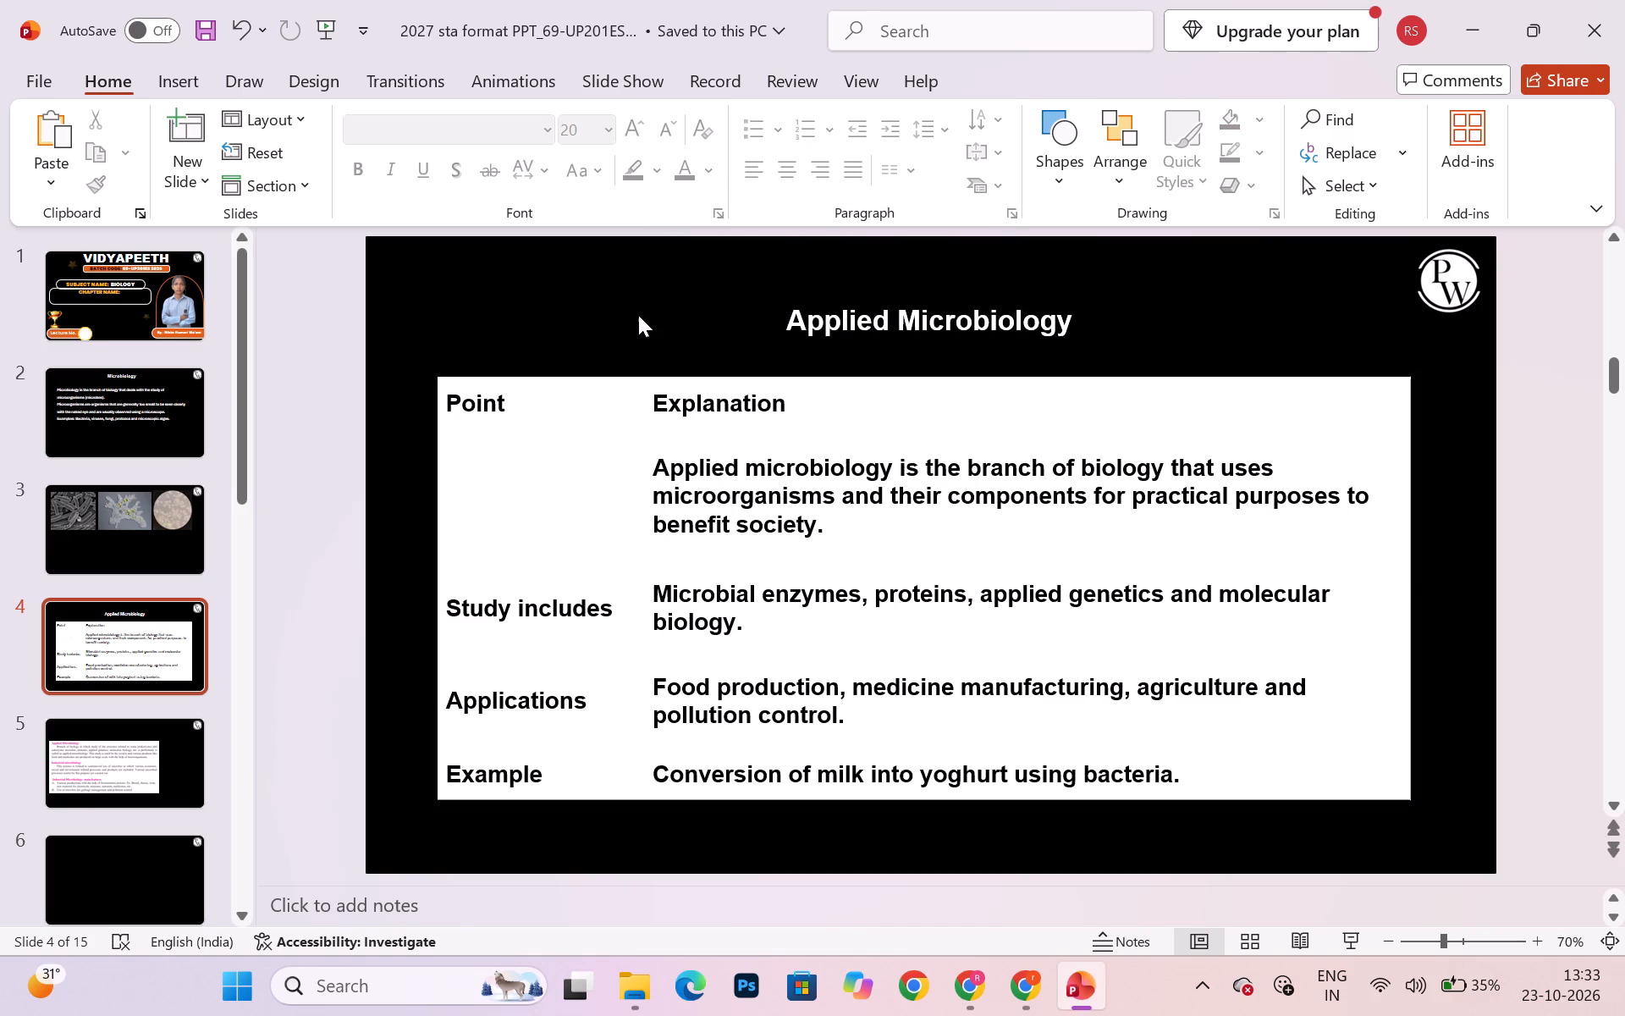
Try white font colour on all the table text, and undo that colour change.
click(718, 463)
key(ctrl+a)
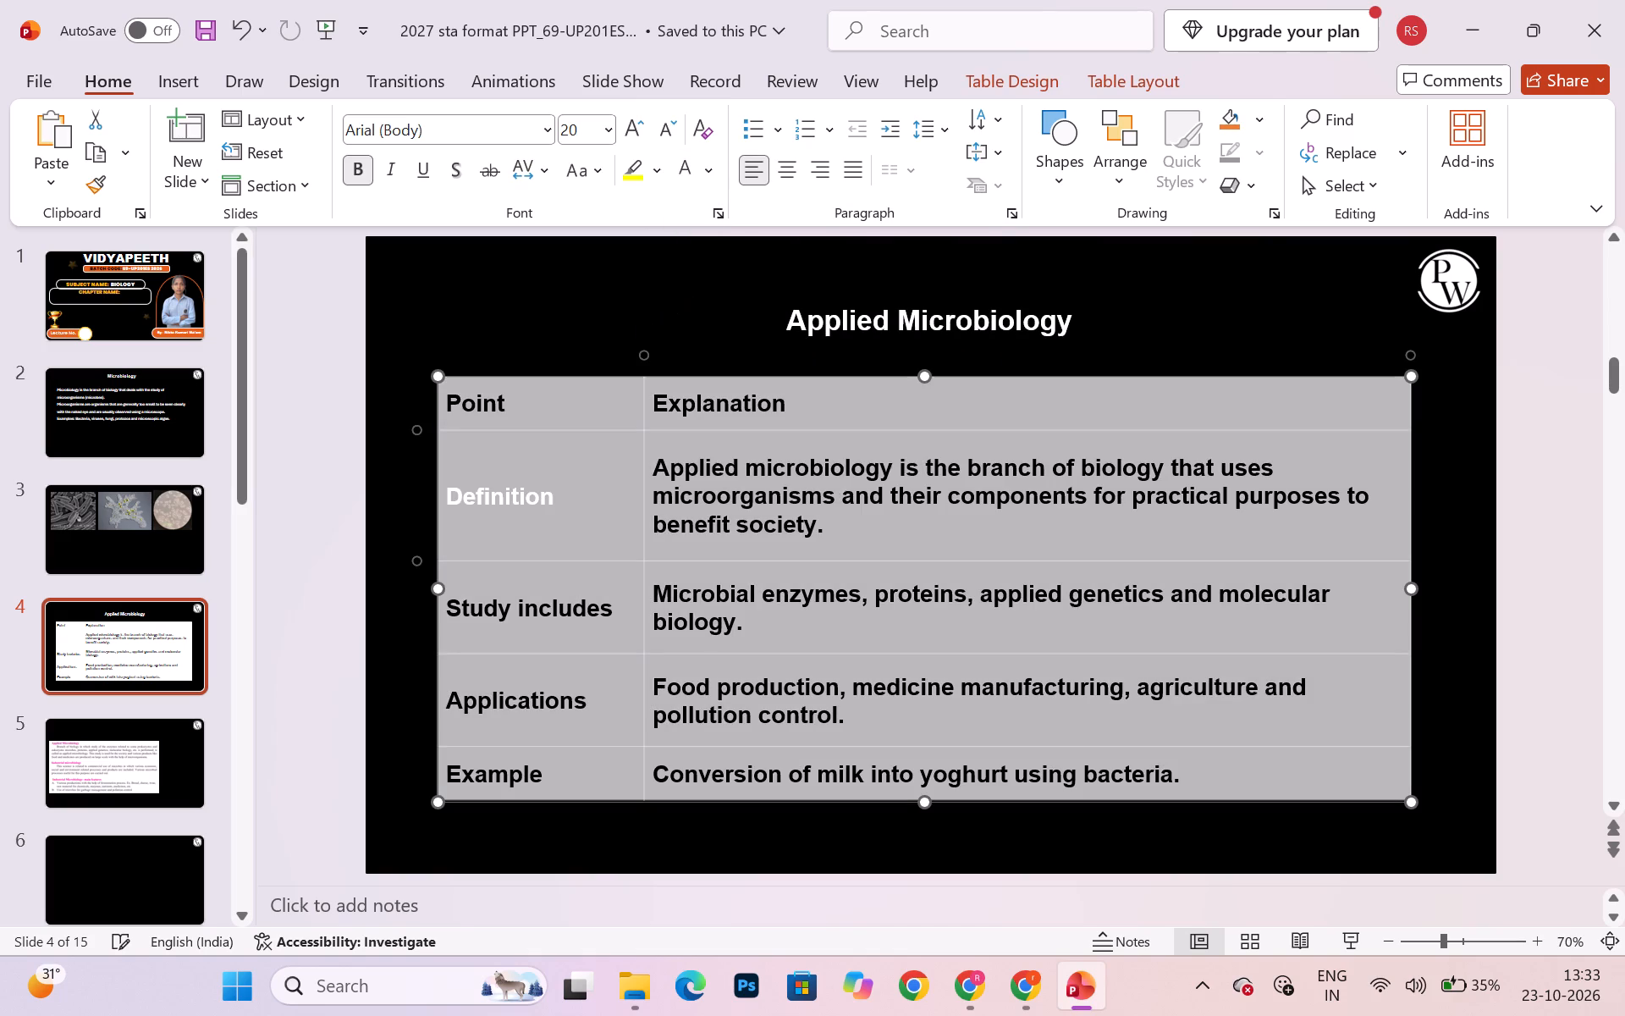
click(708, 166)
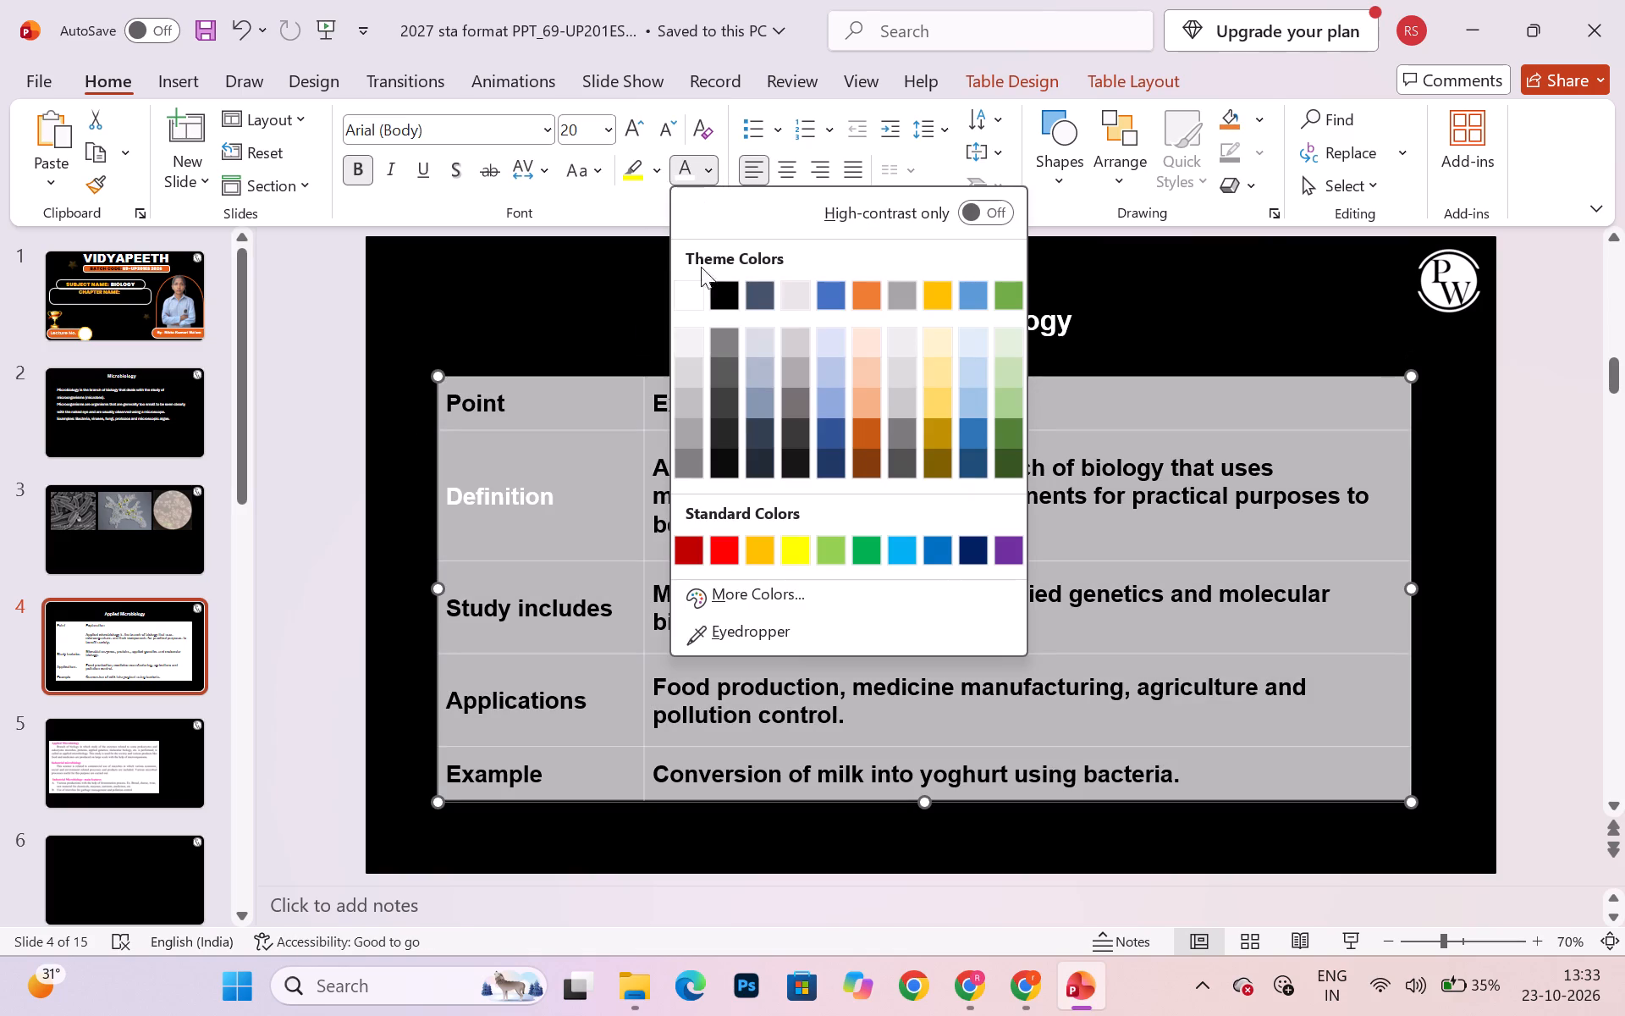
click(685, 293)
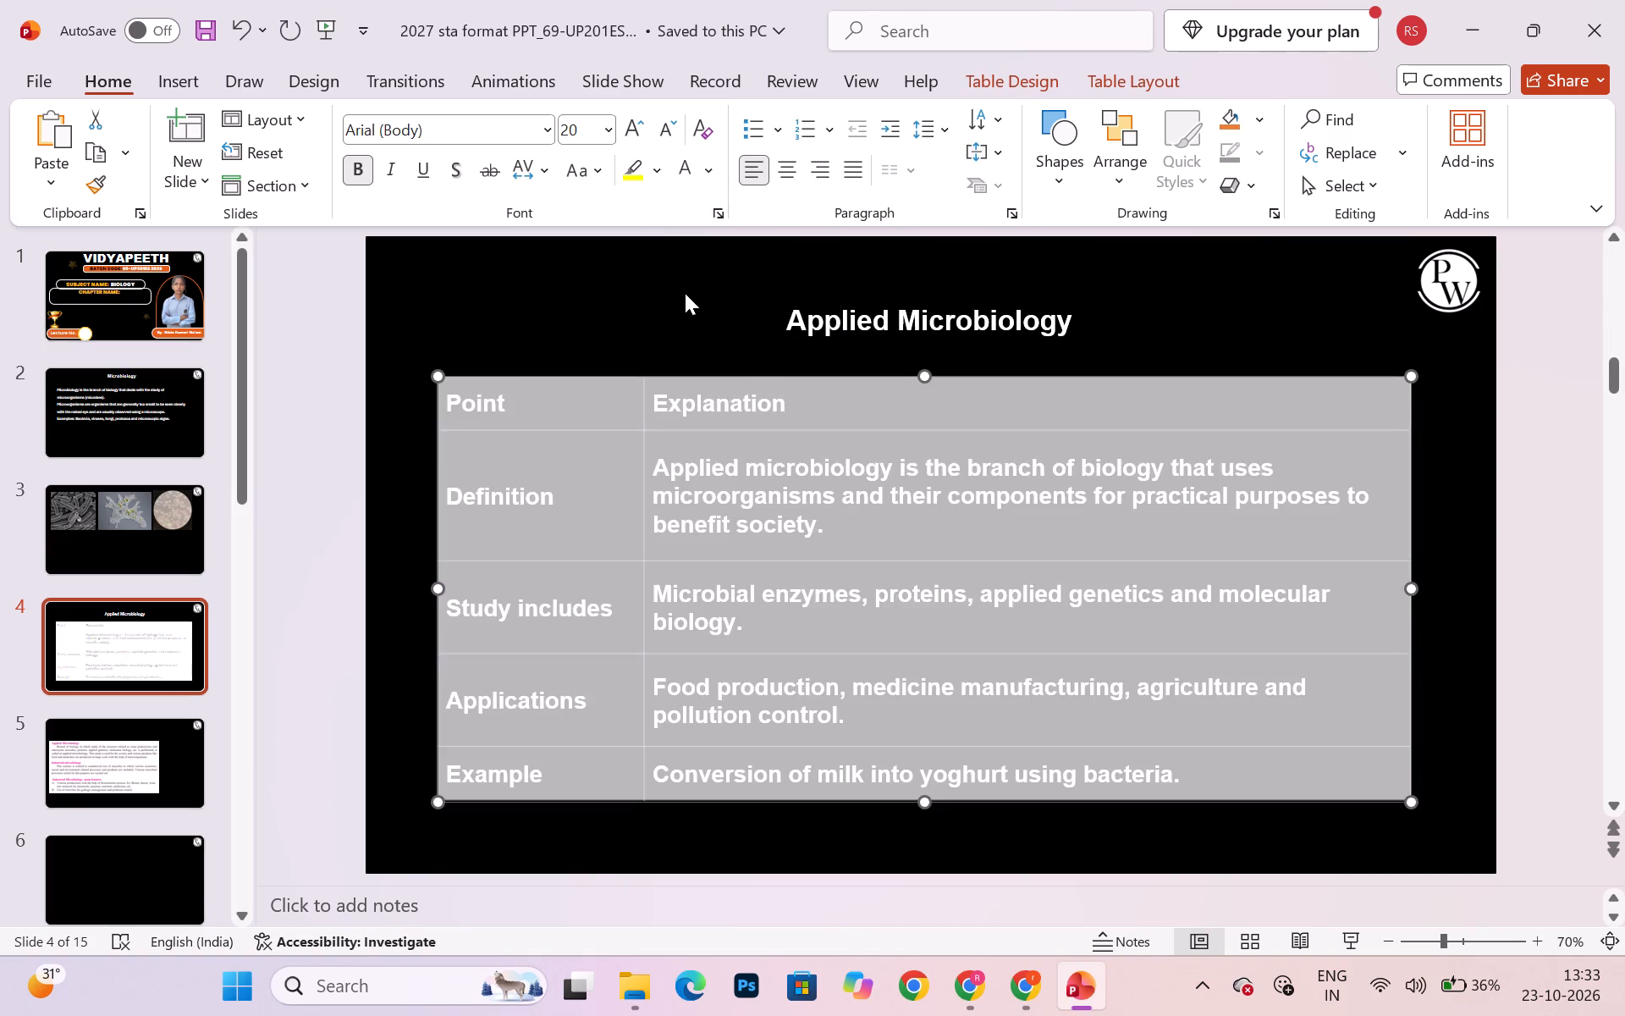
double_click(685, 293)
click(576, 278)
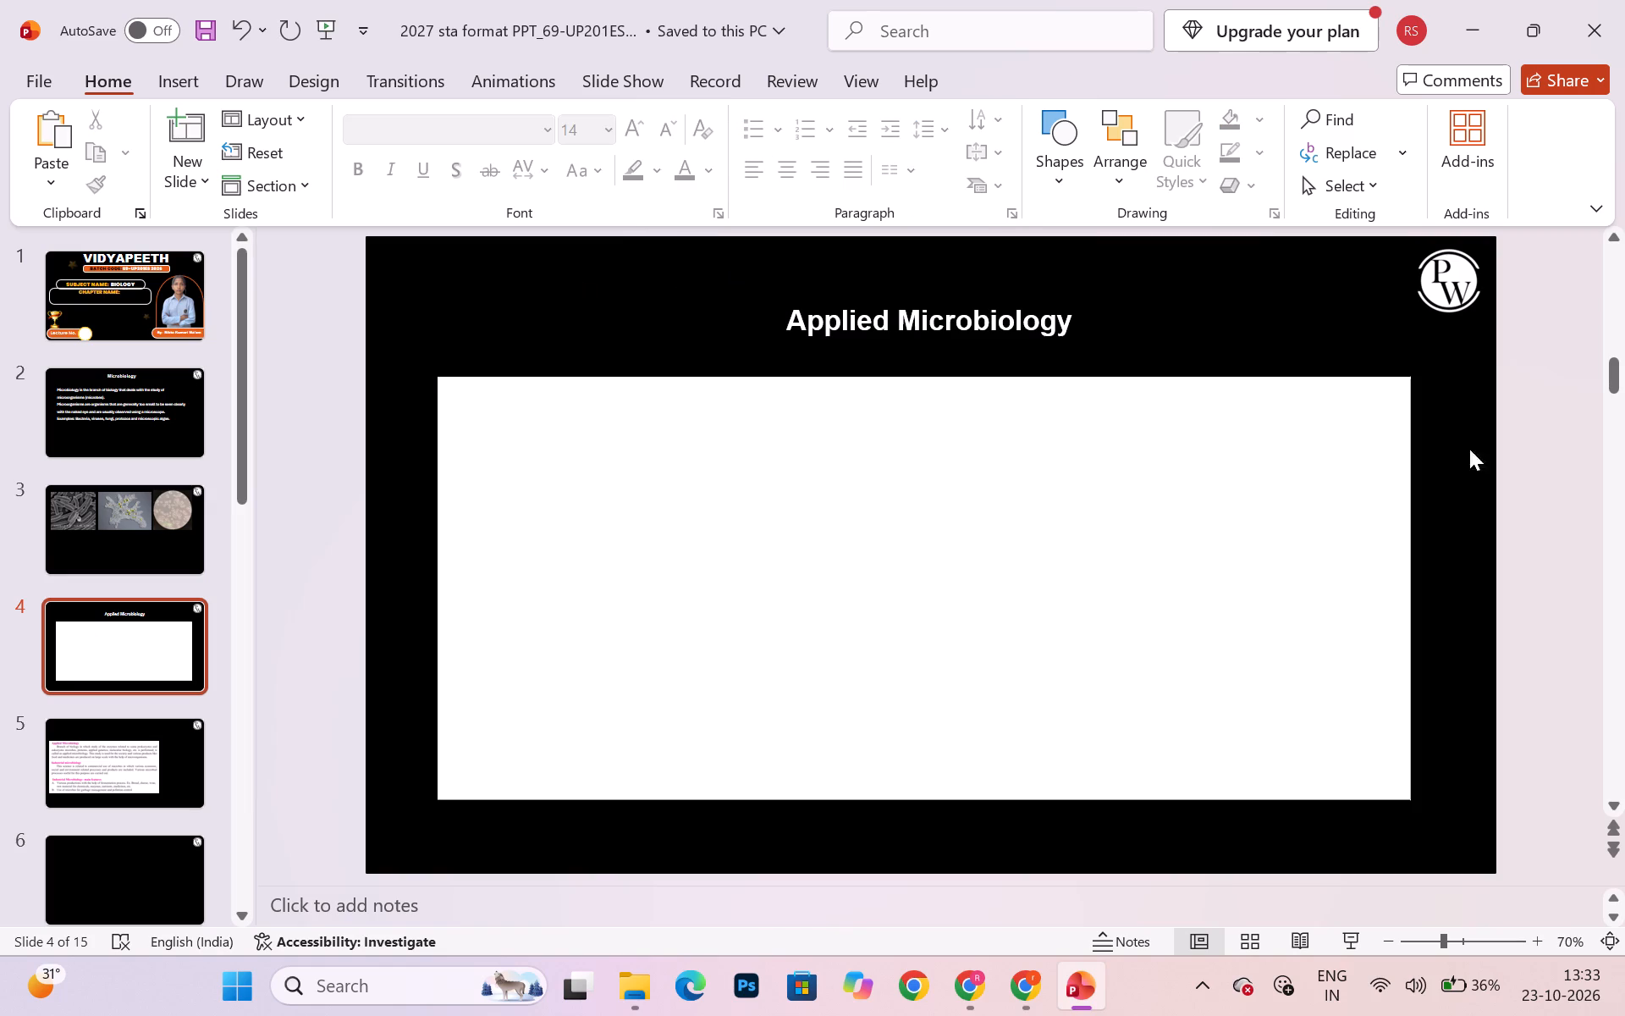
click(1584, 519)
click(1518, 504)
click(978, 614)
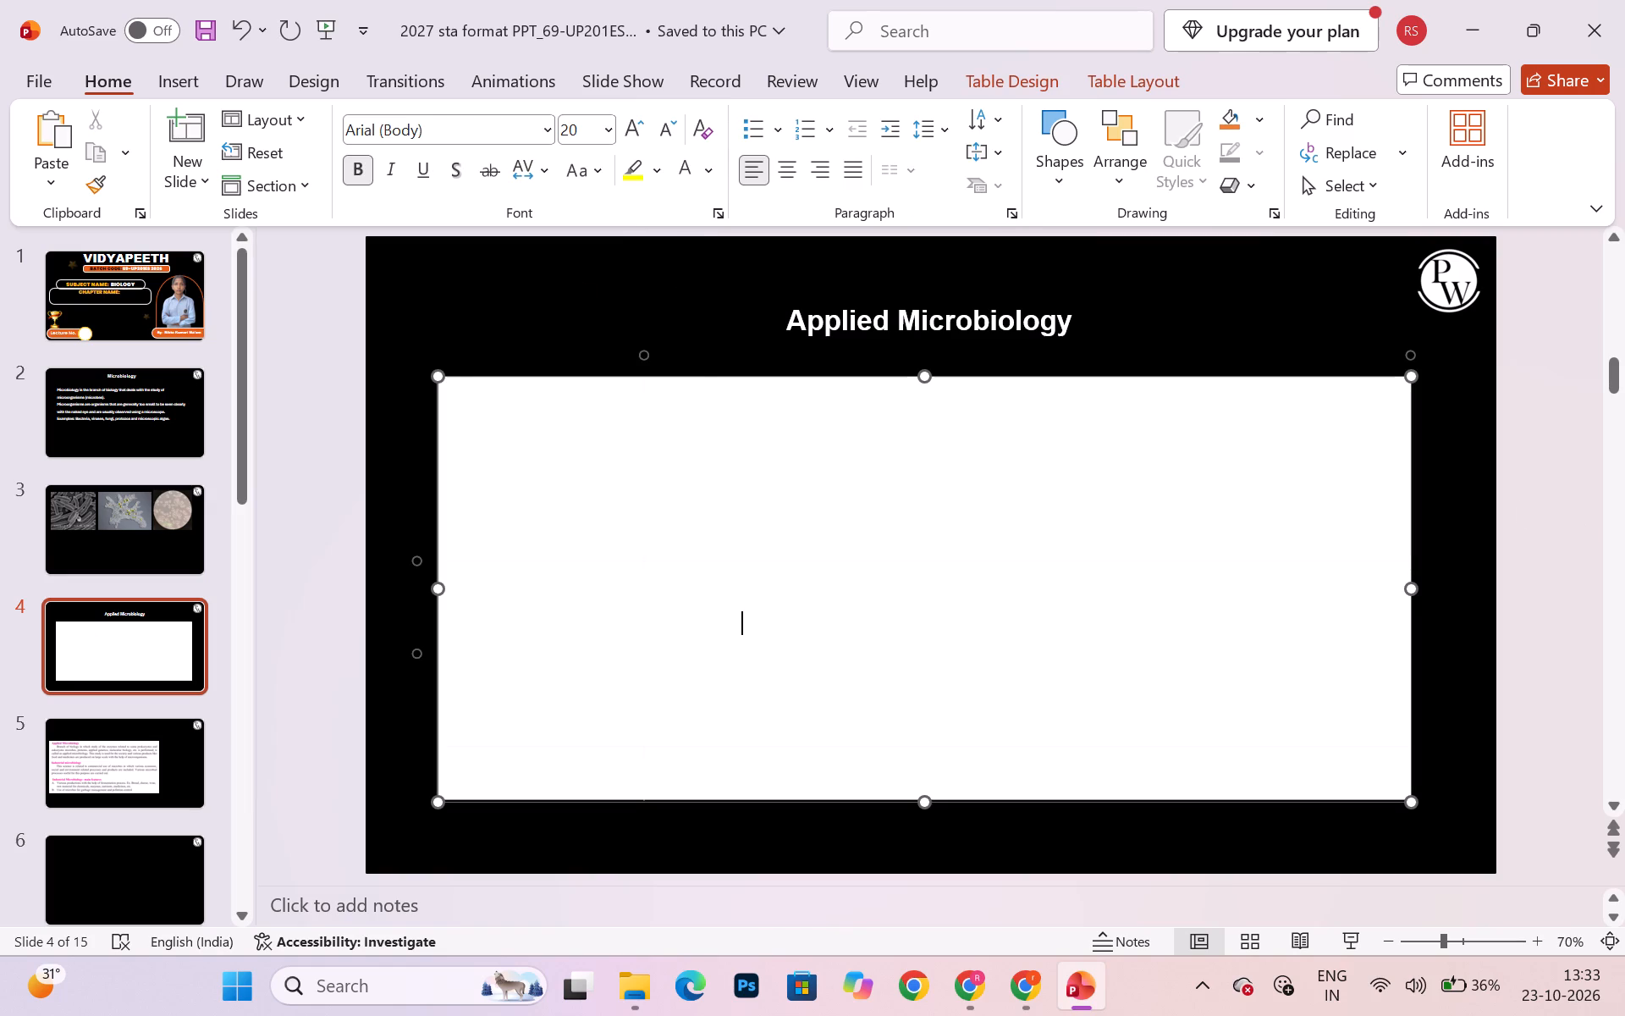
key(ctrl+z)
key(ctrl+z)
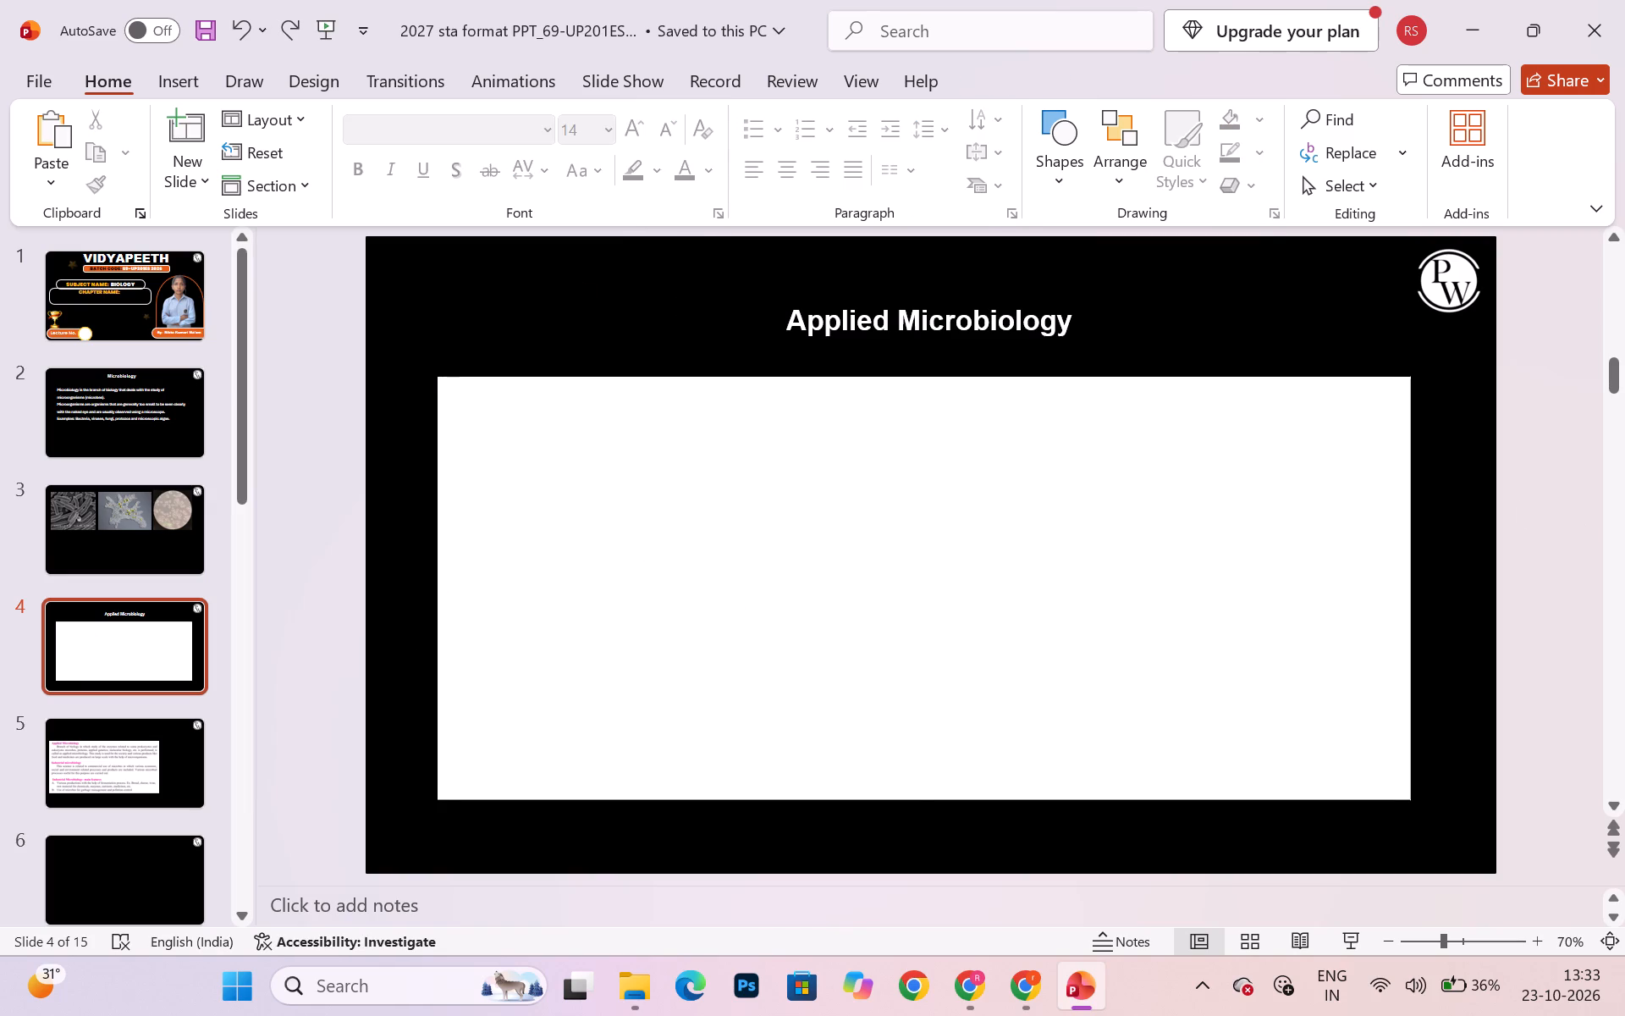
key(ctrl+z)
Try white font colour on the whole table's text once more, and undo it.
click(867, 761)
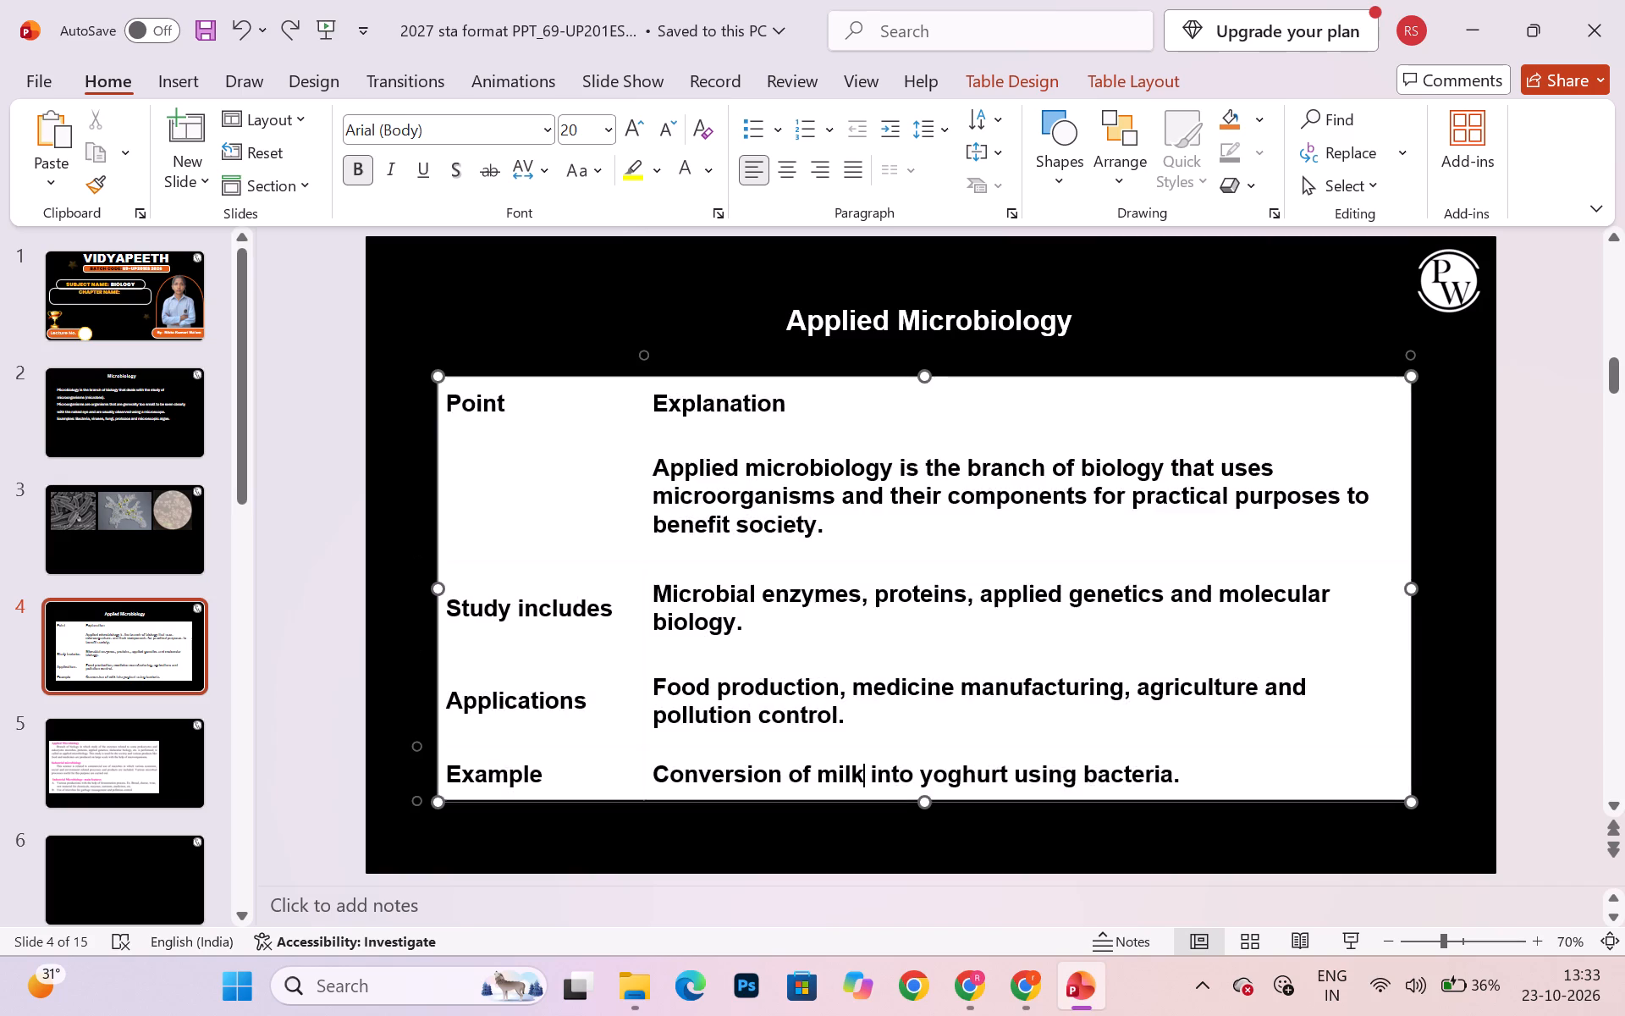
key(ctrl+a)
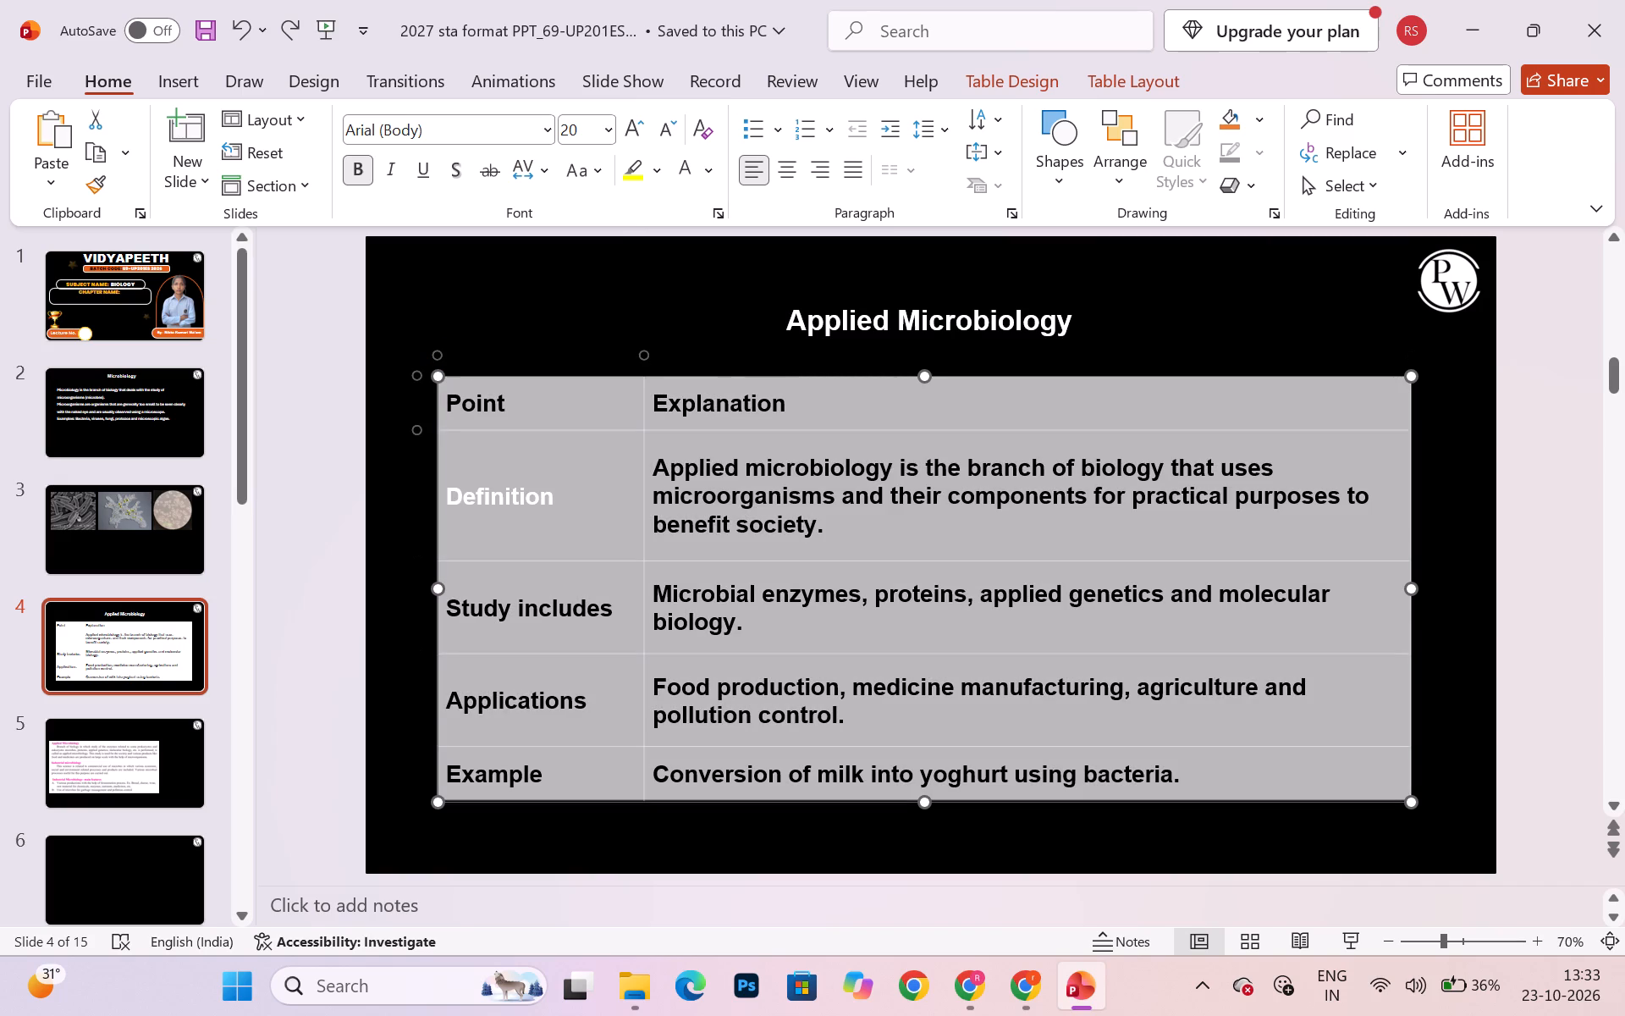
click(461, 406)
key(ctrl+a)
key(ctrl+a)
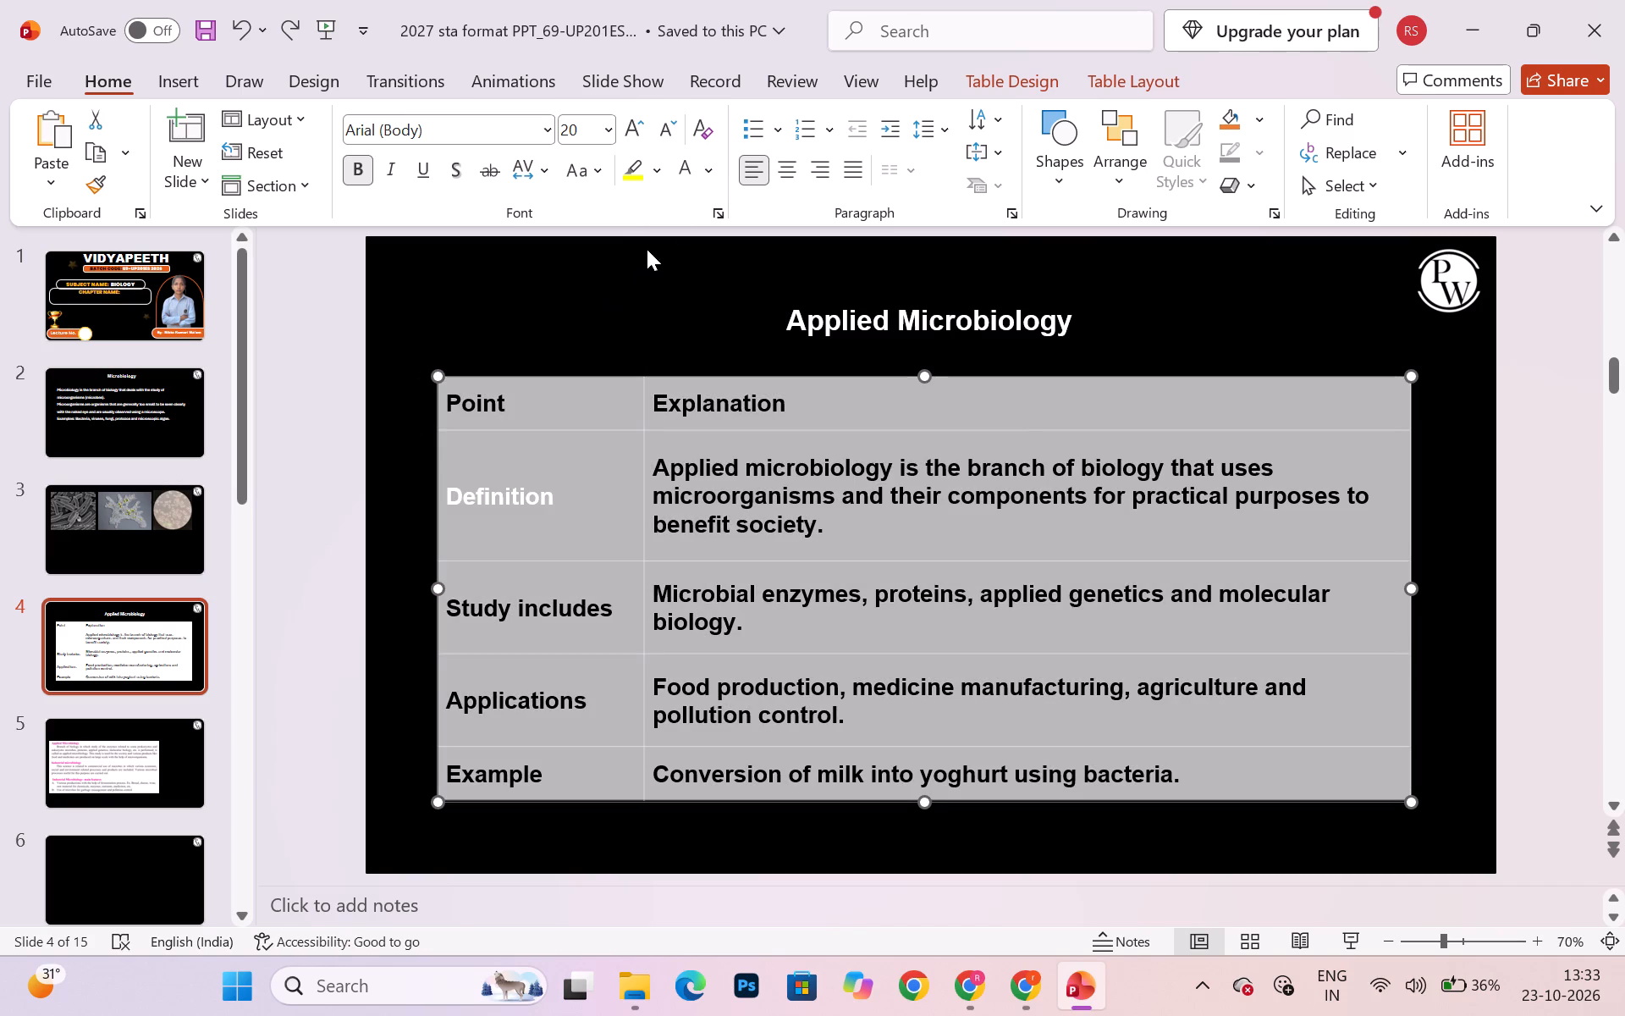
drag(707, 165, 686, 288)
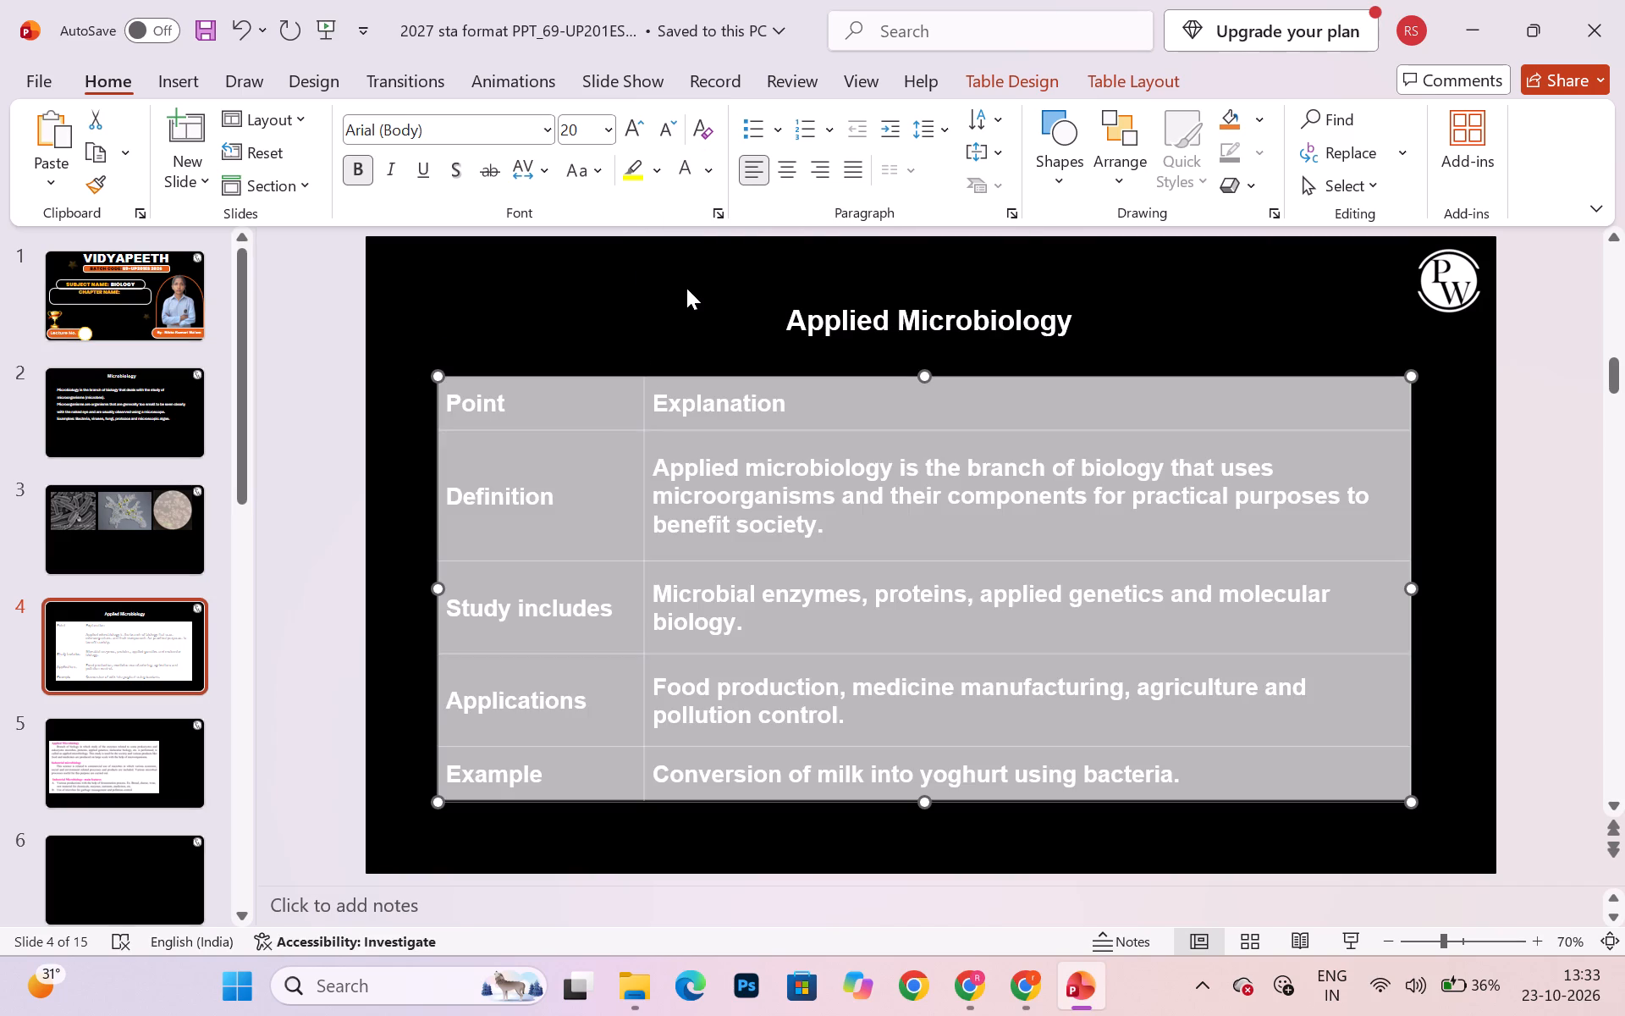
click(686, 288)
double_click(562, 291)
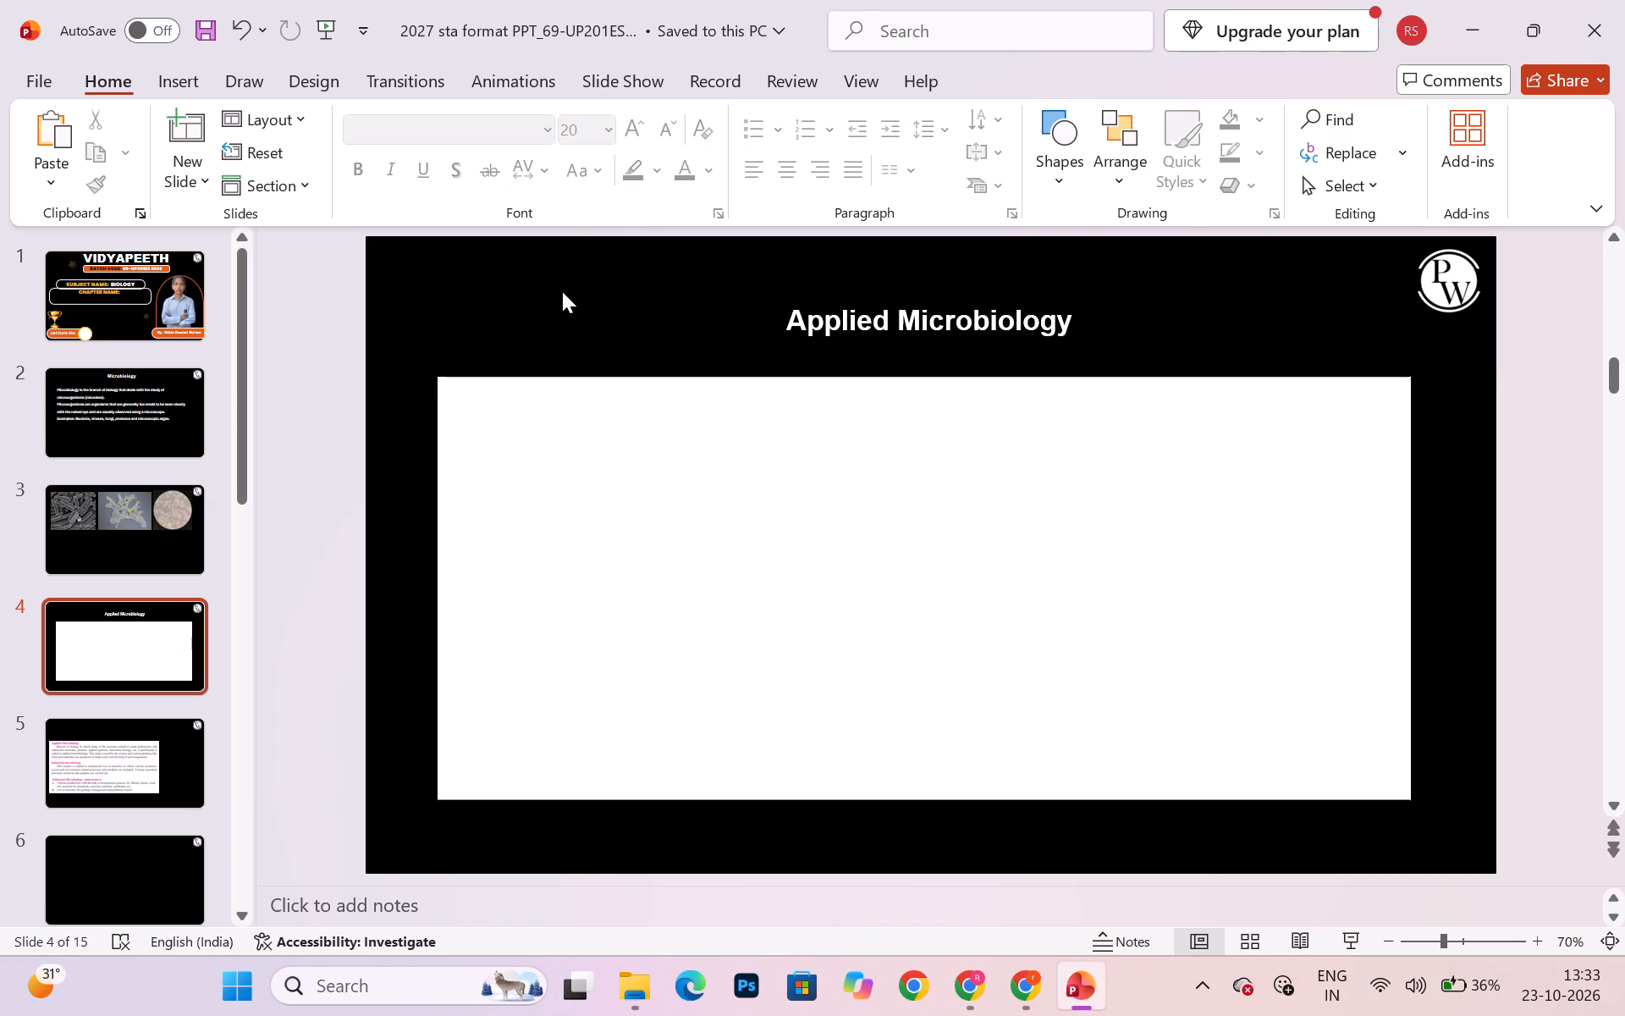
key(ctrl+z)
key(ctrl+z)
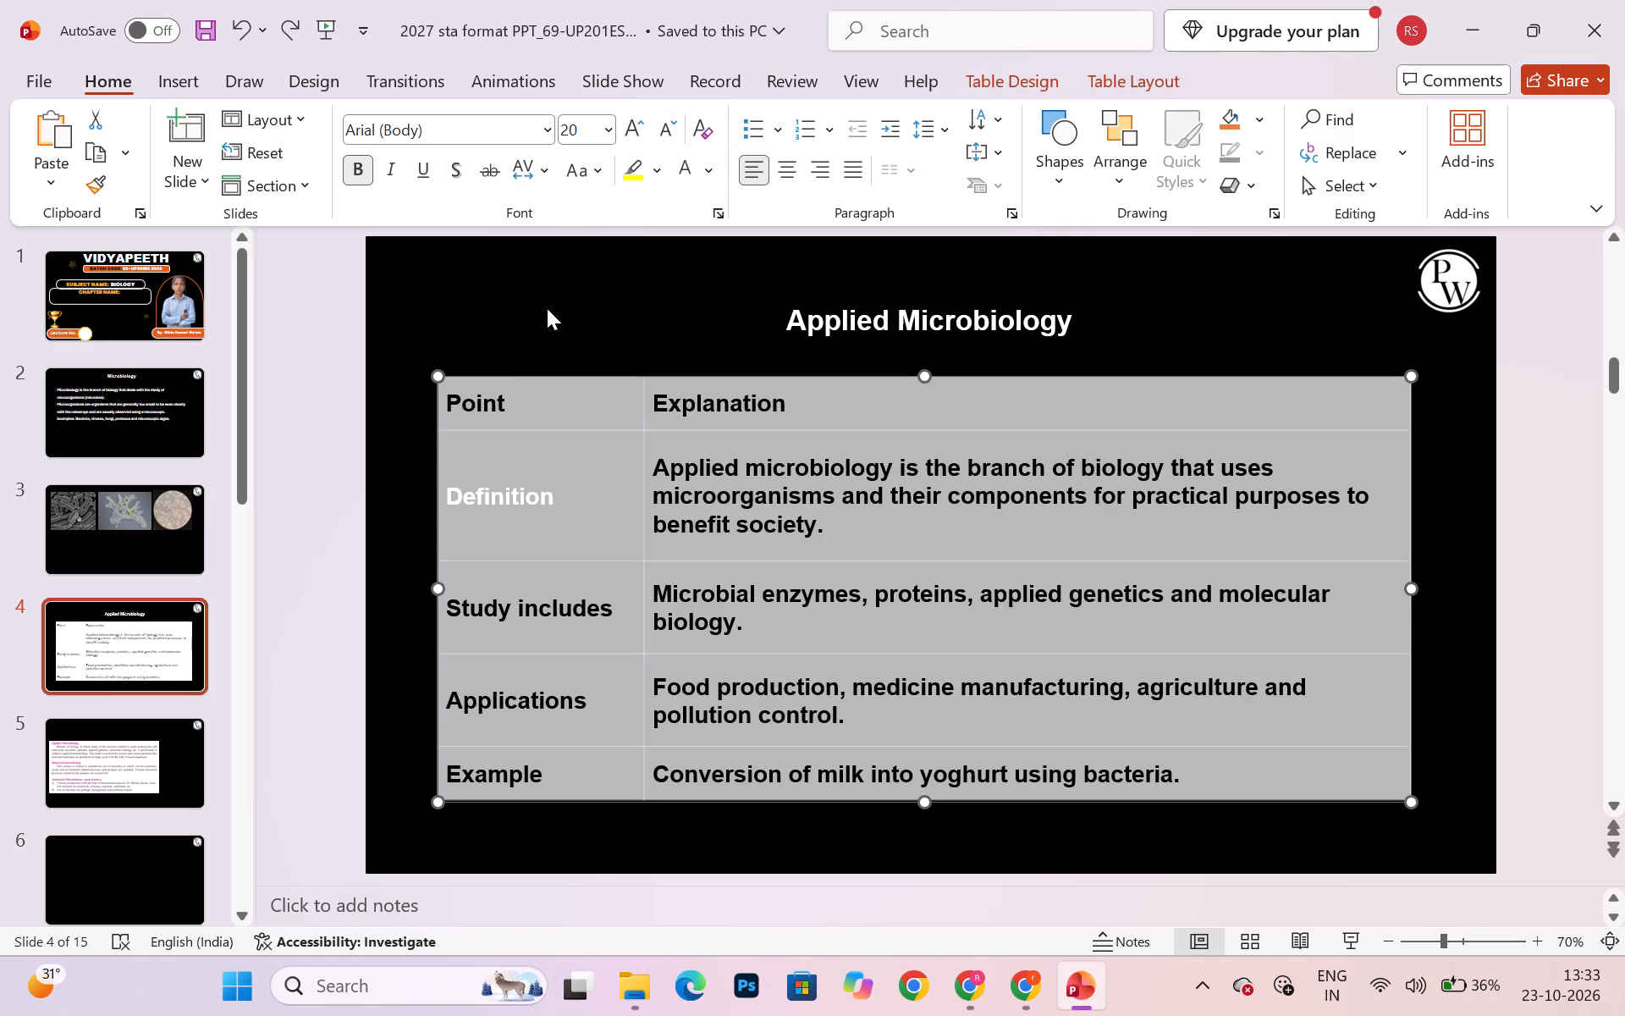
Undo the latest font colour, table style and font size changes on the Applied Microbiology table.
key(ctrl+z)
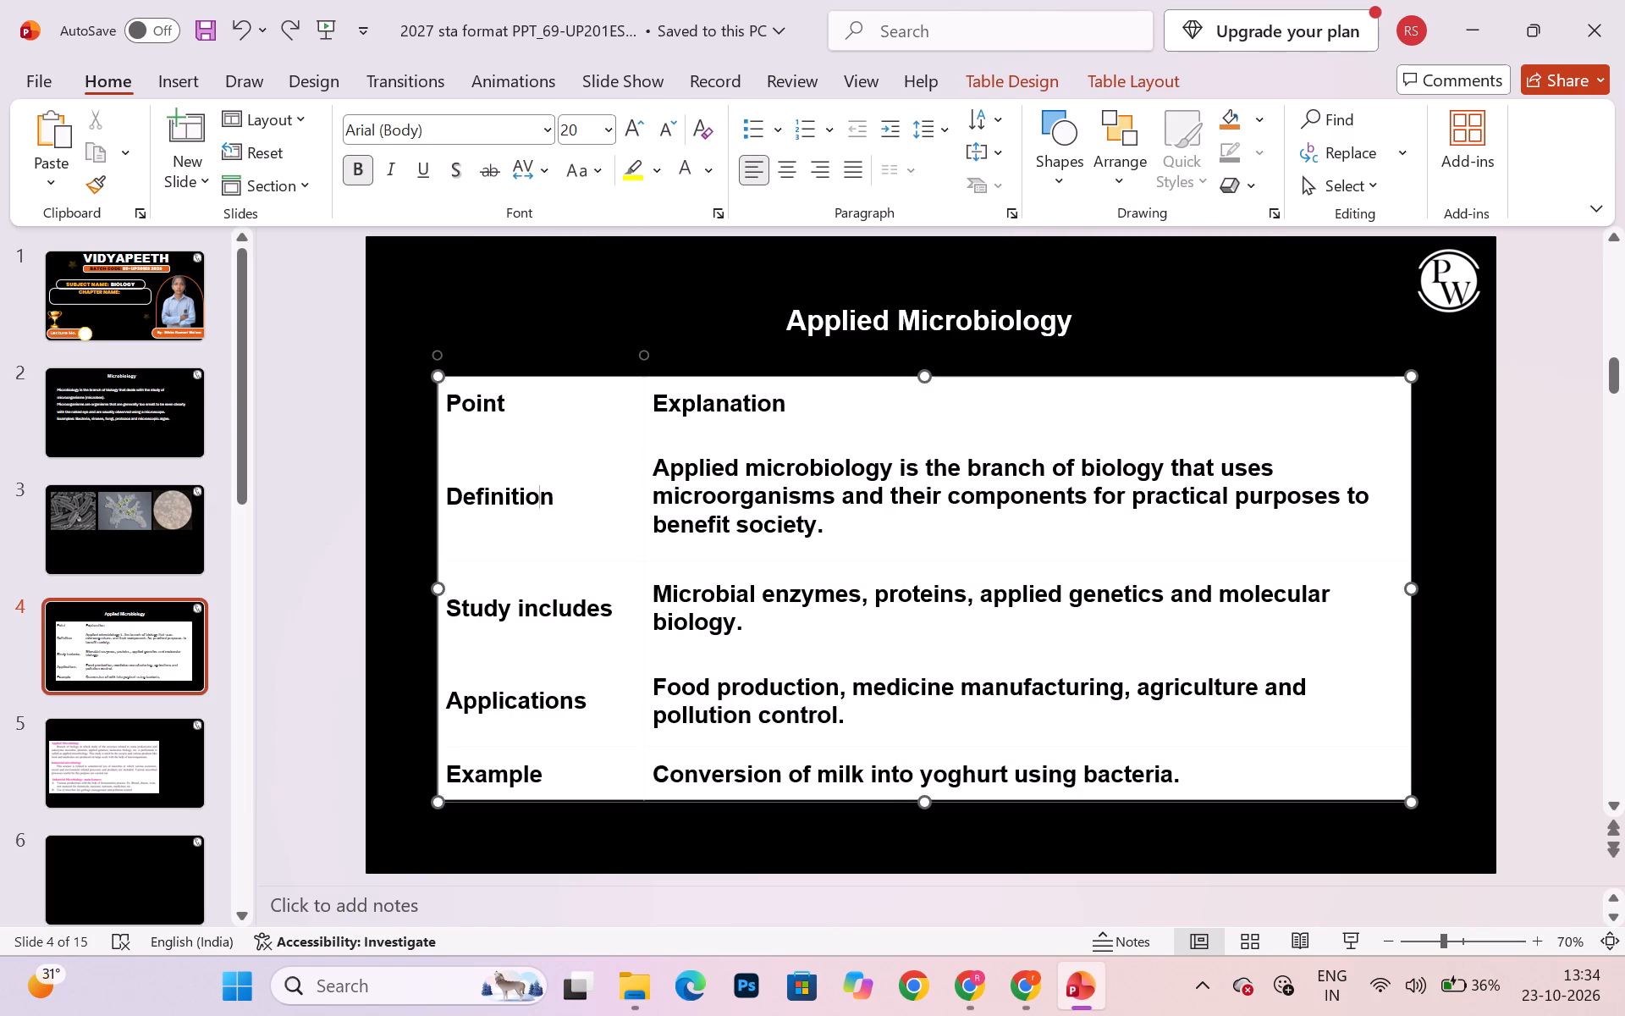
key(ctrl+z)
key(ctrl+z)
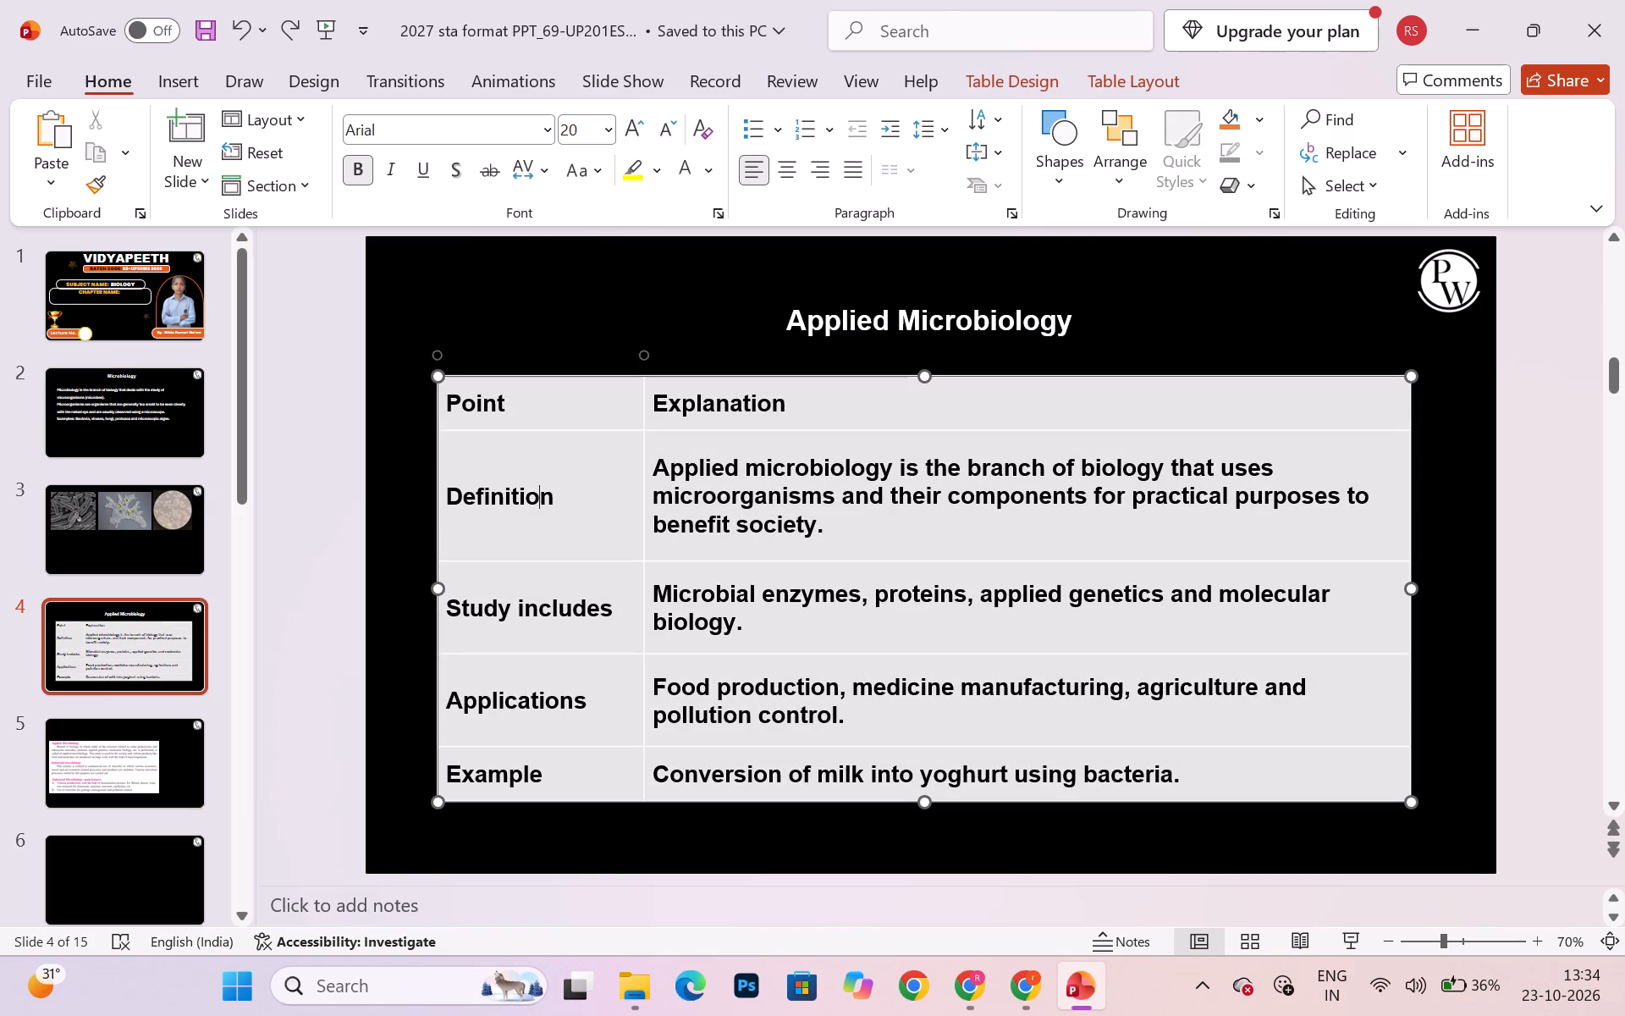
key(ctrl+z)
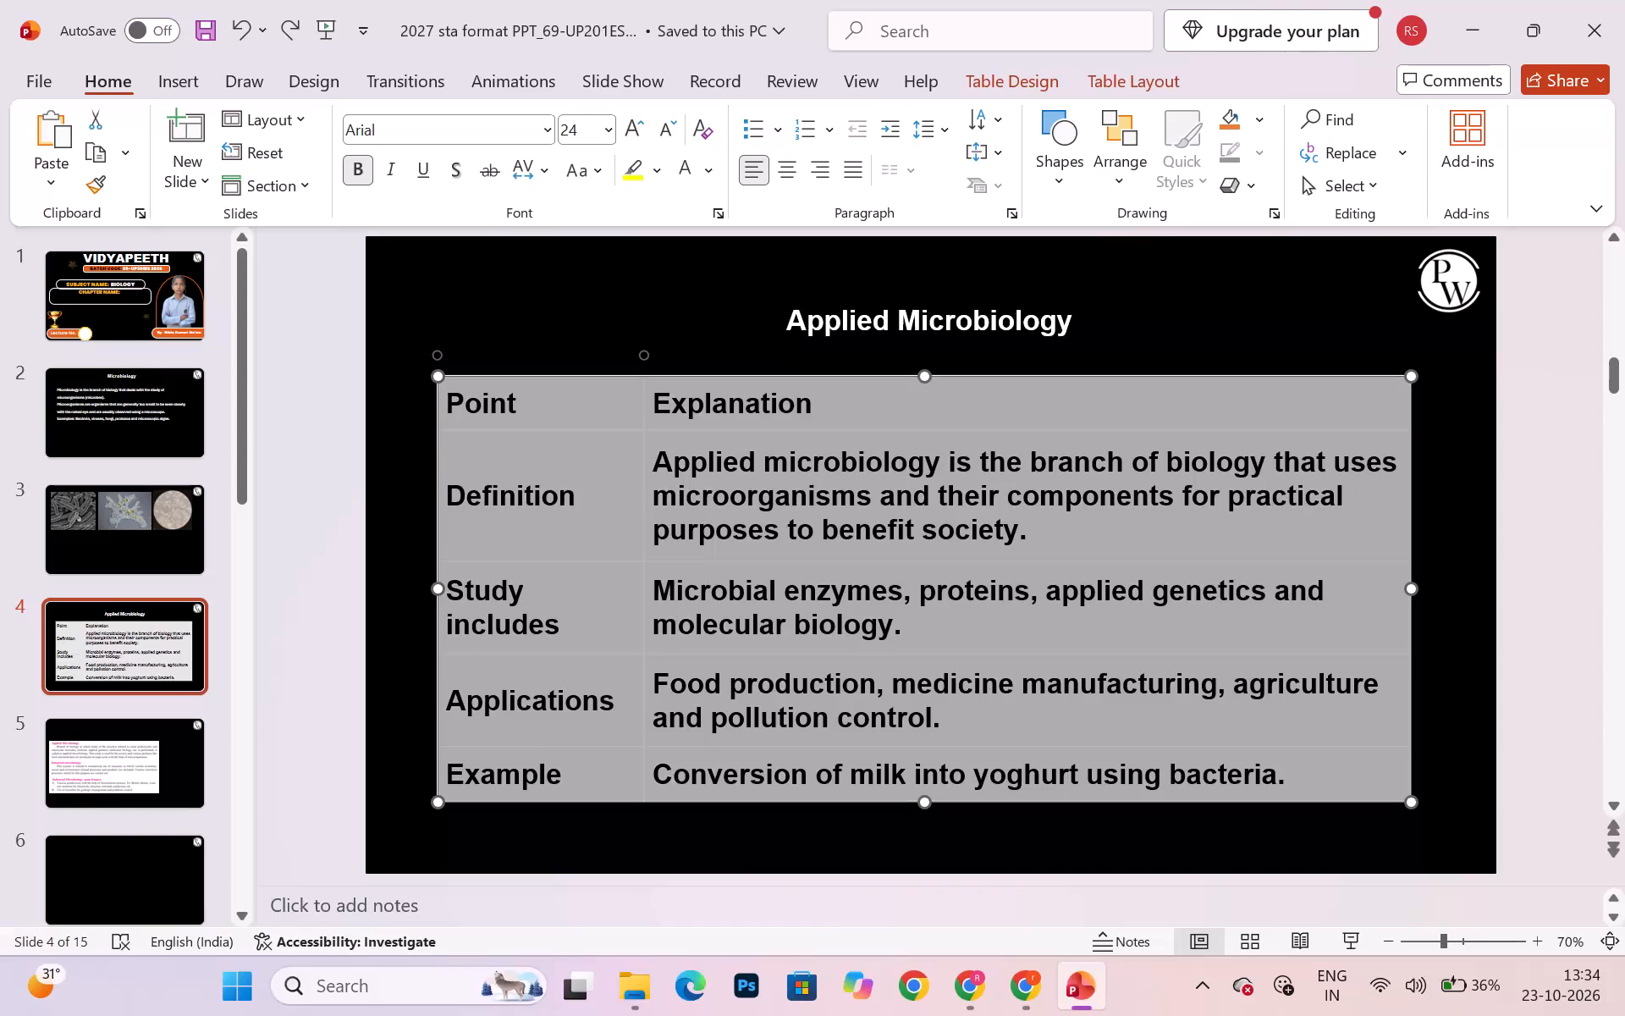
Set the font size of all the Applied Microbiology table text to 20.
click(606, 136)
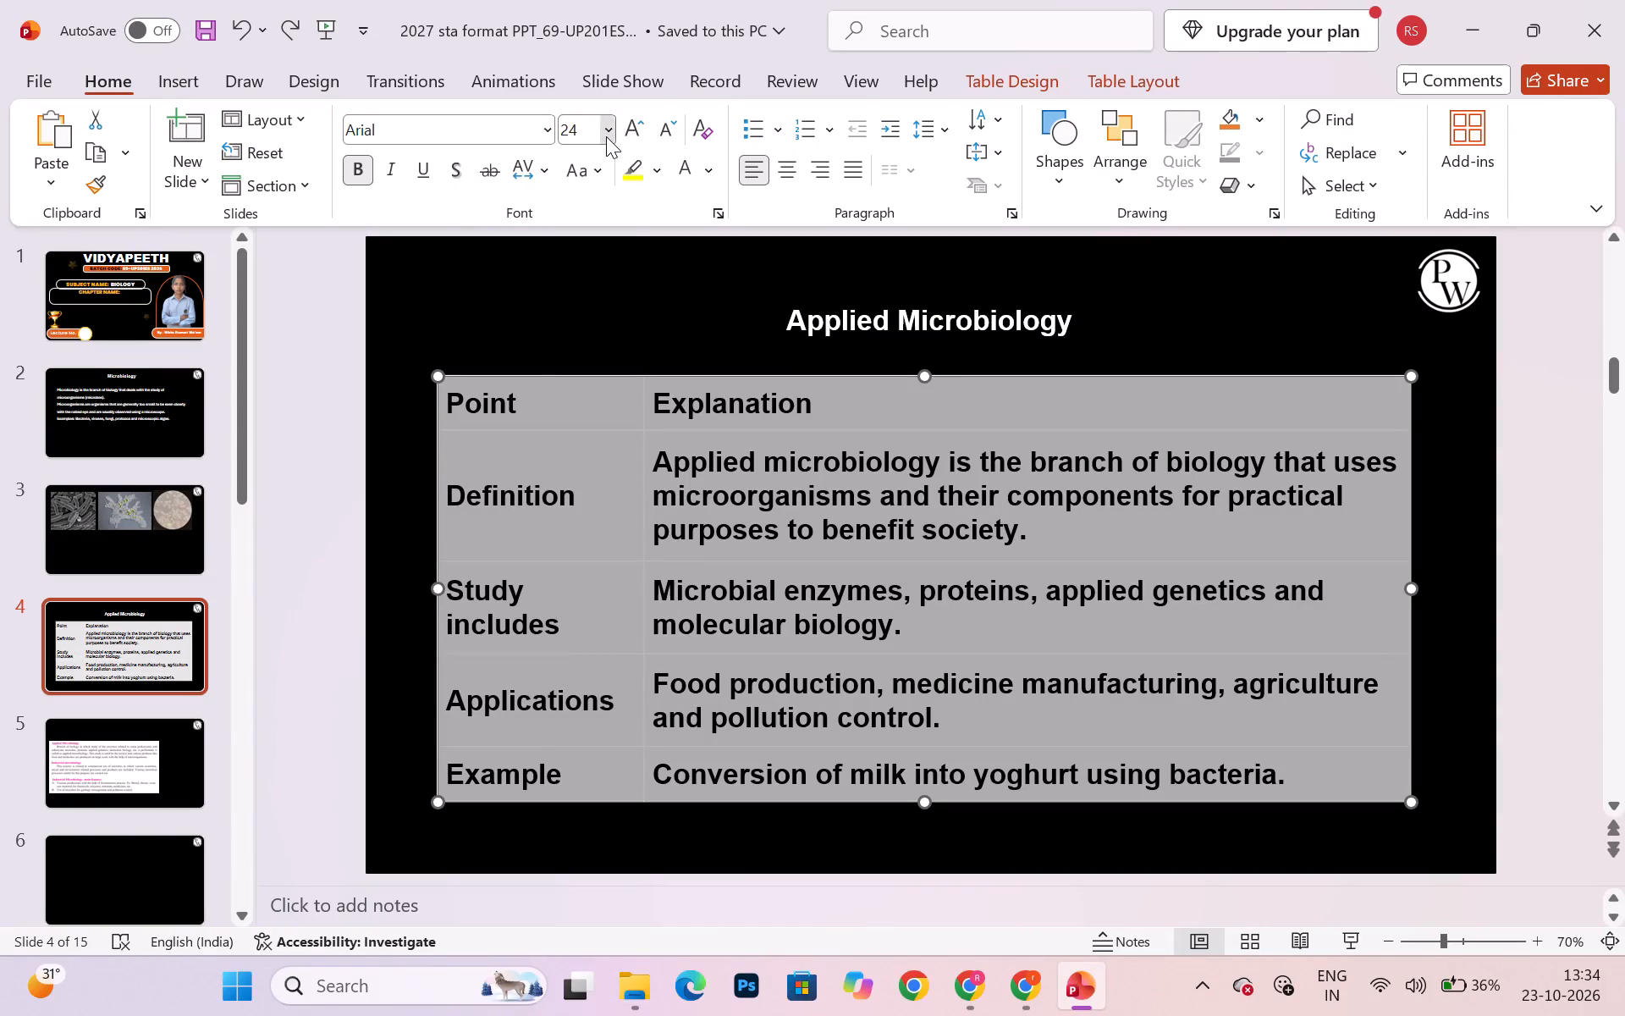
click(584, 436)
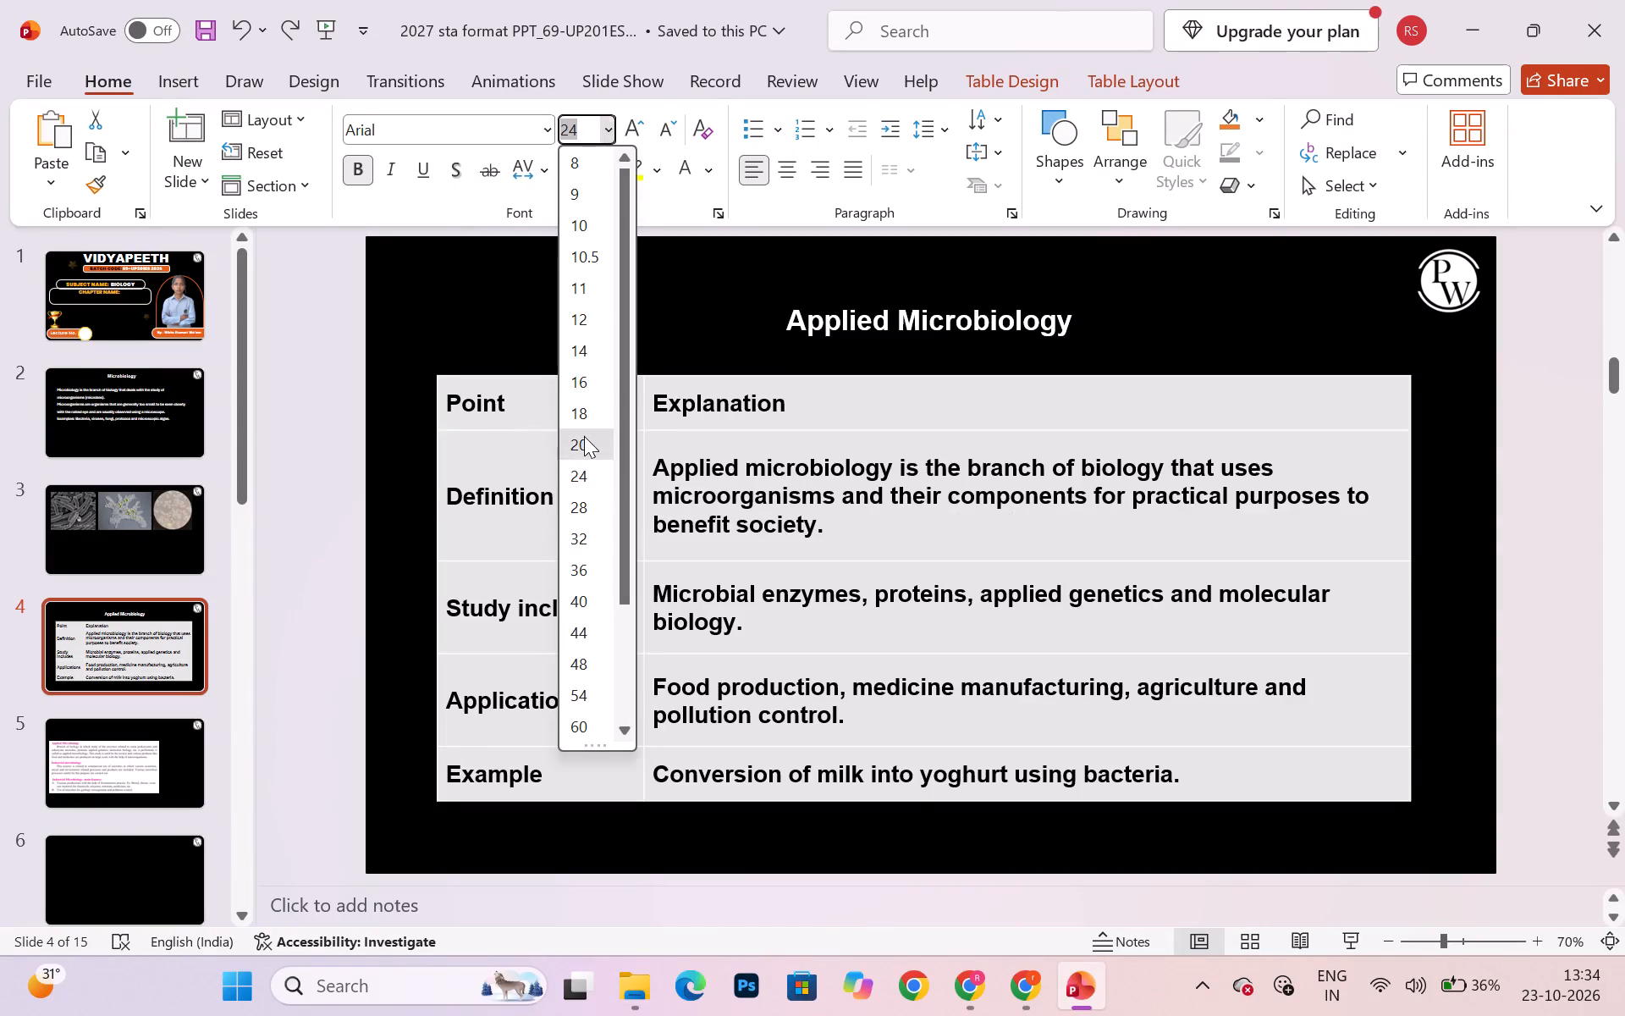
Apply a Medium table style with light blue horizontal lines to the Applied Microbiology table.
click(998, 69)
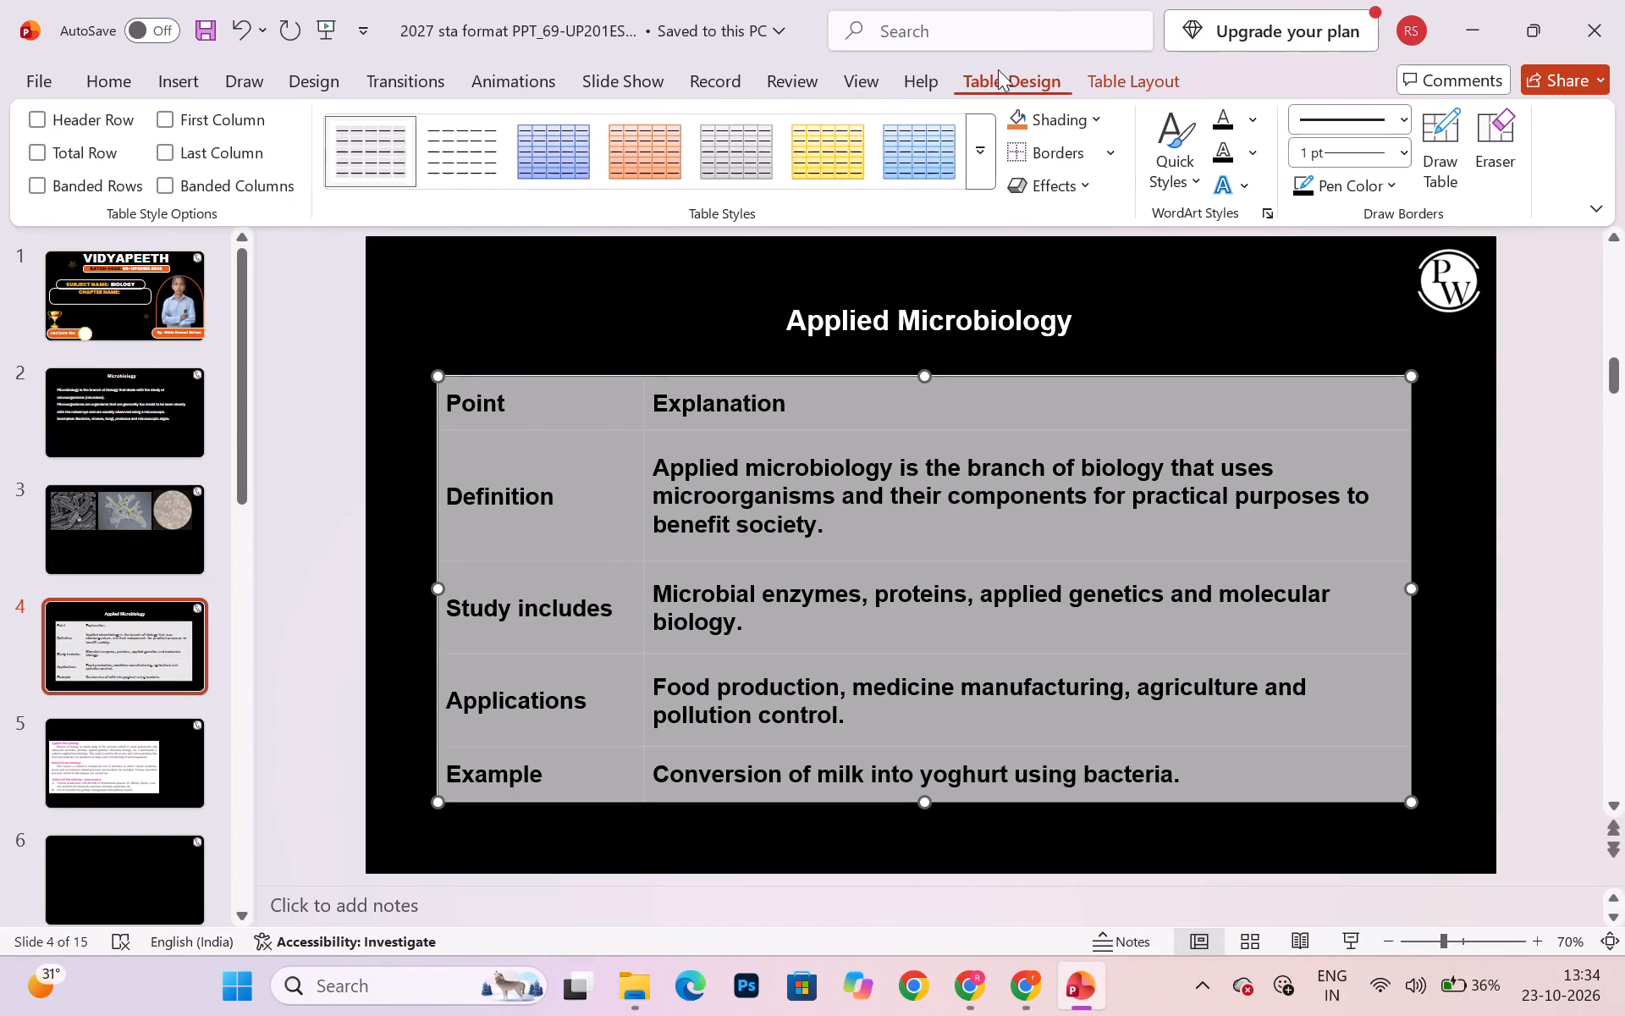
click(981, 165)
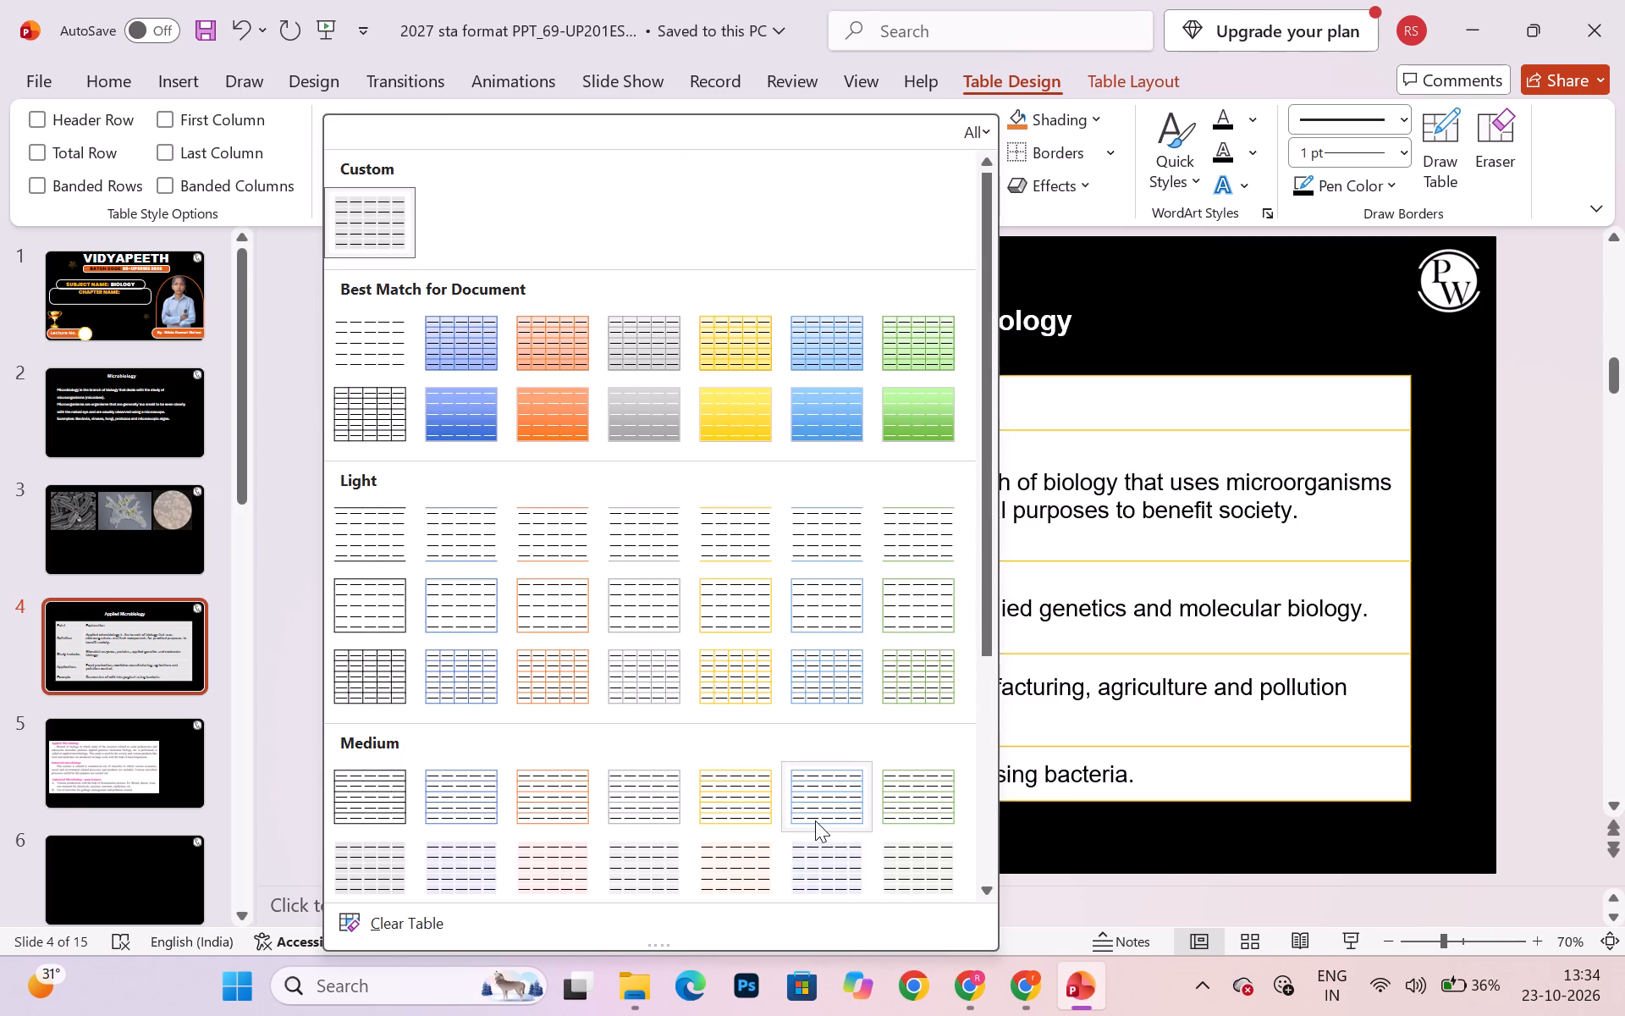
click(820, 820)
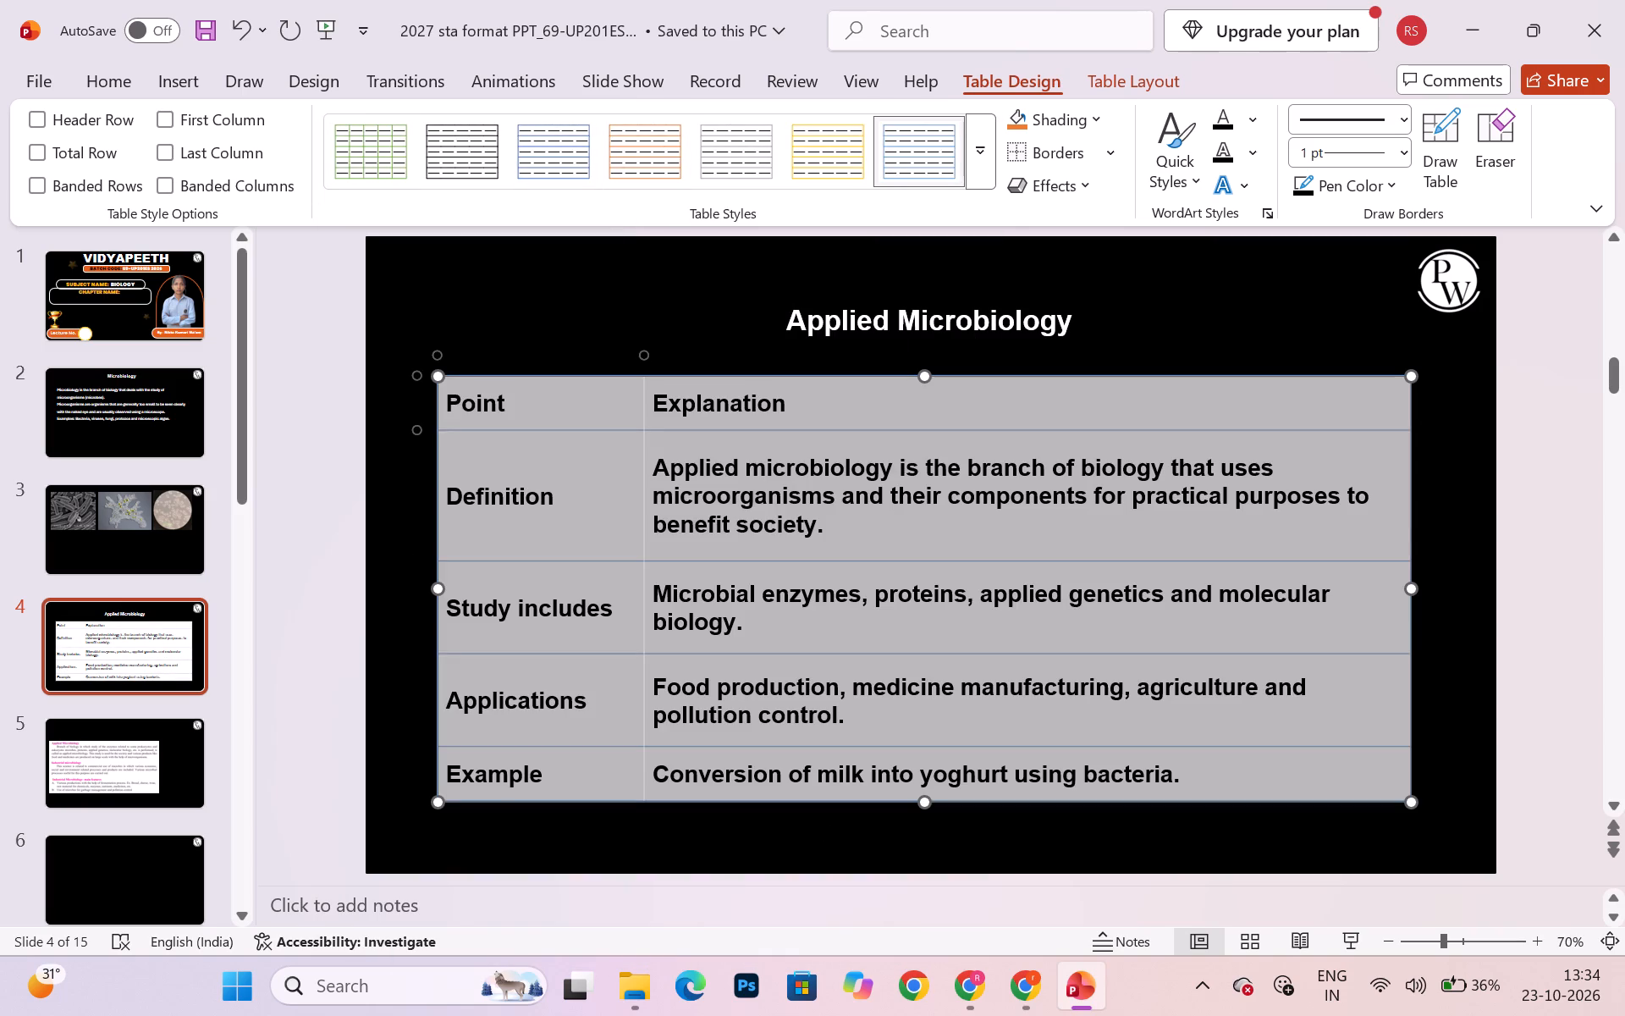
Change the font colour of all text in the Applied Microbiology table to white.
key(ctrl+a)
click(105, 81)
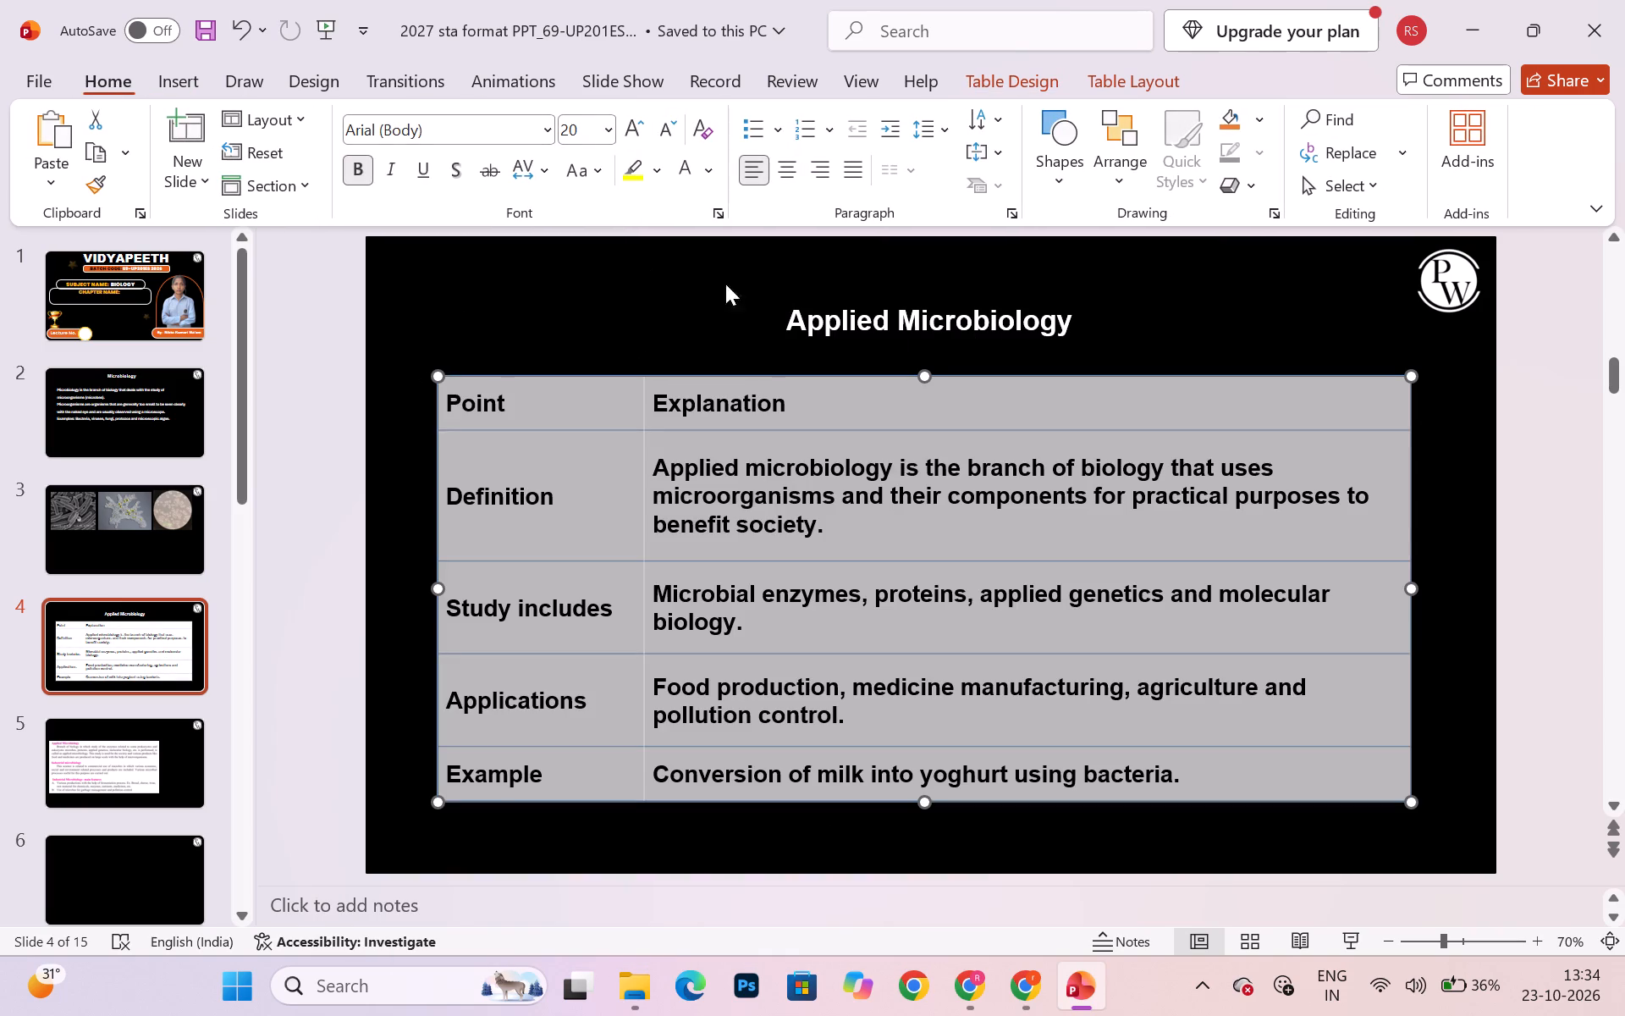
click(715, 161)
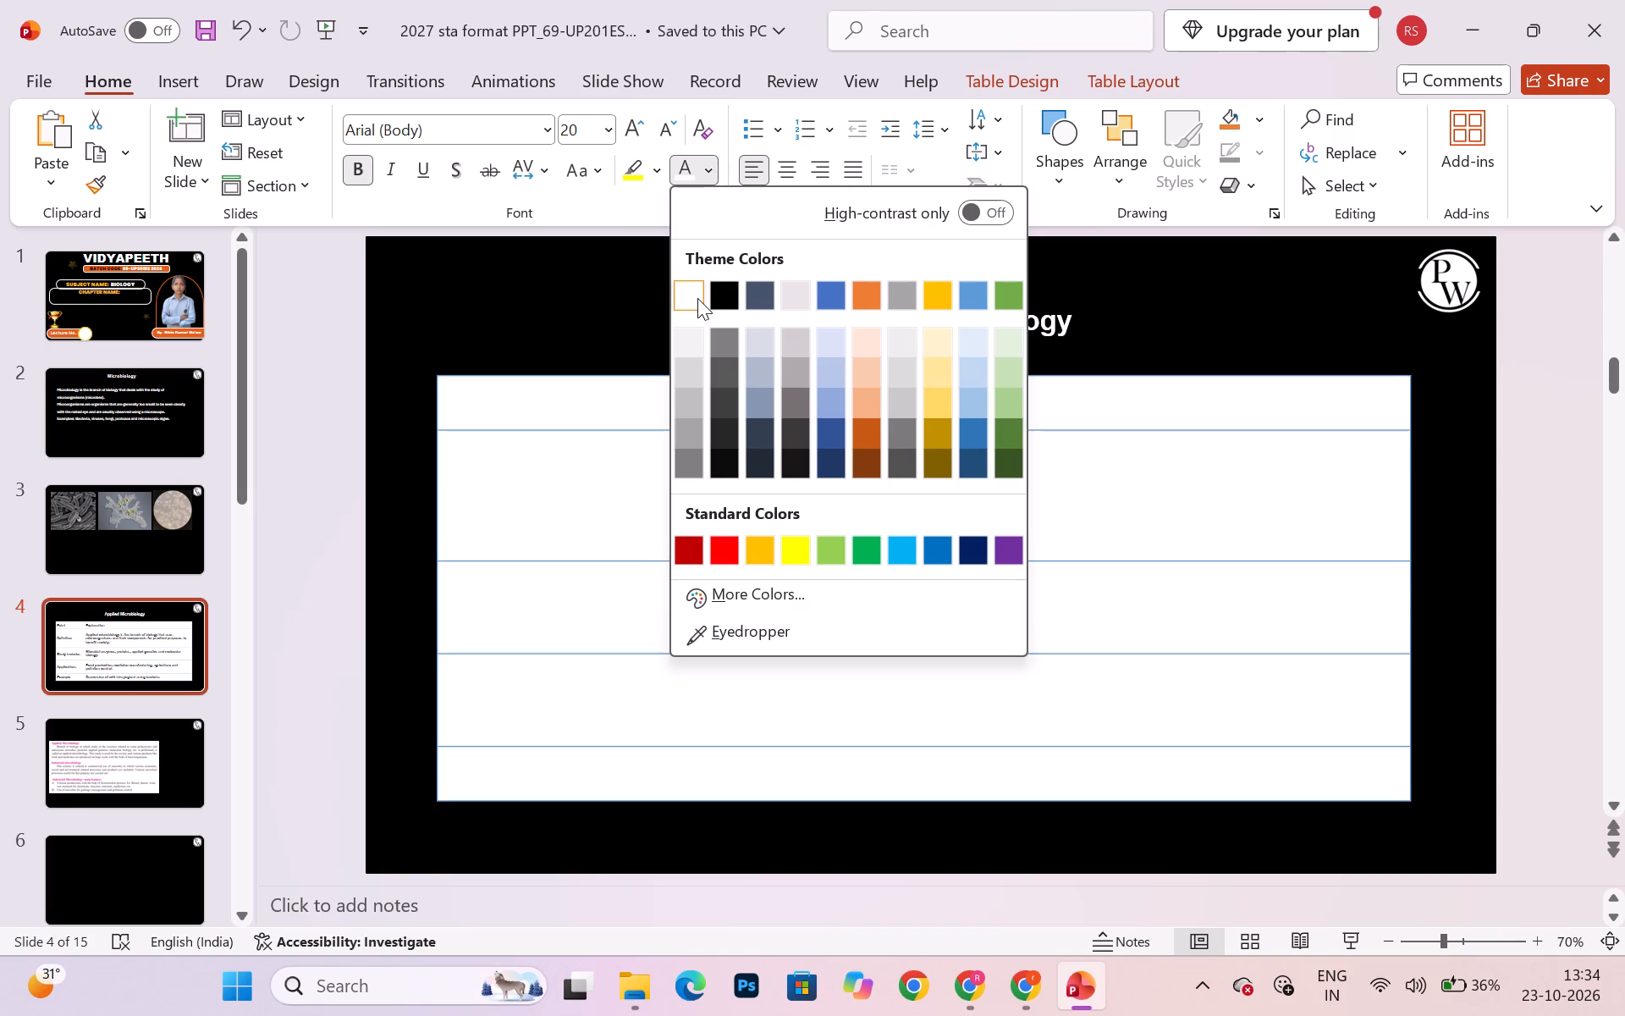
click(697, 298)
click(556, 284)
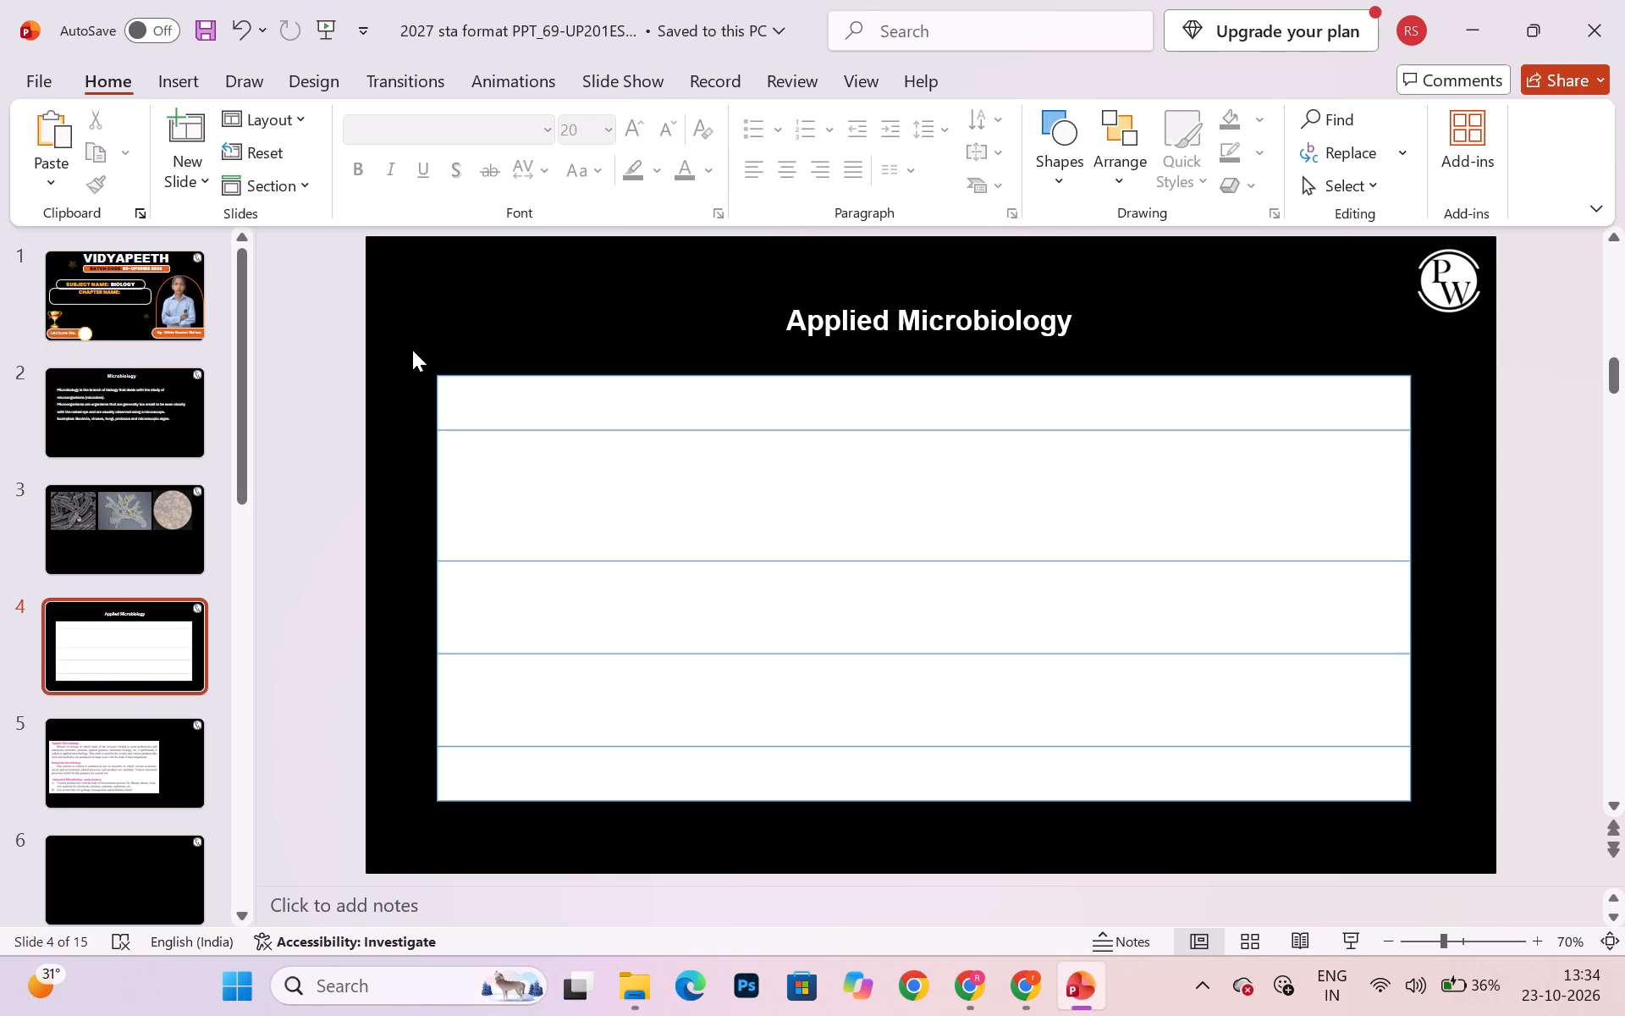
click(412, 350)
drag(273, 650, 140, 649)
click(140, 649)
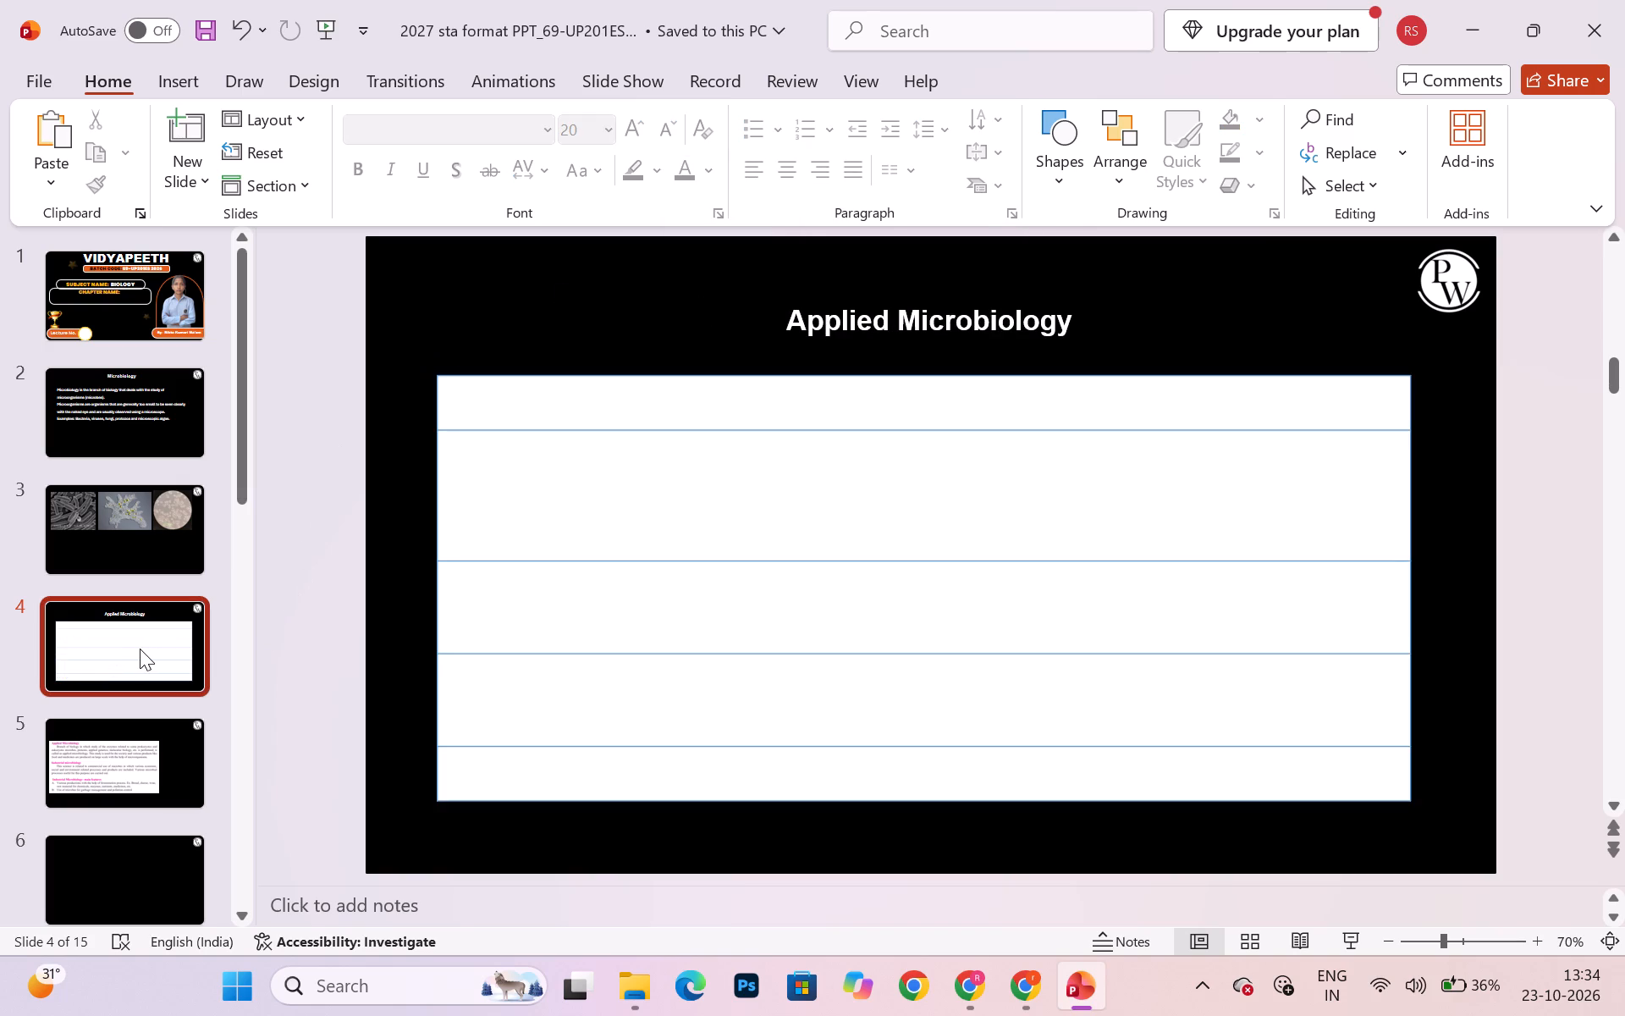
Apply the Best Match table style without fill or gridlines to the whole Applied Microbiology table.
click(686, 544)
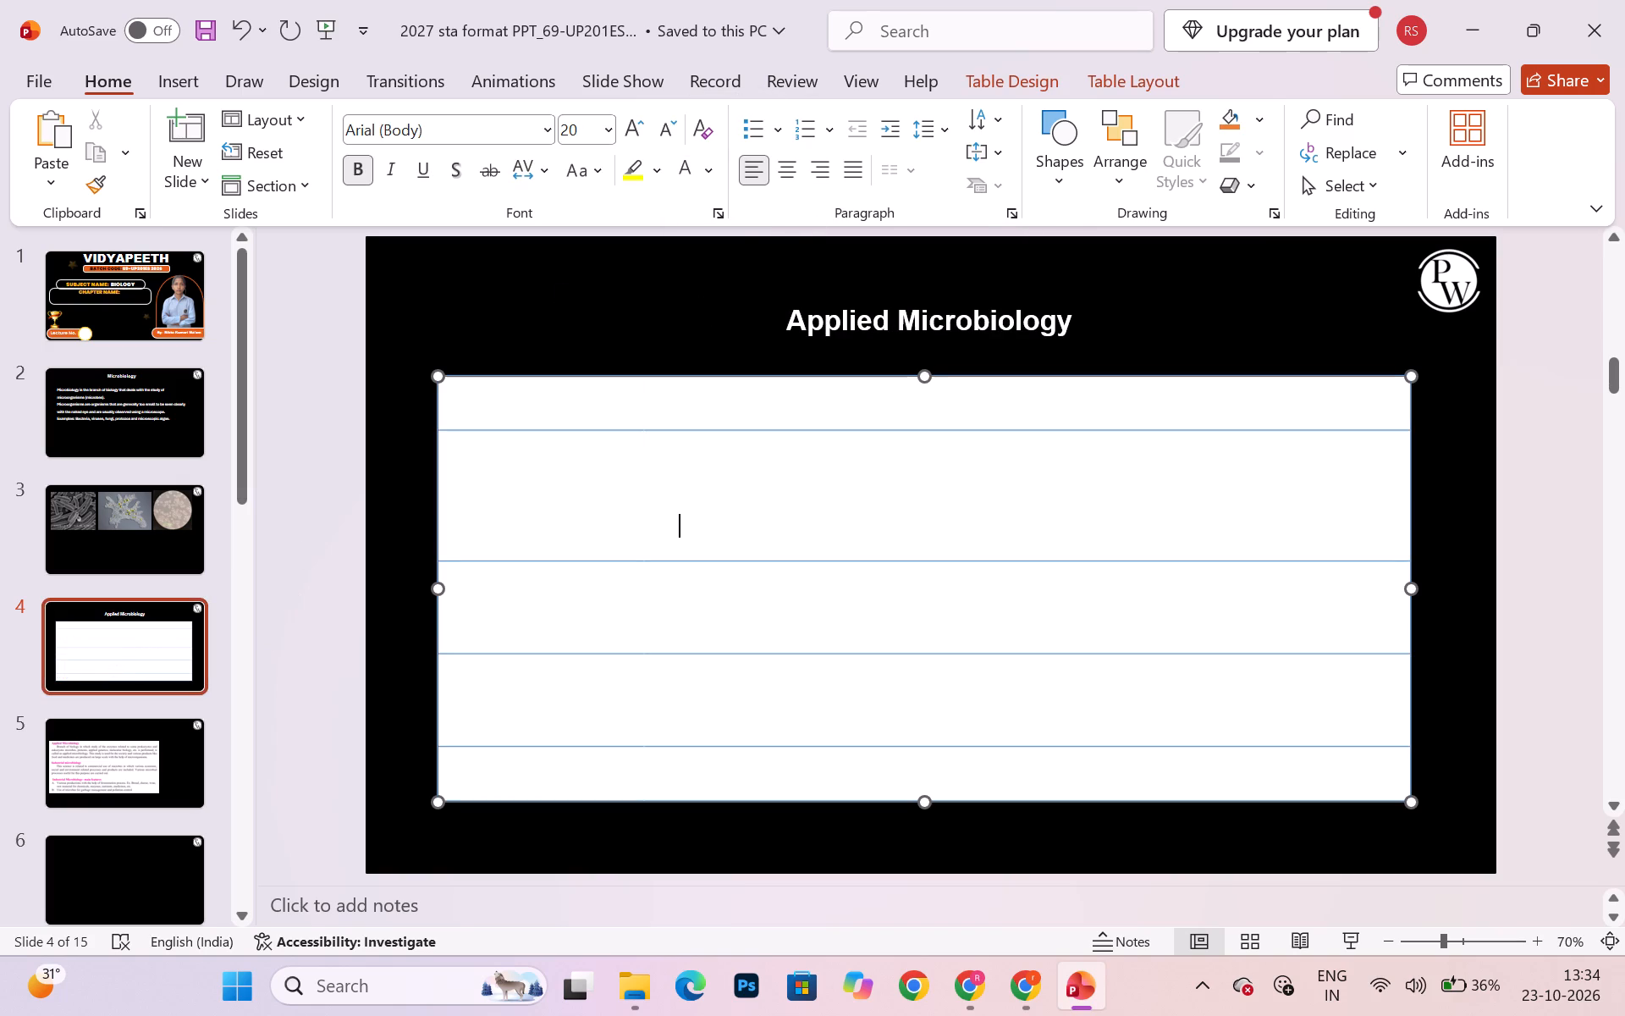
key(ctrl+a)
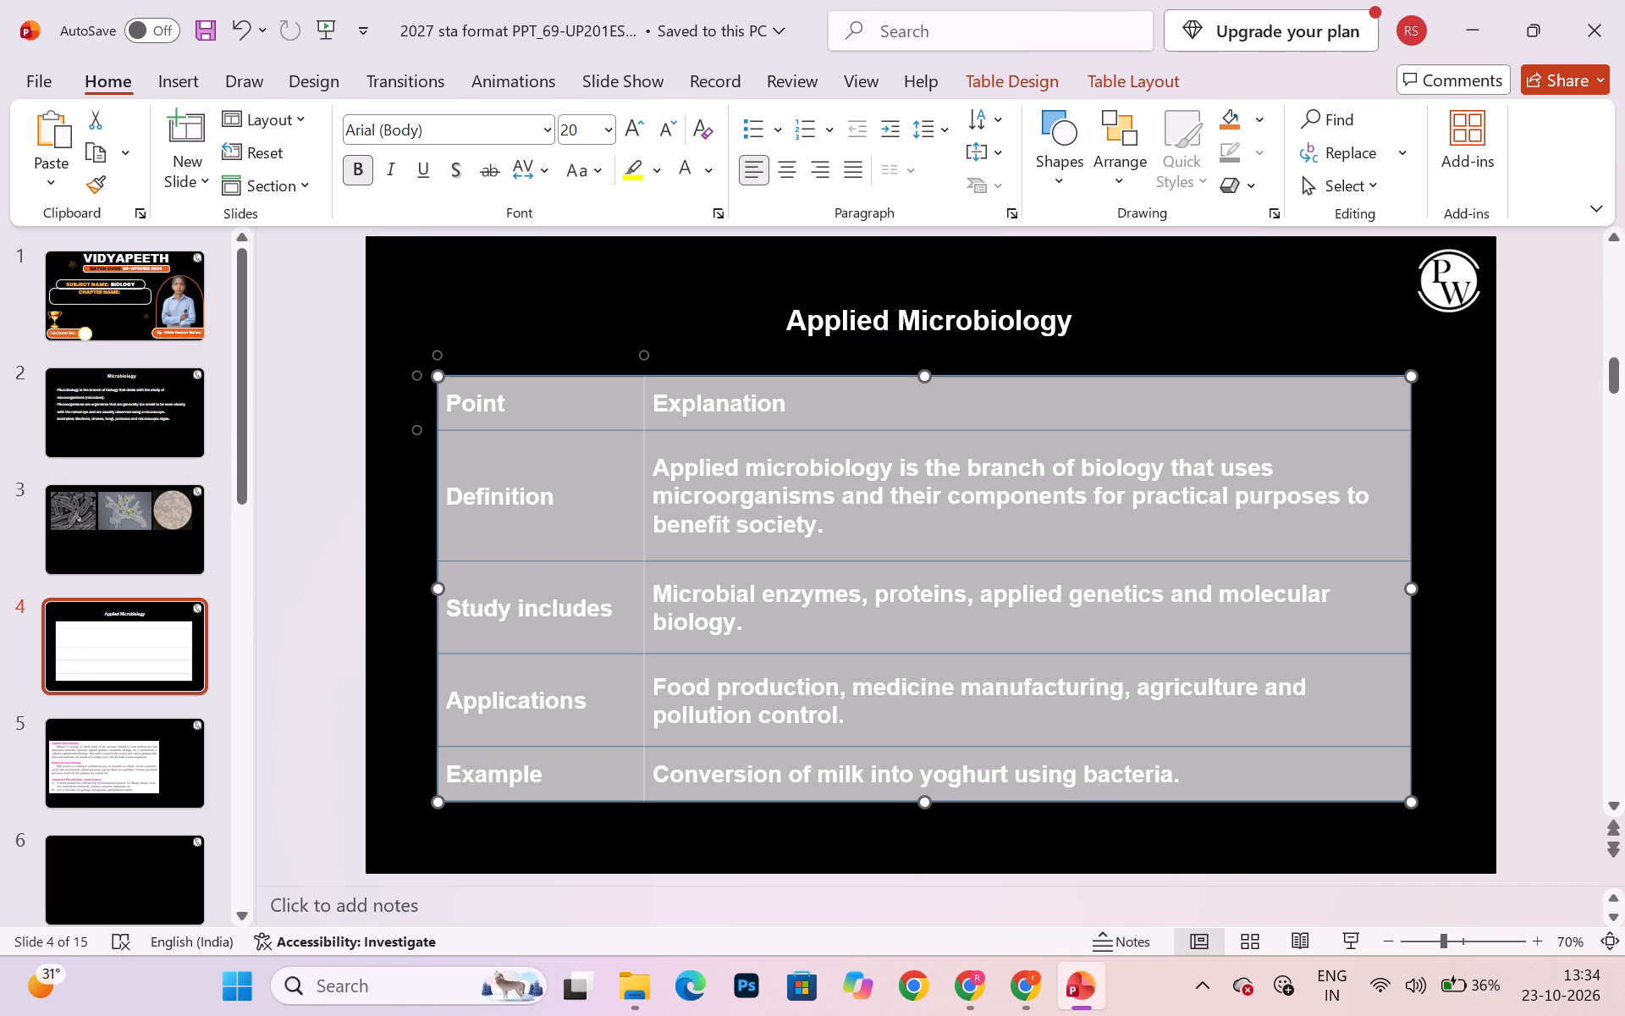
click(987, 89)
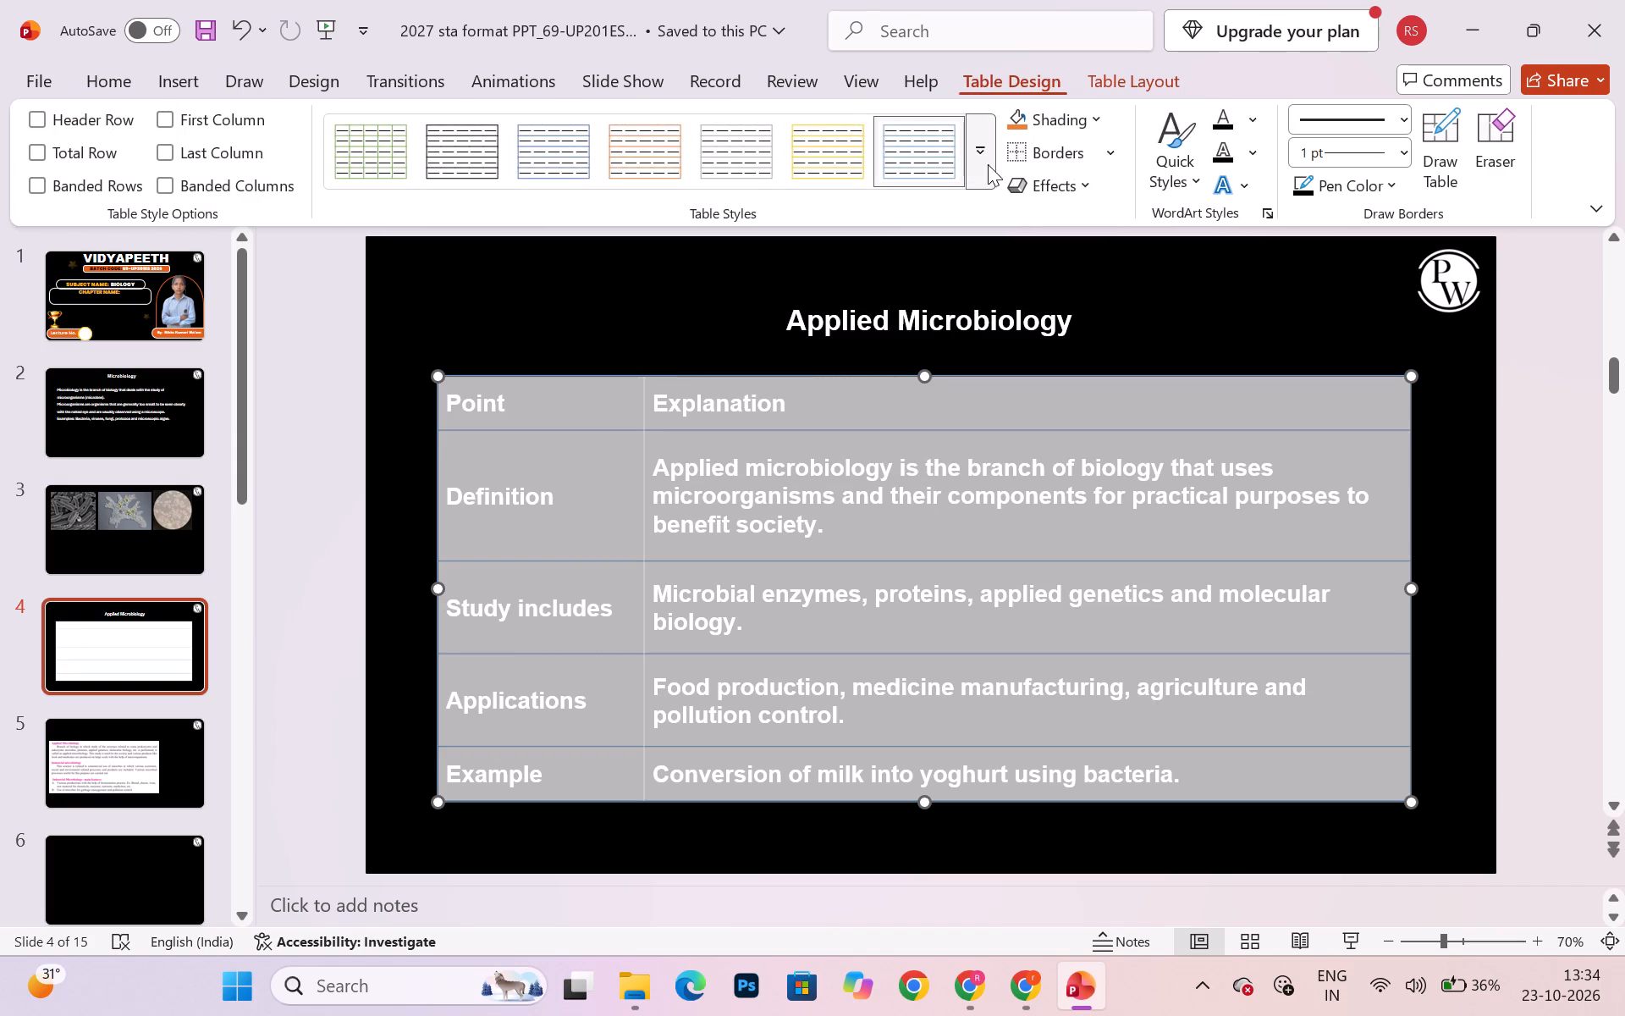
click(983, 164)
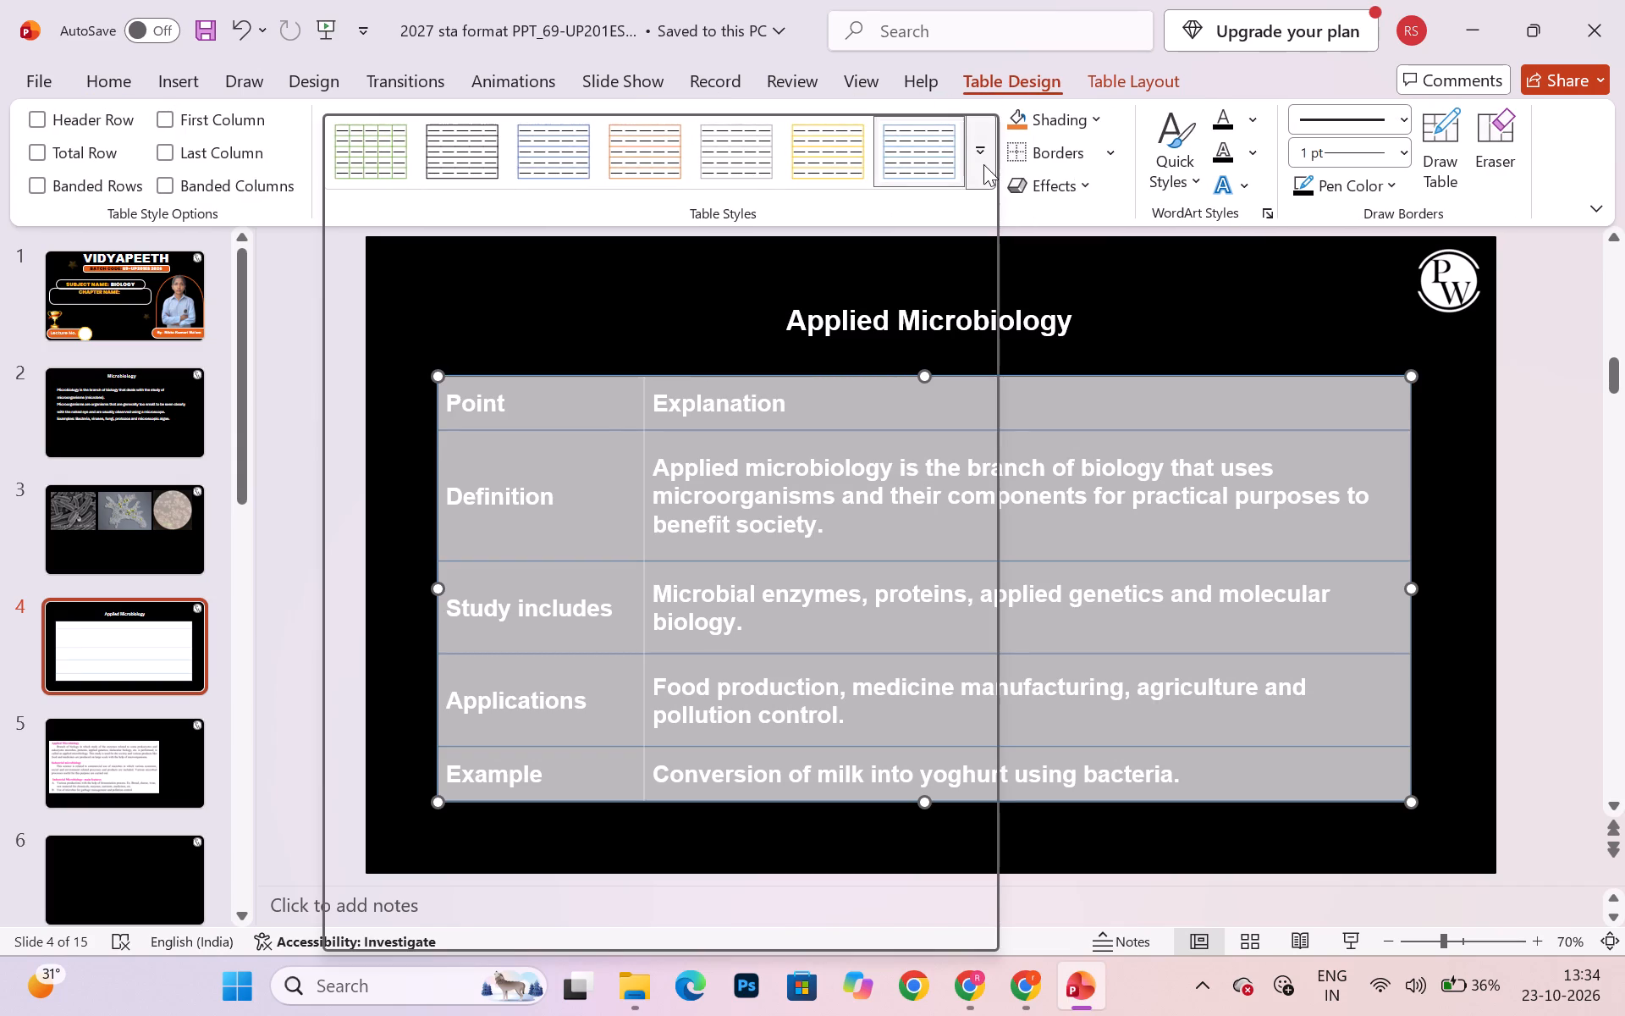
click(361, 355)
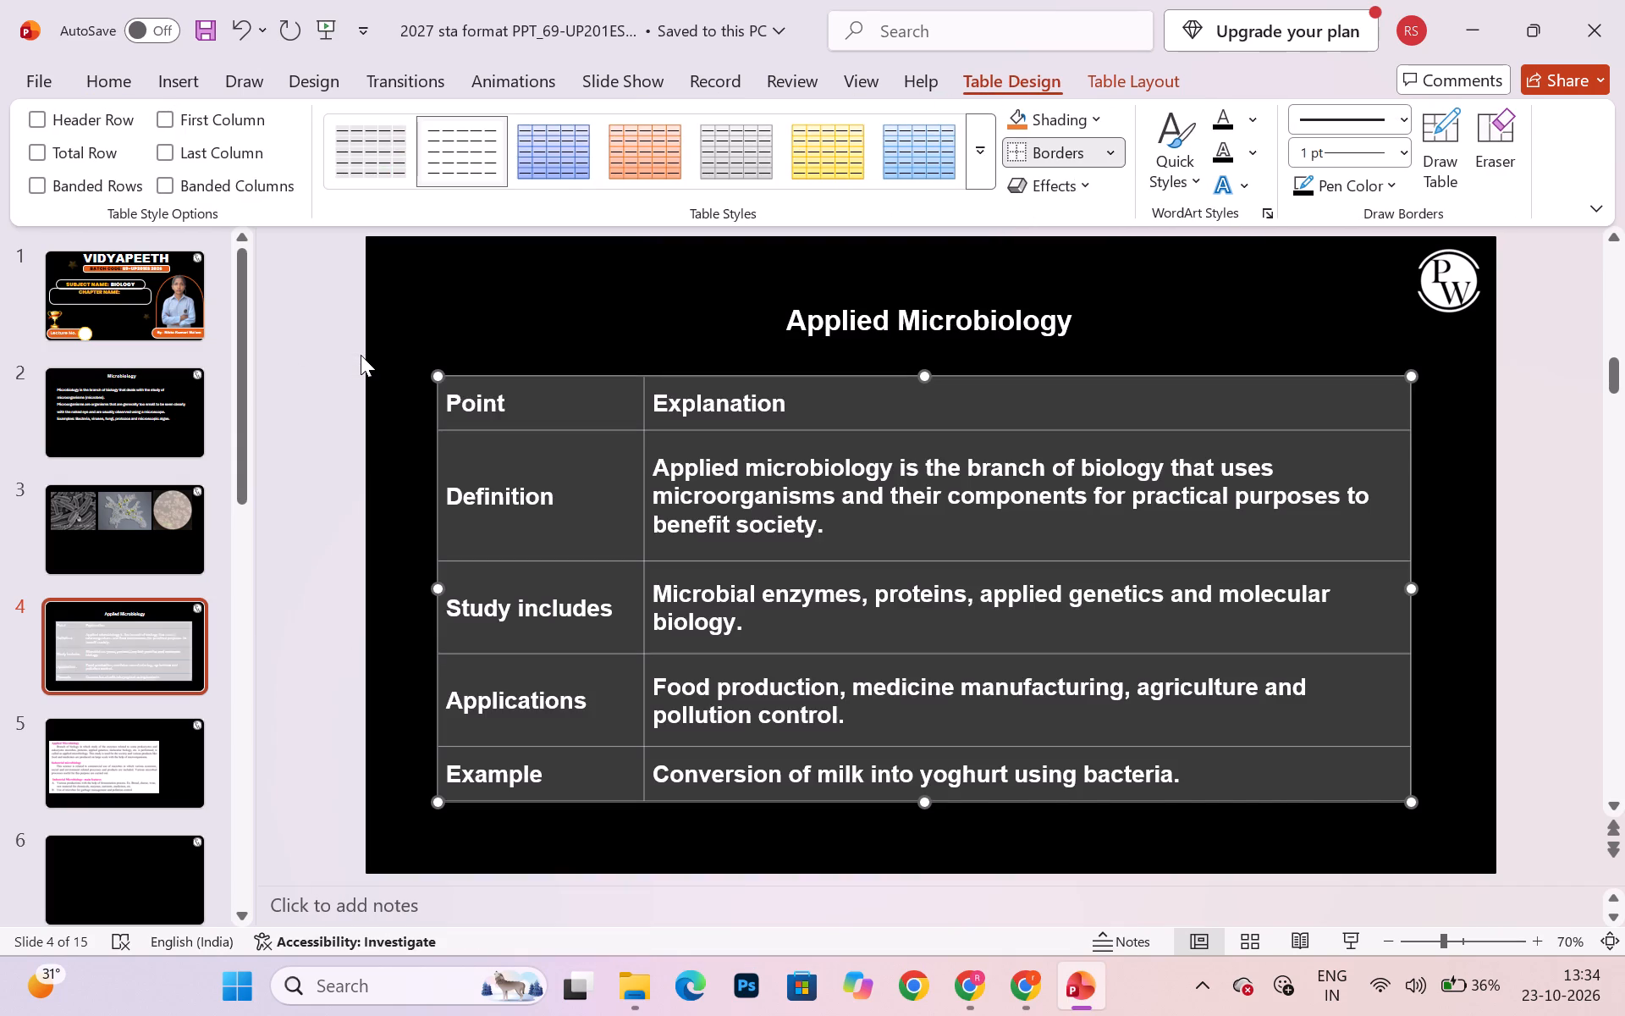
click(344, 461)
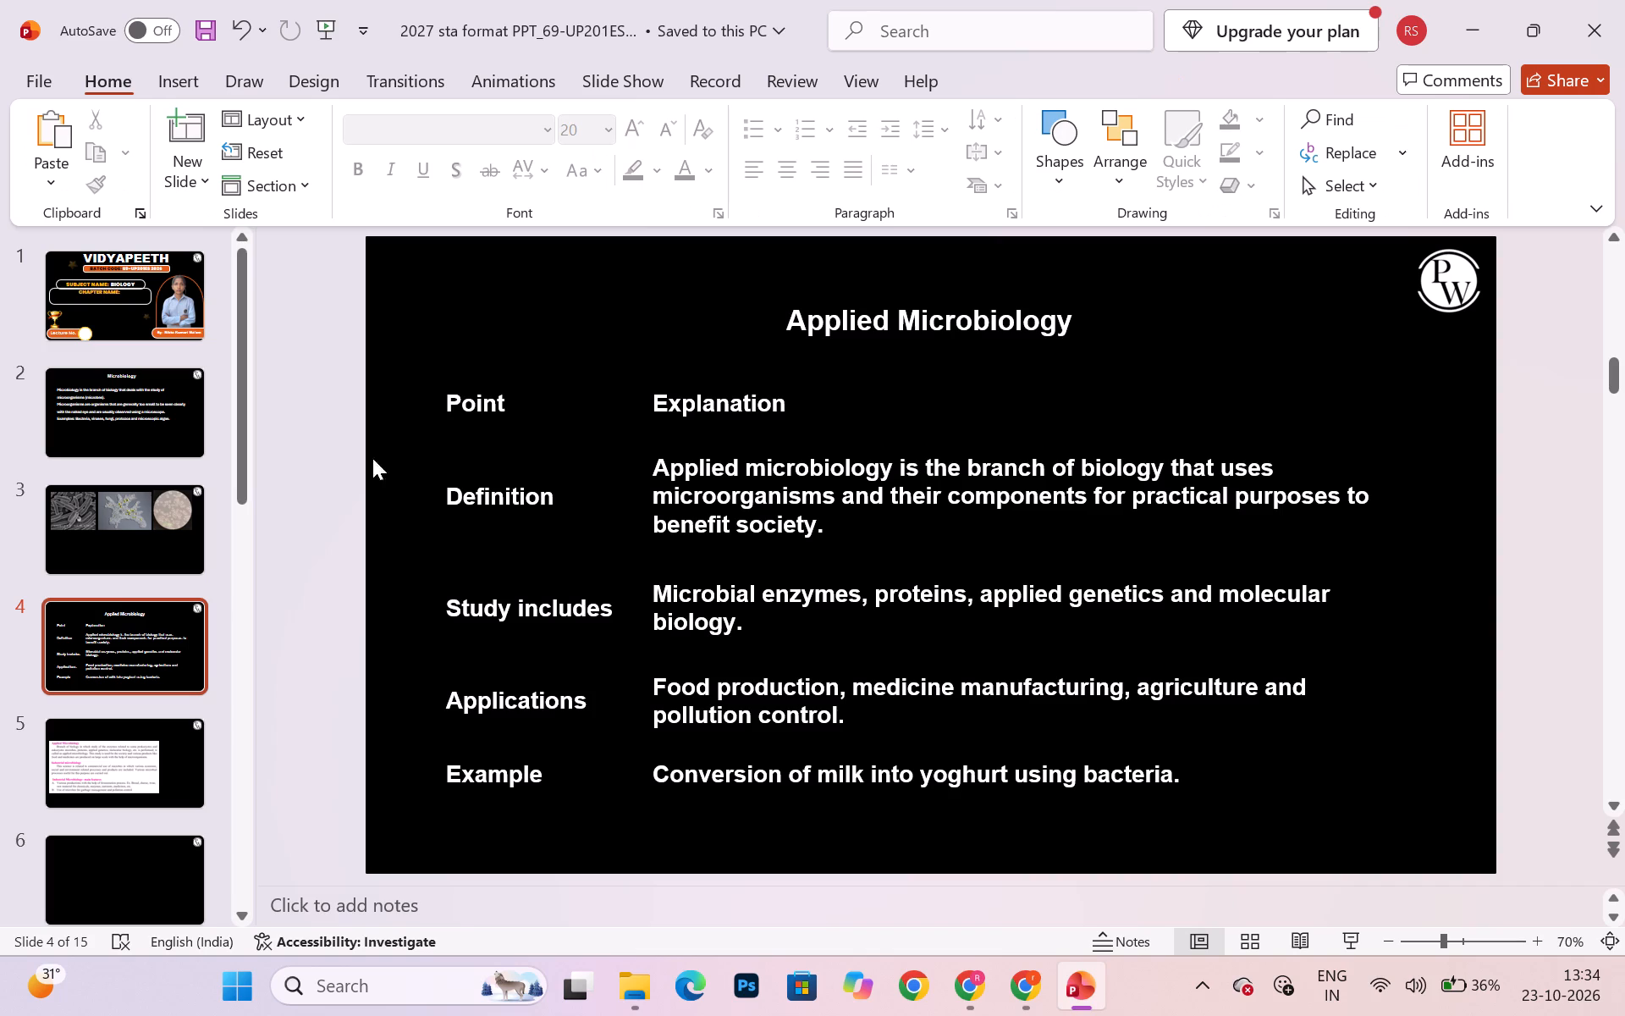
Delete the Point and Explanation header row from the Applied Microbiology table.
drag(793, 400, 556, 393)
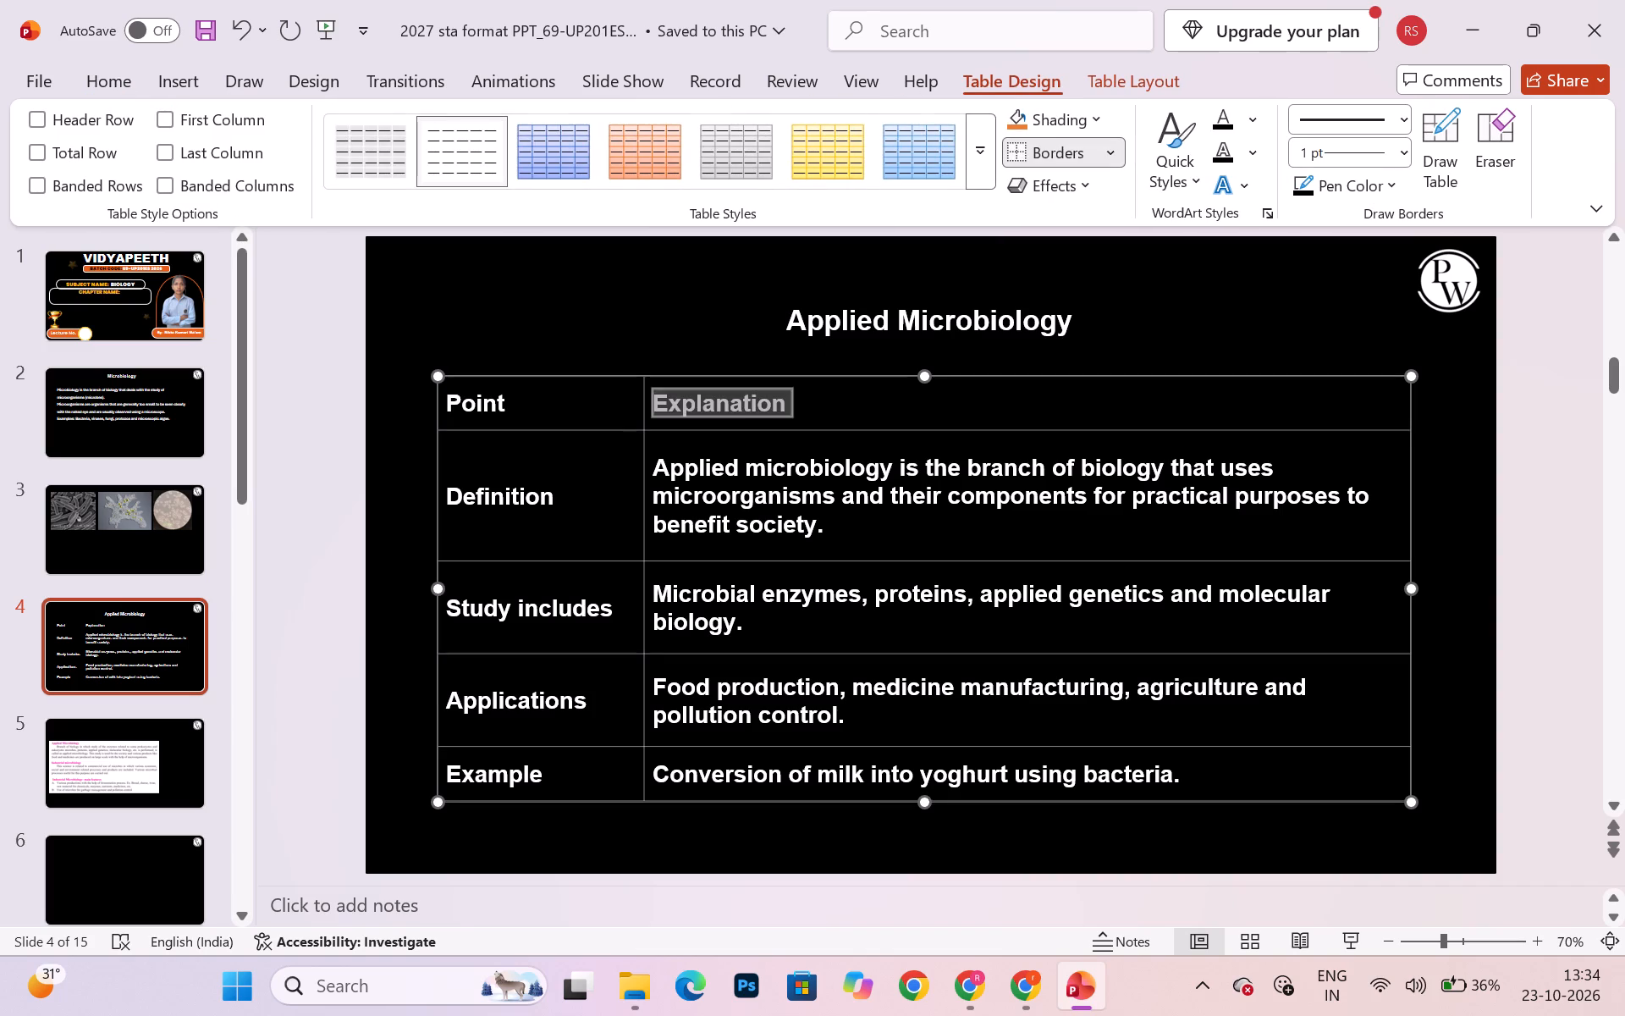
drag(556, 393, 461, 395)
key(BackSpace)
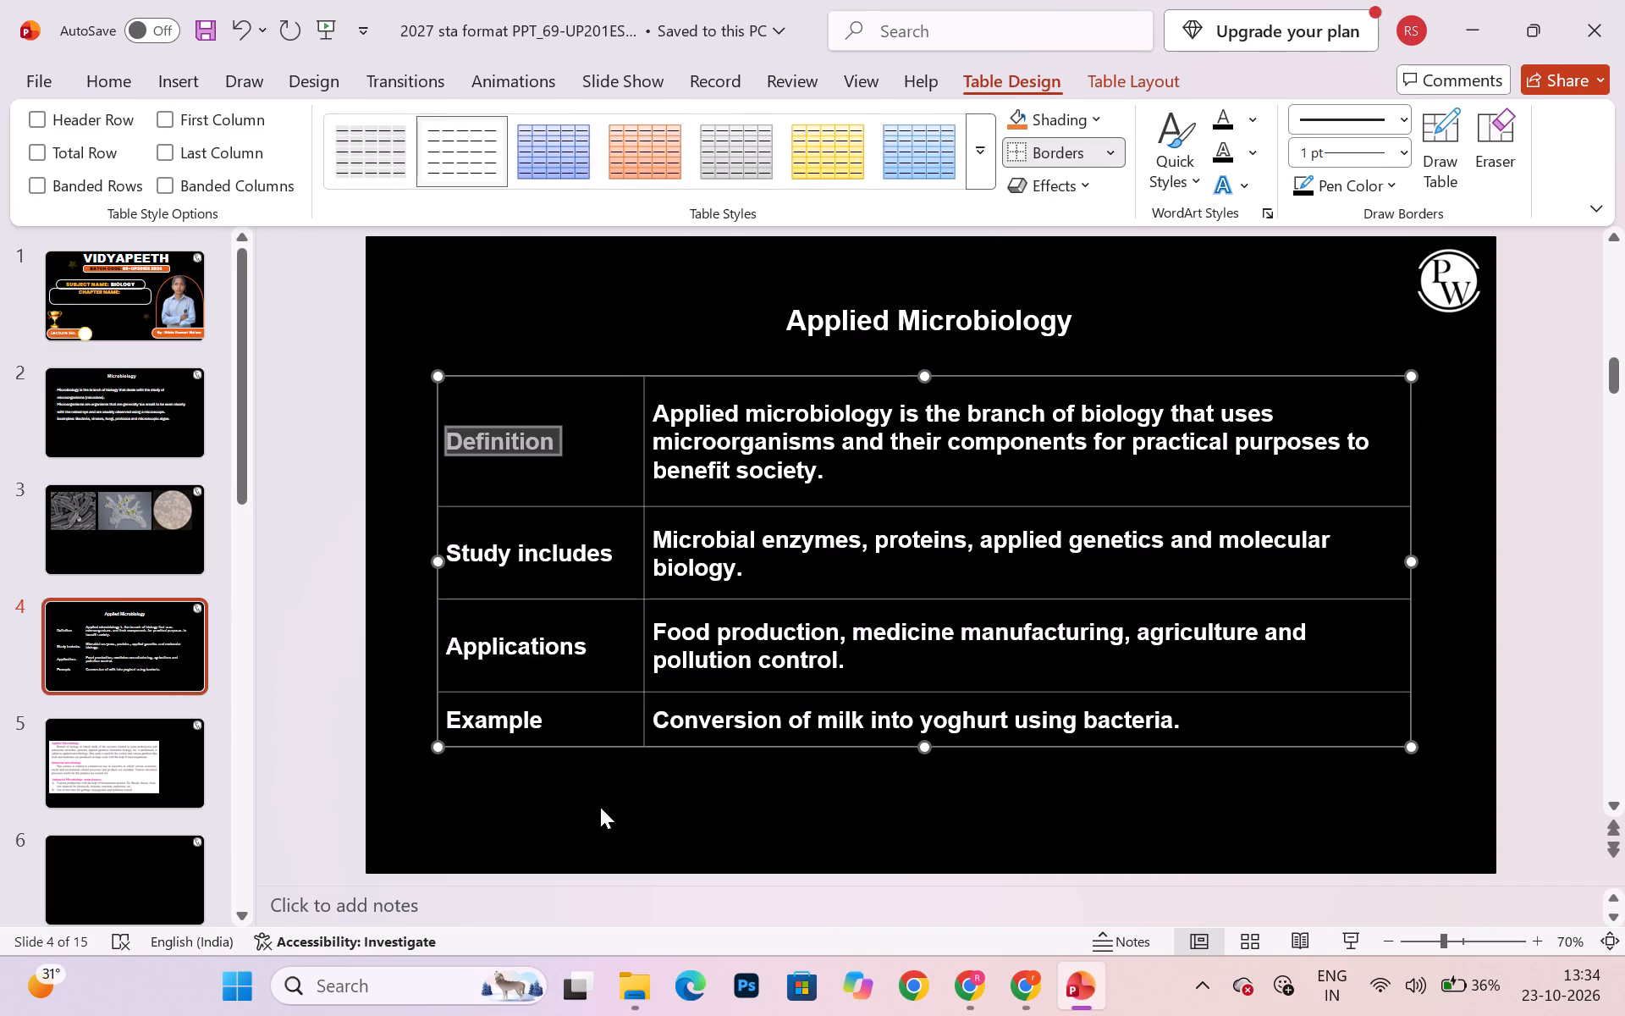
click(625, 821)
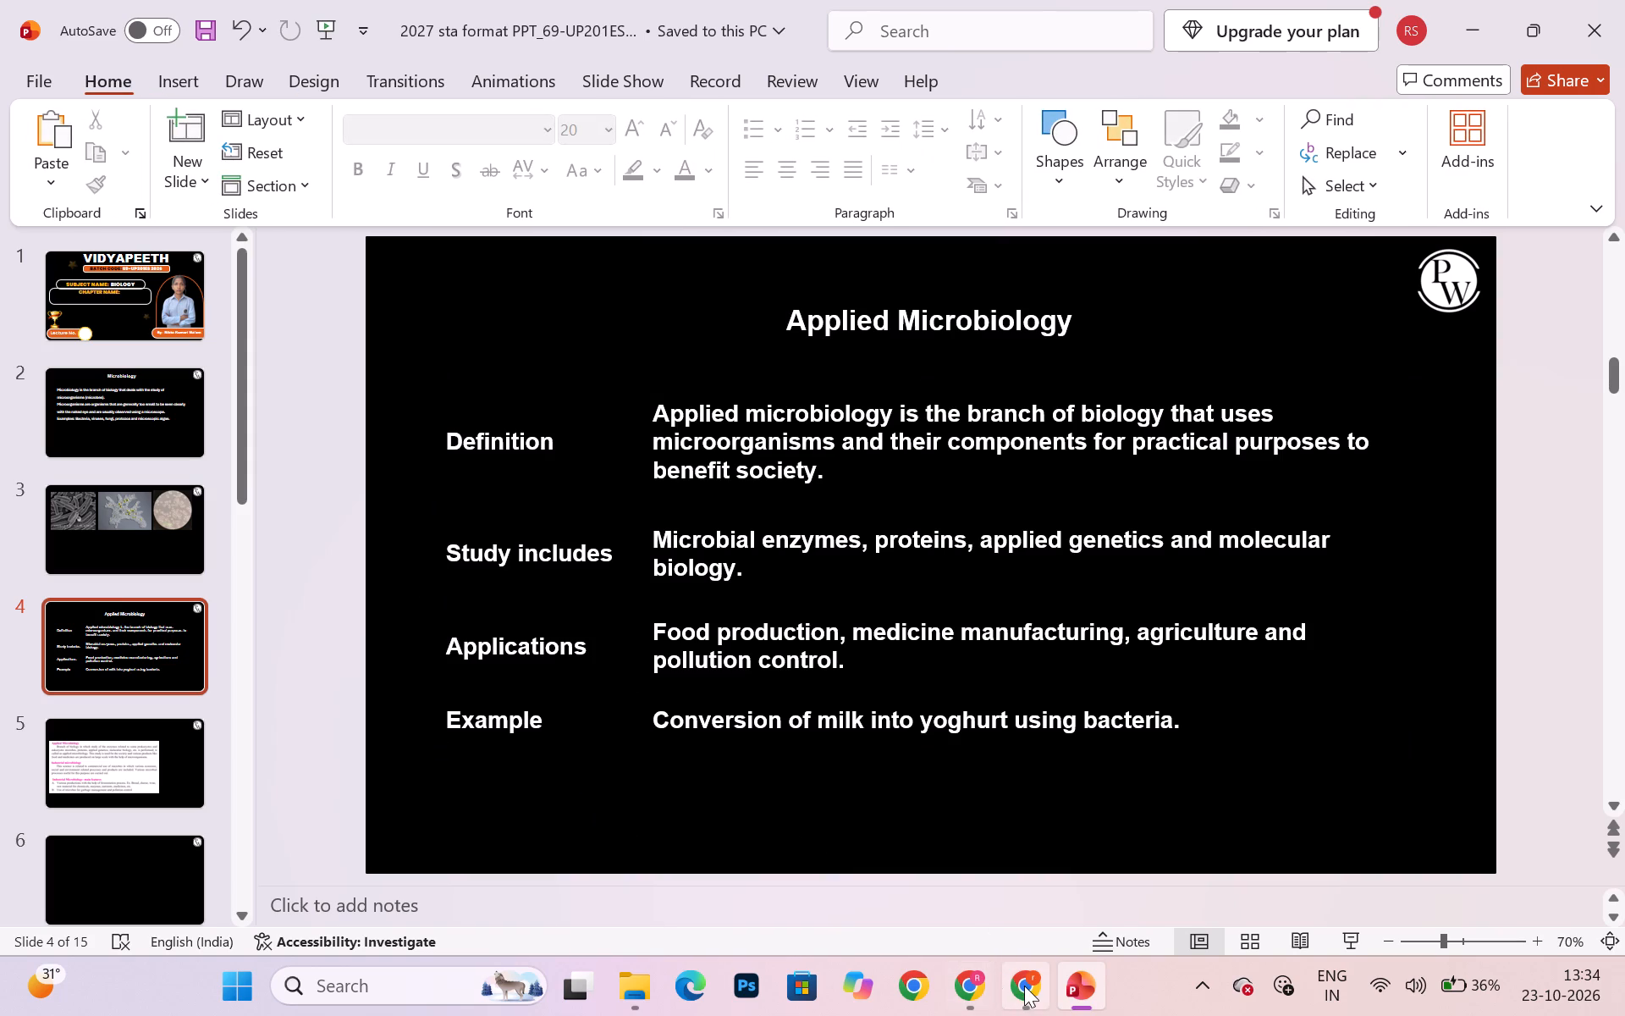
Switch to the ChatGPT notes in Chrome and copy the Industrial Microbiology heading with its table through the Pollution control row.
click(1027, 986)
click(689, 670)
scroll(689, 670, down, 2)
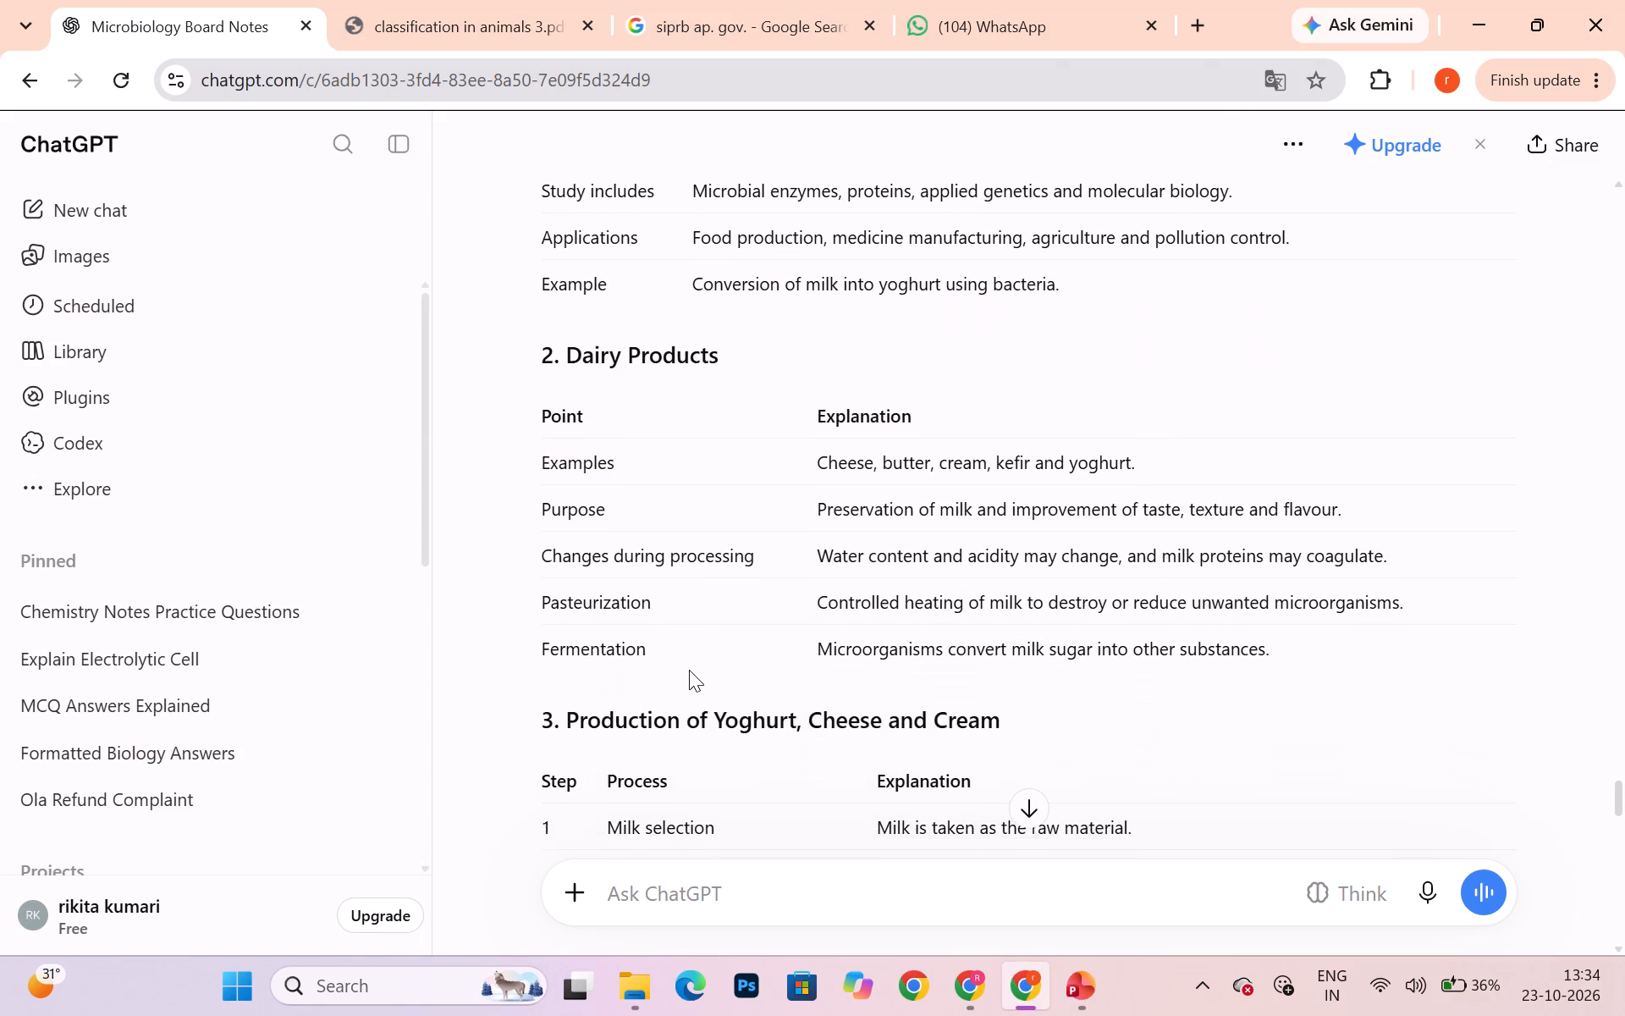
scroll(689, 670, down, 1)
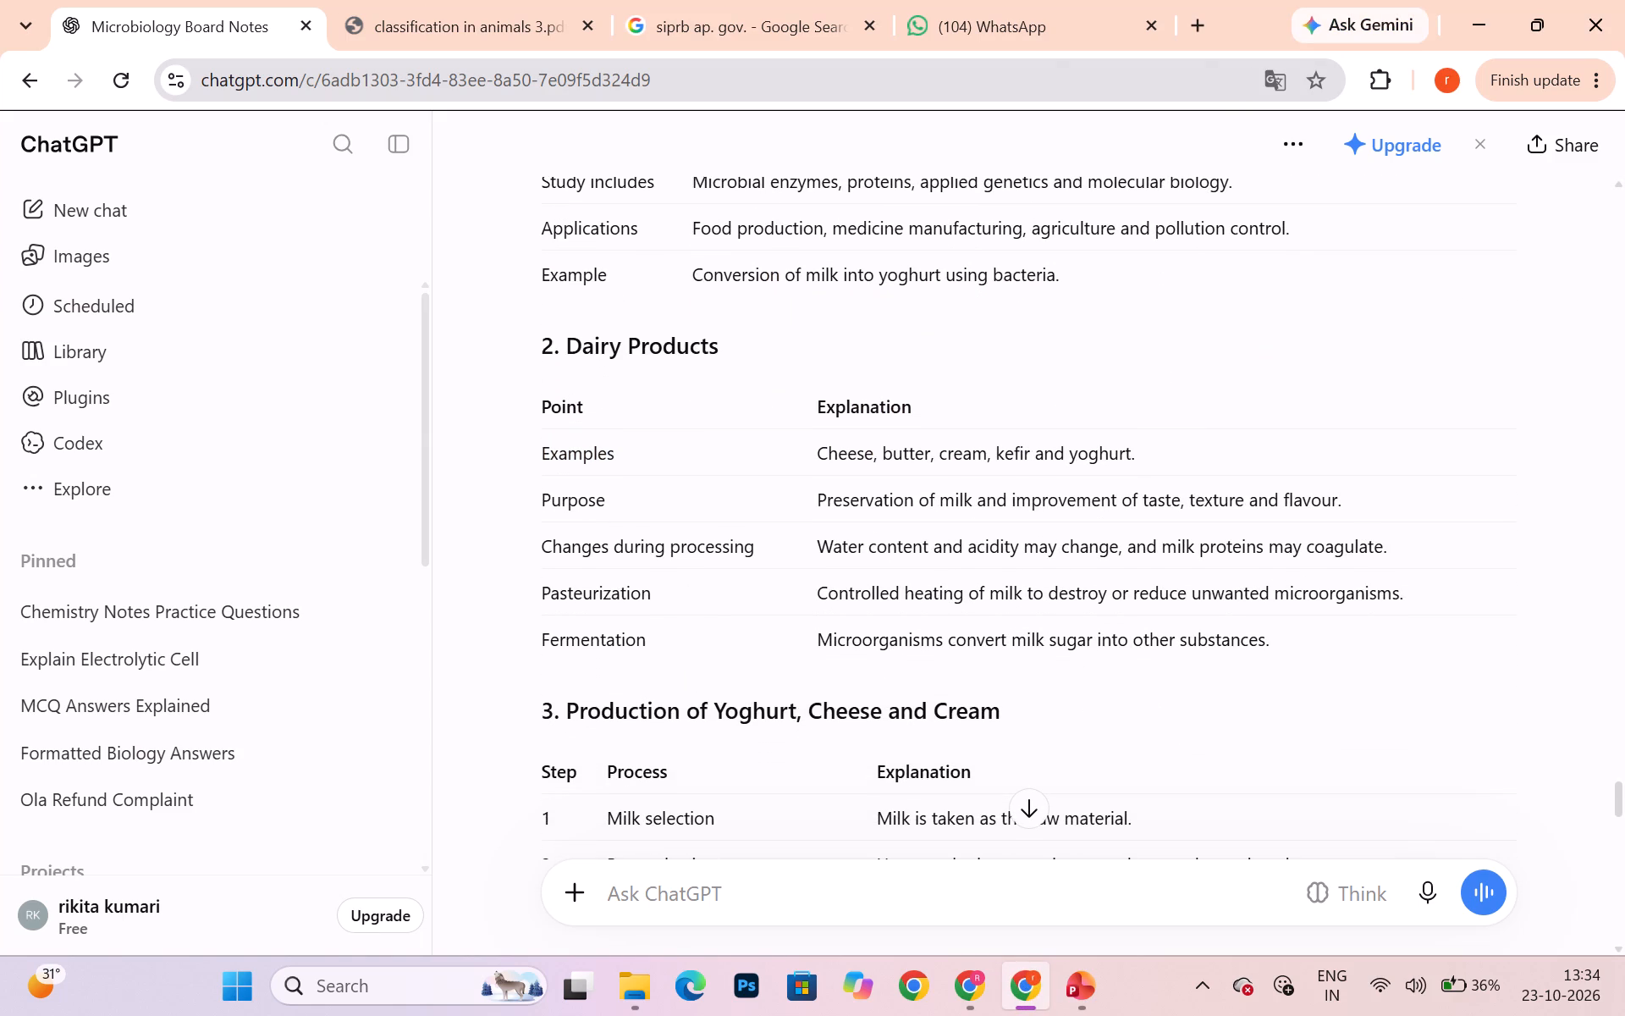
drag(572, 343, 1389, 702)
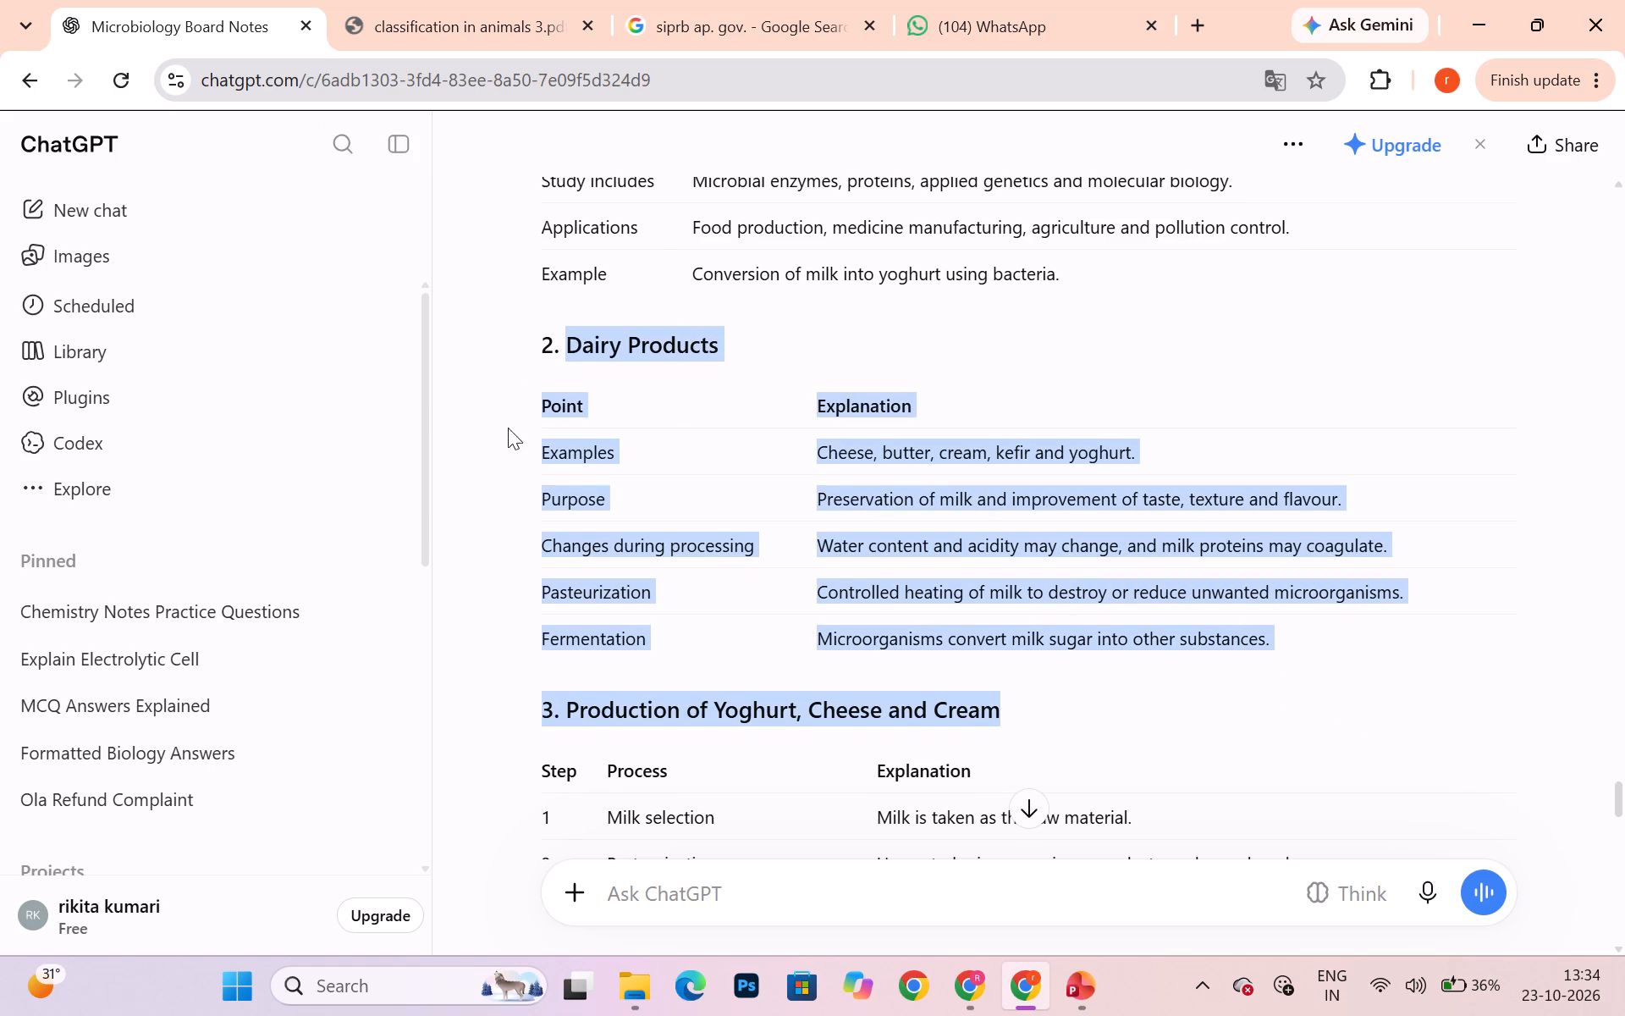
click(504, 410)
scroll(728, 576, down, 1)
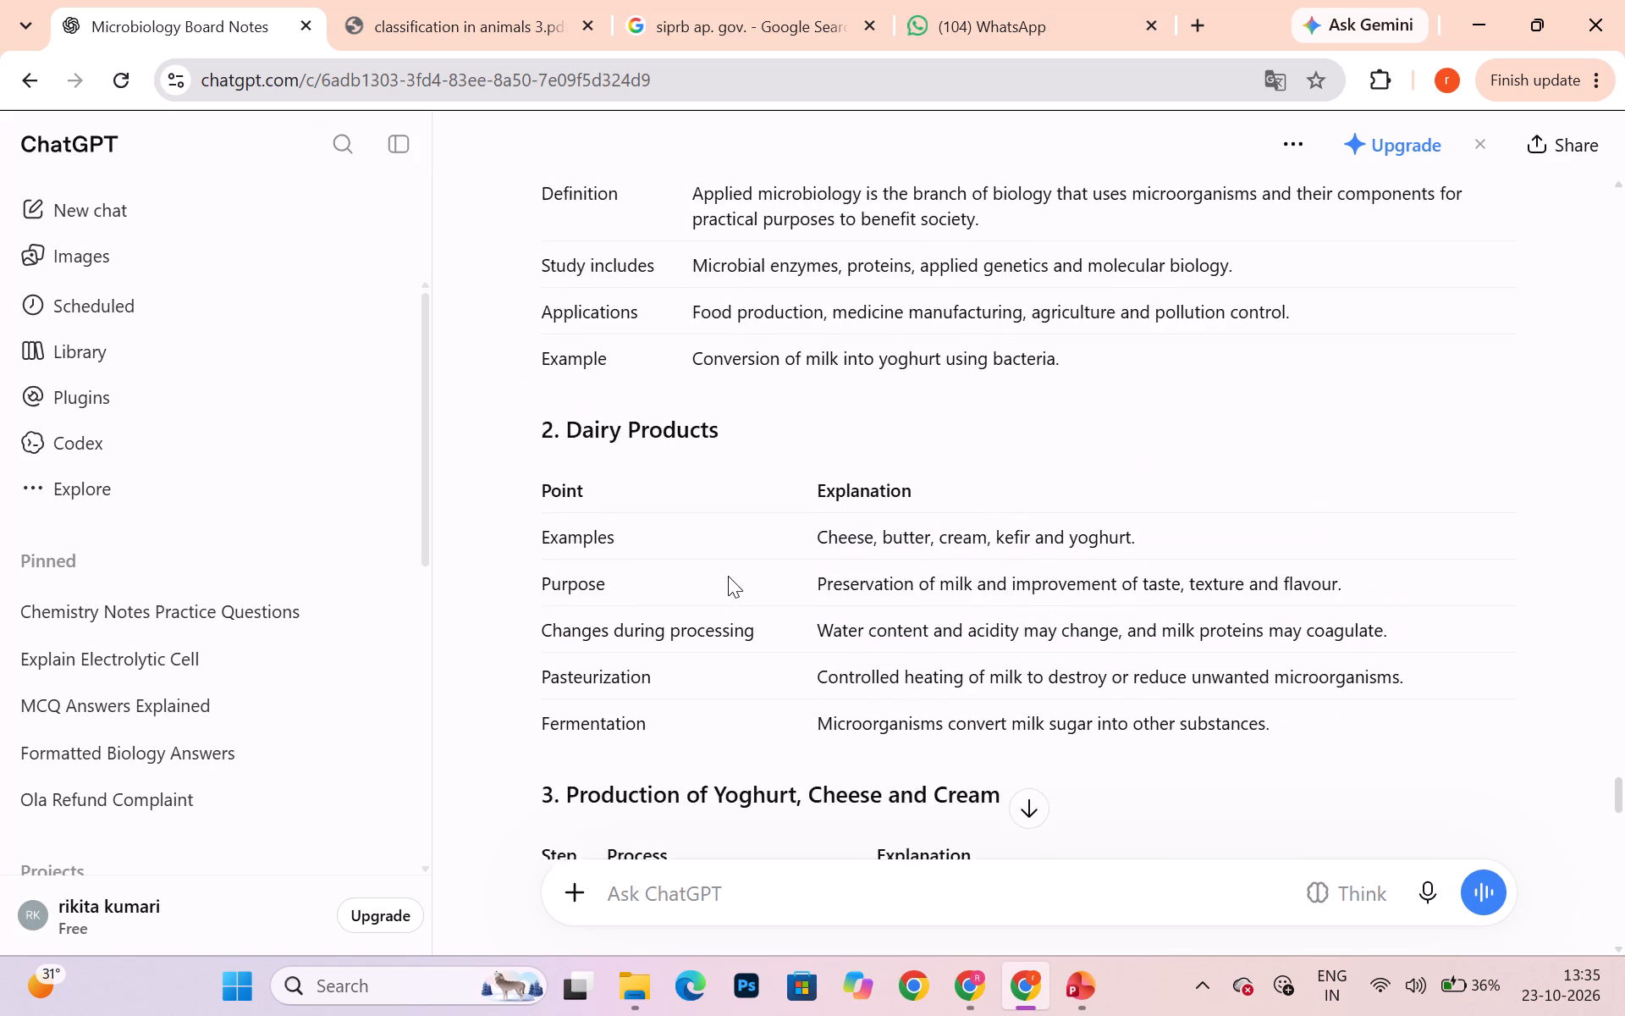
scroll(728, 576, down, 2)
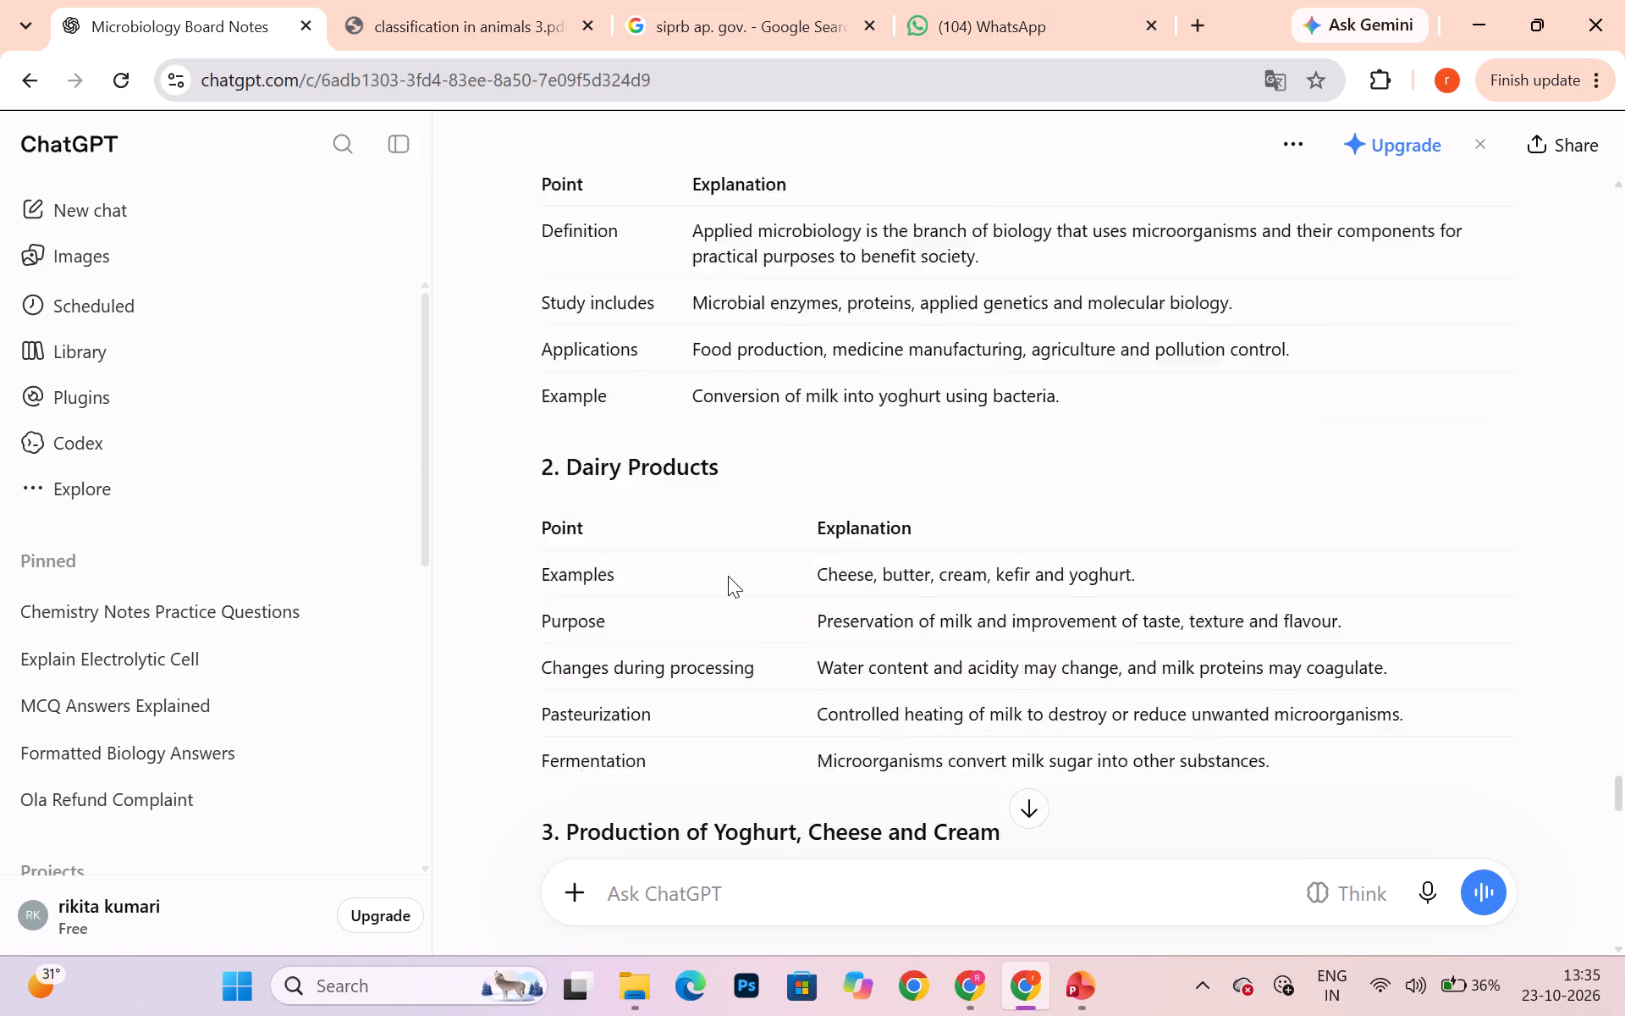
scroll(728, 576, down, 1)
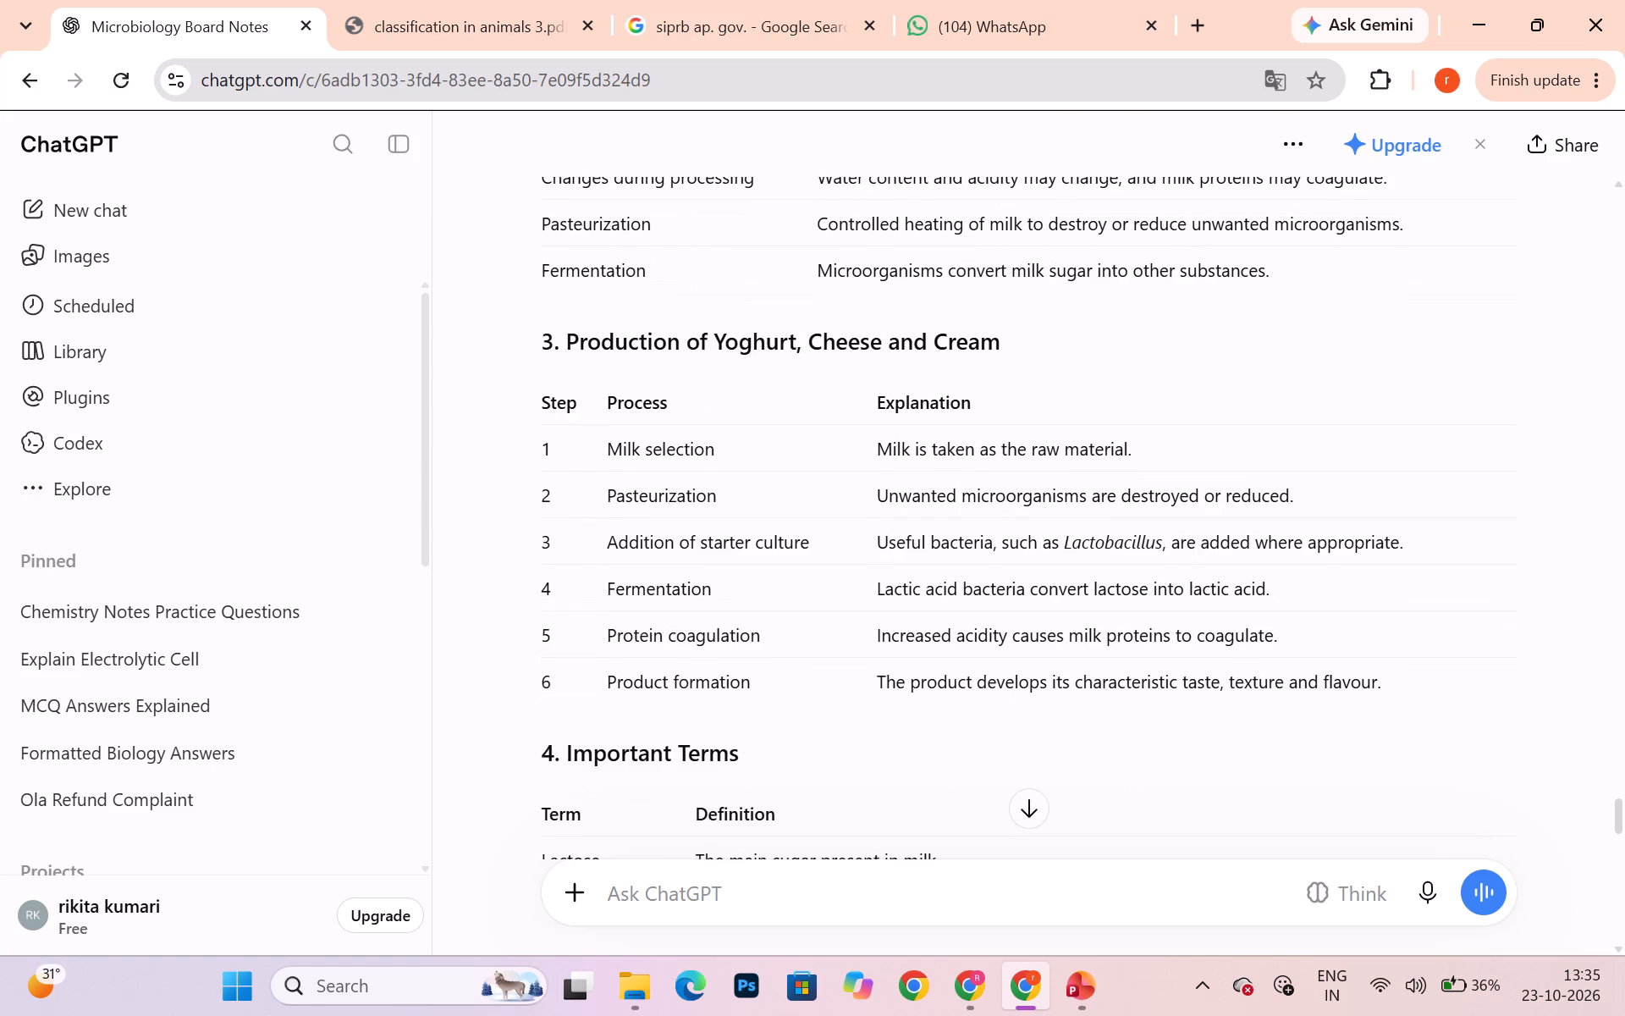
scroll(603, 362, down, 4)
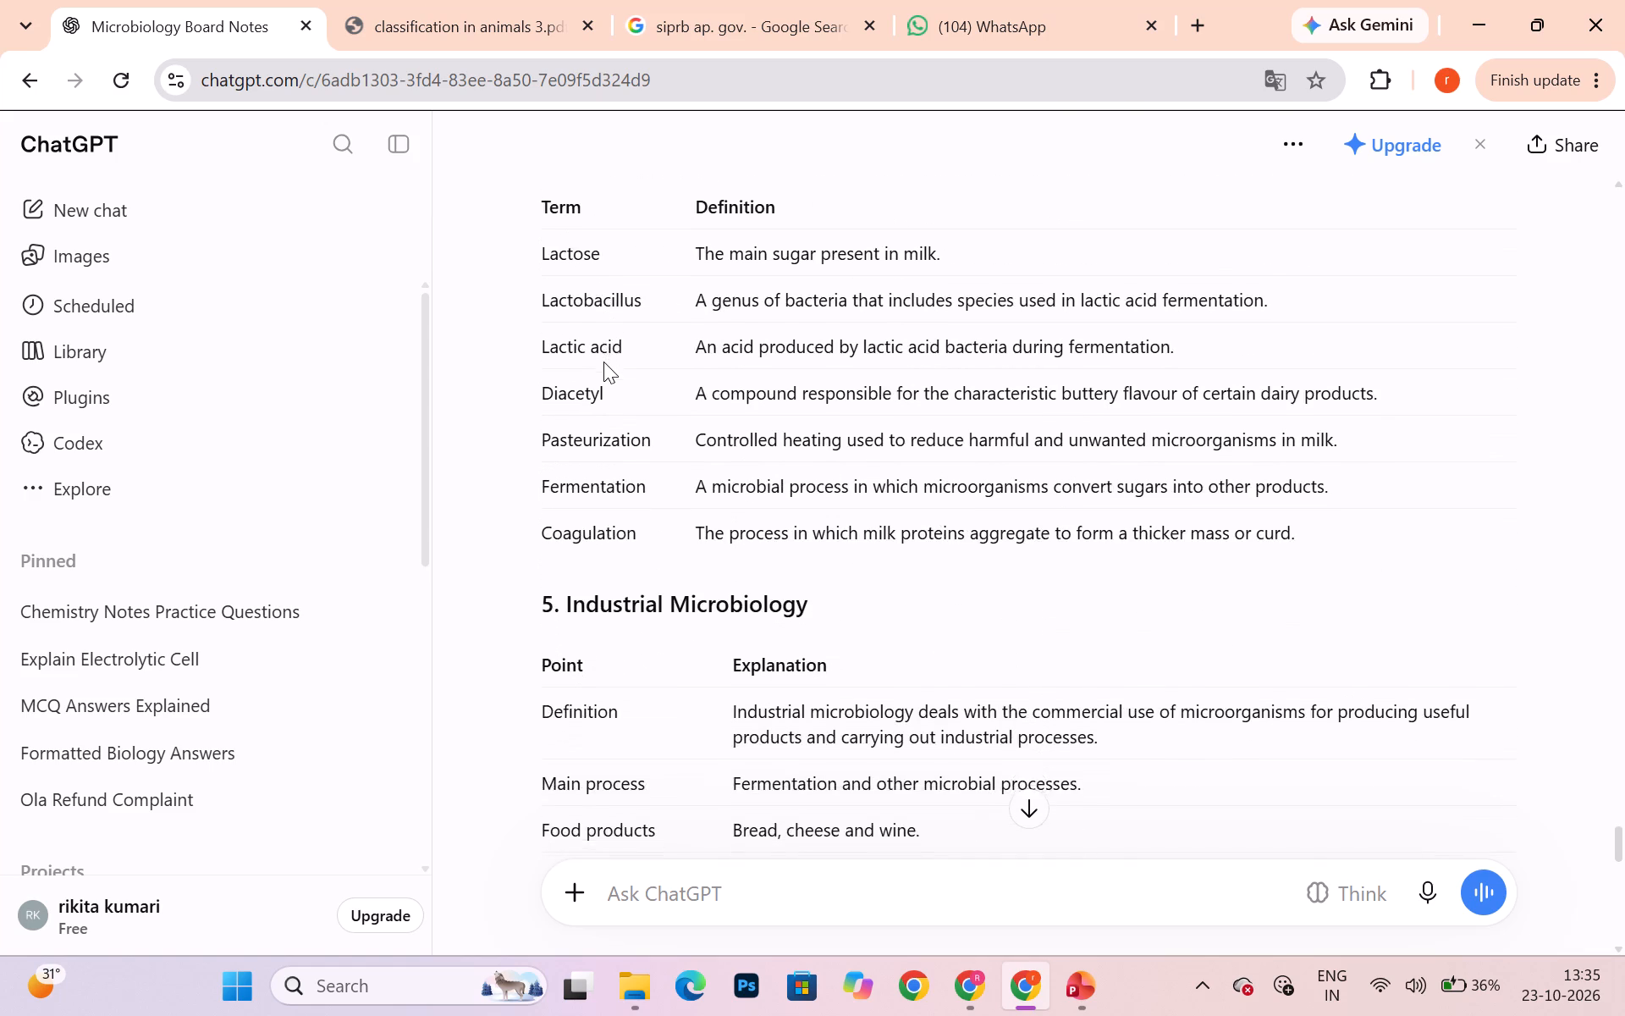
scroll(603, 362, down, 3)
drag(559, 264, 1299, 691)
key(ctrl+c)
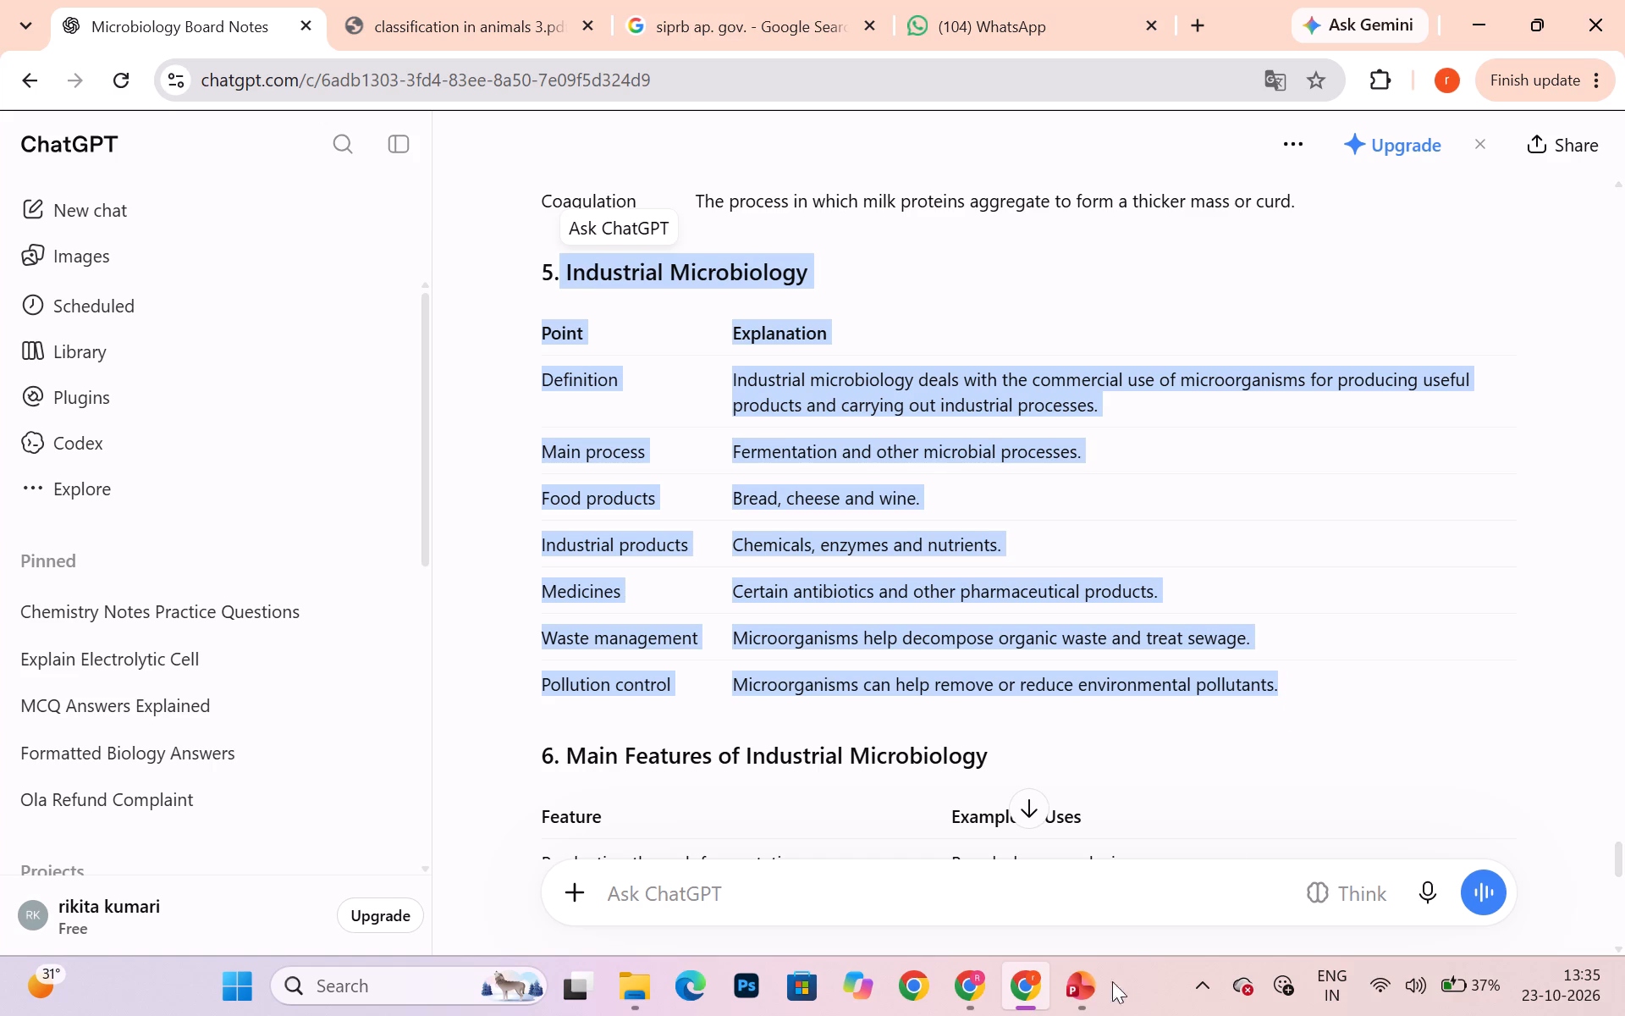
Back in PowerPoint, add a slide after the Applied Microbiology slide and paste the copied Industrial Microbiology heading and table onto it.
click(1092, 1001)
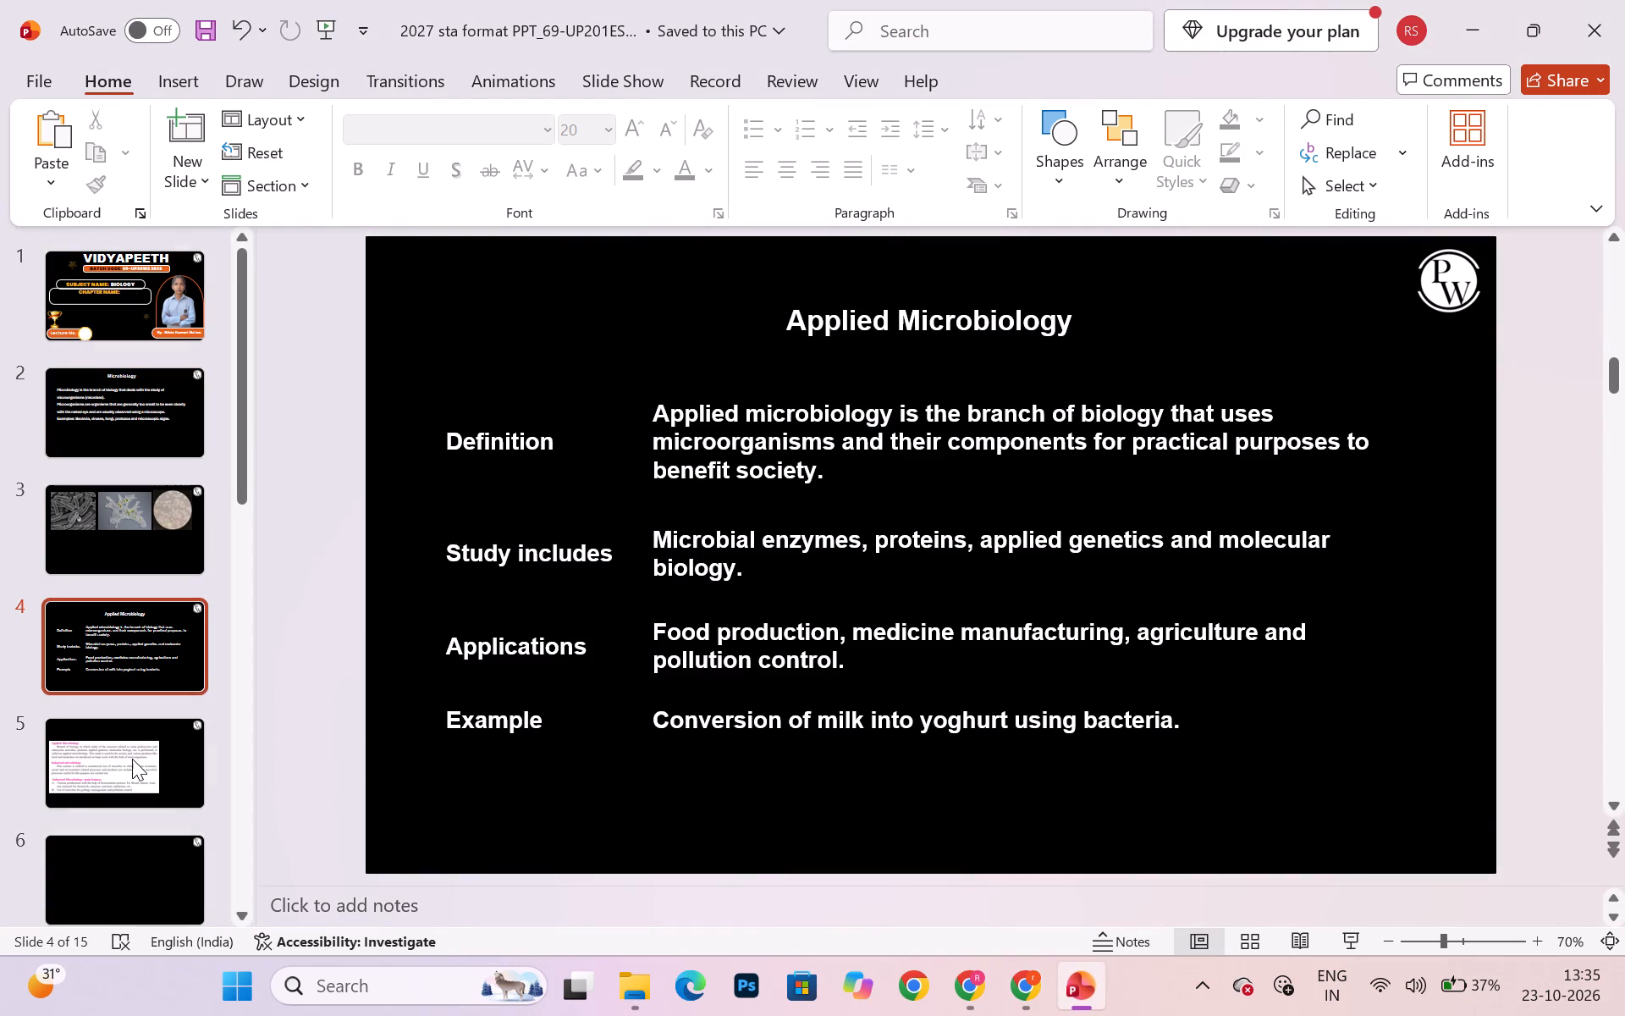
click(132, 759)
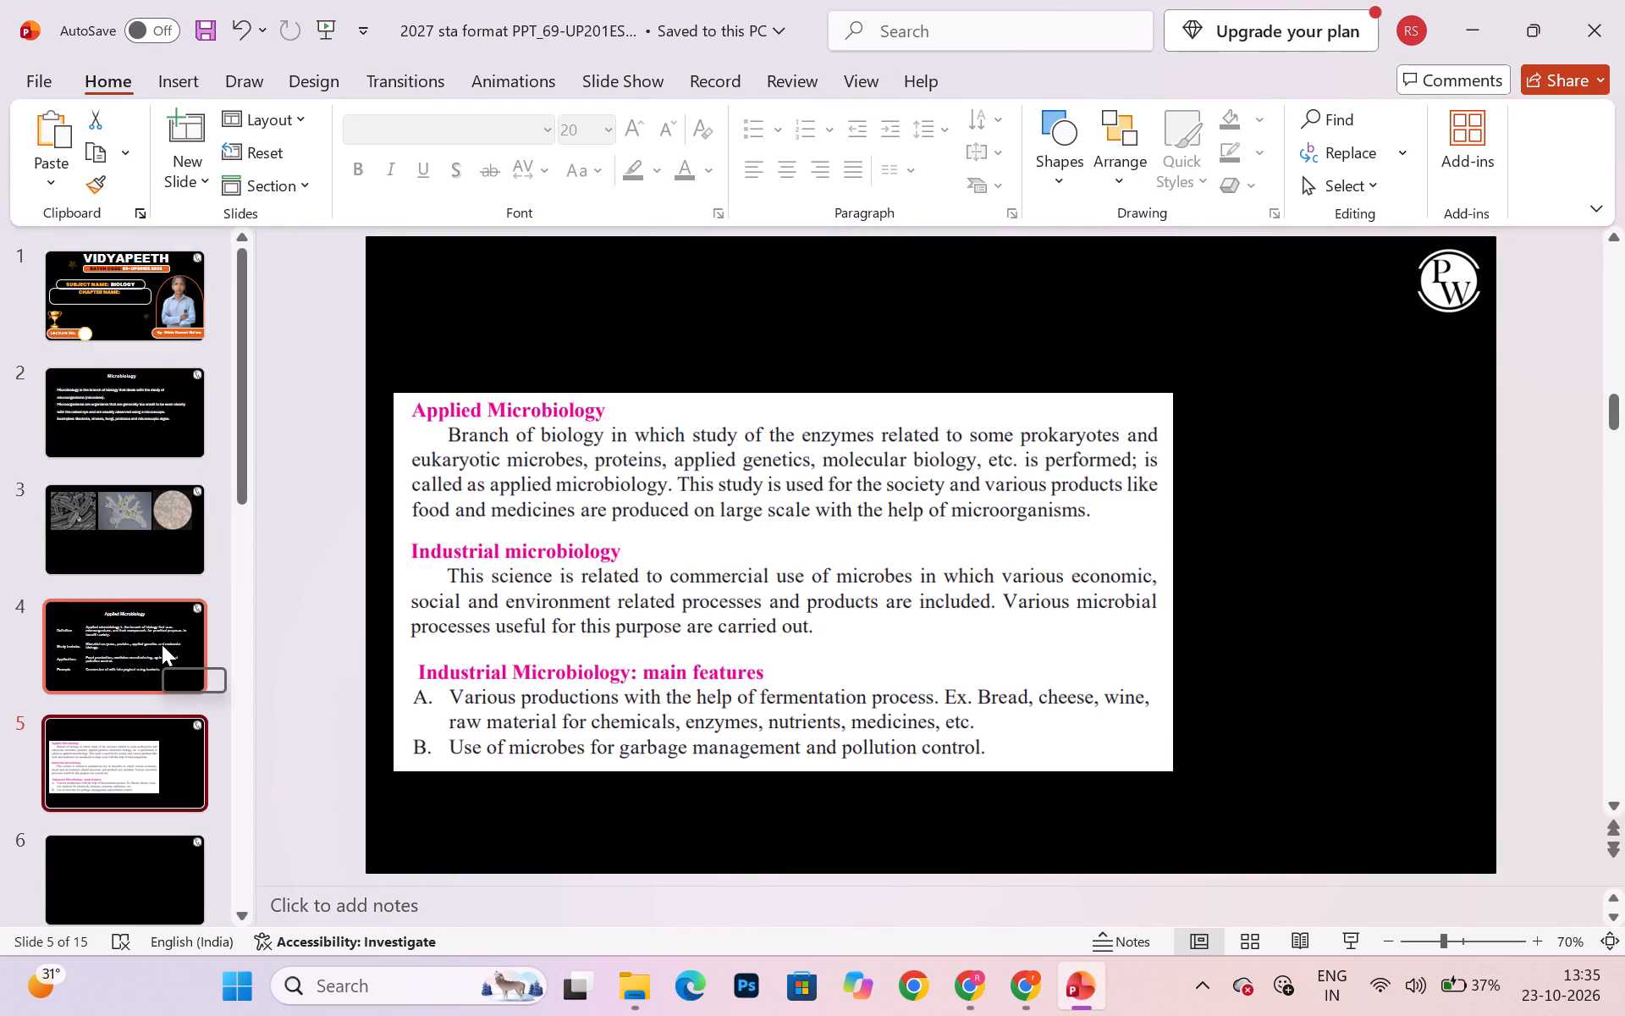
click(162, 644)
click(183, 123)
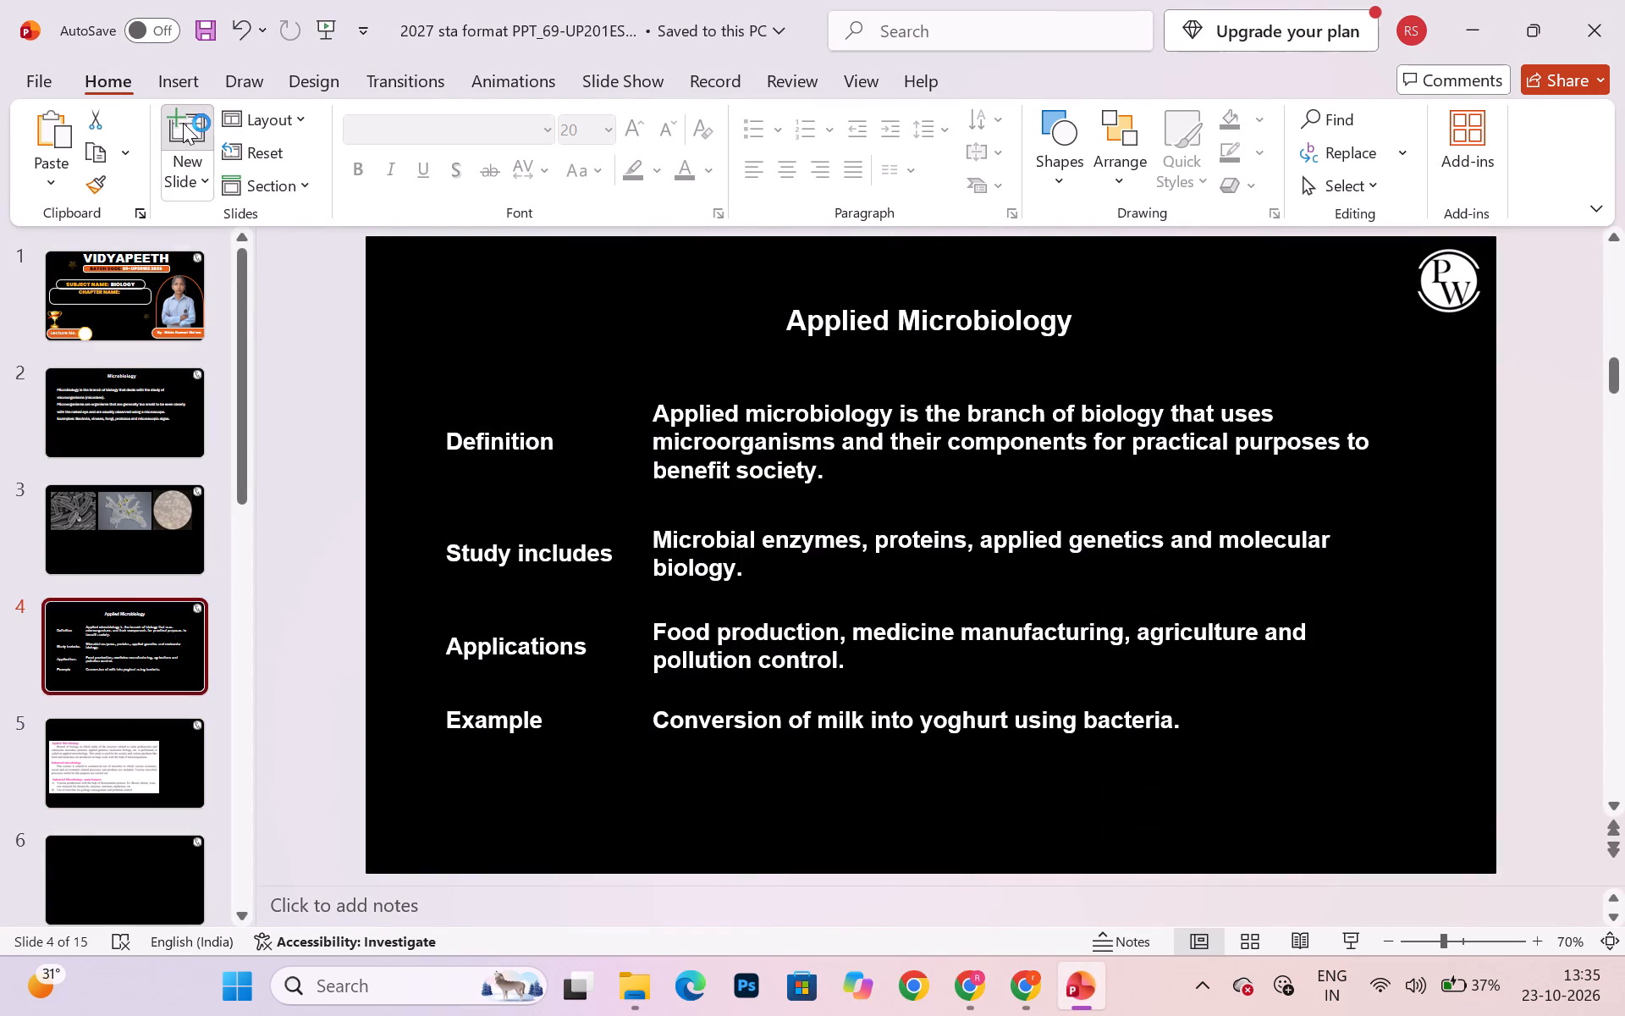
click(588, 572)
key(ctrl+v)
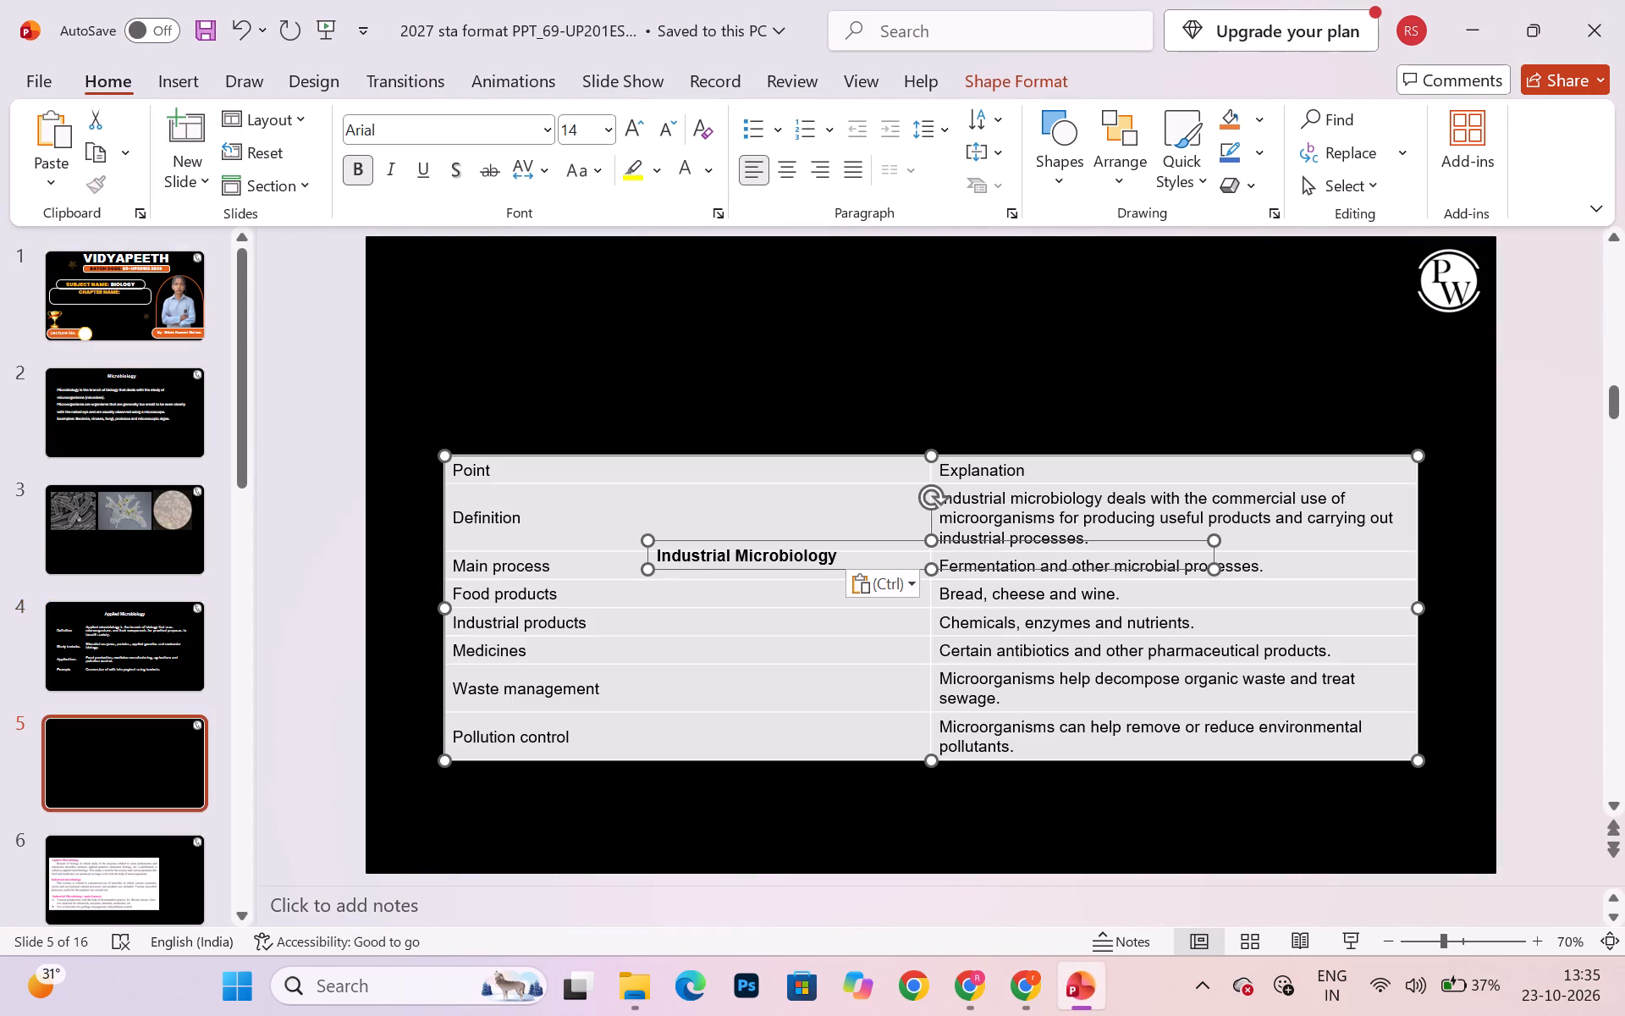
Move the Industrial Microbiology heading off the table into the empty space above it.
drag(837, 538, 894, 378)
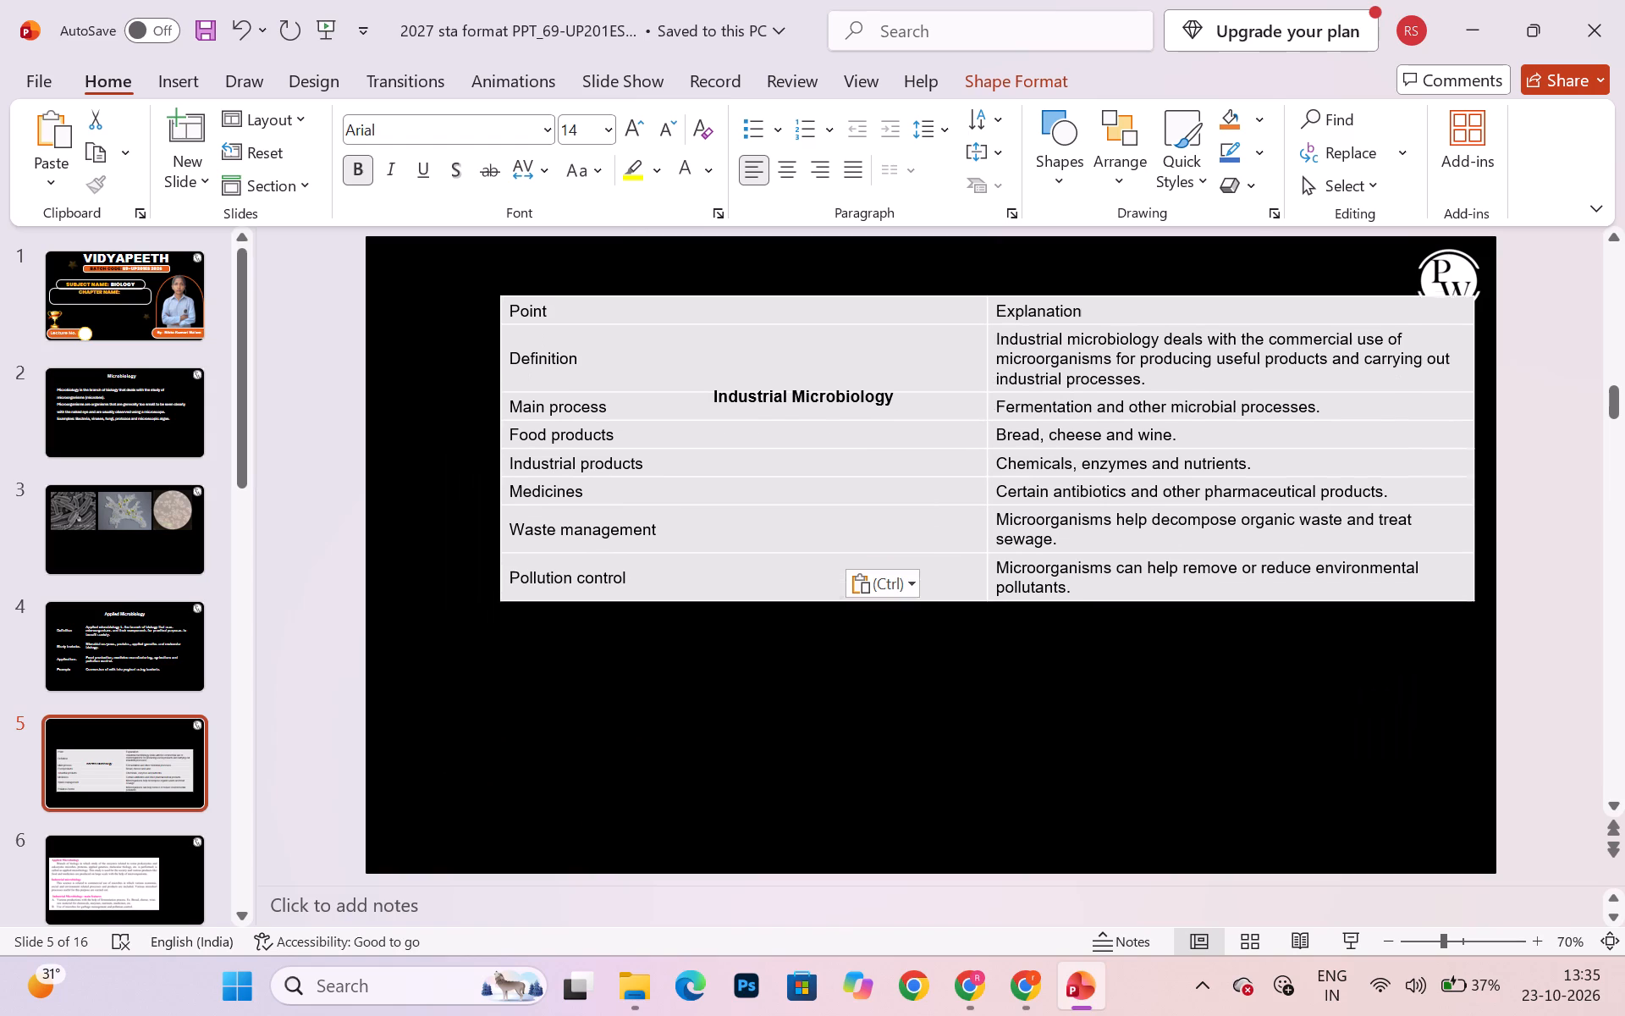
drag(894, 378, 850, 496)
click(757, 502)
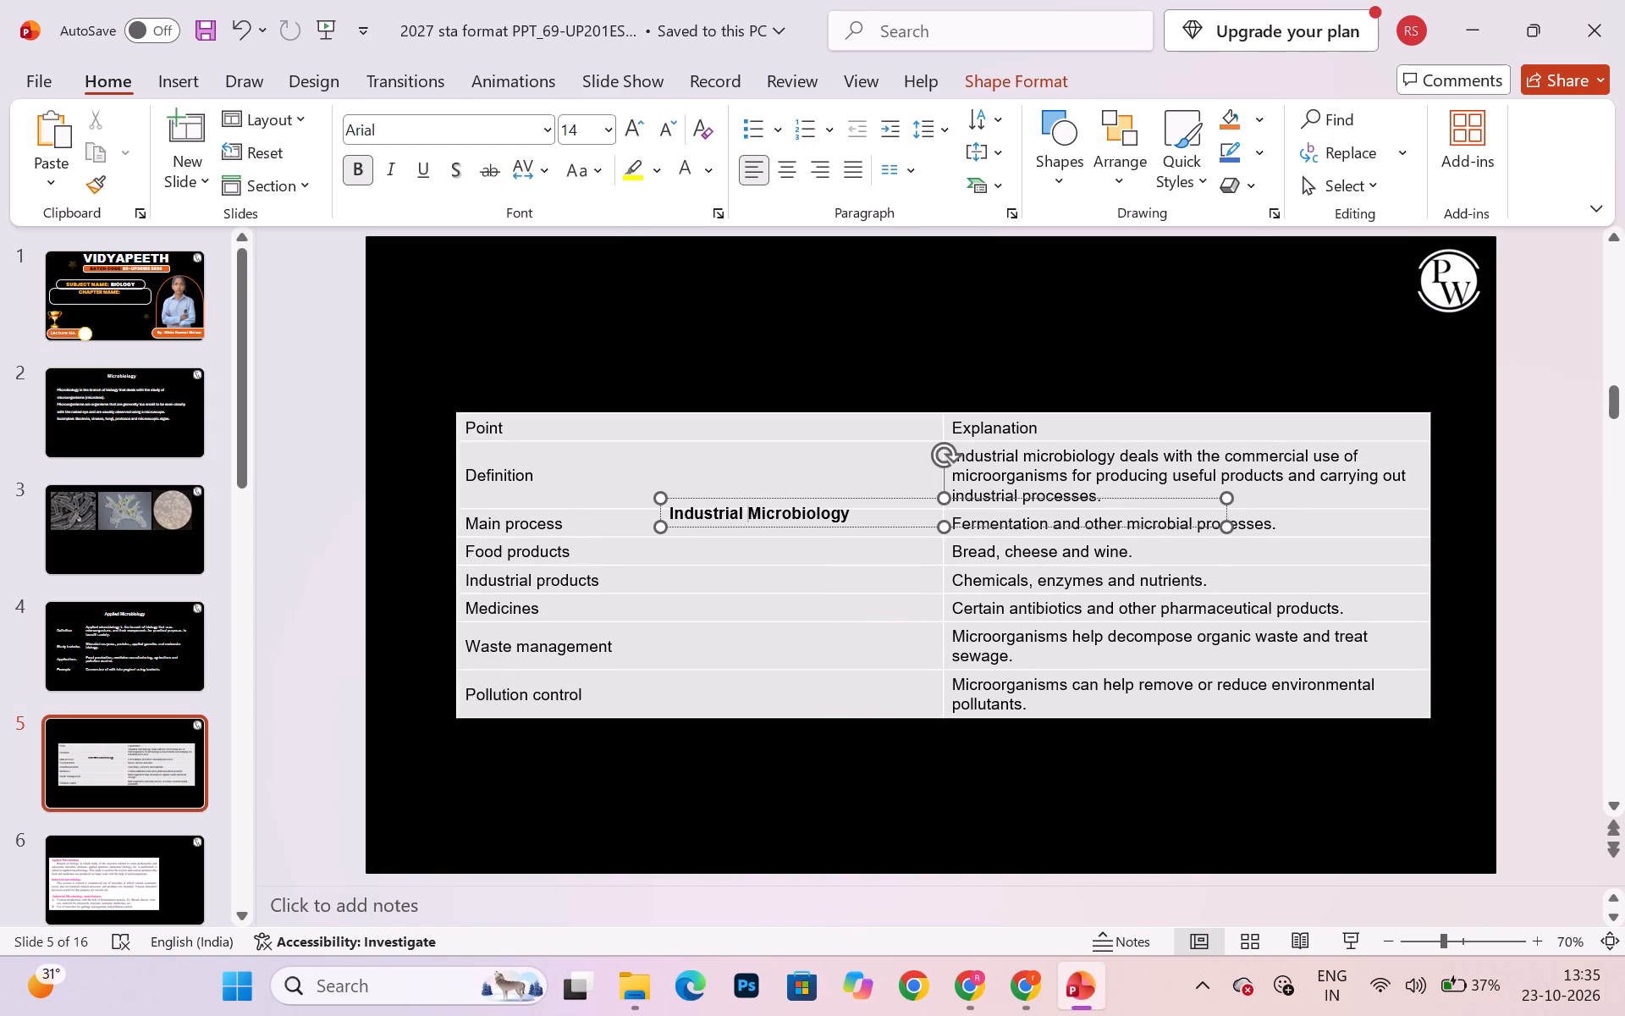
drag(735, 497, 835, 307)
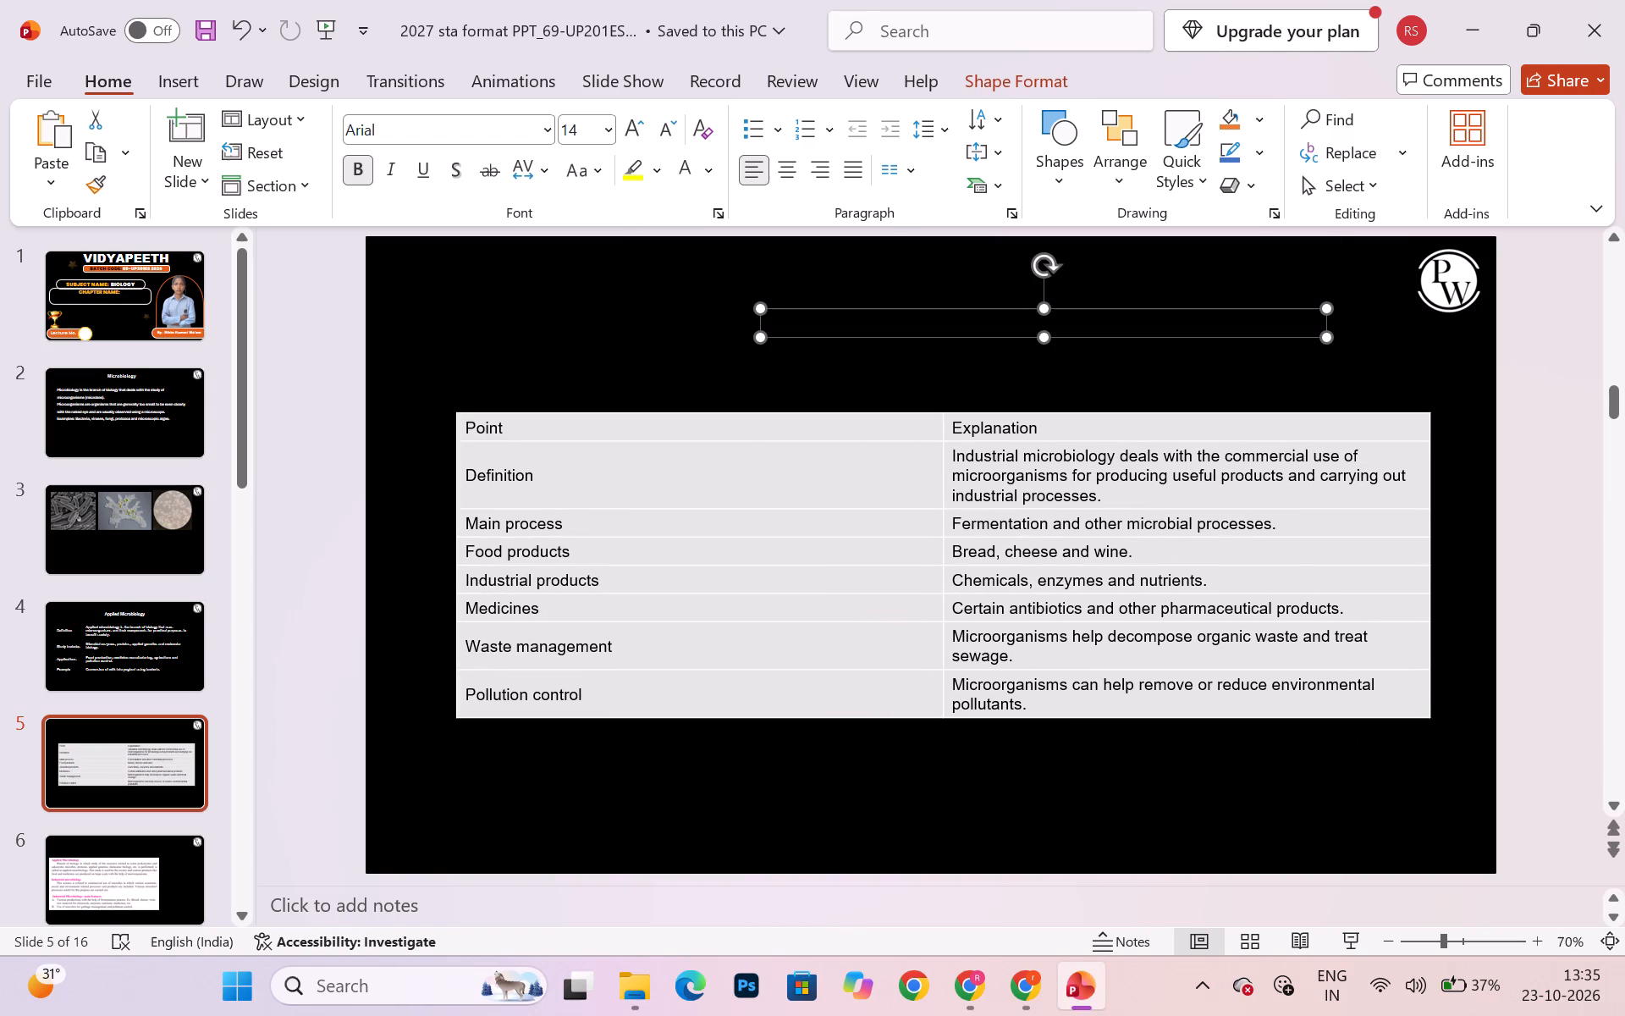
Format the Industrial Microbiology heading as white, bold text at 24 pt.
click(784, 312)
key(ctrl+a)
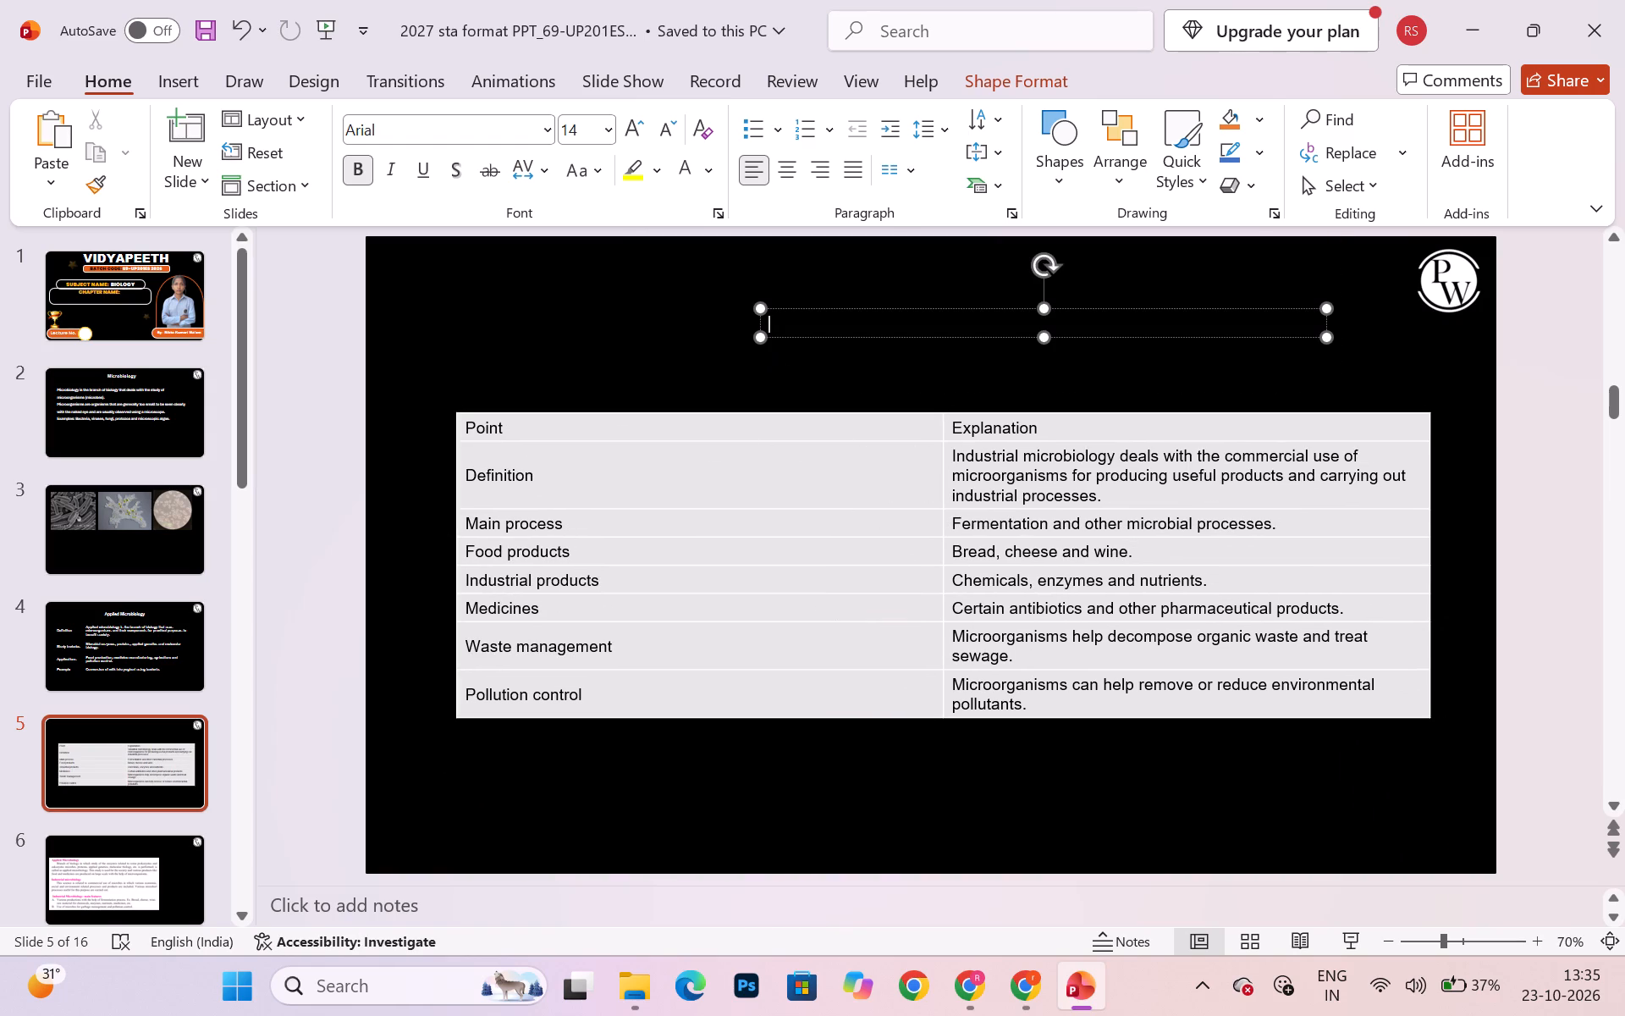
key(ctrl+a)
click(708, 172)
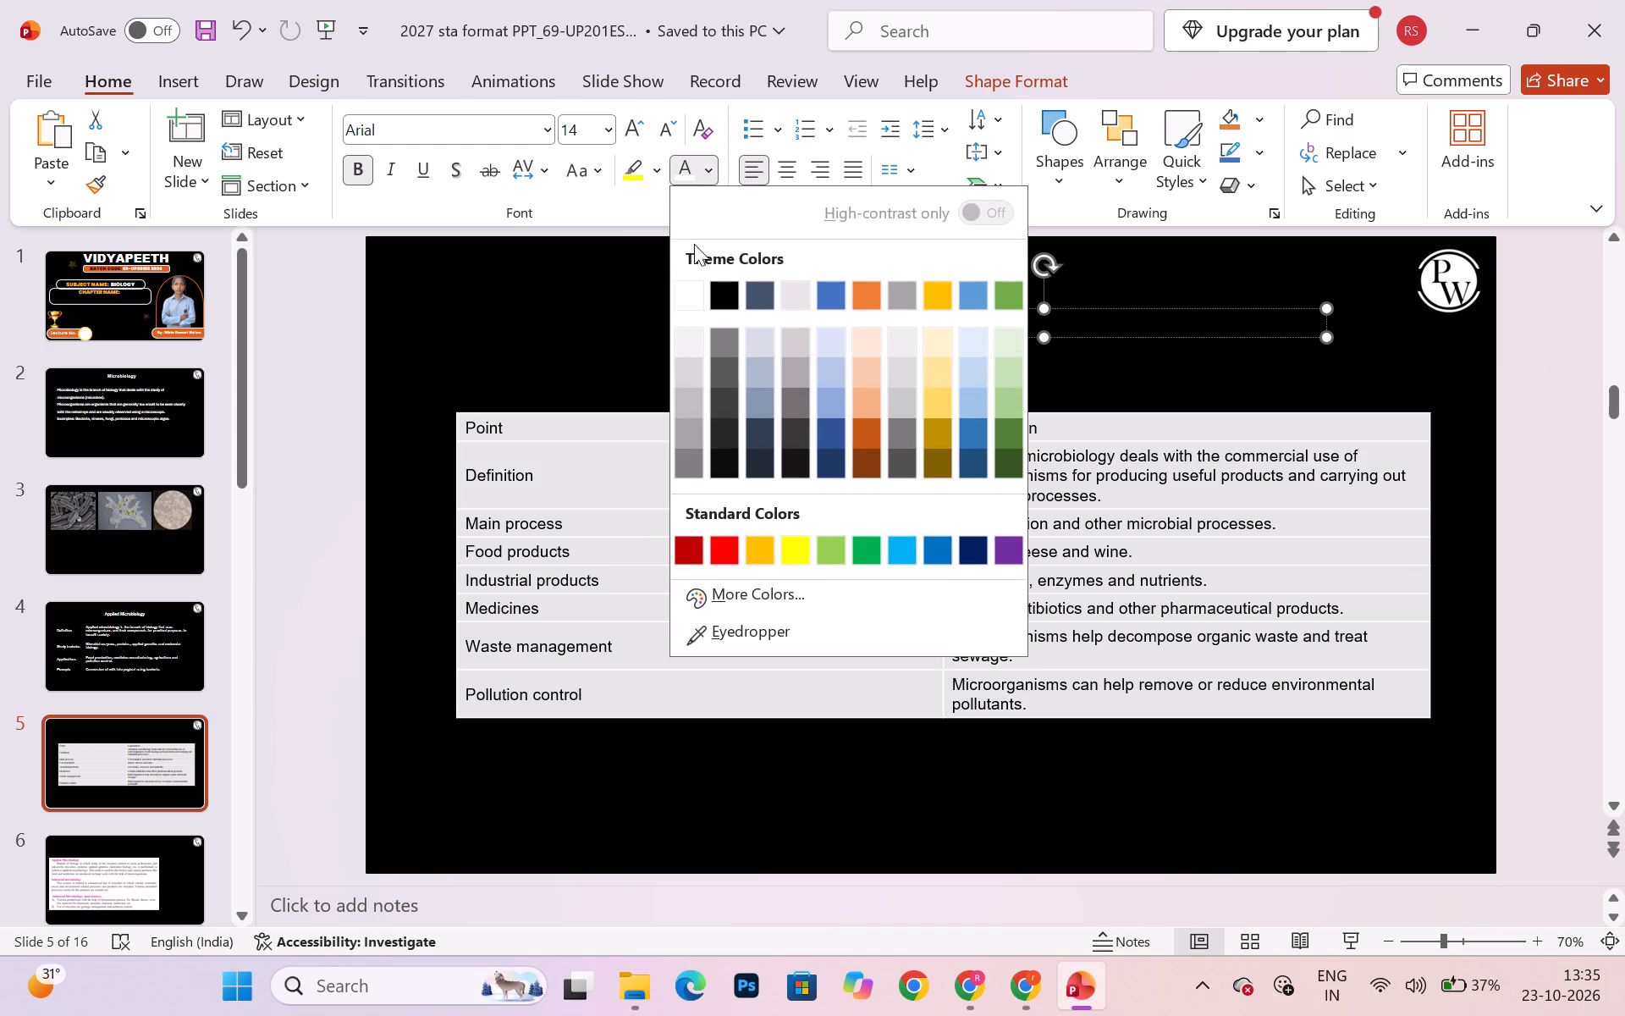
click(689, 294)
click(357, 175)
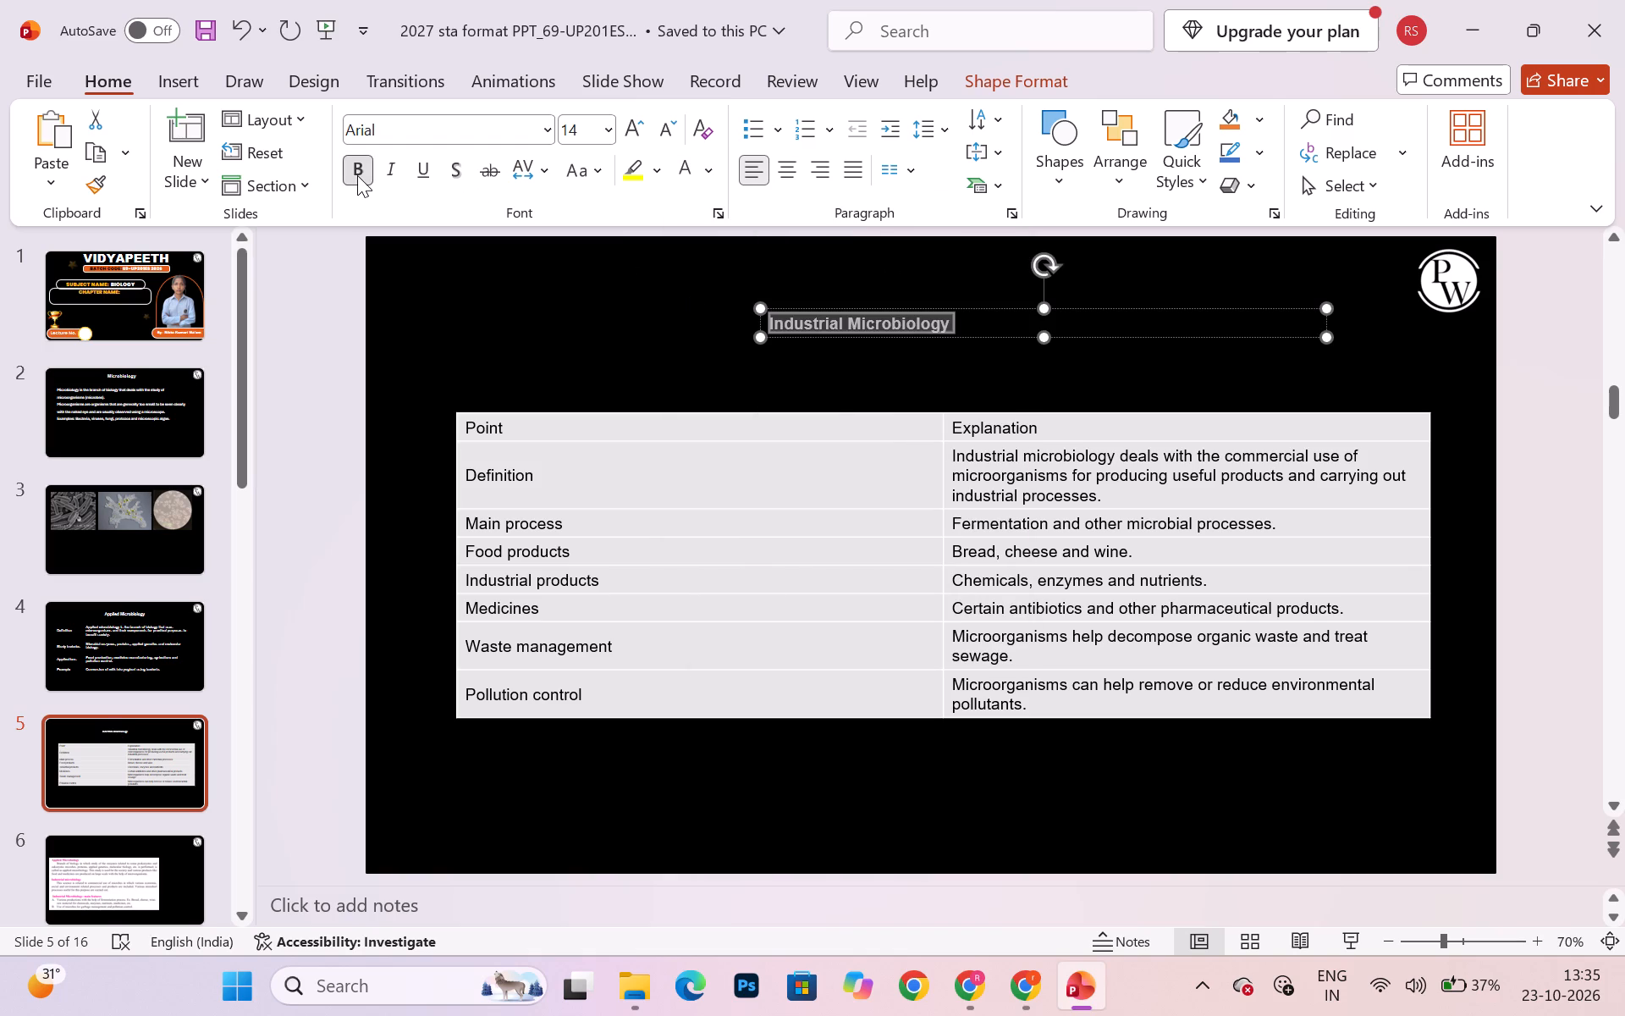
click(351, 172)
drag(609, 137, 581, 465)
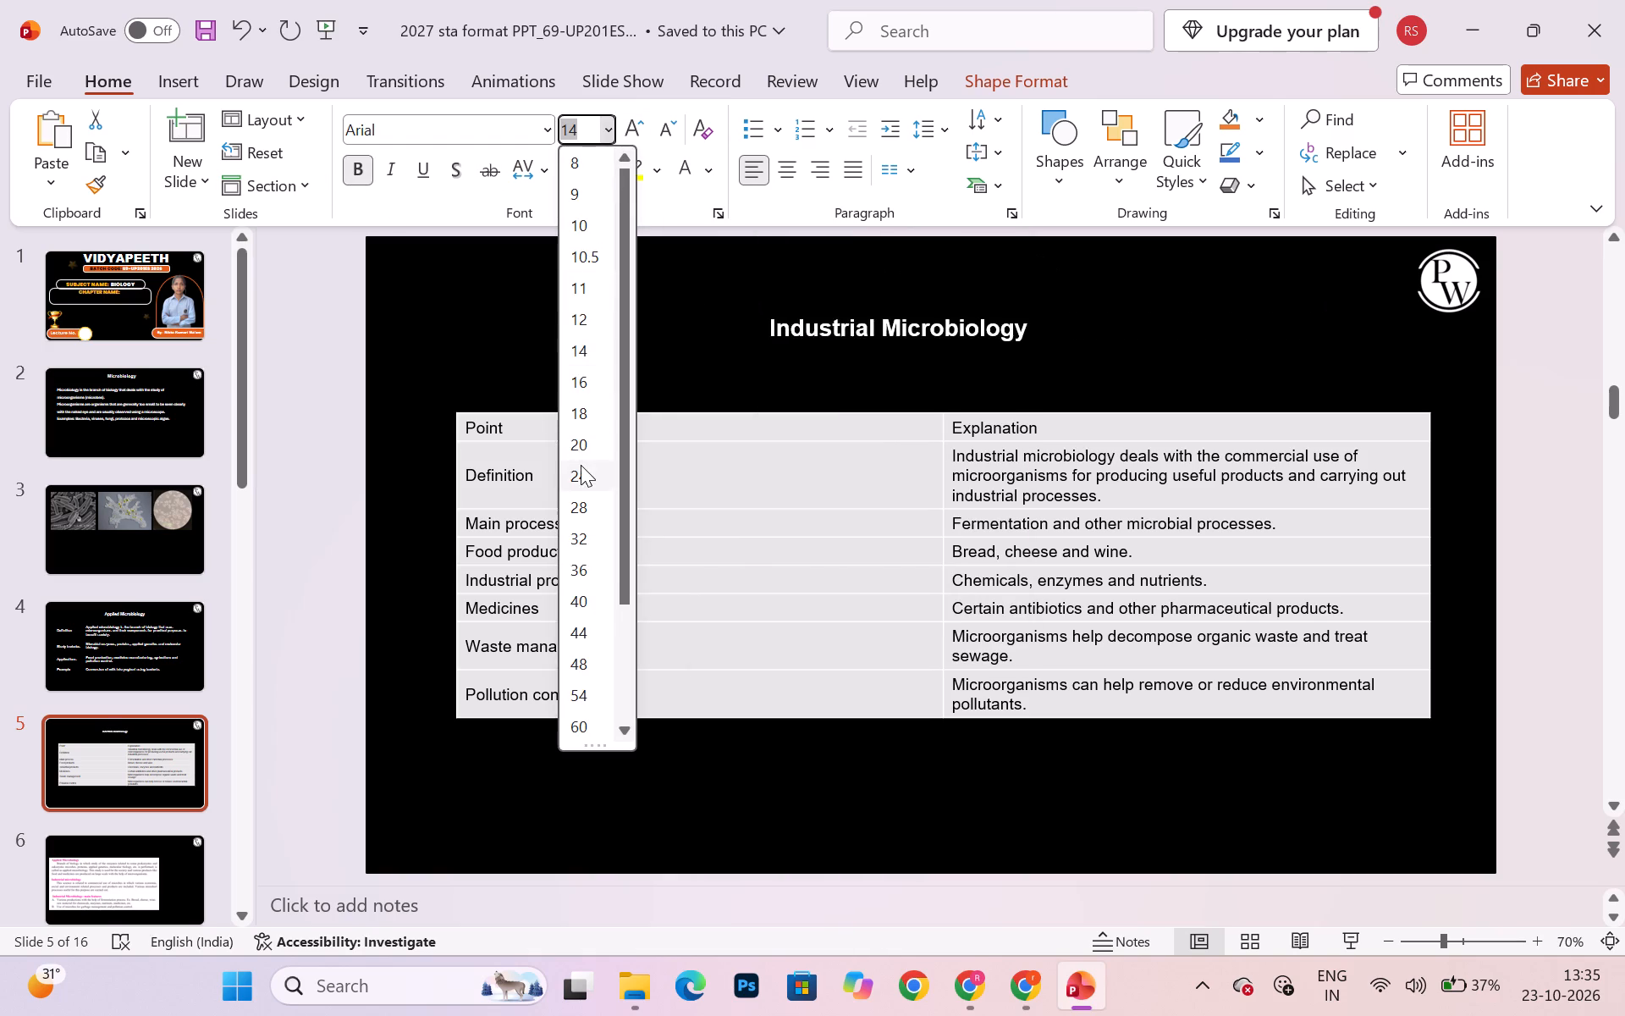
drag(581, 465, 581, 472)
click(581, 472)
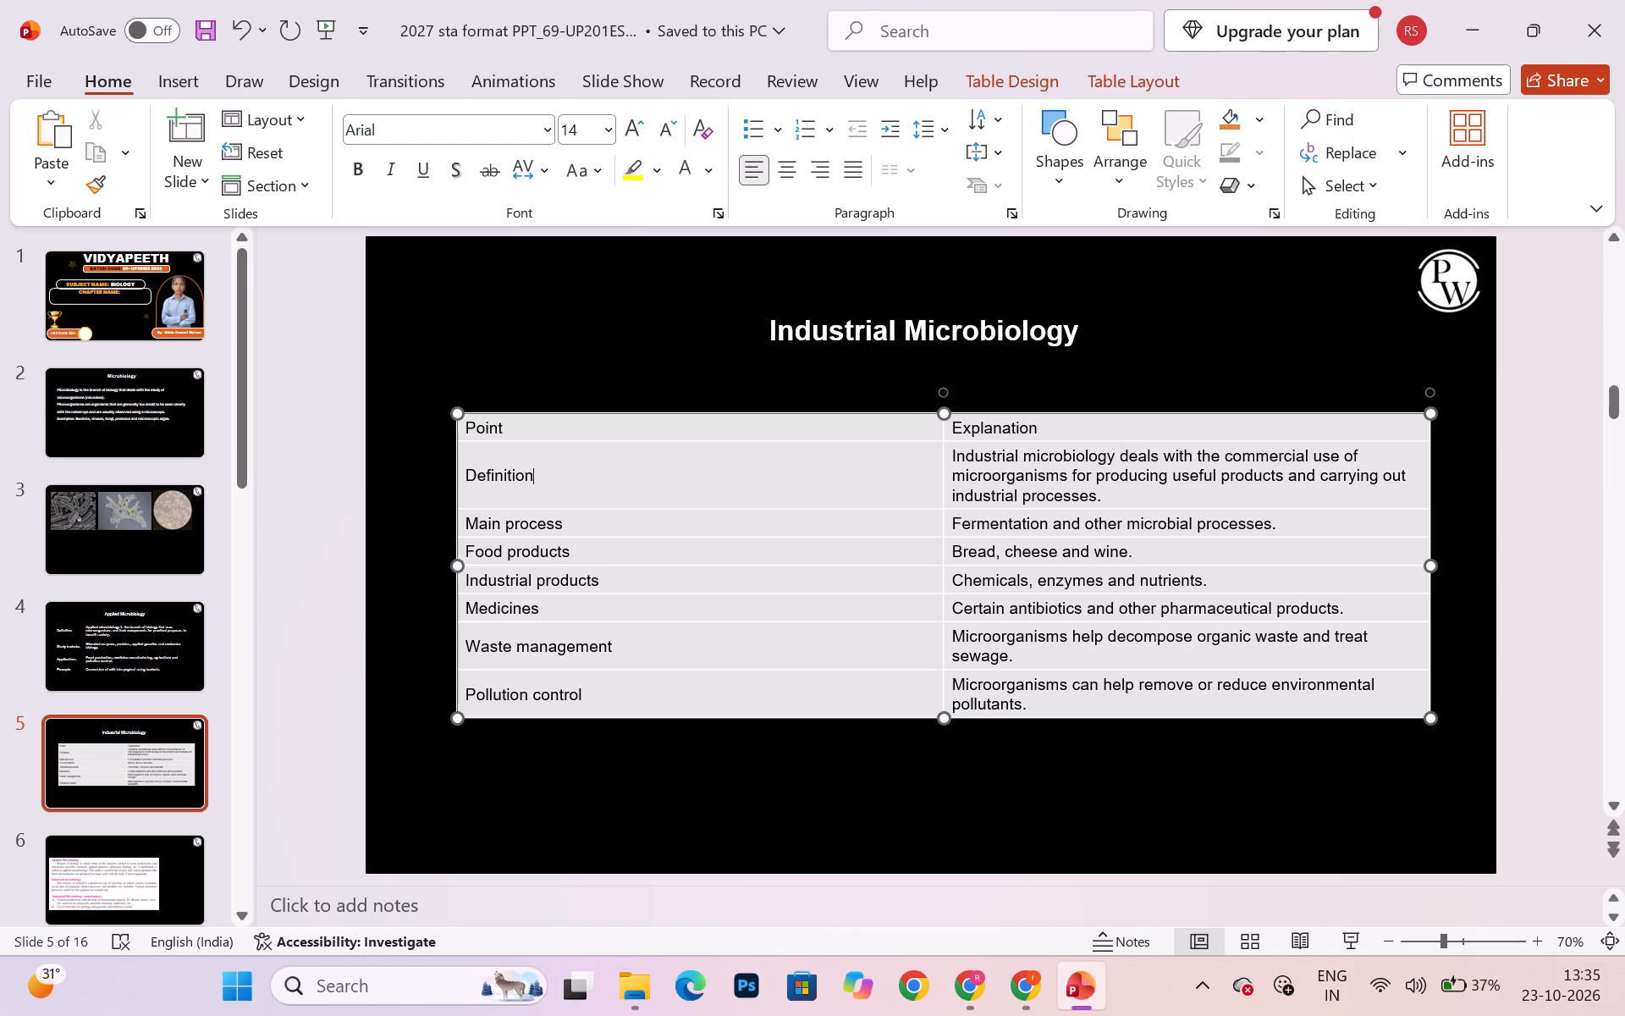
Narrow the table's first column to fit its labels, giving the Explanation column the extra width.
drag(941, 623, 665, 632)
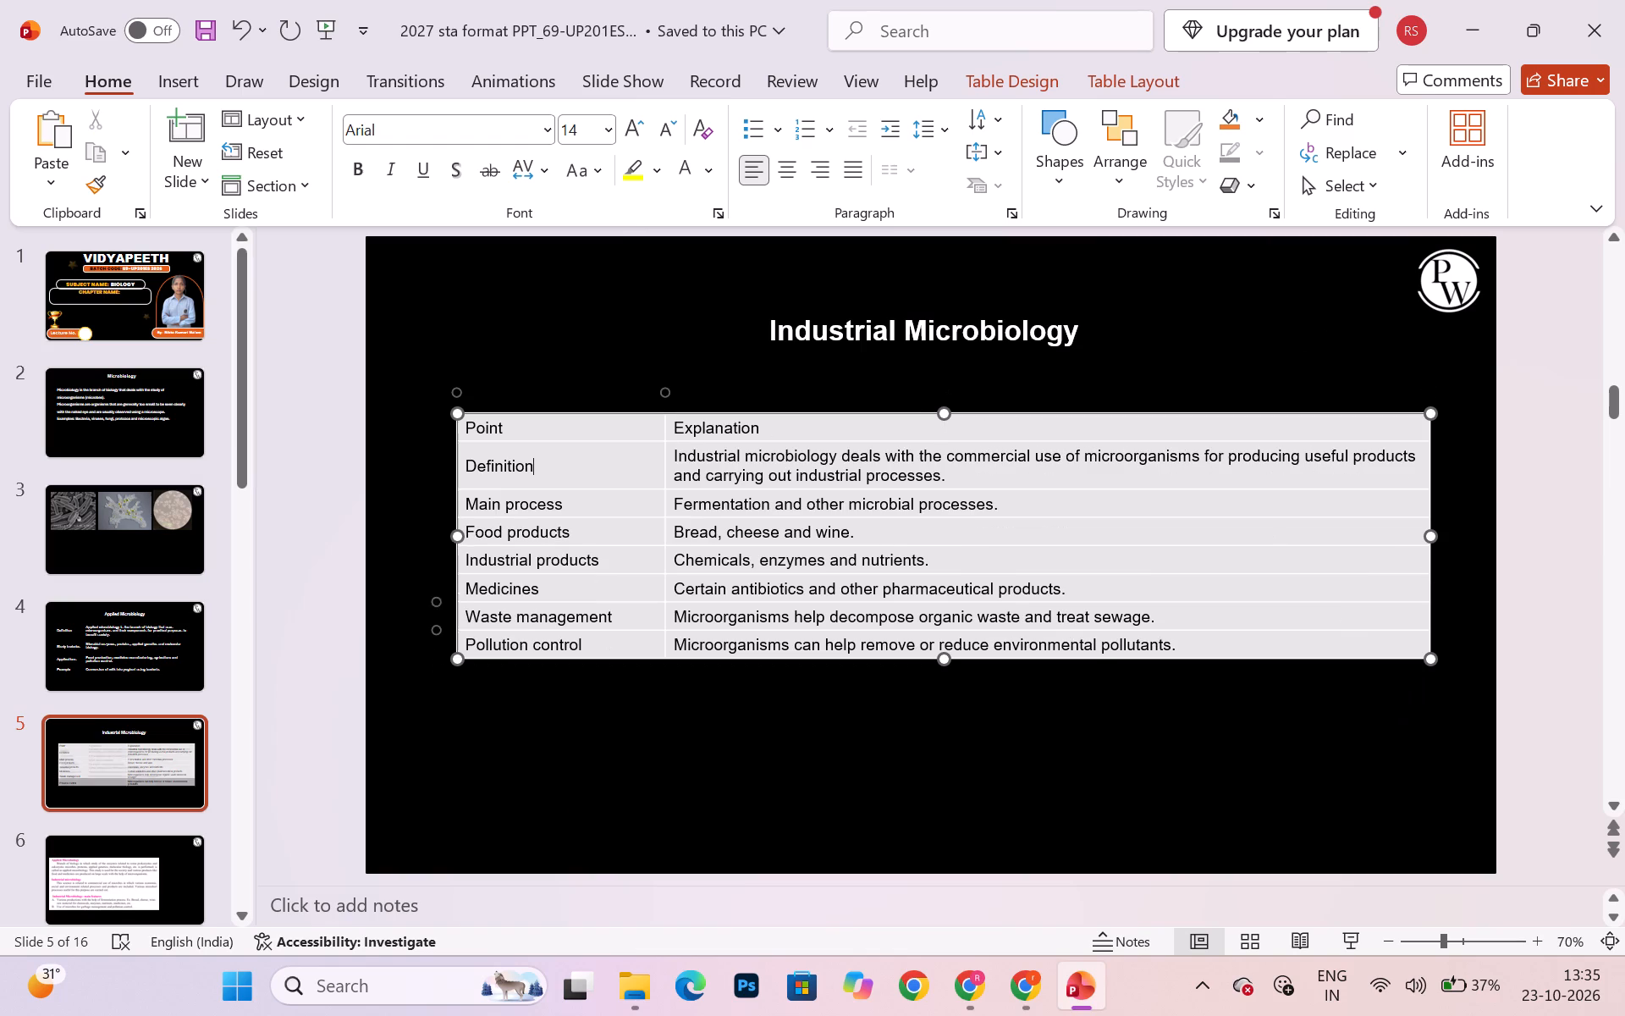
Format all text in the Industrial Microbiology table as 20 pt, bold and white.
click(467, 423)
click(502, 423)
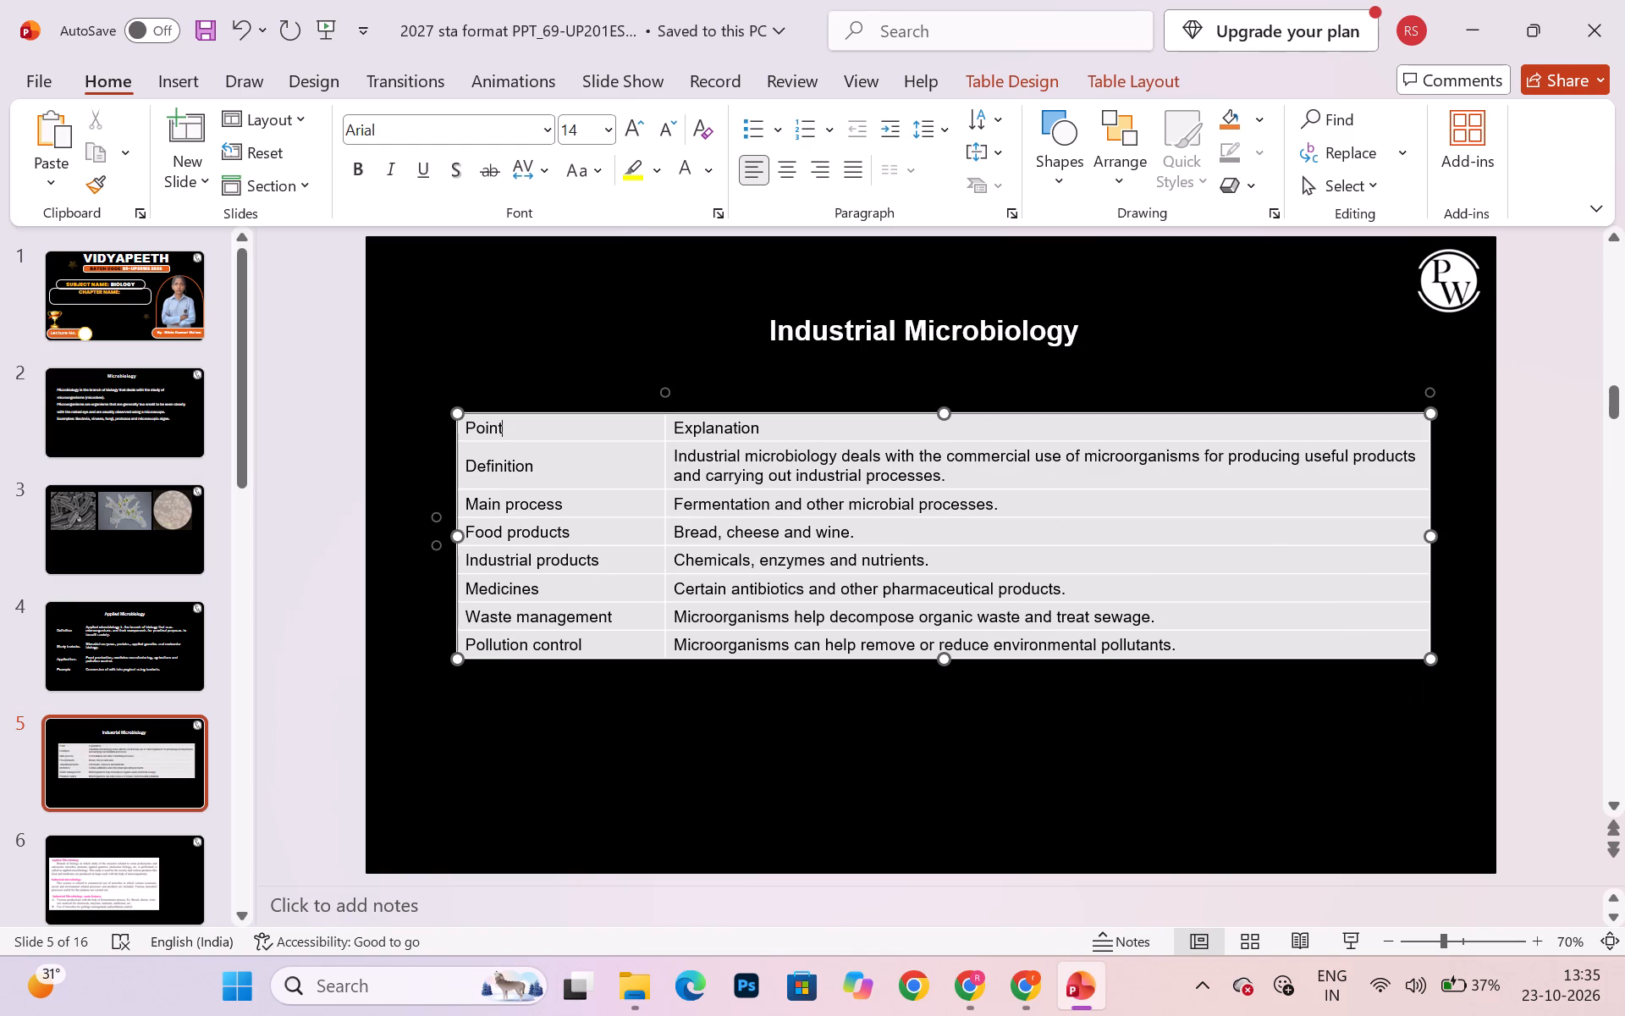
key(ctrl+a)
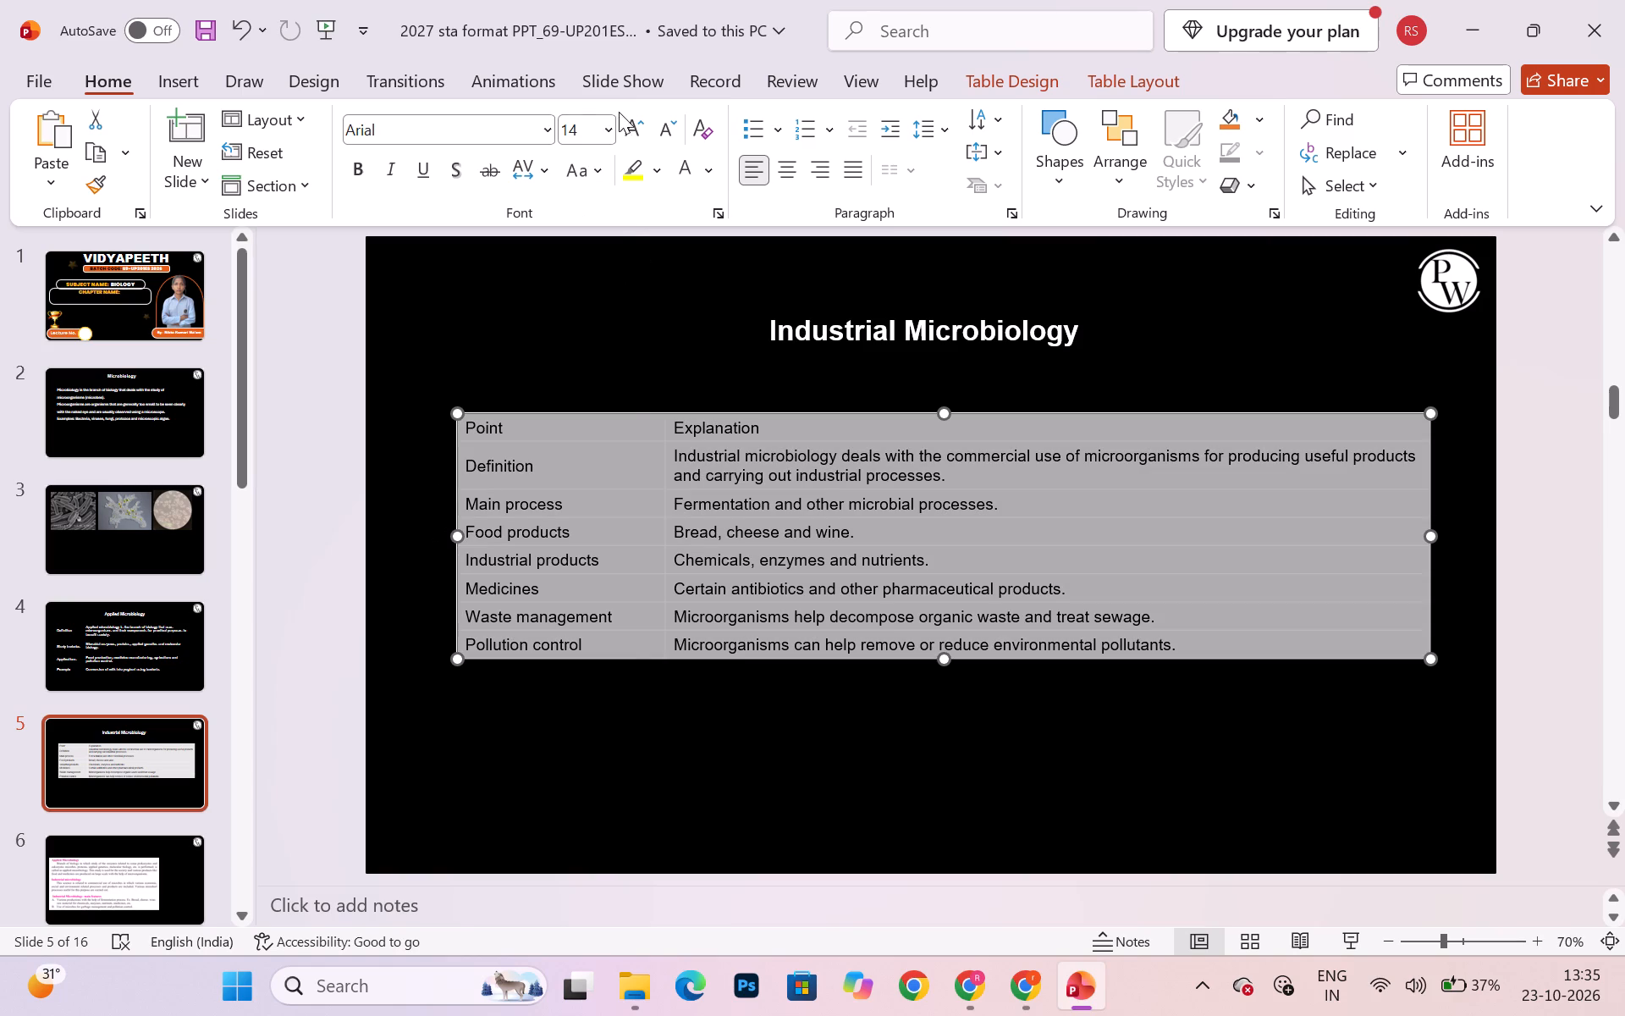
click(612, 132)
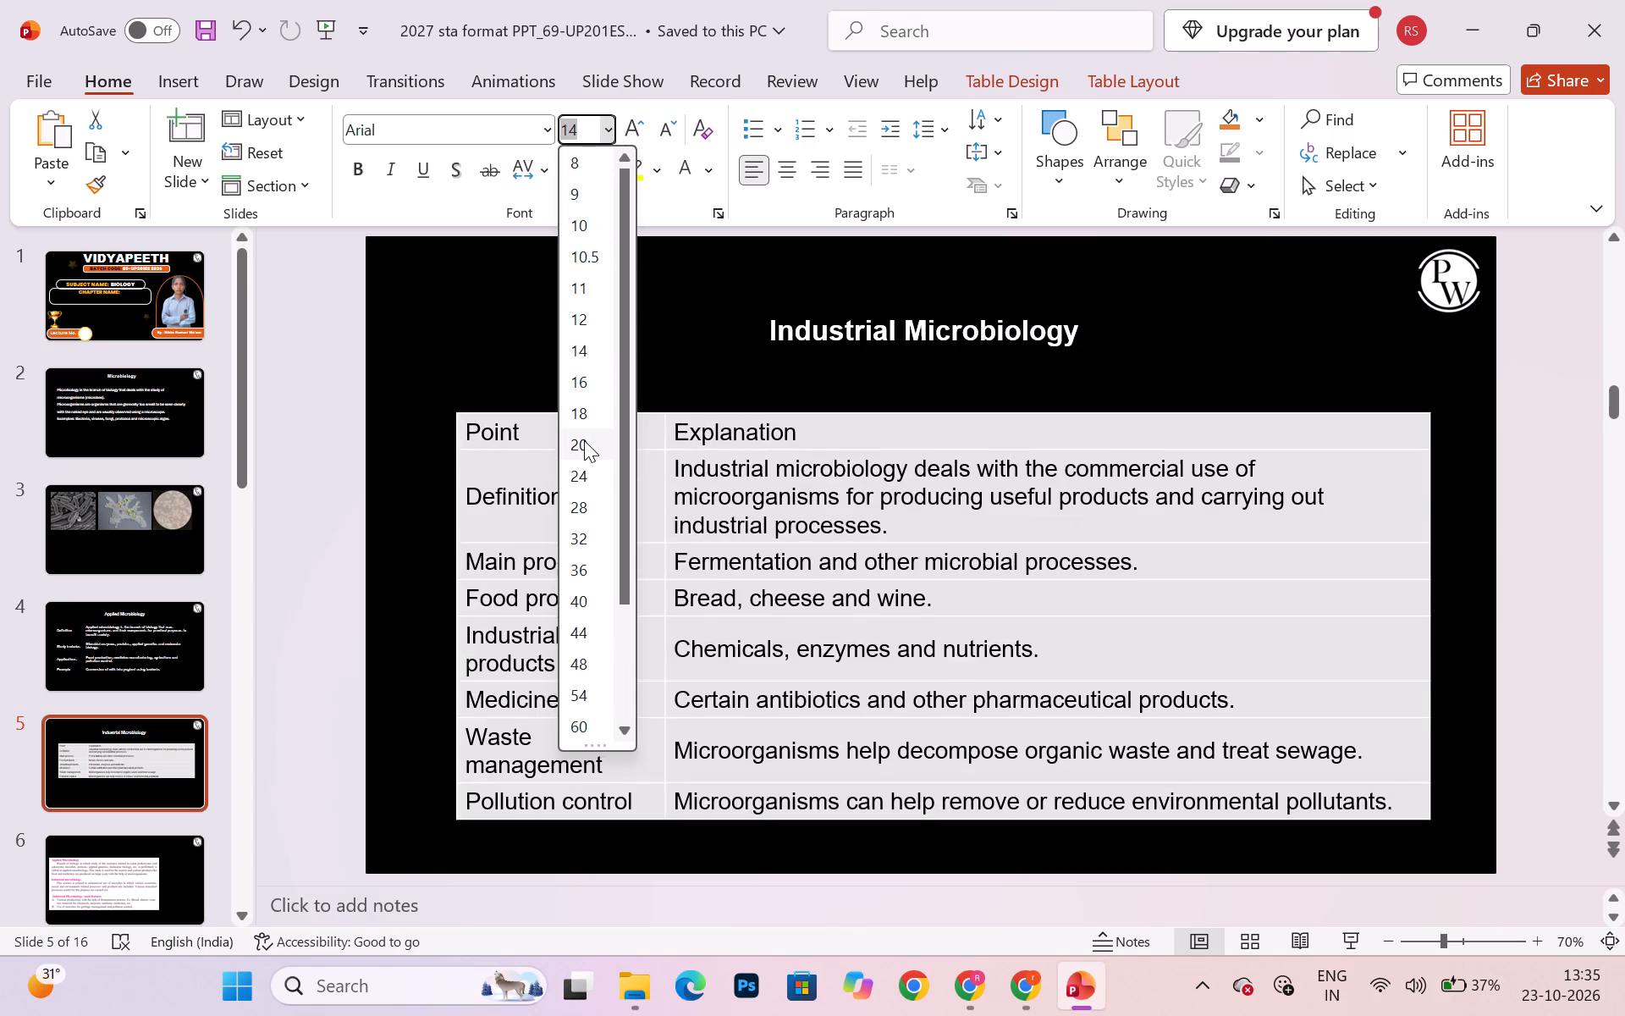
click(584, 440)
click(361, 157)
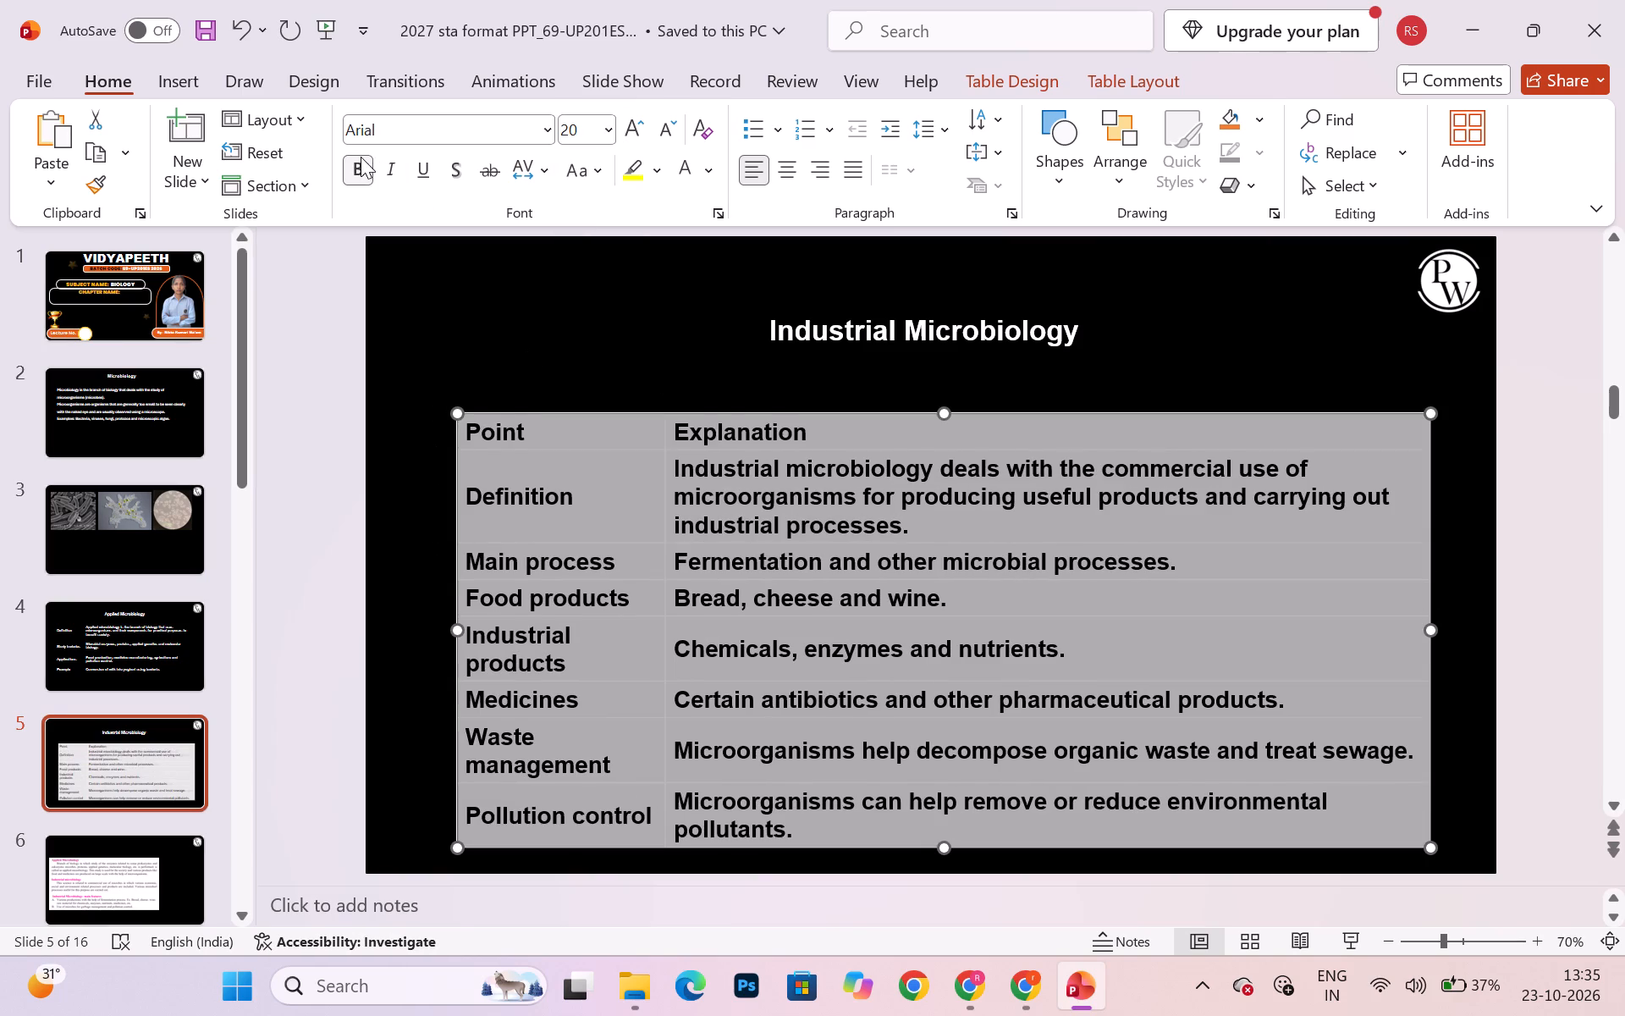
click(707, 163)
click(691, 284)
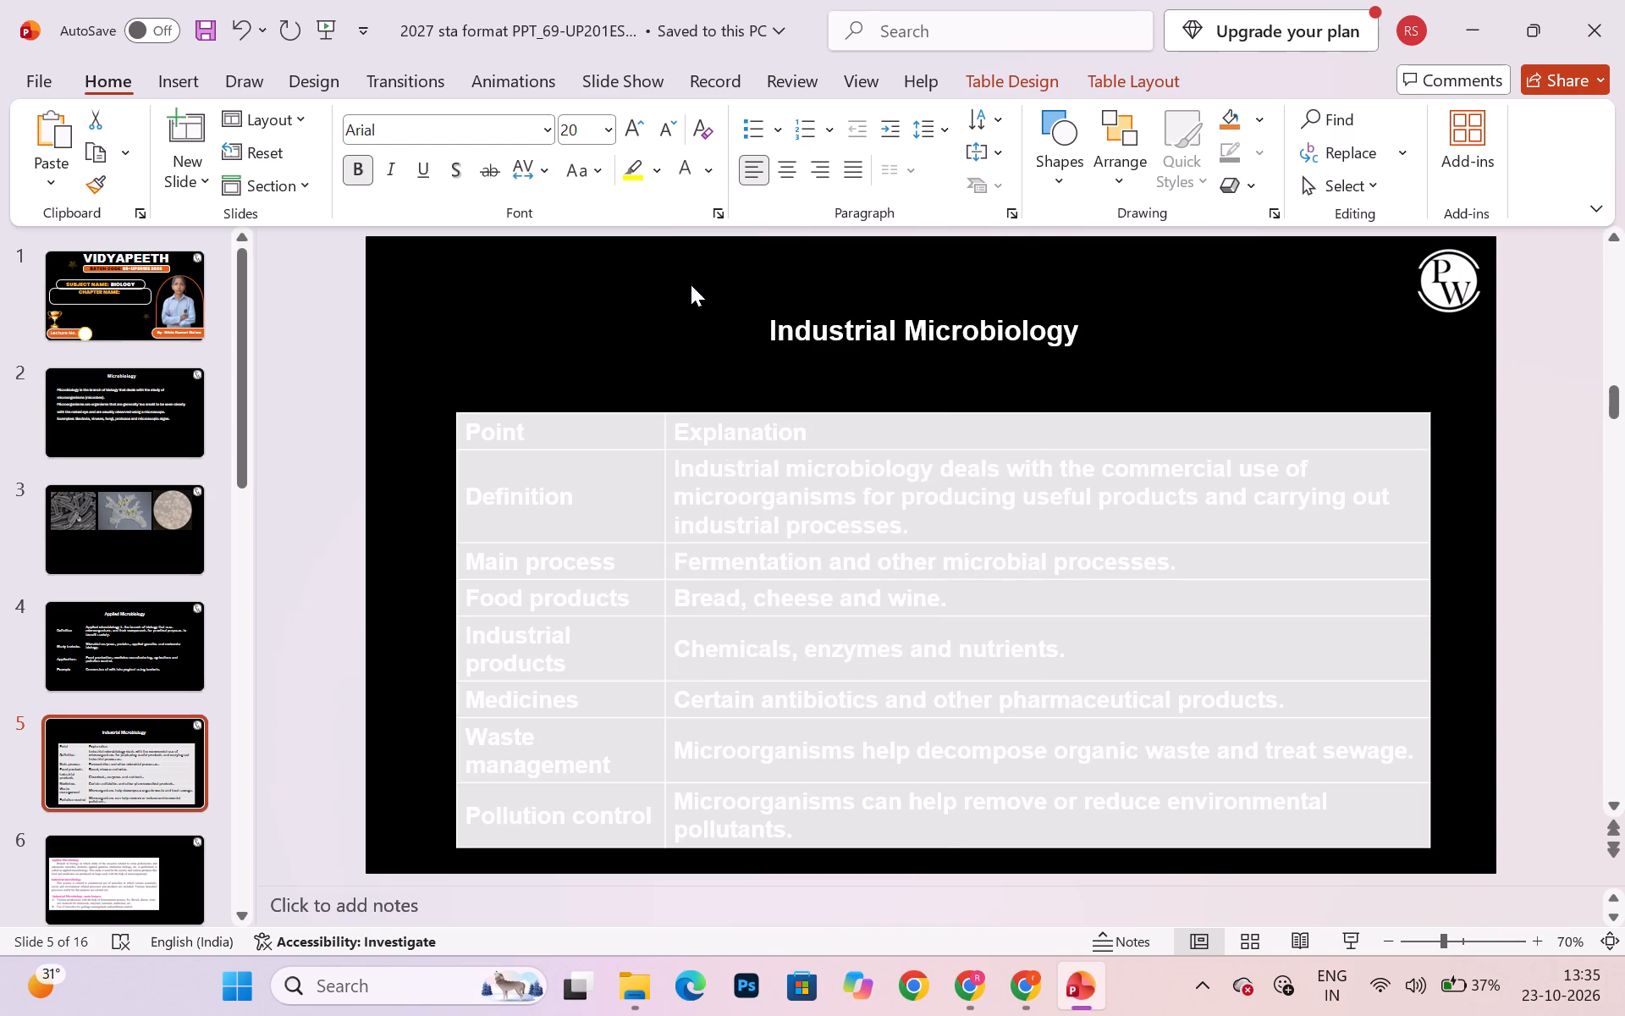
Apply the Light table style with blue top and bottom lines and no fill to the Industrial Microbiology table.
click(1019, 84)
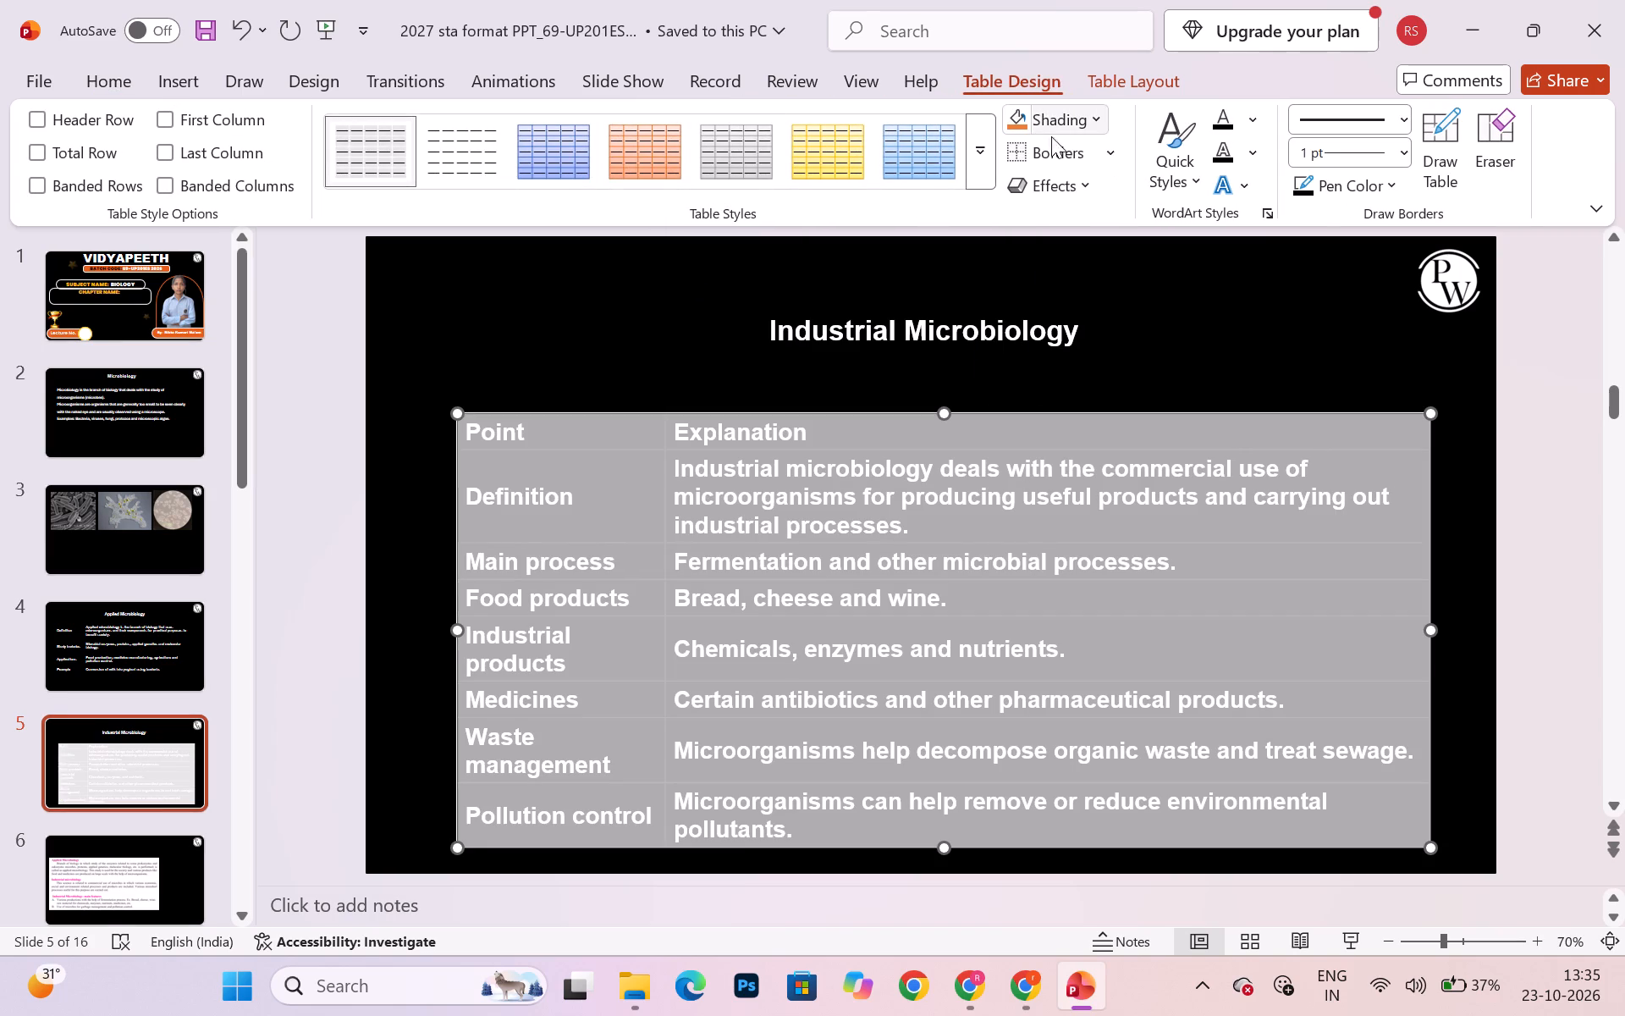
click(979, 172)
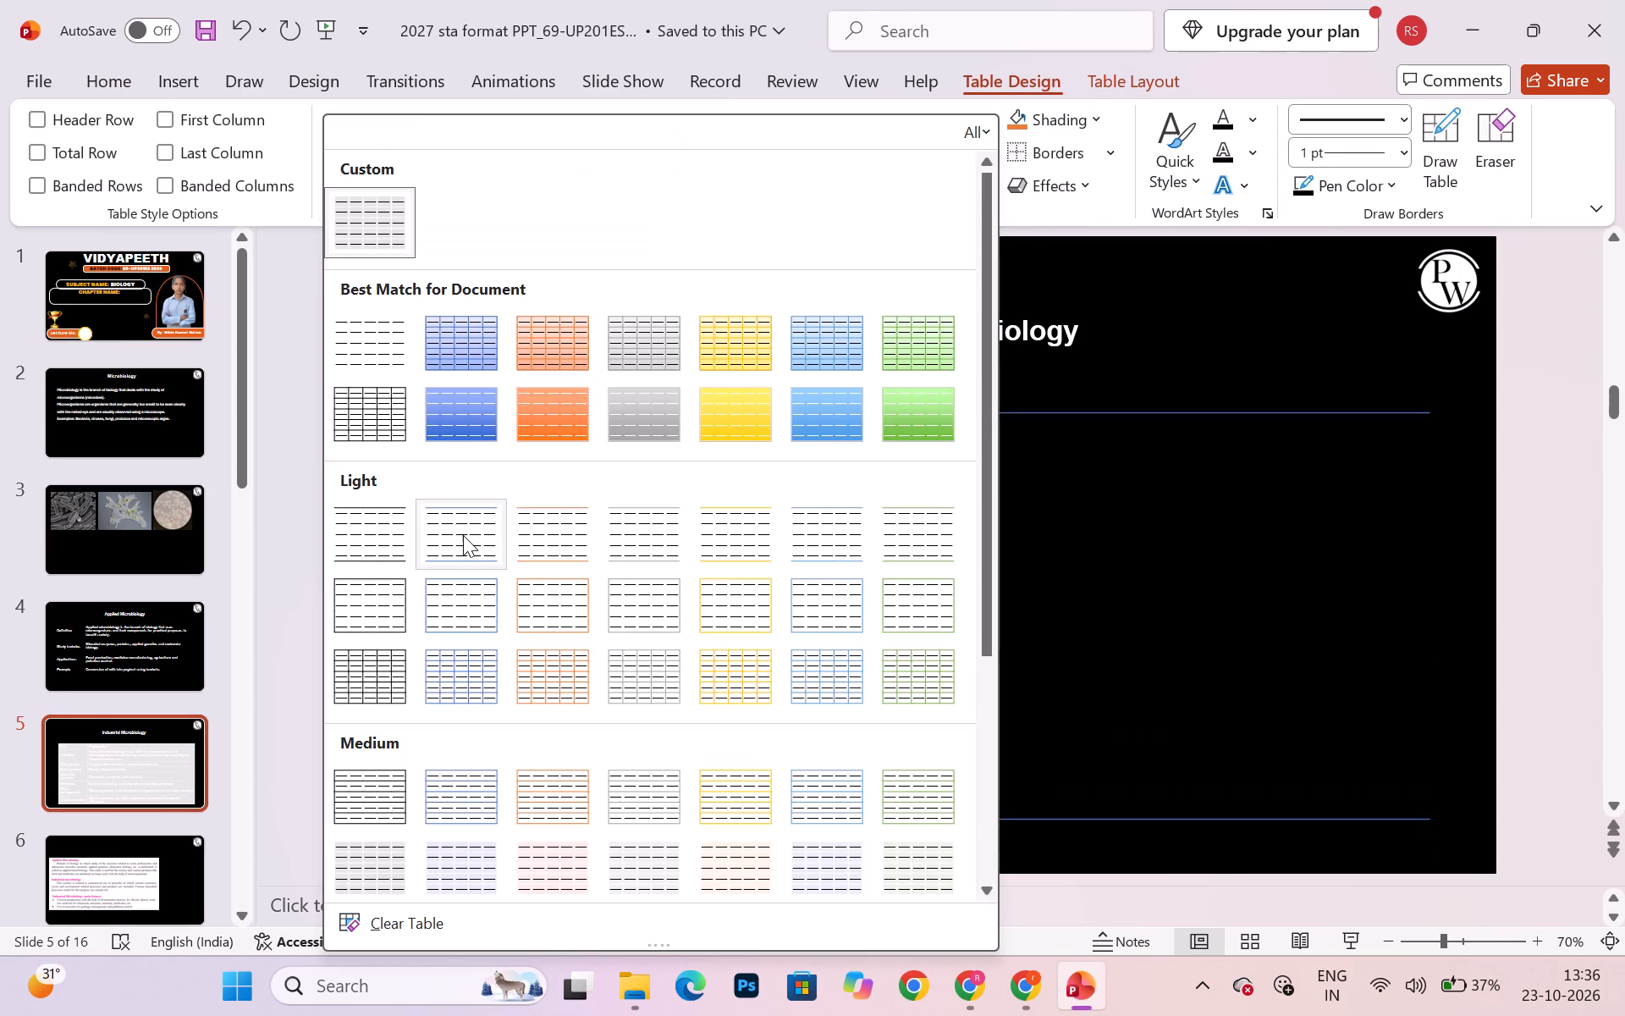
click(463, 535)
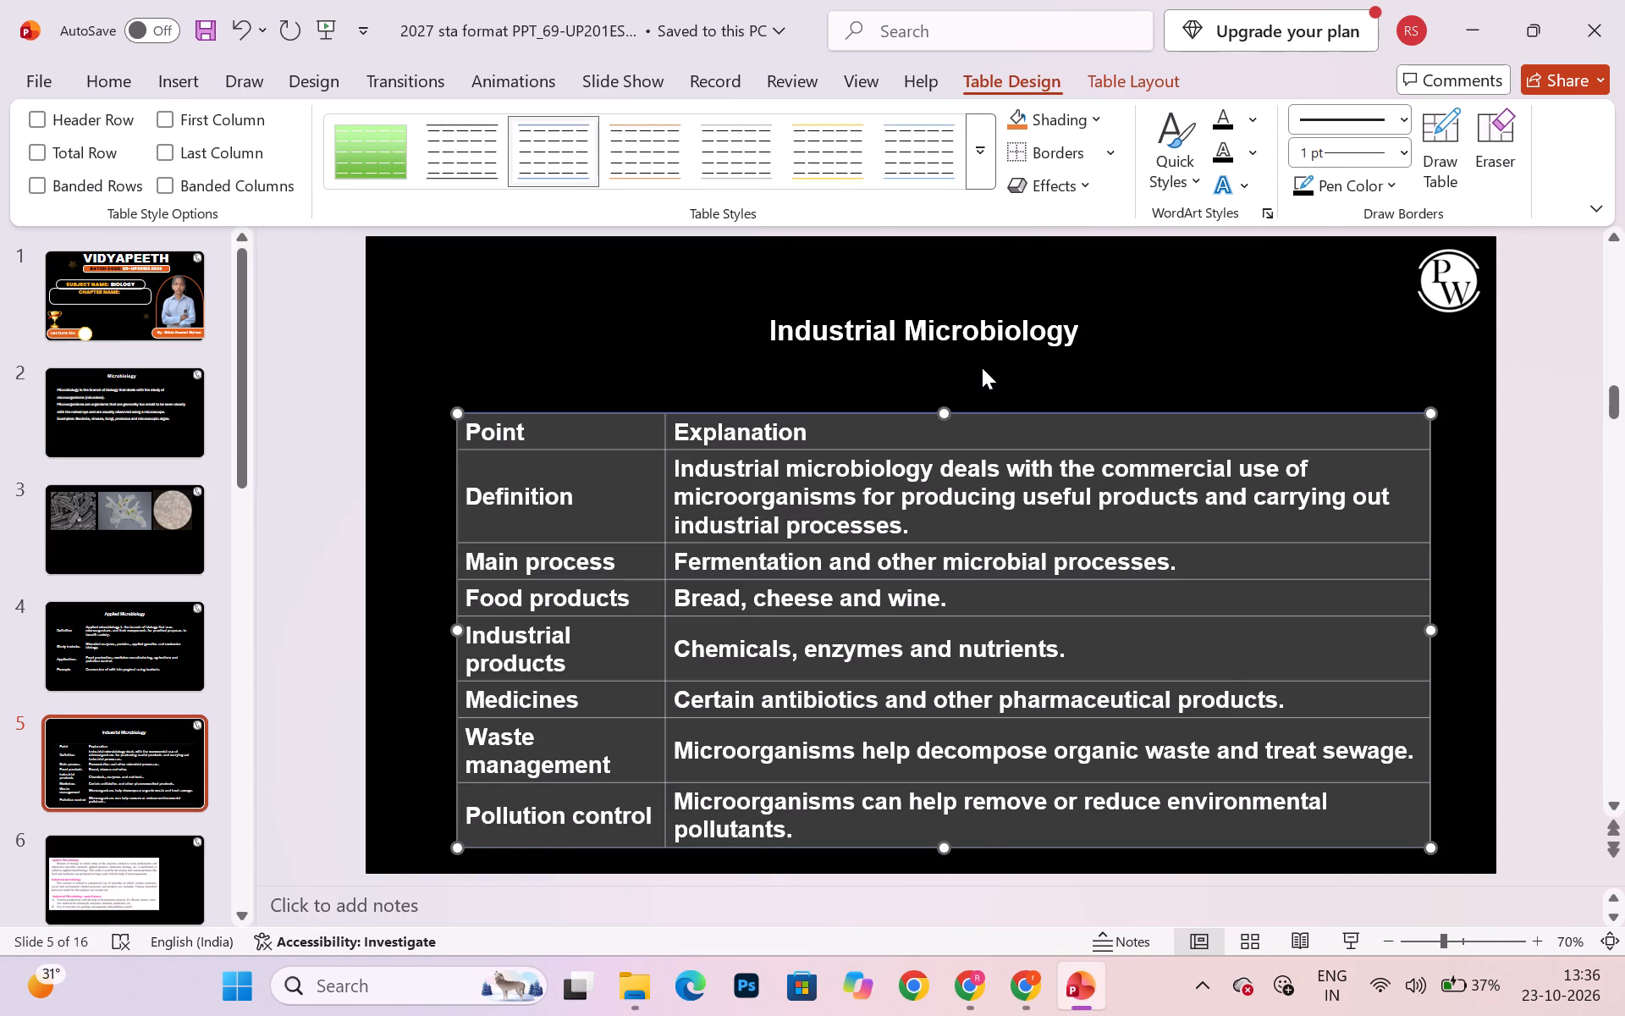
click(982, 367)
click(862, 507)
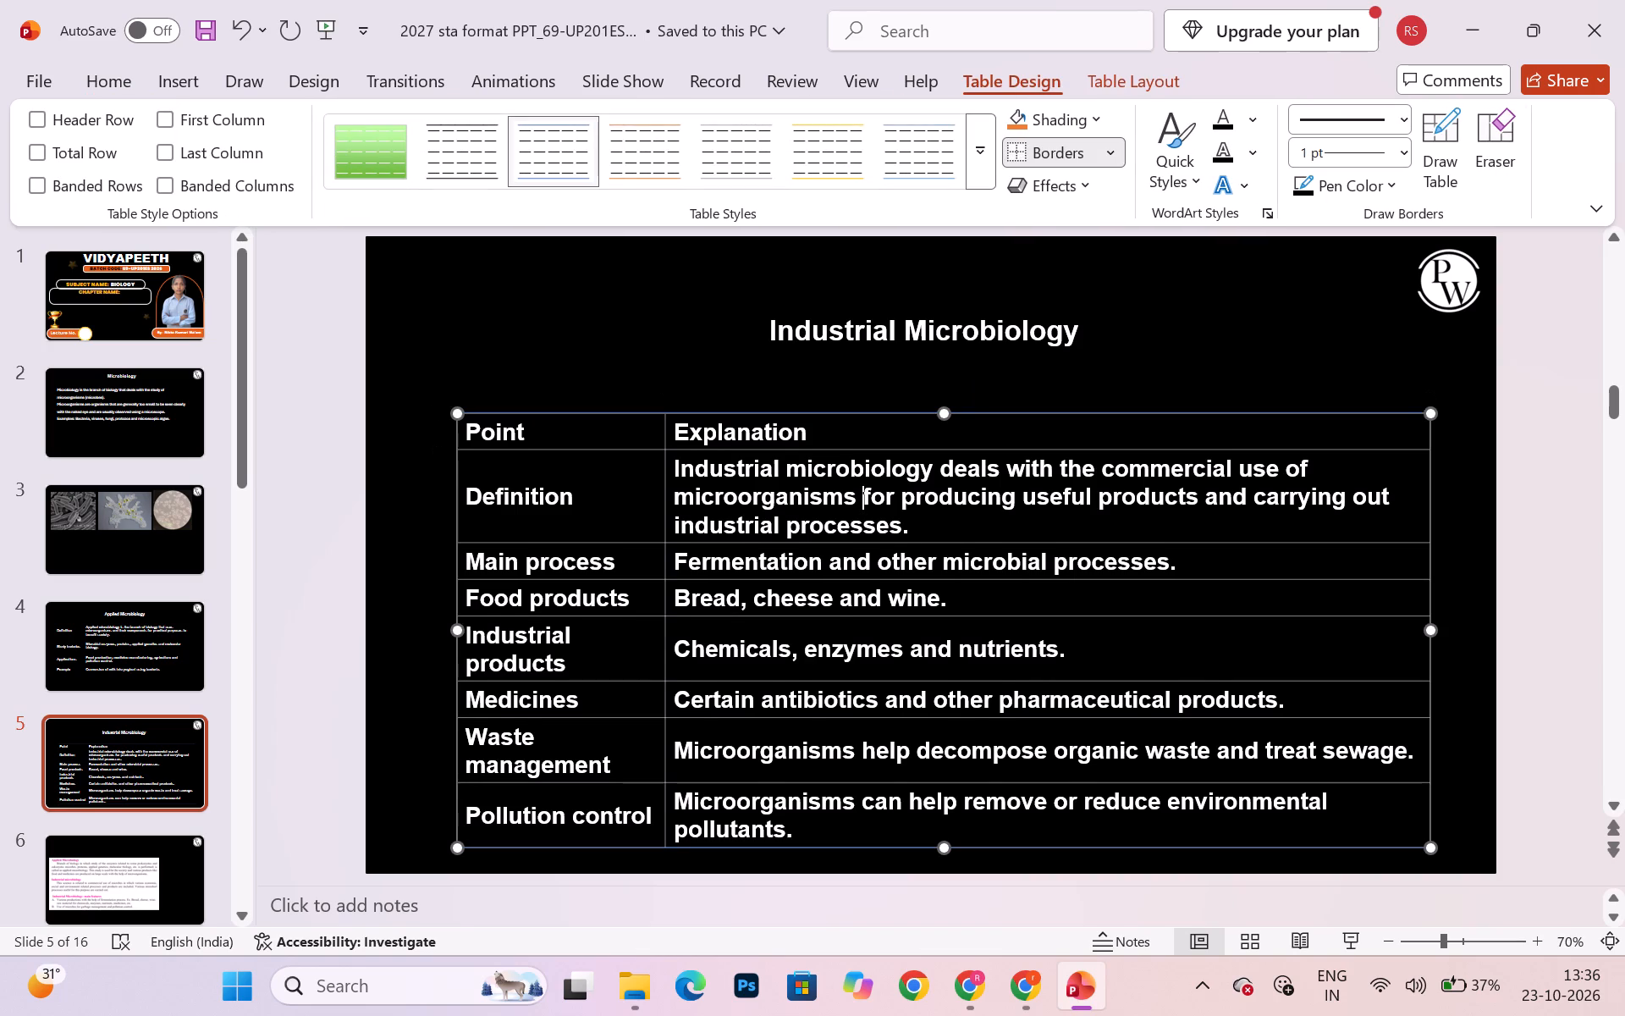
Move the Industrial Microbiology table and its heading higher on the slide, keeping the heading above the table.
drag(852, 415, 836, 366)
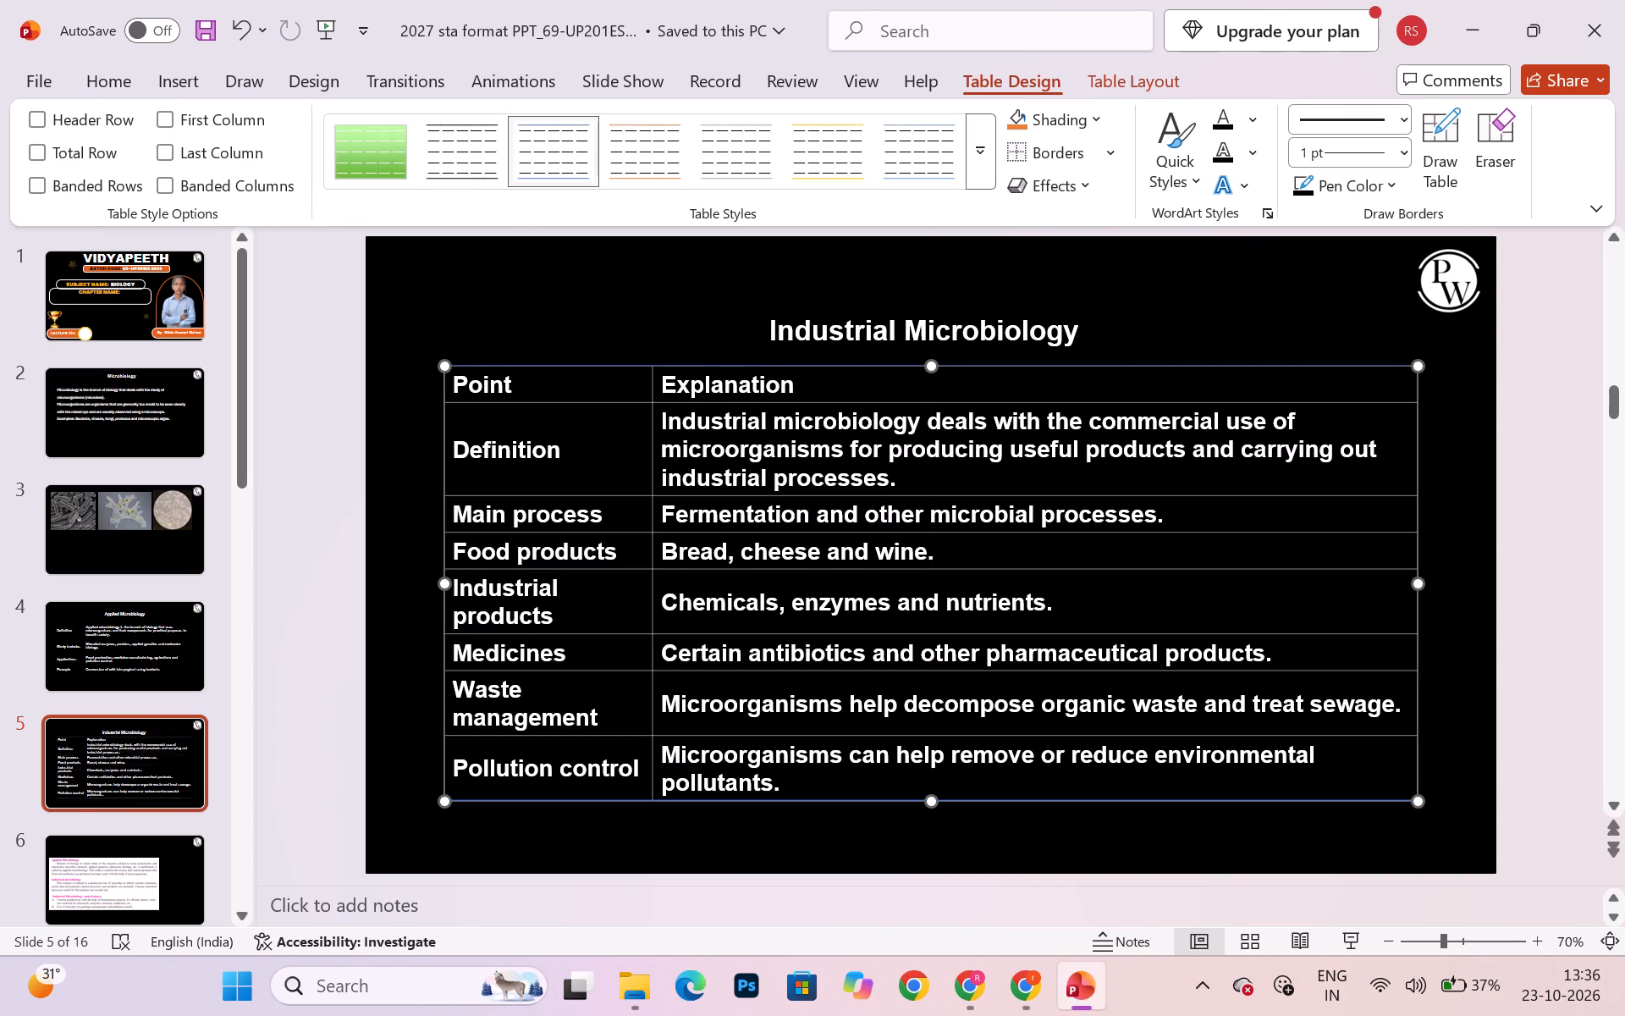
click(855, 329)
drag(863, 308, 859, 269)
click(789, 494)
drag(789, 494, 785, 459)
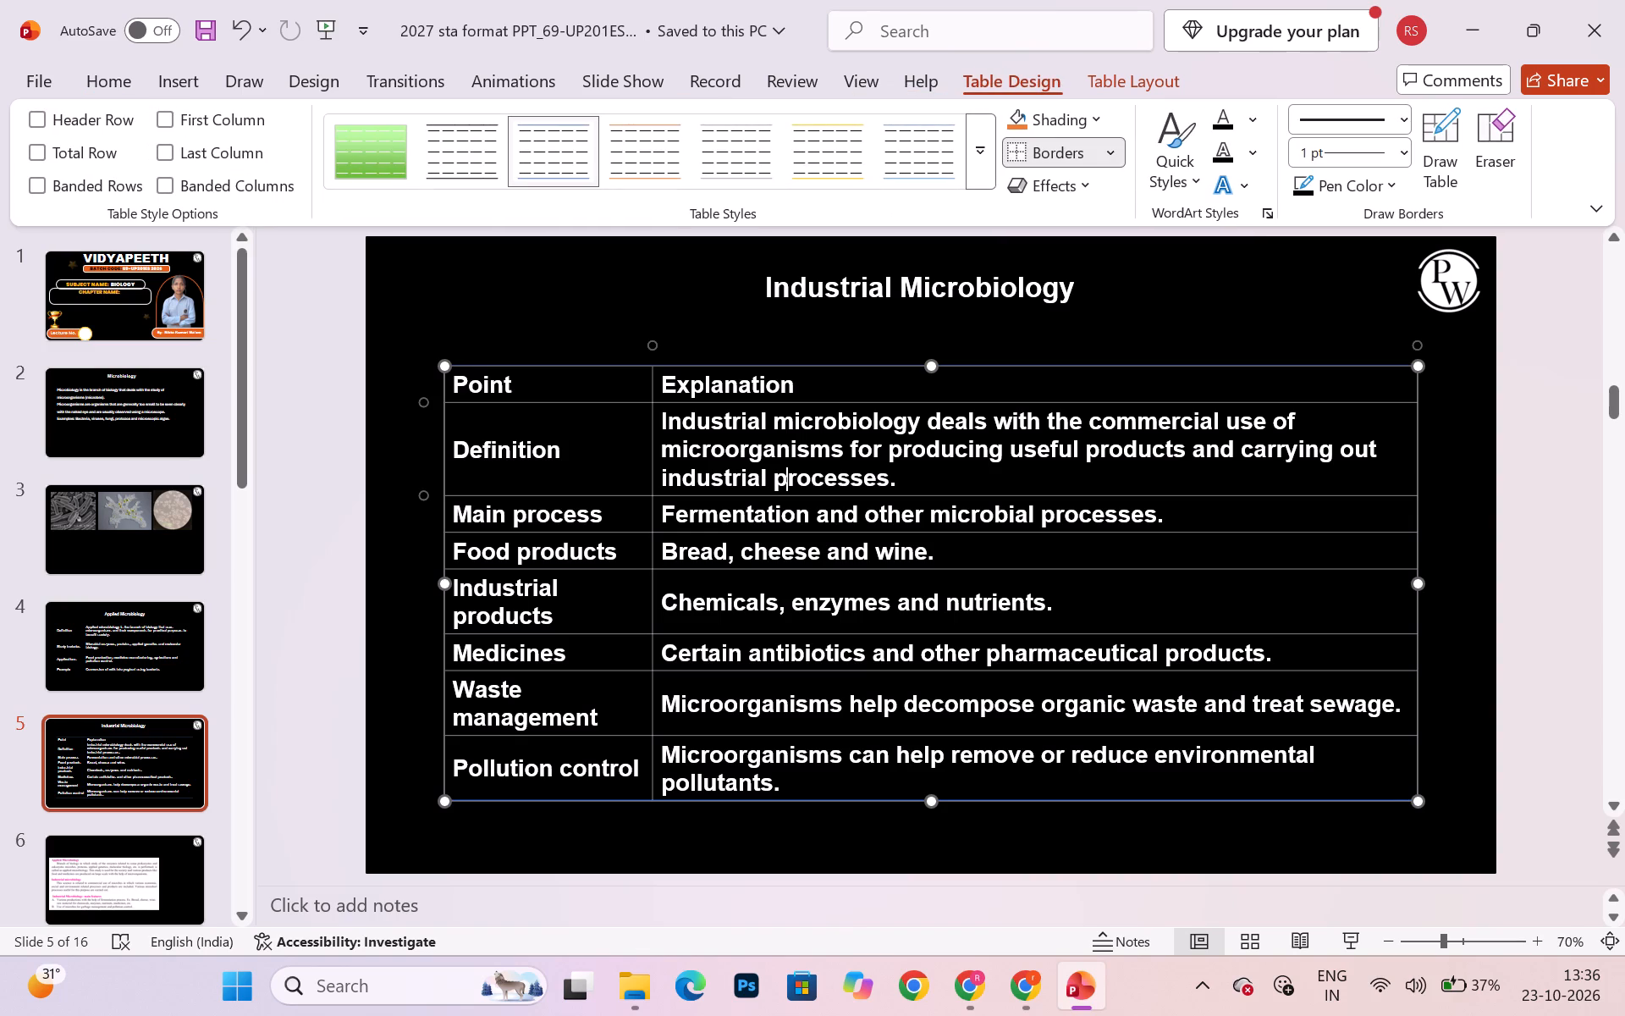
Delete the Point and Explanation header row from the Industrial Microbiology table.
click(525, 387)
click(832, 381)
drag(832, 381, 618, 368)
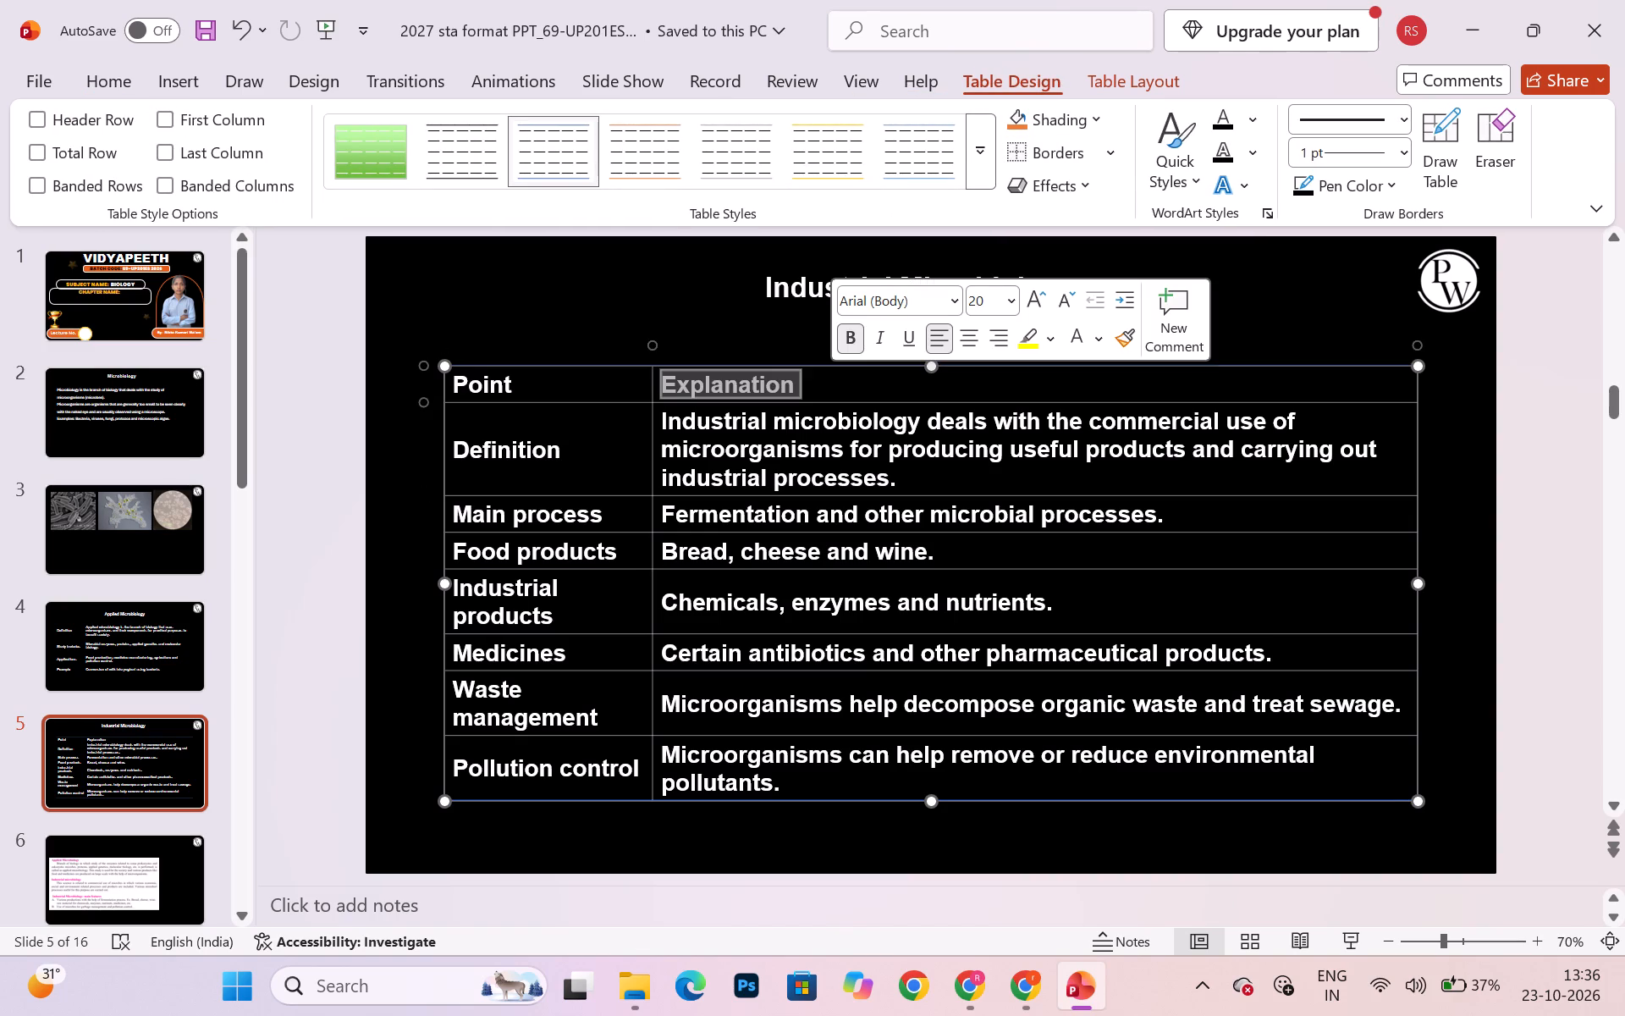
drag(618, 368, 524, 381)
key(BackSpace)
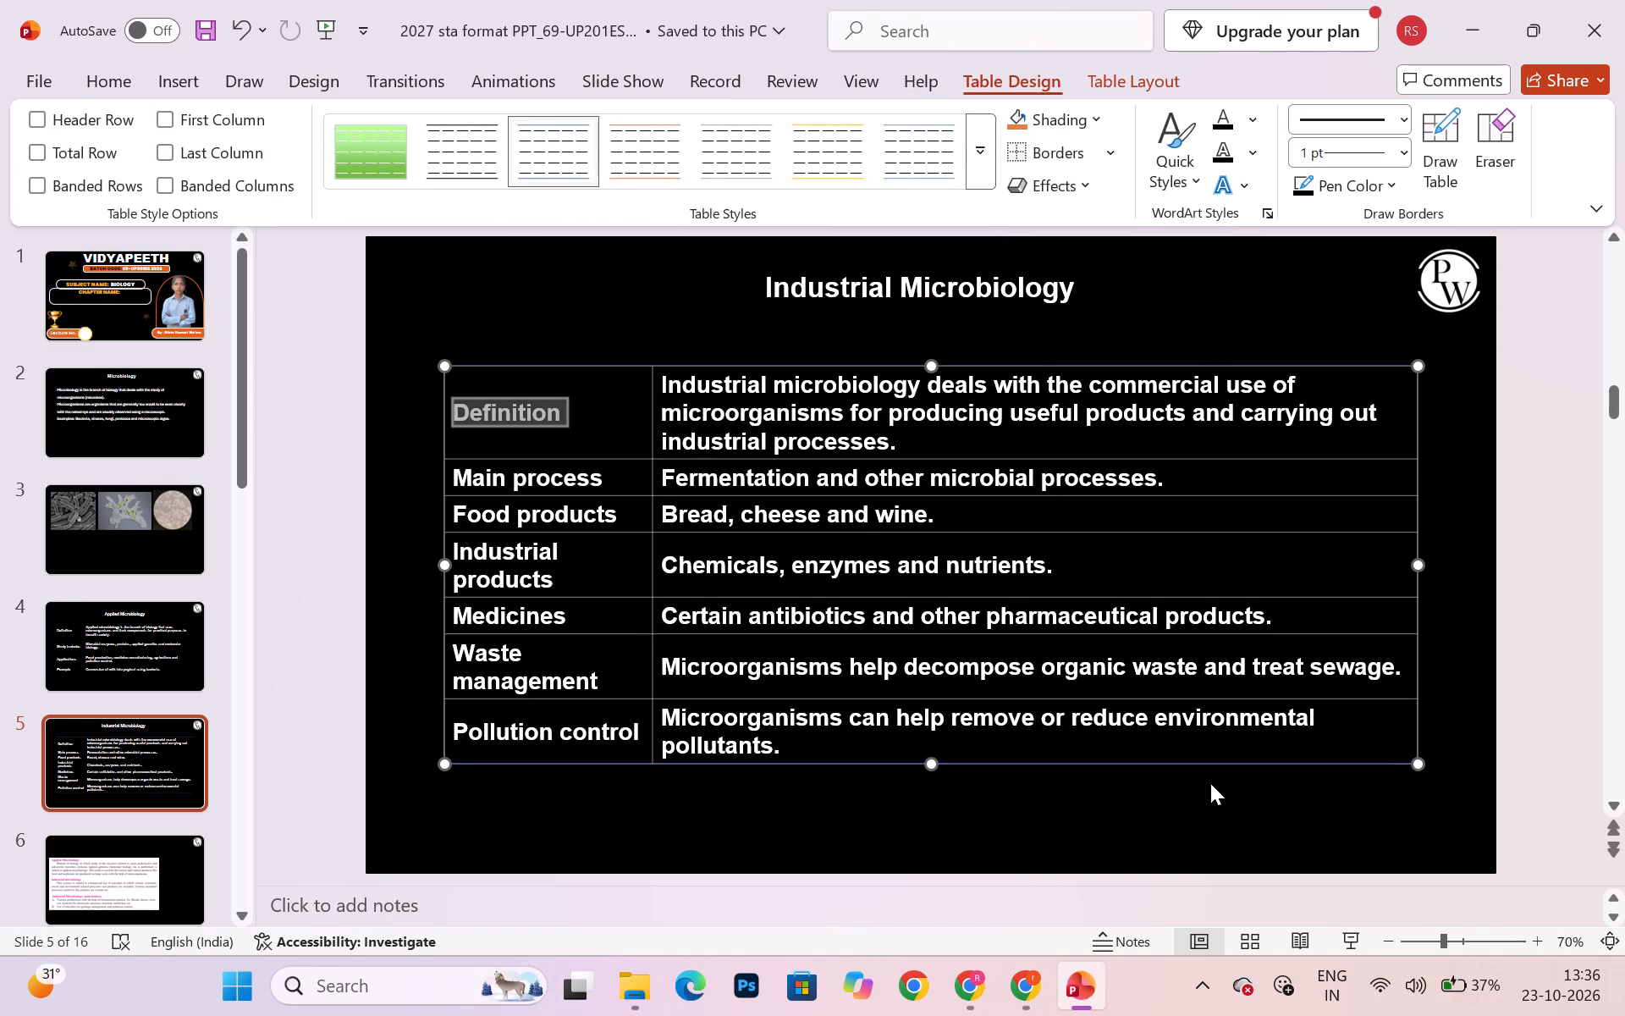
Stretch the Industrial Microbiology table vertically to fill the space from just below the heading to near the slide's lower edge.
drag(932, 763, 930, 834)
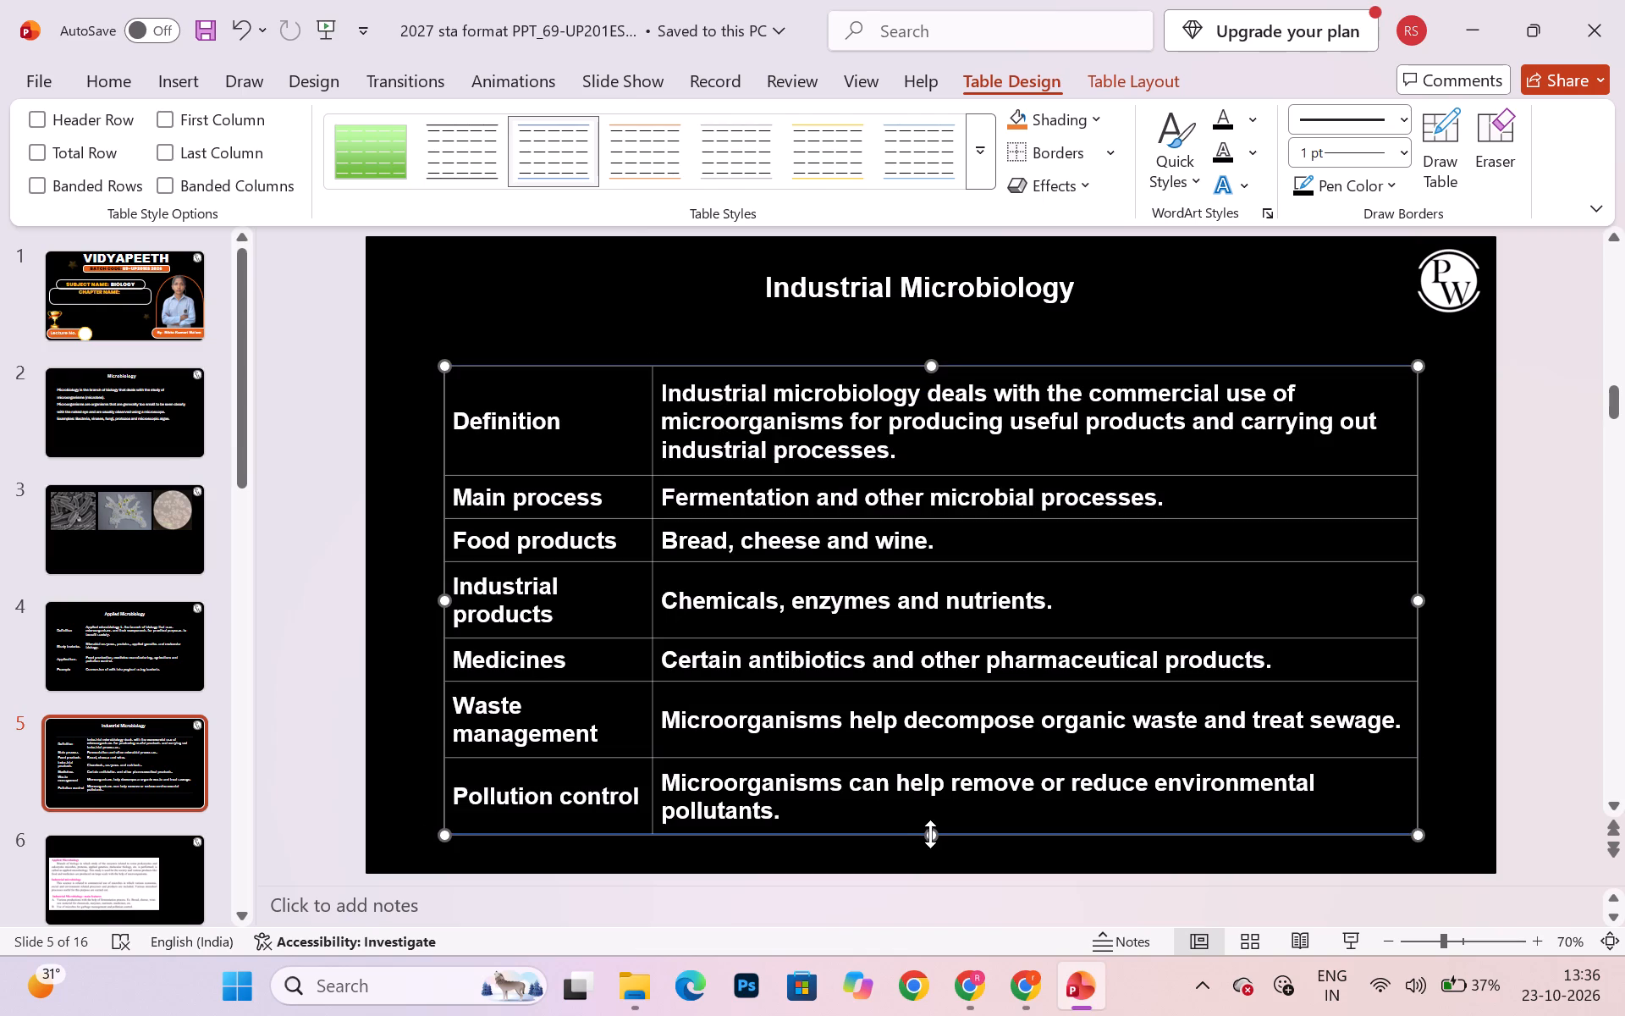
drag(934, 367, 930, 322)
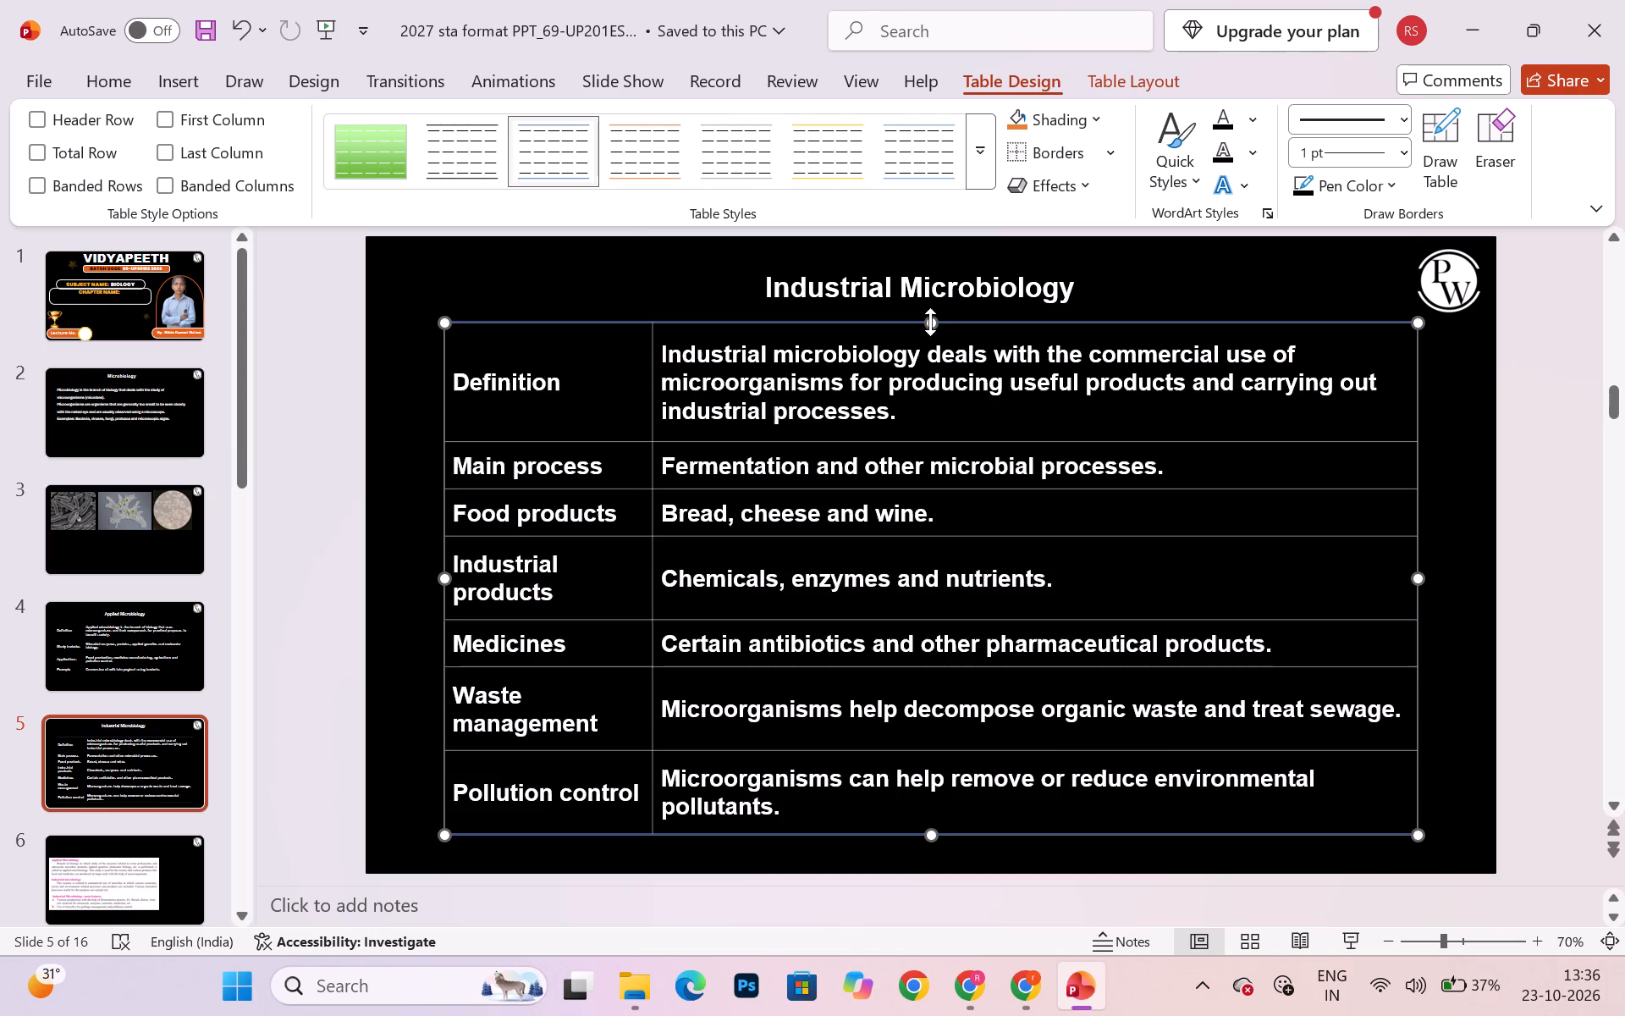
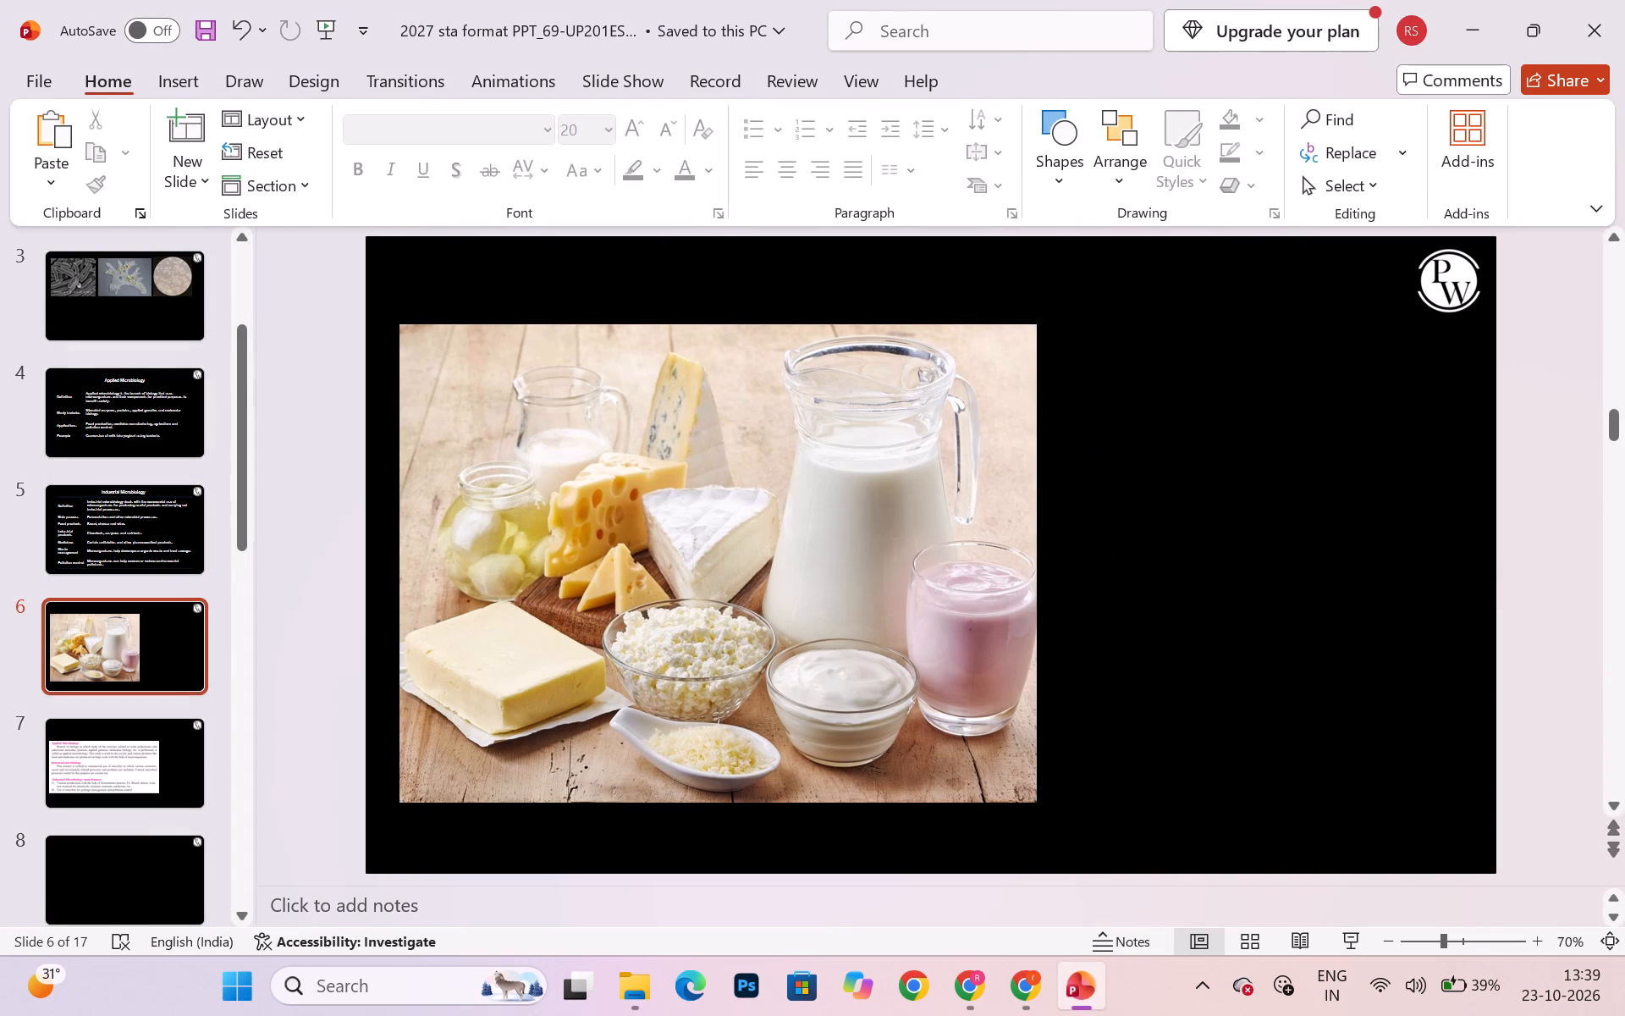
click(190, 124)
key(ctrl+v)
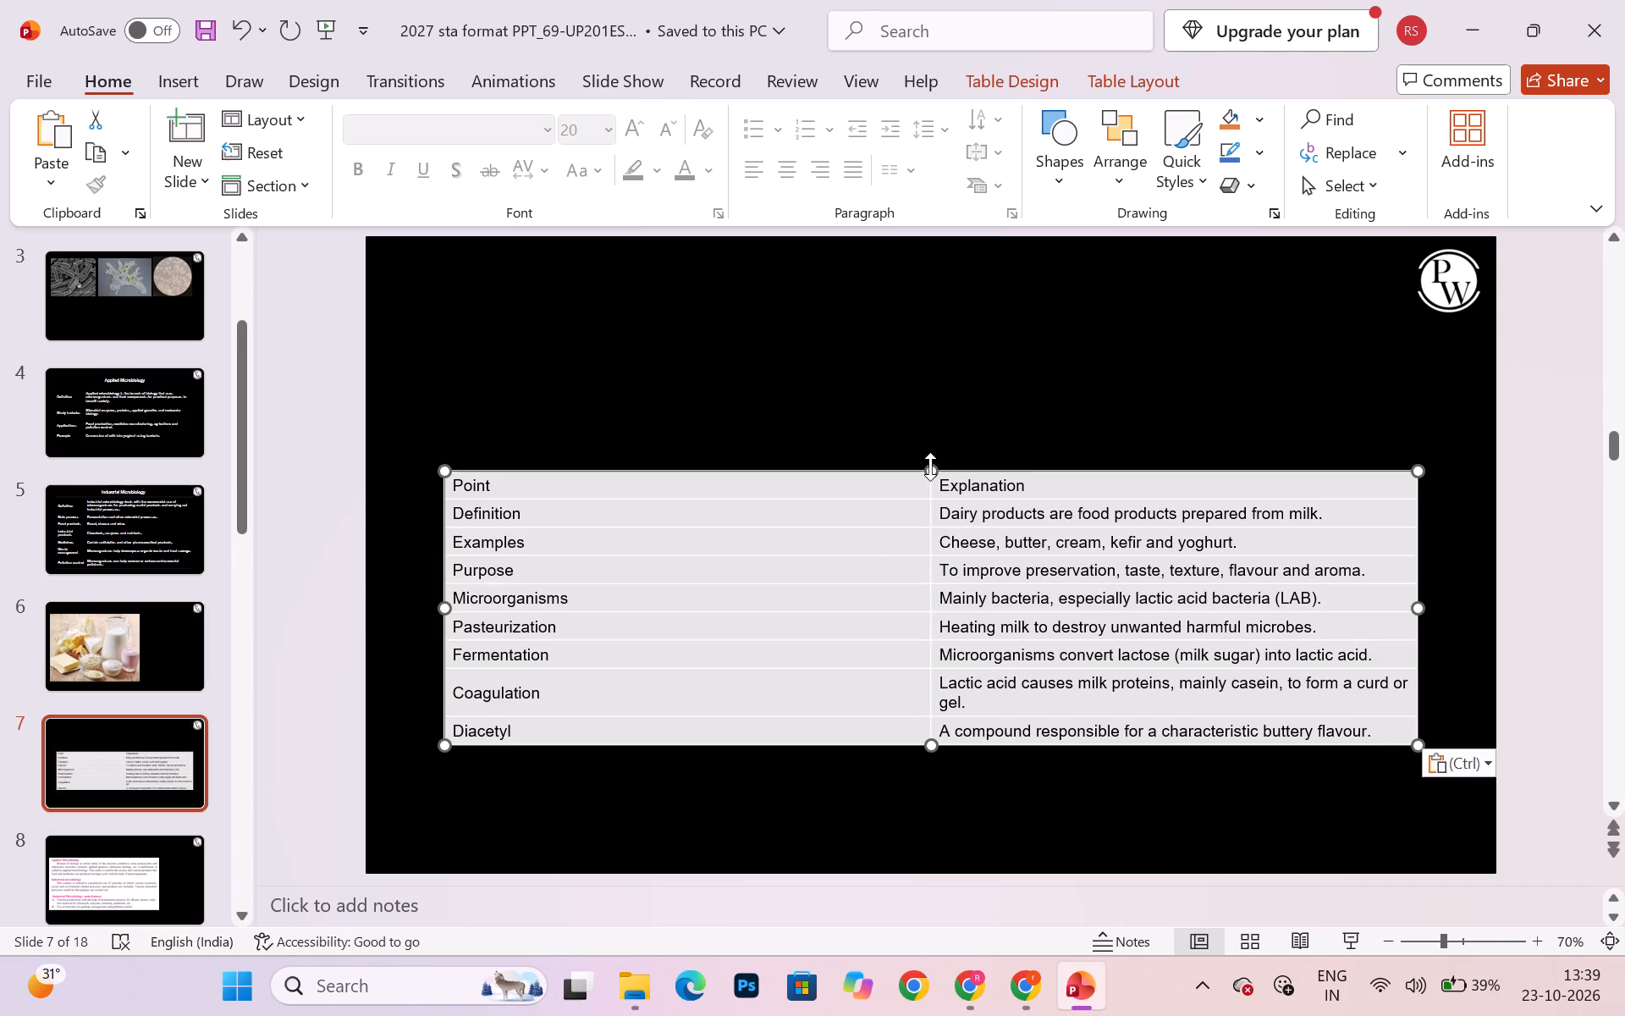
Stretch the pasted dairy table to fill most of the slide's height and narrow its first column to fit the labels.
drag(930, 467, 920, 311)
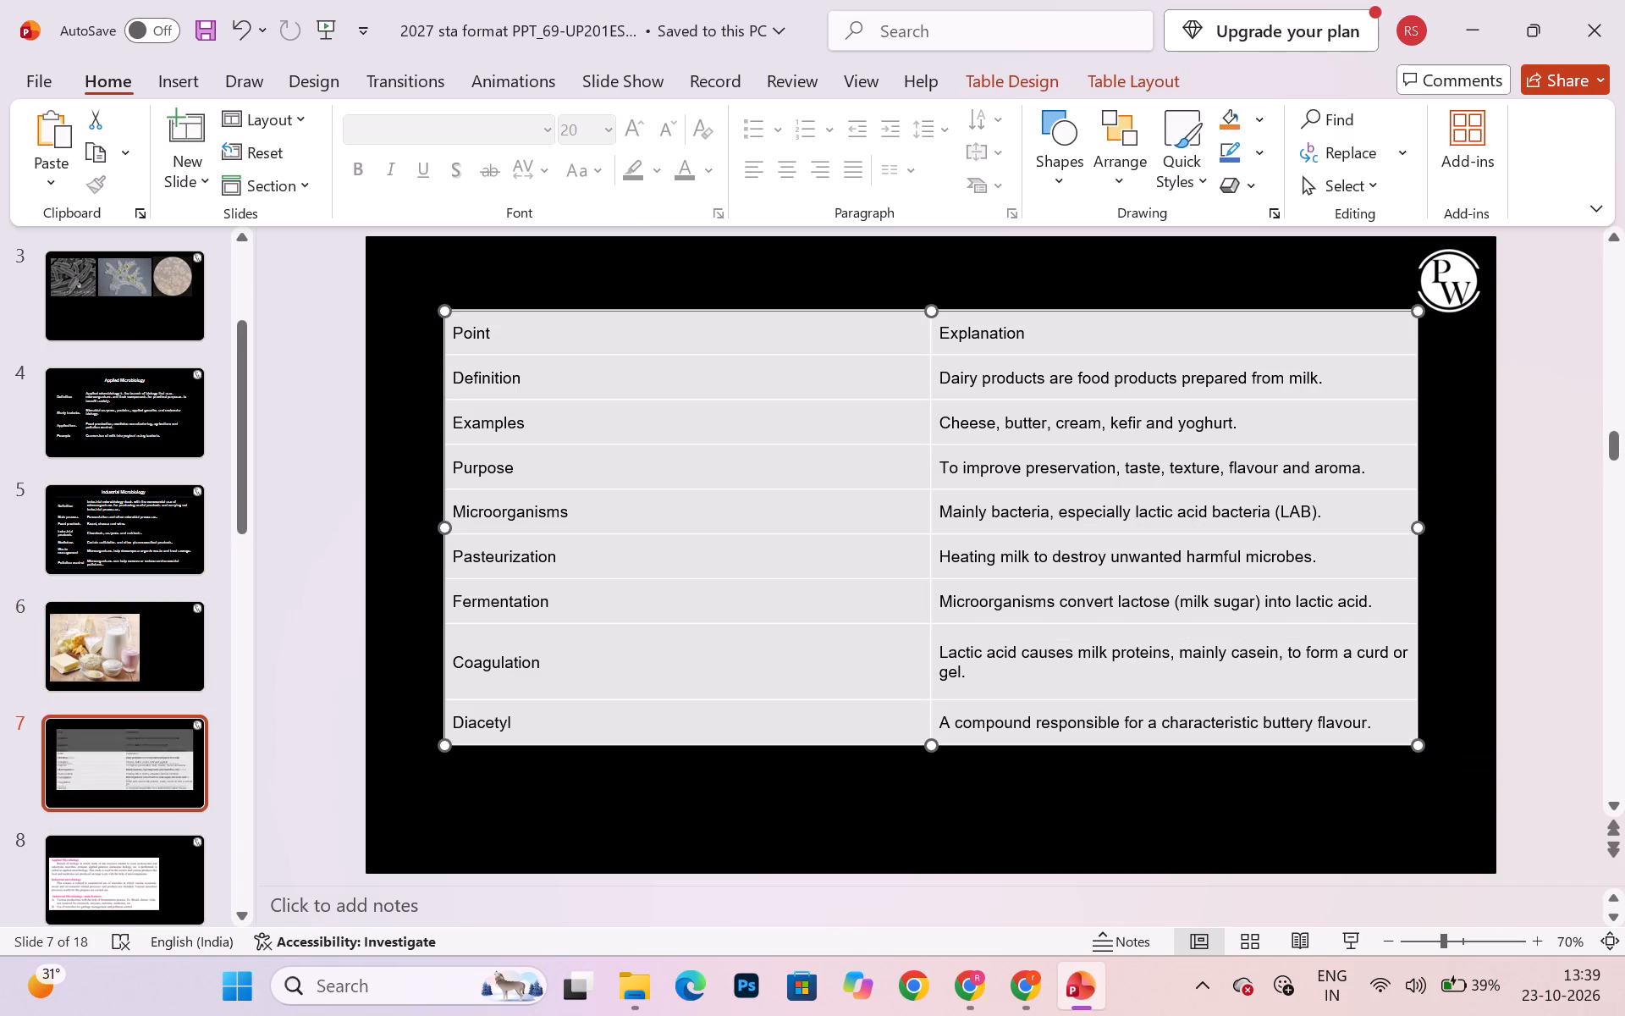
drag(936, 741, 934, 836)
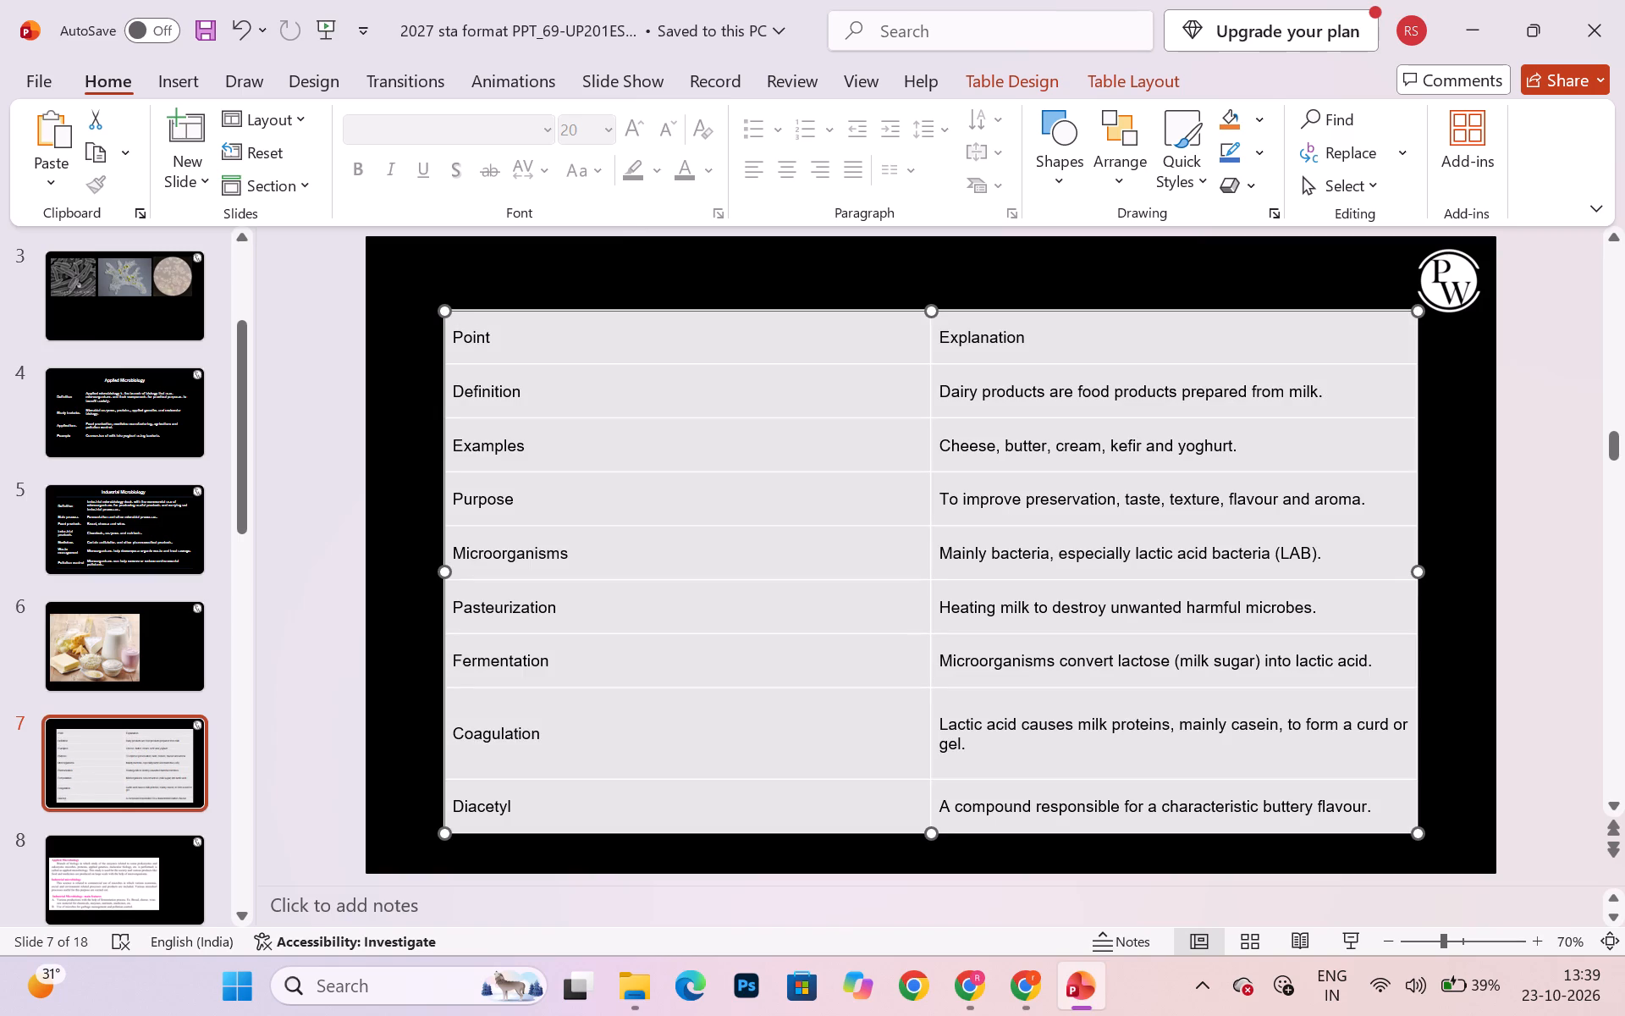
drag(927, 708, 625, 687)
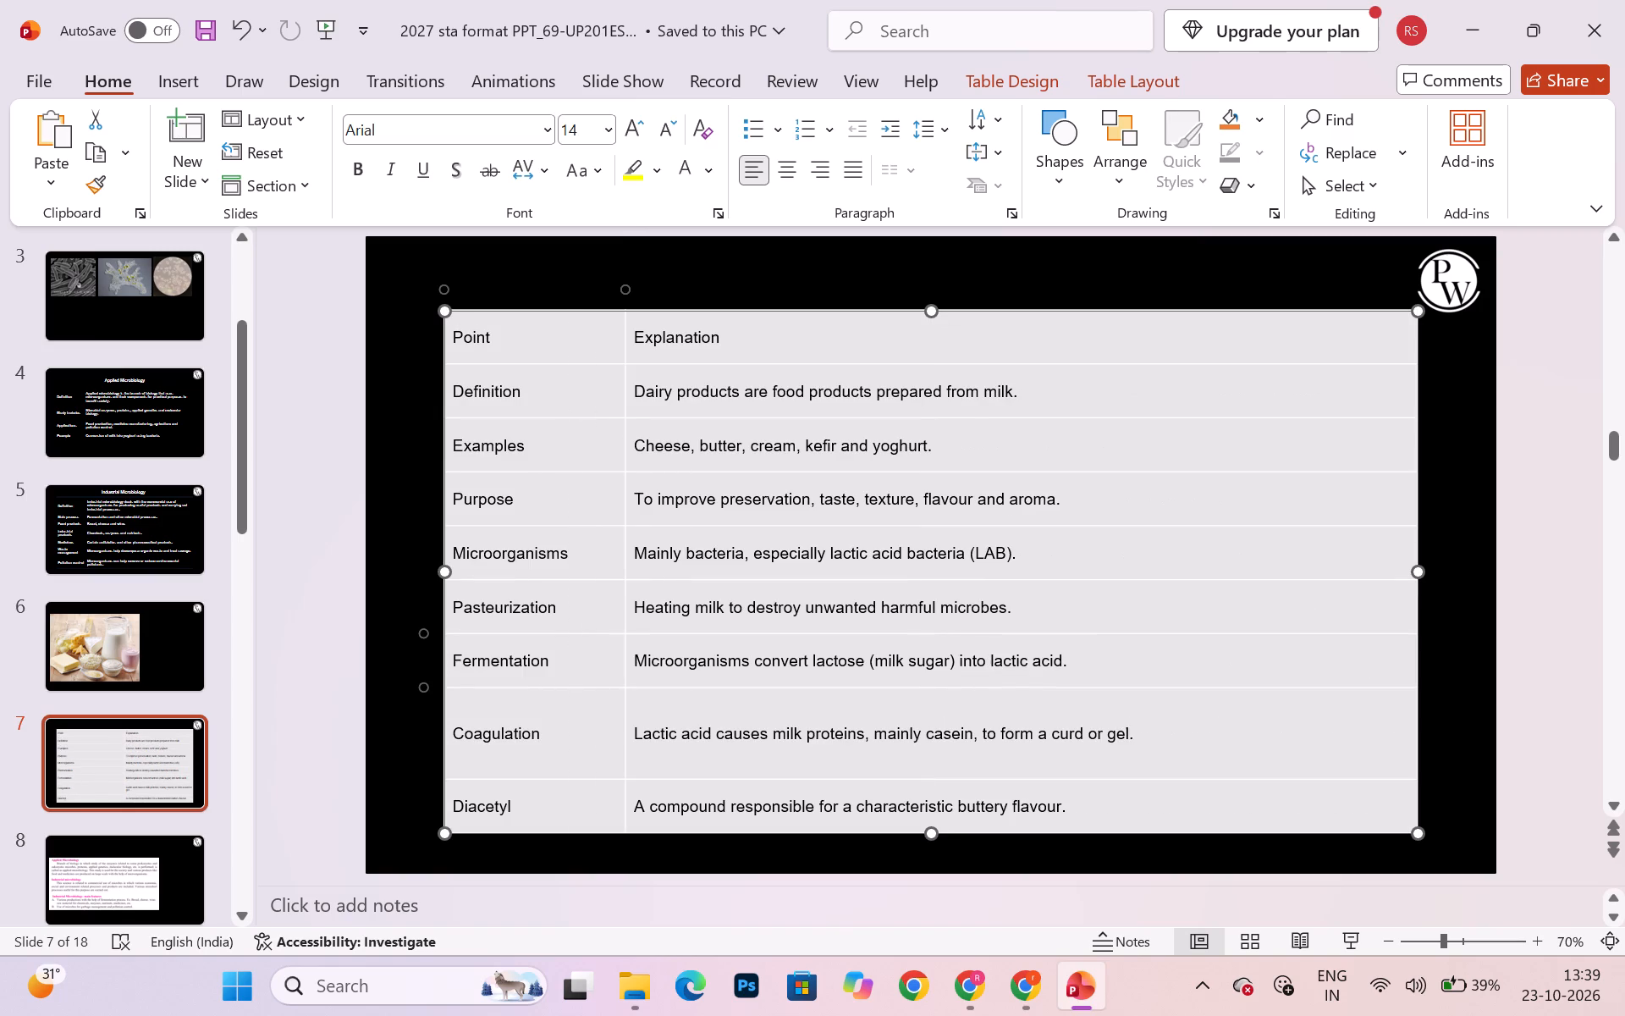
Delete the Point/Explanation header row from the dairy table.
key(ctrl+a)
click(619, 499)
key(ctrl+a)
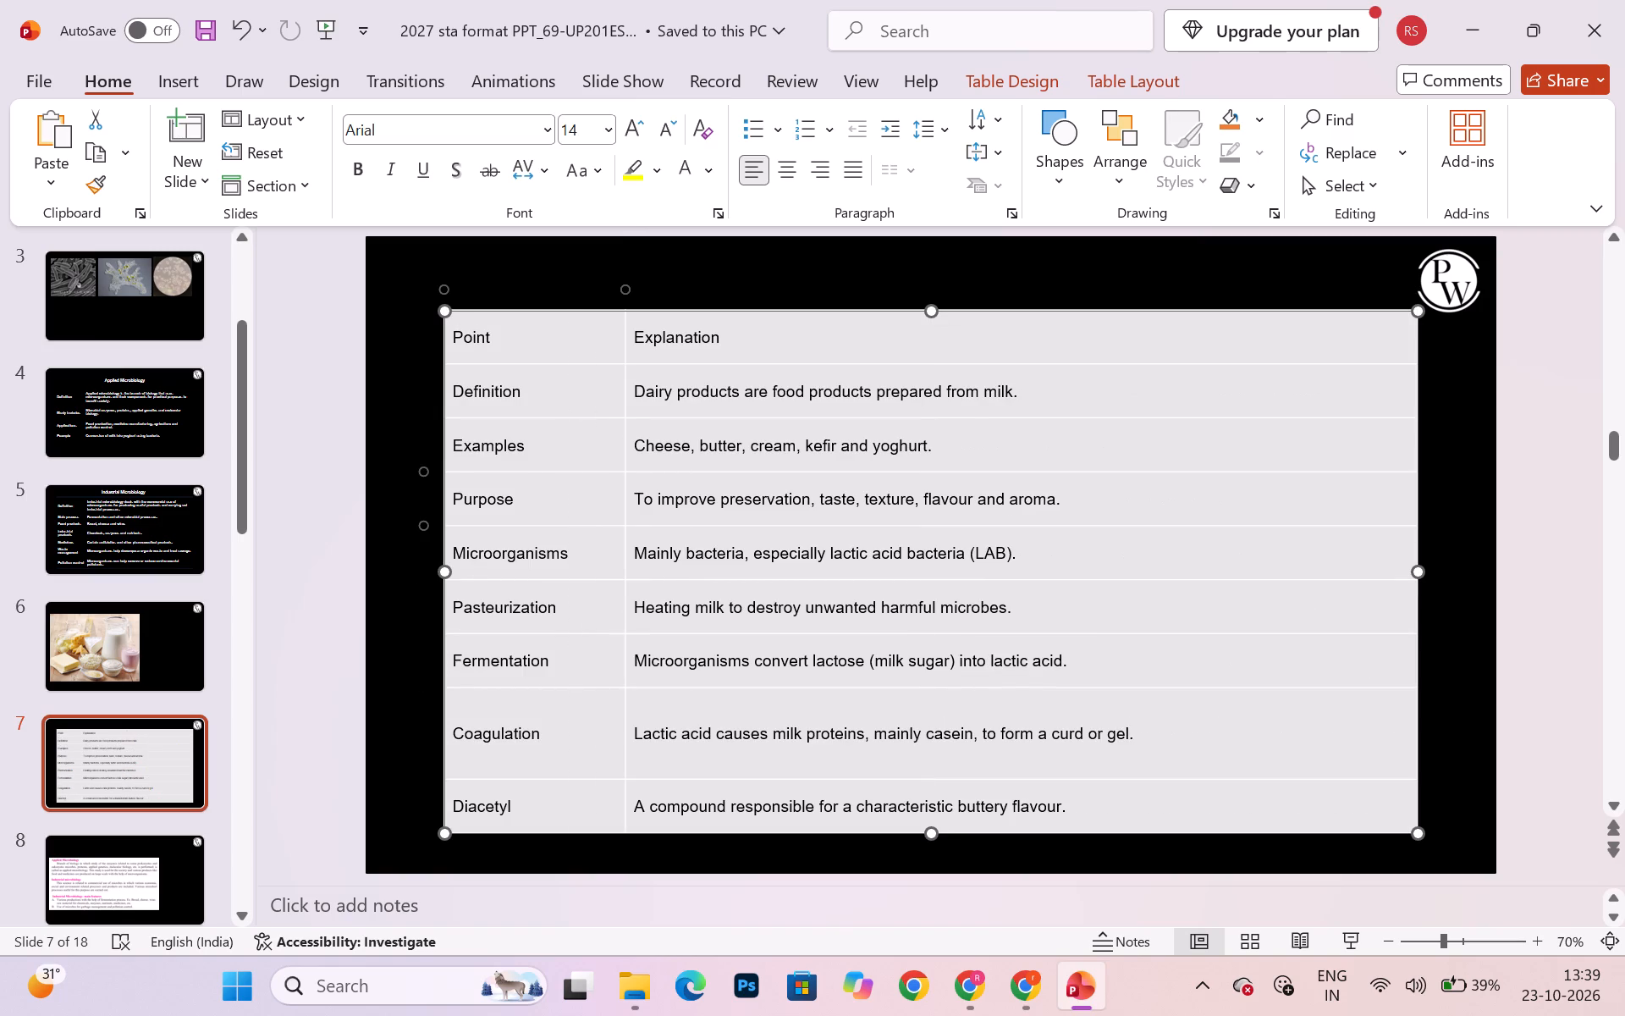
click(491, 391)
key(ctrl+a)
click(491, 391)
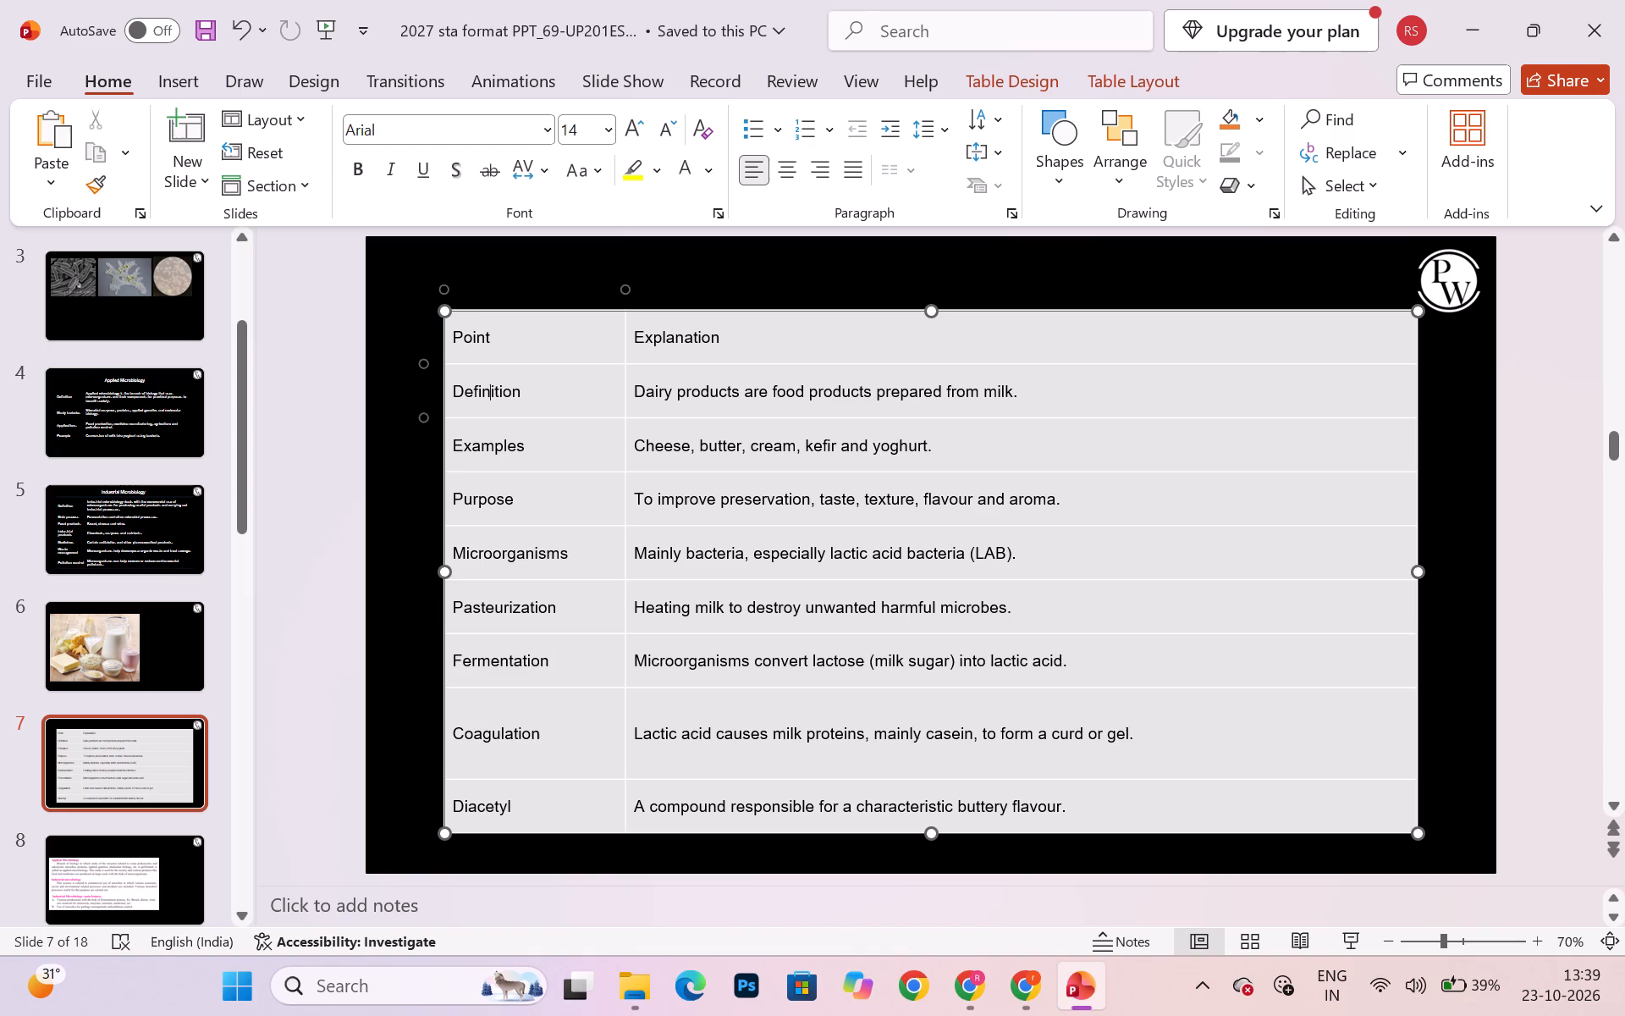
click(457, 328)
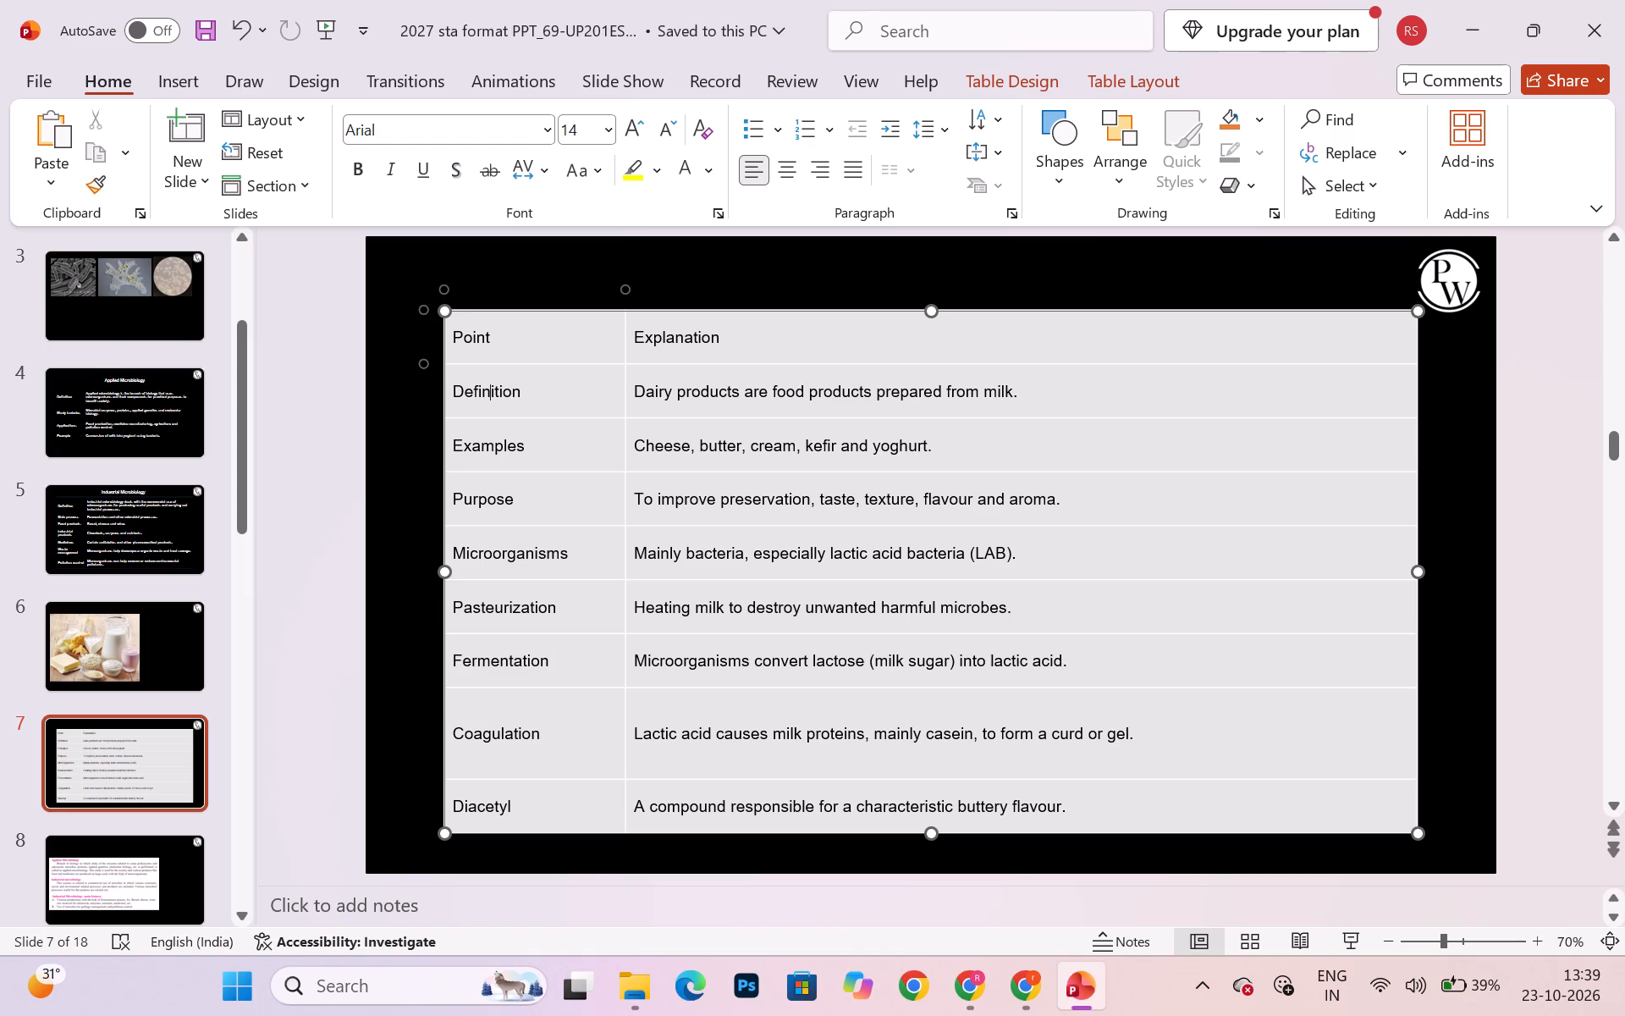
click(492, 334)
drag(465, 334, 757, 340)
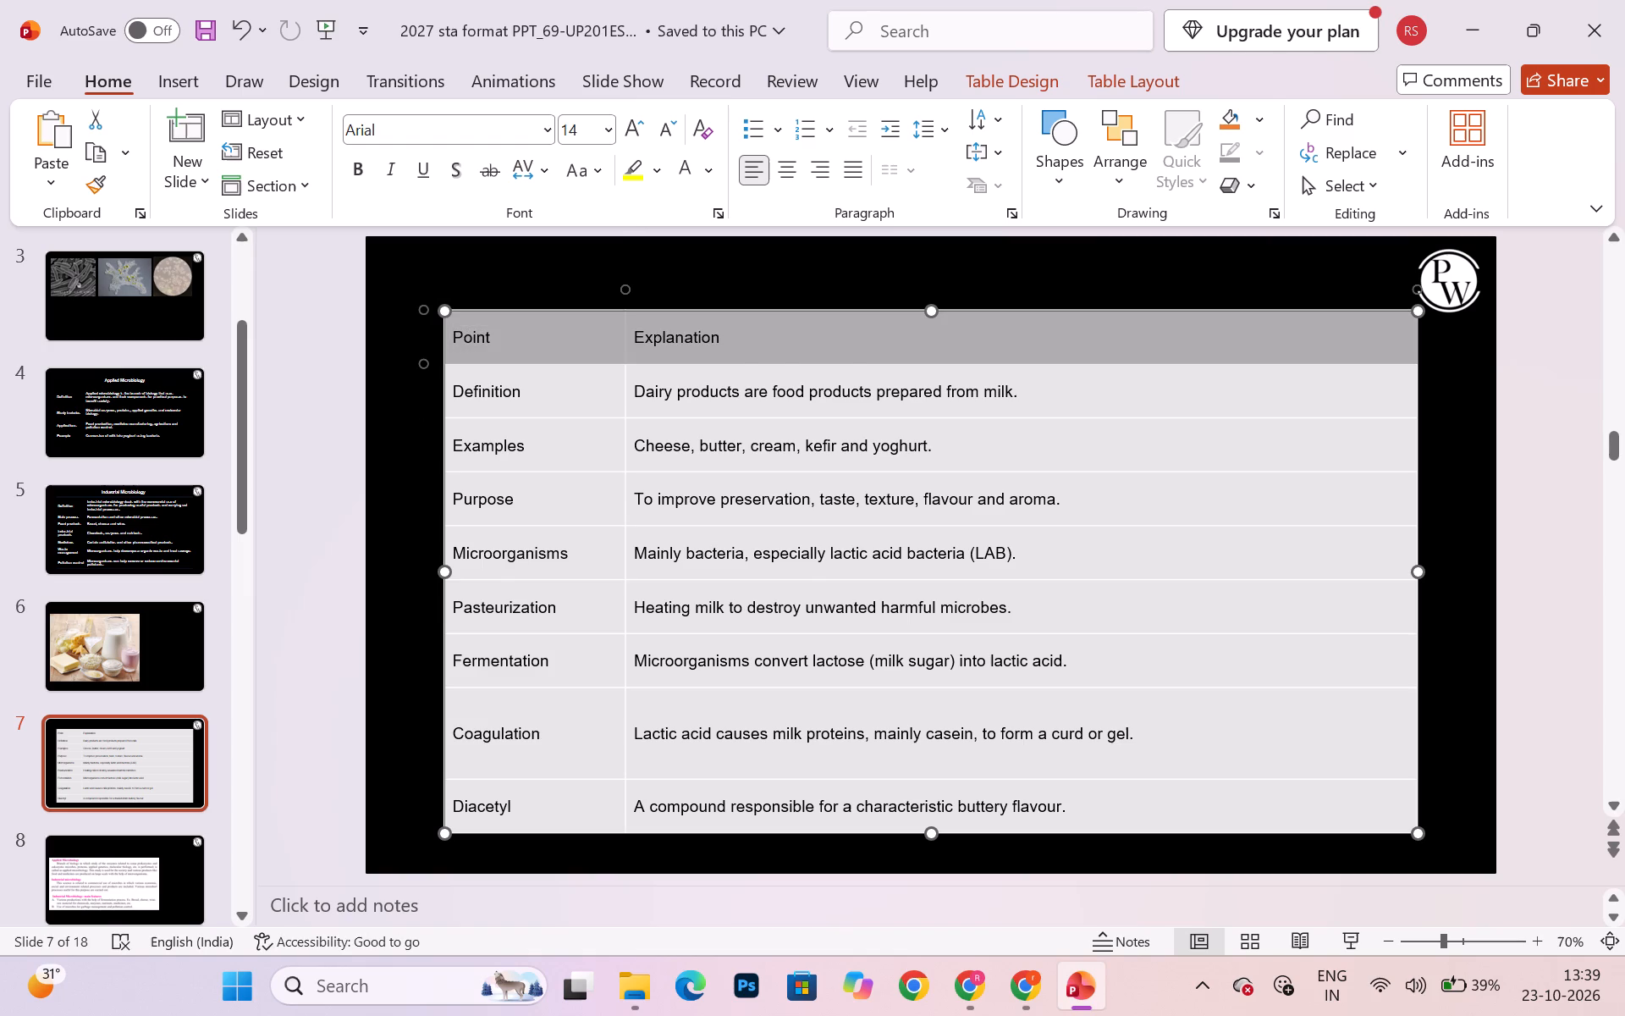
key(BackSpace)
click(549, 362)
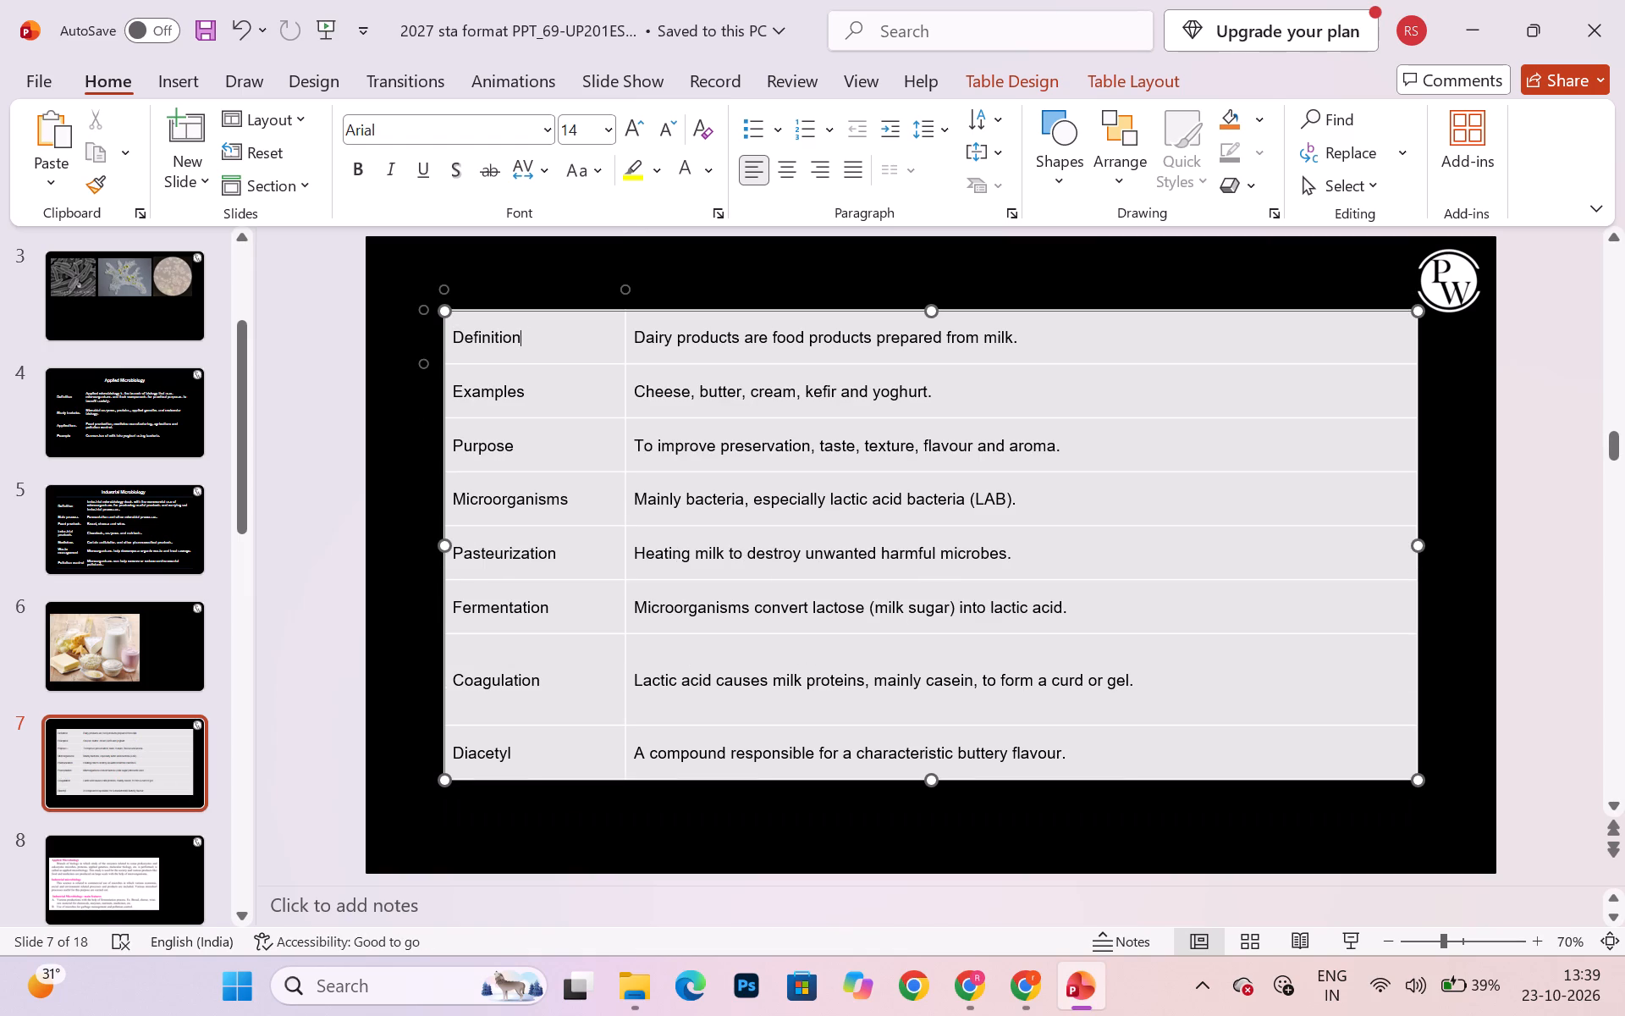
Format all text in the dairy table as white, bold and 20 pt.
drag(499, 340, 1007, 765)
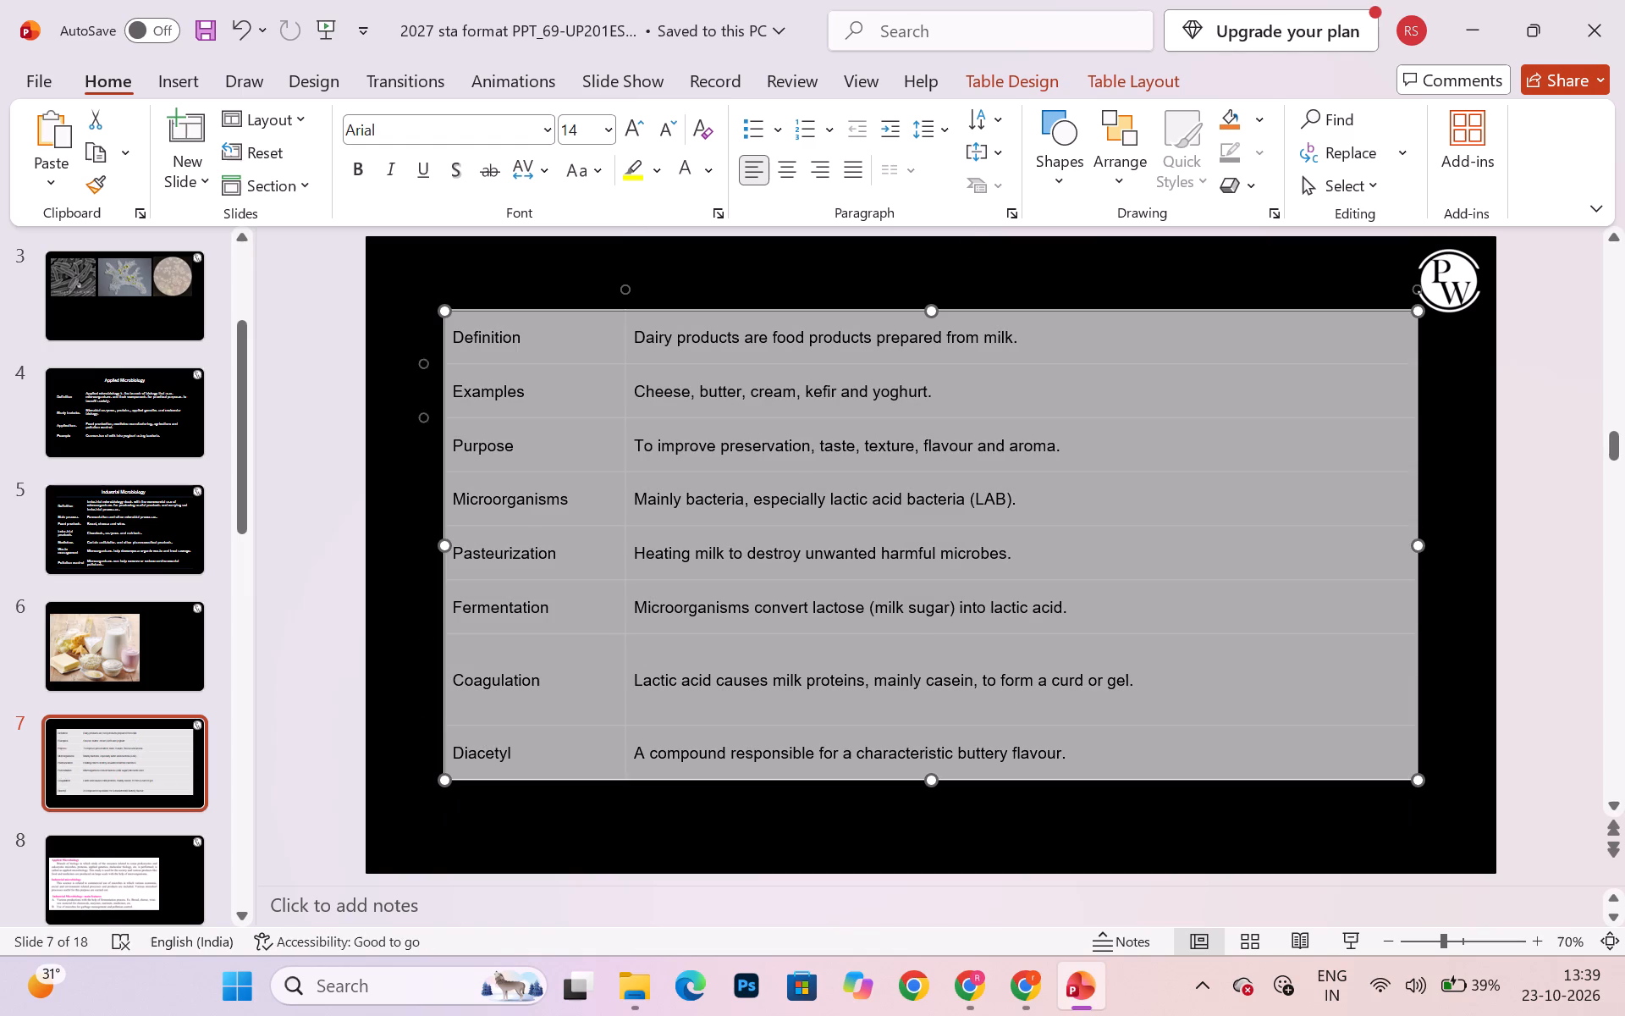
click(710, 184)
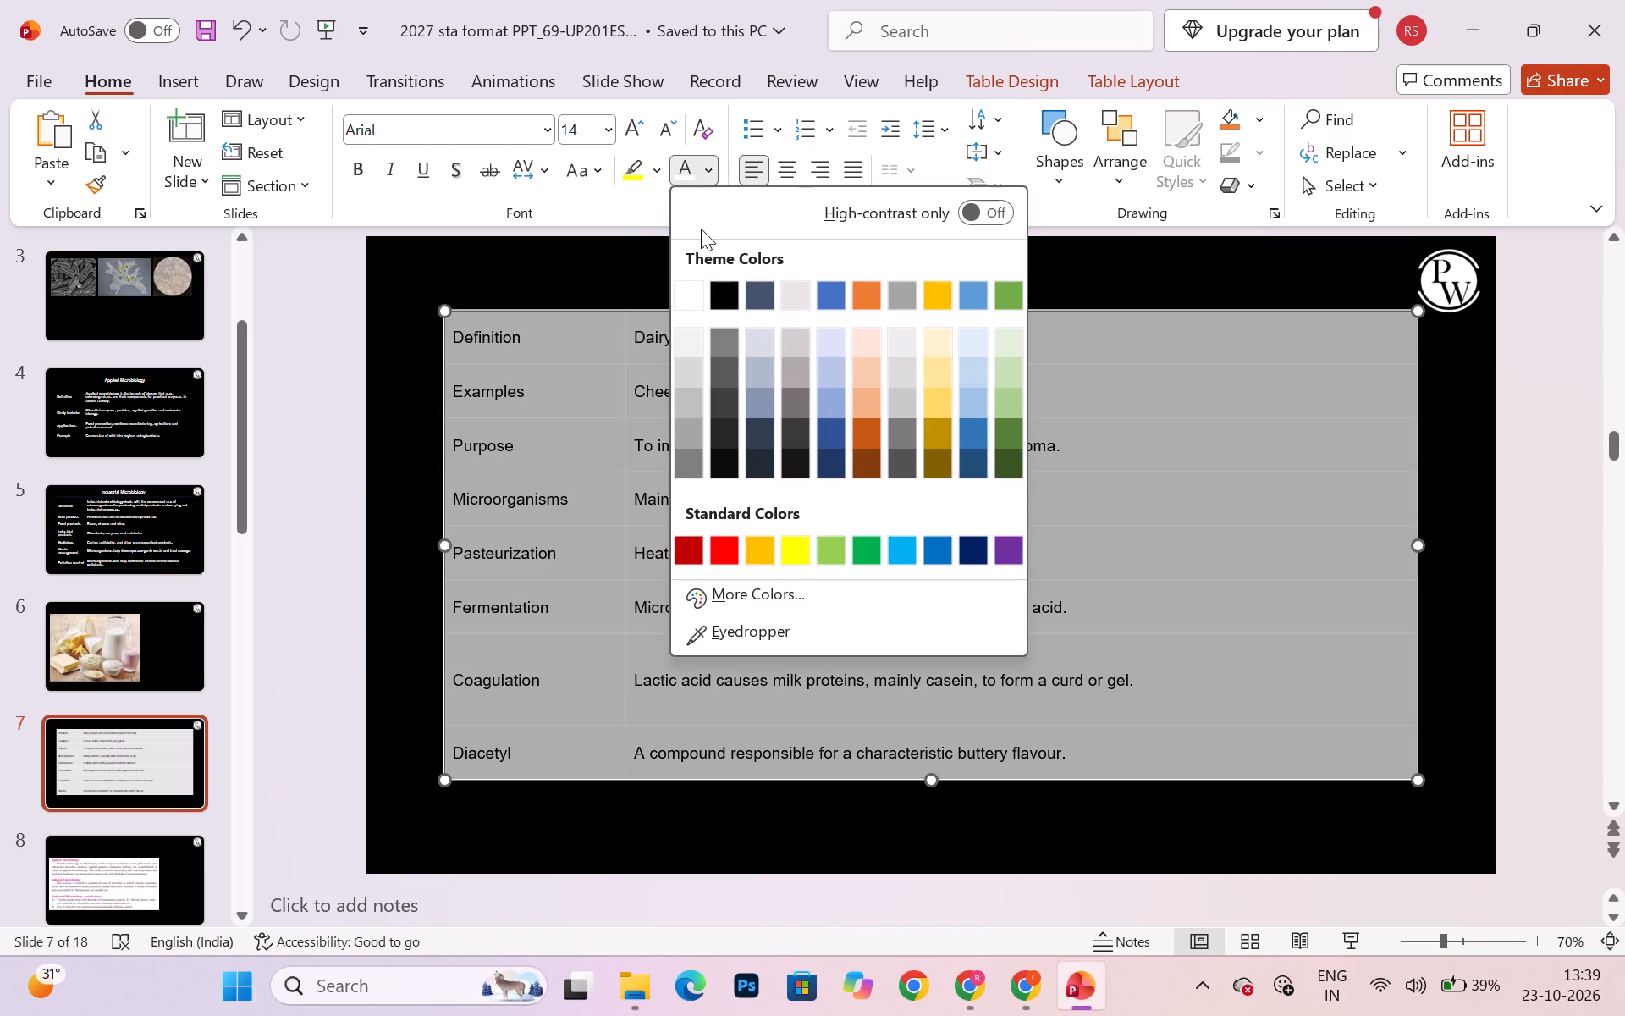
click(694, 286)
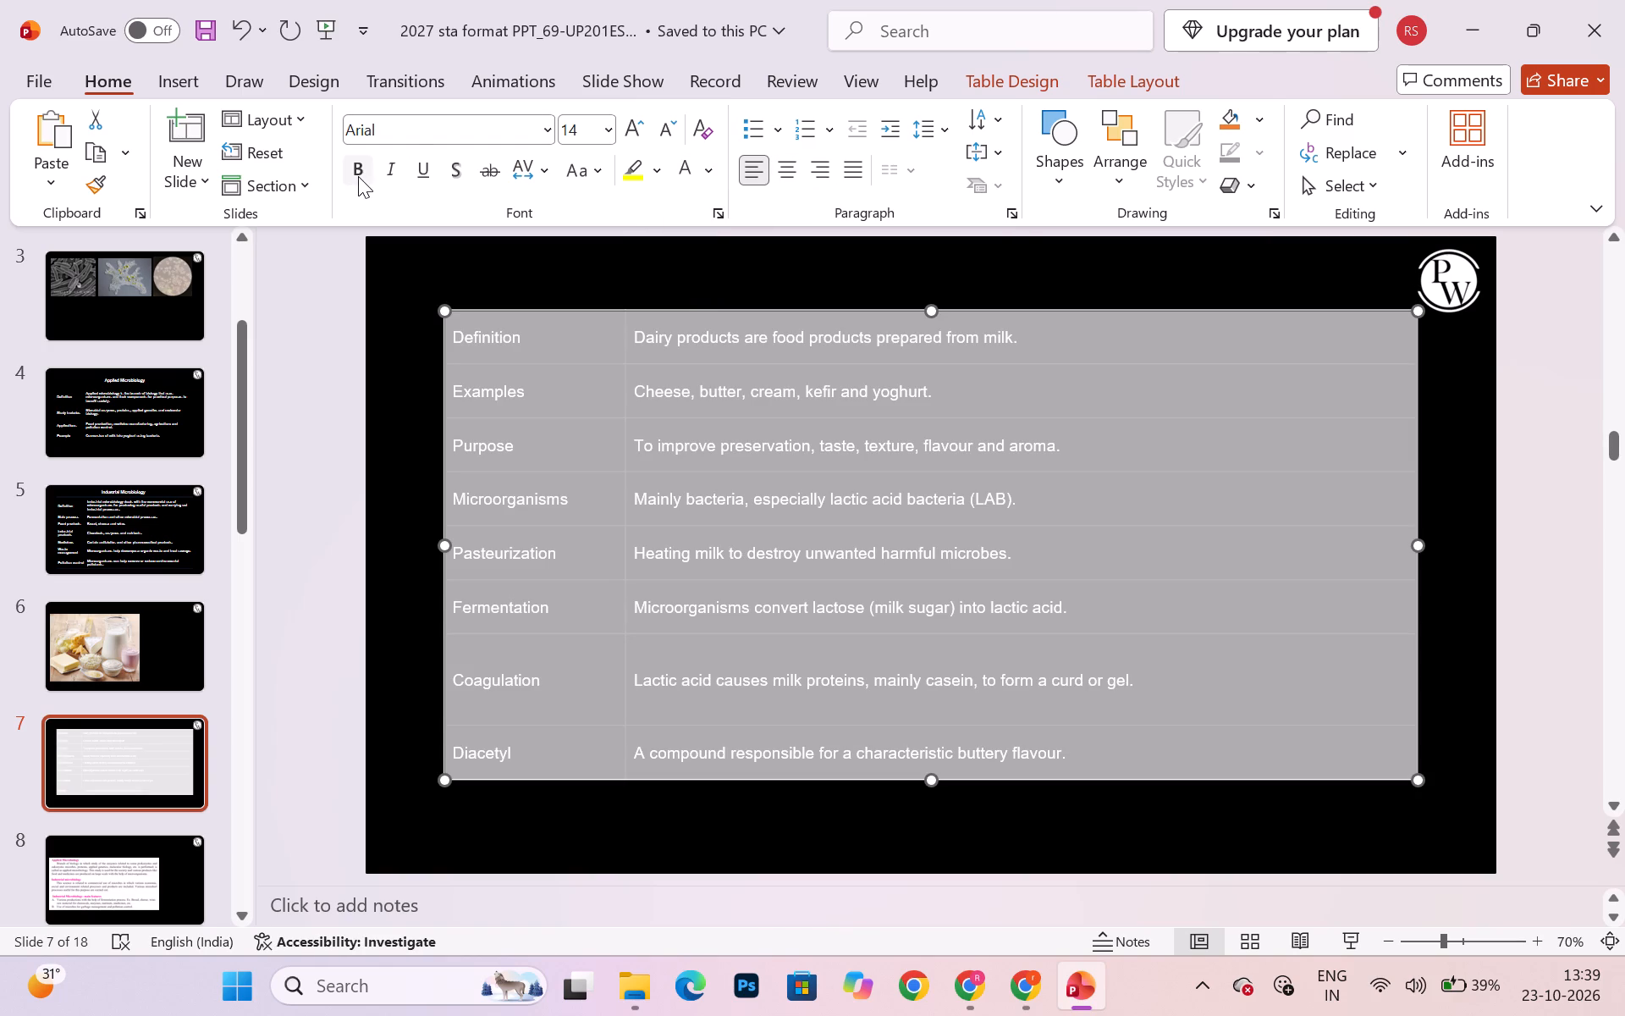
click(358, 176)
drag(608, 133, 585, 442)
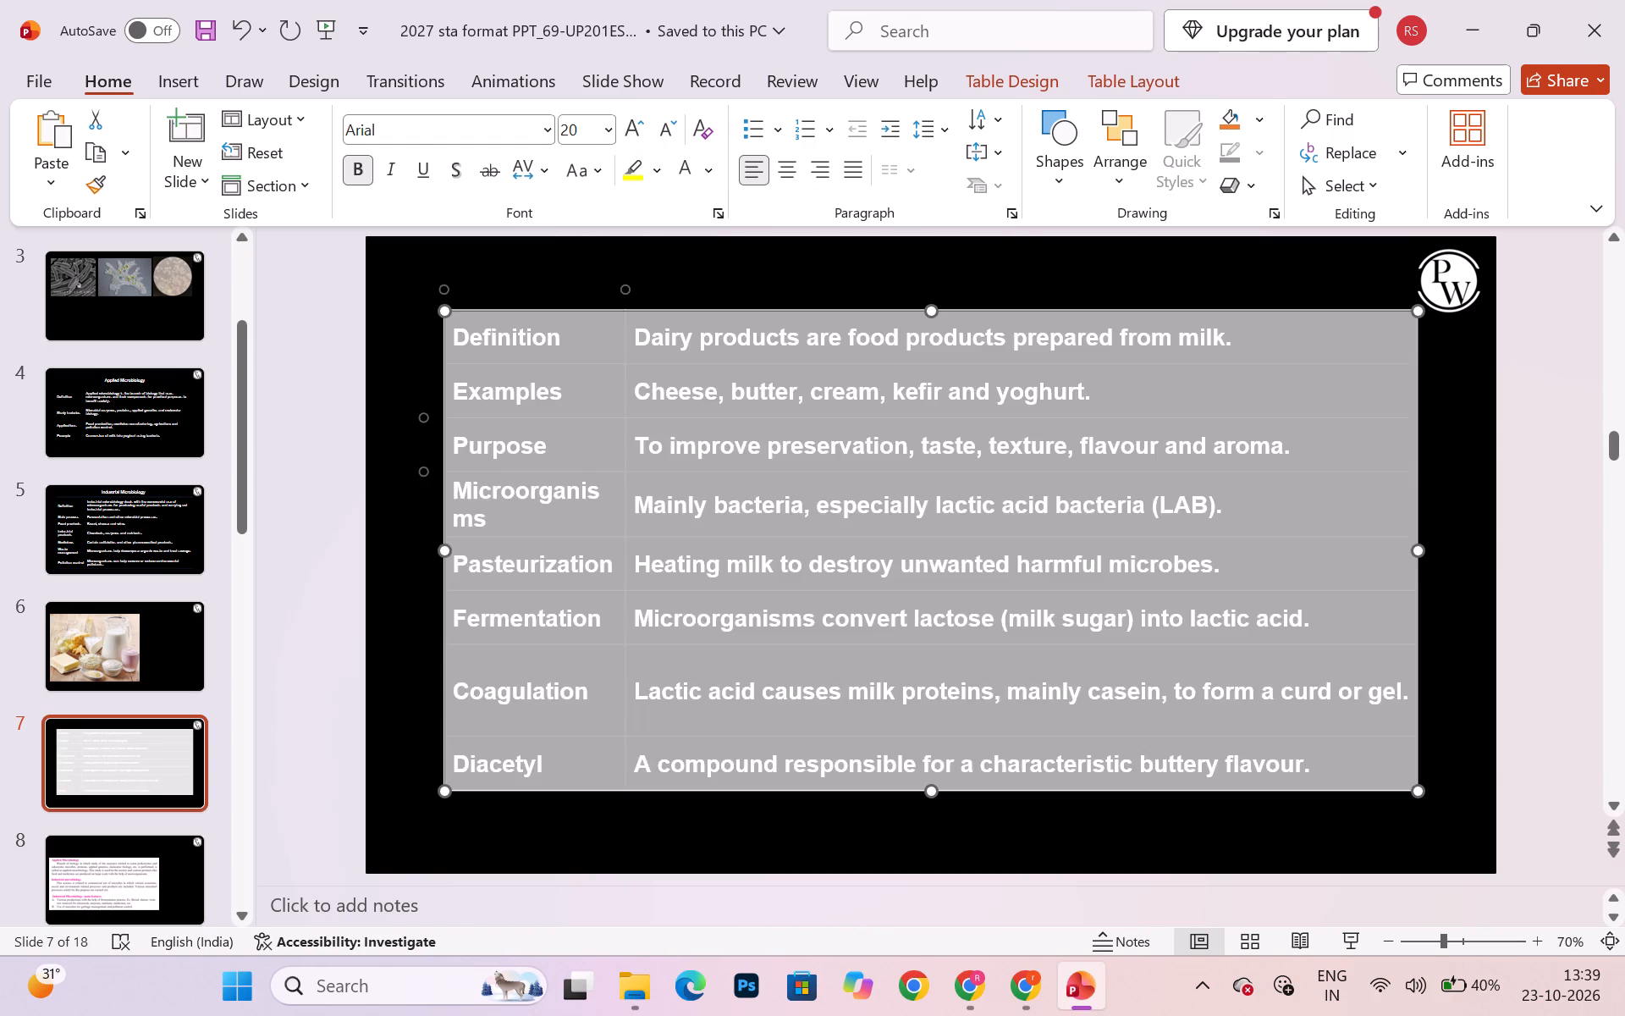
Apply the light table style with thin blue gridlines and no fill to the dairy table.
click(585, 442)
click(995, 77)
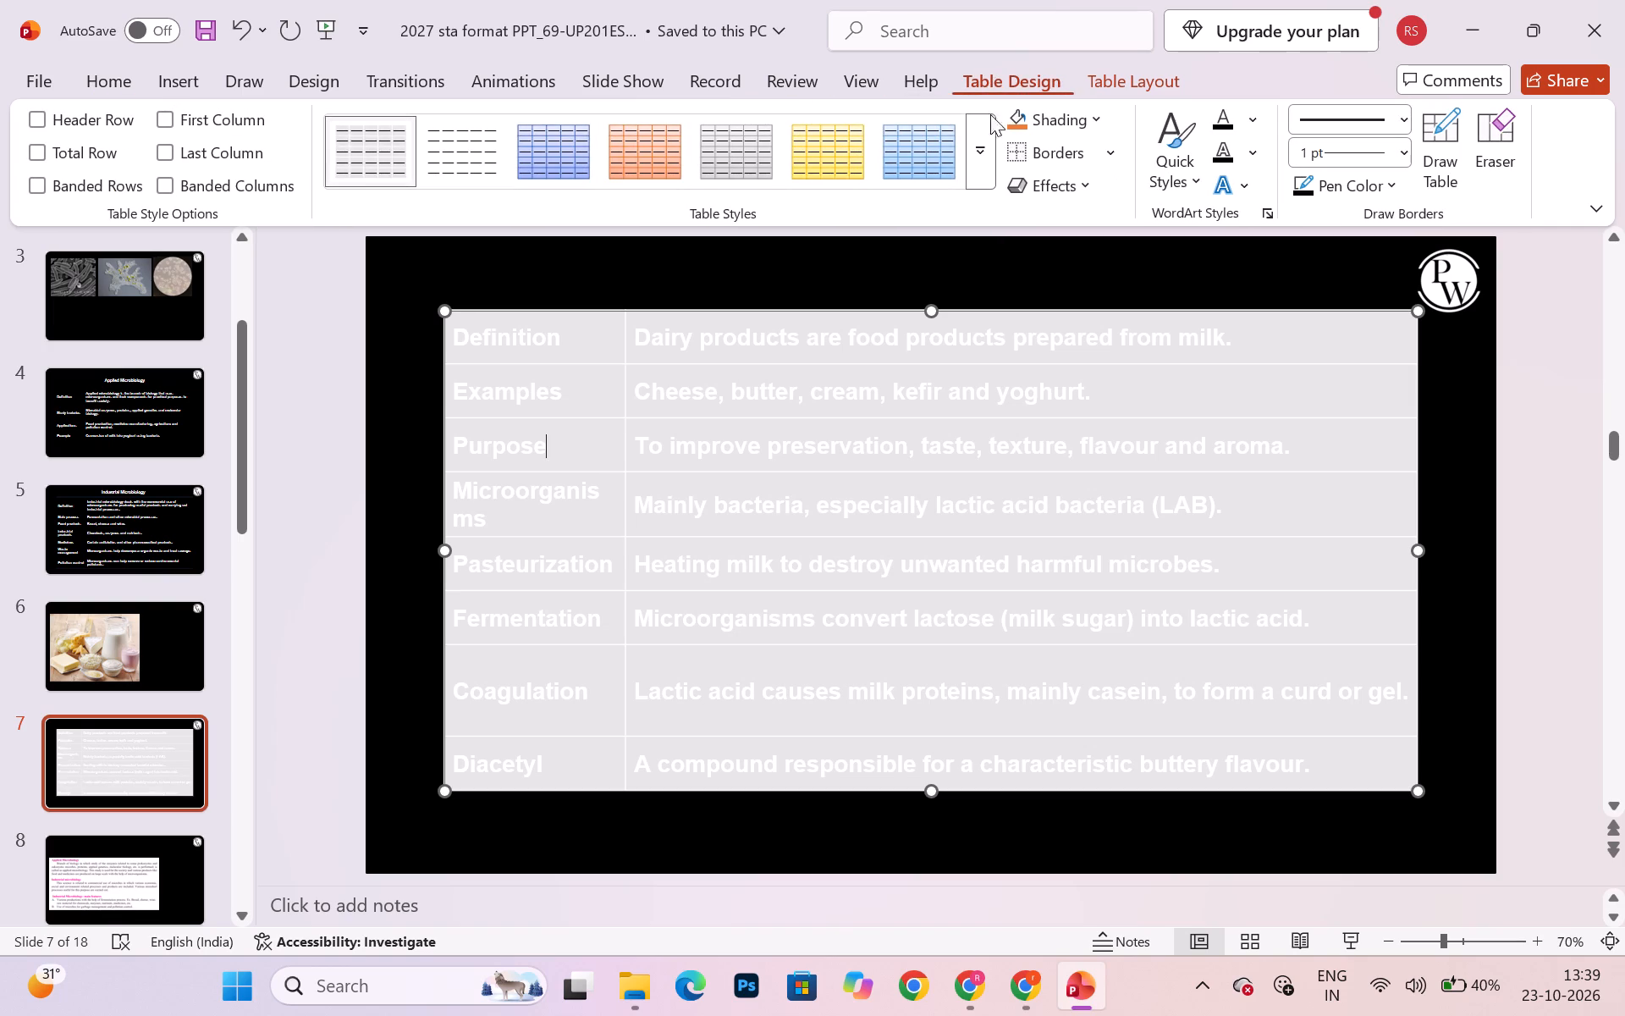
click(993, 155)
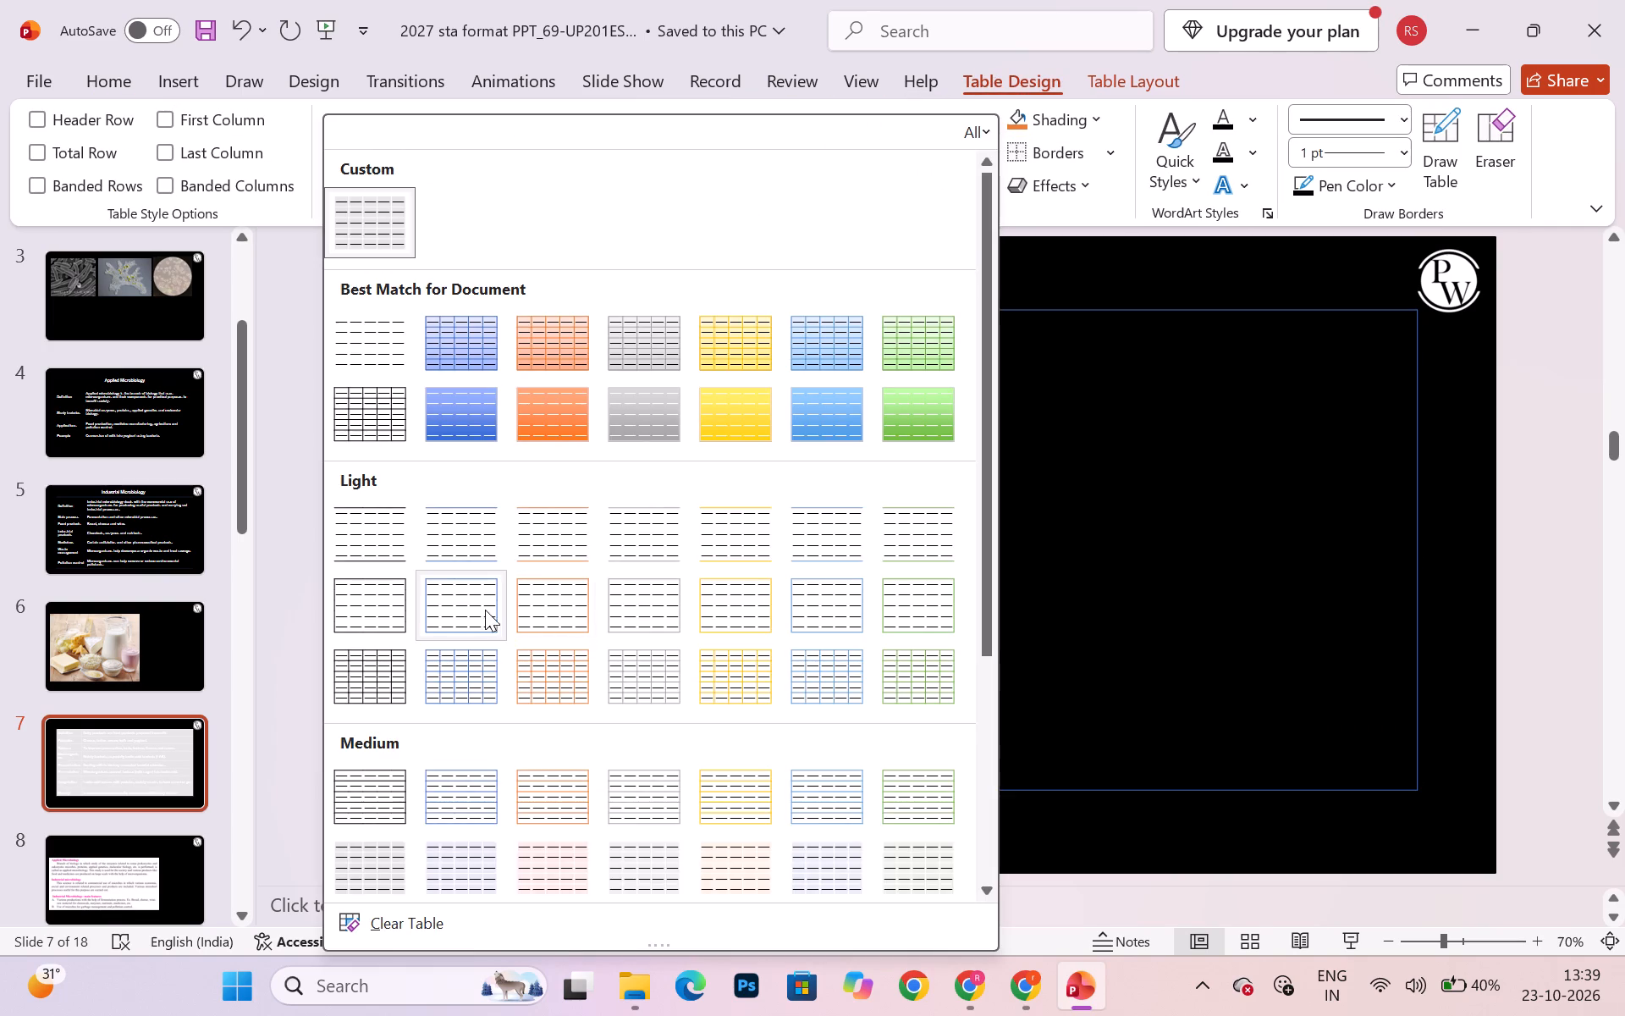
click(807, 665)
Stretch the dairy table slightly at its upper and lower edges so it fills more of the slide's height.
drag(1512, 587, 924, 395)
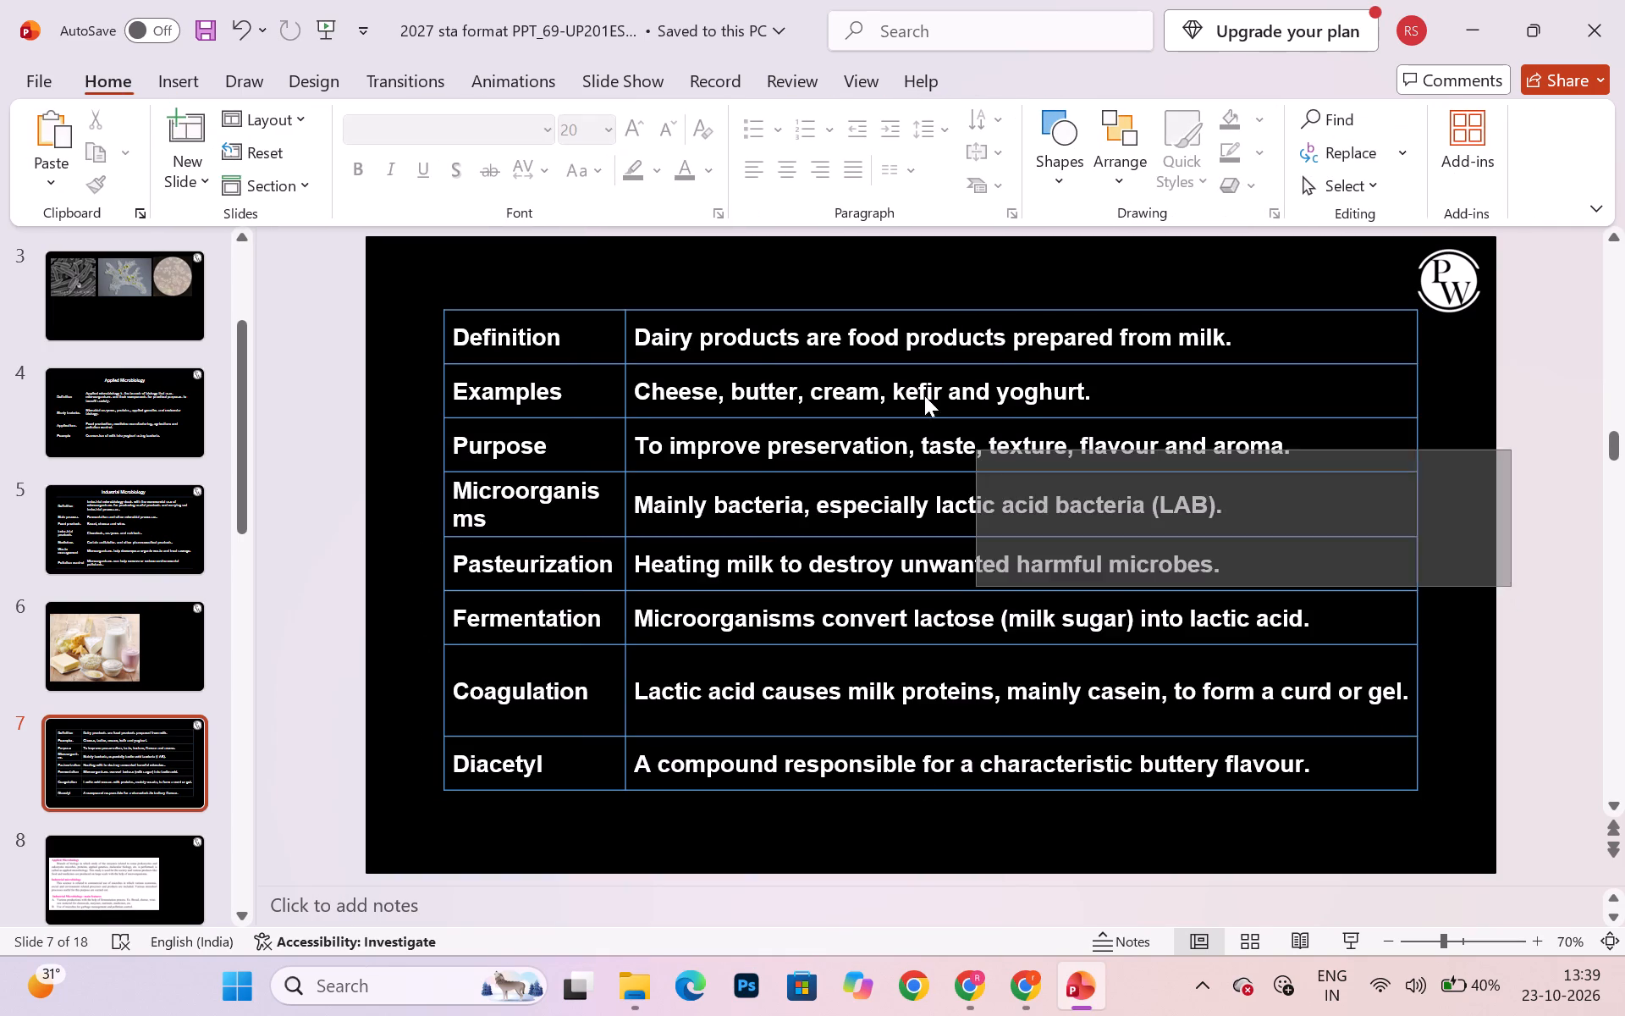
drag(924, 395, 895, 315)
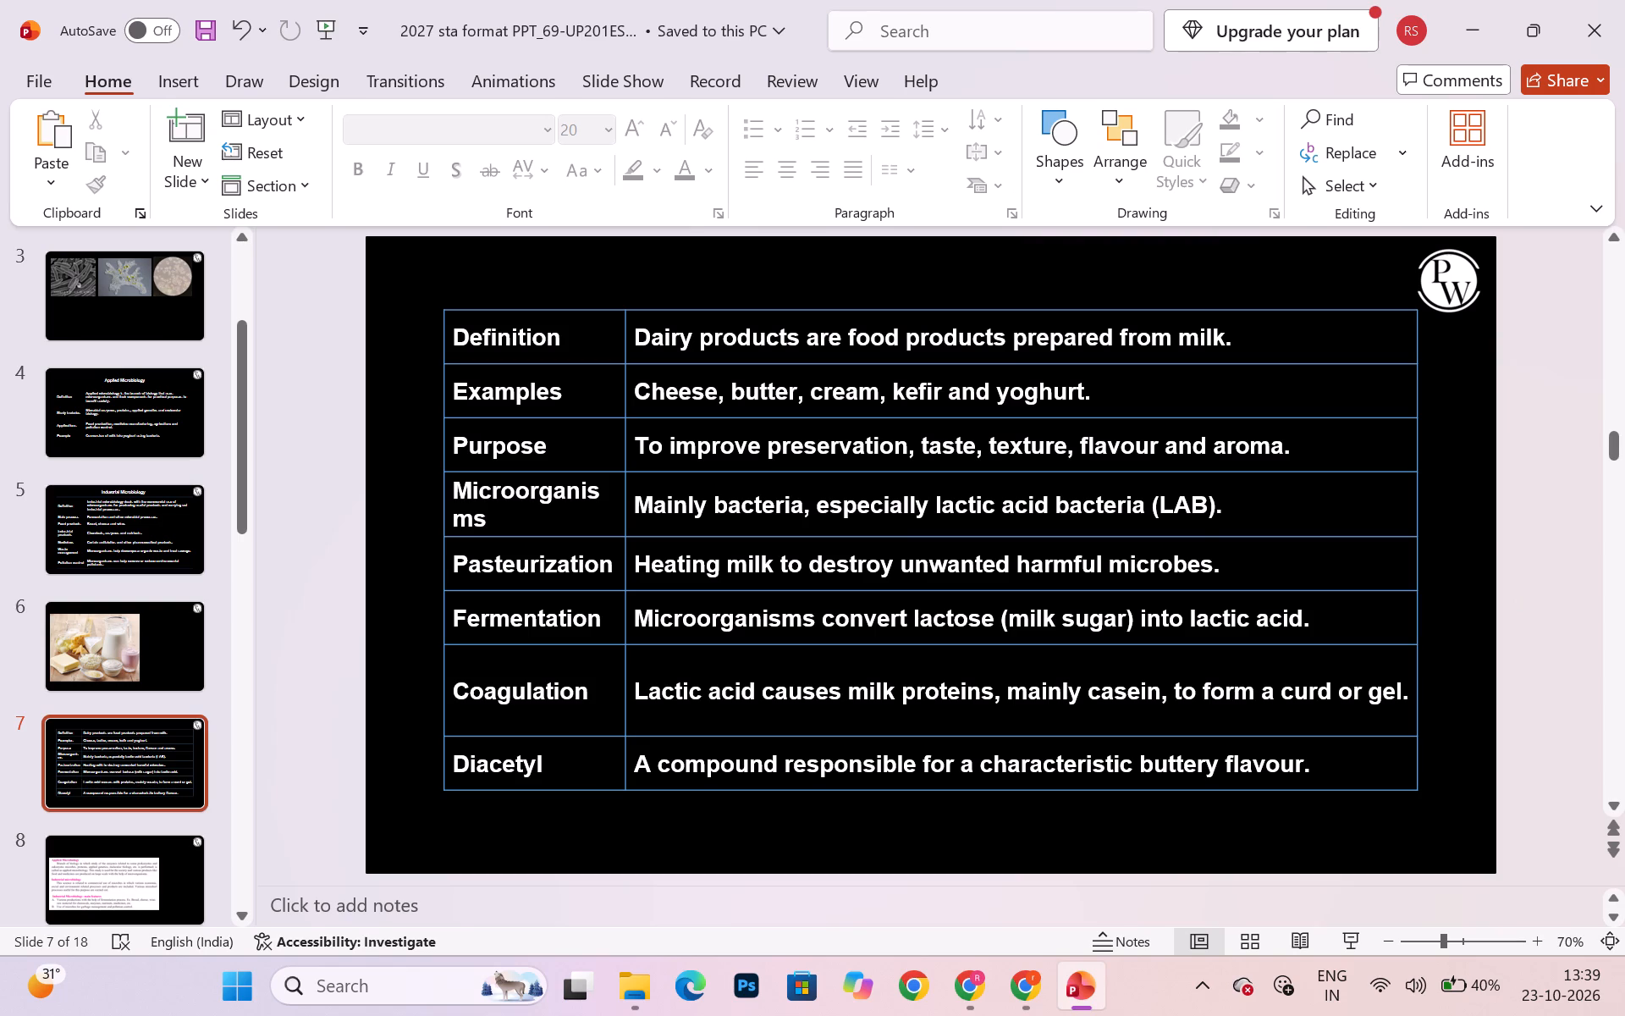
click(910, 301)
drag(935, 317, 934, 292)
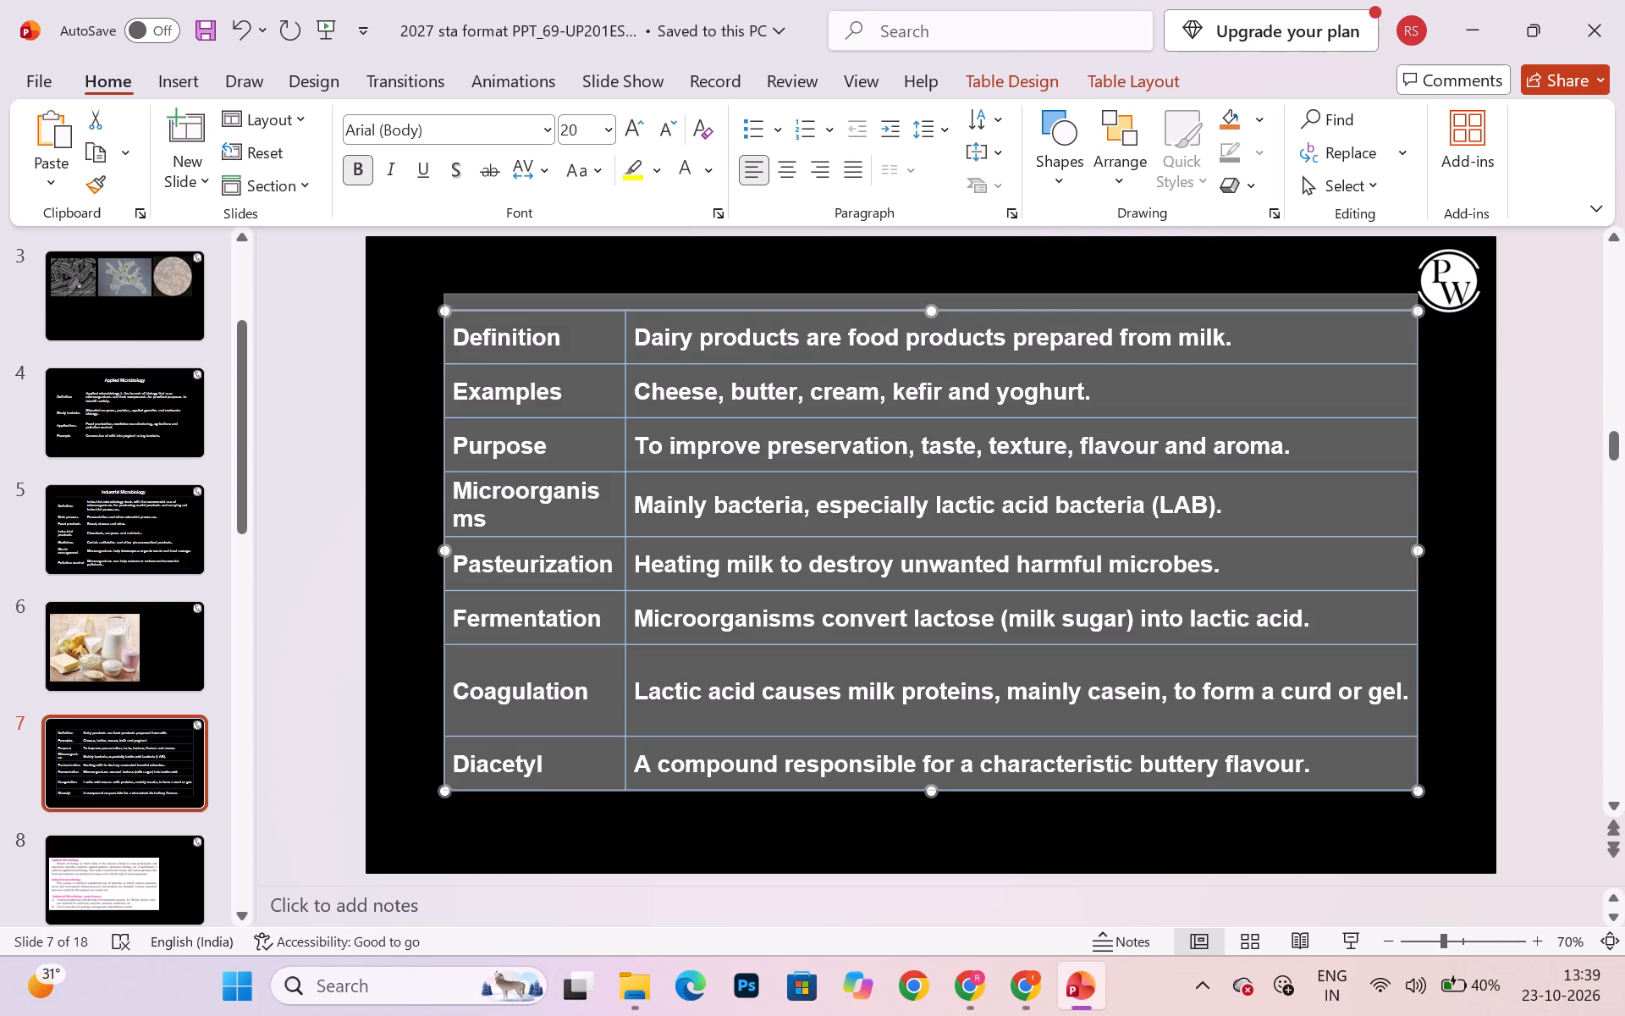
drag(934, 292, 934, 291)
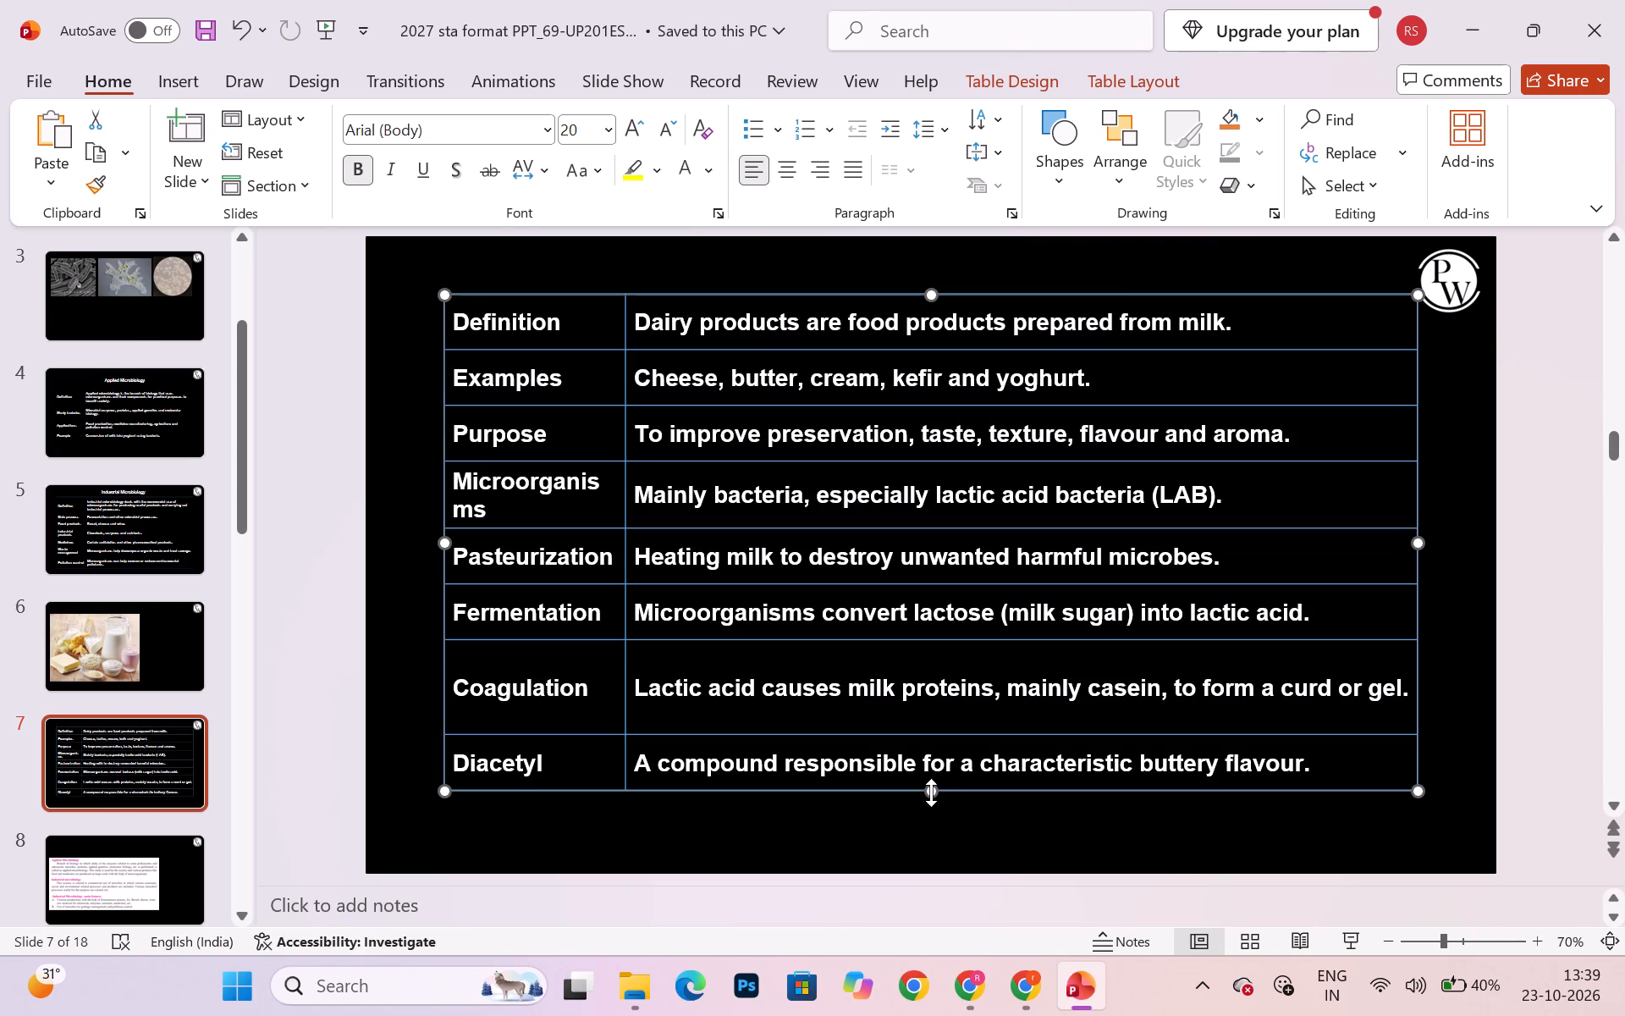
drag(931, 791, 931, 825)
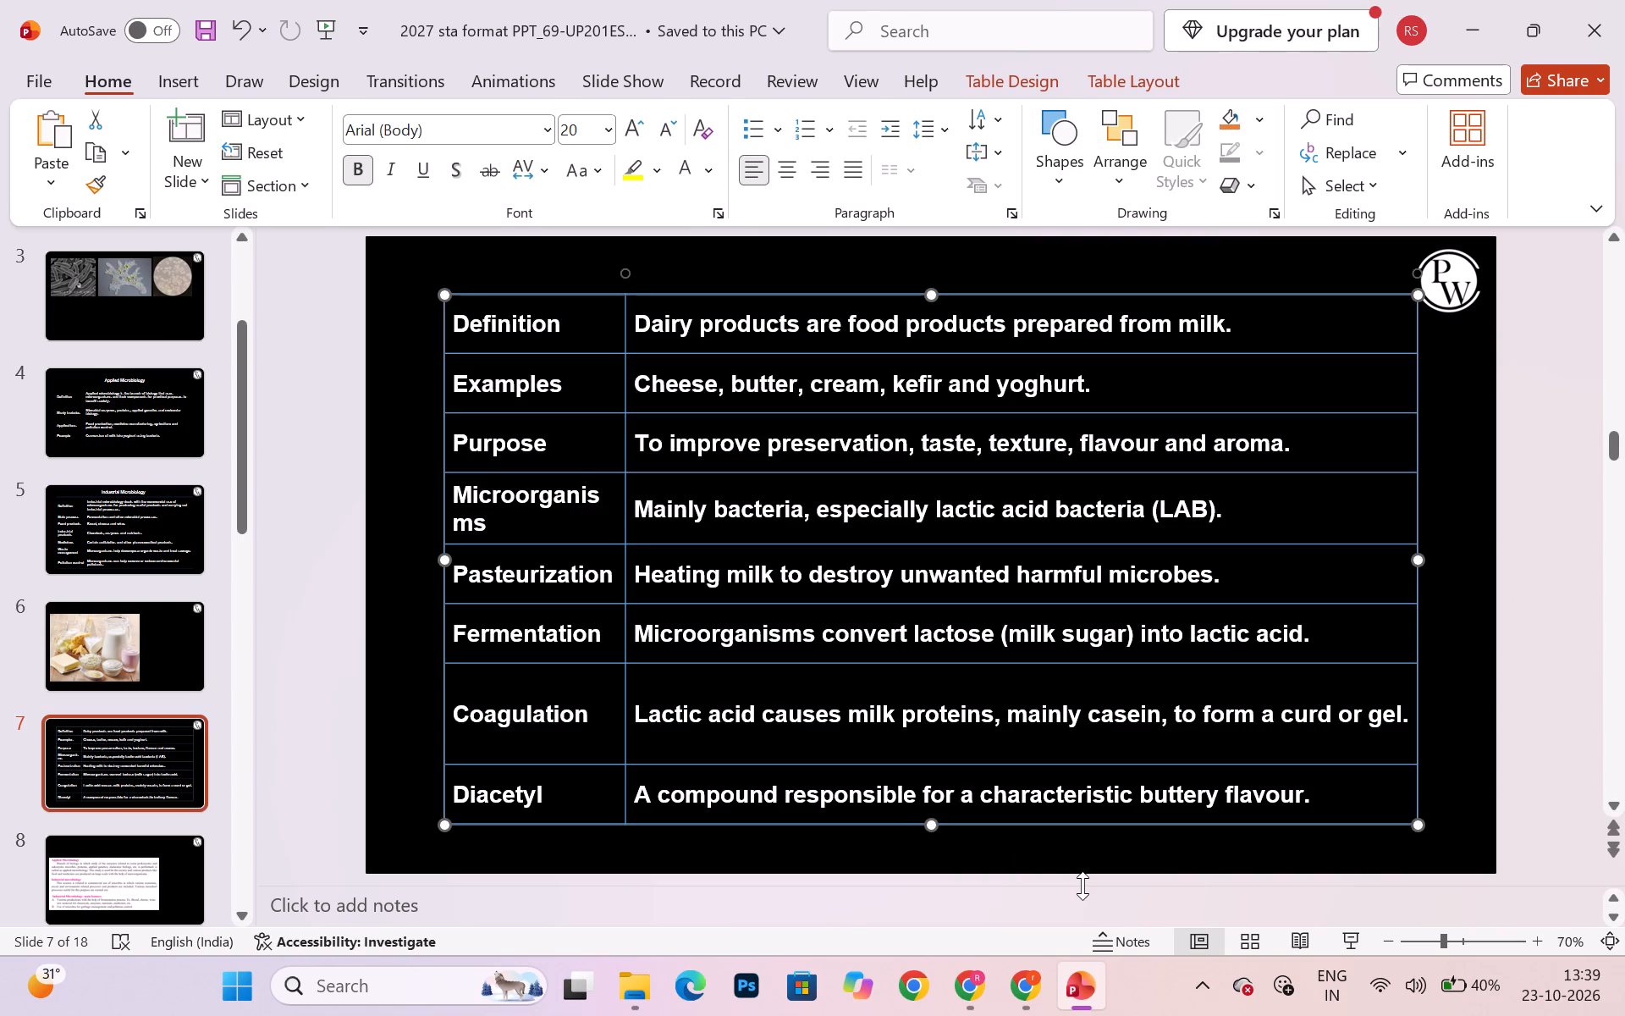
click(1082, 886)
Examine the rest of ChatGPT's dairy answer, from the fermented dairy process diagram to the Important terms and exam point.
click(1029, 985)
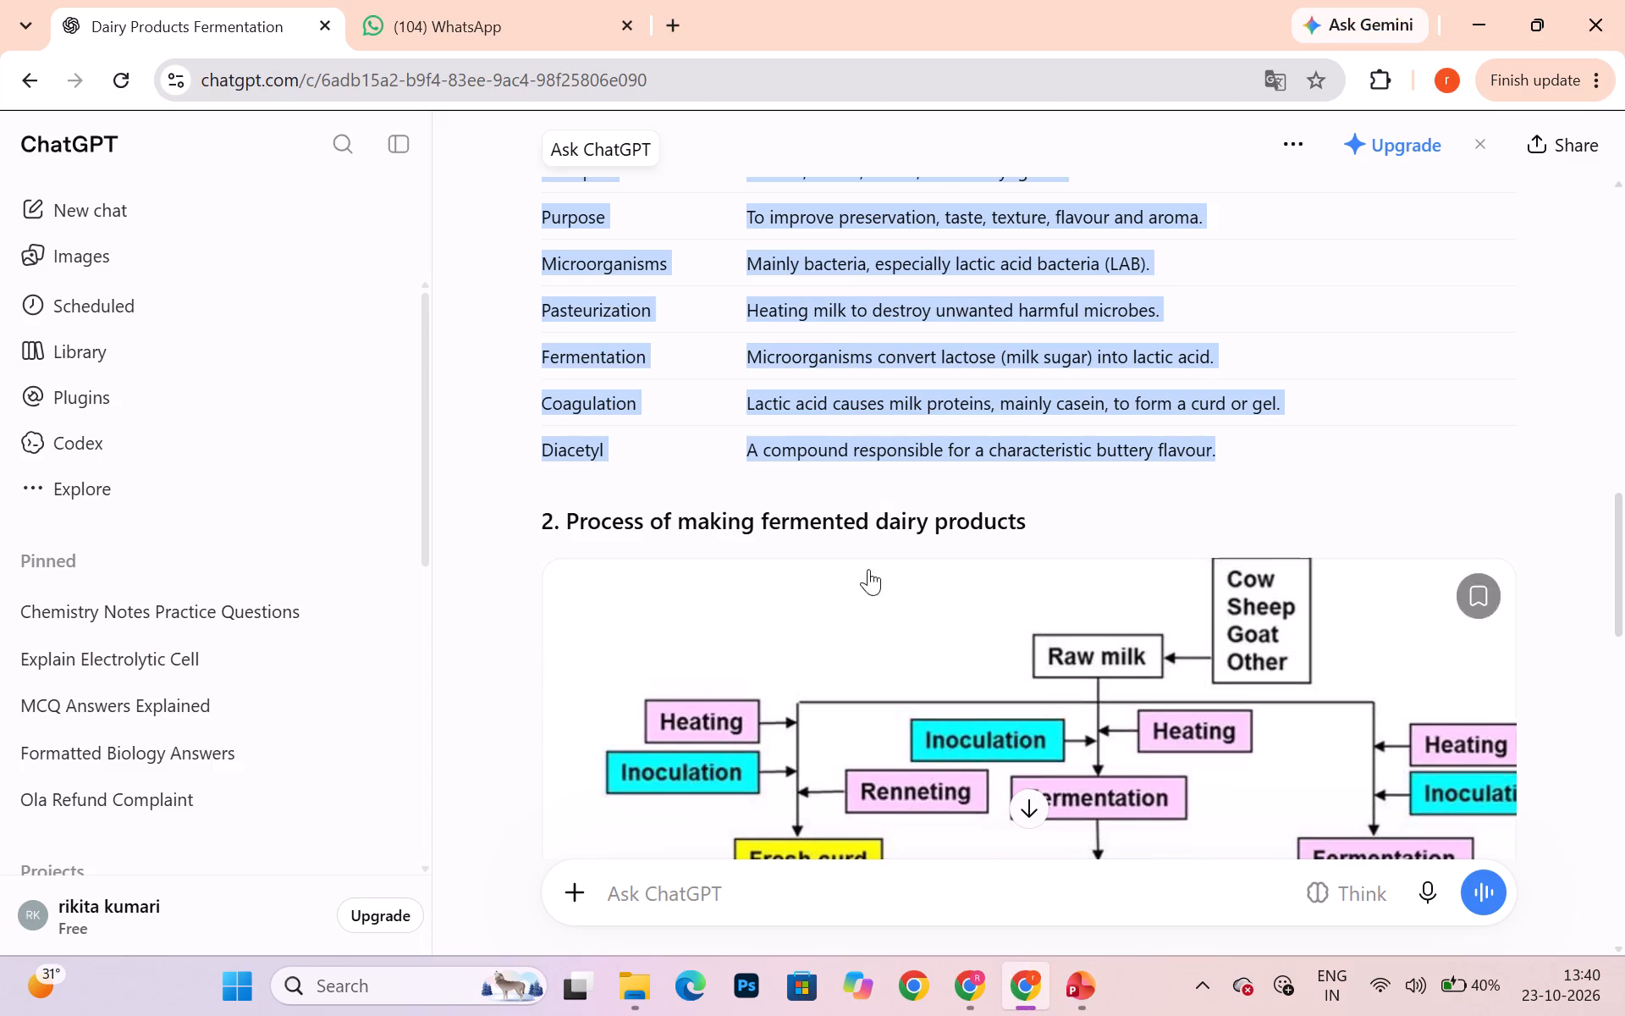
click(860, 513)
scroll(860, 513, down, 5)
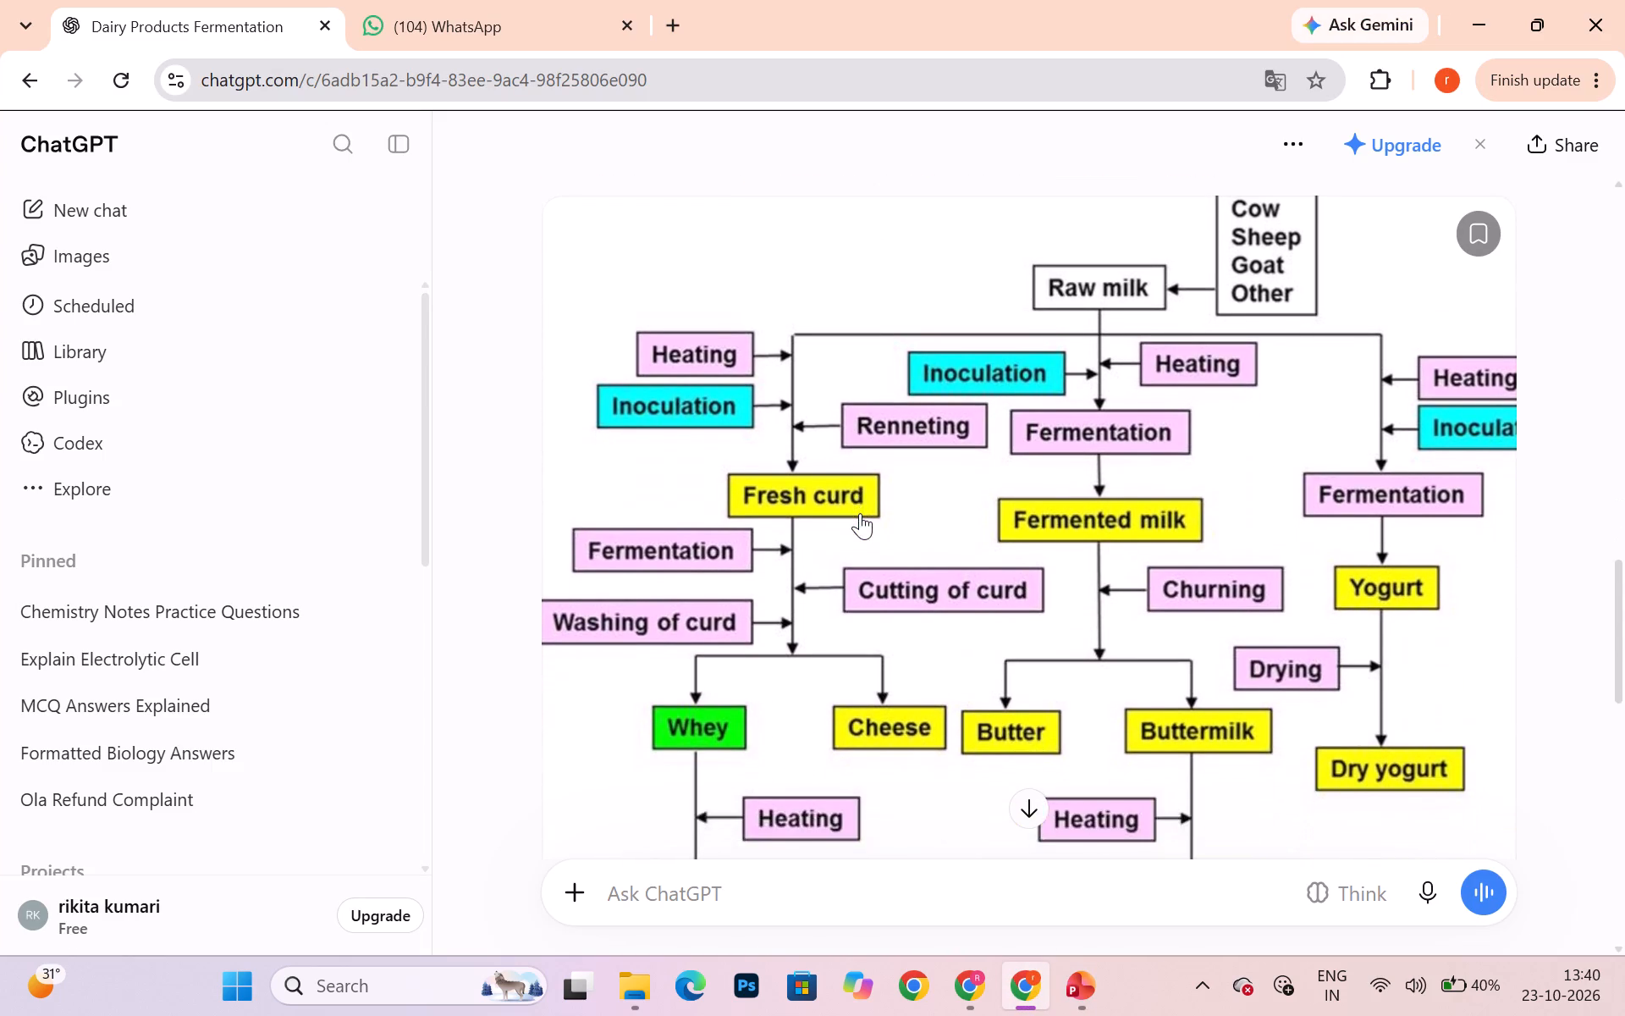
scroll(860, 513, down, 3)
scroll(860, 513, up, 1)
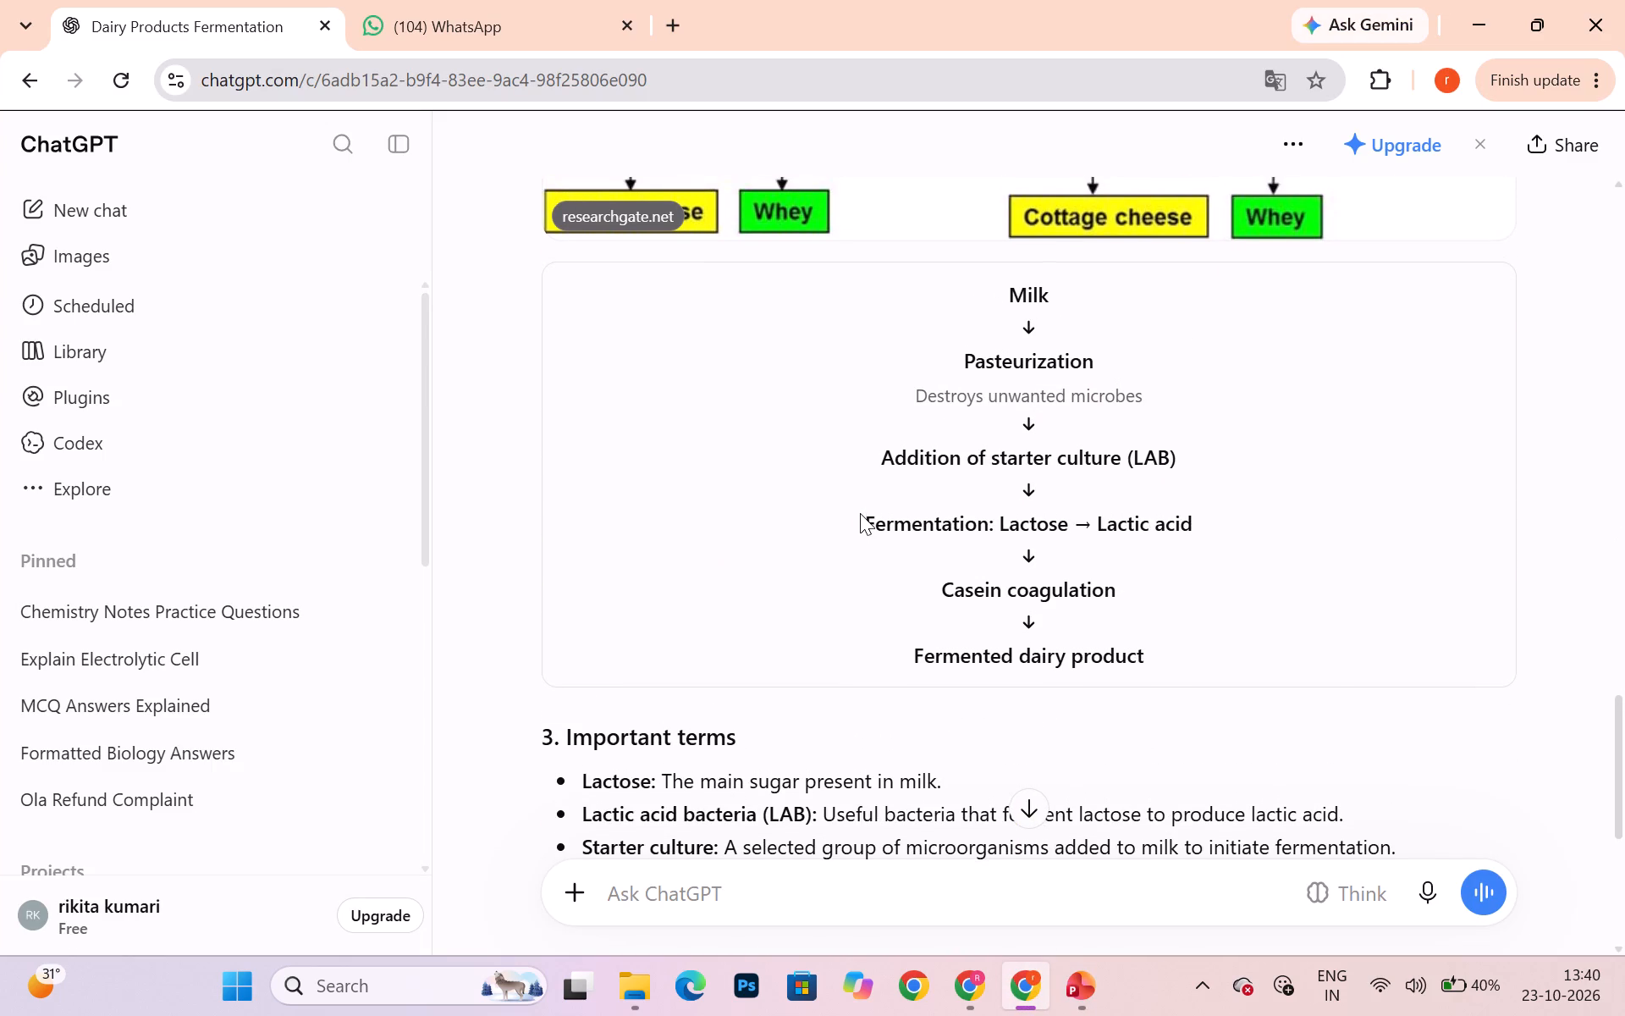
scroll(860, 513, up, 1)
scroll(860, 513, down, 2)
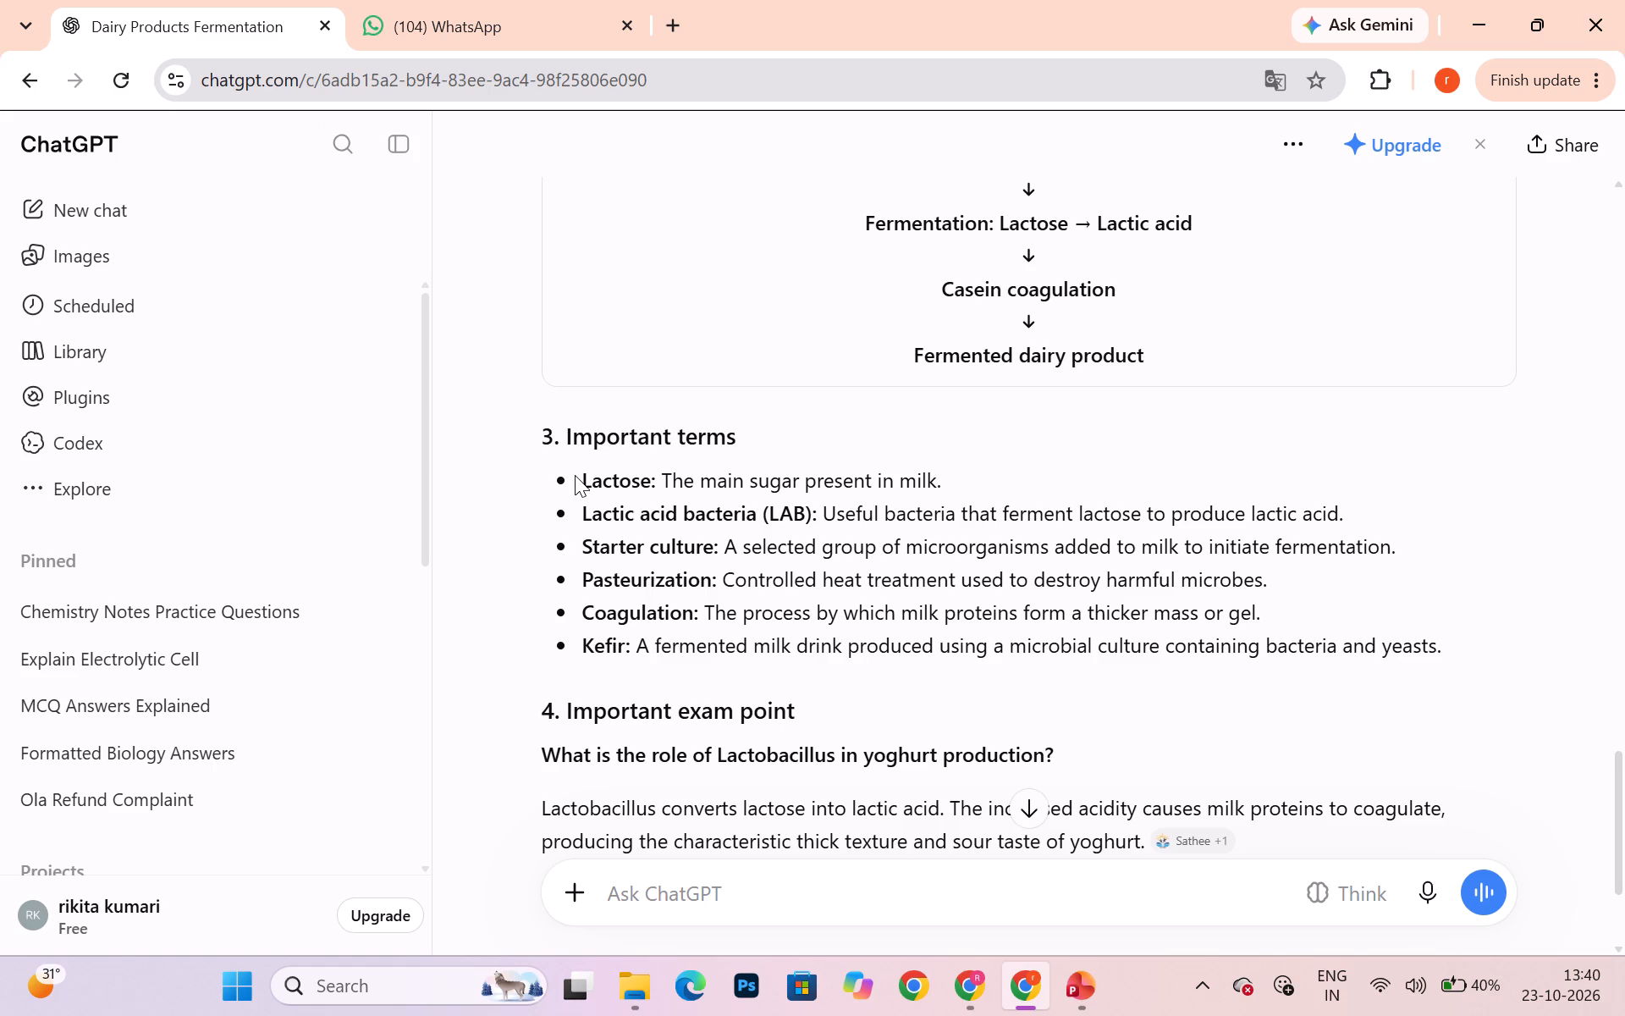
Capture a screenshot of the six Important terms definitions, from Lactose to Kefir, in ChatGPT's answer and copy it.
drag(575, 475, 625, 490)
drag(625, 490, 1169, 600)
click(1169, 600)
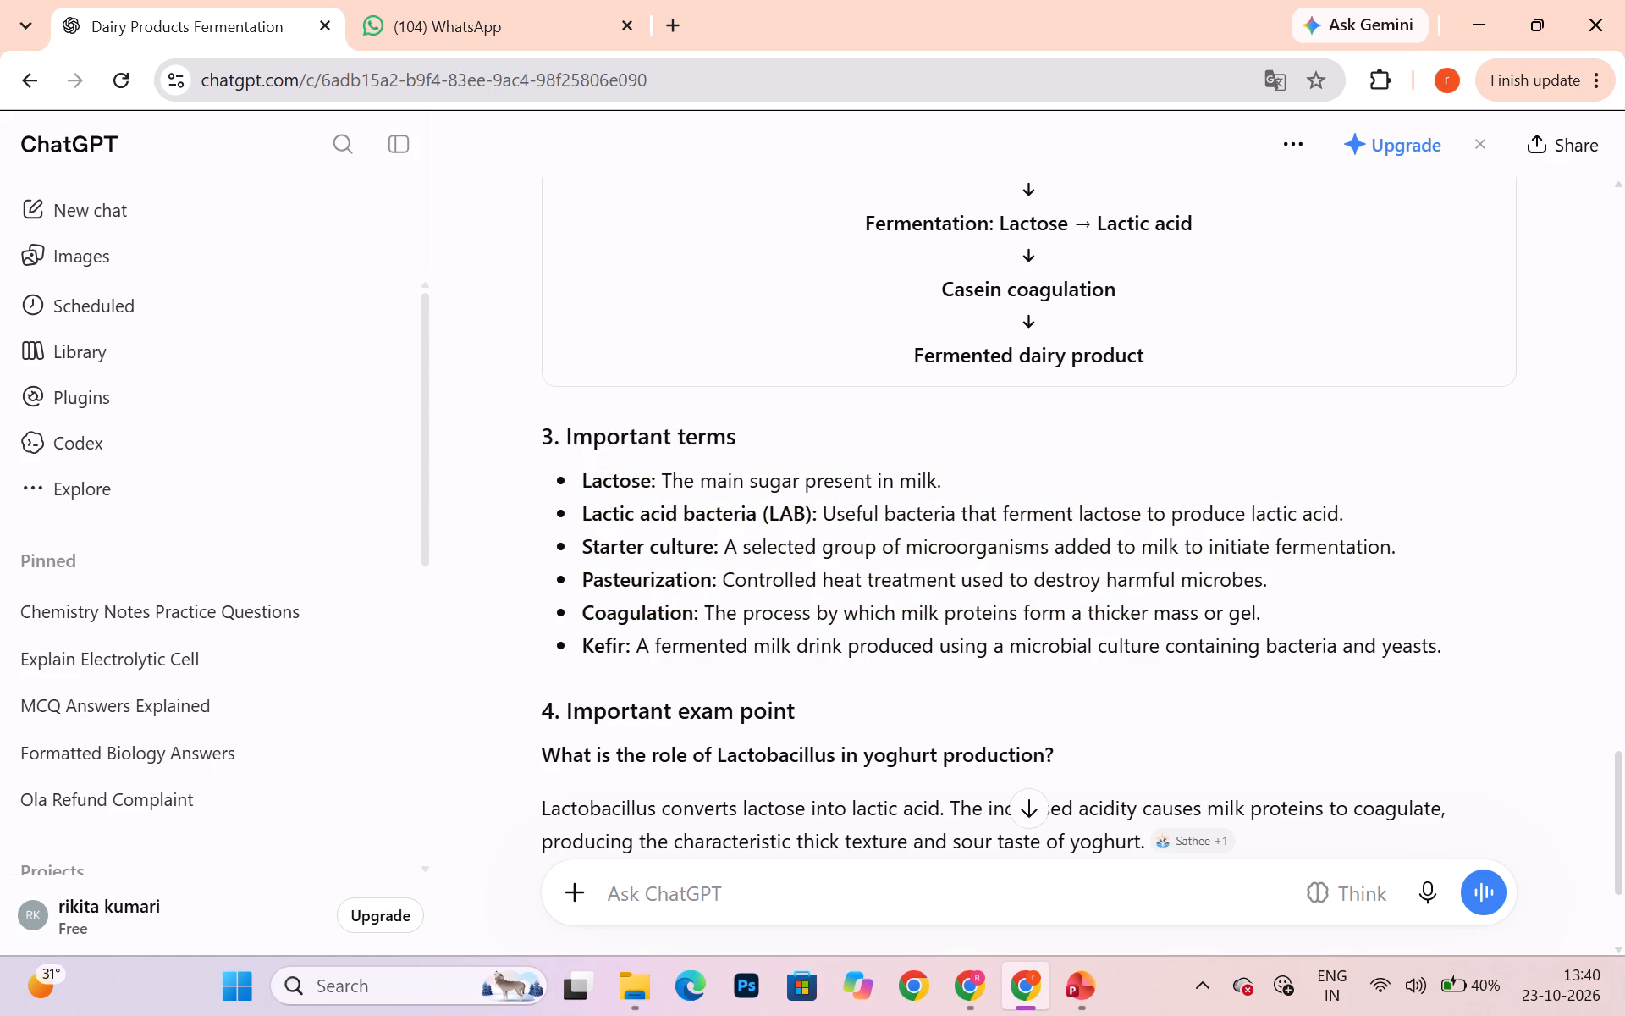
key(Print)
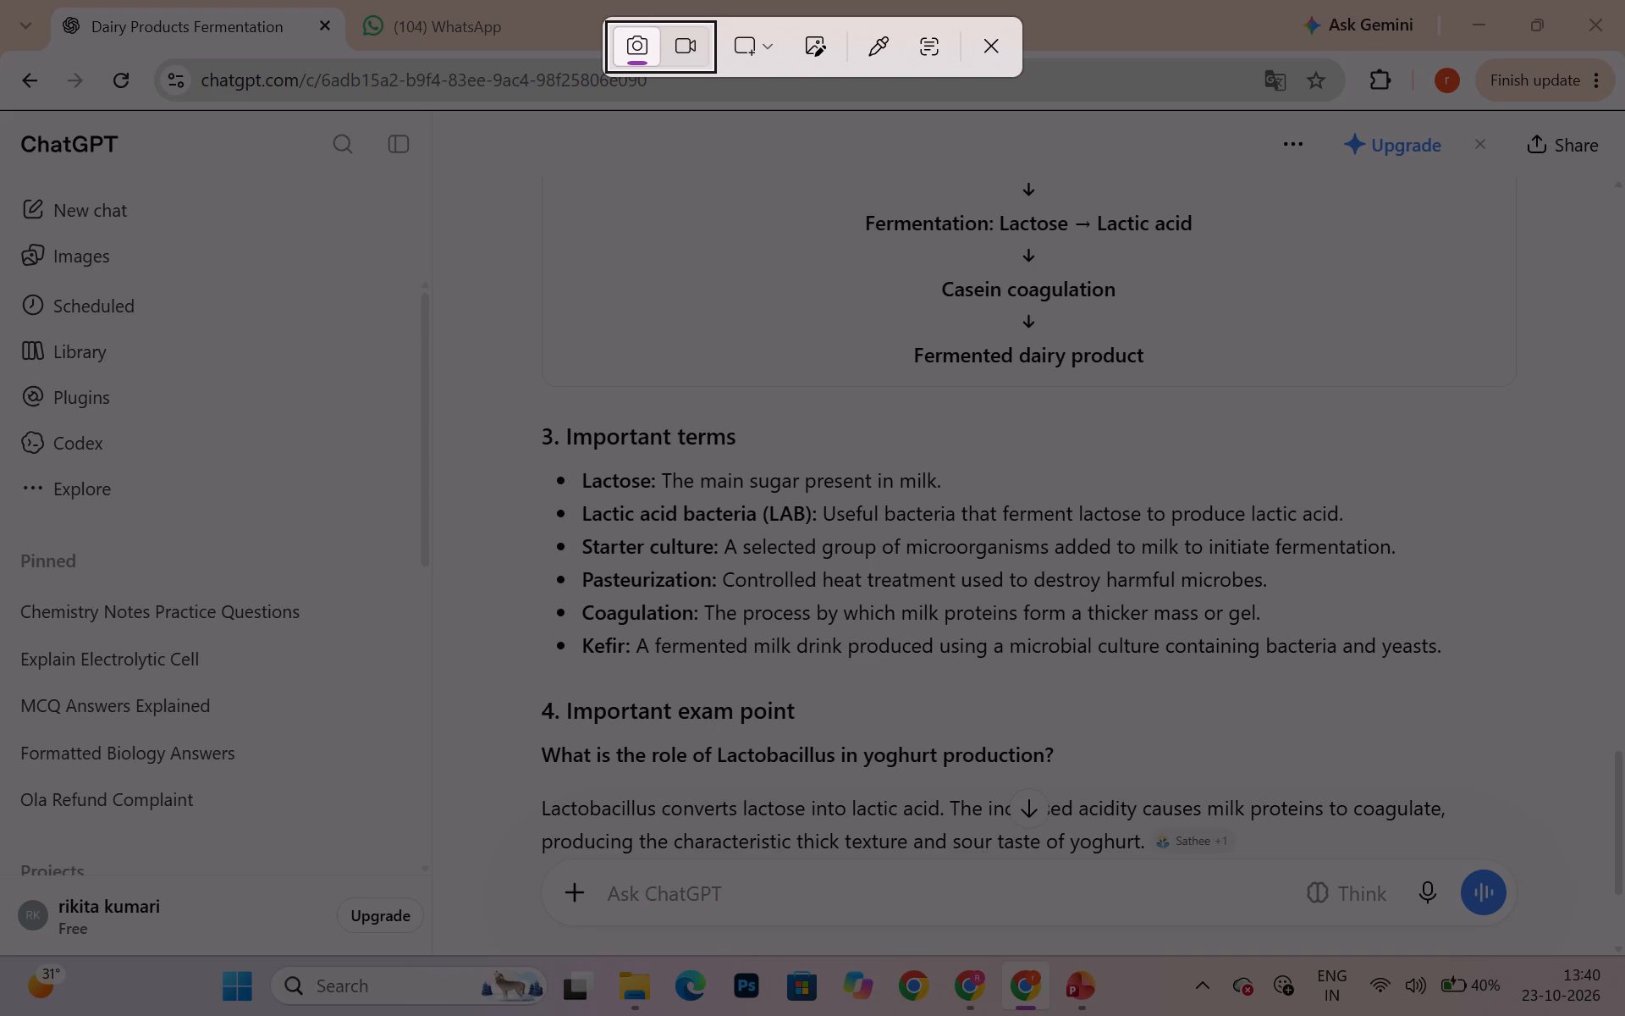
drag(574, 461, 1448, 668)
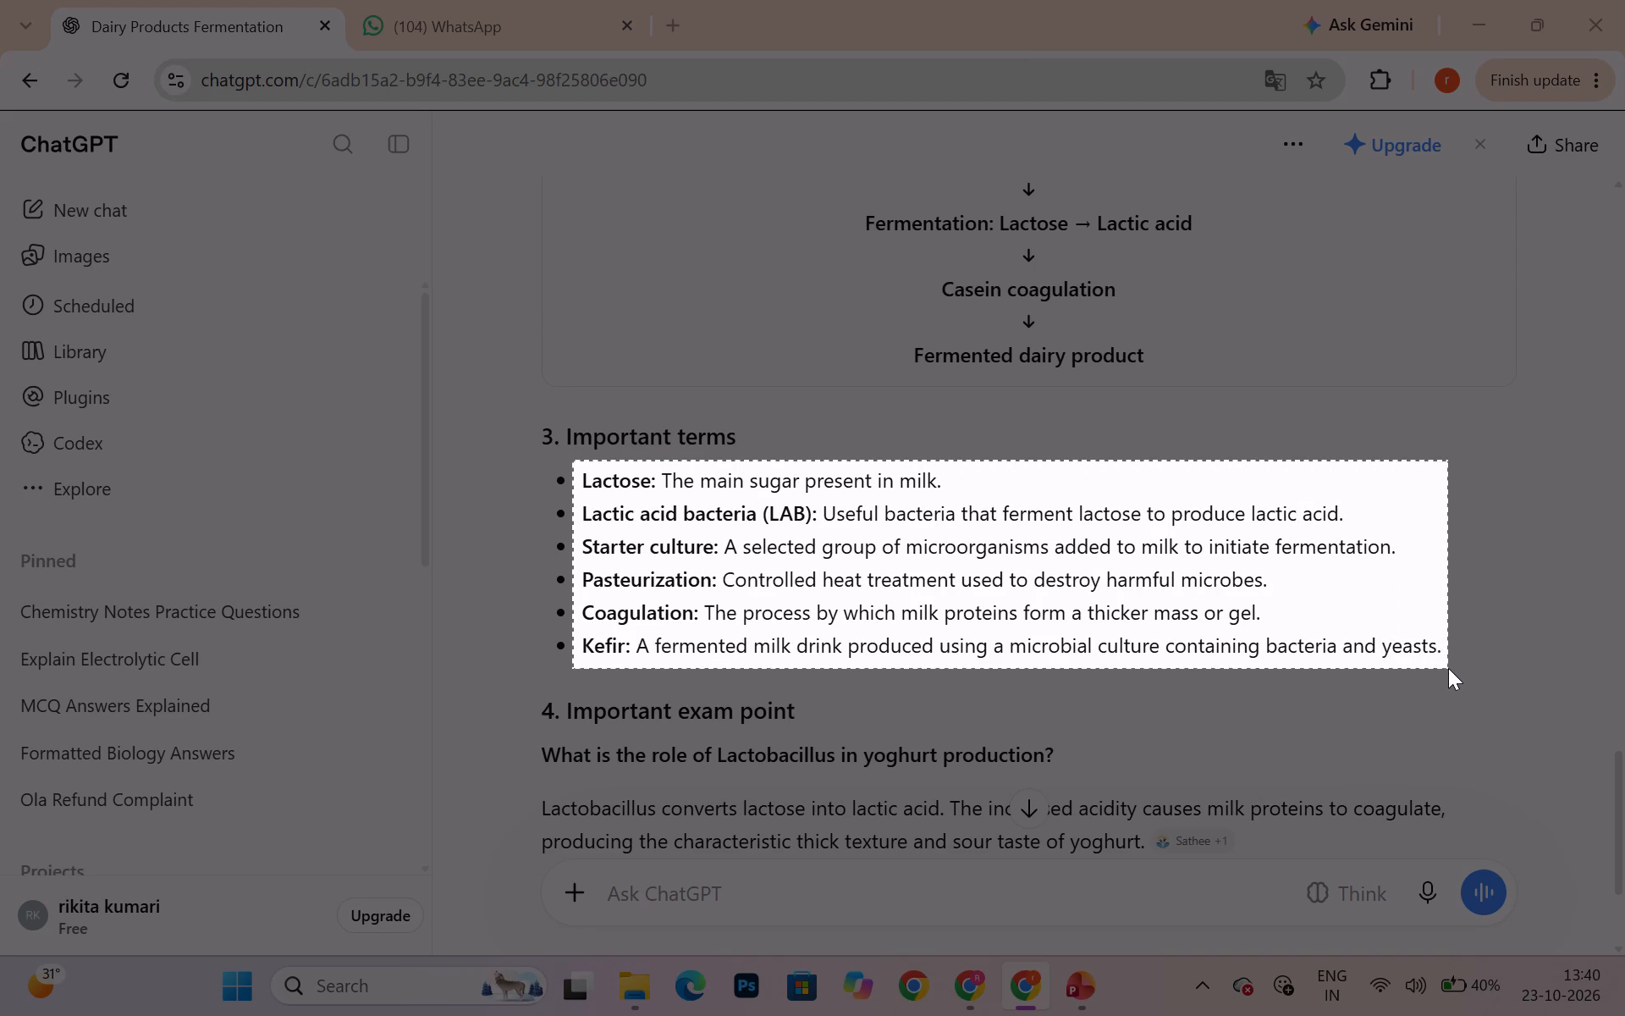
drag(1448, 668, 1455, 675)
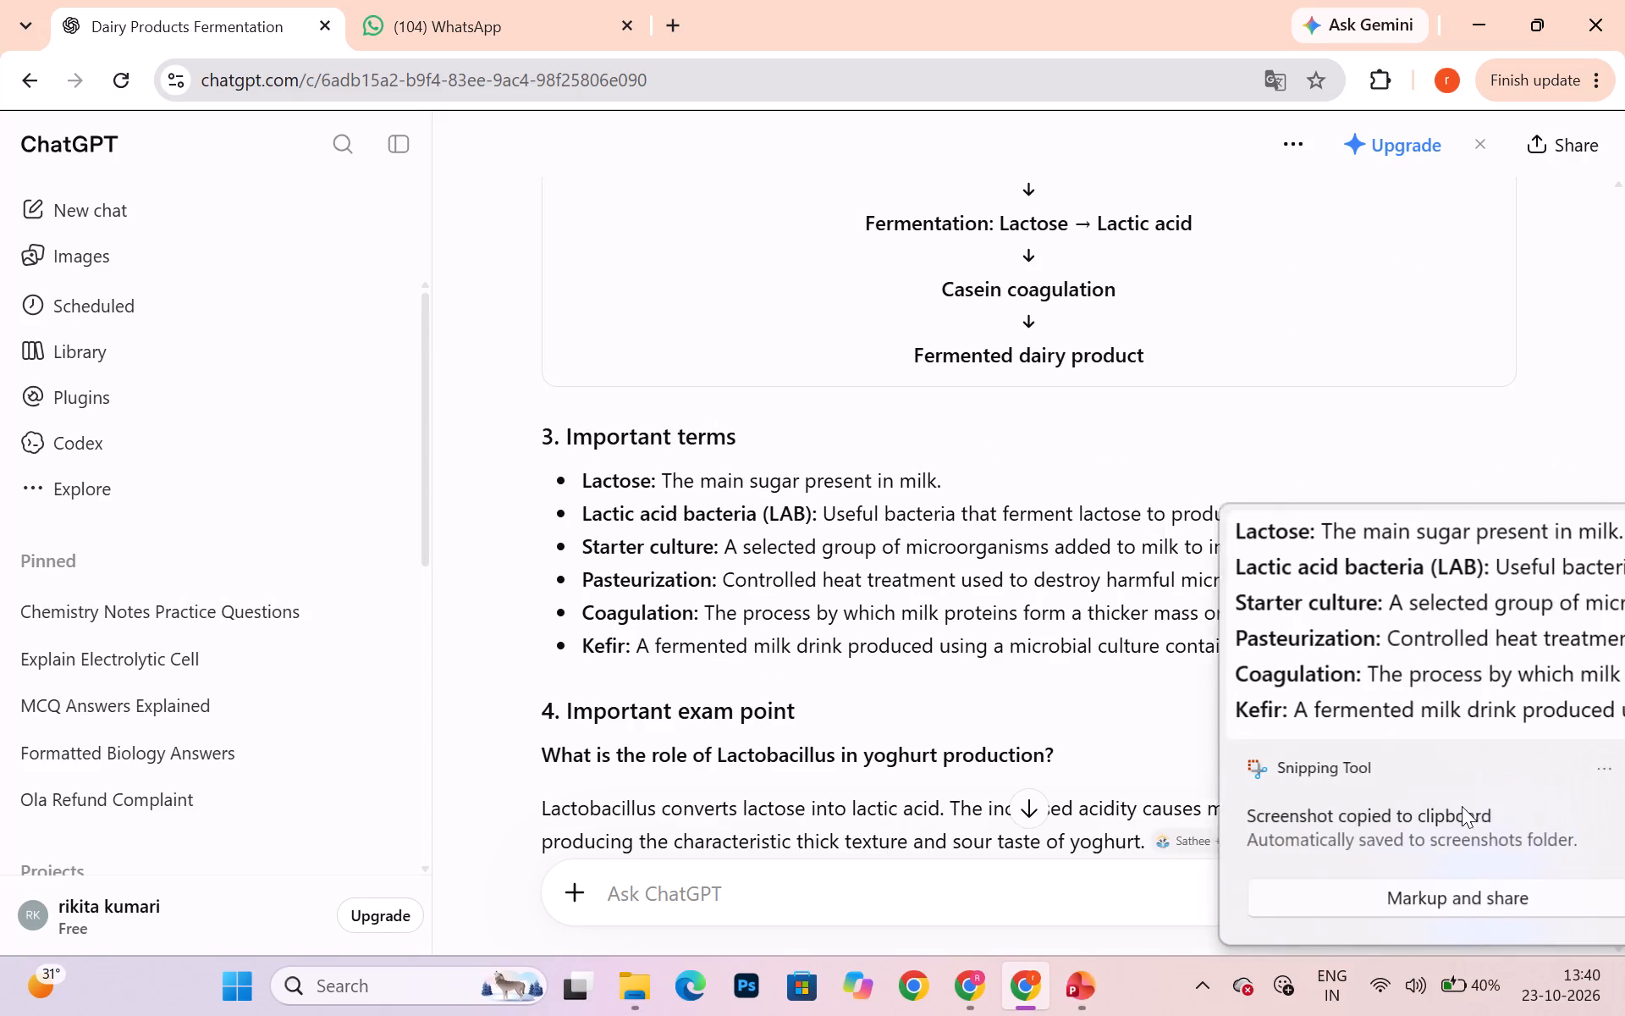
click(1292, 599)
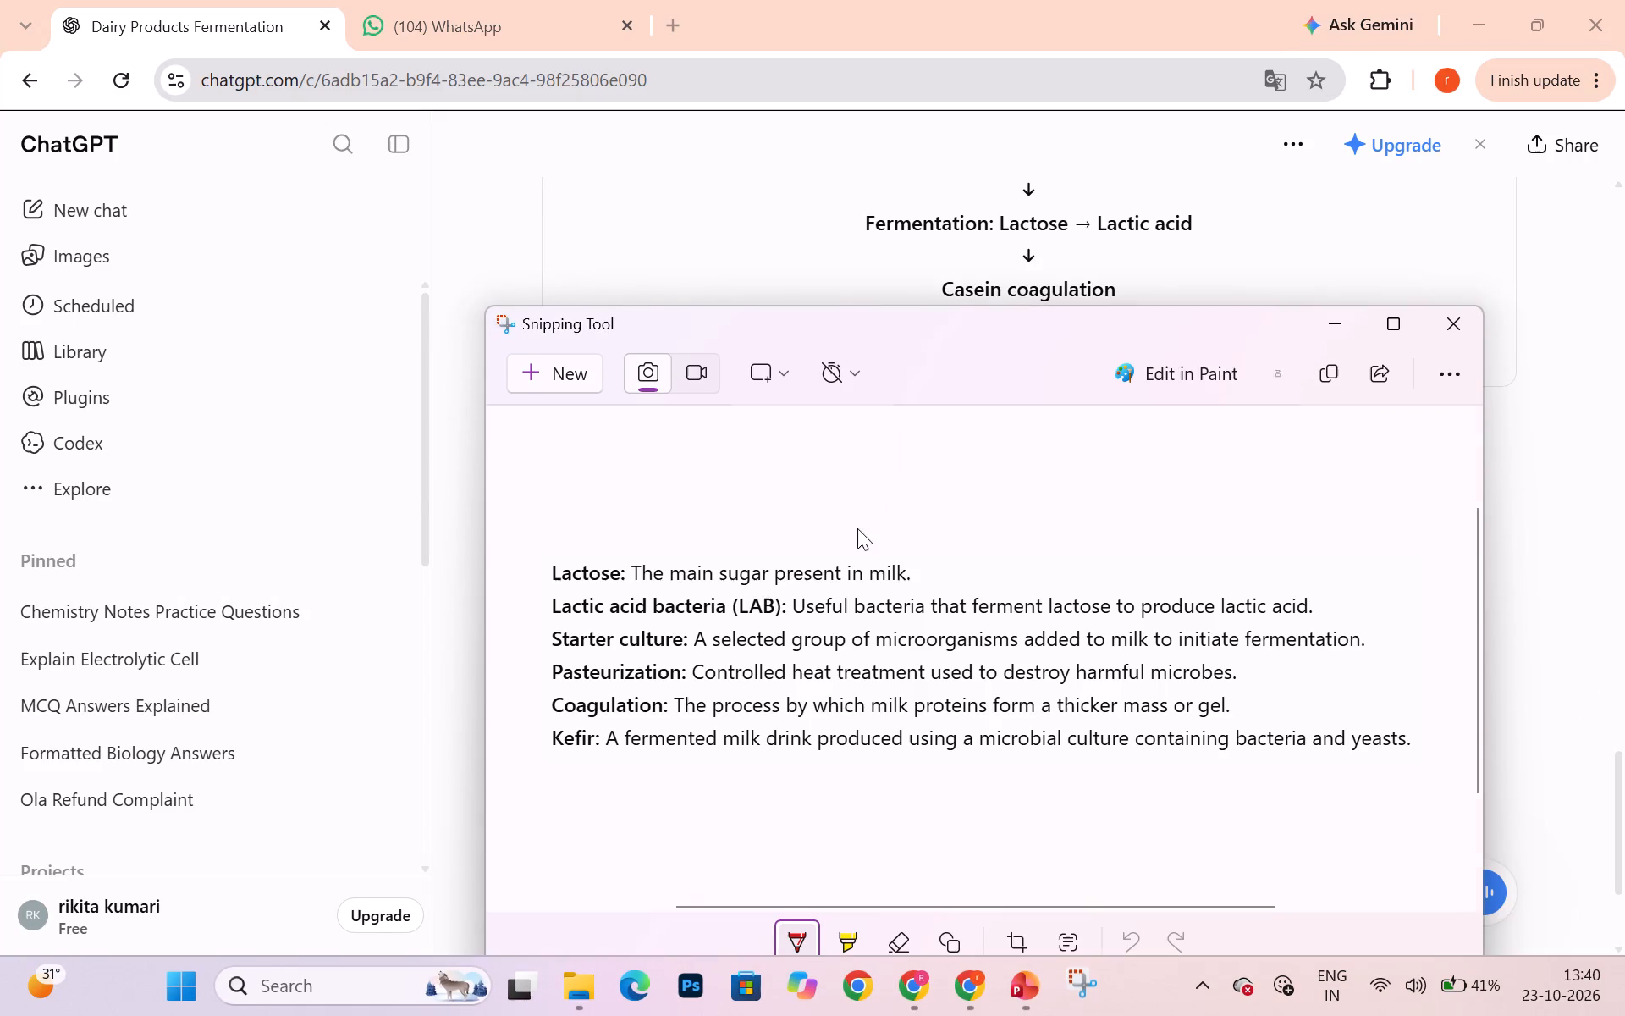
right_click(712, 712)
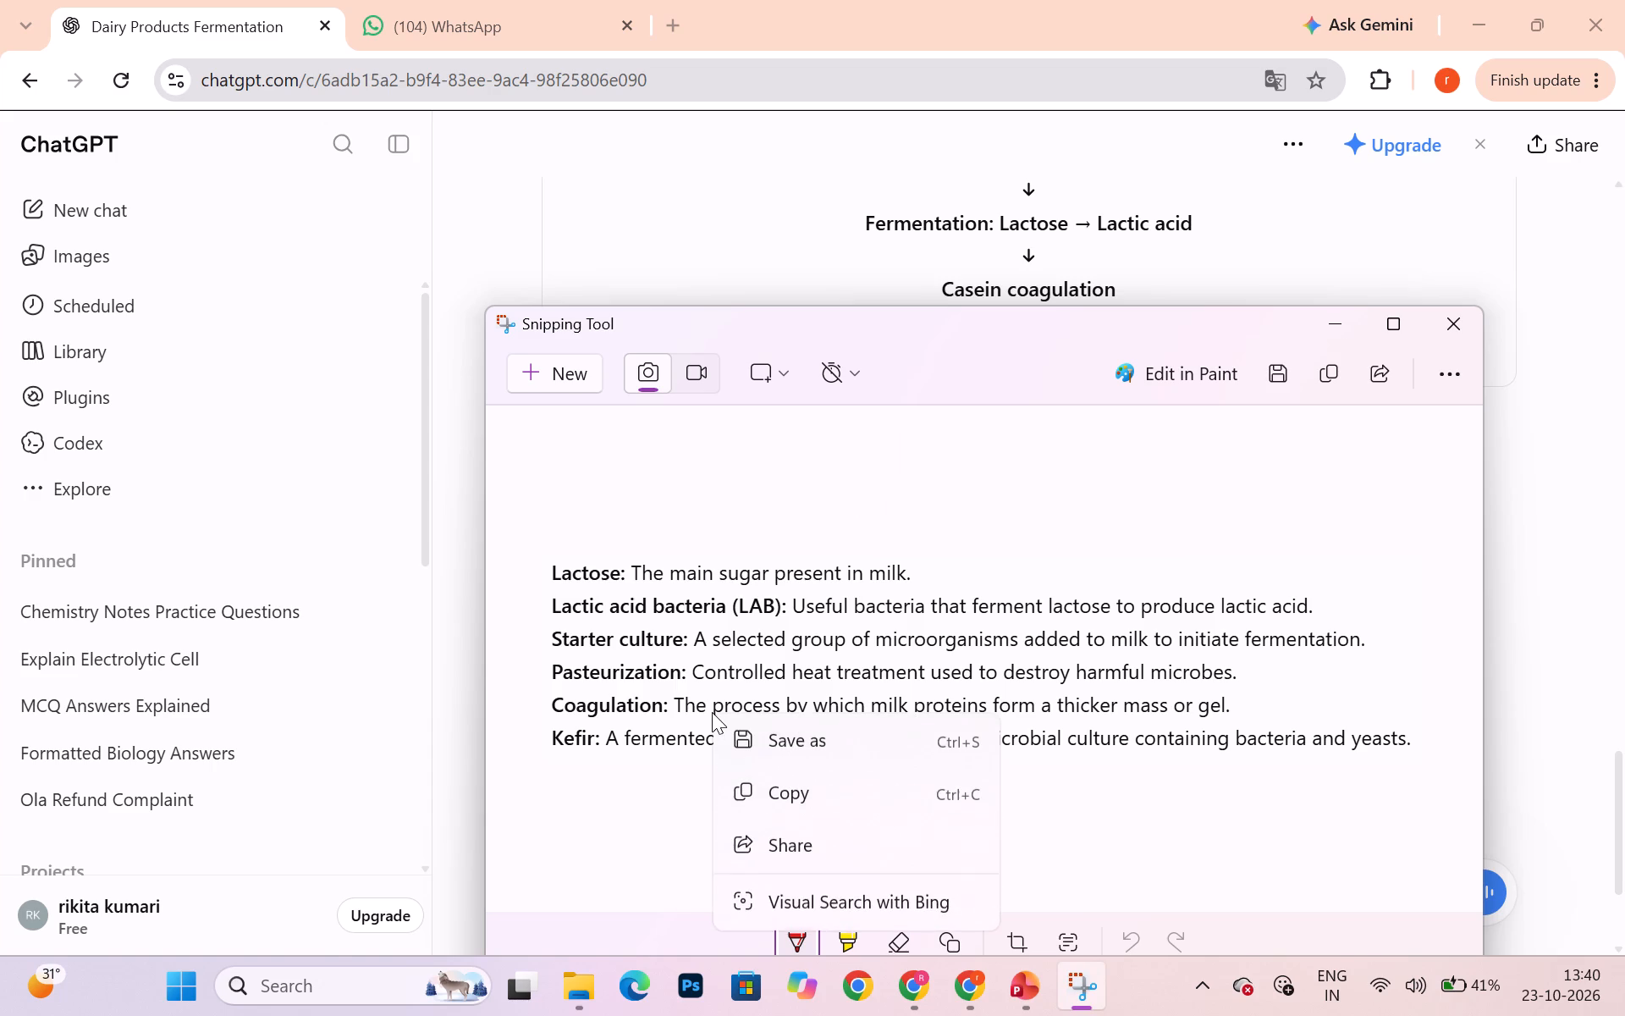
click(757, 803)
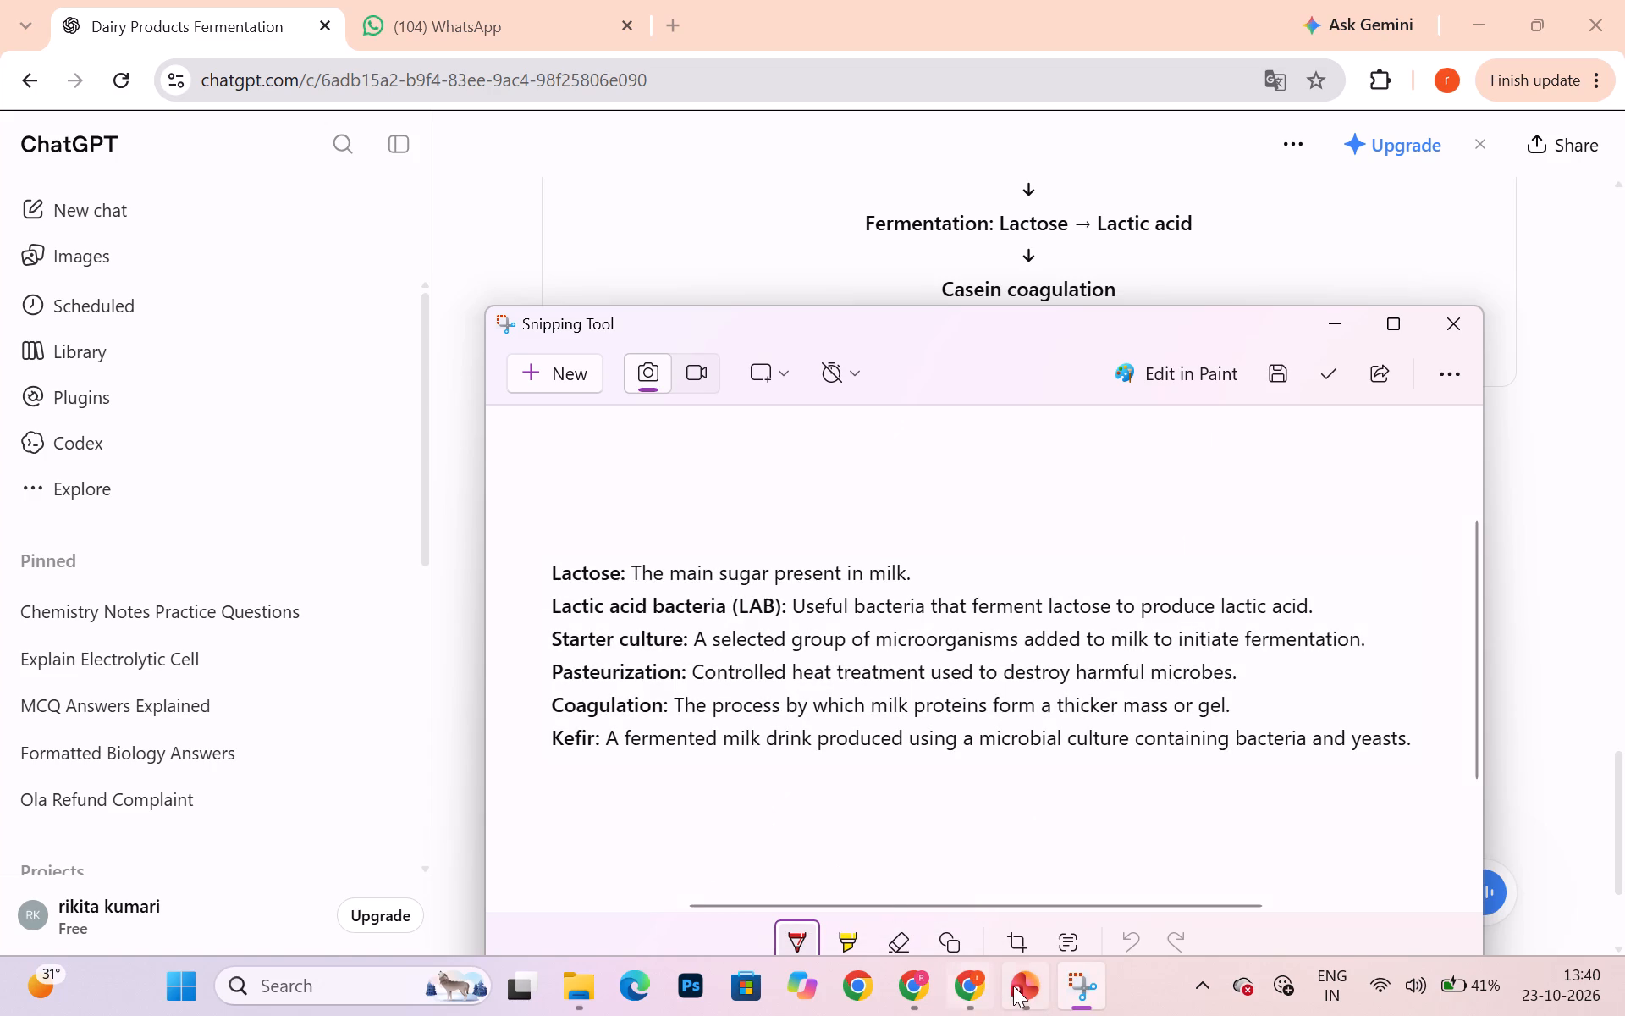
In PowerPoint, reorder the slides after Industrial Microbiology so the textbook excerpt comes first, followed by the dairy table and the dairy photo.
click(1016, 986)
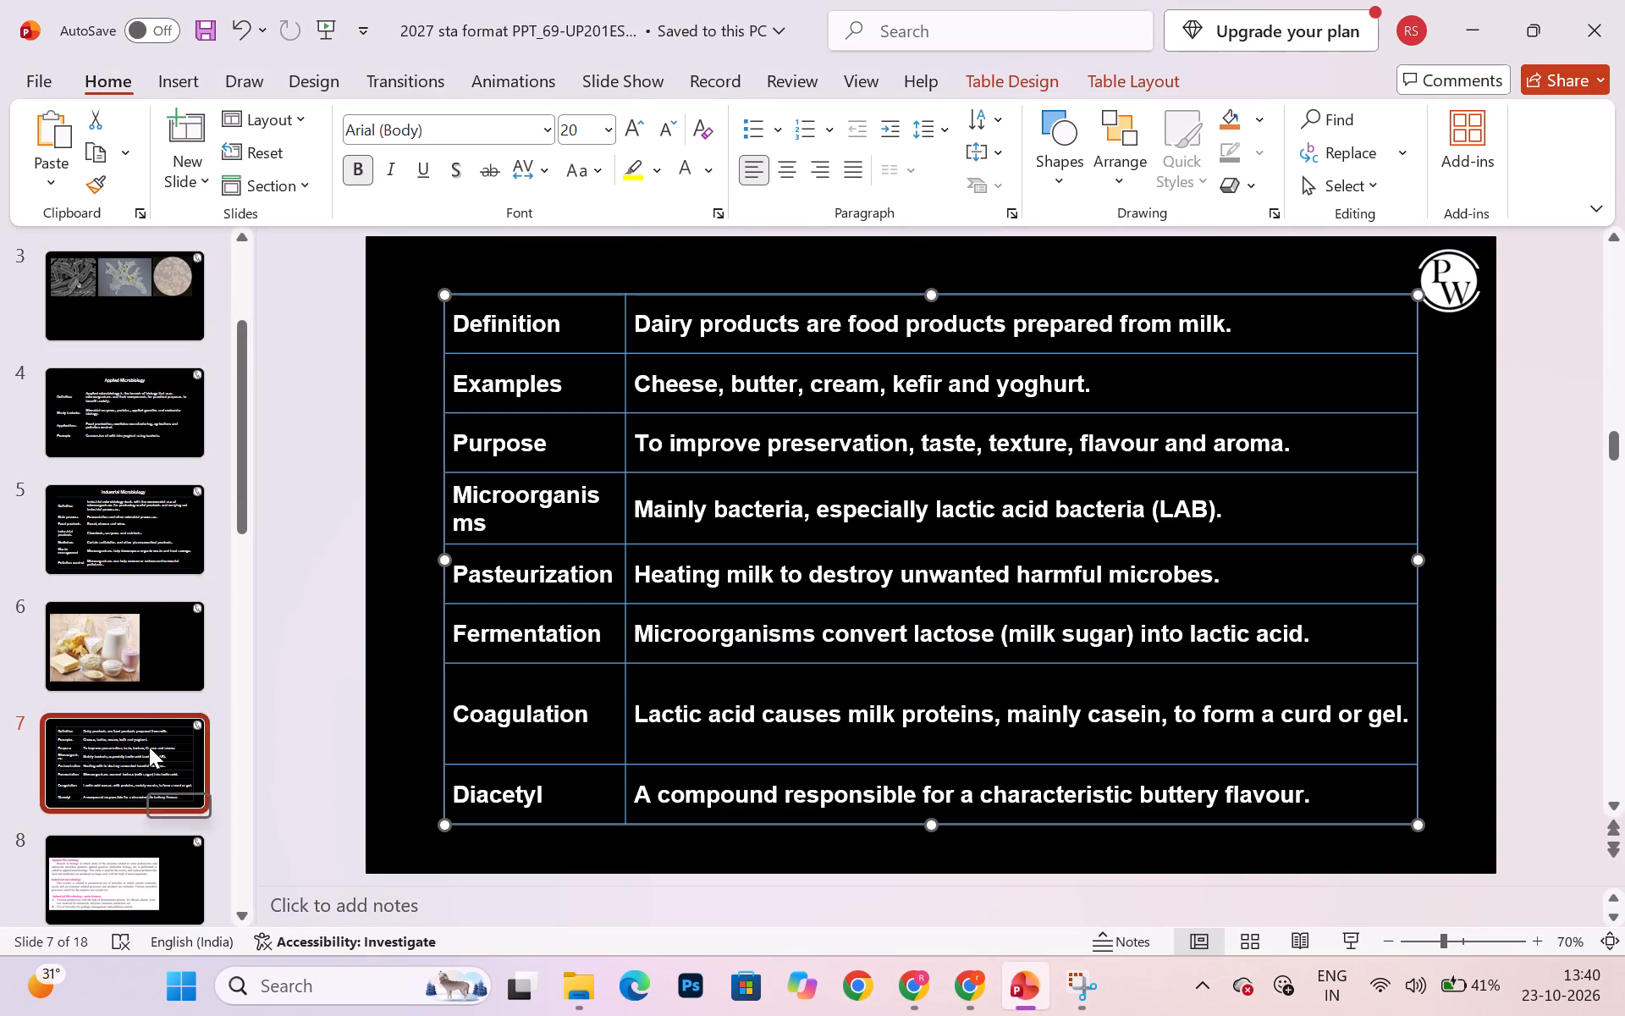
drag(145, 654, 153, 902)
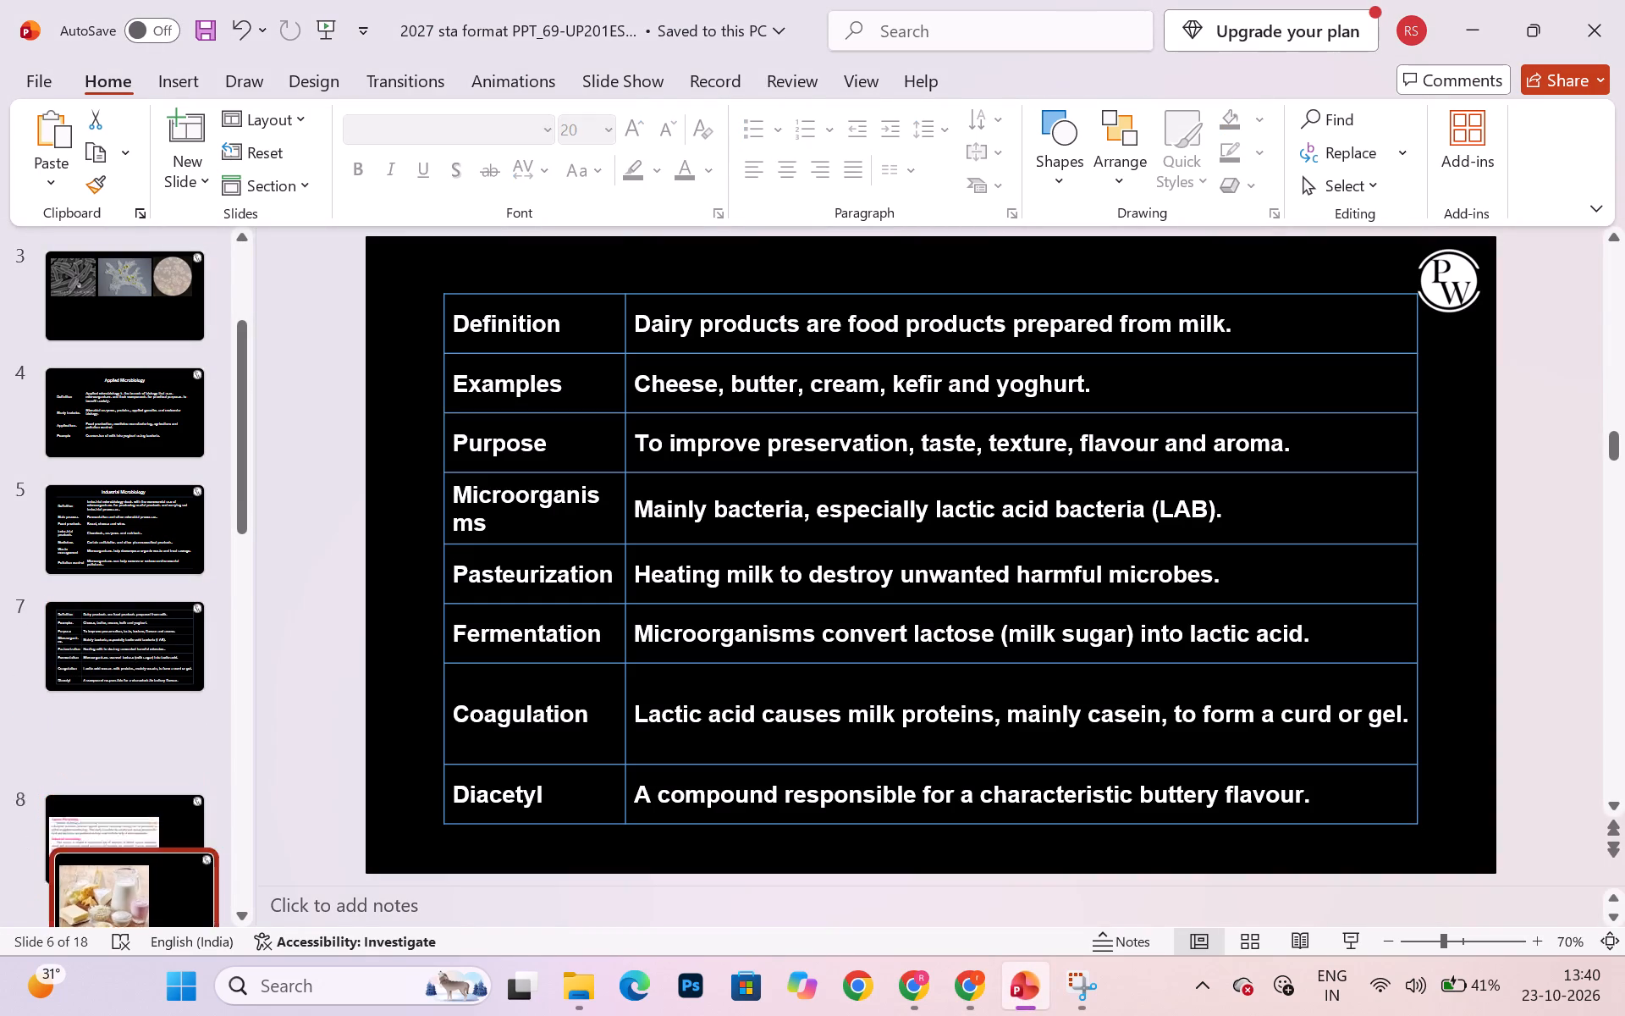
drag(153, 902, 153, 907)
drag(128, 533, 108, 507)
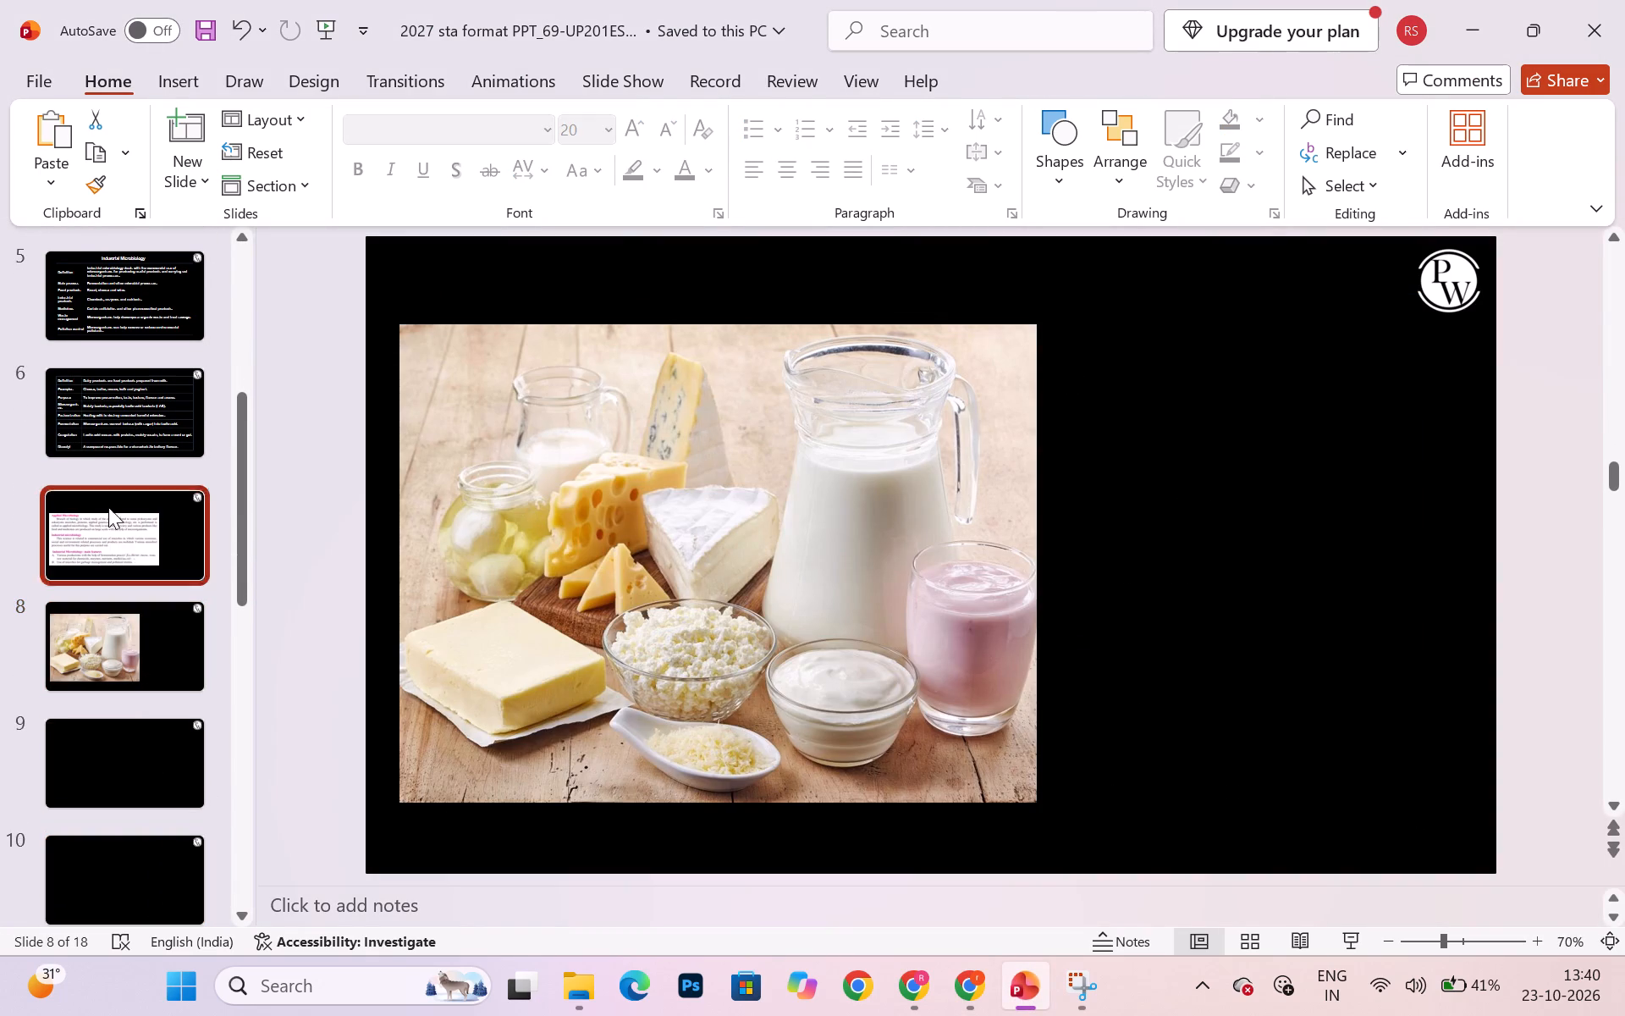
drag(108, 507, 112, 385)
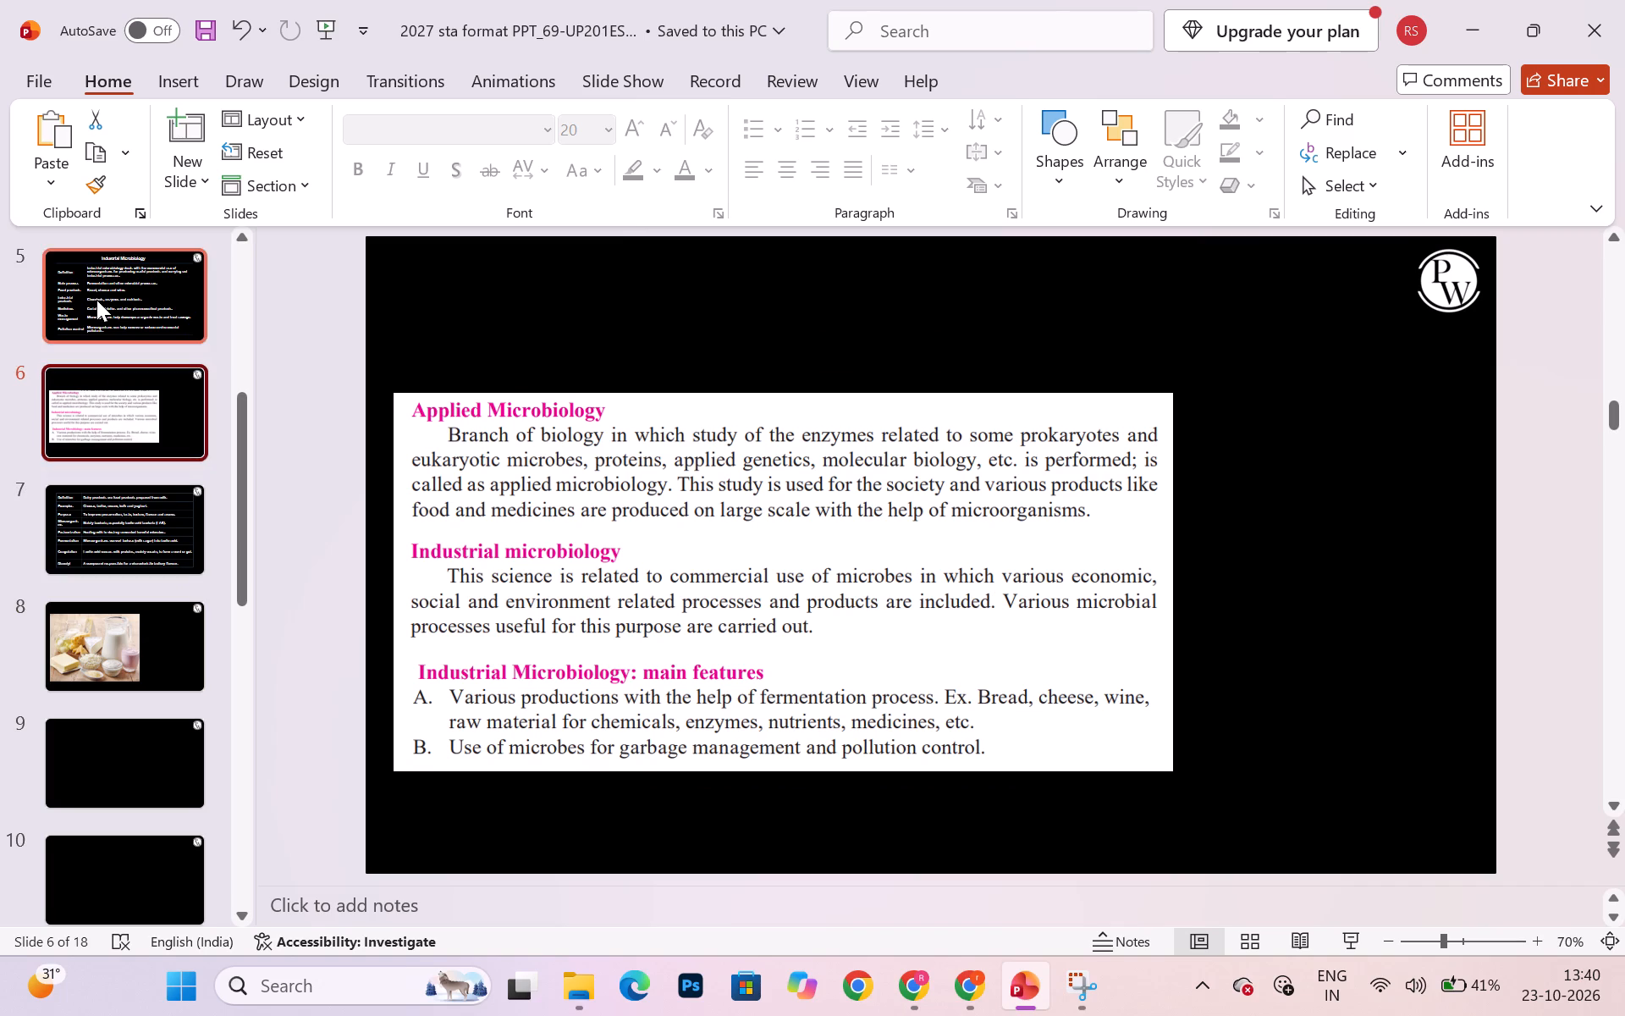
click(96, 300)
click(119, 421)
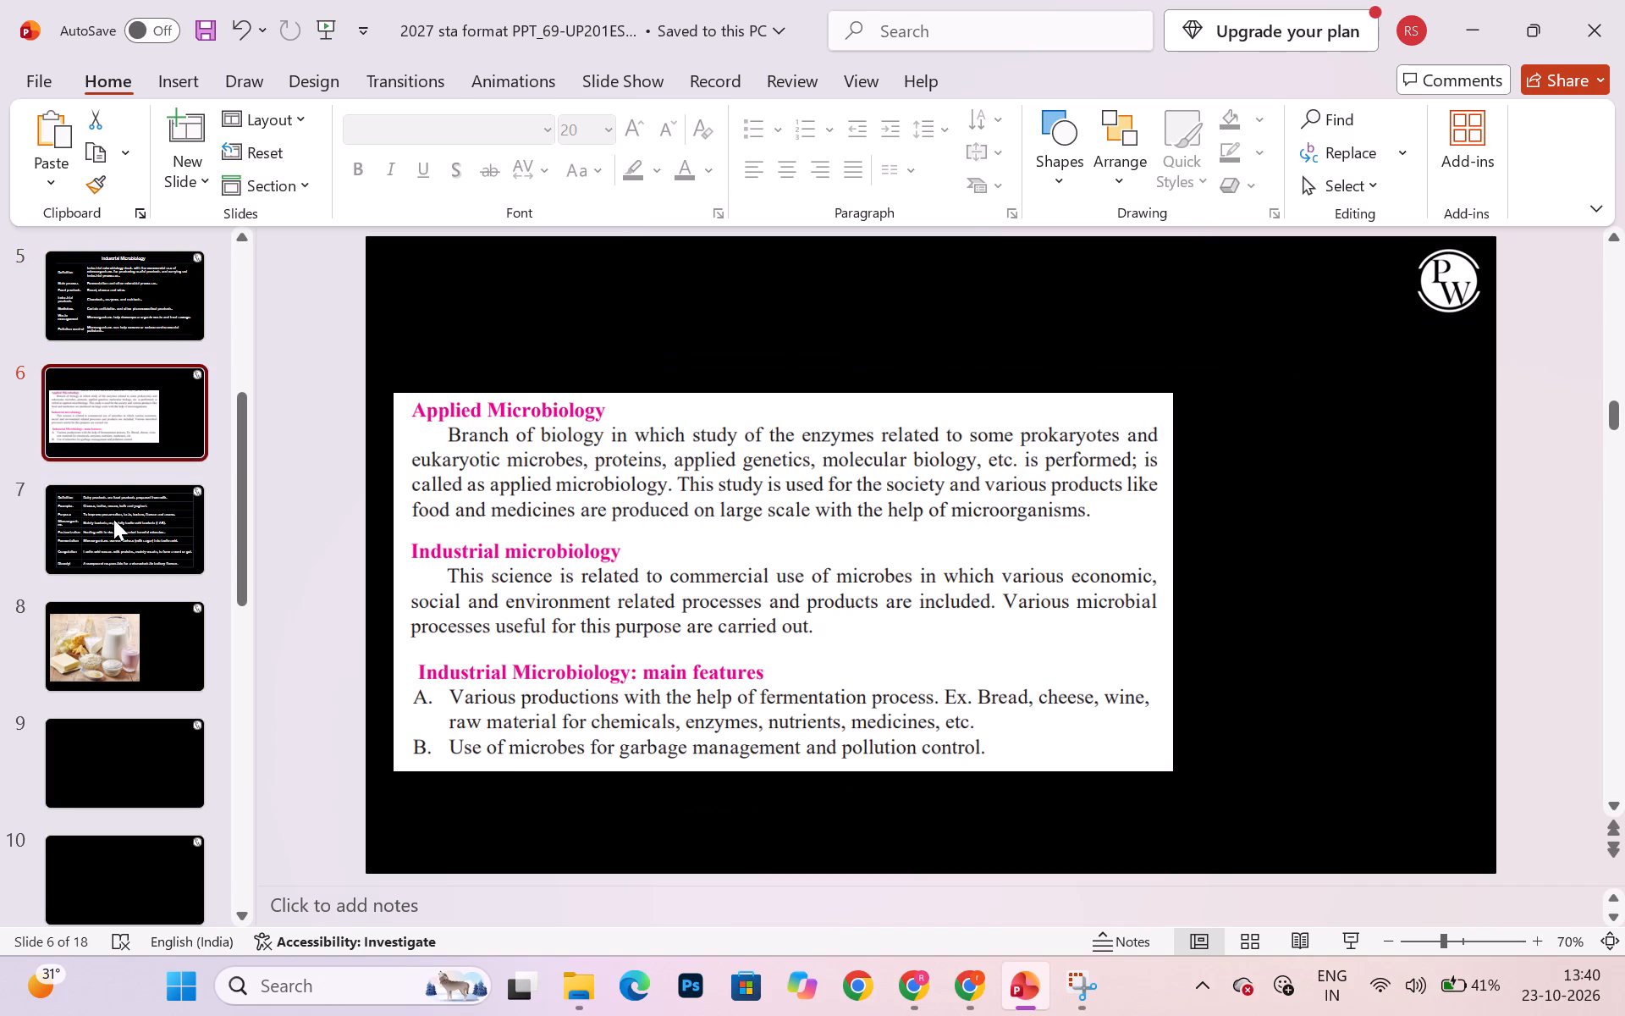
click(113, 519)
click(134, 653)
Paste the key terms screenshot on blank slide 9, enlarge it to about 25.5 cm wide and place it in the slide's upper left area.
click(127, 756)
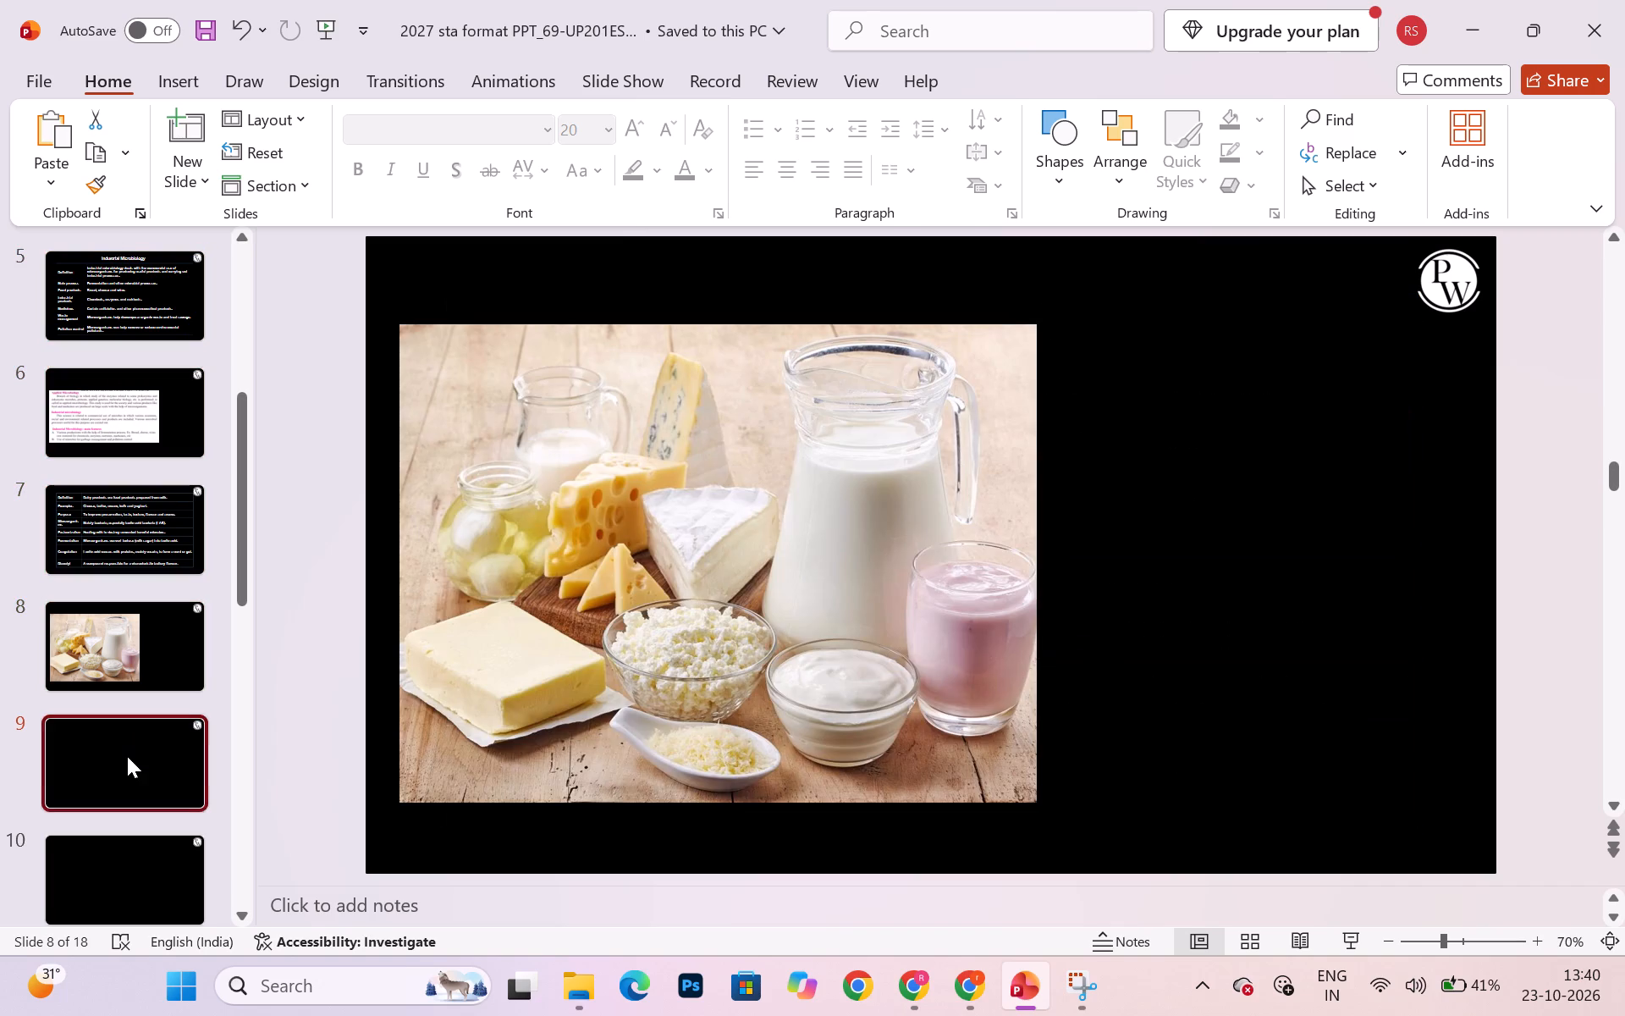
key(ctrl+v)
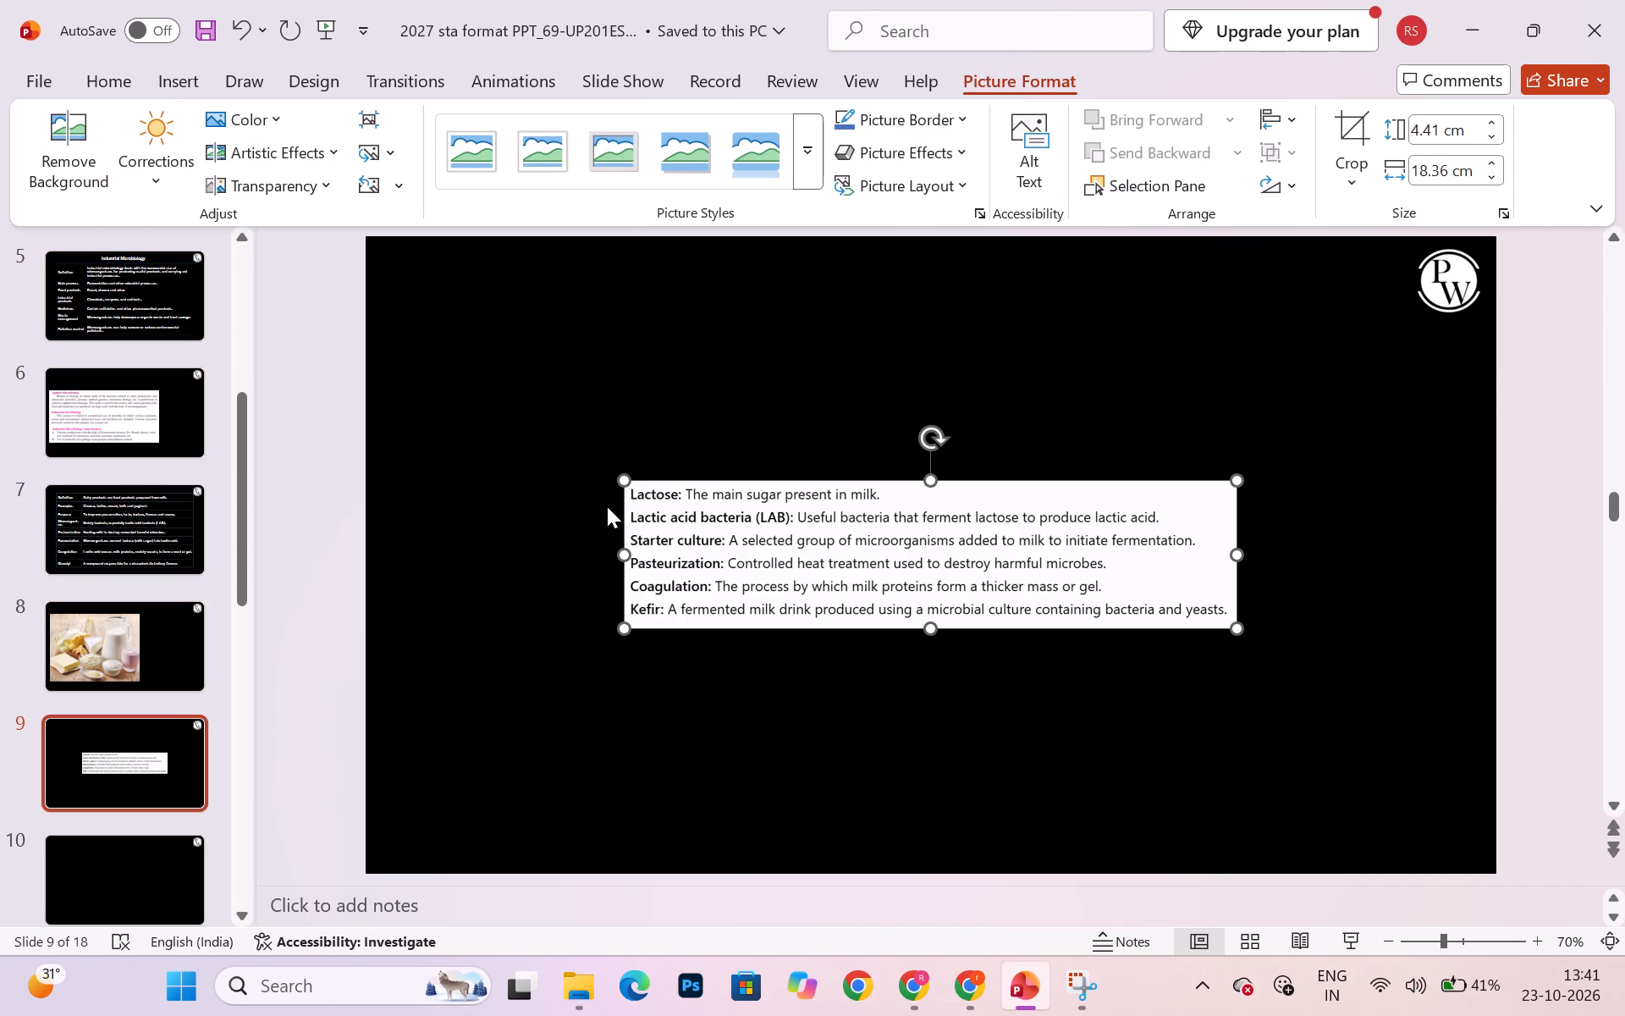
drag(627, 481, 565, 413)
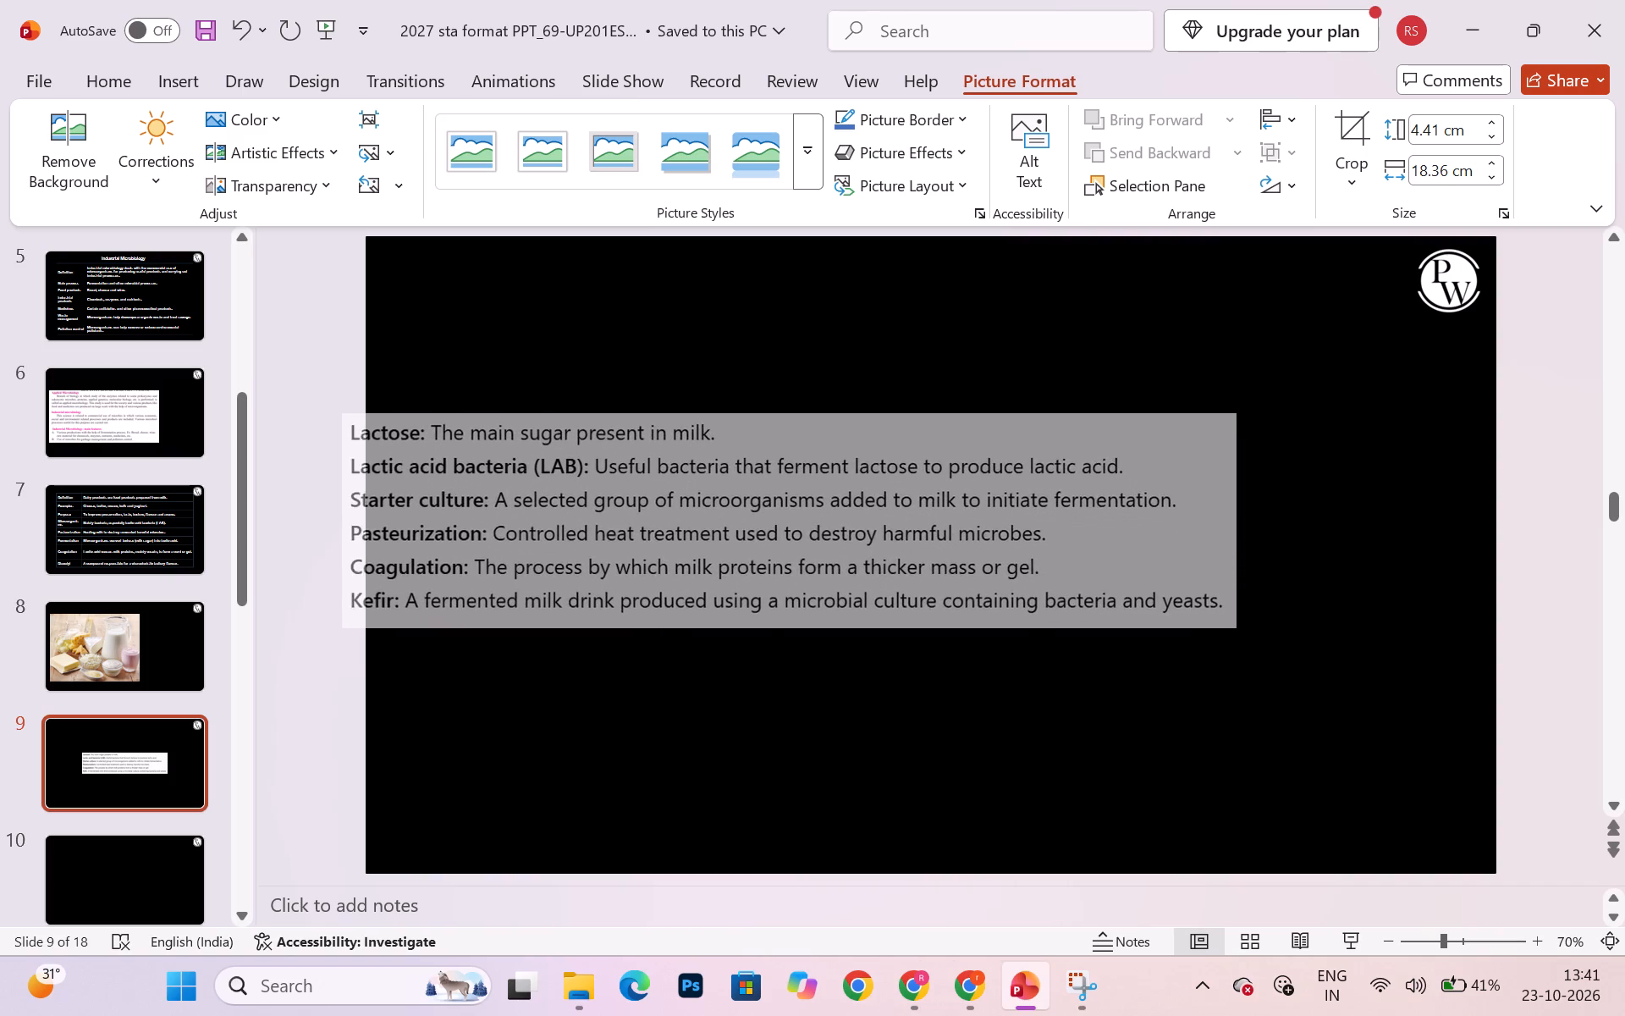
drag(565, 413, 620, 424)
drag(633, 467, 643, 356)
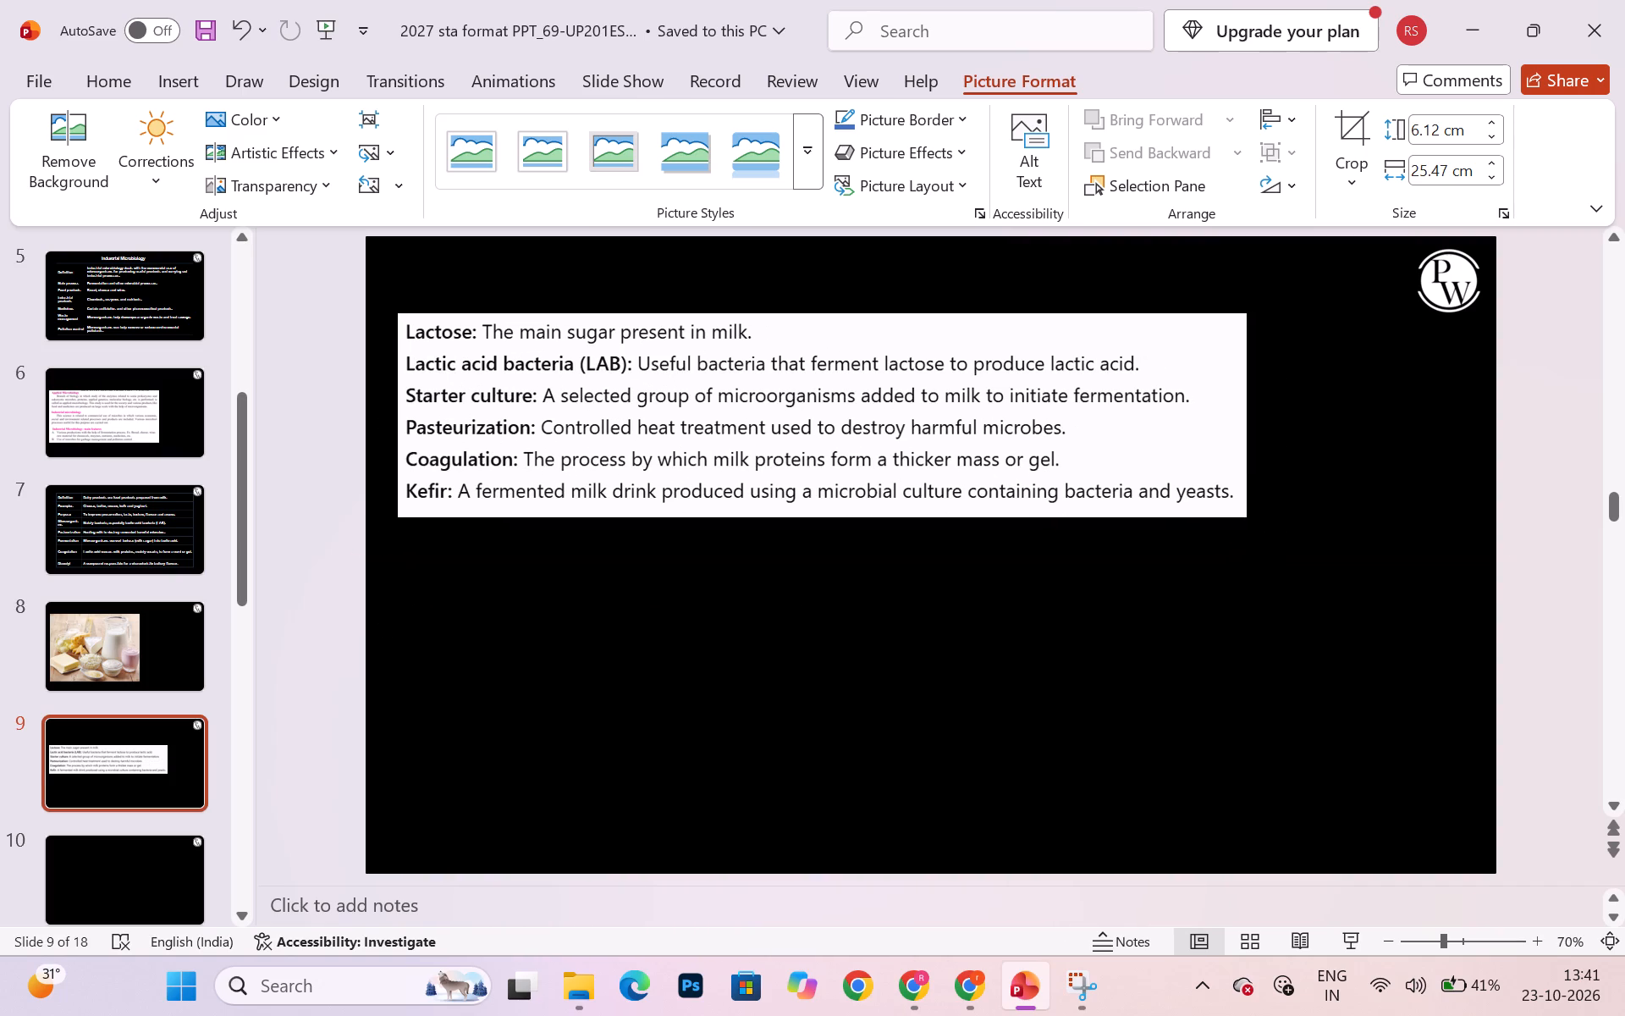
drag(643, 356, 631, 438)
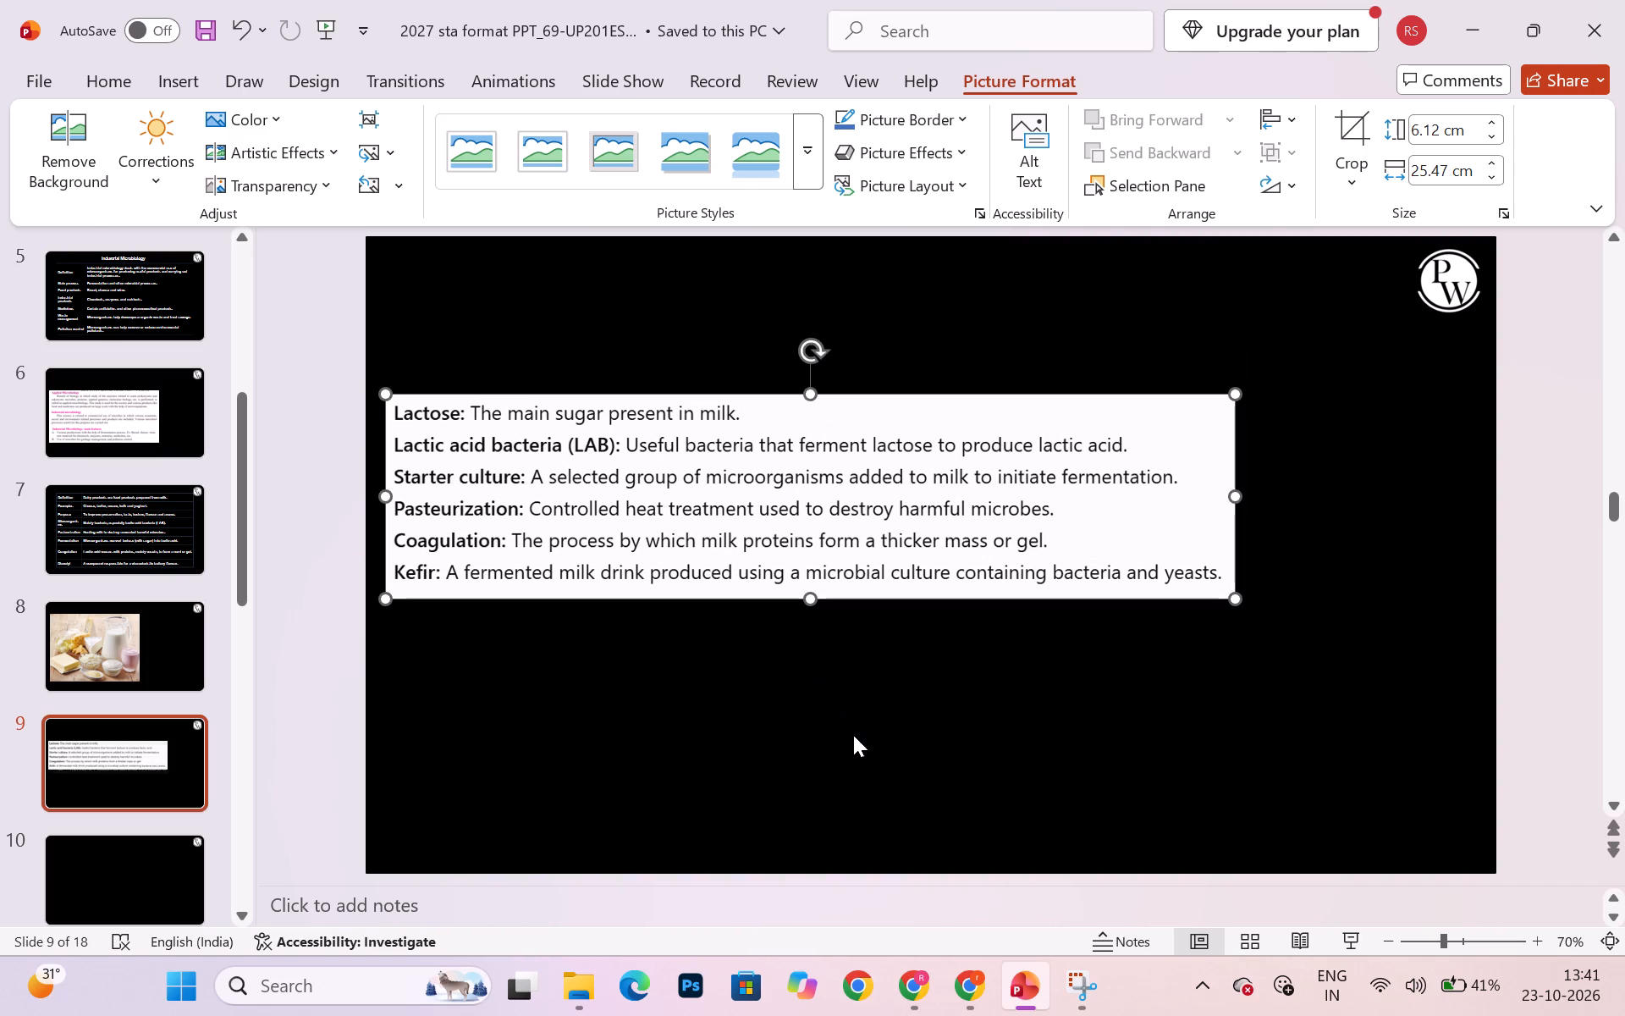
click(853, 735)
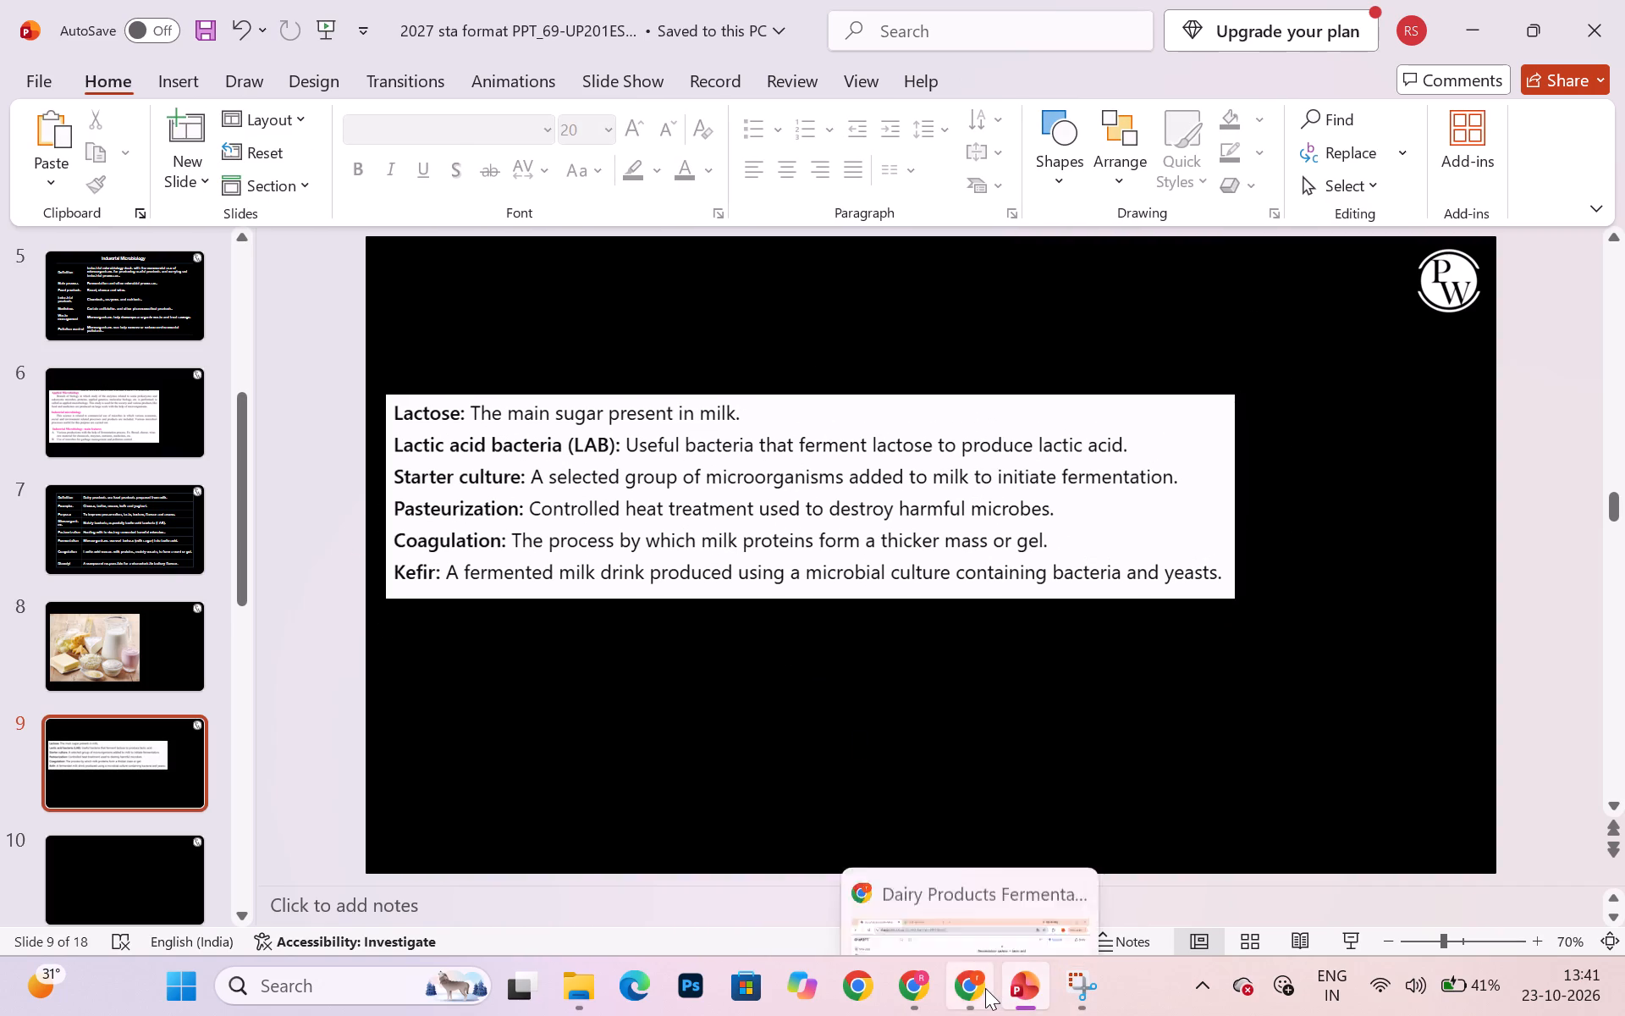
Capture the Products section with A. Dairy Products from page 77 of the 10 state book PDF and copy the screenshot.
click(985, 988)
scroll(815, 603, down, 2)
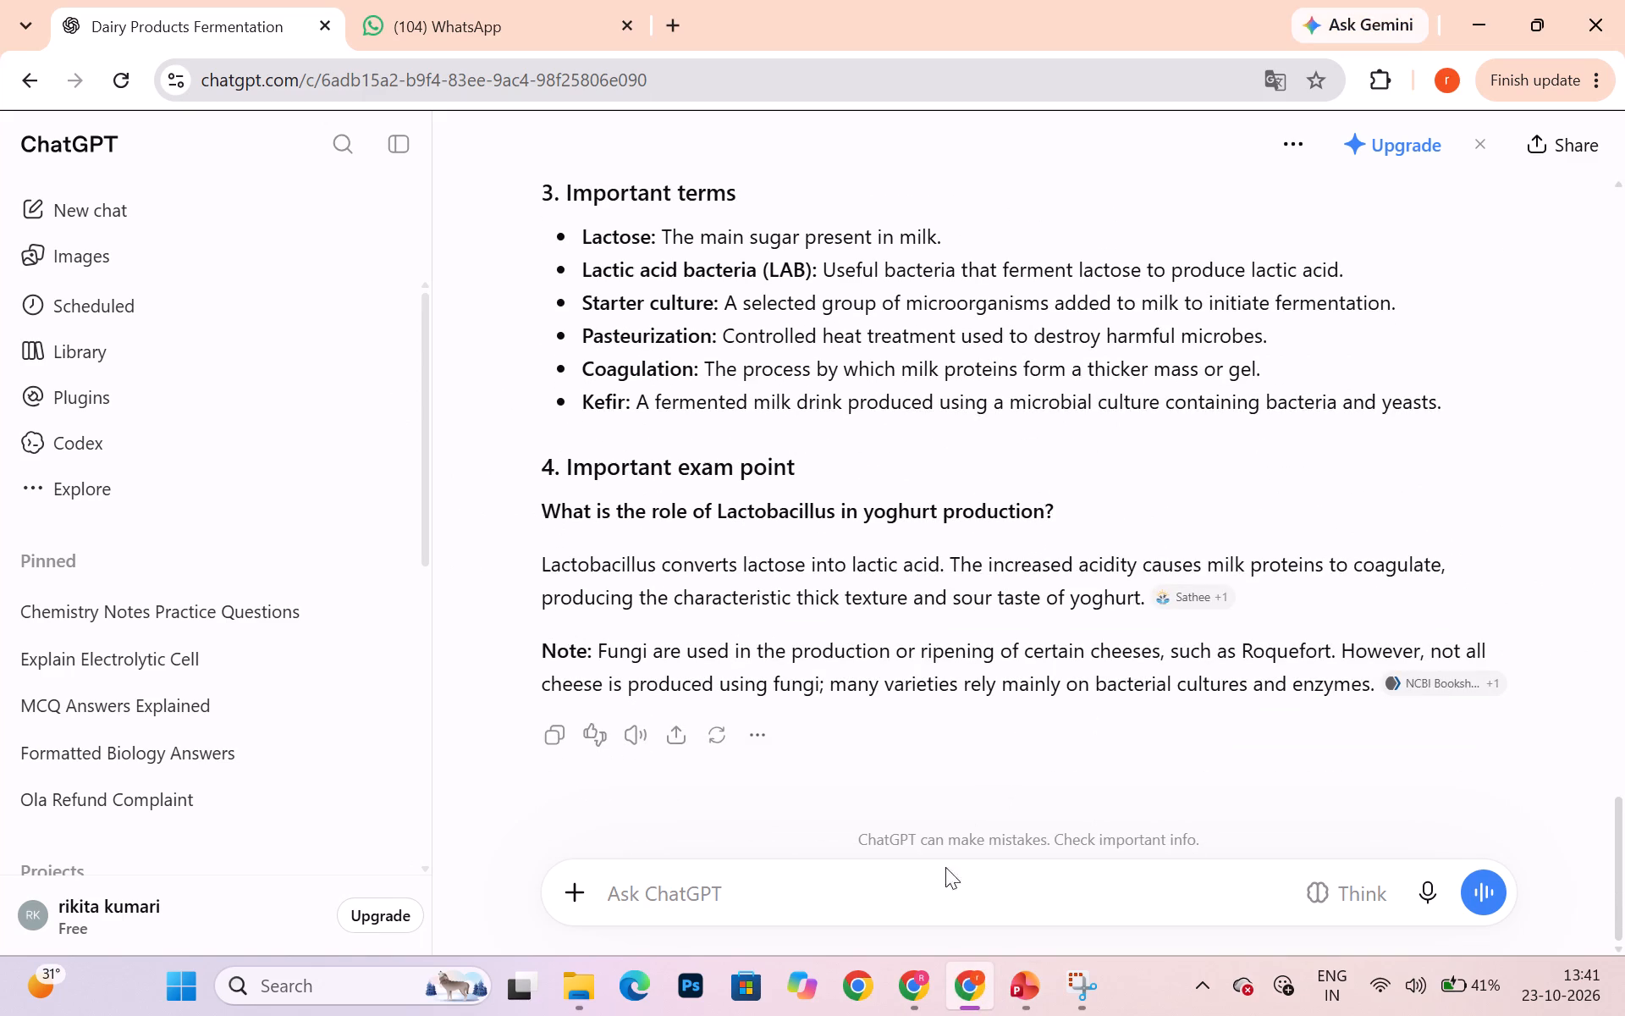
click(923, 986)
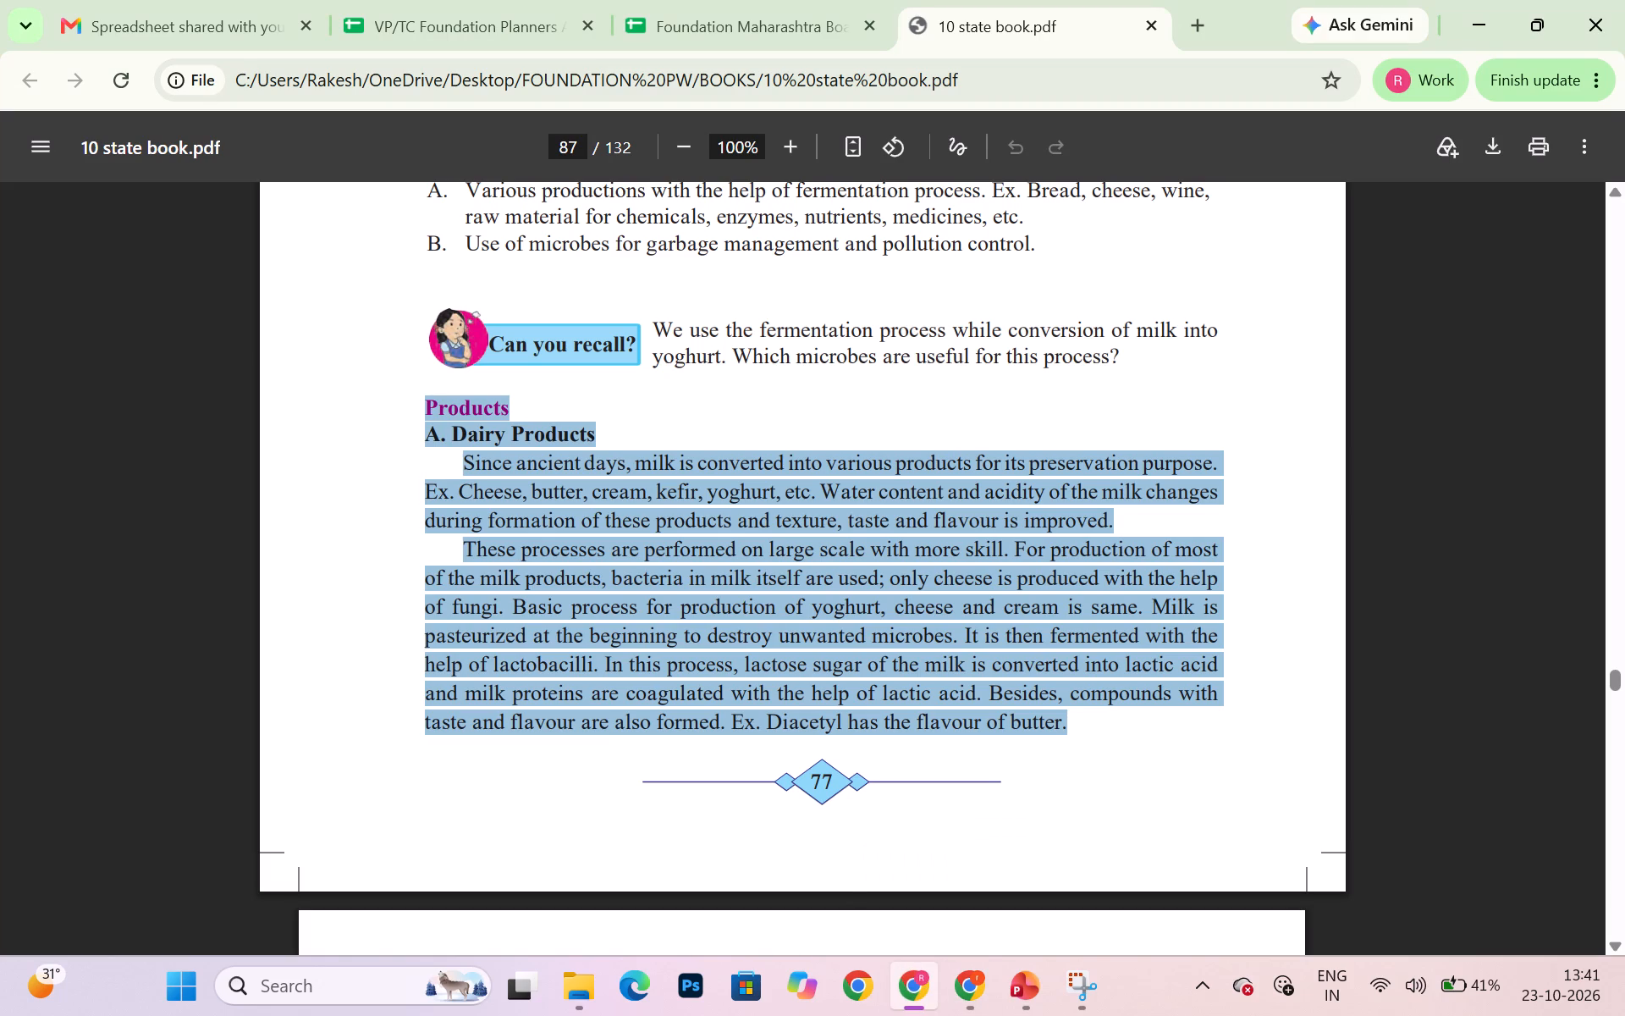
click(604, 581)
scroll(604, 581, down, 1)
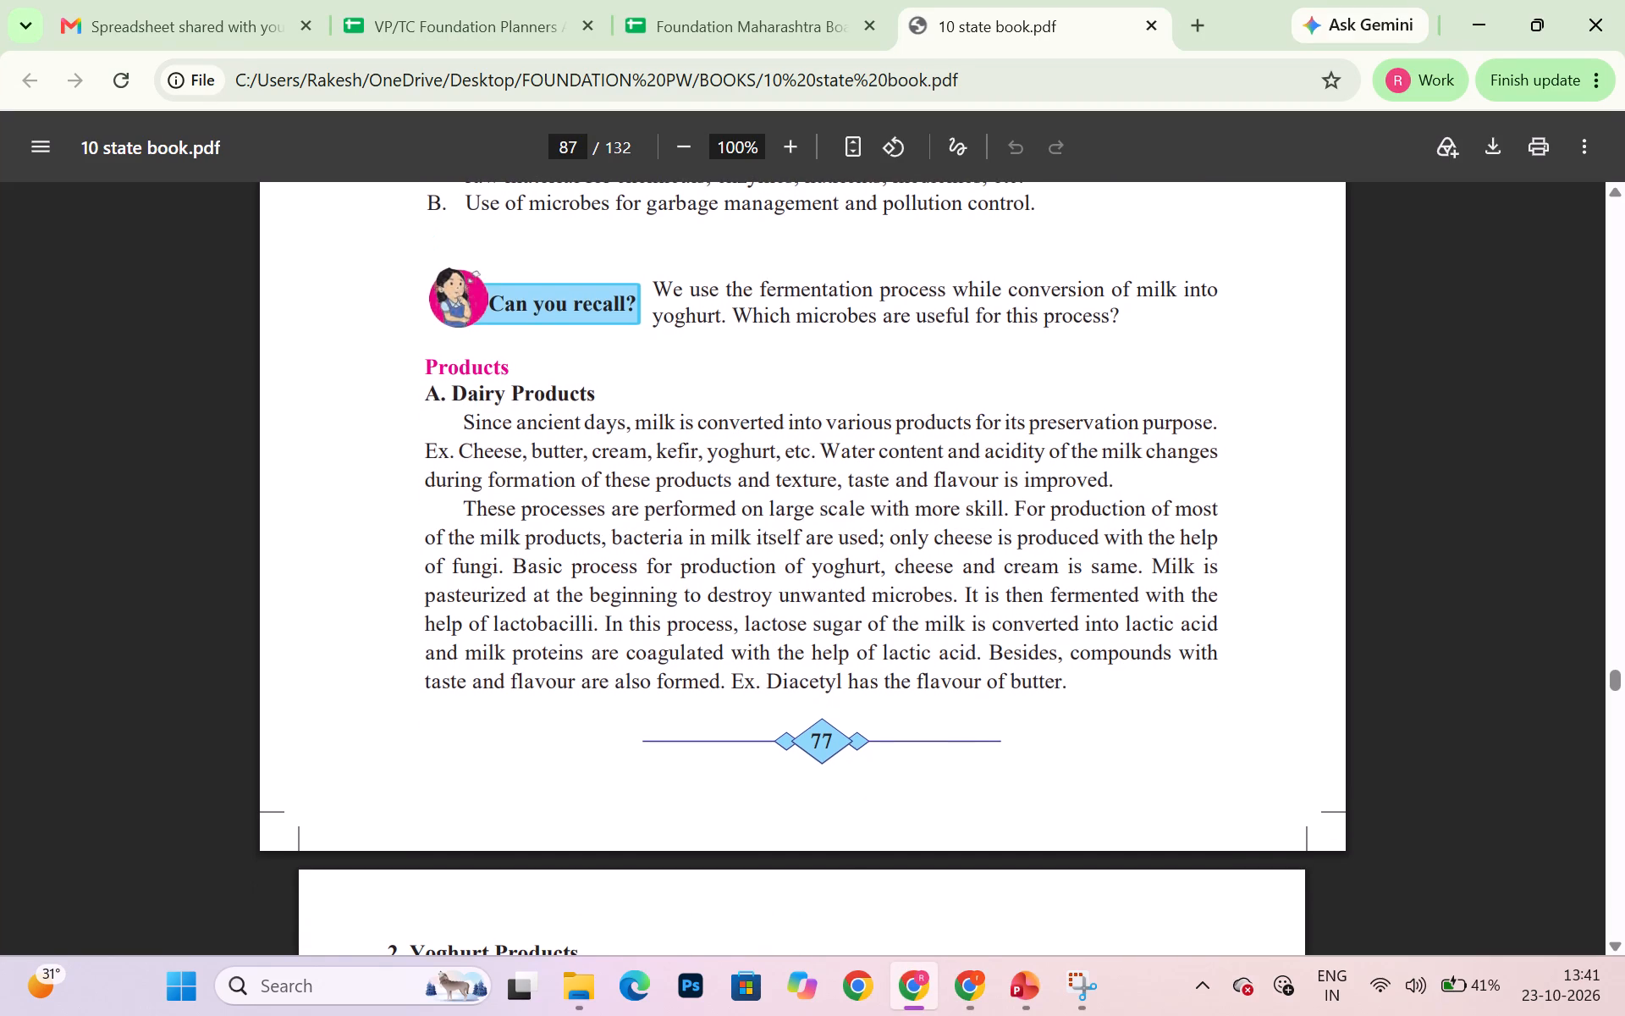
key(Print)
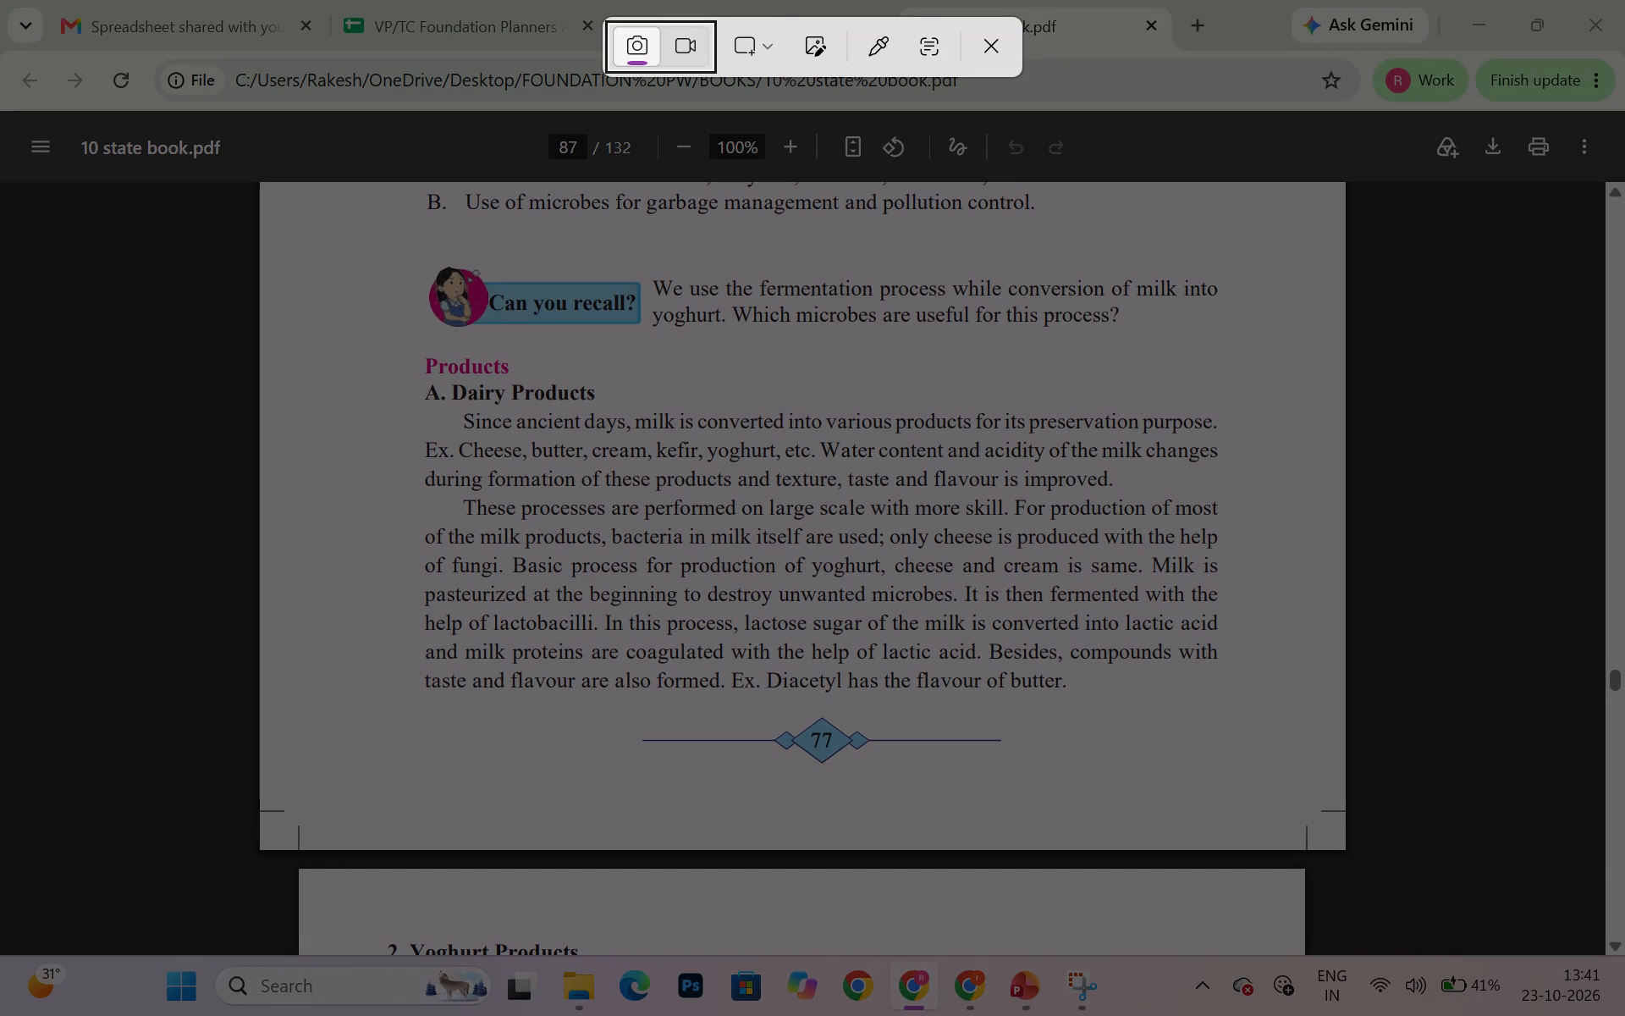
drag(408, 342, 1258, 719)
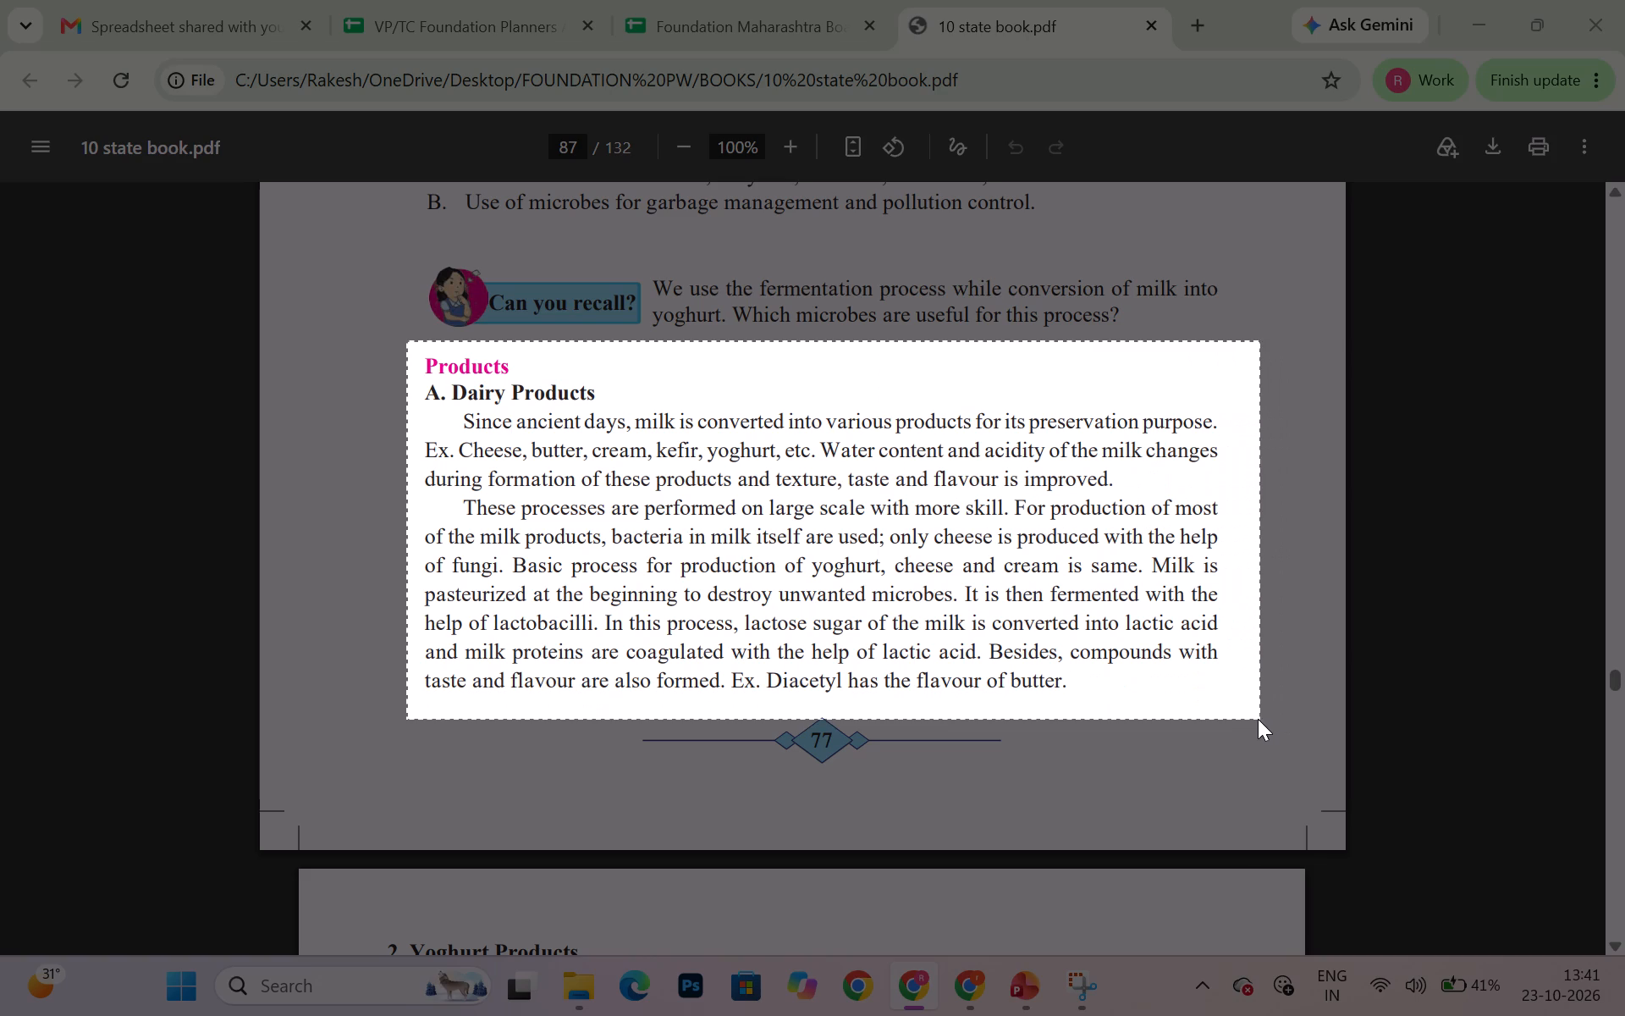
drag(1258, 719, 1256, 703)
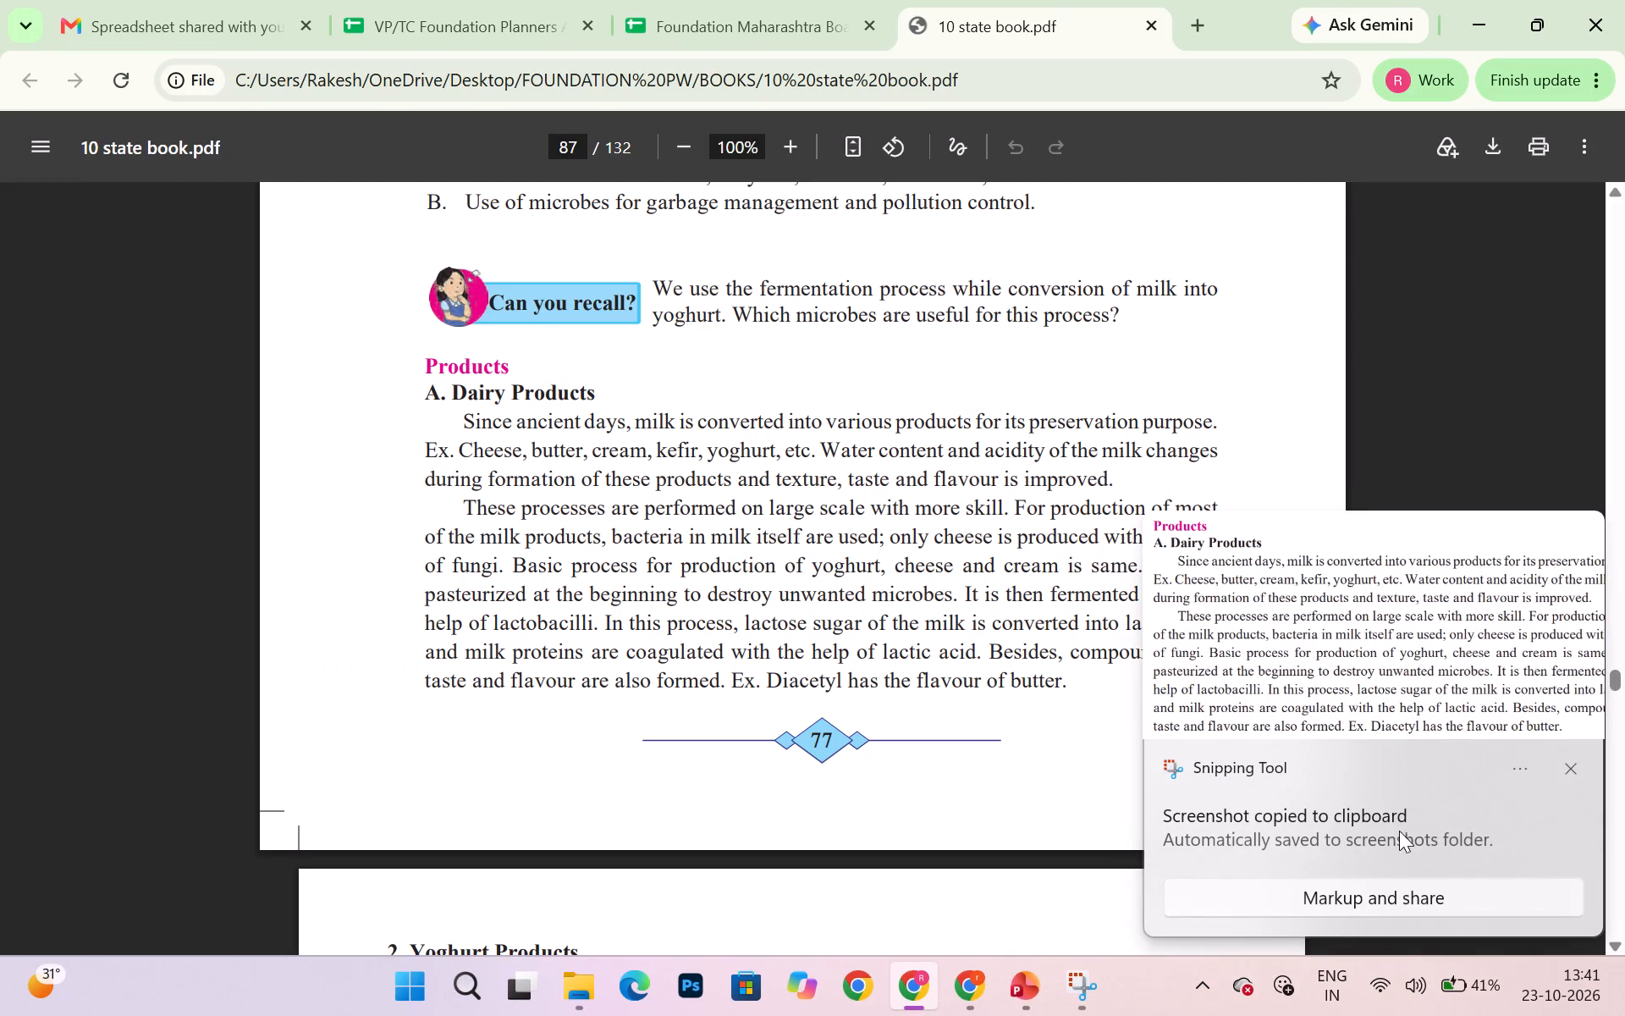
click(1253, 655)
right_click(1027, 576)
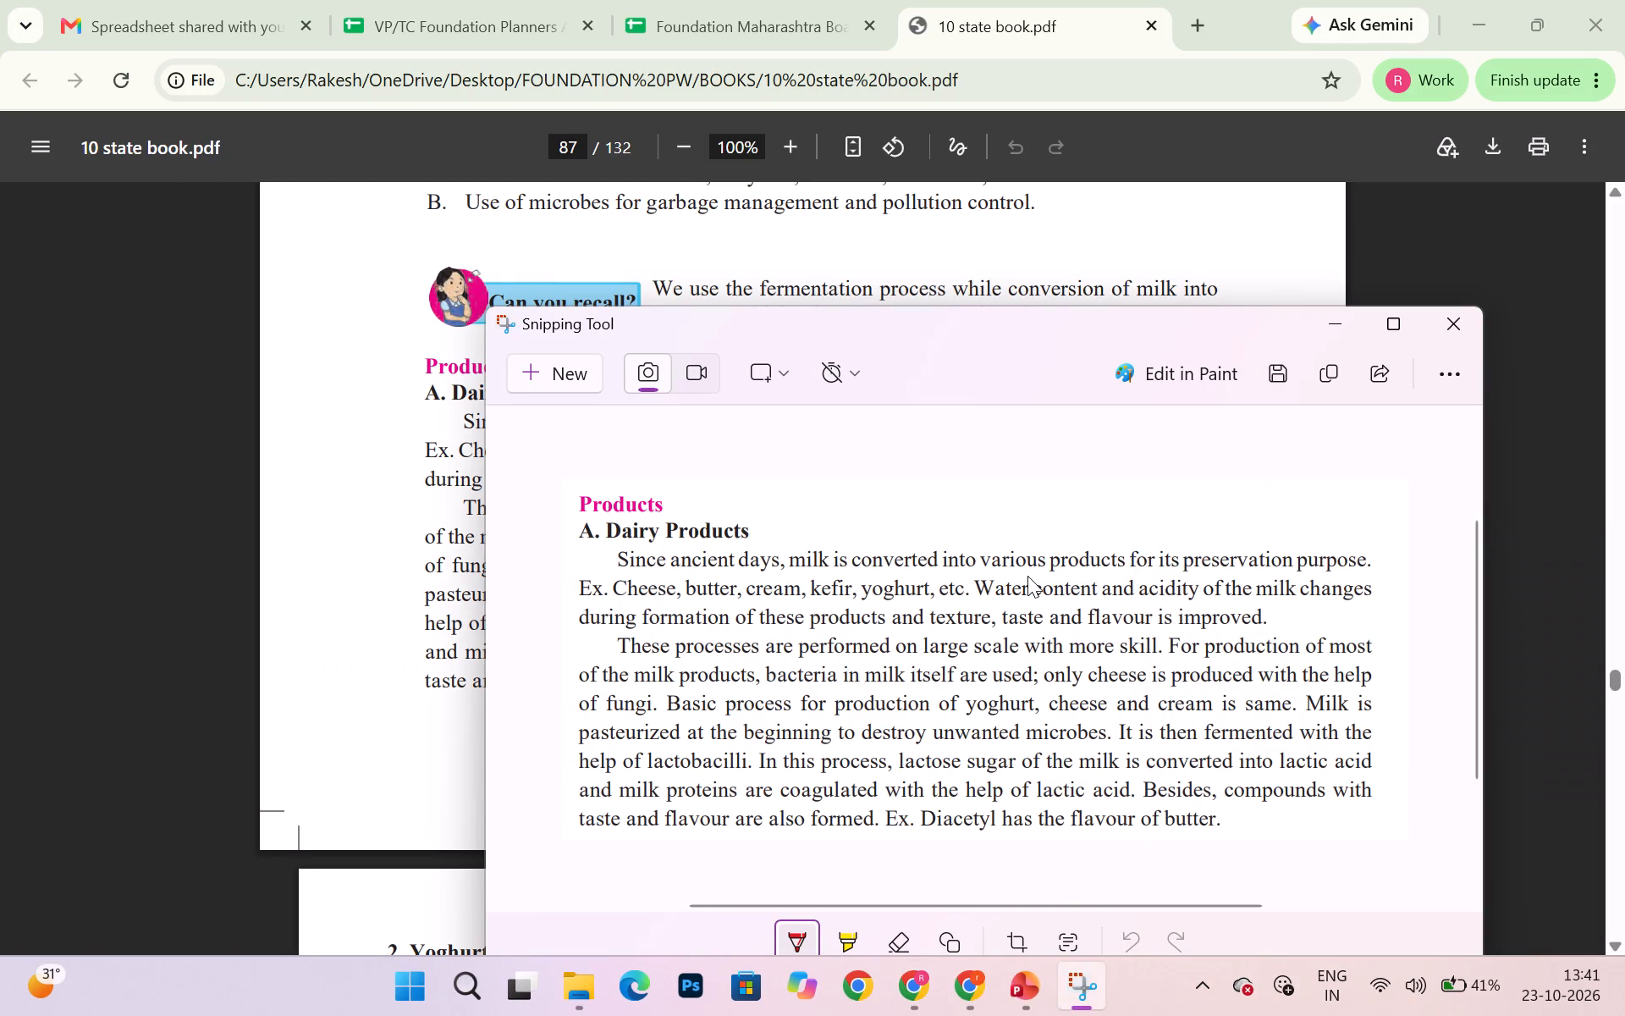
click(1099, 641)
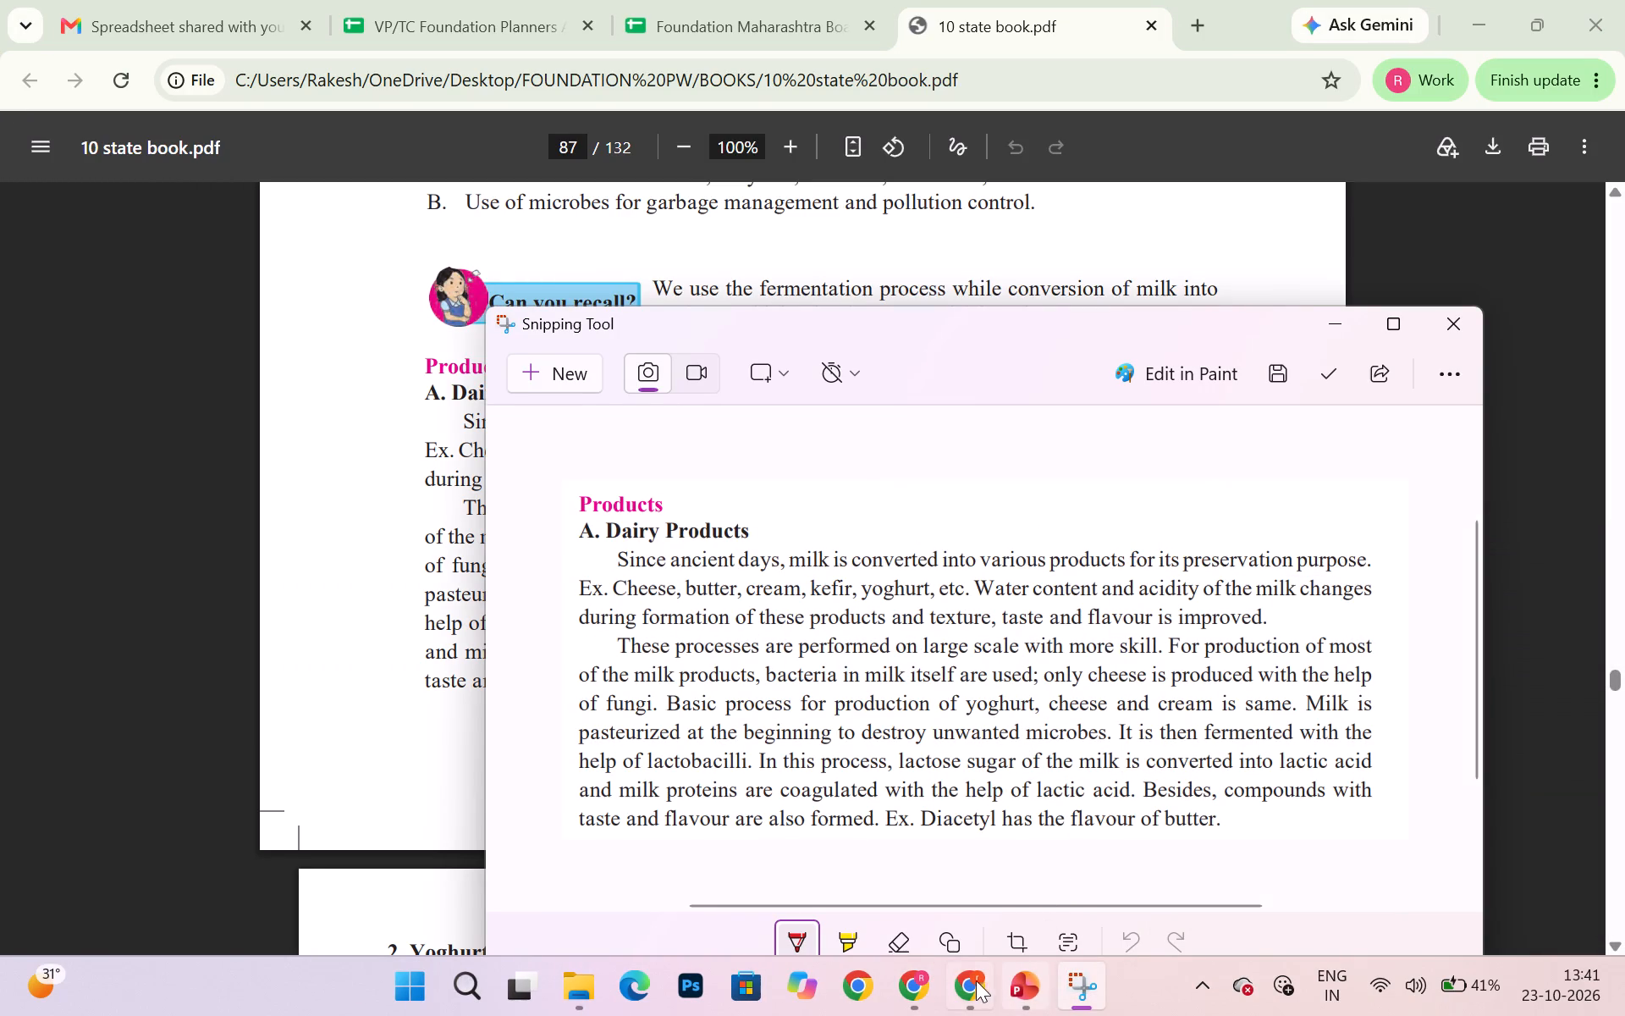
Add a new slide after the key terms slide in PowerPoint, paste the textbook's Dairy Products passage and enlarge it across most of the slide.
click(969, 981)
click(1021, 981)
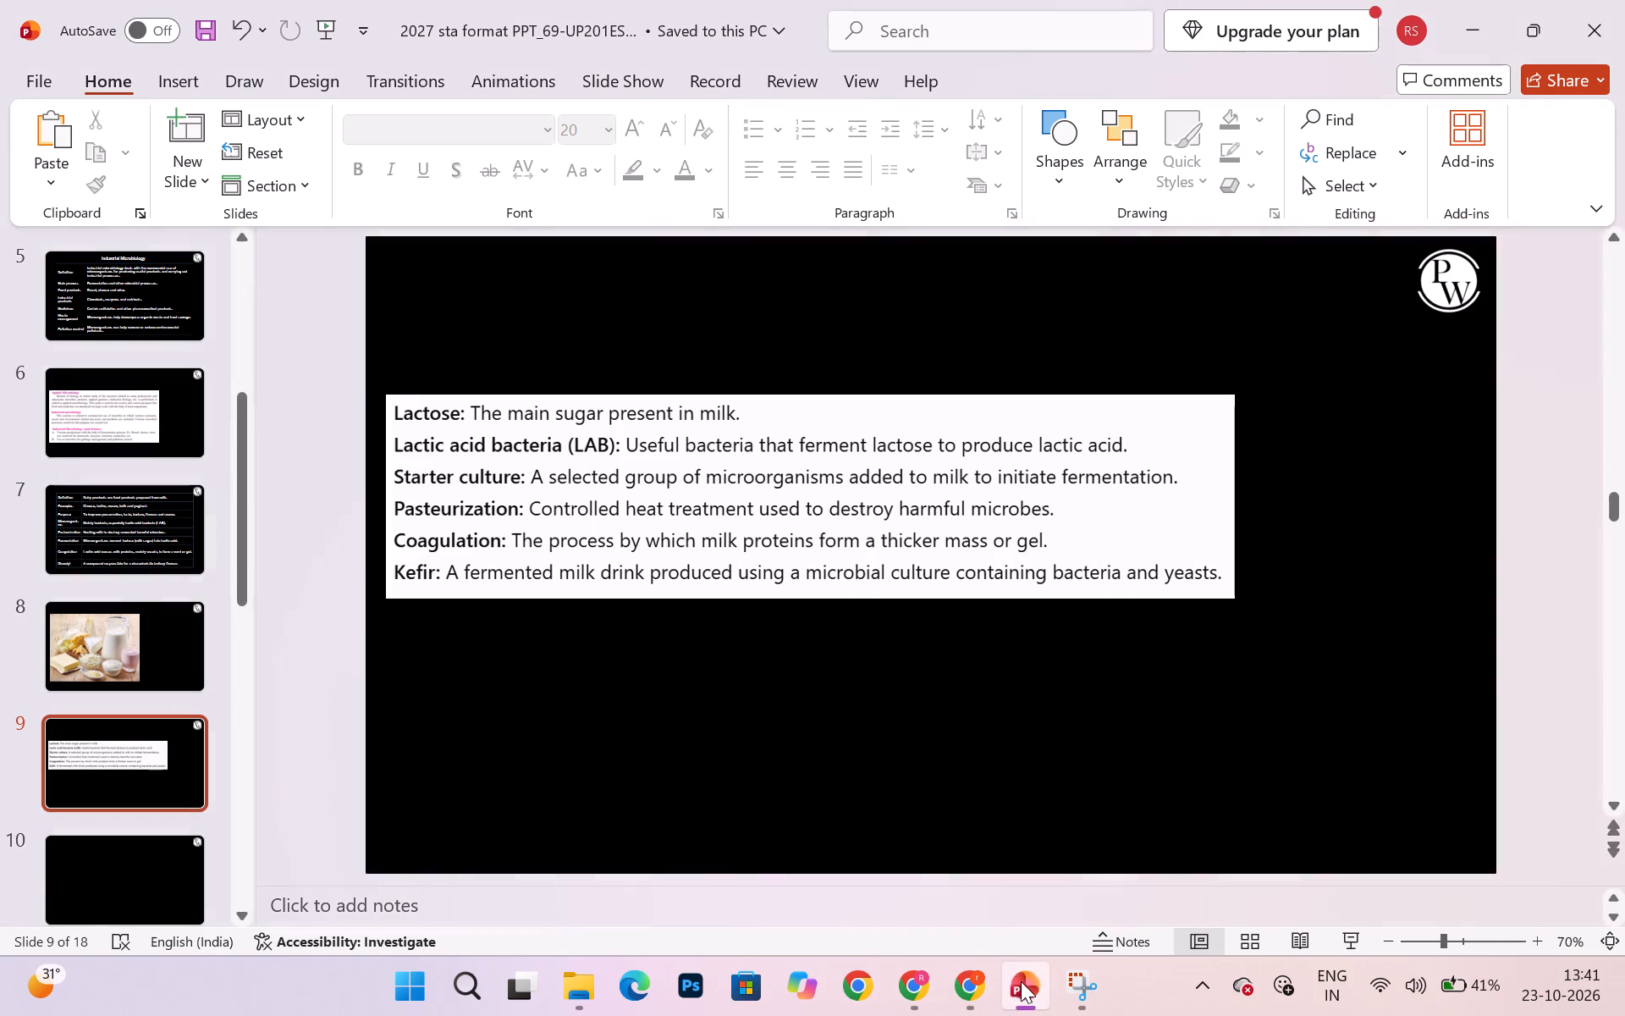
click(174, 135)
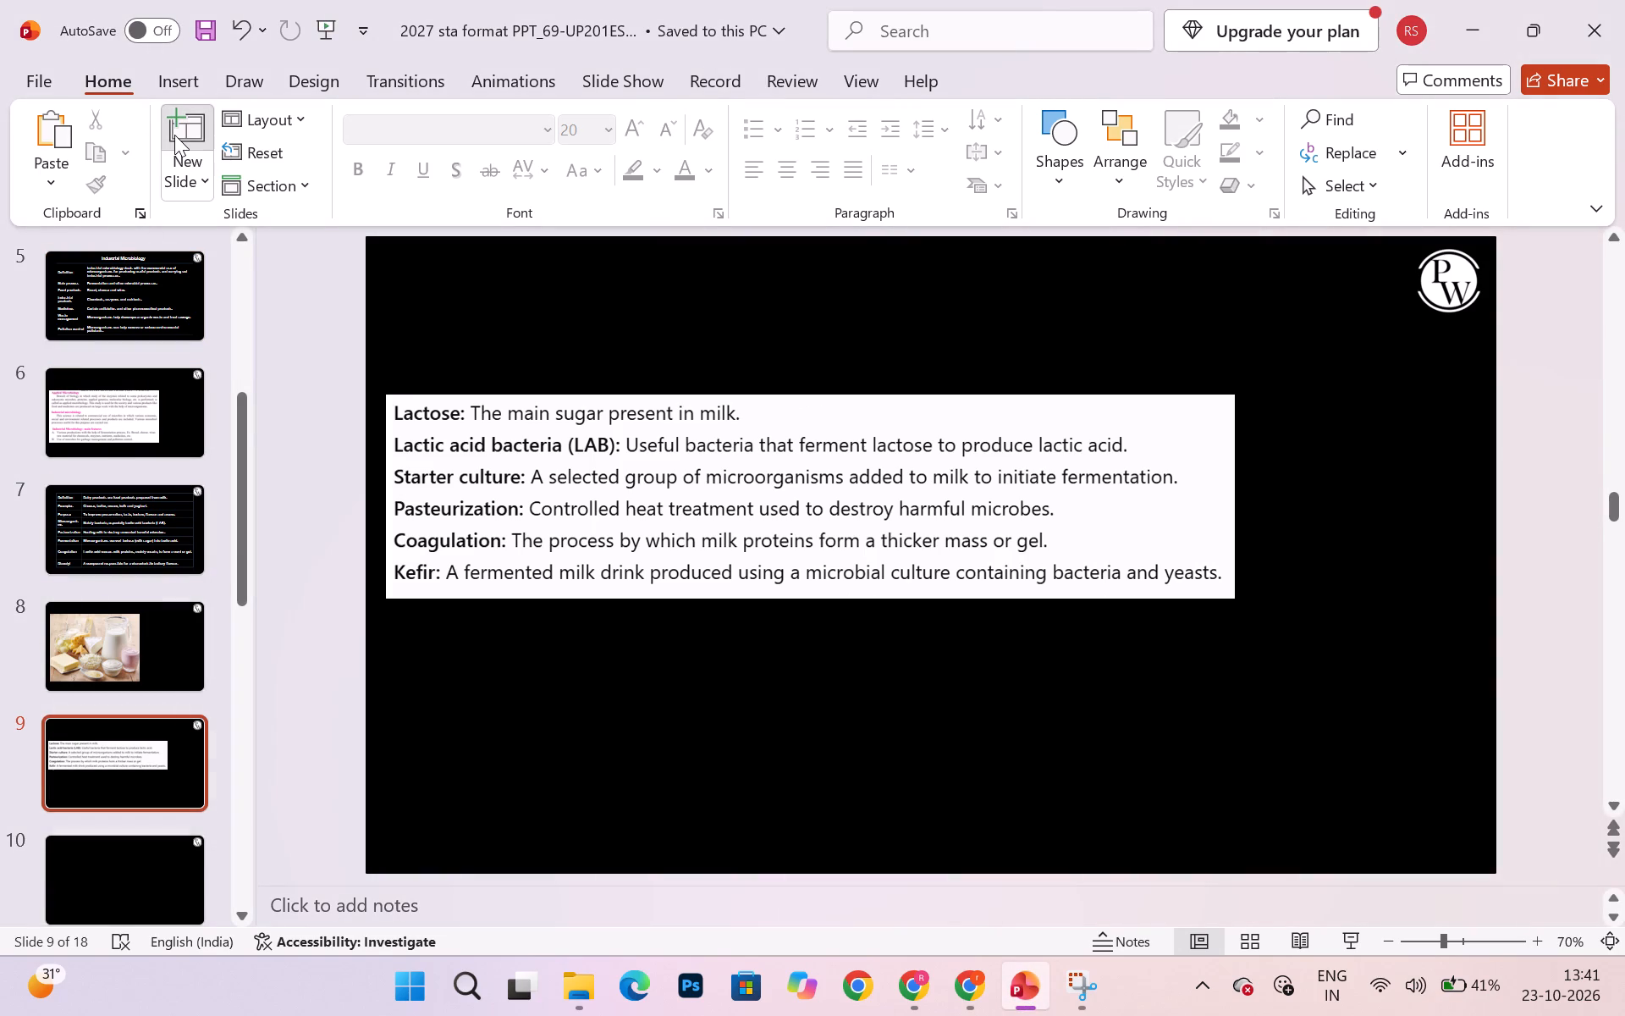
key(ctrl+v)
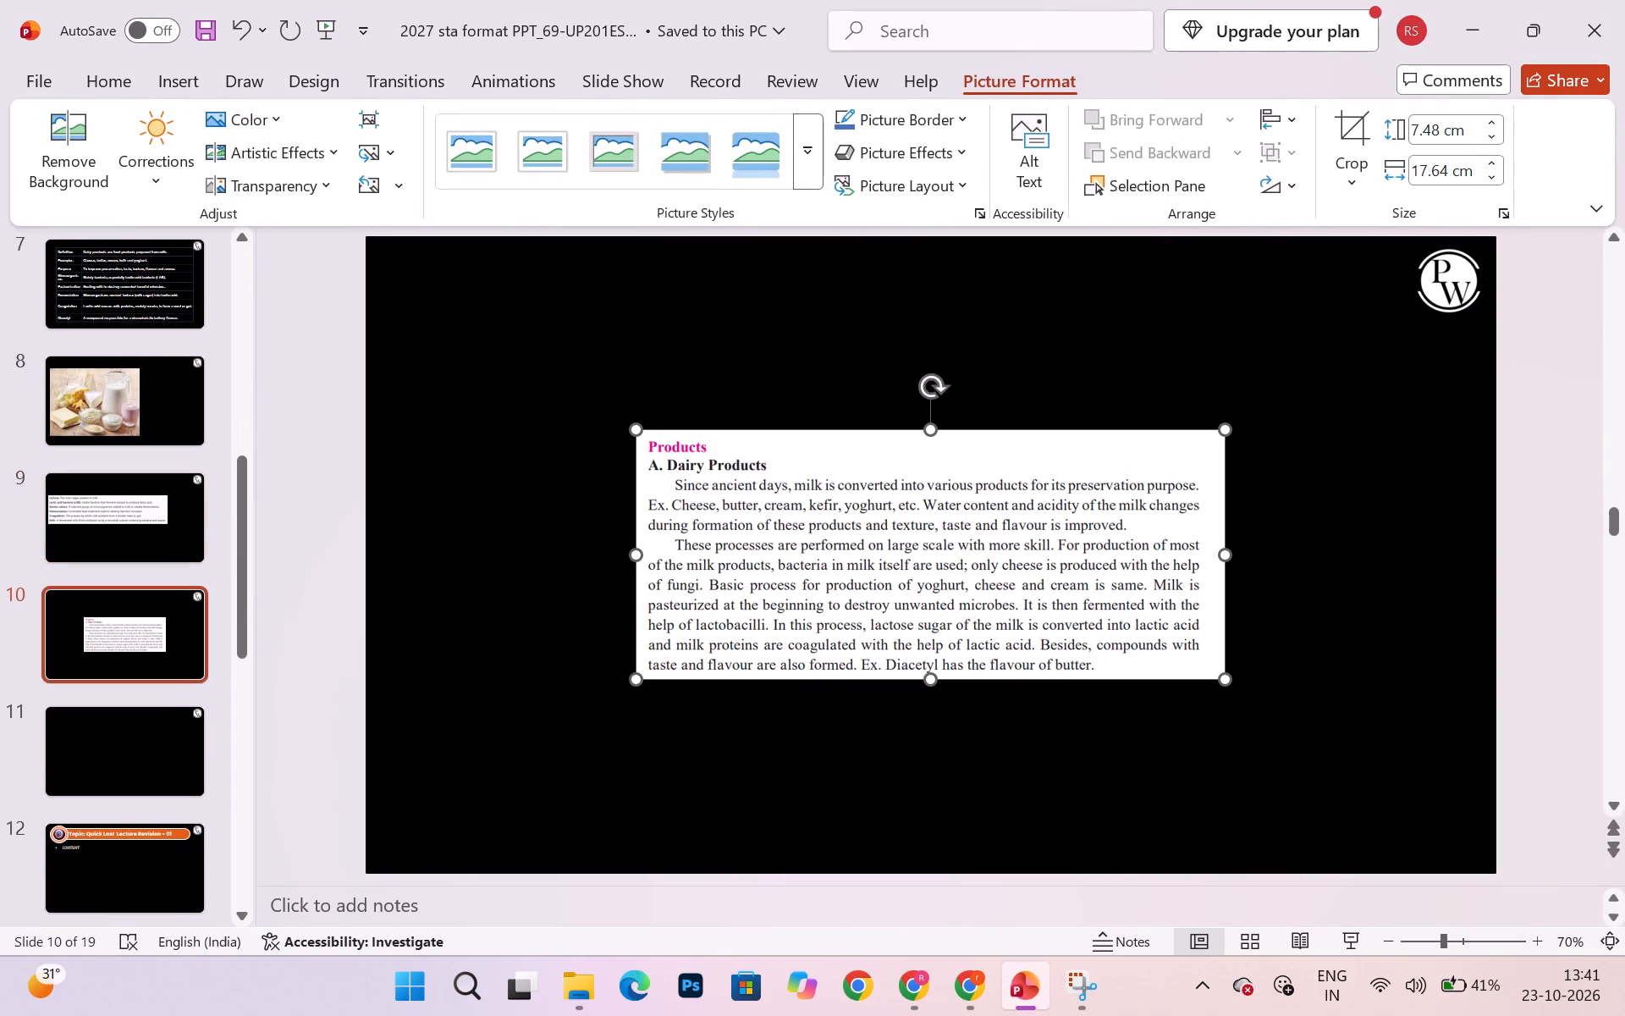
drag(851, 616, 629, 574)
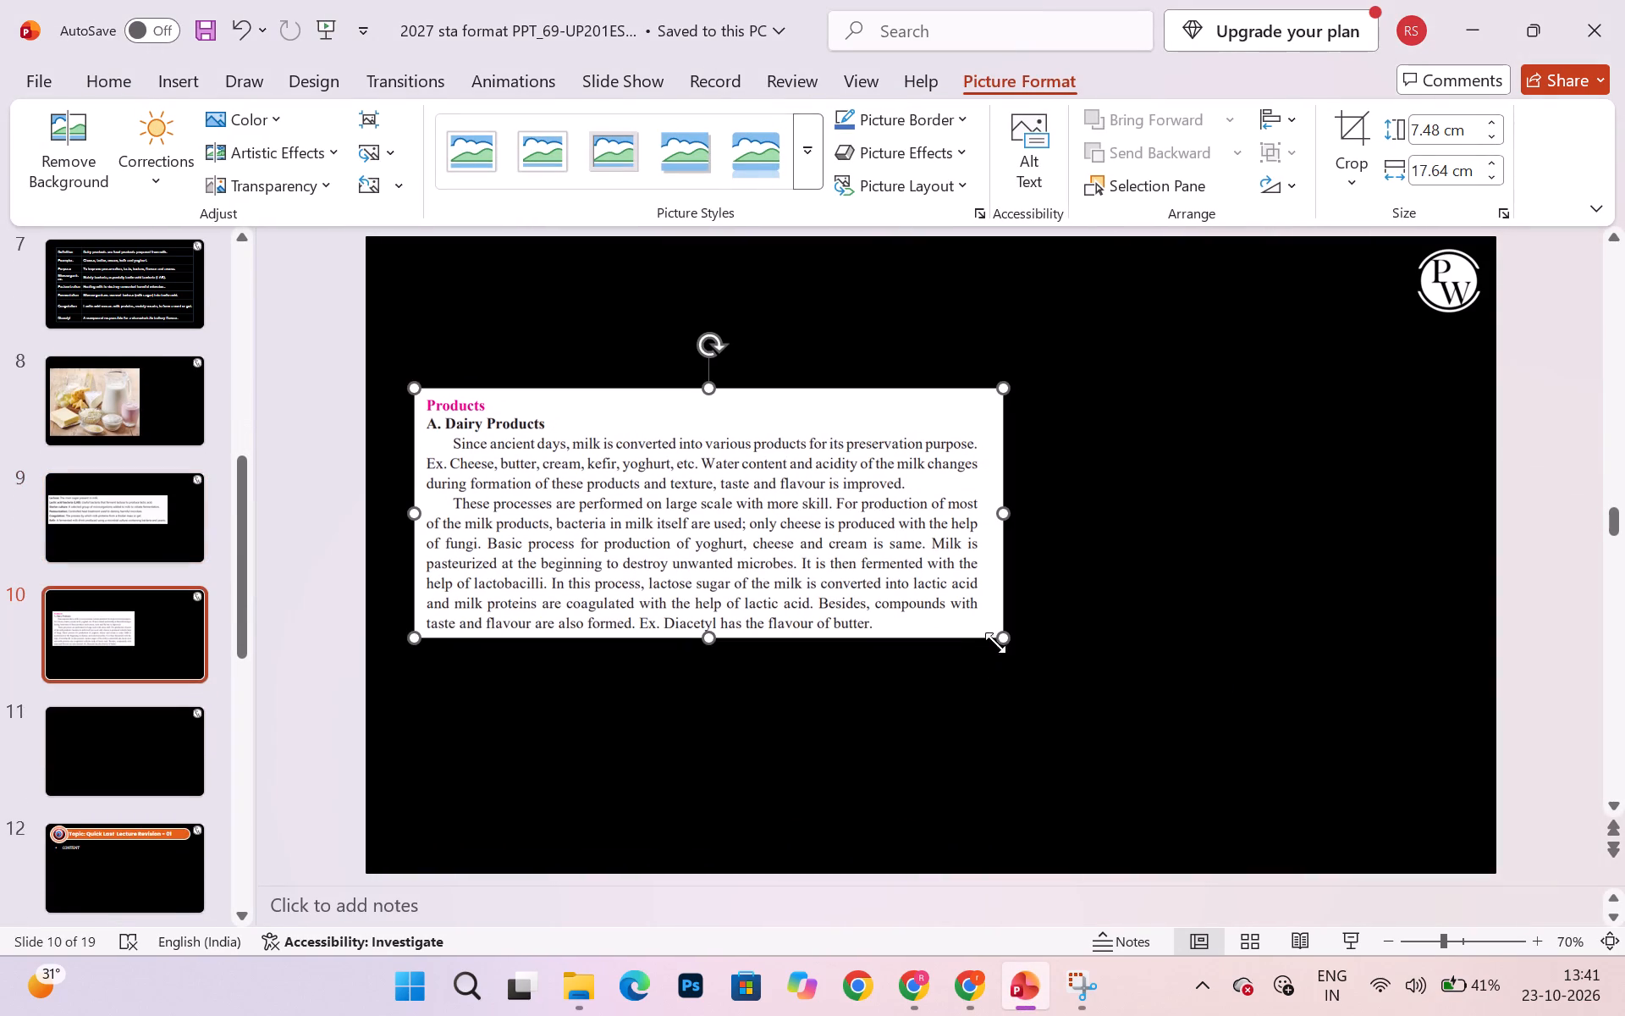
click(995, 632)
drag(999, 633, 1209, 773)
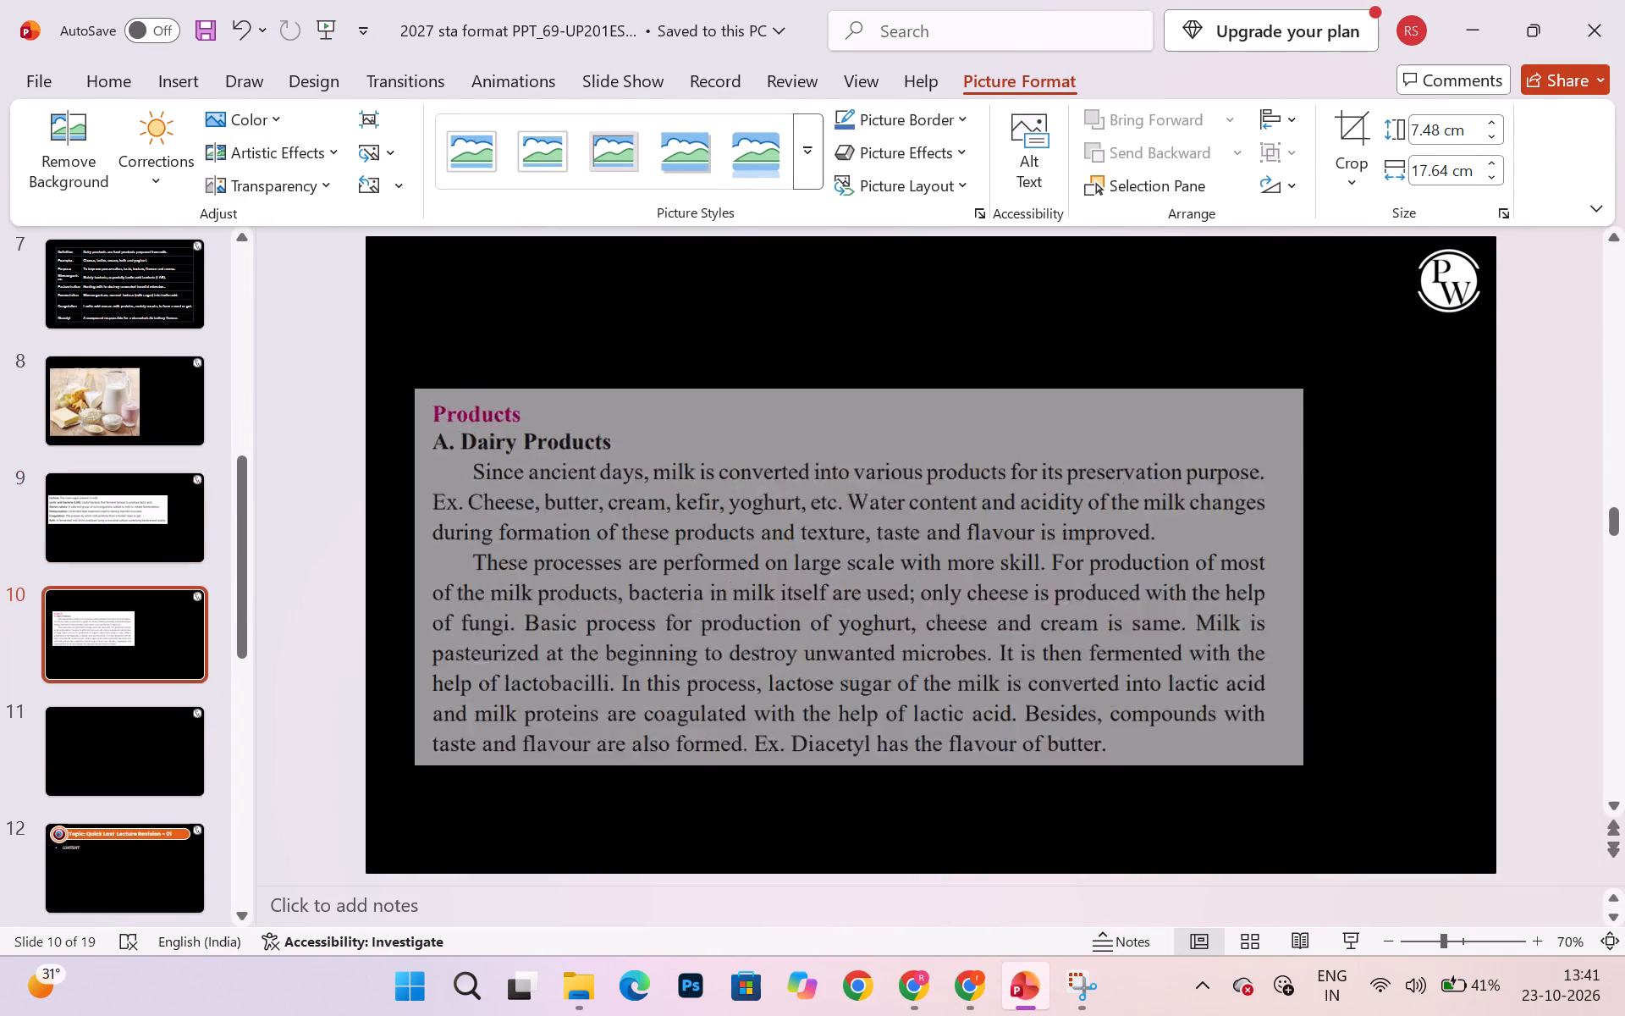
drag(1209, 773, 1163, 770)
click(1149, 832)
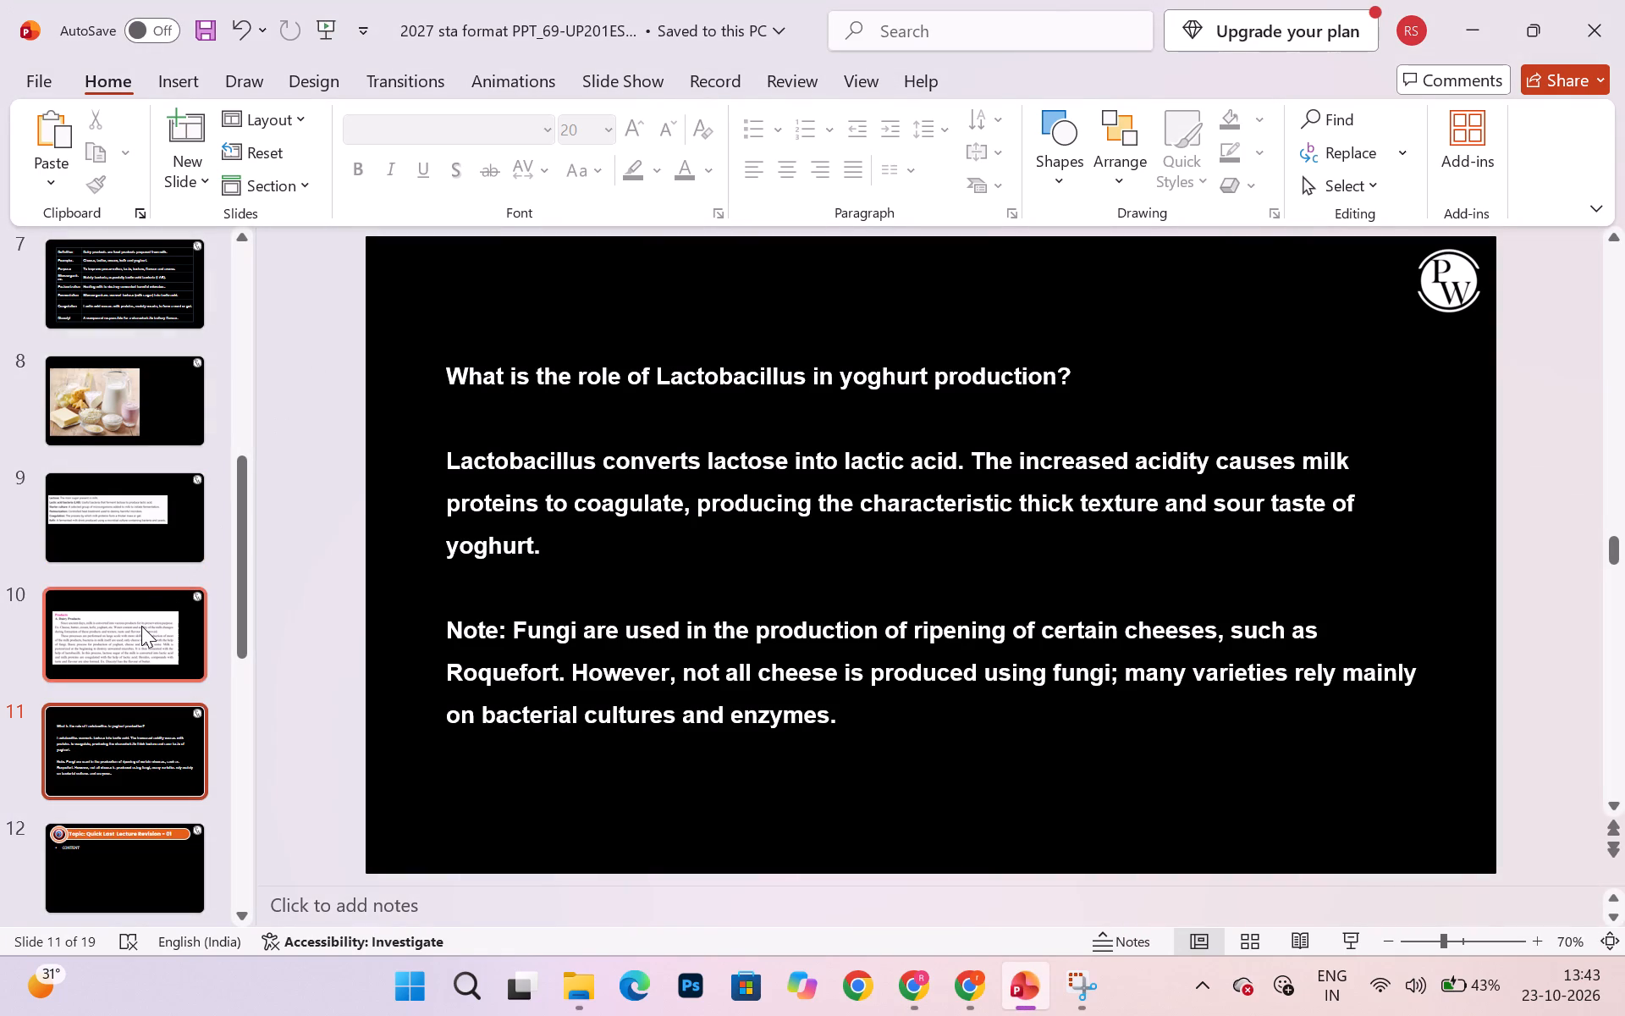
click(141, 626)
click(171, 118)
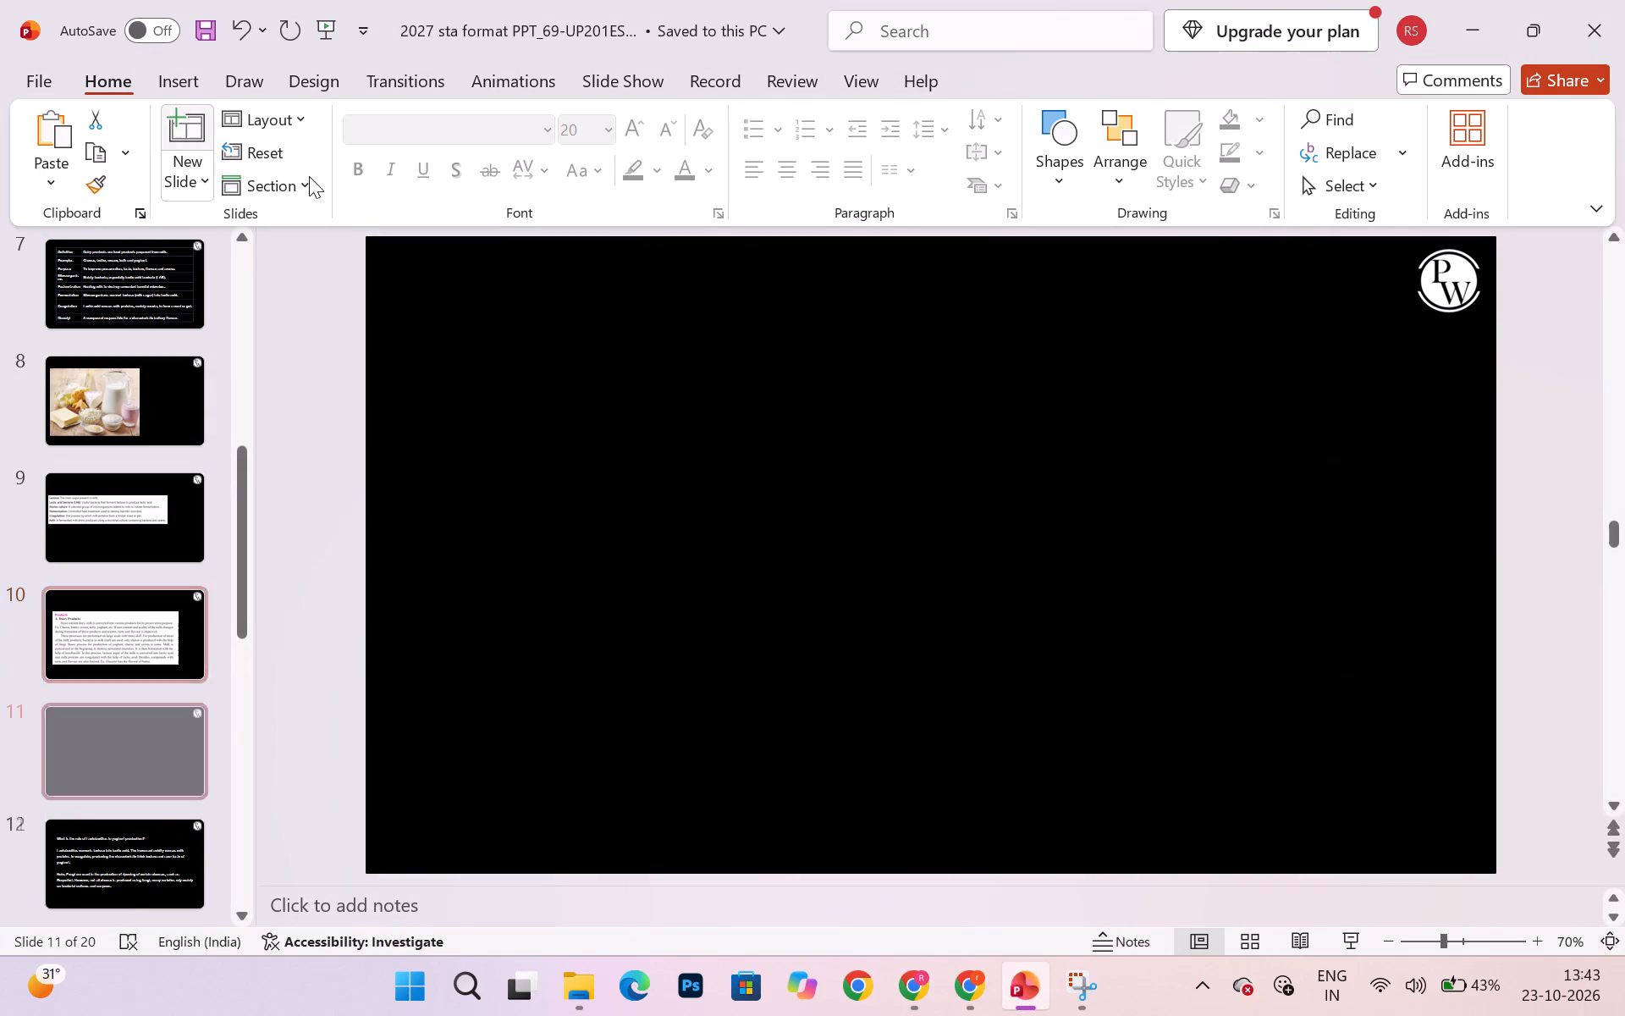
key(ctrl+v)
Make all the pasted yoghurt text bold and set its font size to 24.
key(ctrl+a)
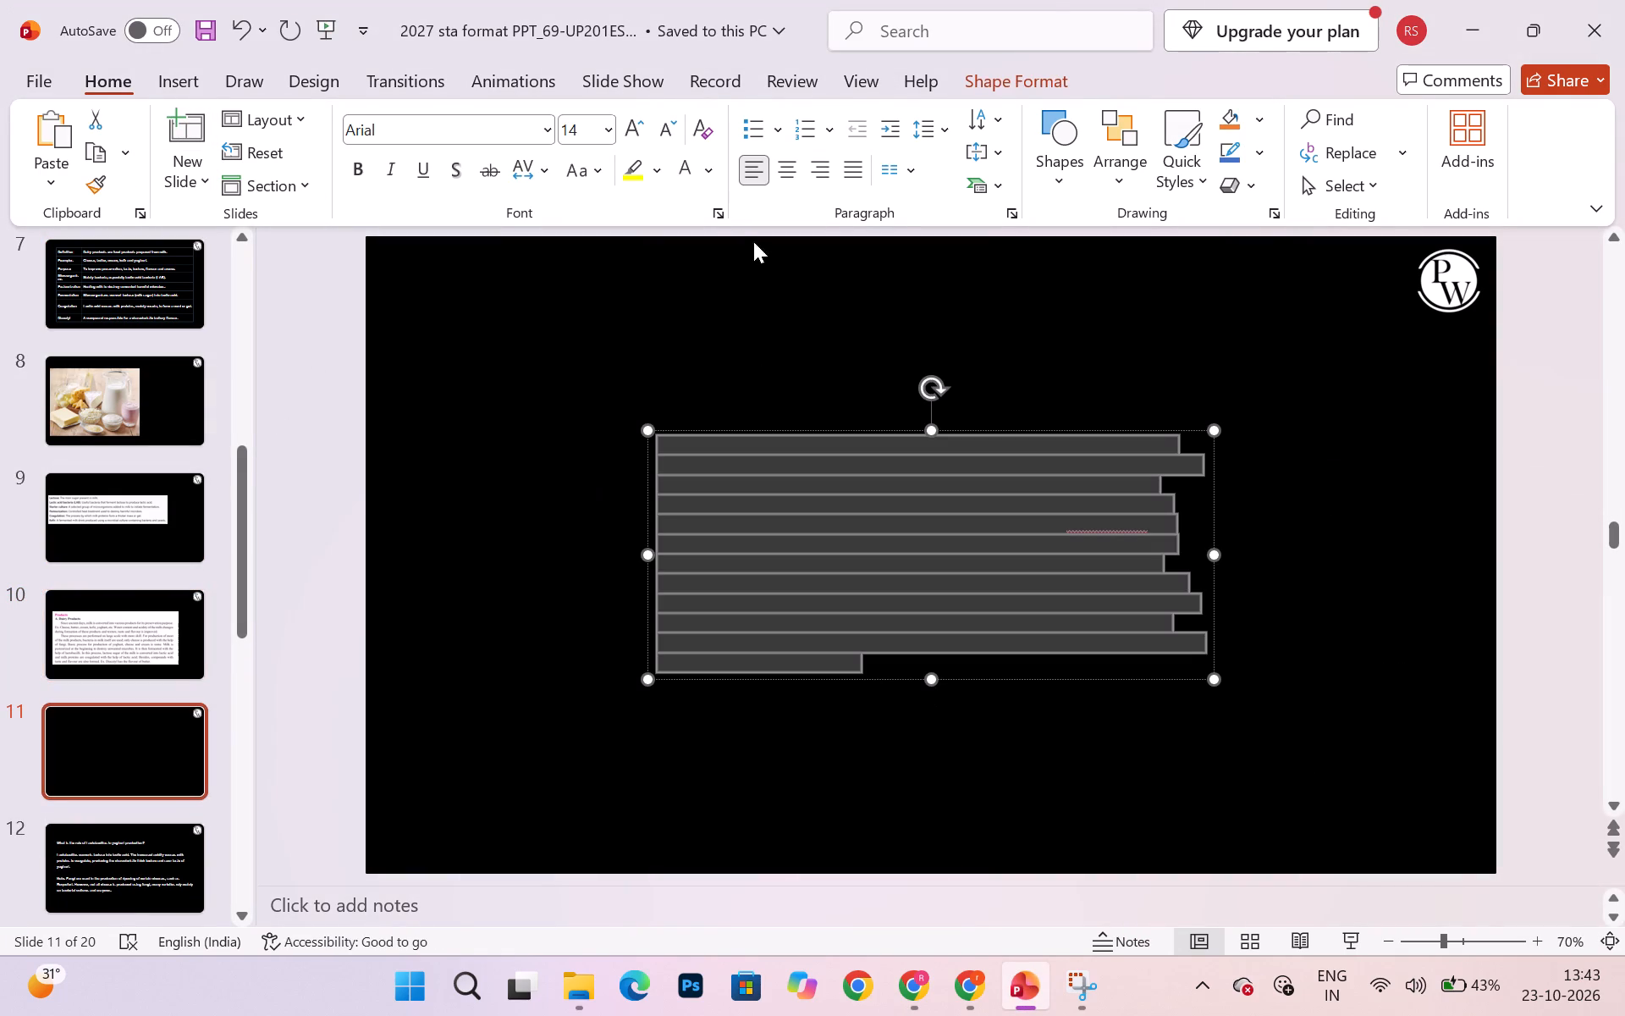
drag(707, 160, 693, 295)
click(693, 295)
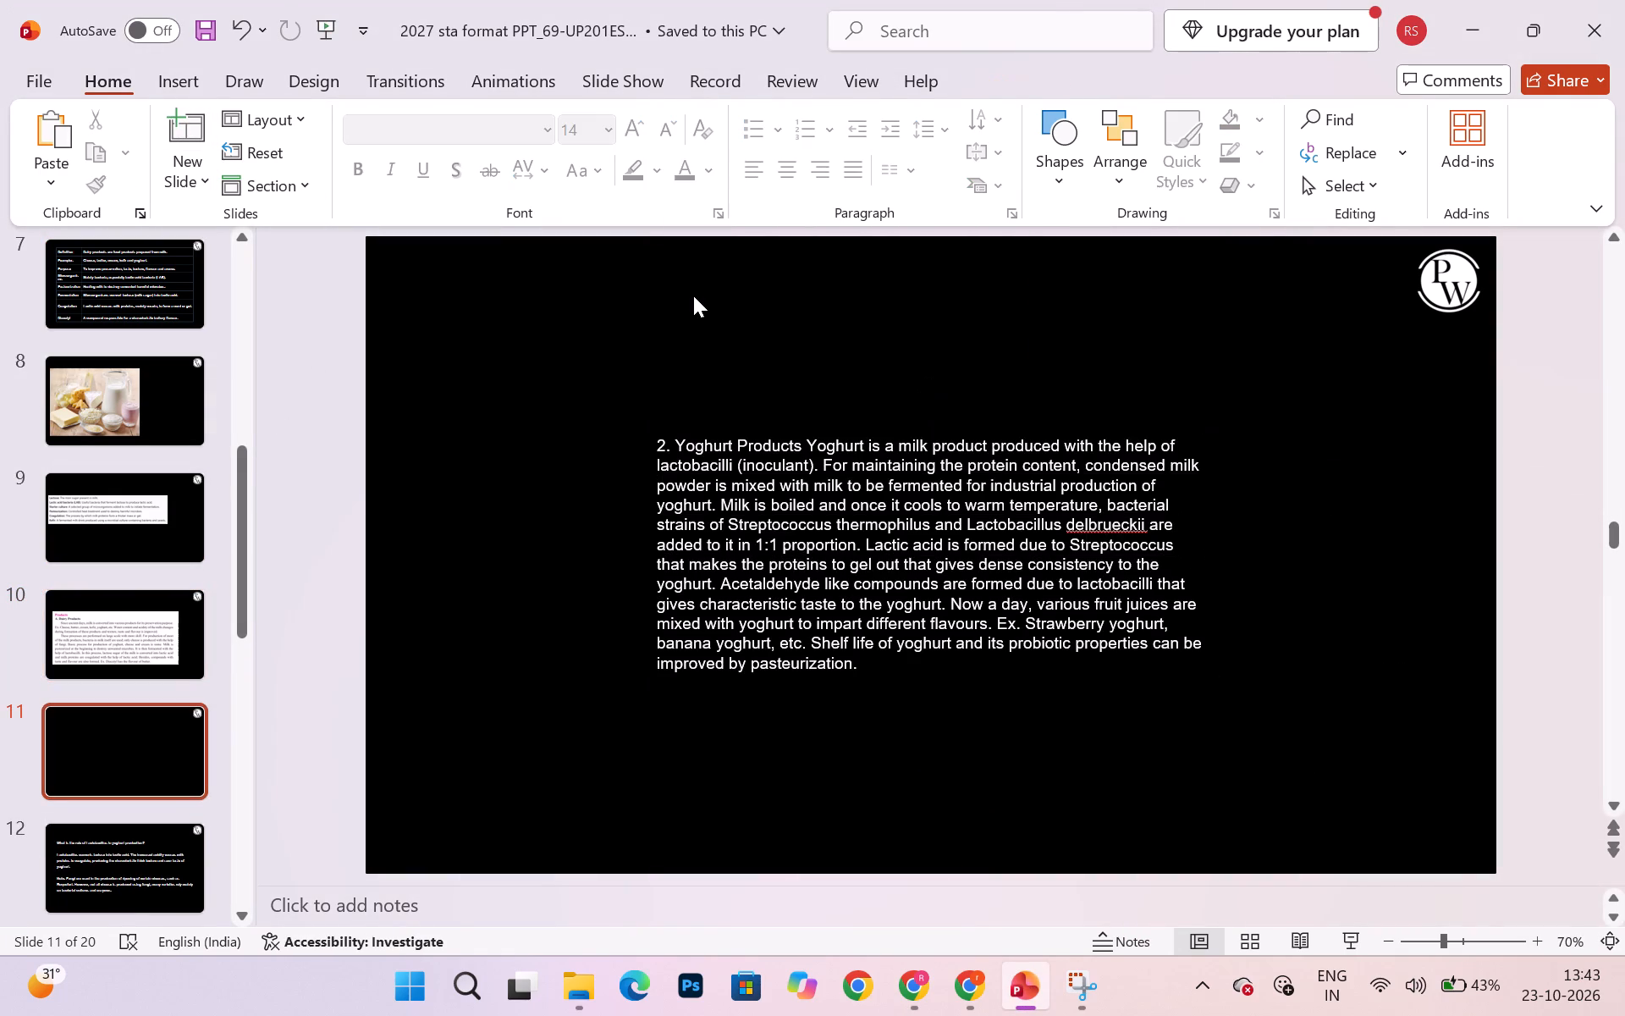
click(722, 485)
key(ctrl+a)
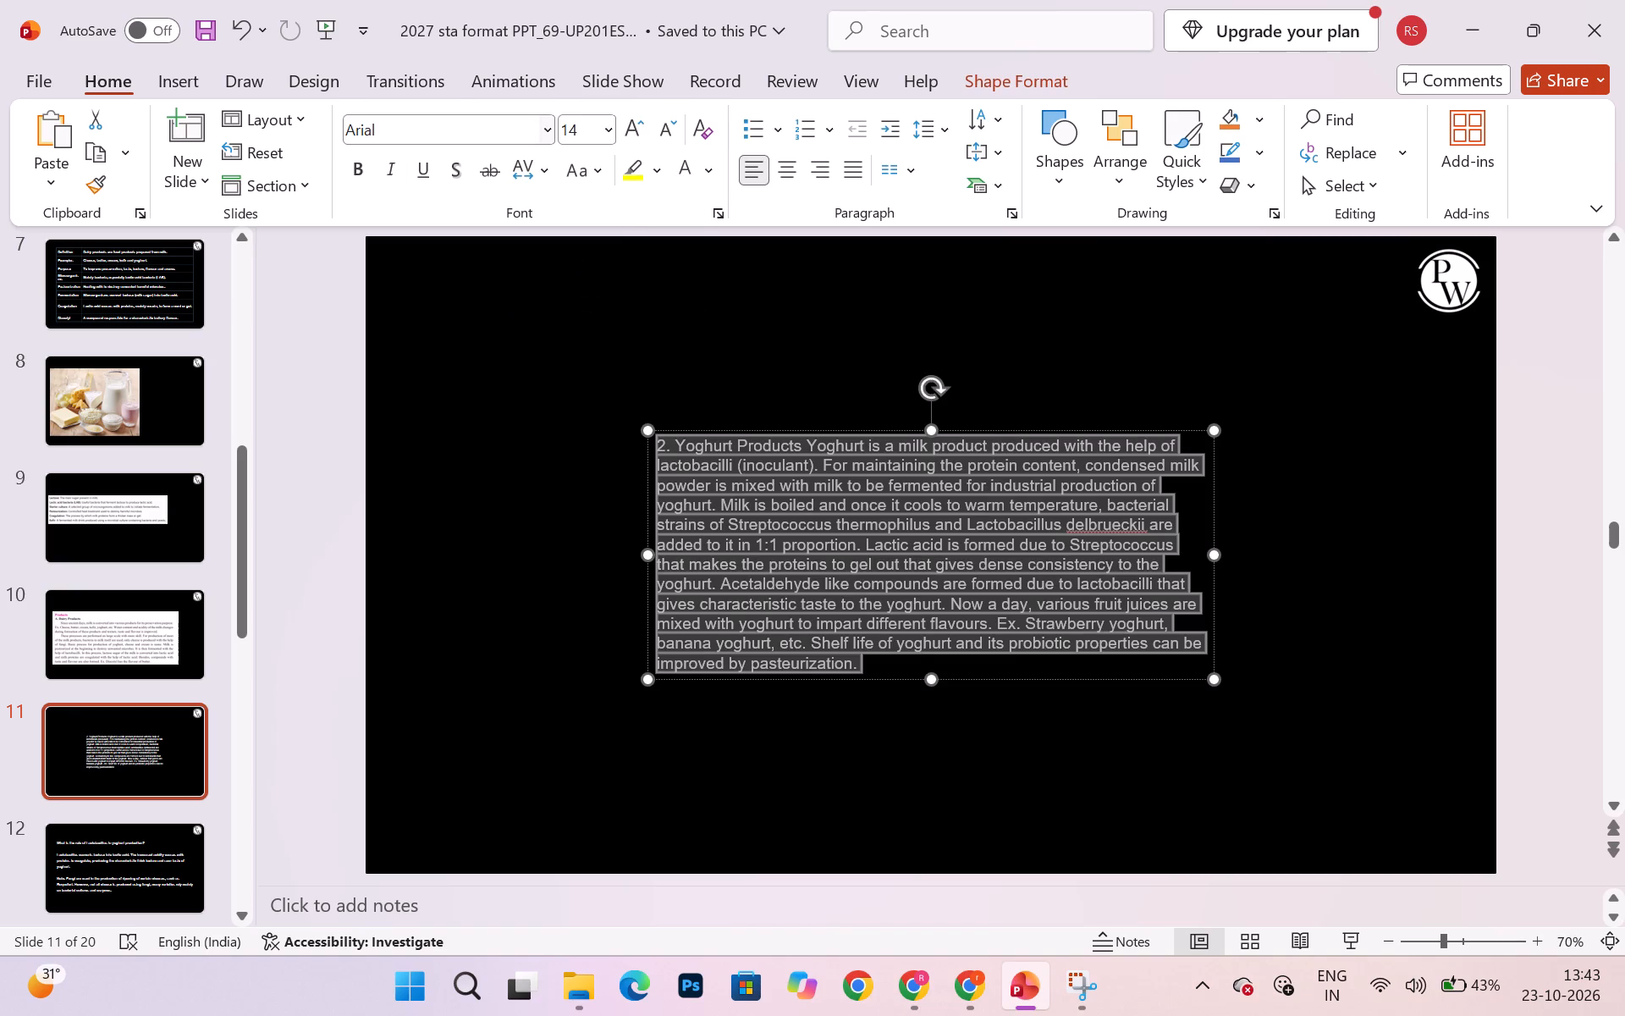
click(353, 181)
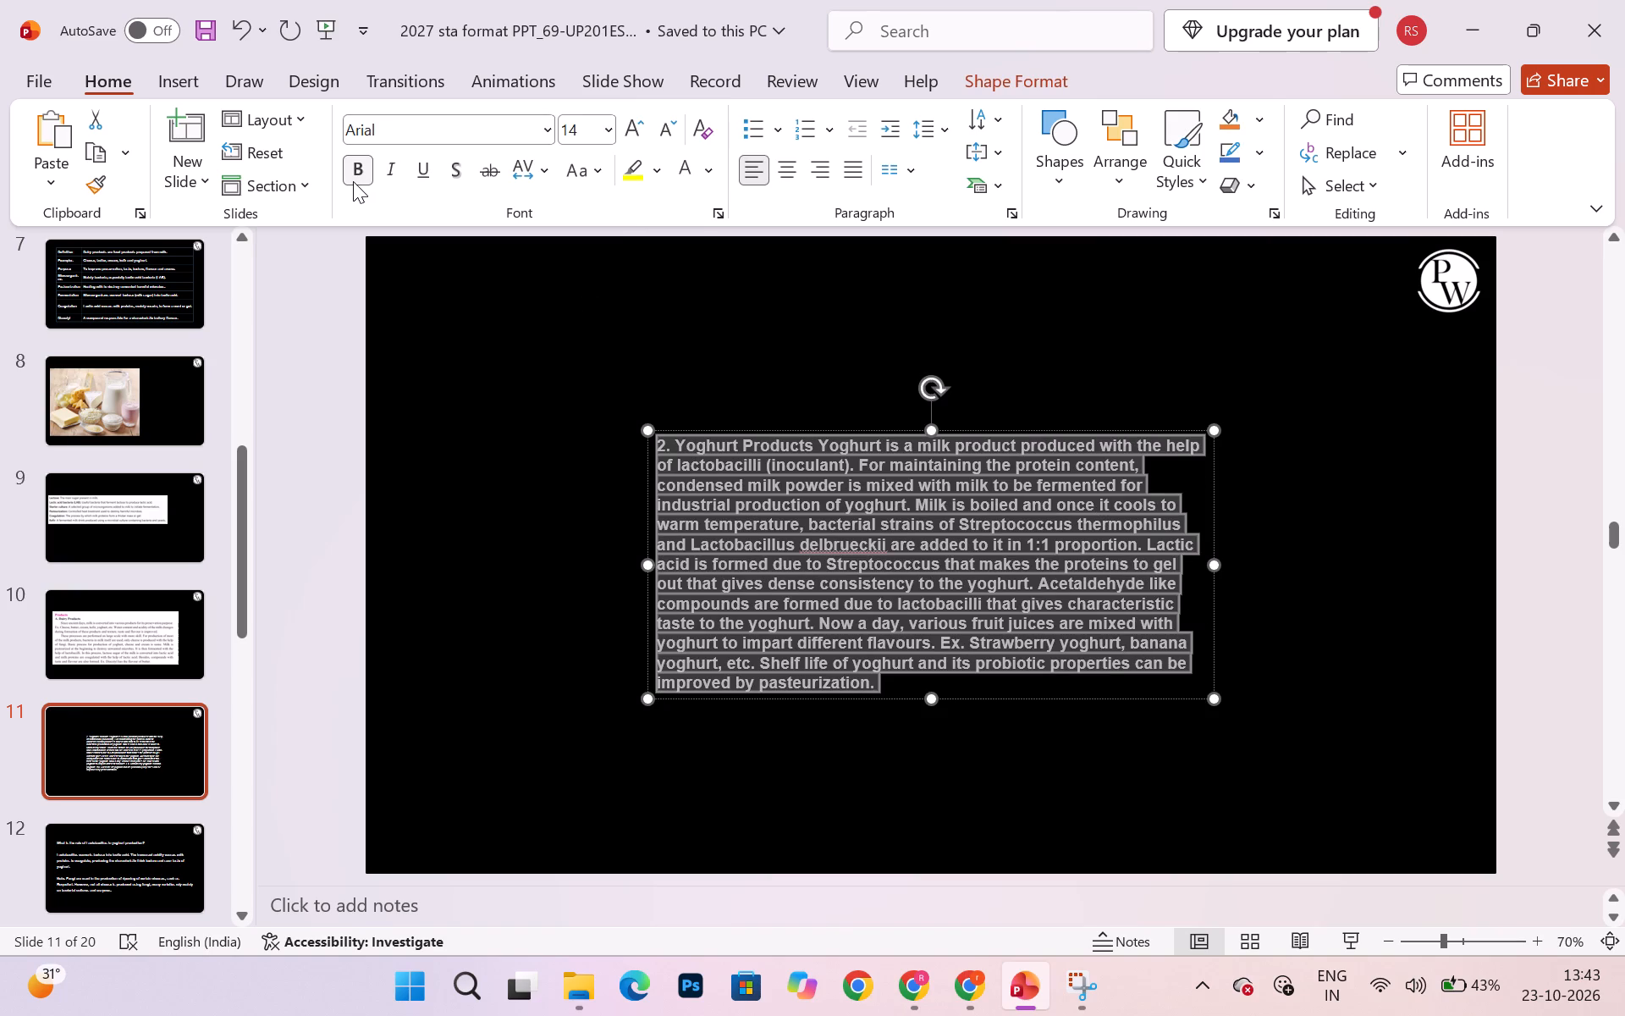
click(603, 133)
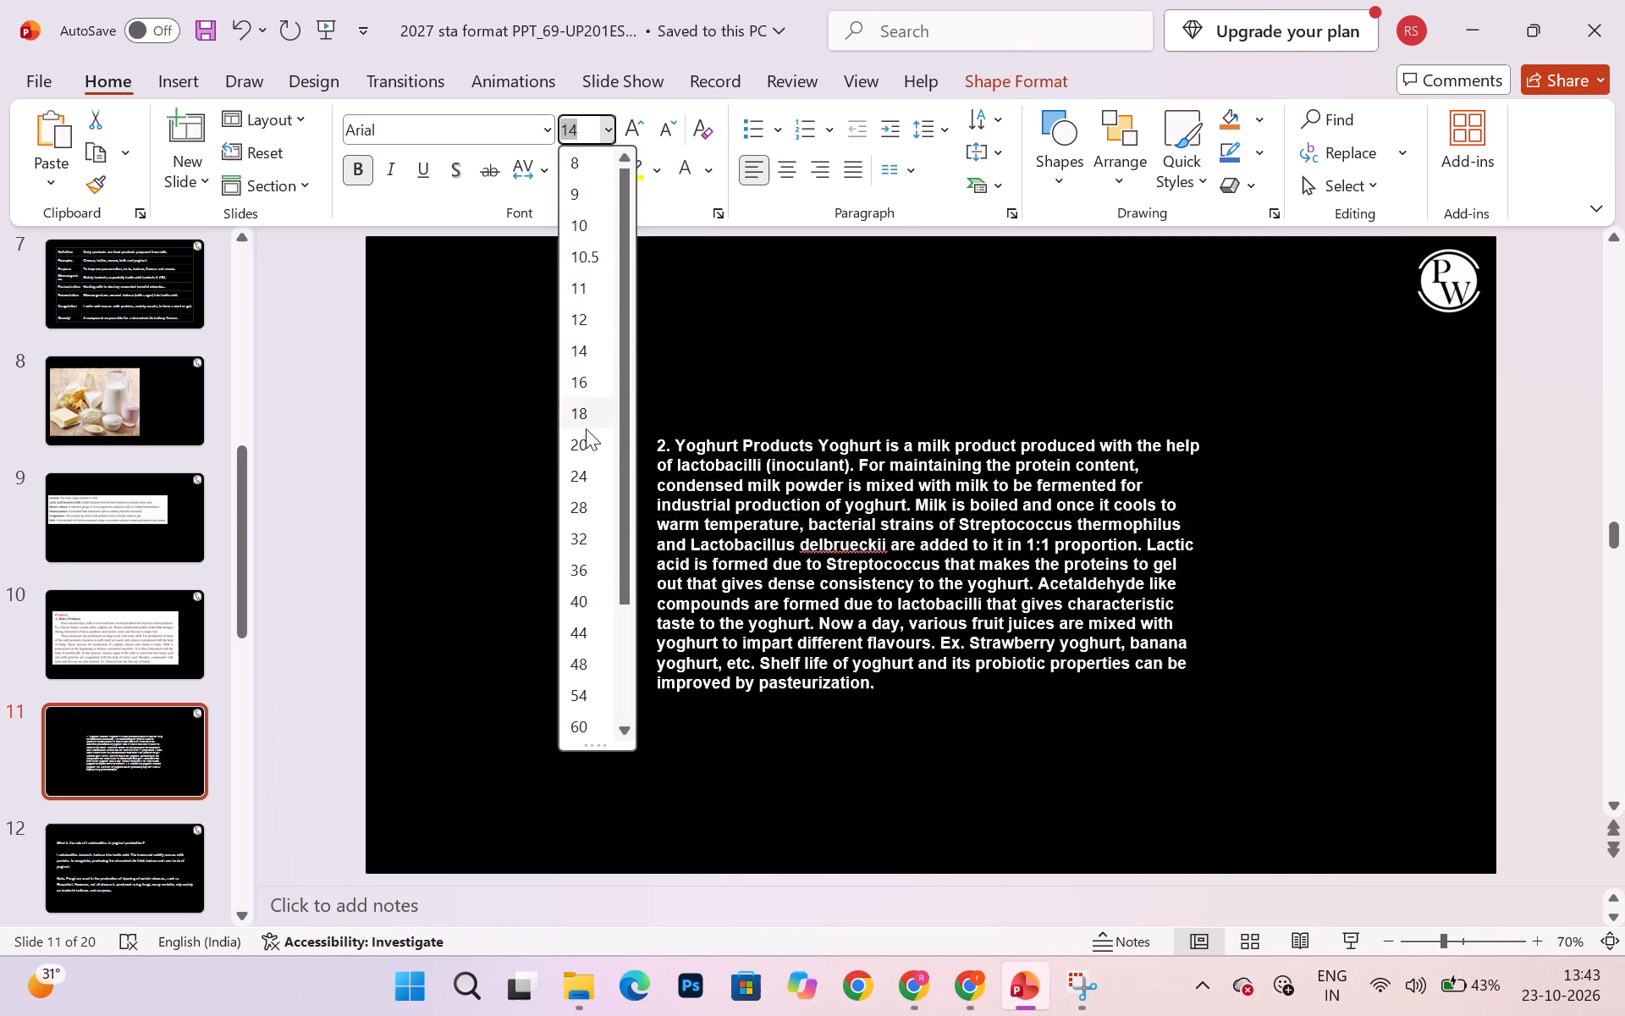
click(583, 469)
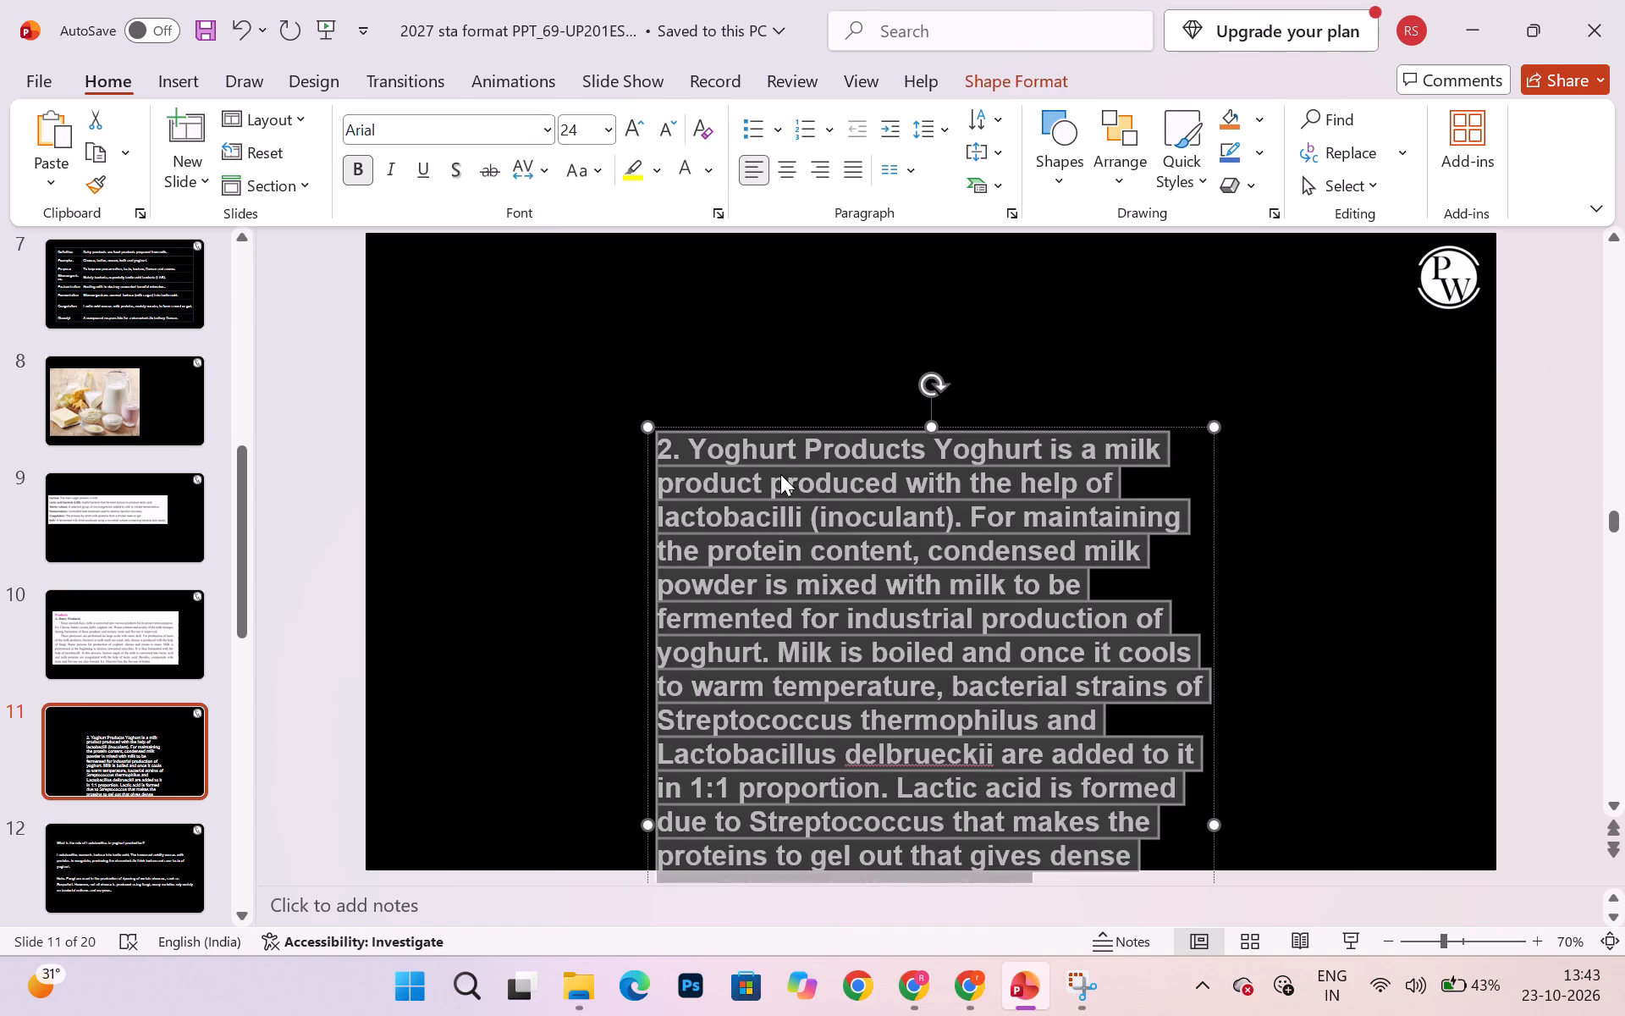
Move the yoghurt text box to the slide's upper left and widen it to just short of the PW logo.
drag(796, 428, 554, 275)
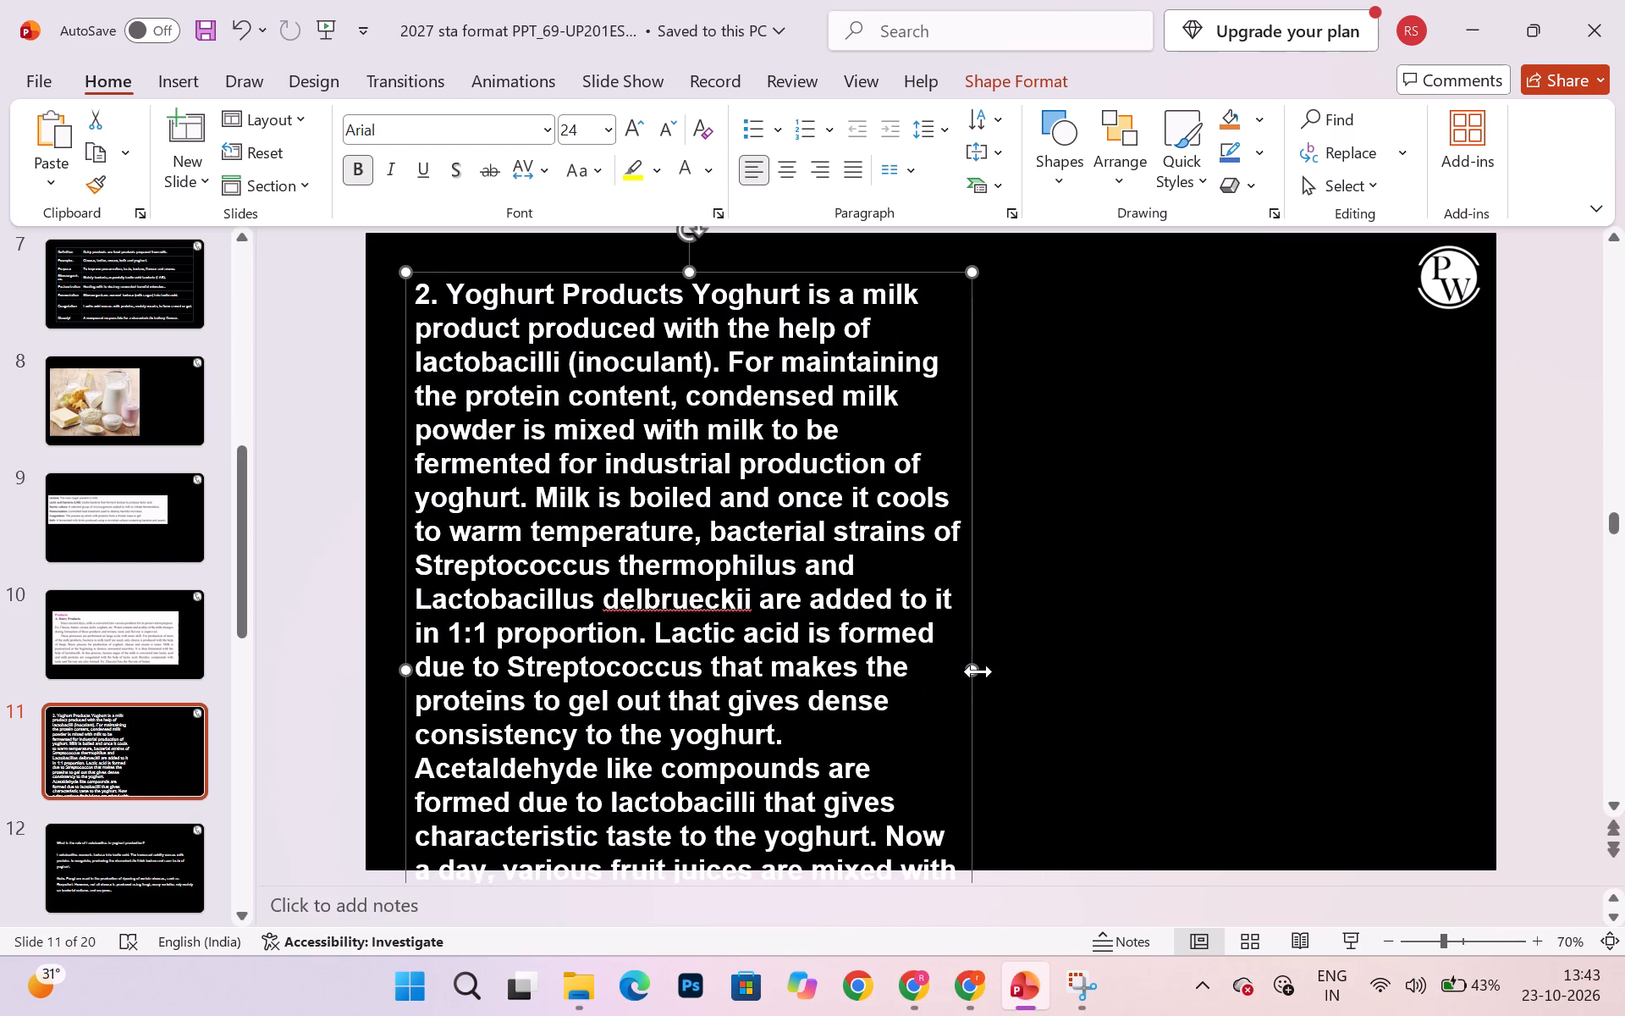
drag(978, 671, 1378, 643)
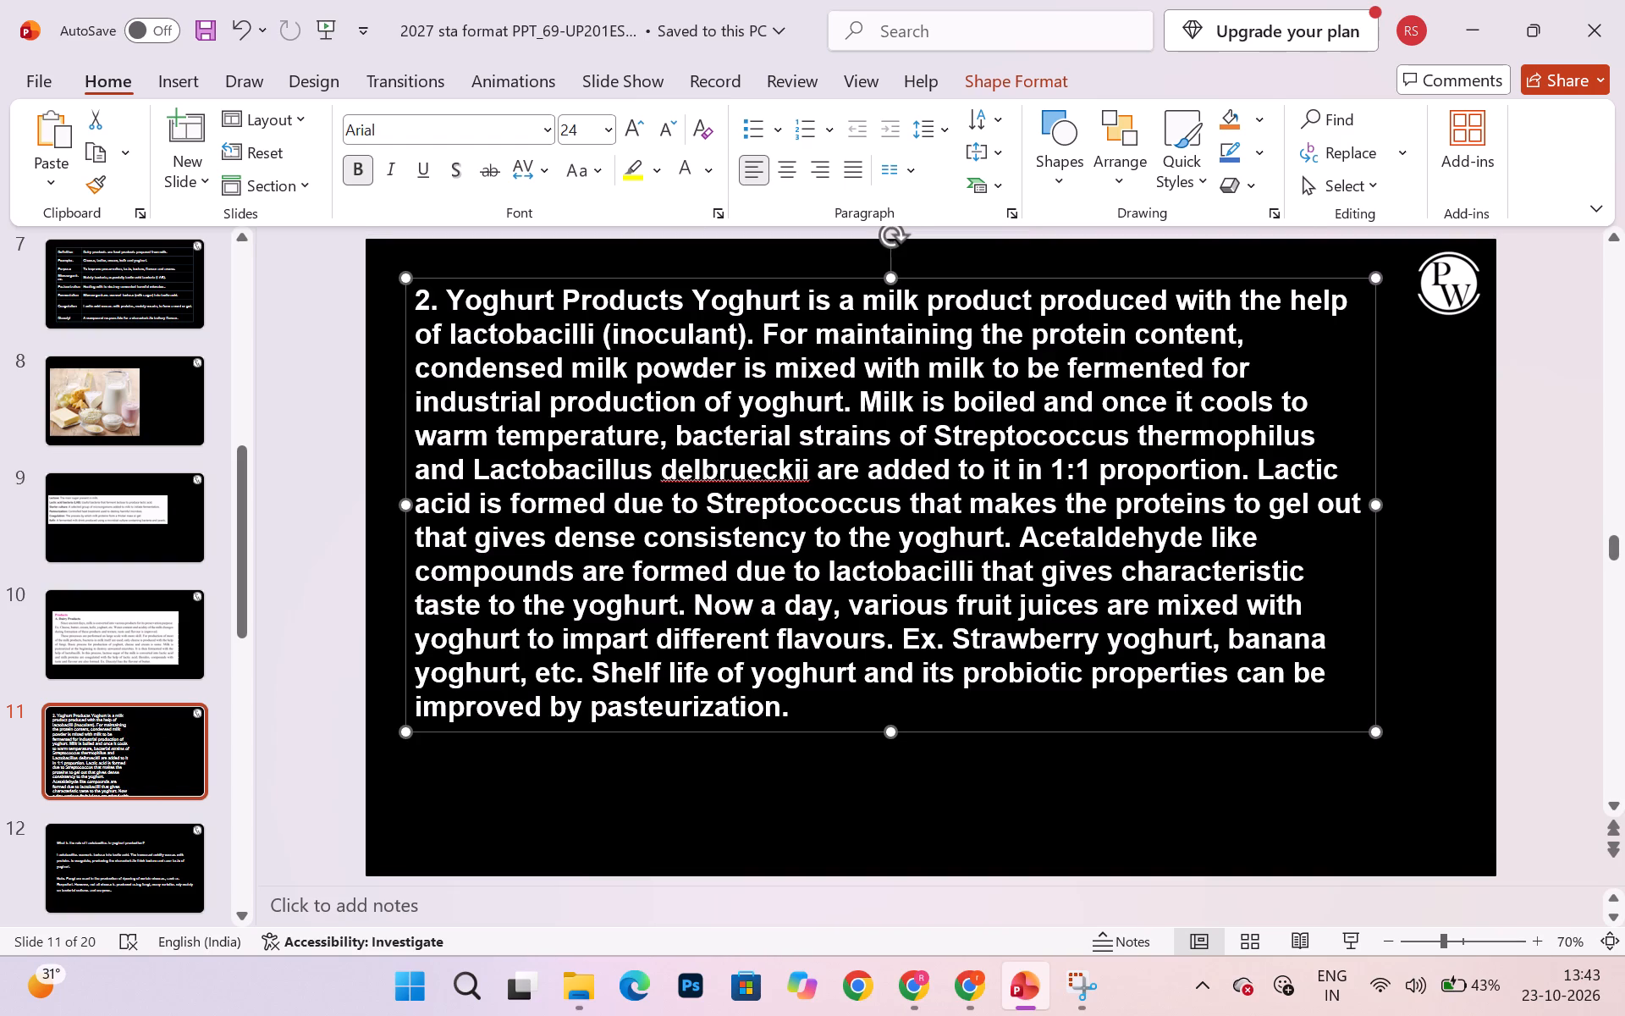
drag(1083, 276, 1082, 318)
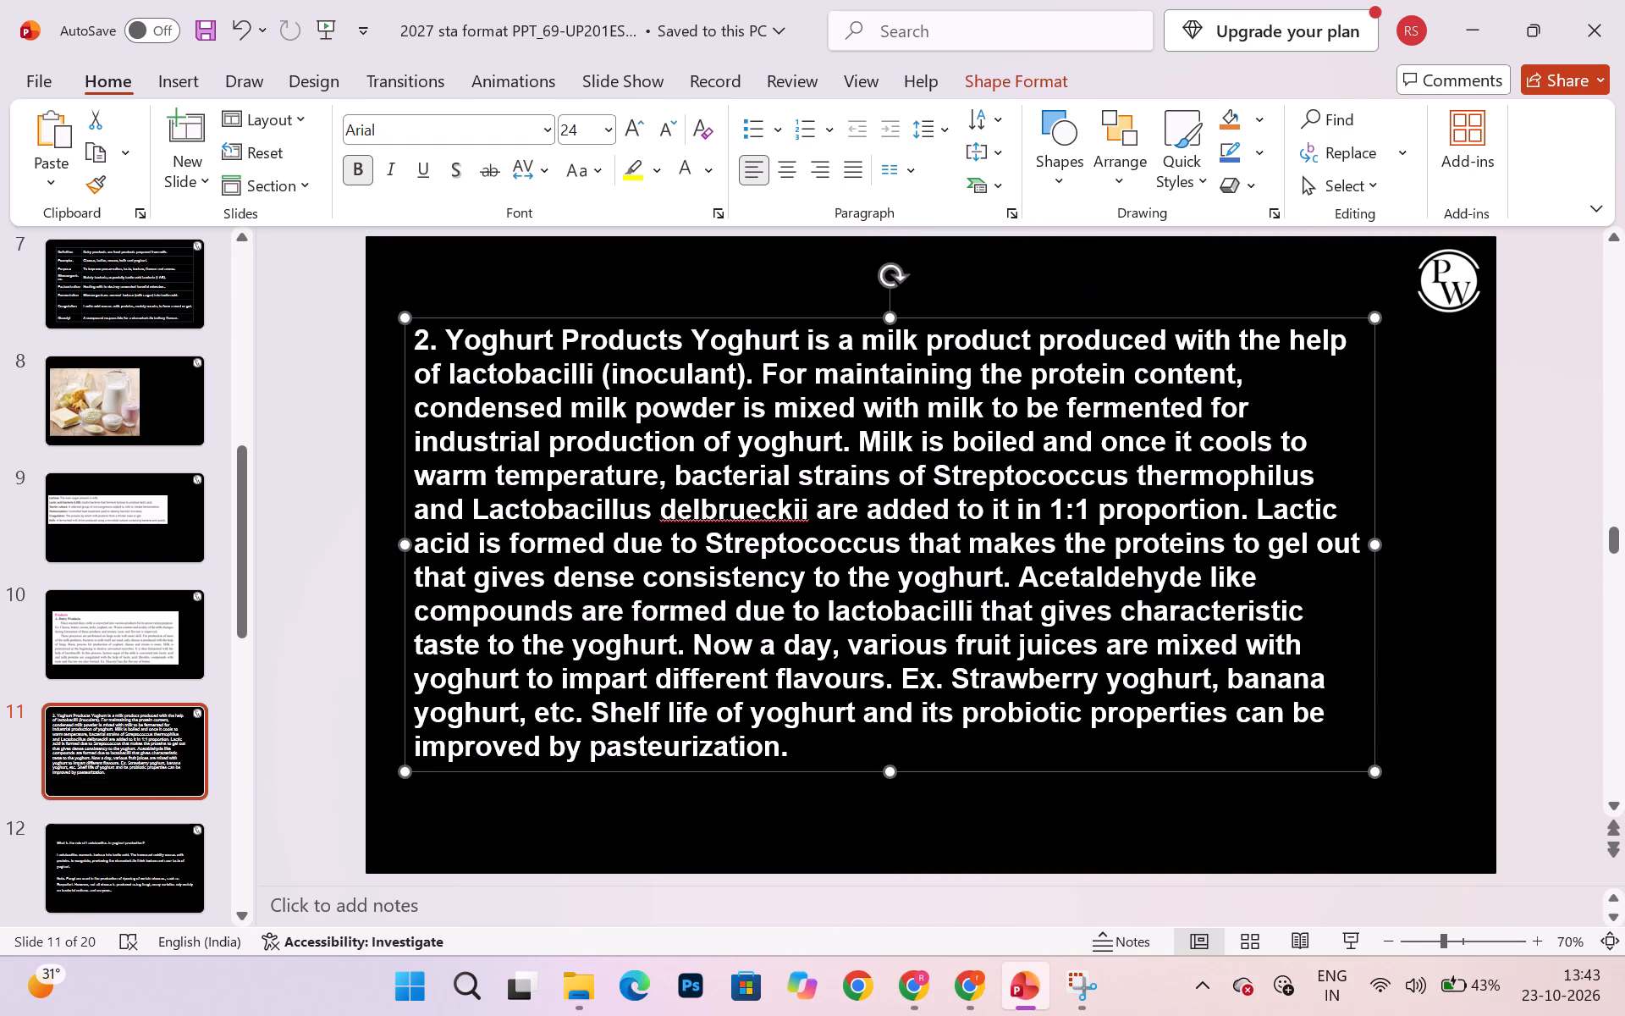
Underline the heading words "Yoghurt Products" at the start of the text.
click(681, 340)
drag(681, 340, 434, 324)
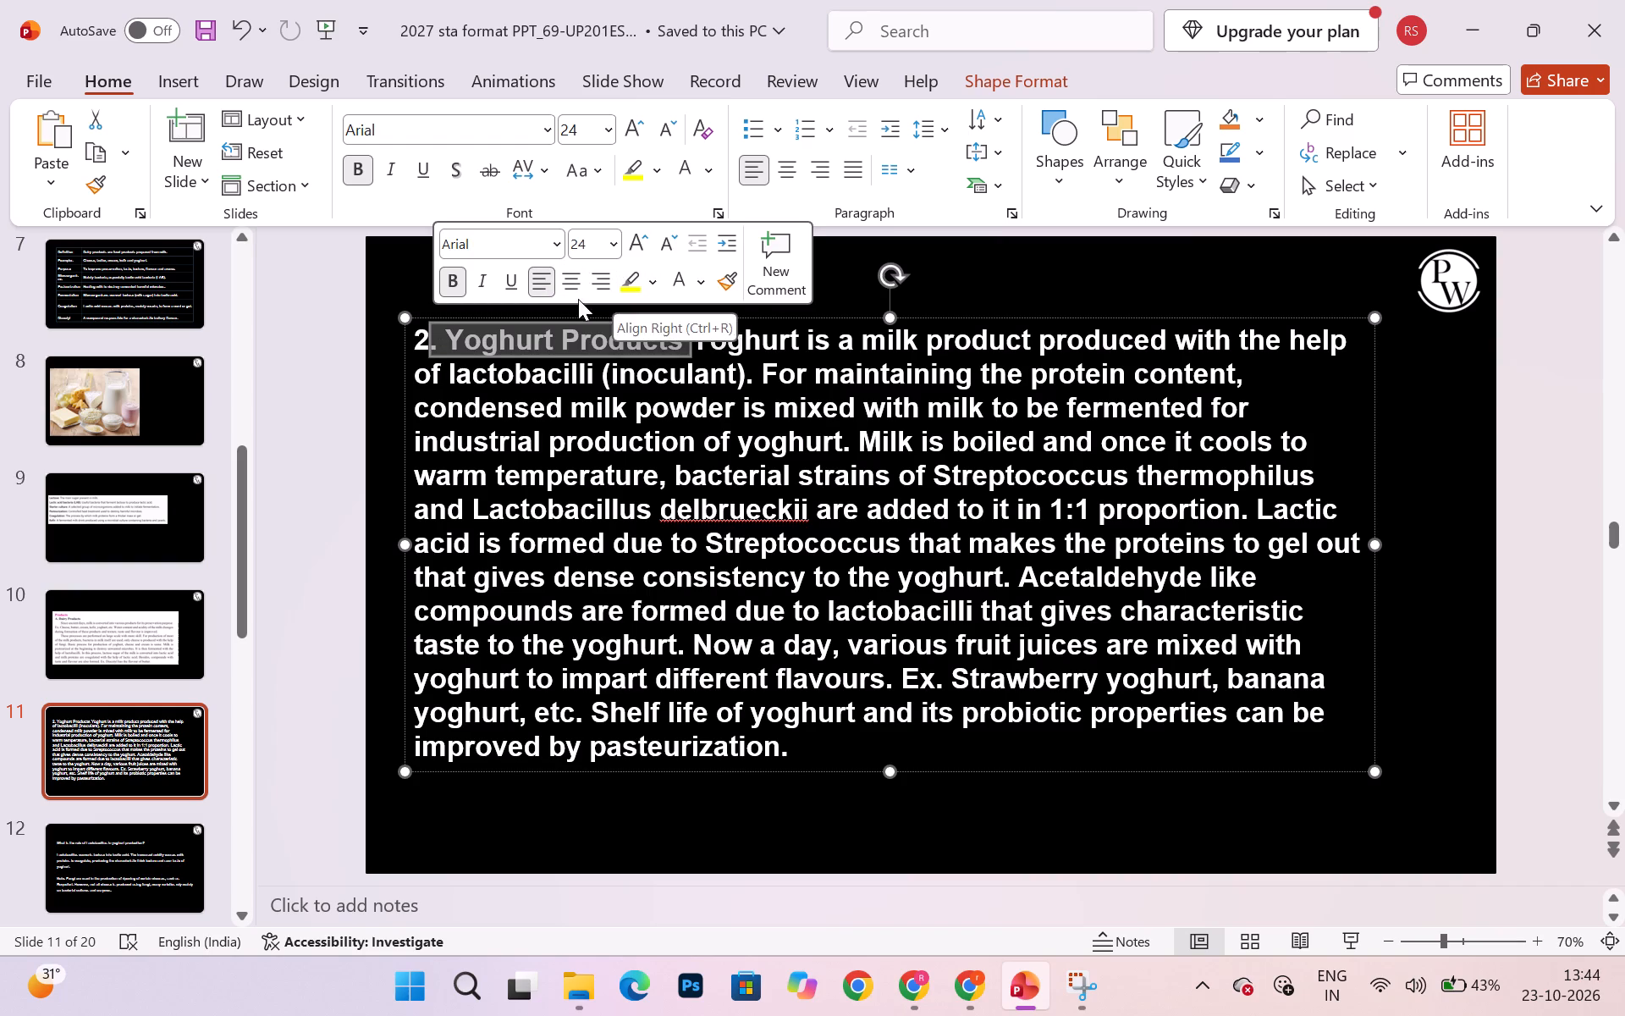
click(506, 293)
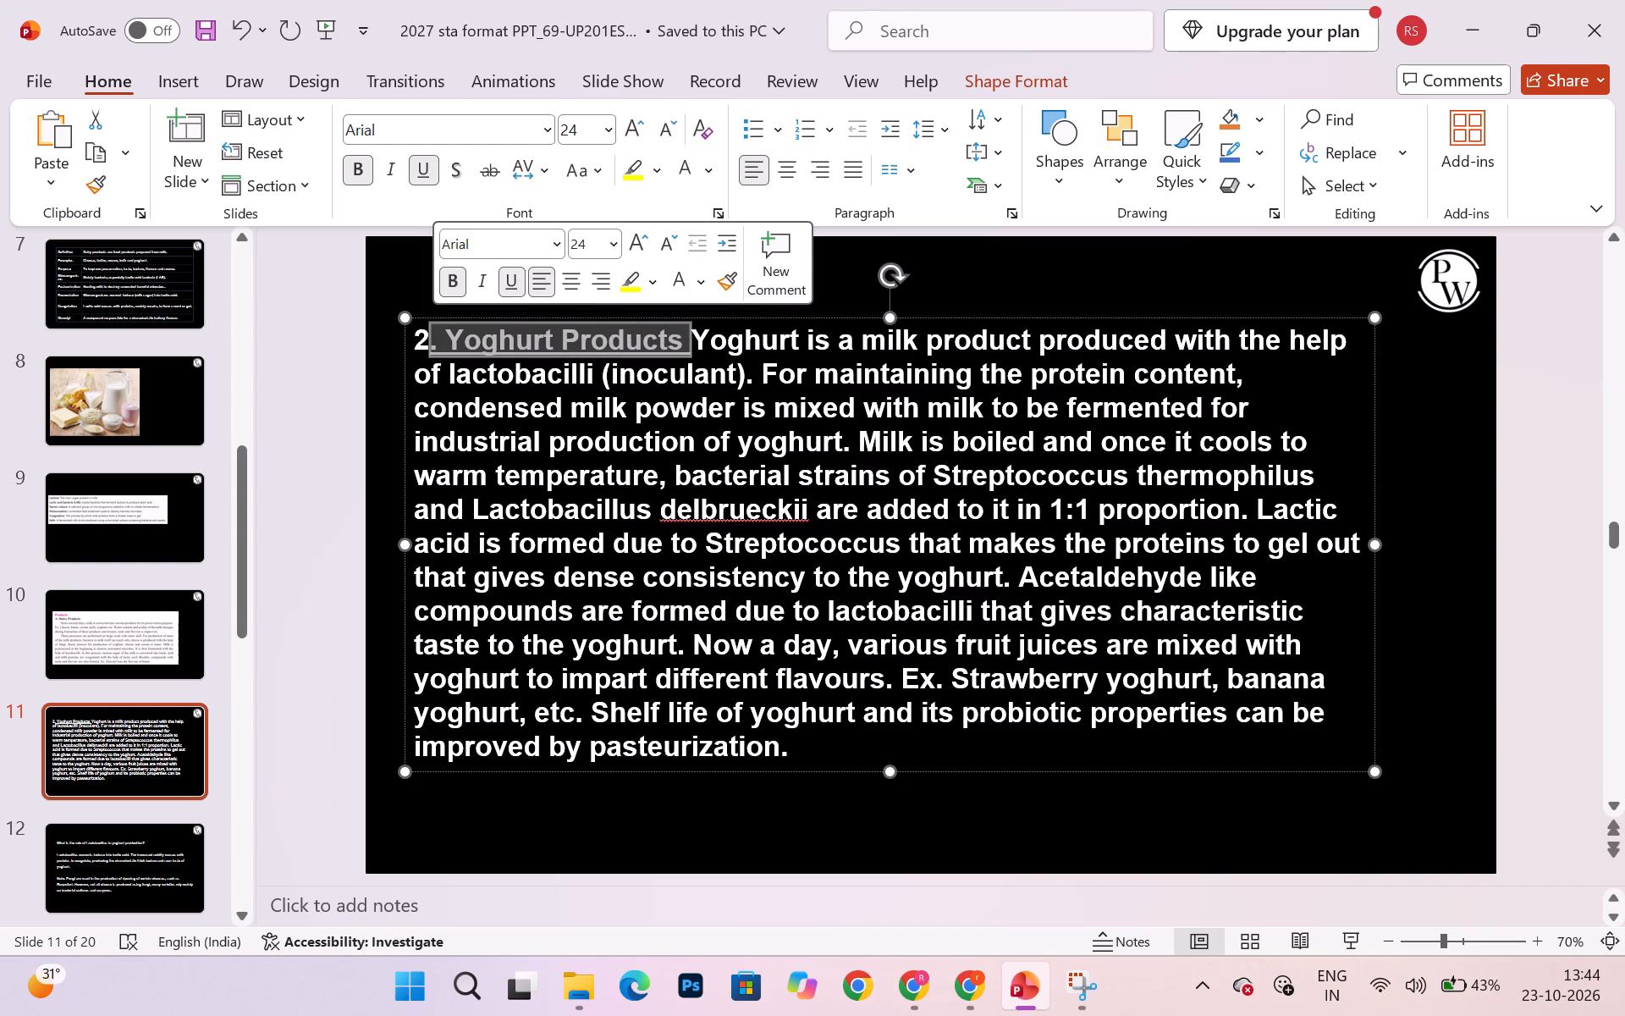
click(391, 449)
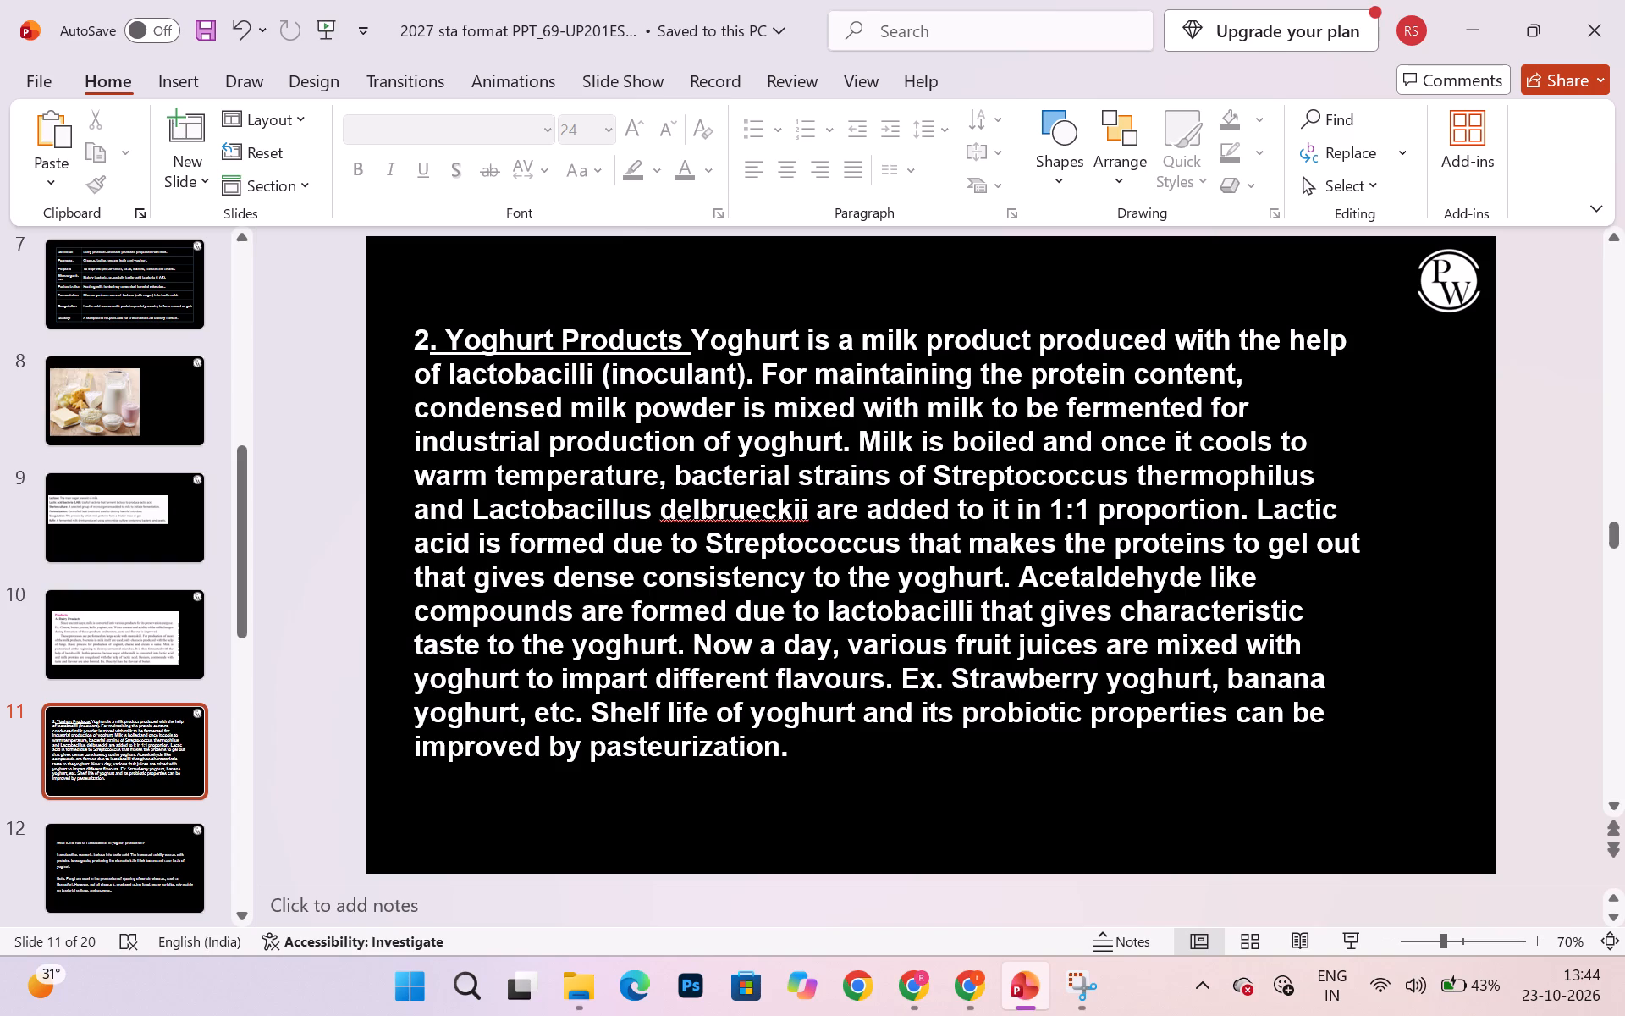
Increase the line spacing of all the yoghurt text to about one and a half lines and move its box up near the slide's top.
click(694, 348)
key(ctrl+a)
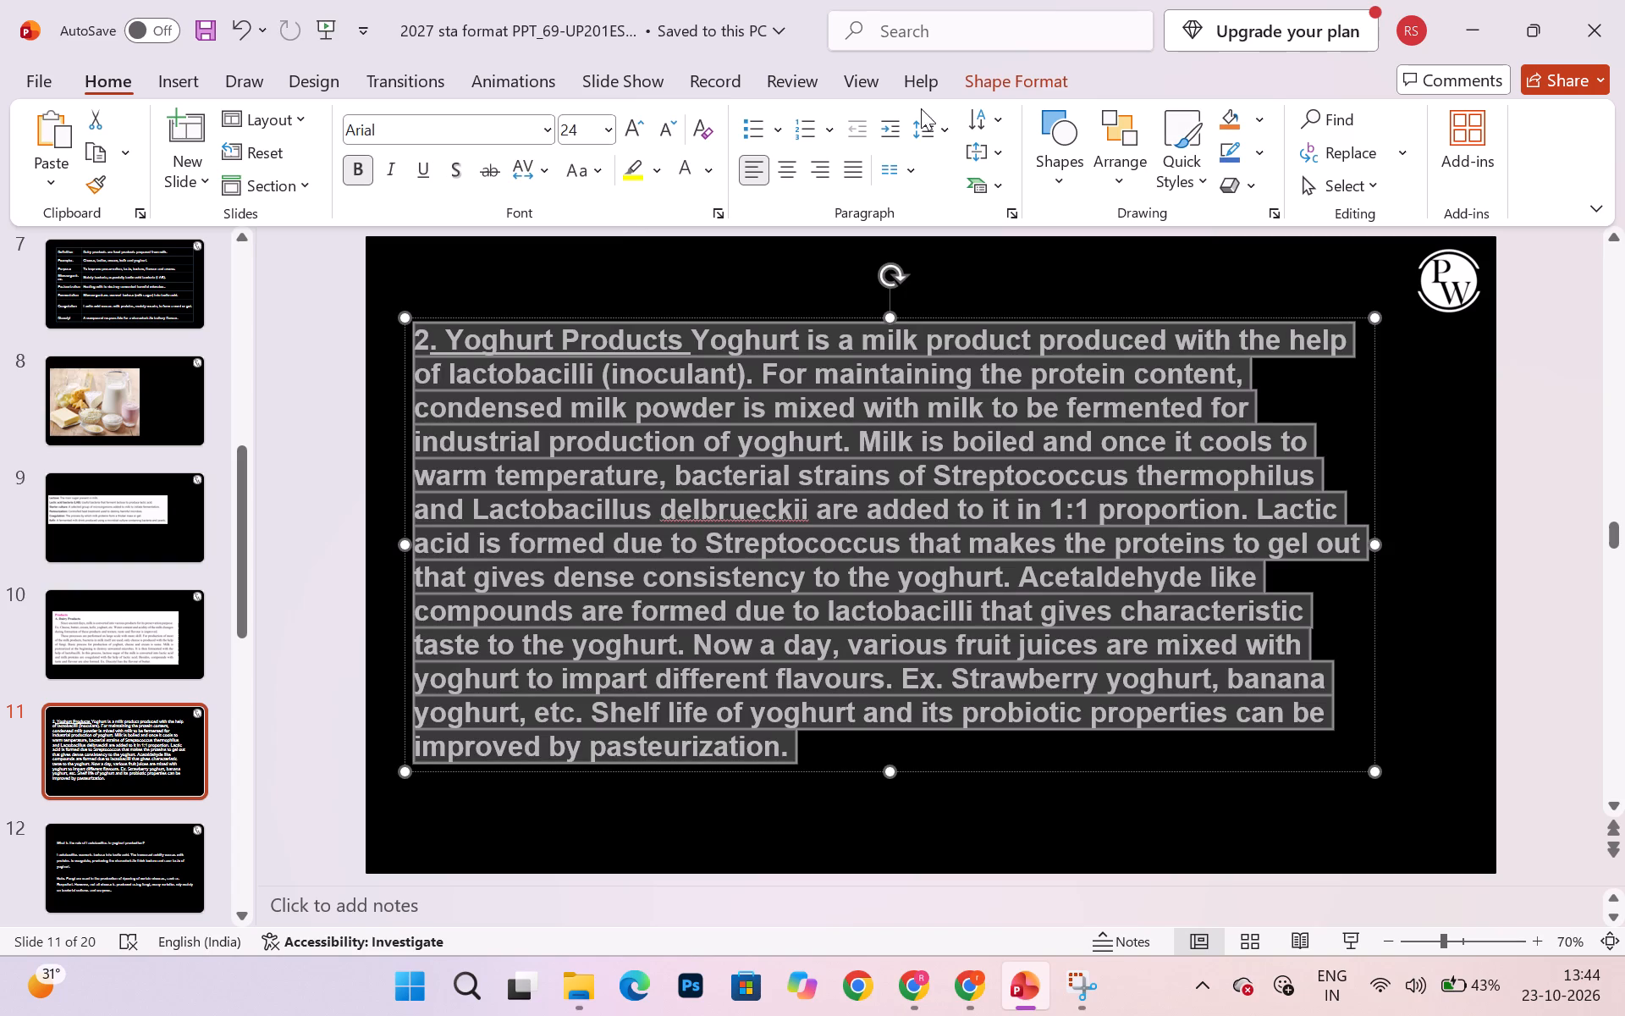
click(942, 133)
click(943, 186)
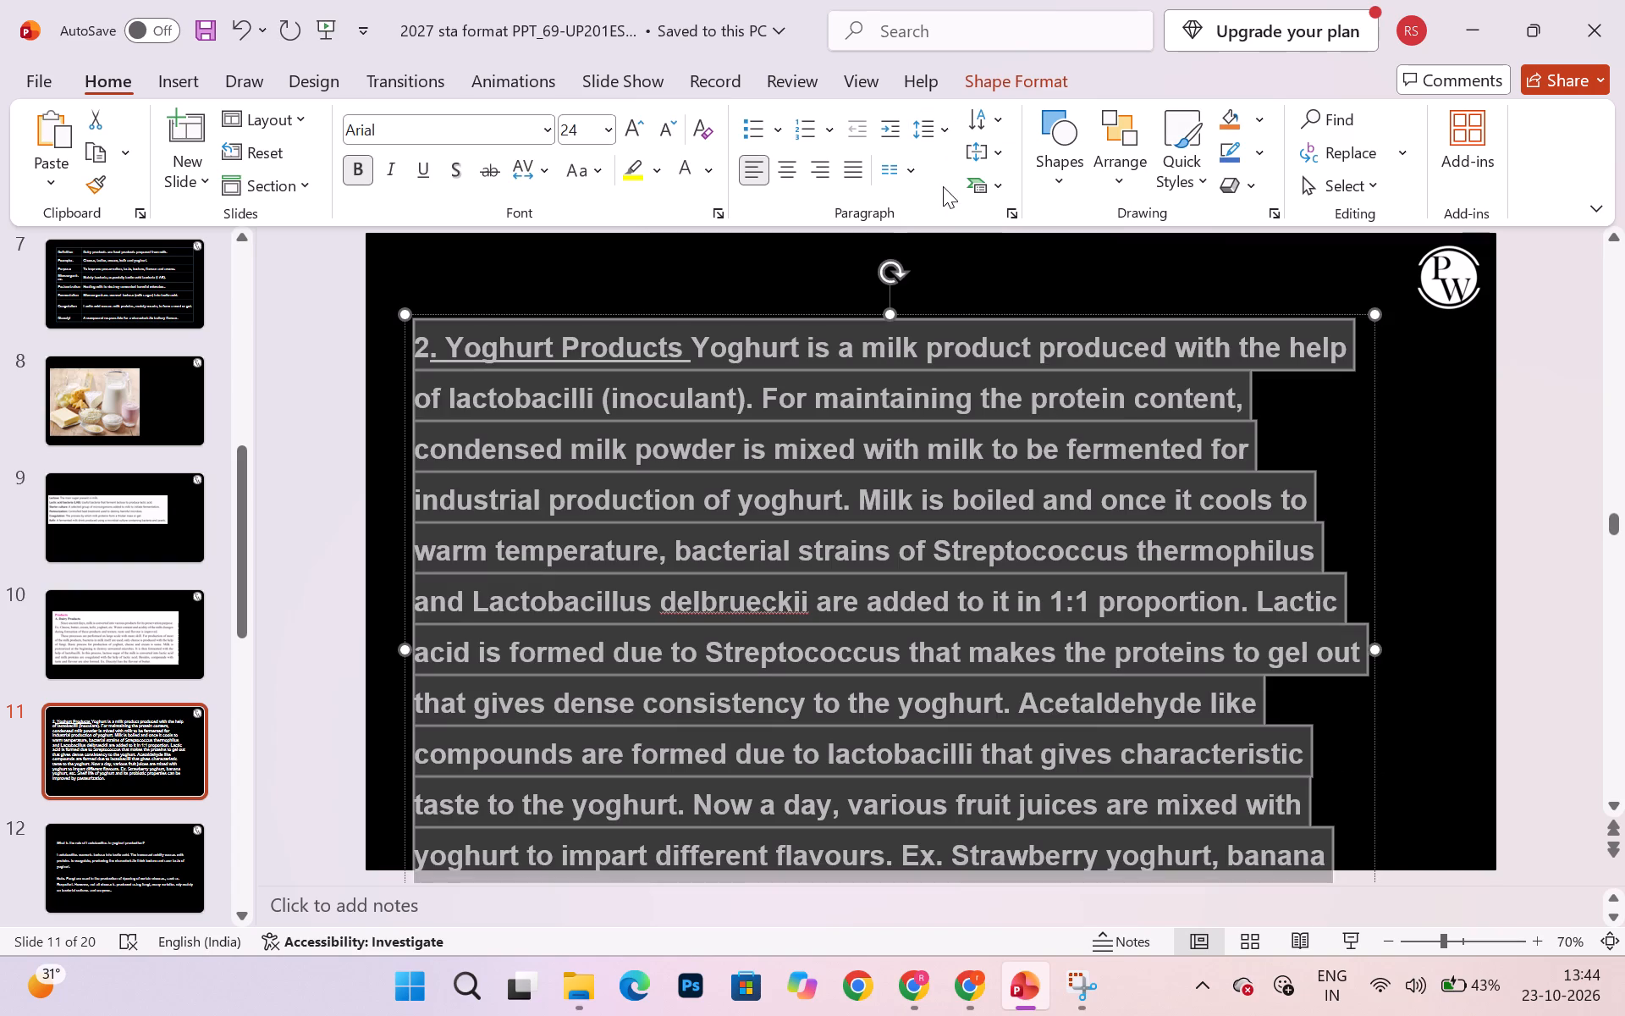
drag(832, 315, 828, 262)
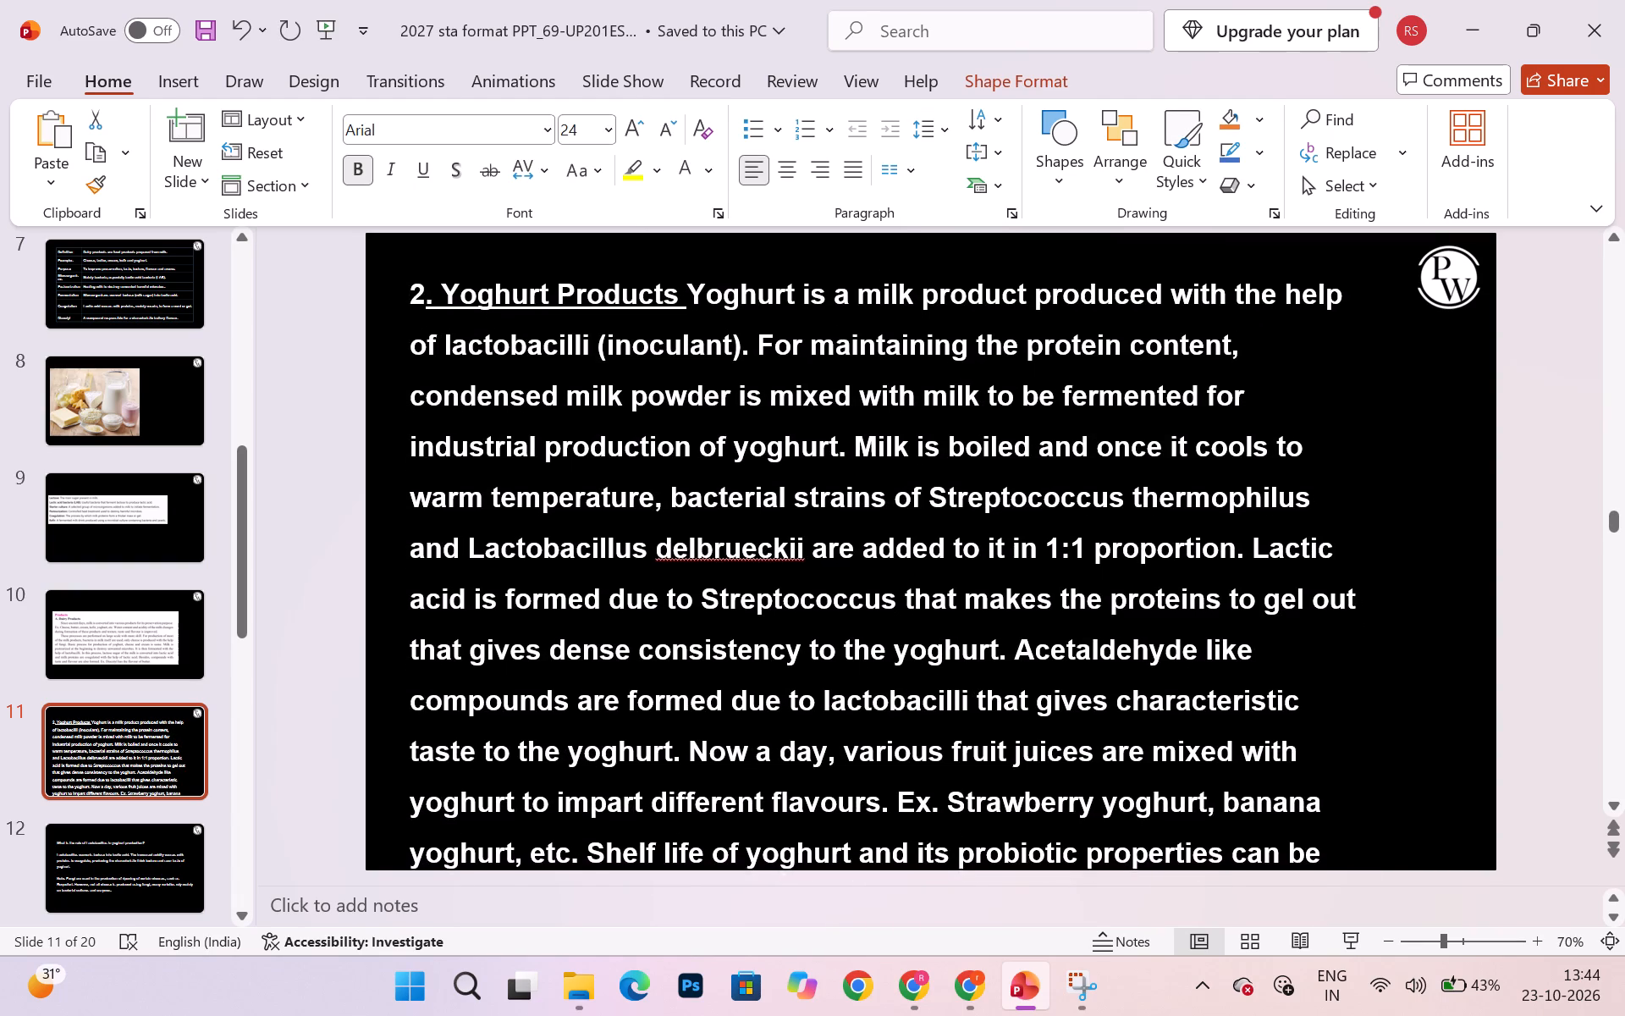
drag(828, 262, 828, 255)
Set the font size of all the yoghurt text to 20.
click(770, 389)
key(ctrl+a)
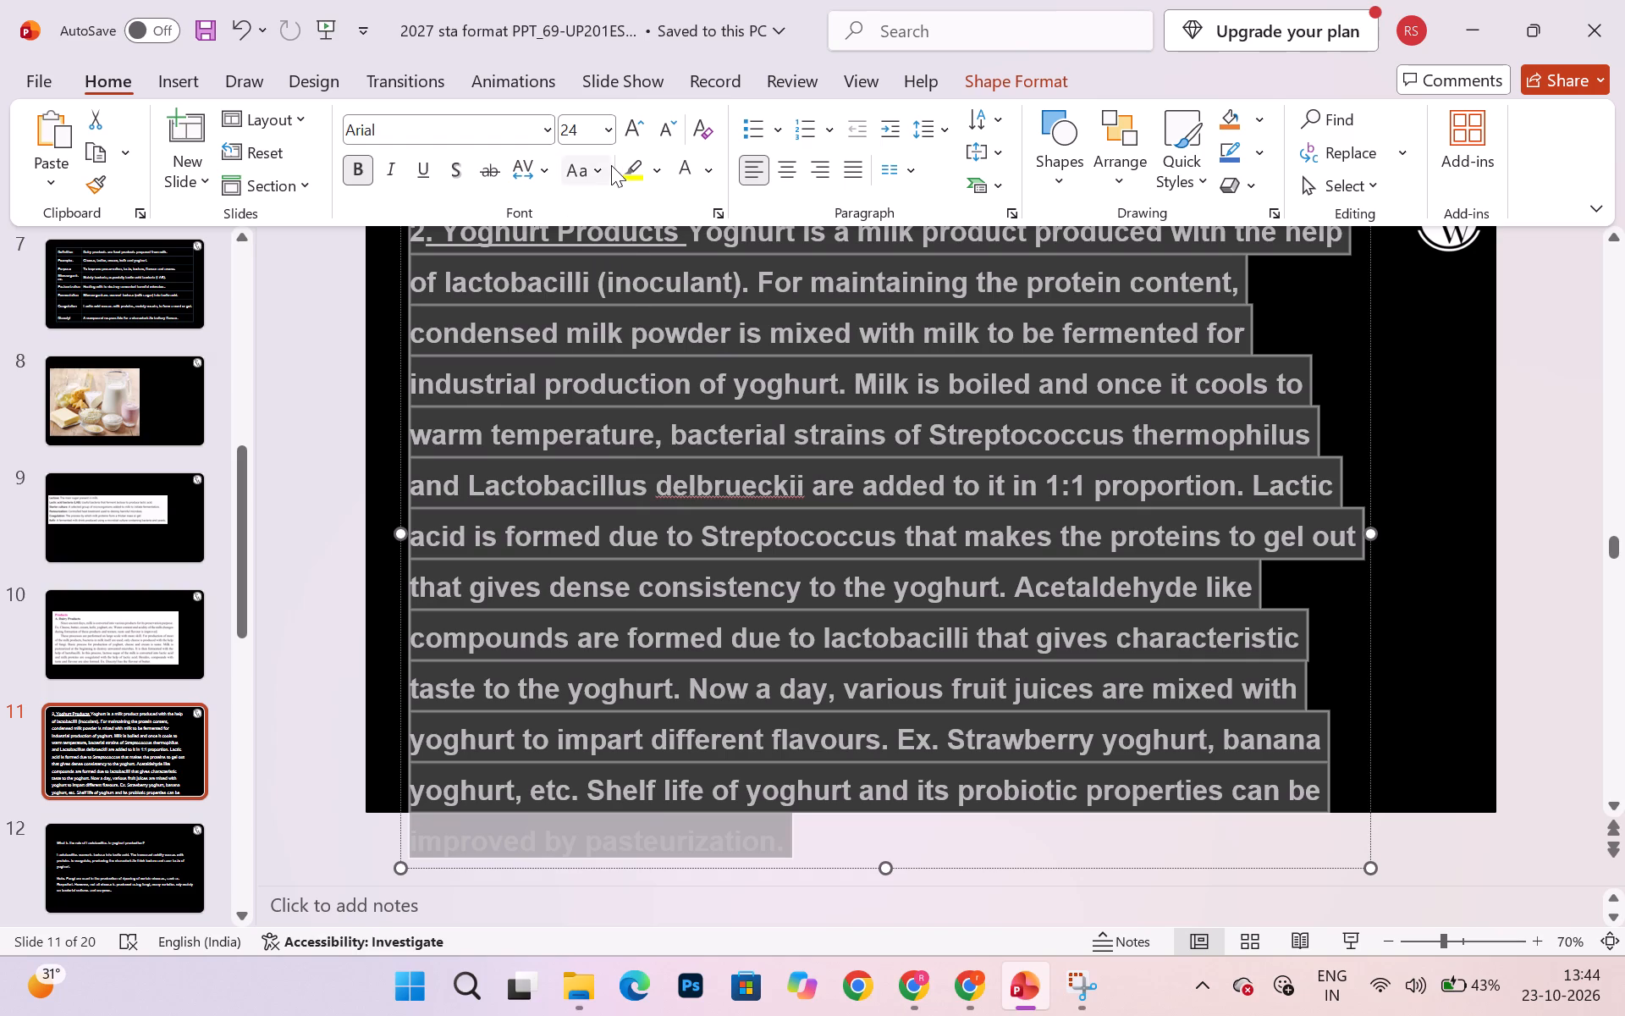
drag(609, 138, 586, 460)
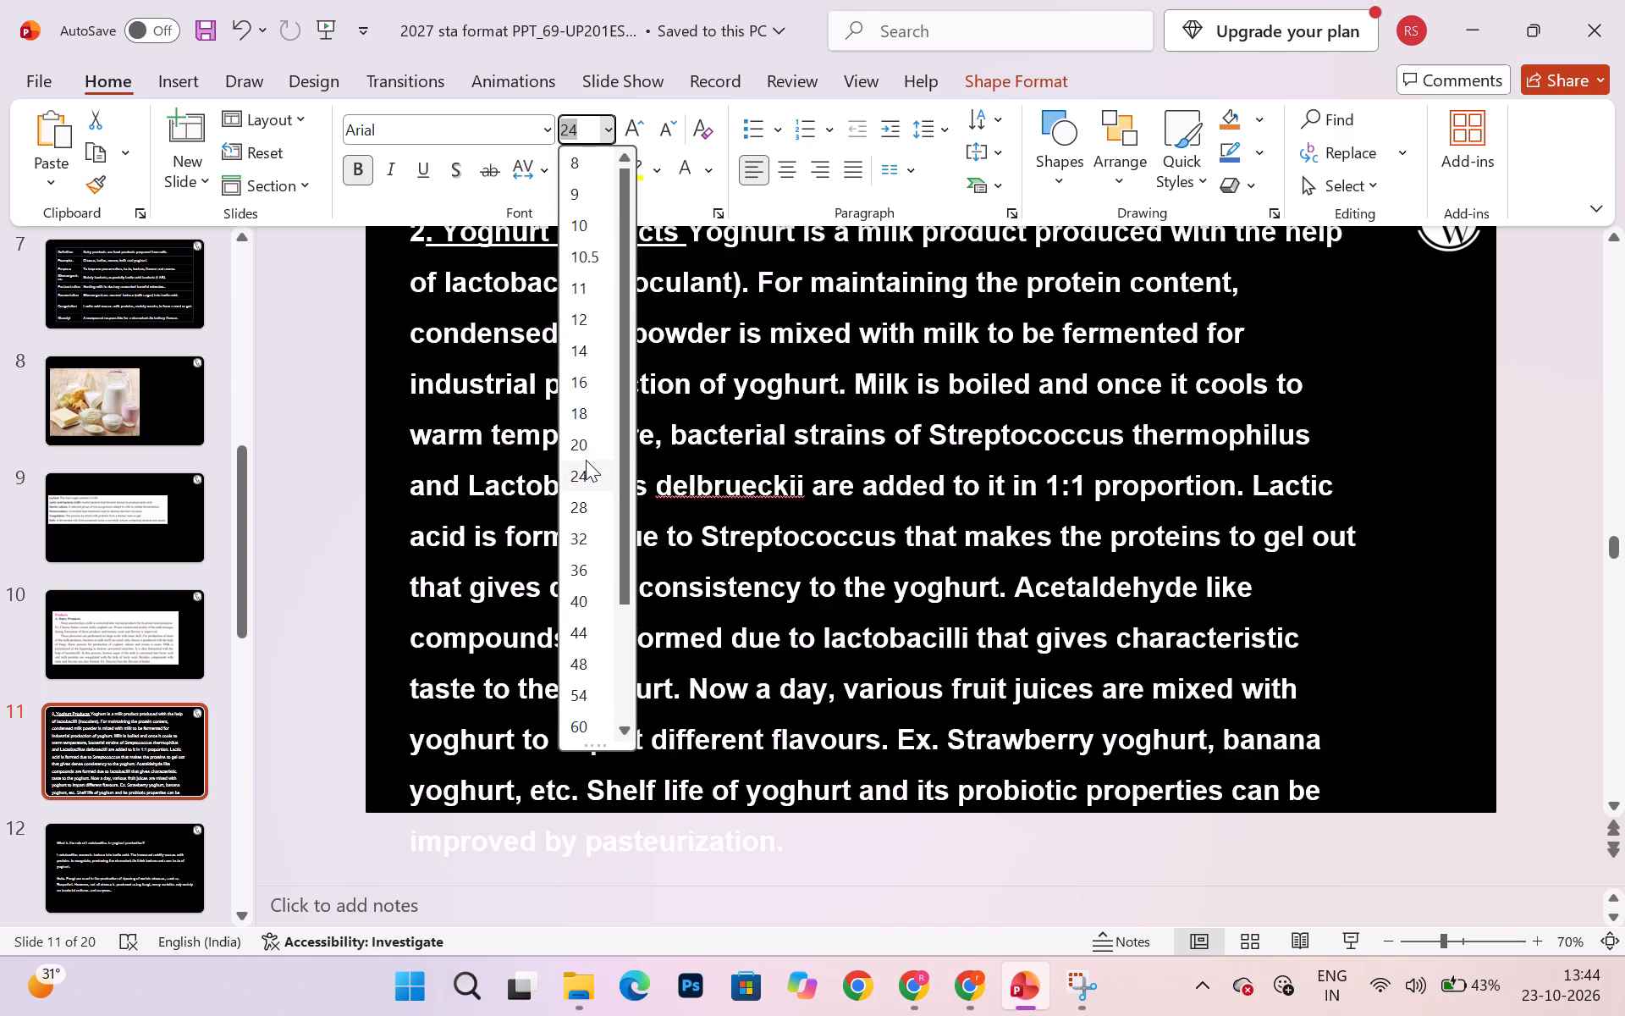
drag(586, 460, 586, 447)
click(586, 447)
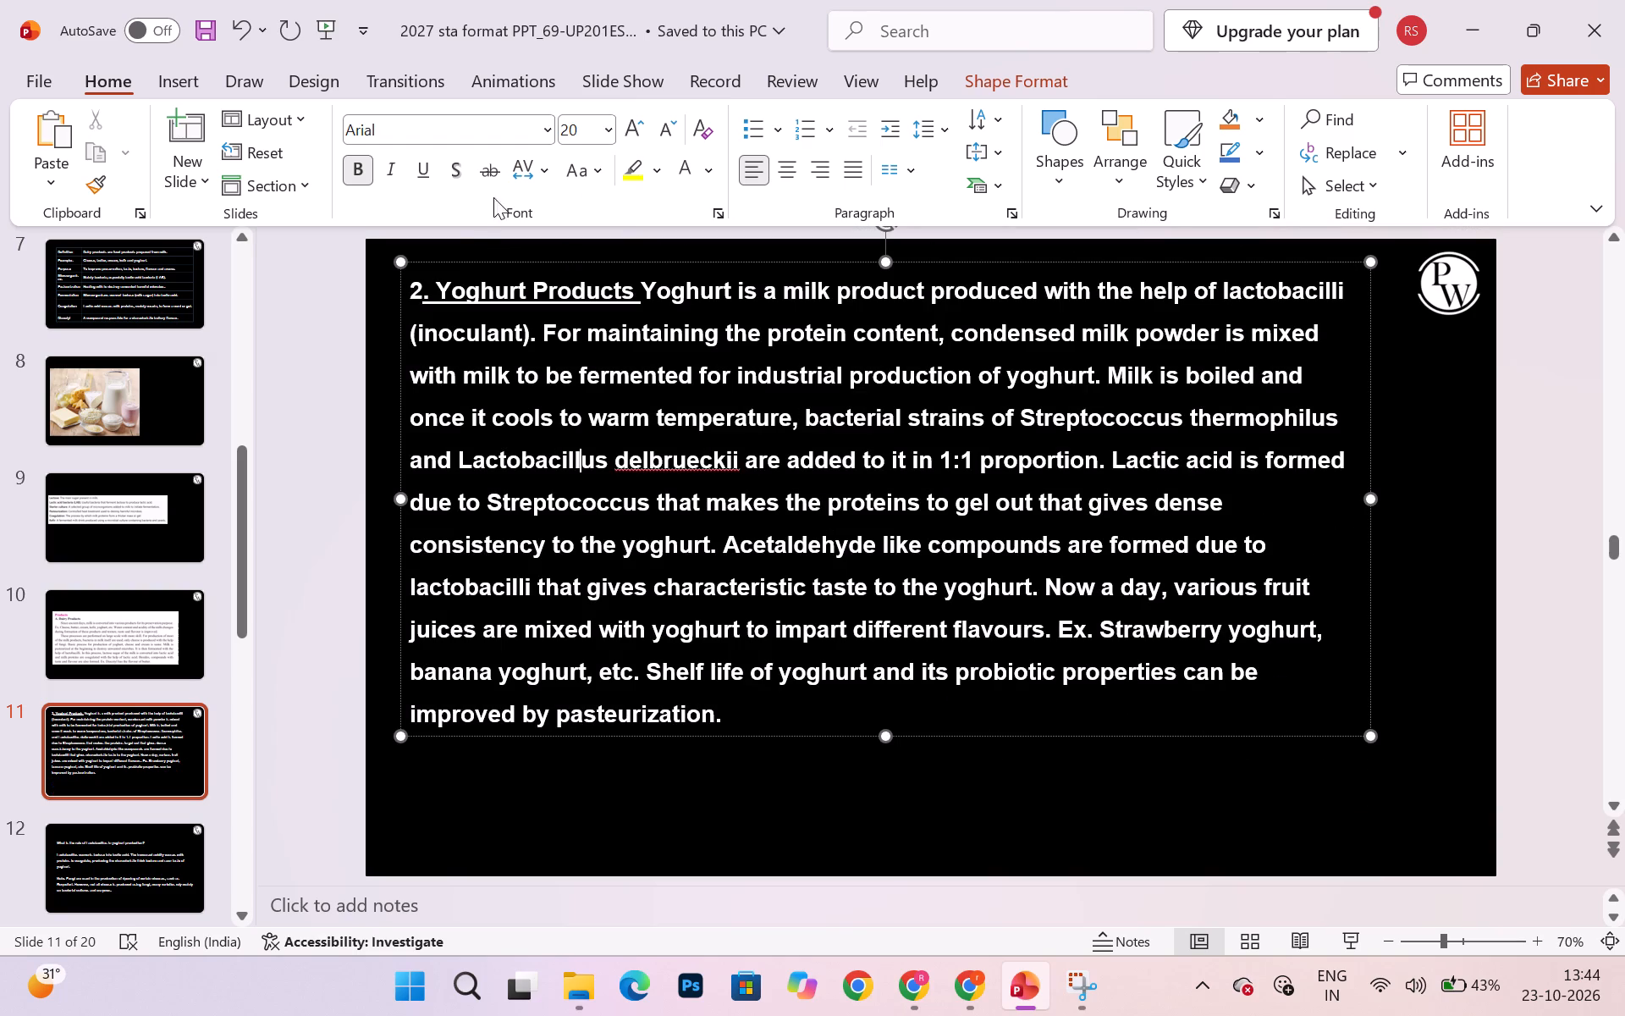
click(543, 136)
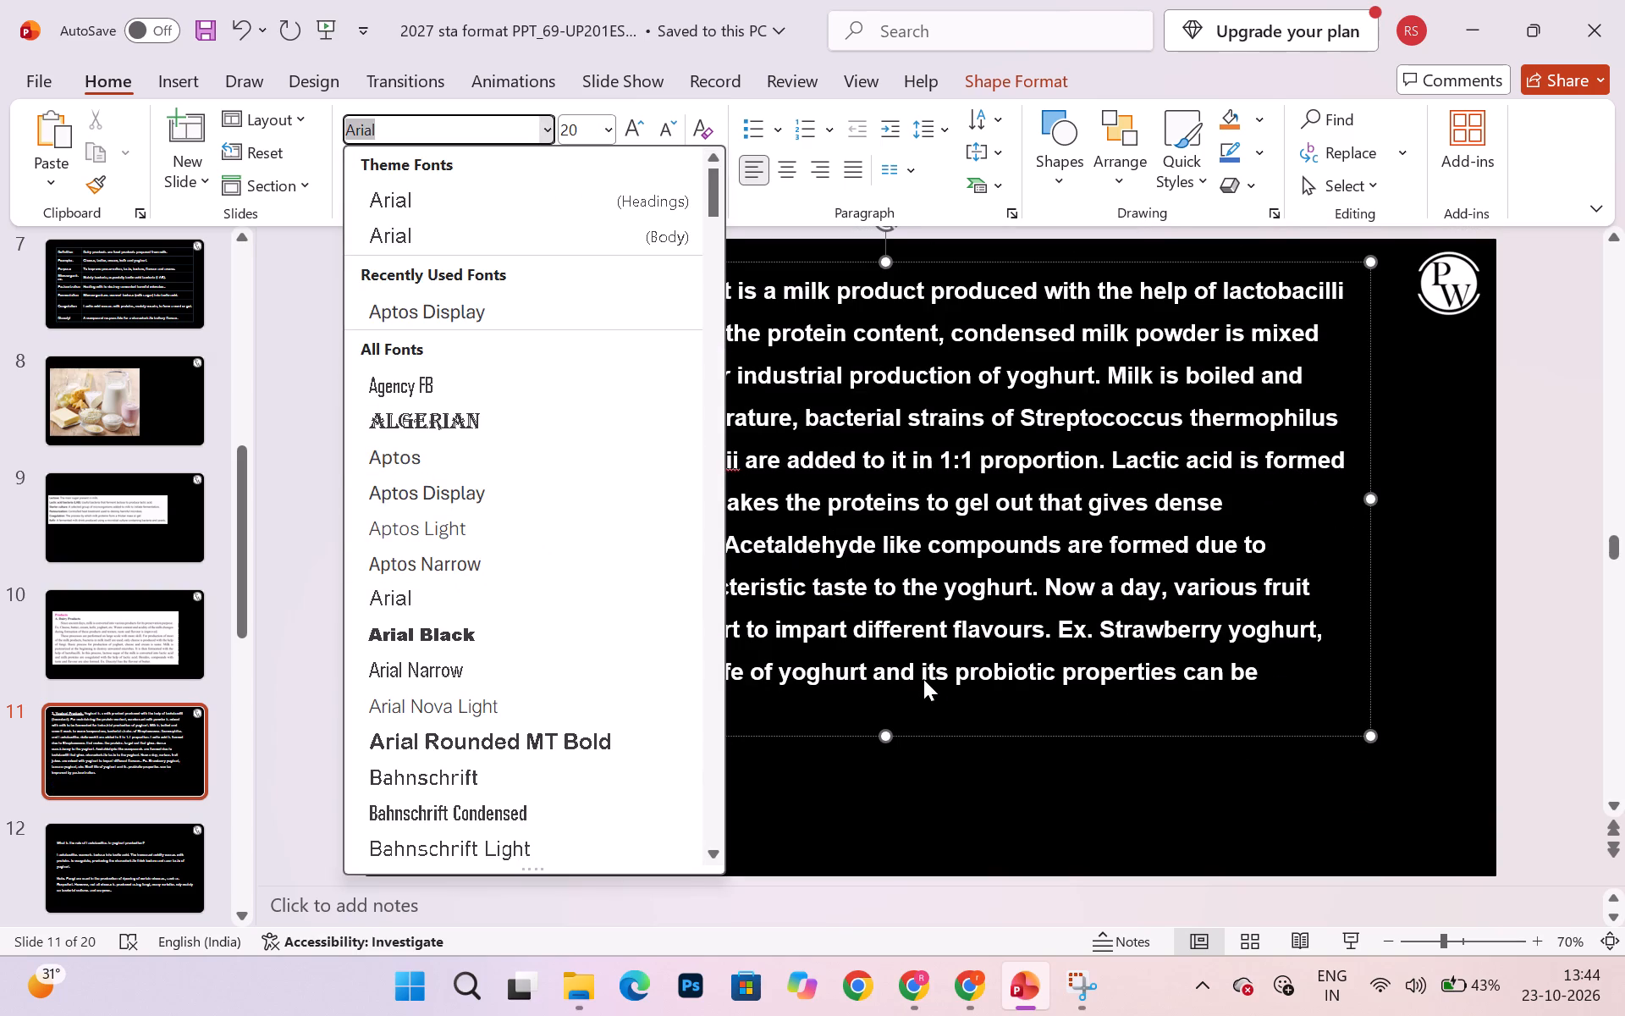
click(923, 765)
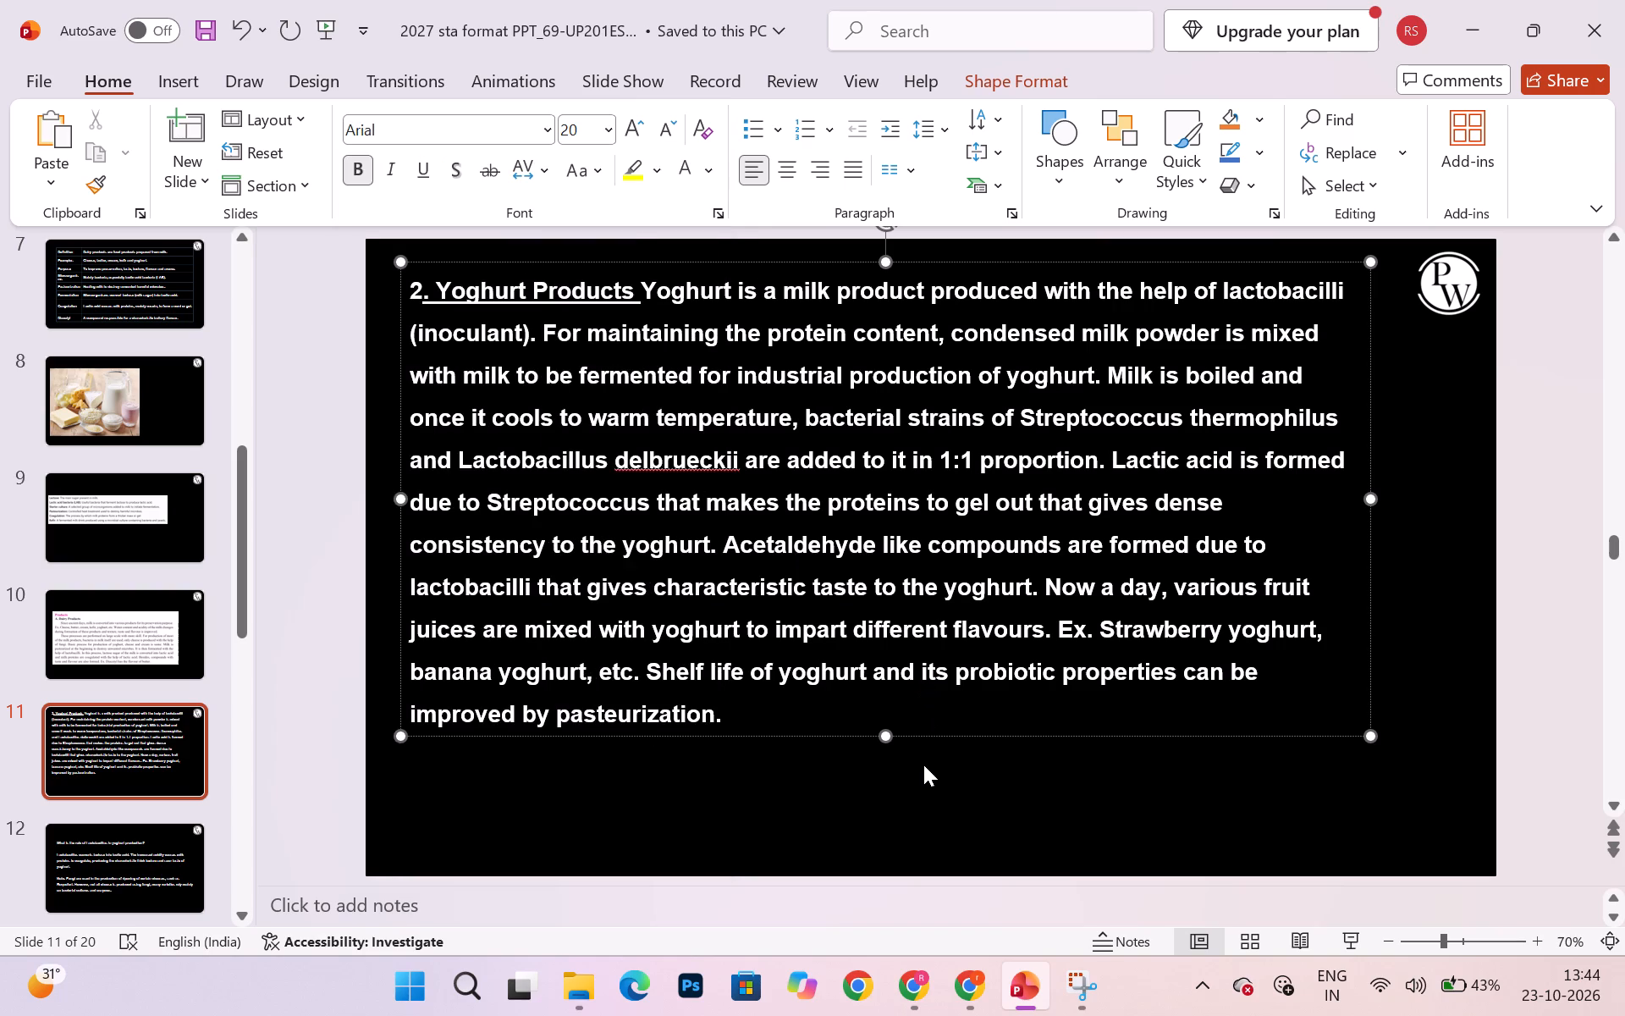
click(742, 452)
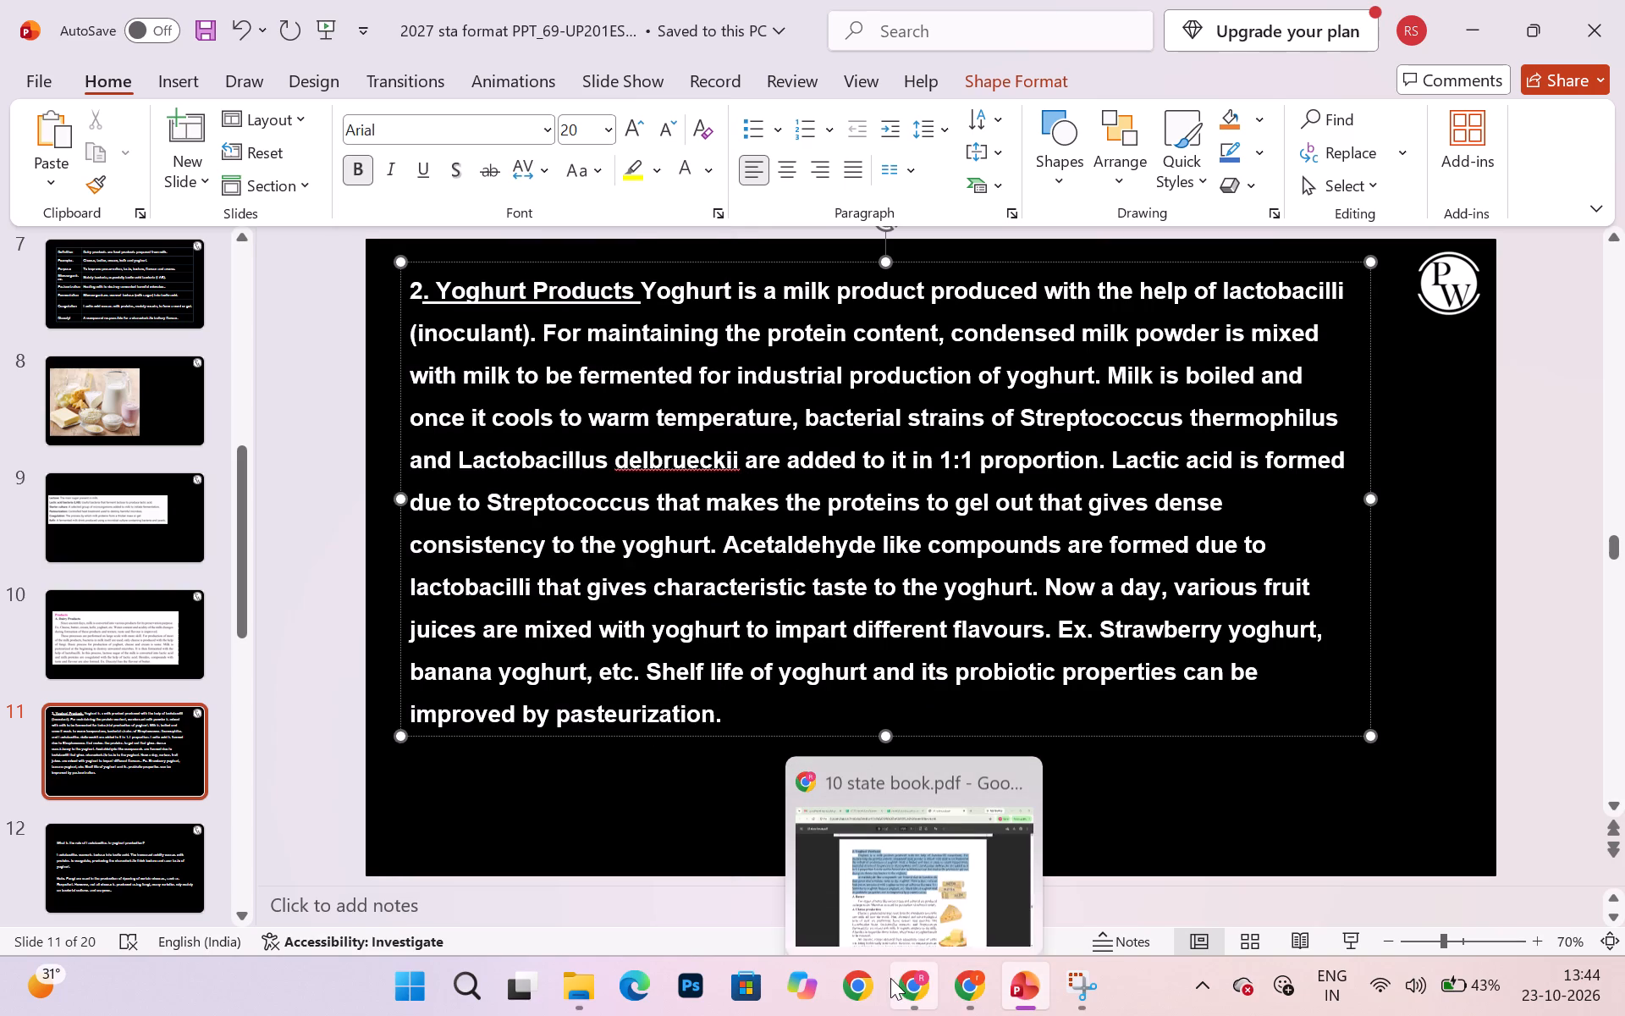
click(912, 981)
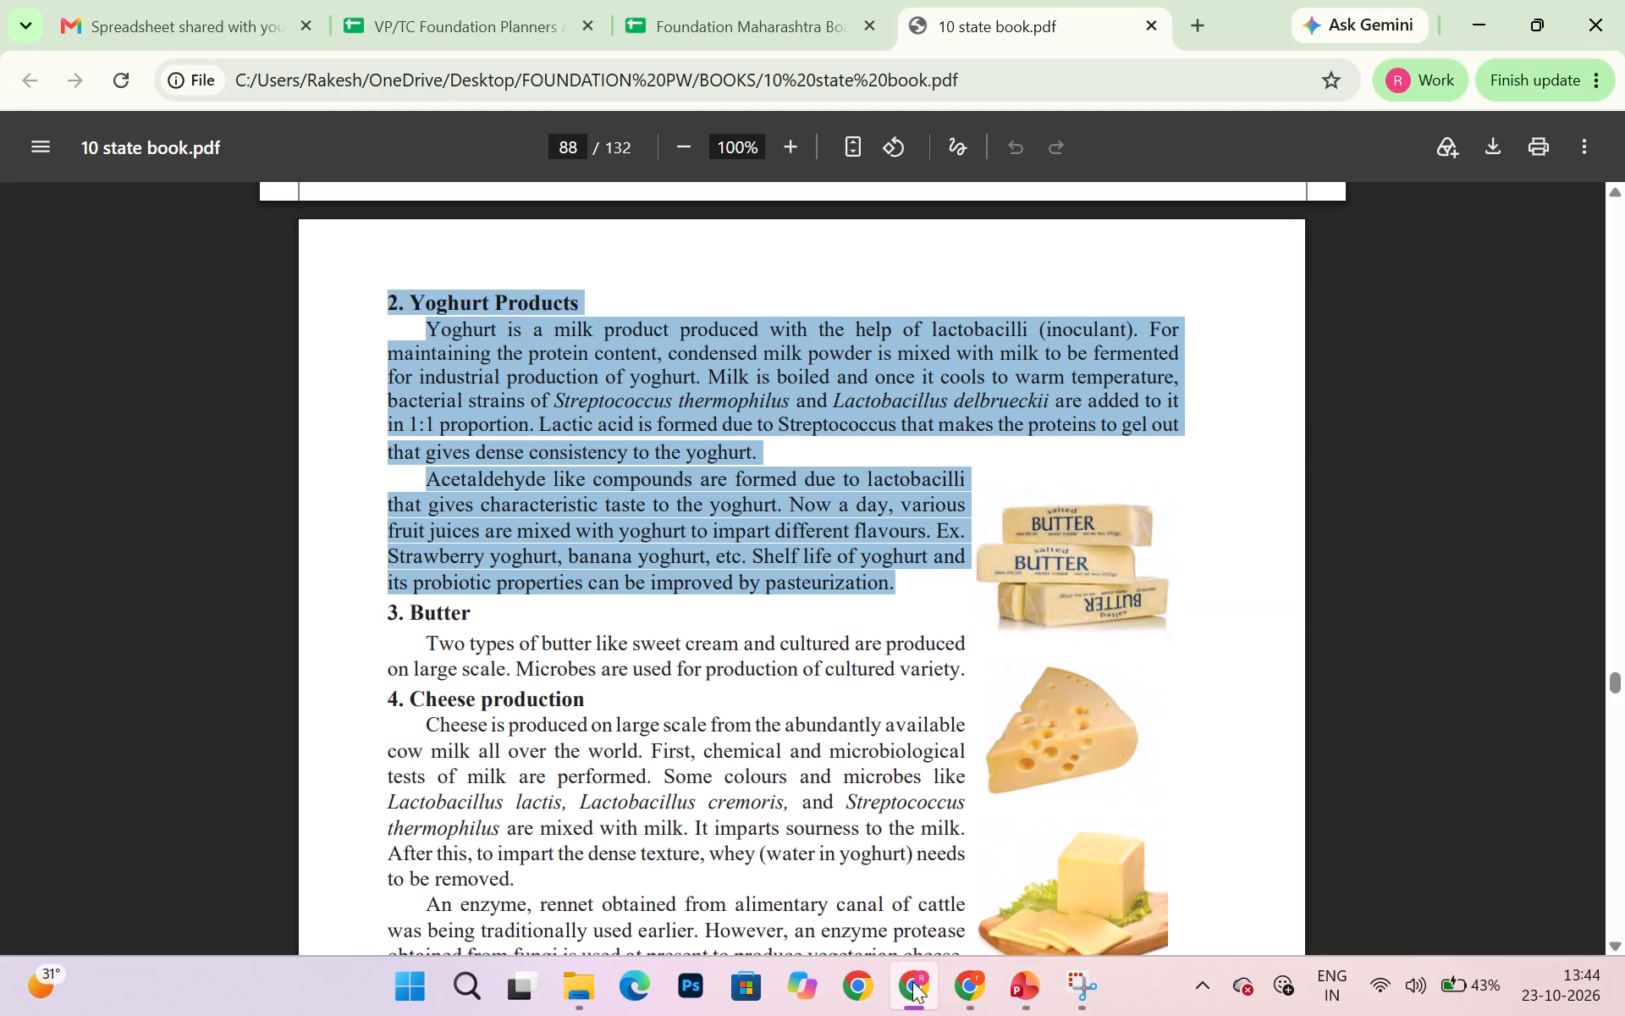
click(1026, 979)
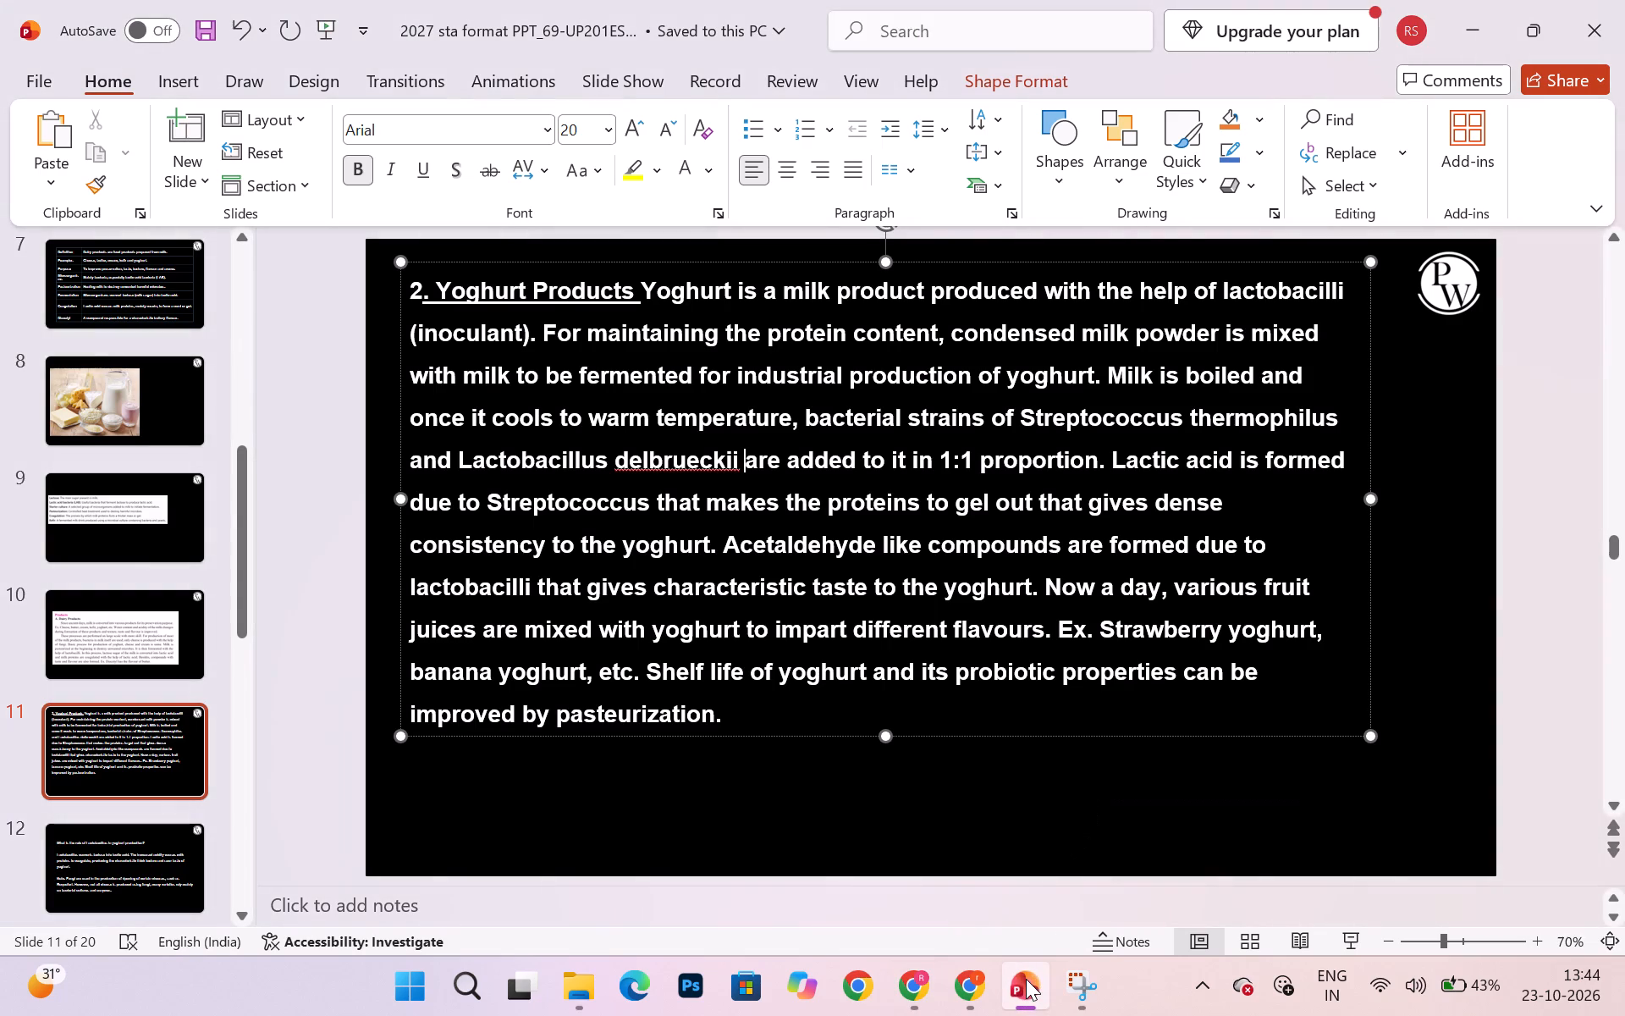
Move the yoghurt text box down on slide 11 so the text sits roughly midway between the slide's top and bottom edges.
click(768, 807)
click(664, 594)
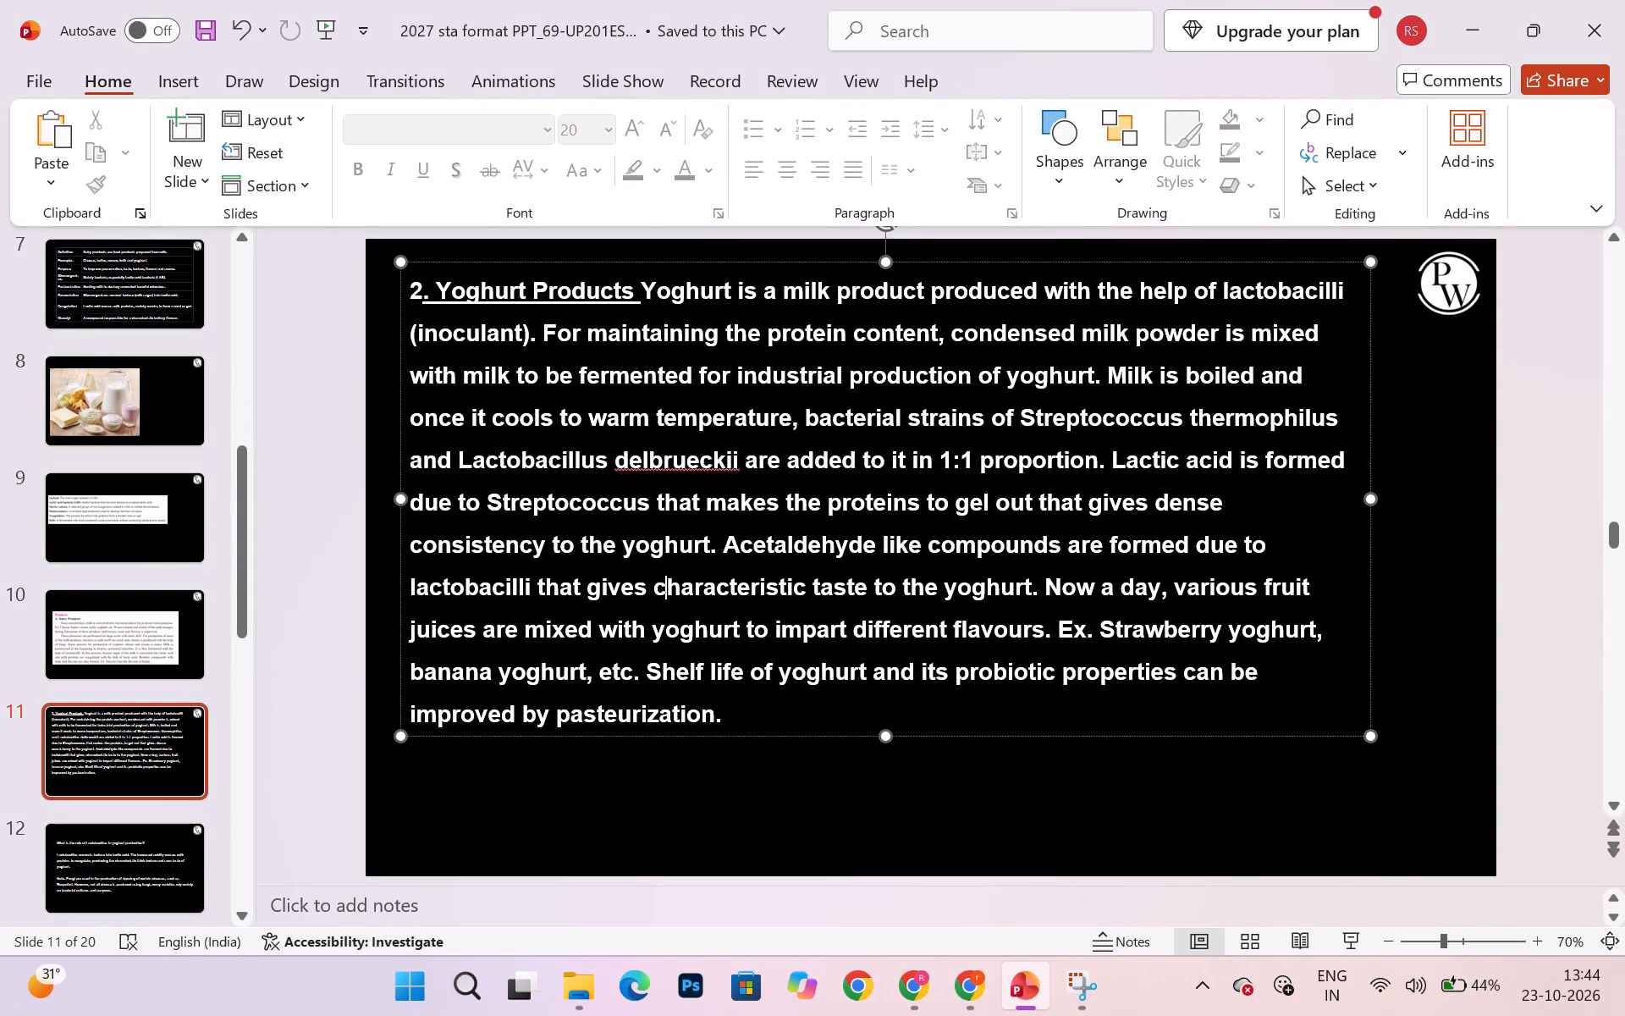
drag(899, 263, 902, 281)
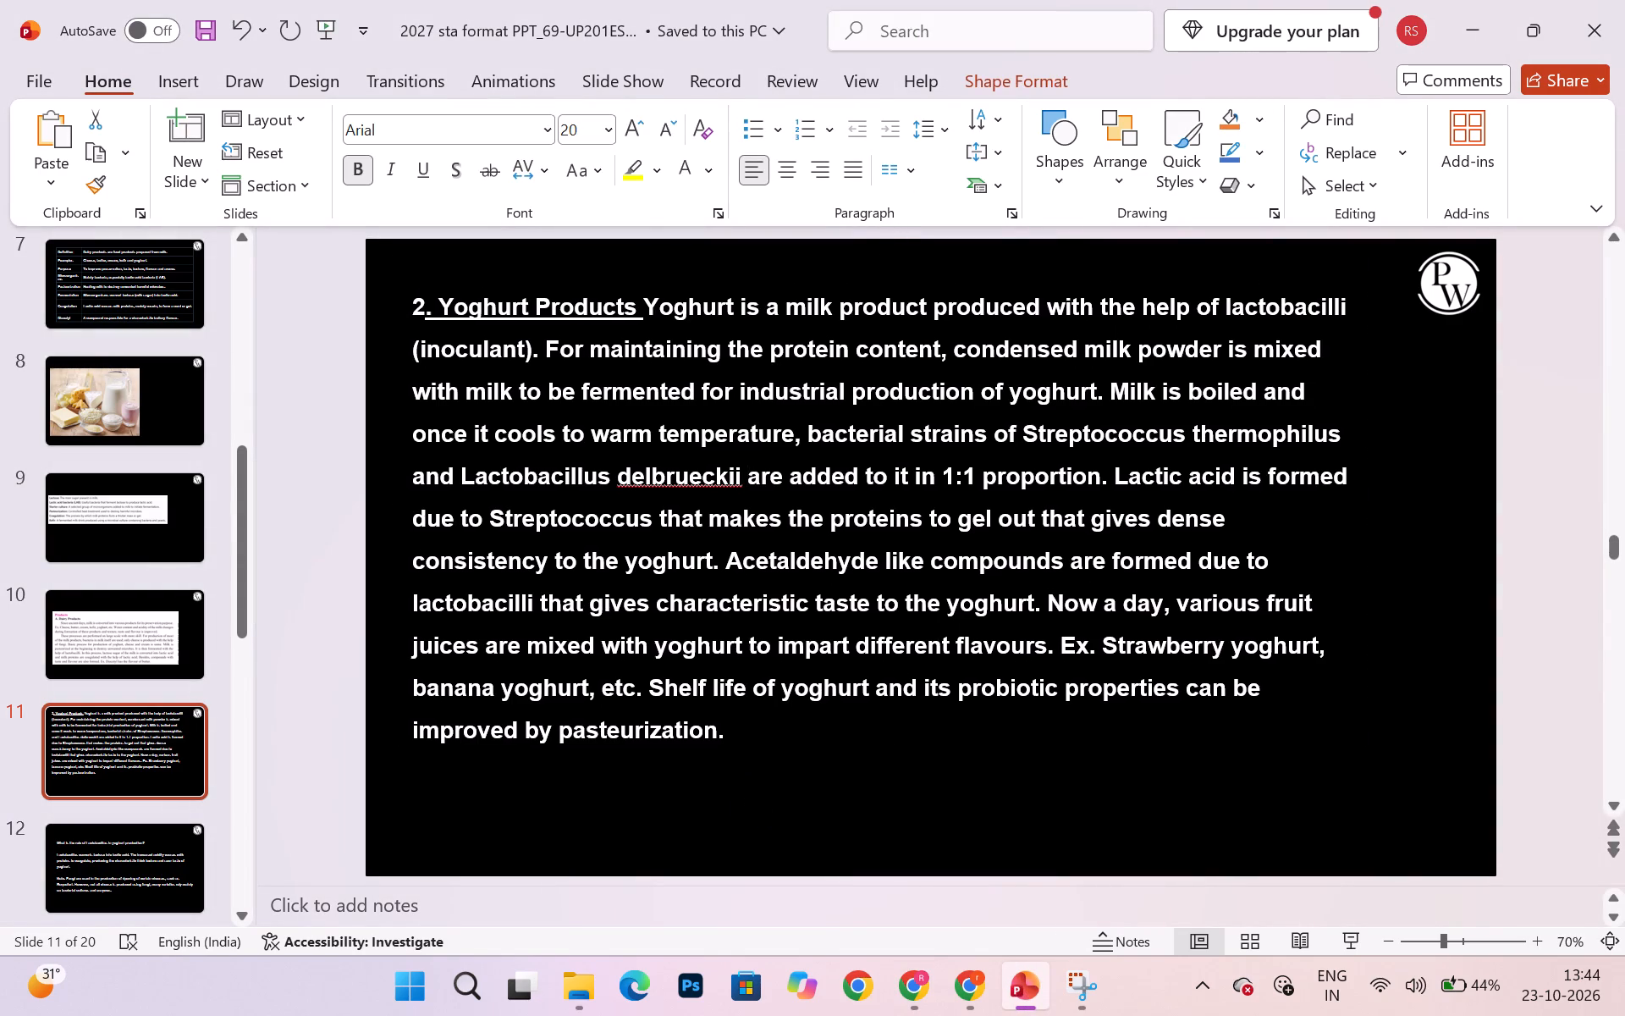
drag(902, 281, 900, 320)
click(346, 583)
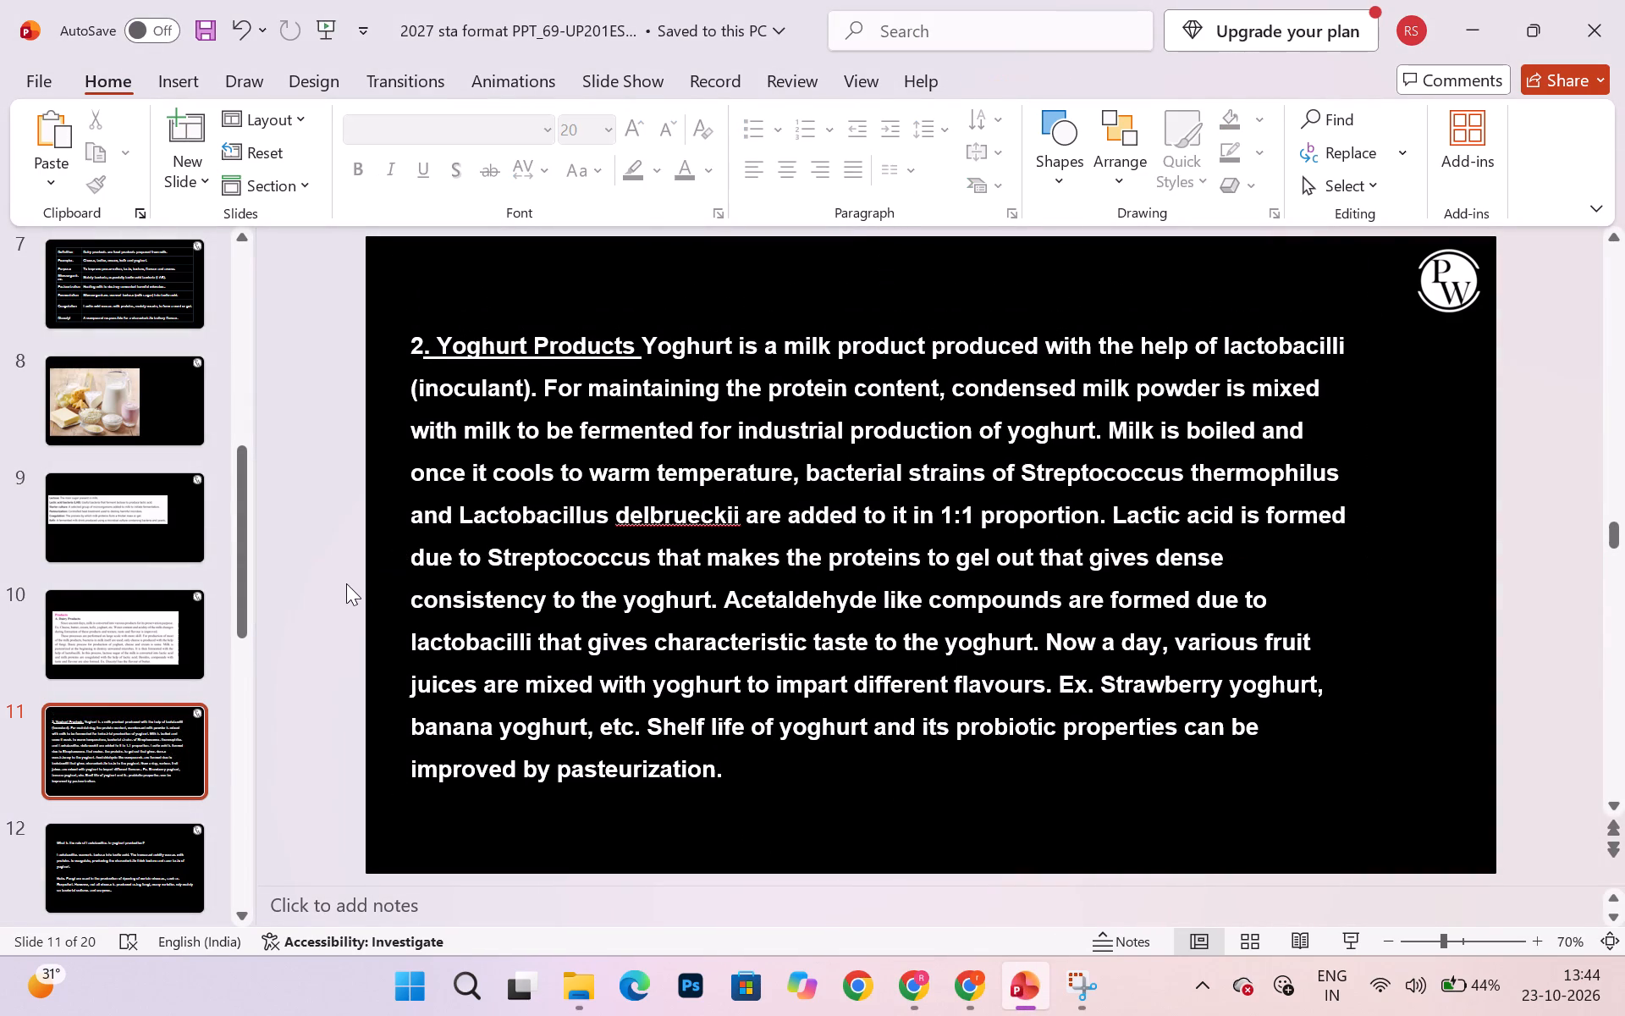
click(148, 749)
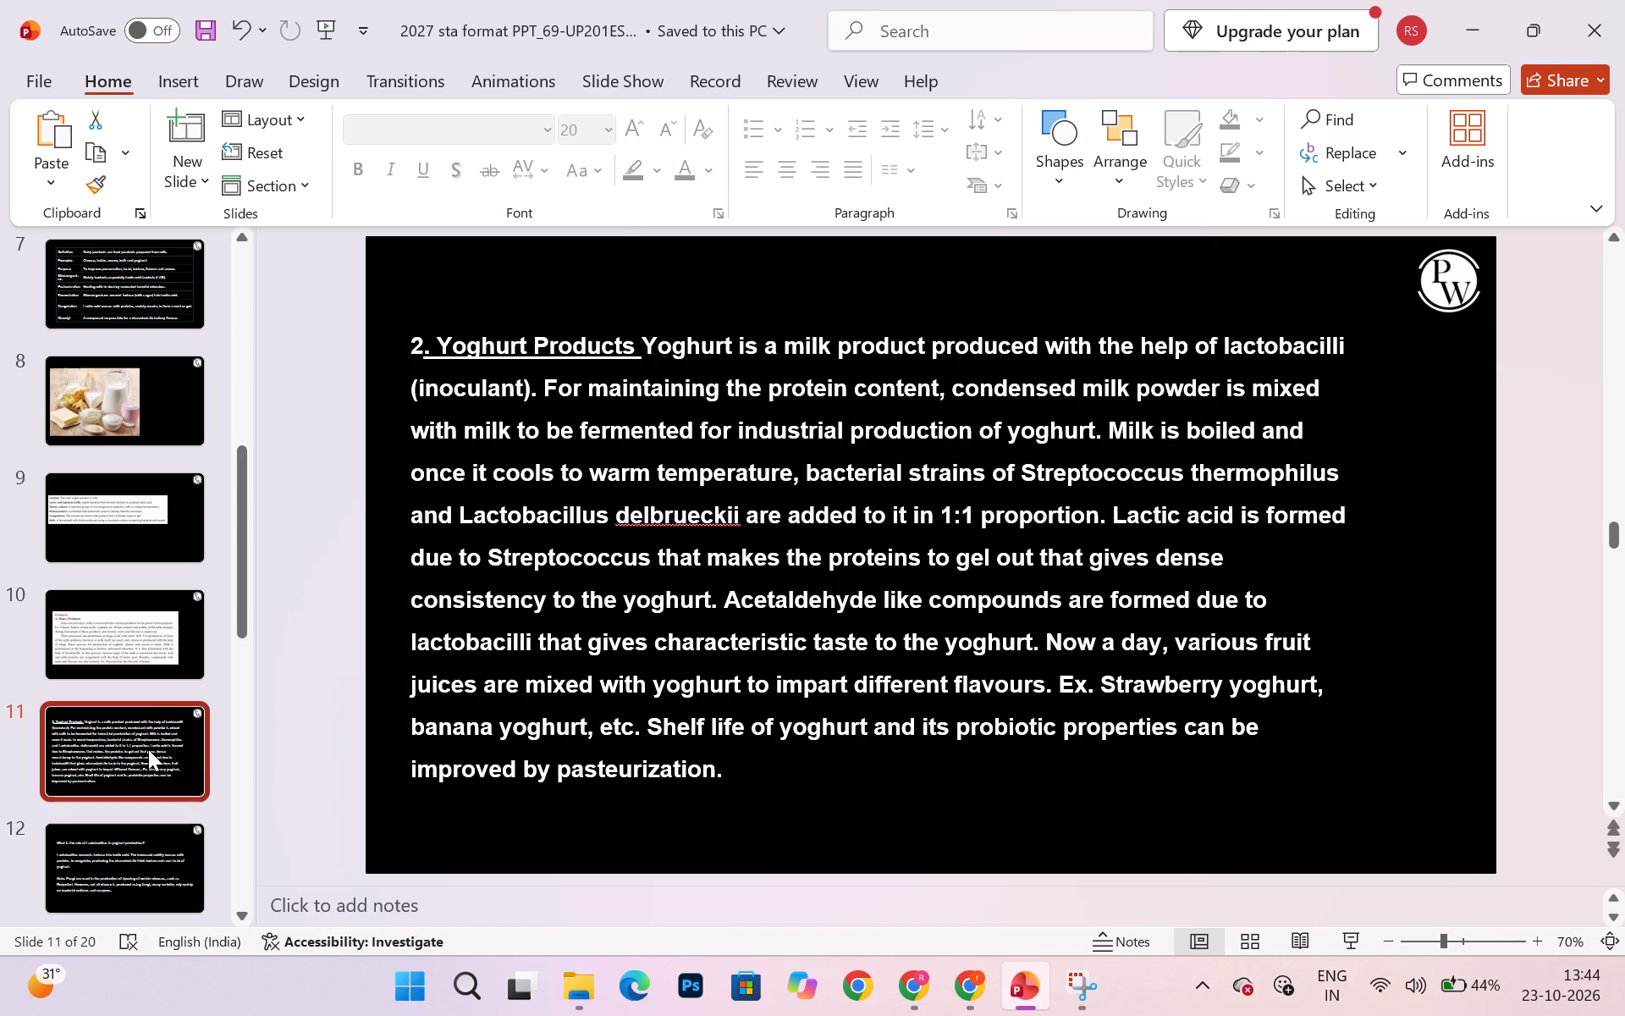
click(143, 642)
click(129, 757)
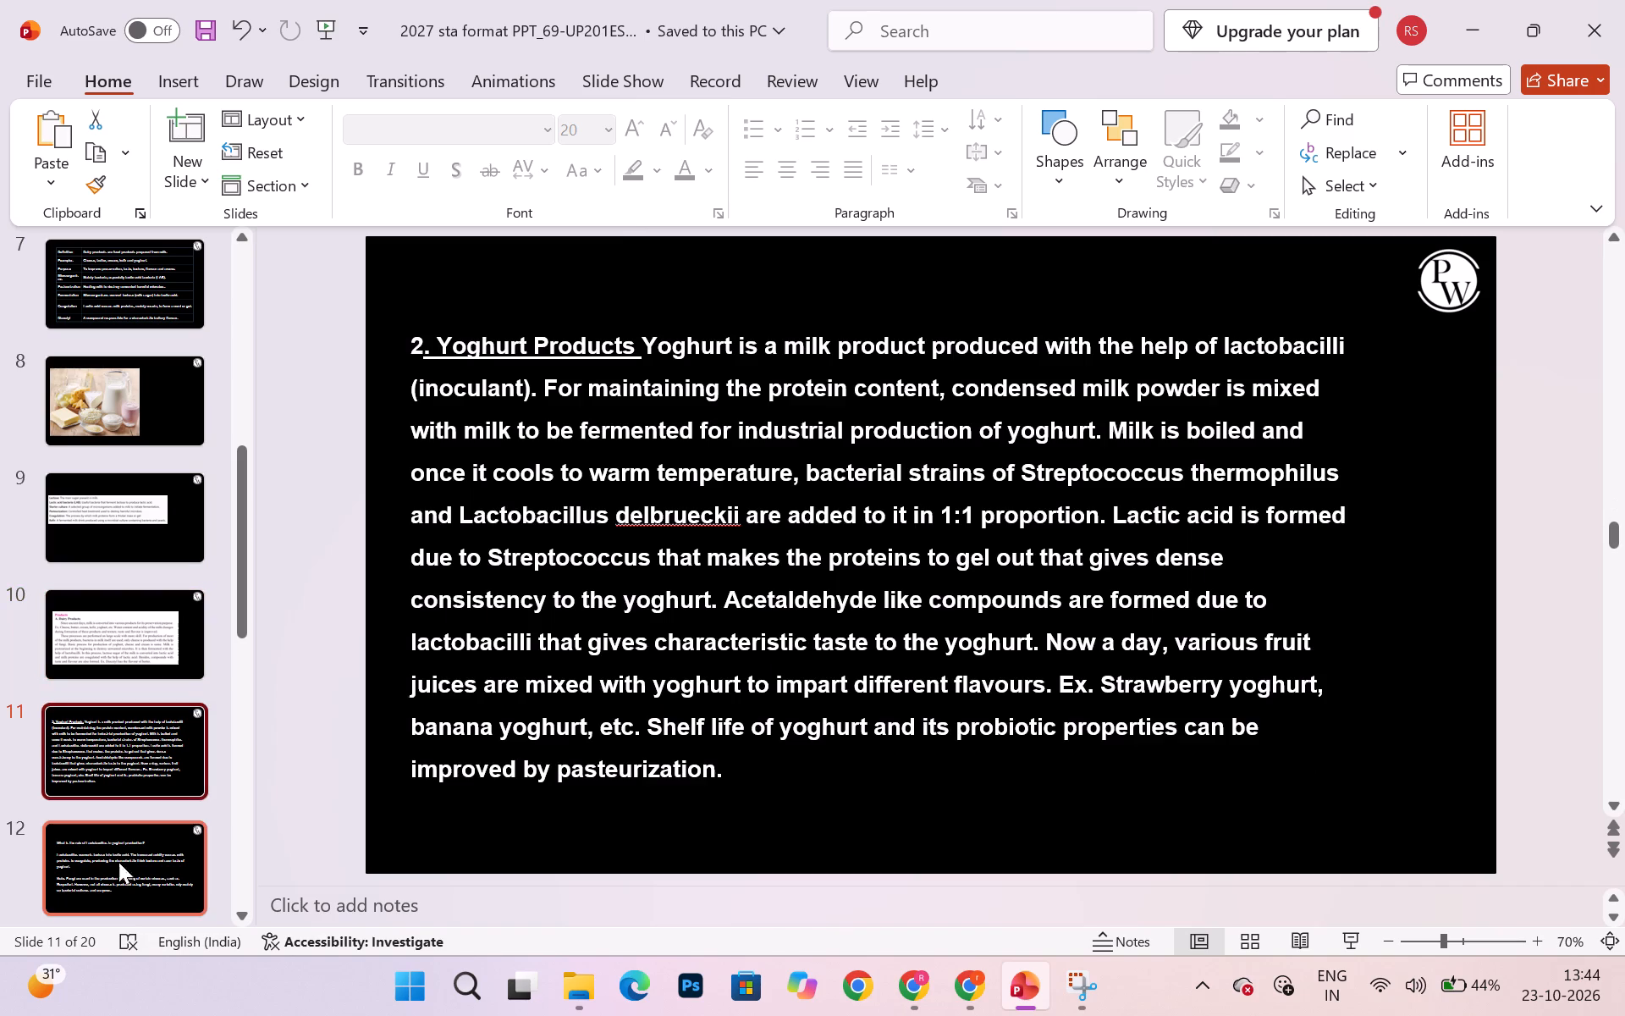
click(118, 870)
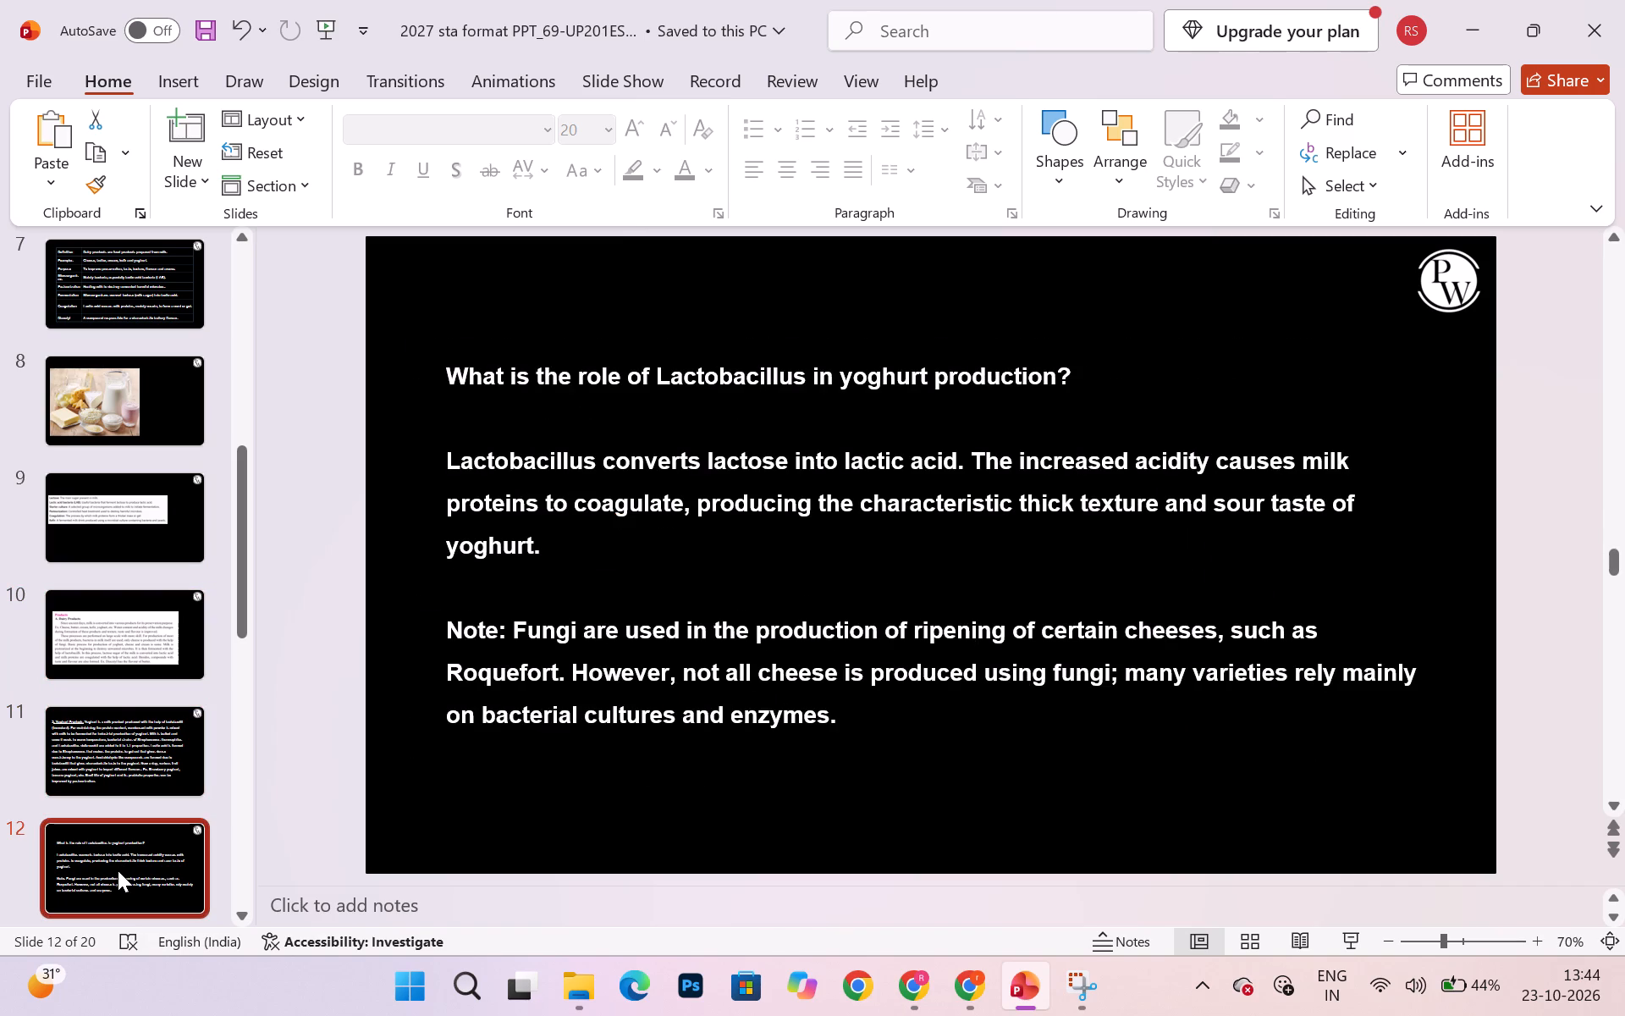
scroll(163, 798, down, 1)
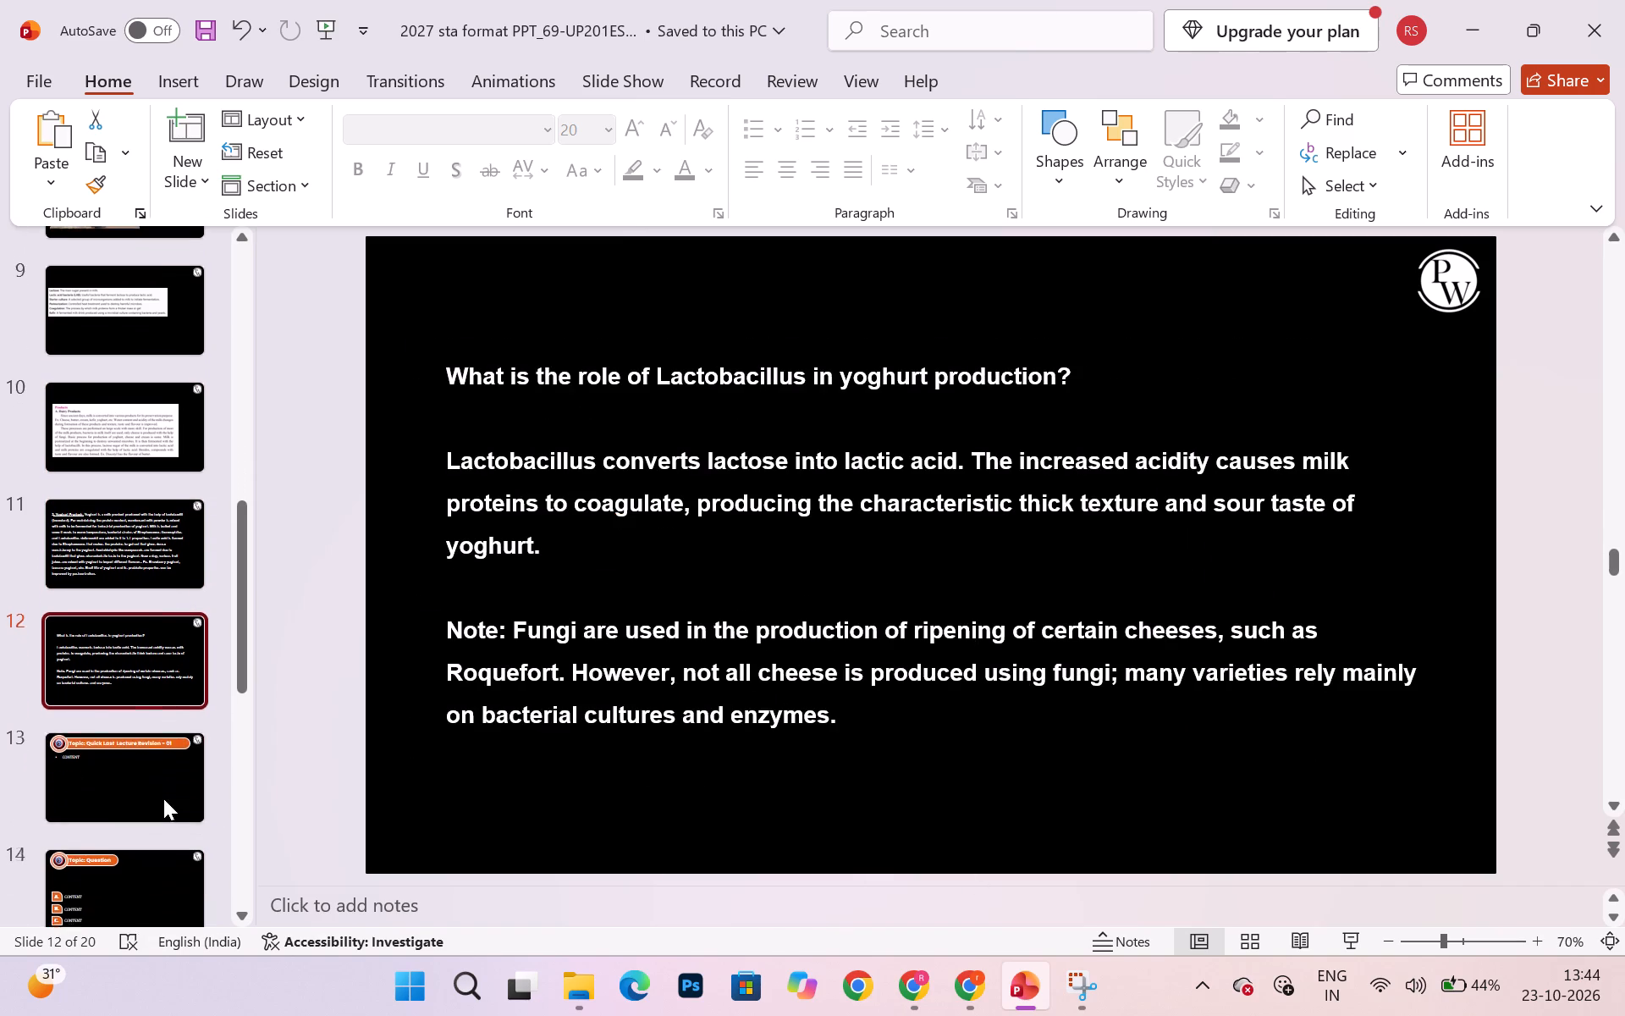
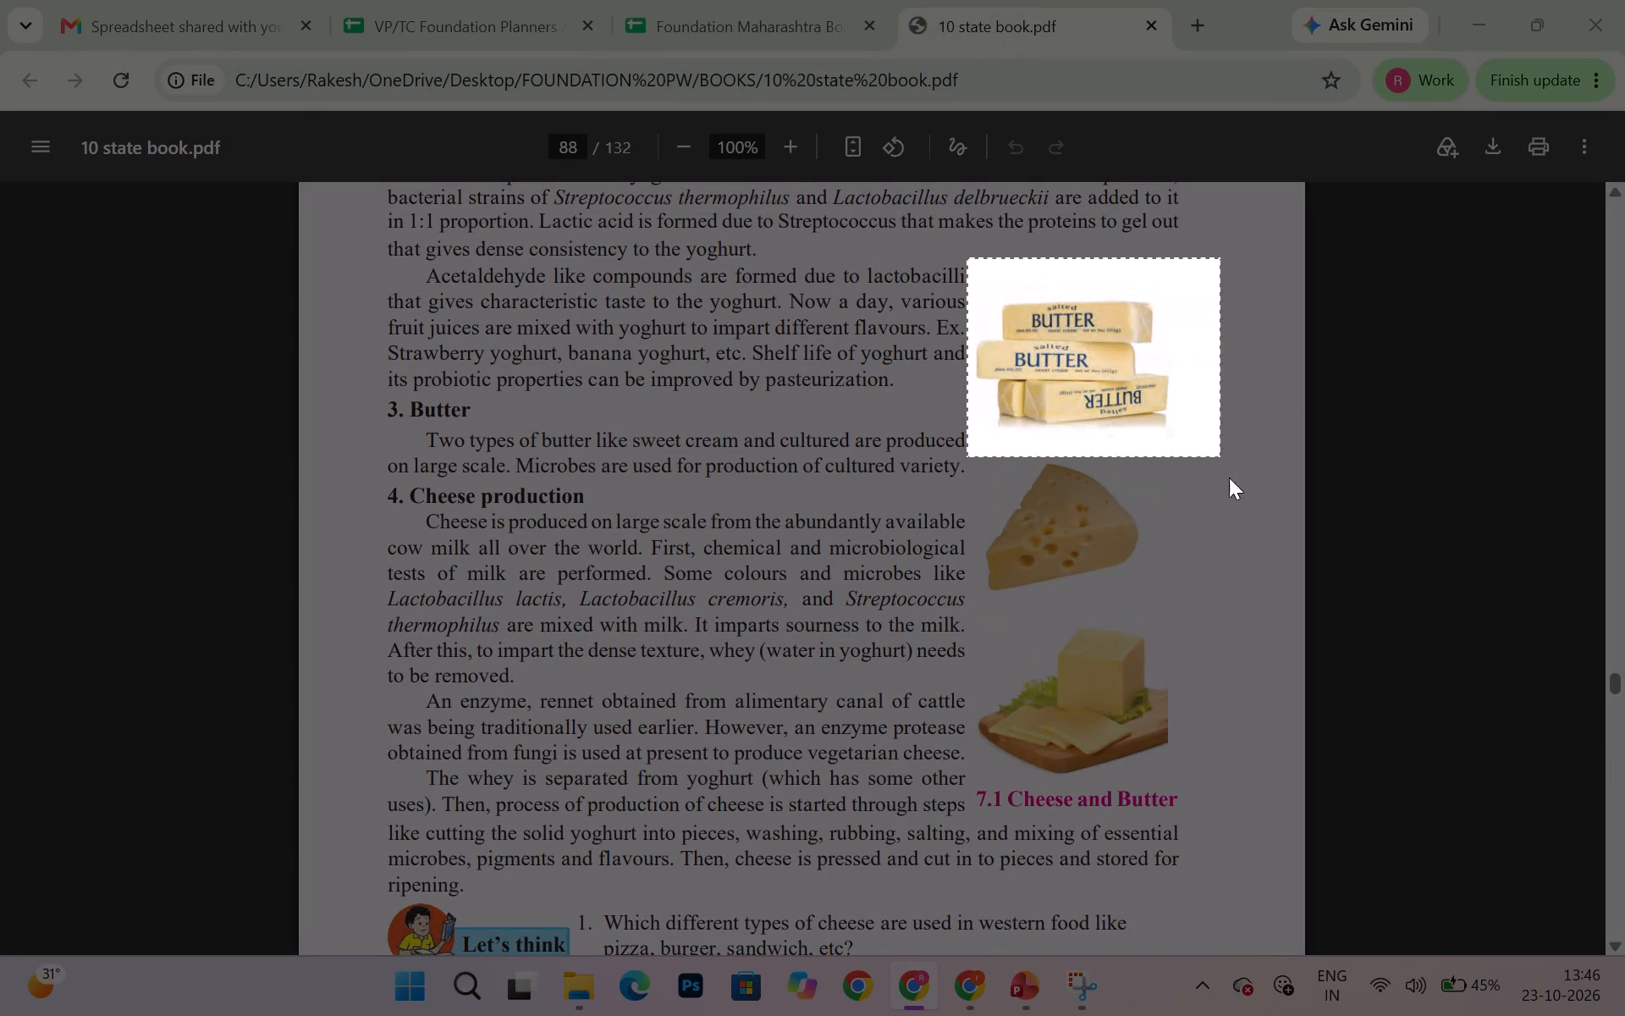
drag(1229, 478, 1223, 817)
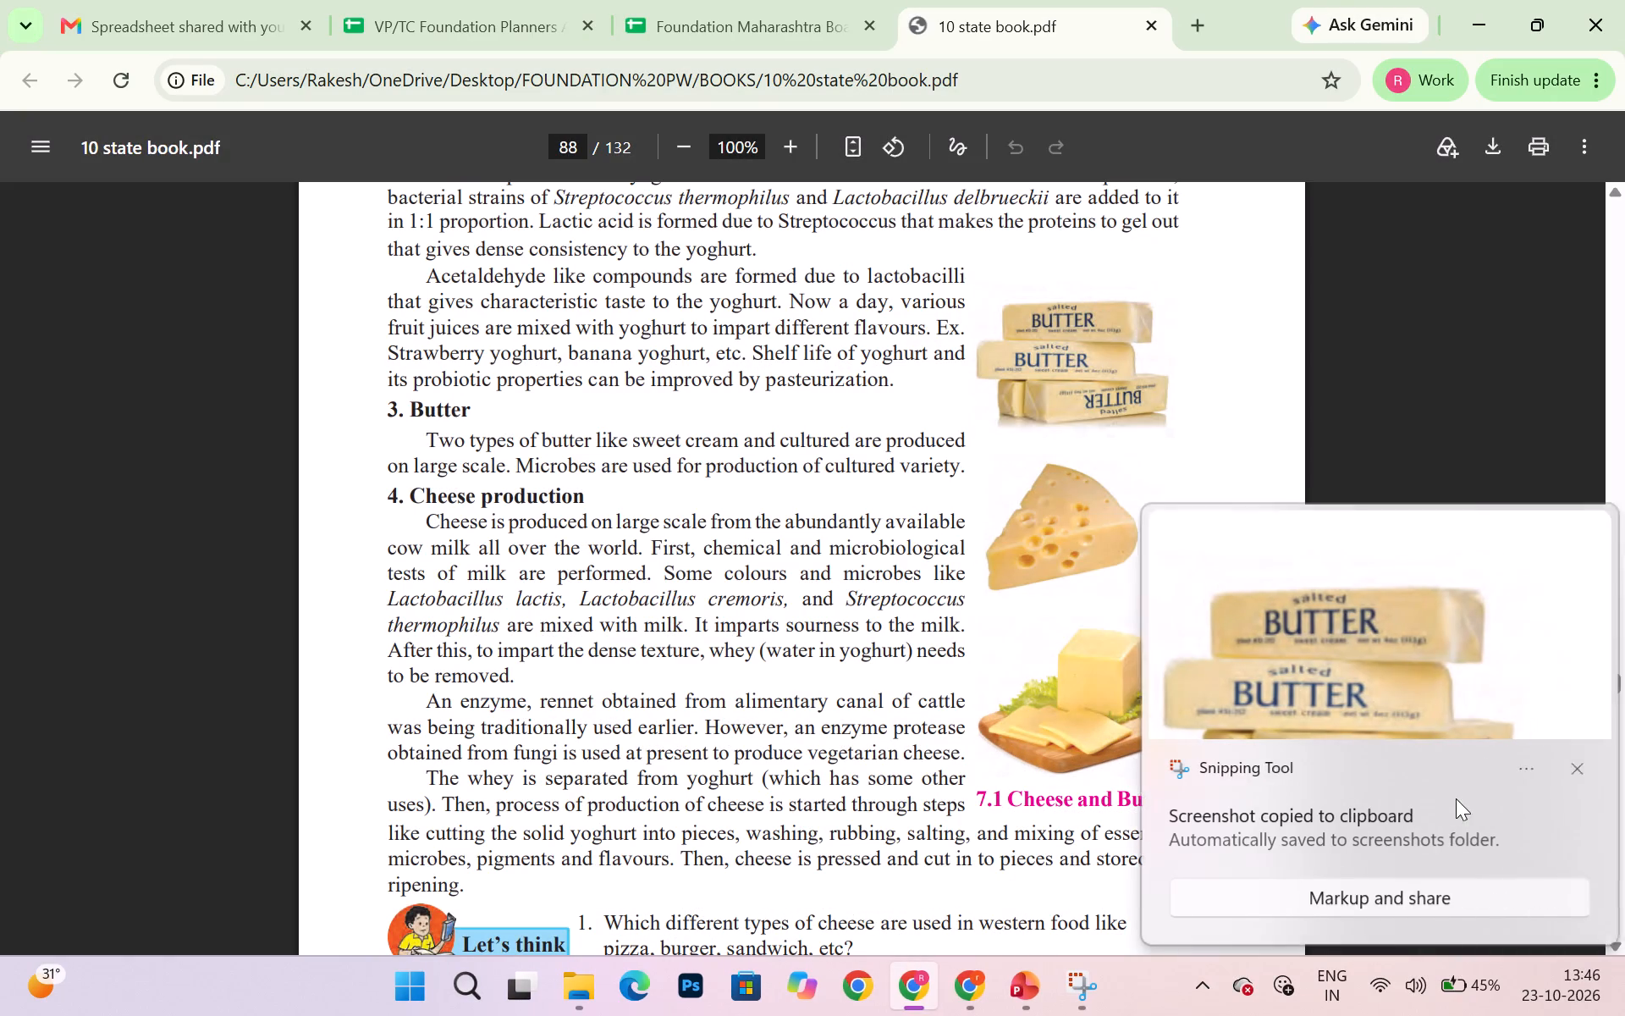
click(1341, 635)
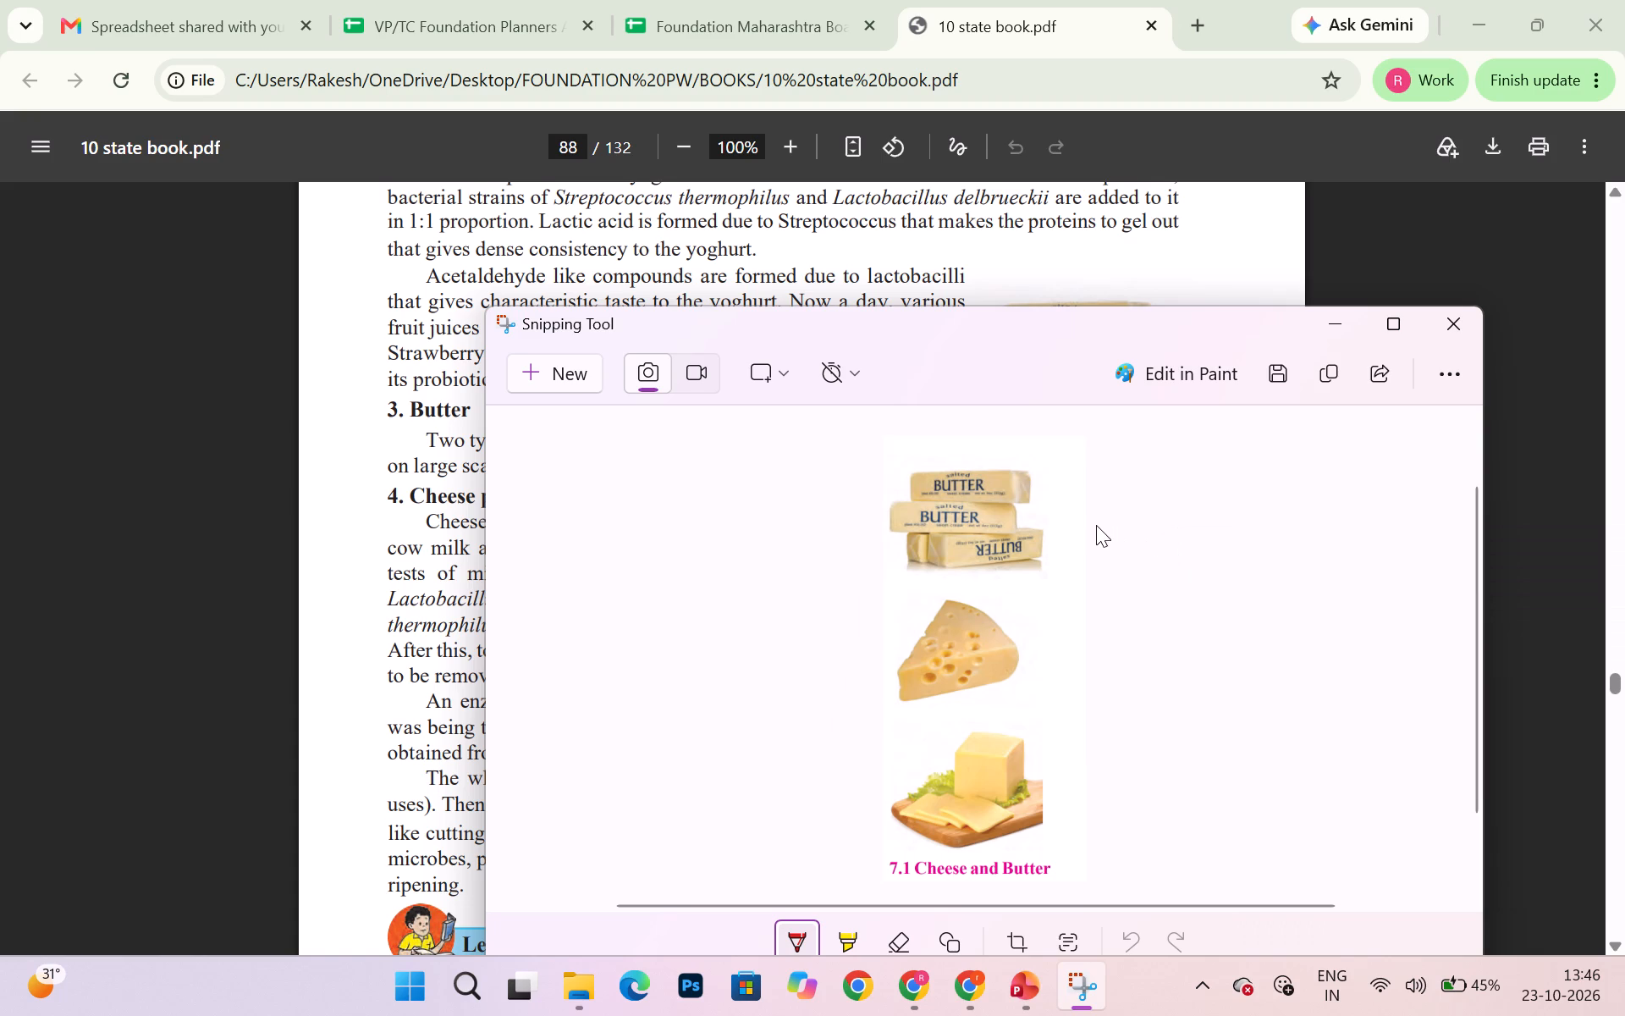
right_drag(978, 555, 1000, 537)
click(1049, 611)
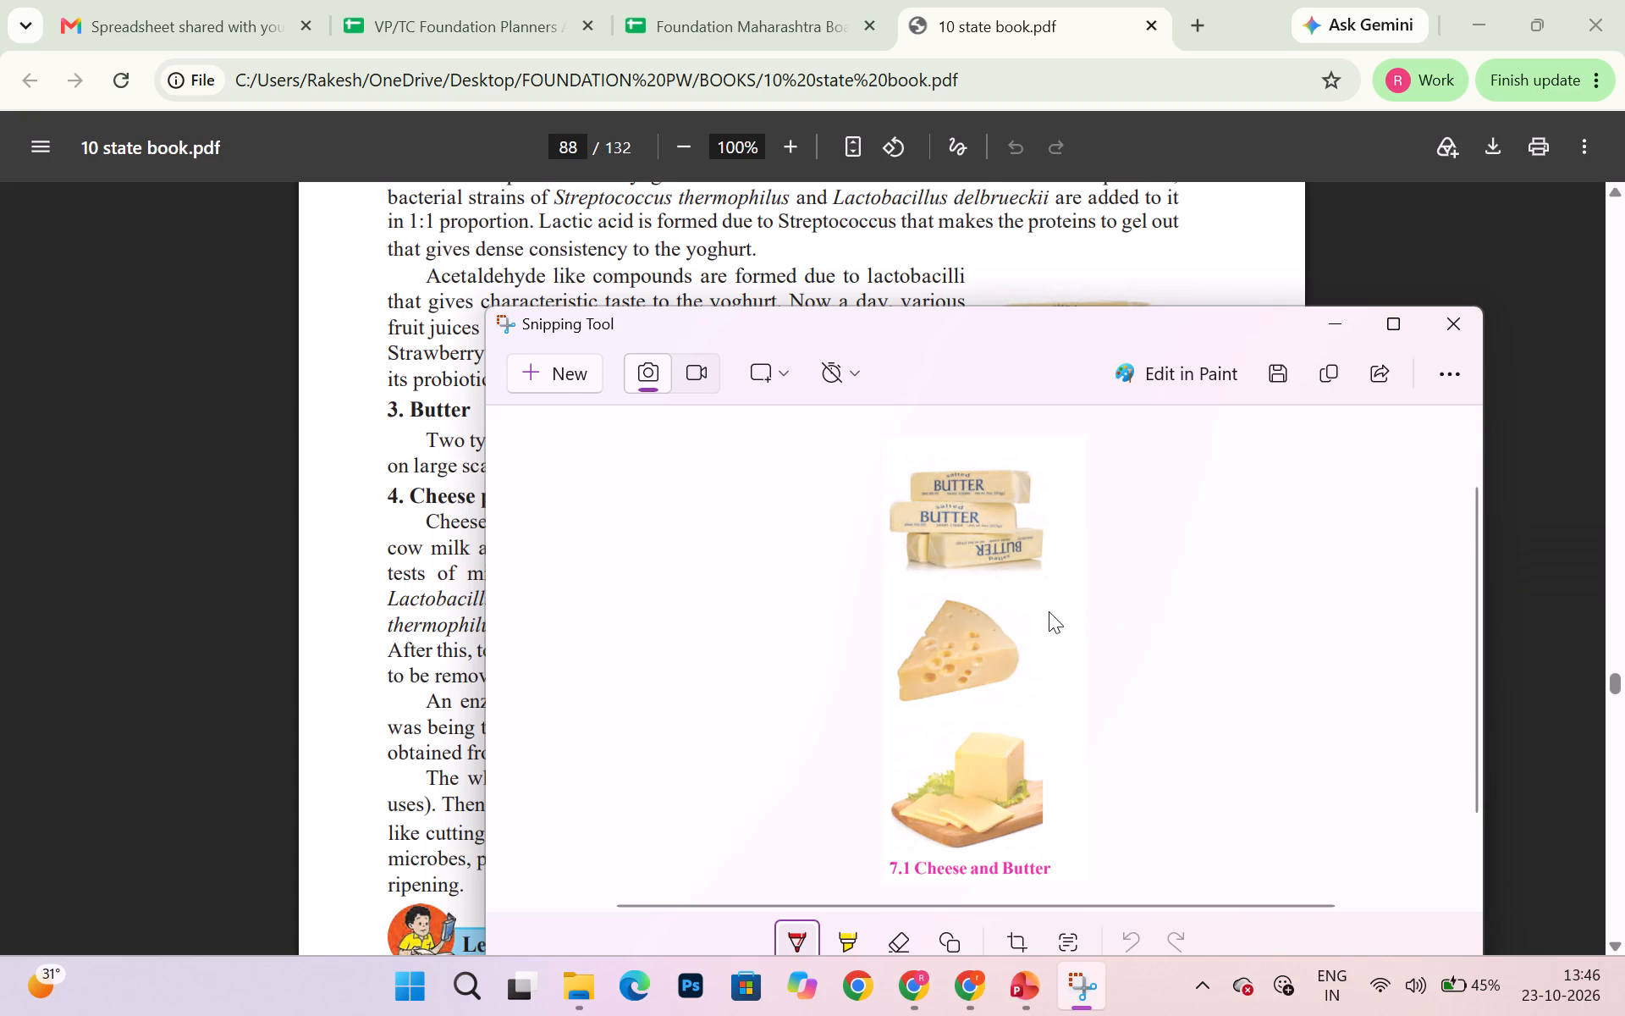
In PowerPoint, add a new slide after slide 12, paste the butter and cheese picture and enlarge it to about 17.3 by 7.89 cm beside the slide's right edge.
click(1030, 977)
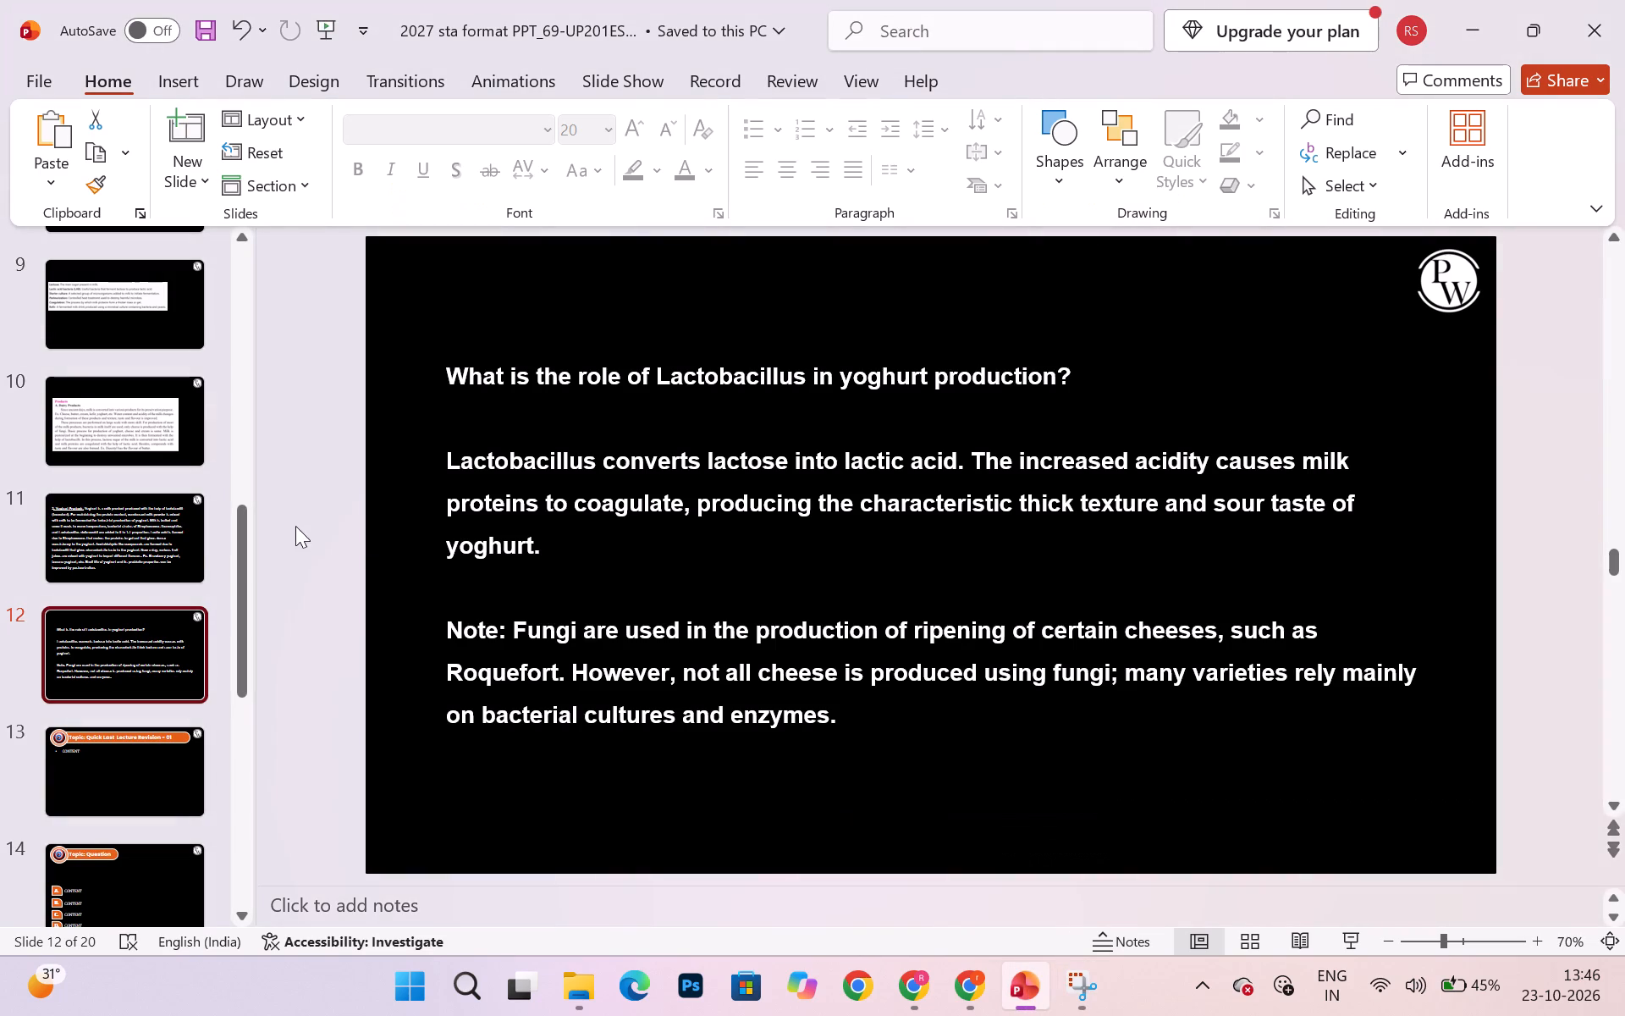
click(180, 108)
key(ctrl+v)
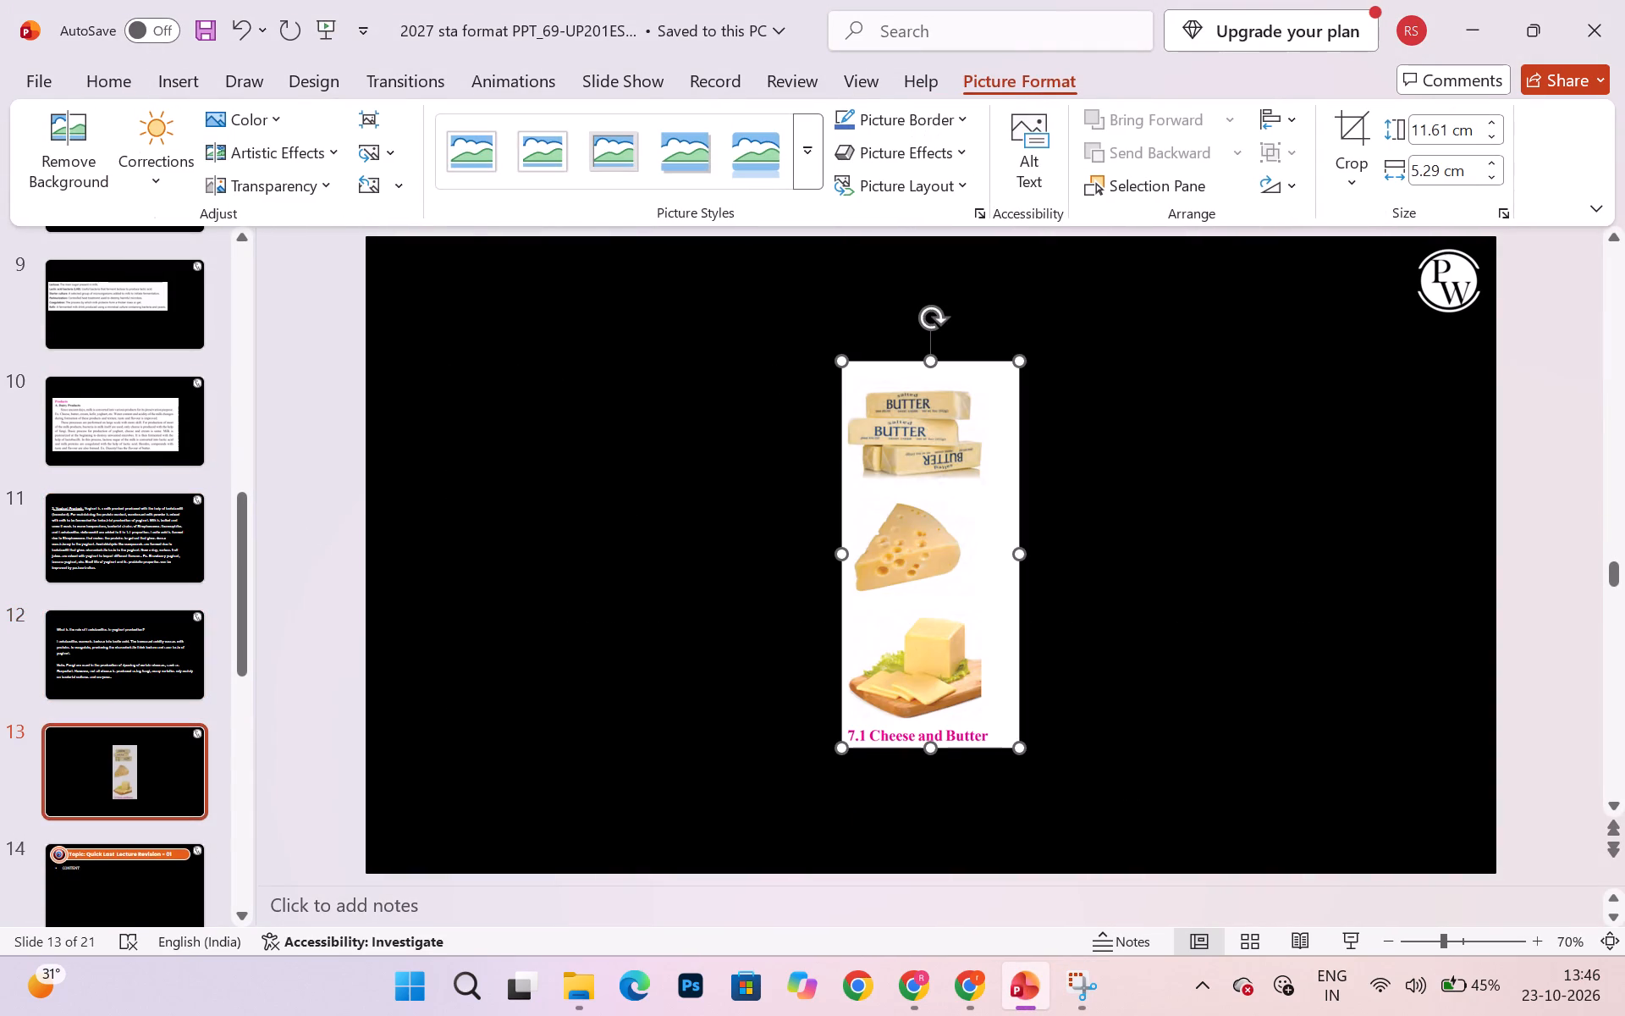
drag(923, 476, 1193, 401)
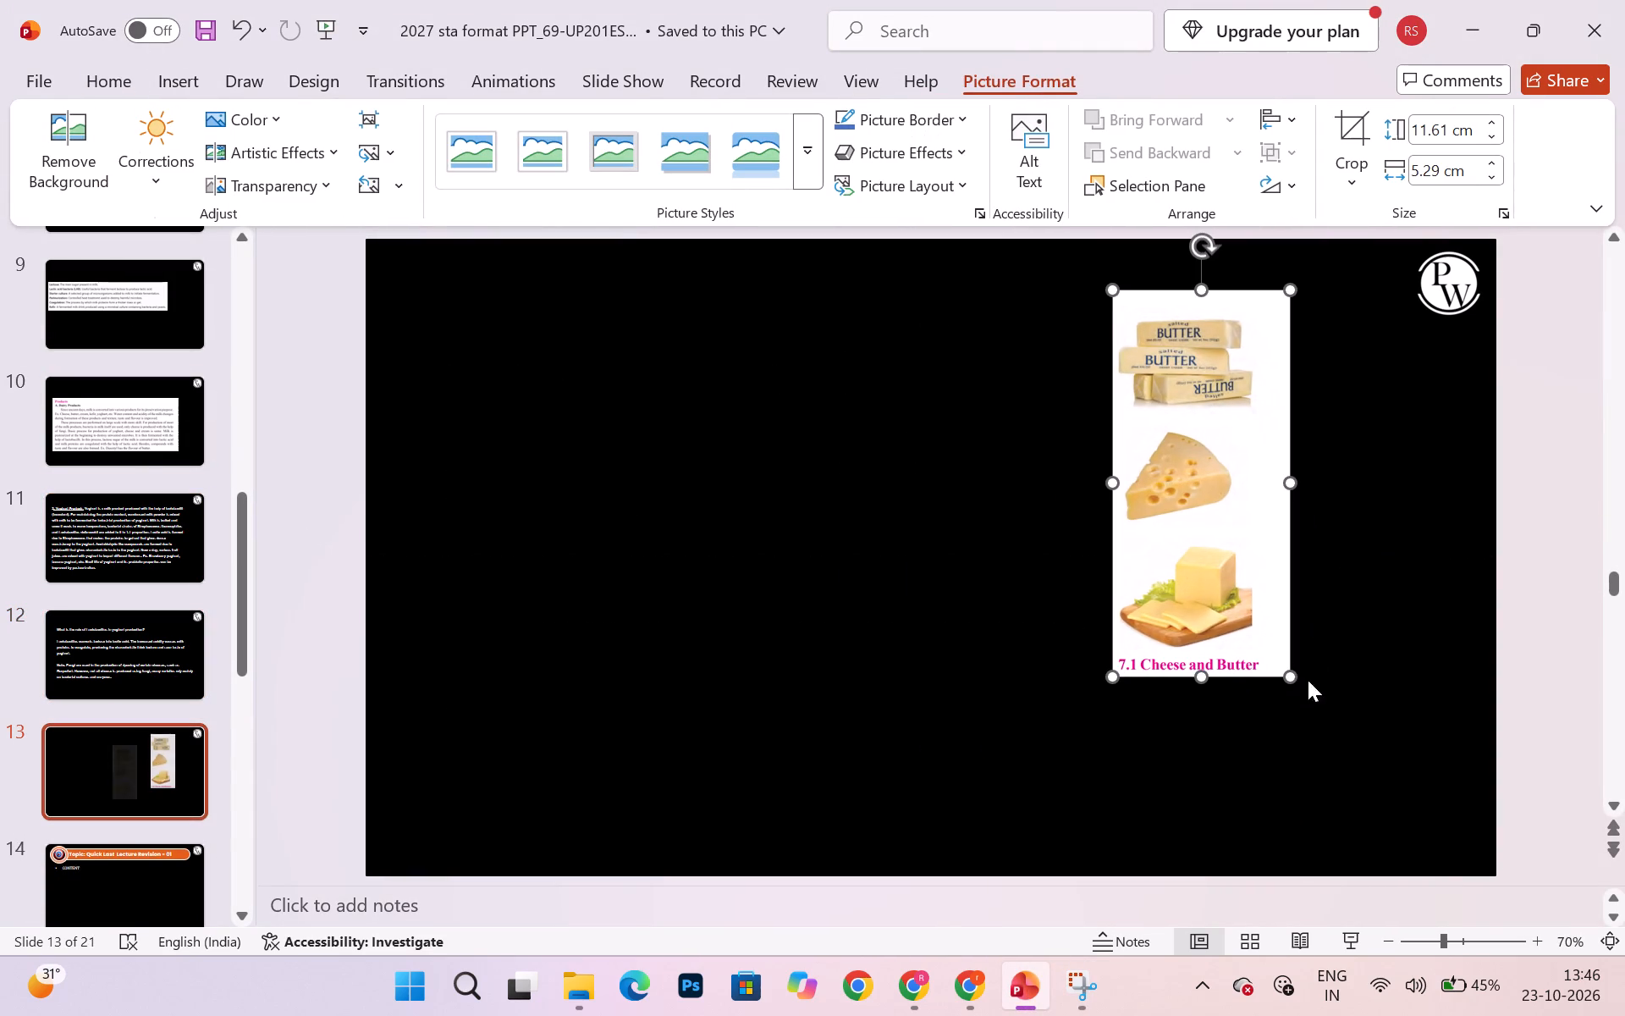
drag(1289, 671, 1375, 812)
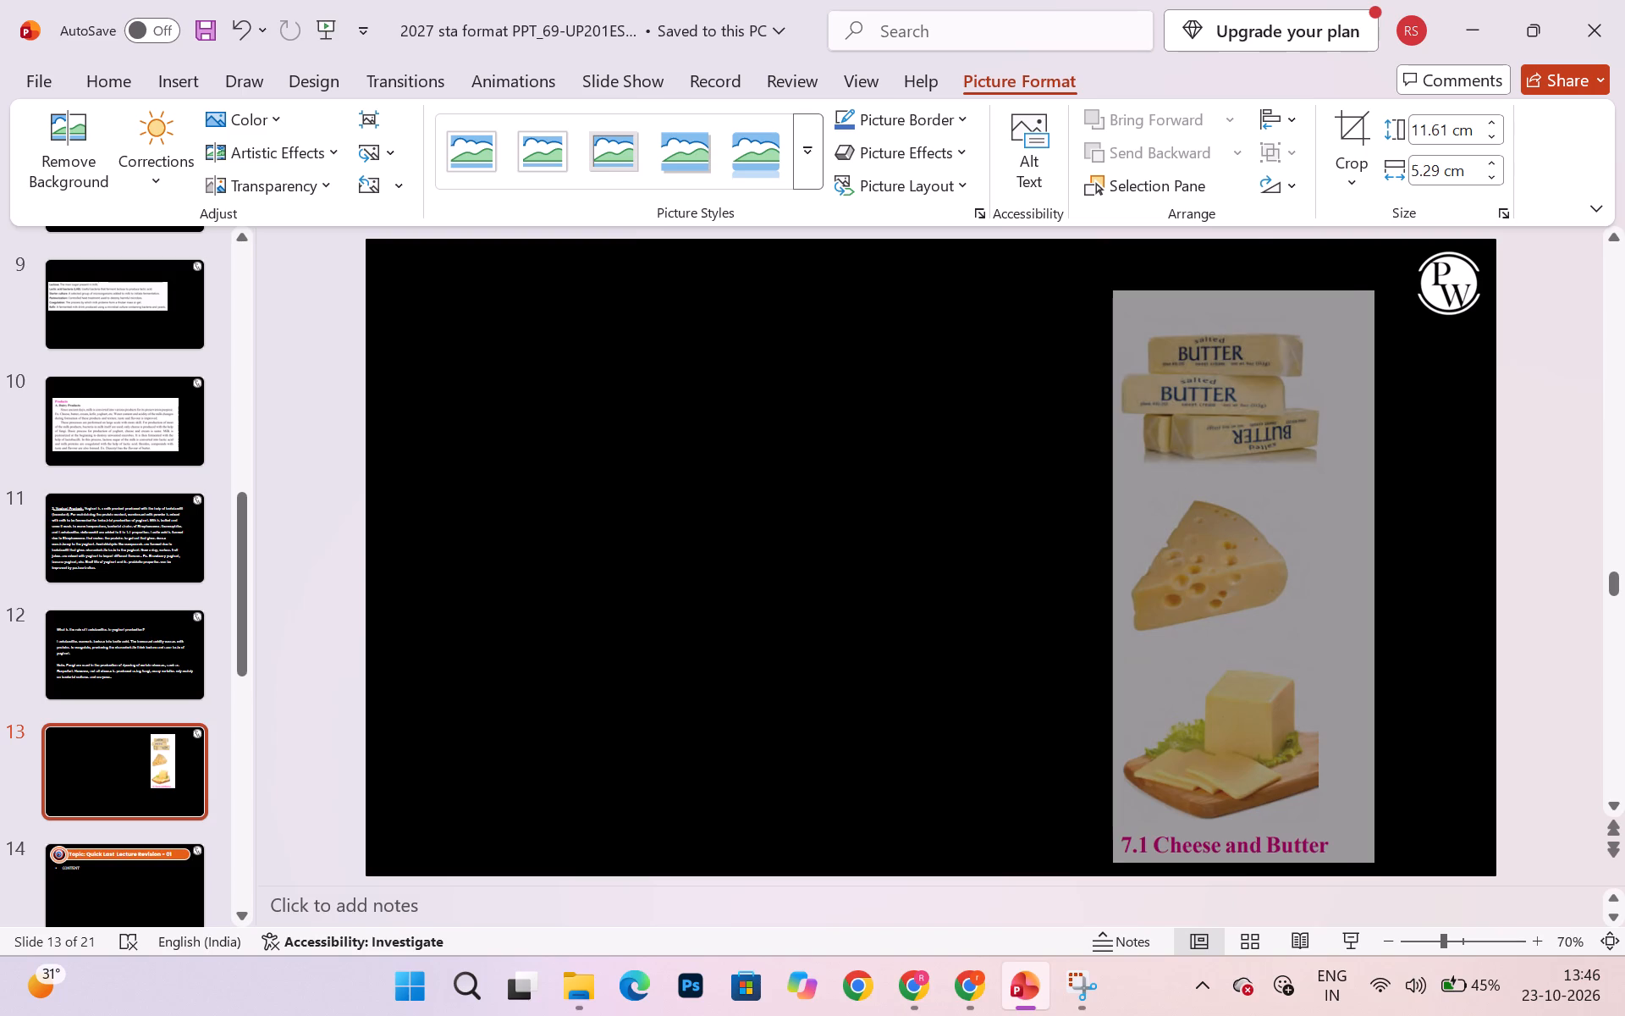
drag(1375, 812, 1376, 805)
Switch back to page 88 of the 10 state book PDF in Chrome.
click(988, 976)
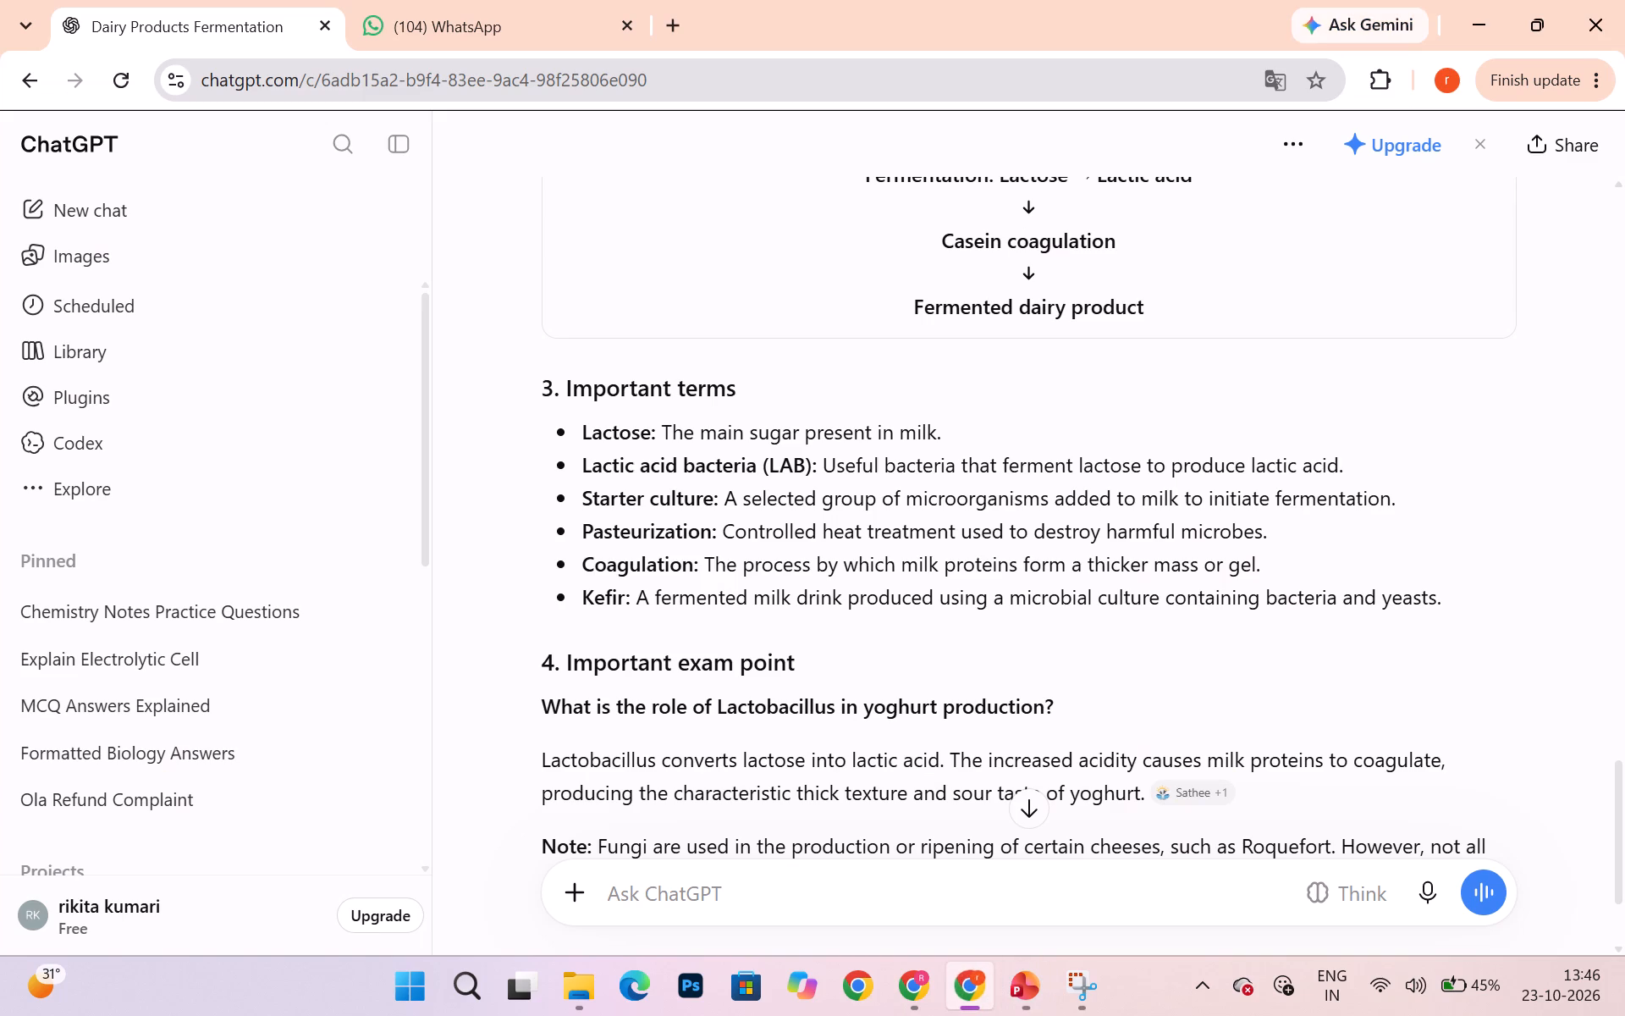
click(911, 992)
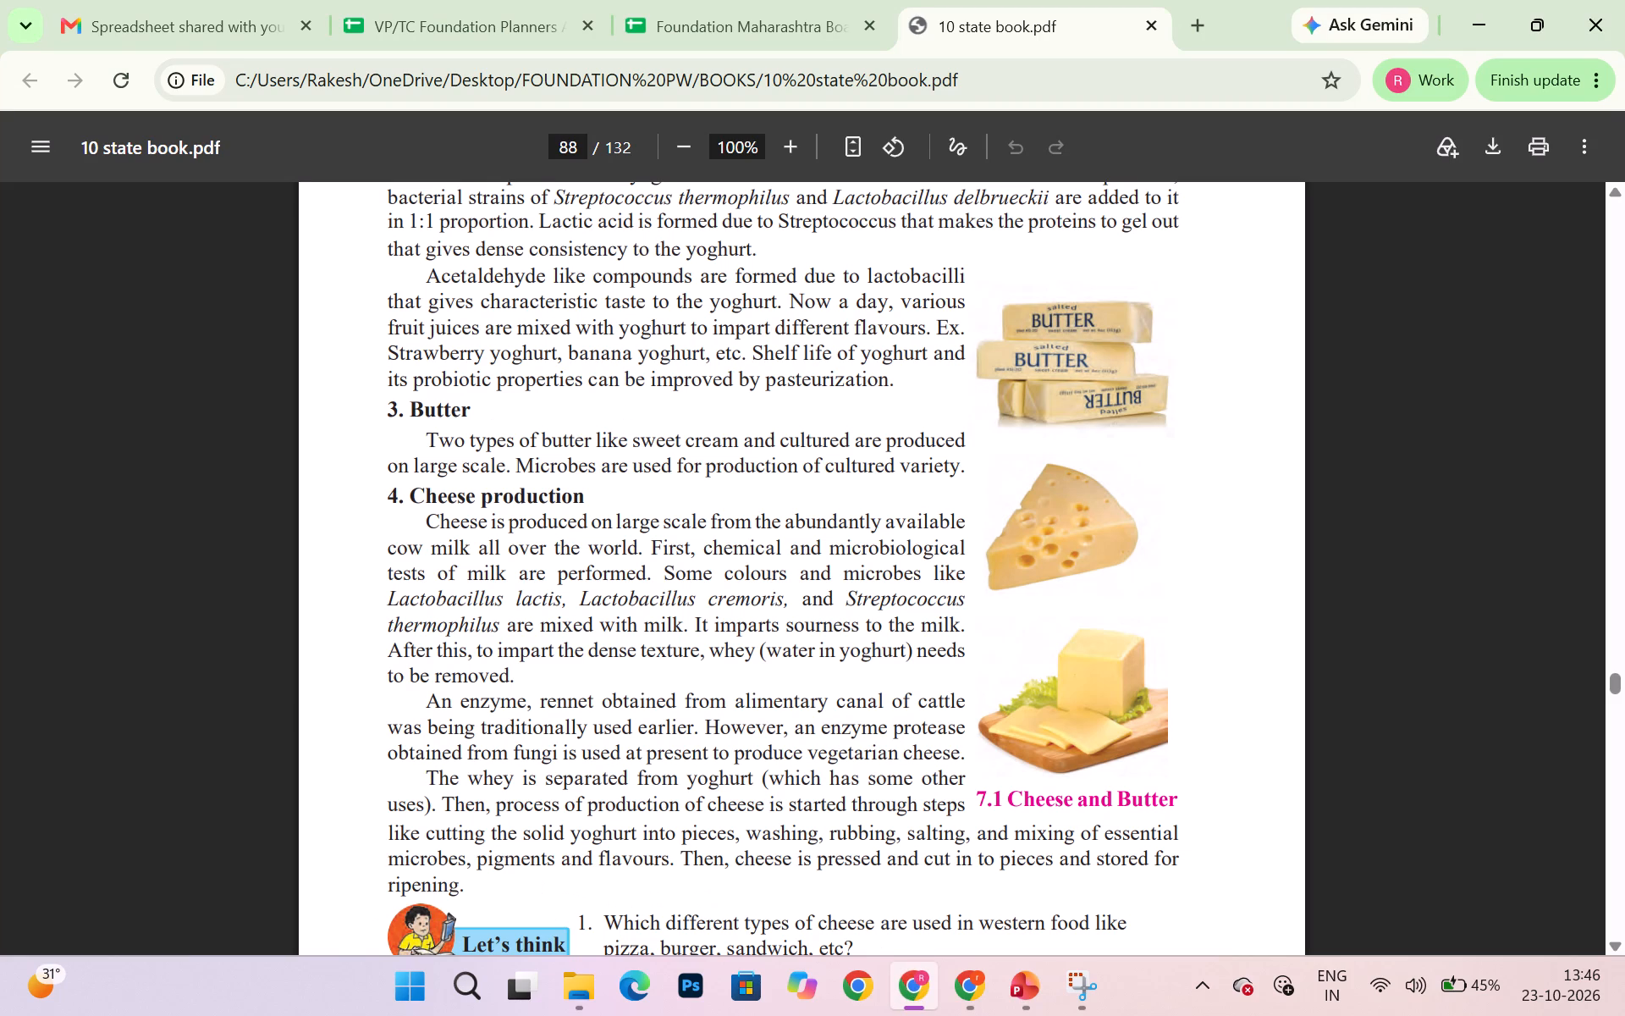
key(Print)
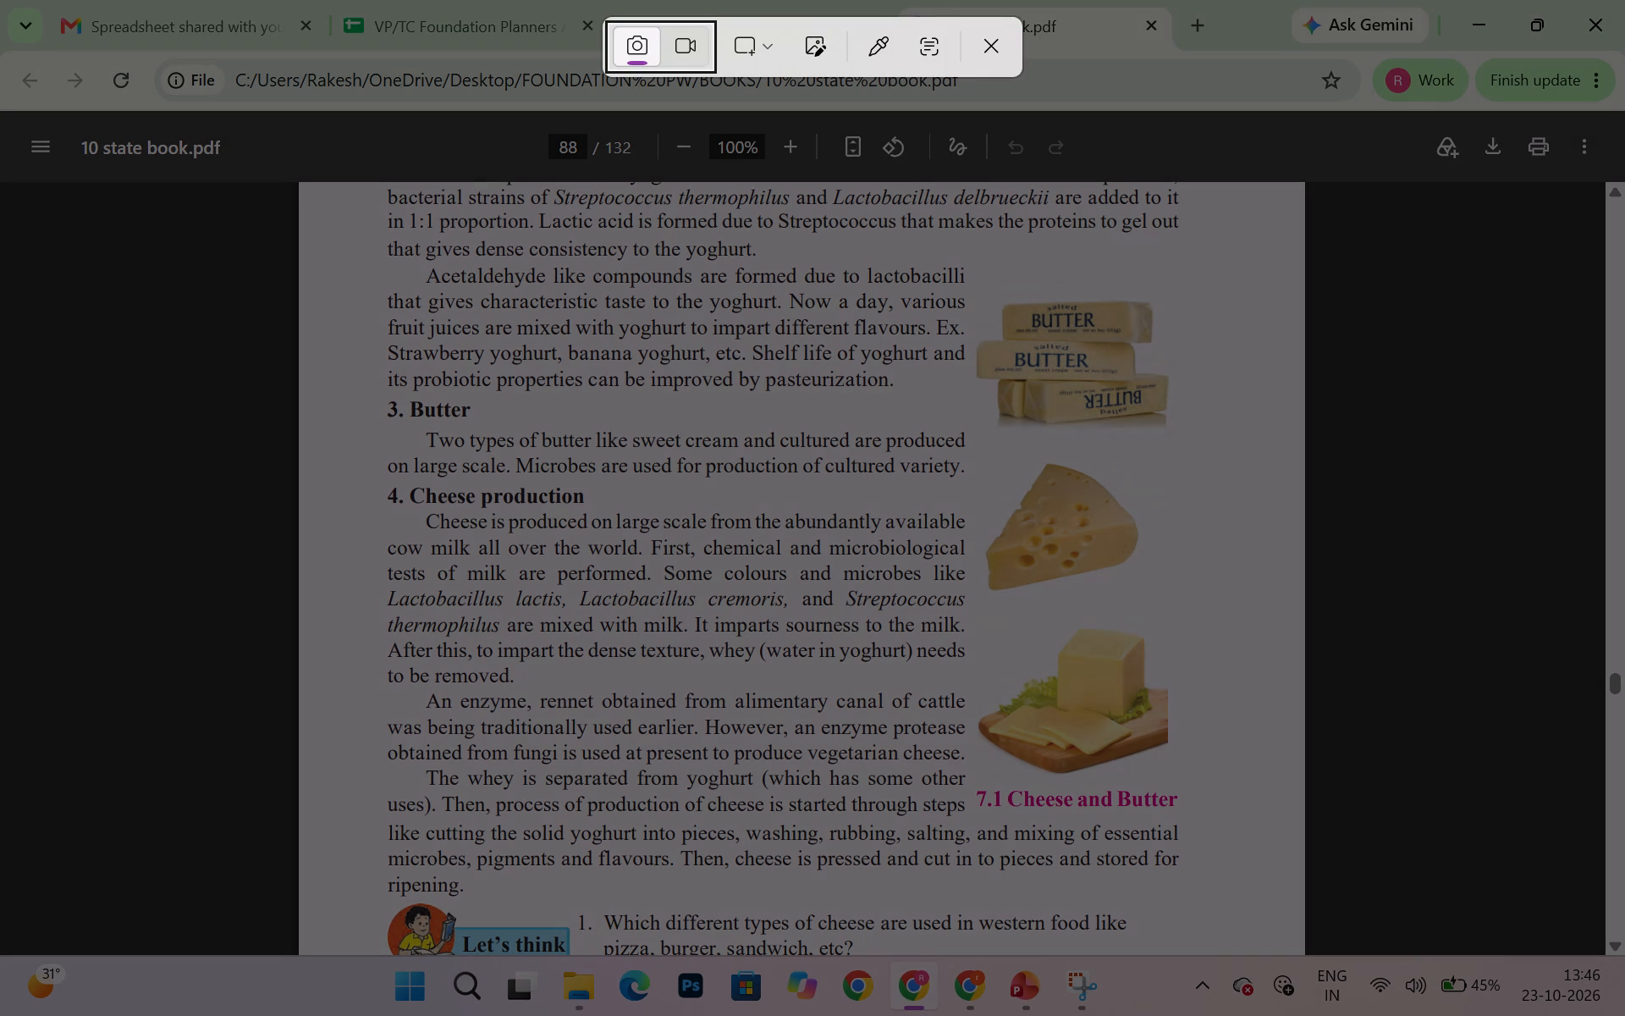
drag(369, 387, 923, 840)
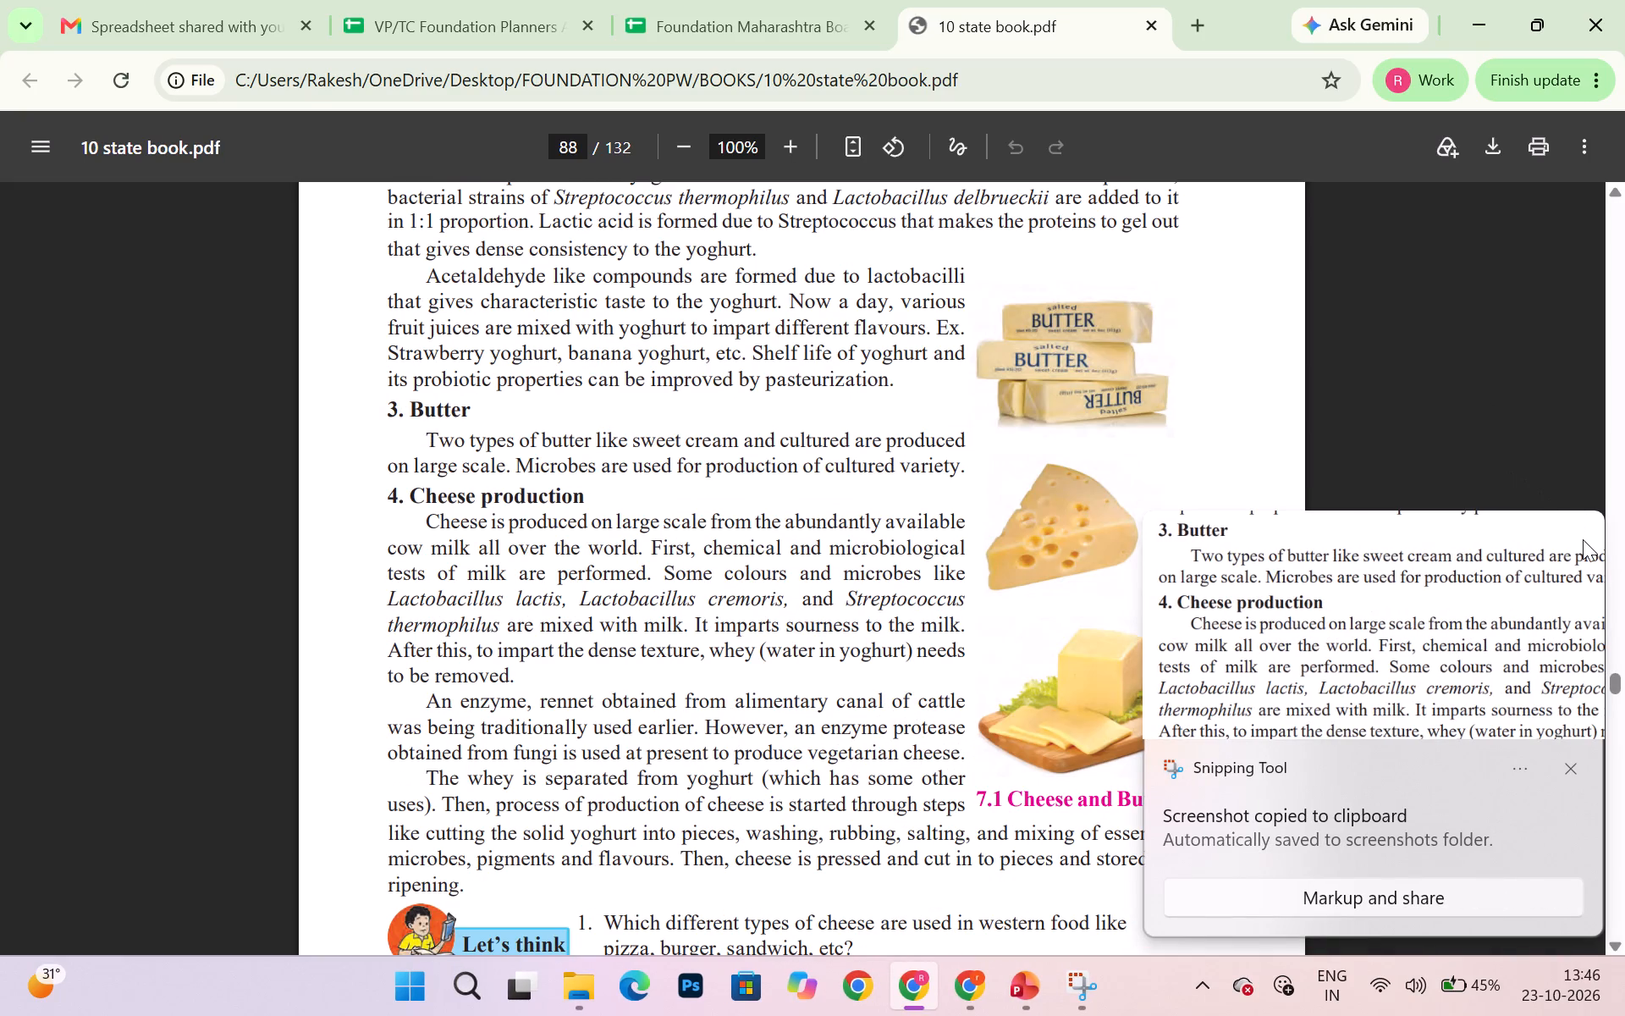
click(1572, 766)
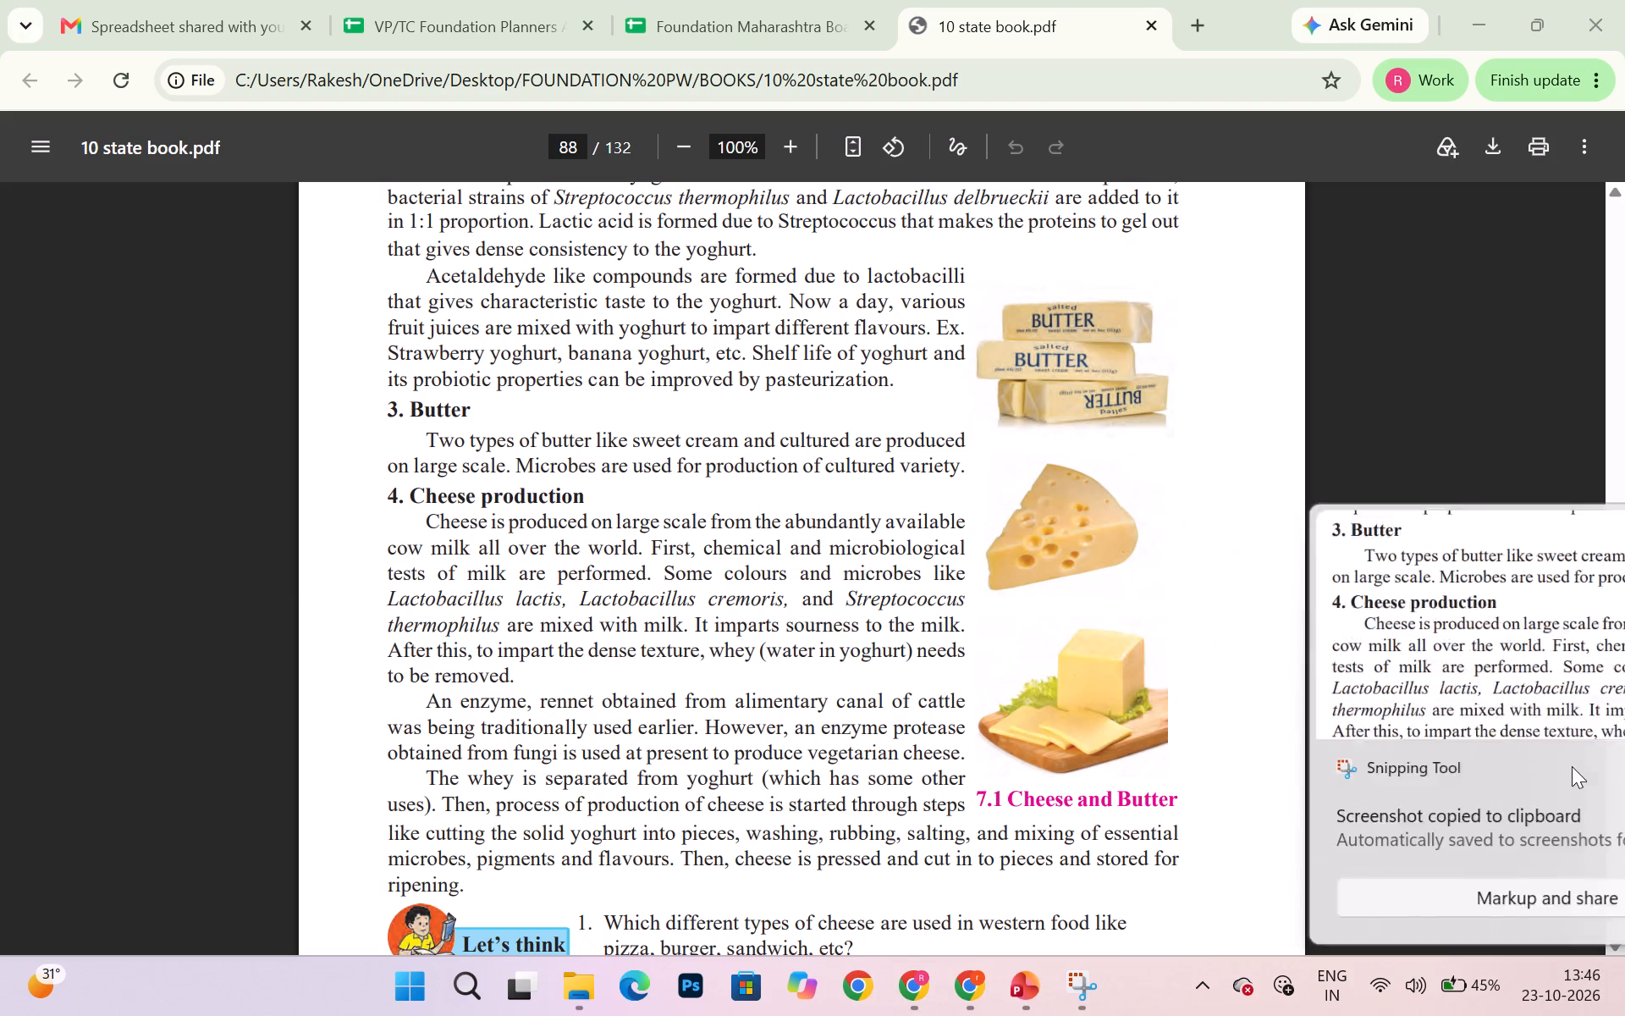
Snip the Butter and Cheese production text down to "started through steps", leaving out the pictures, and copy the snip.
key(Print)
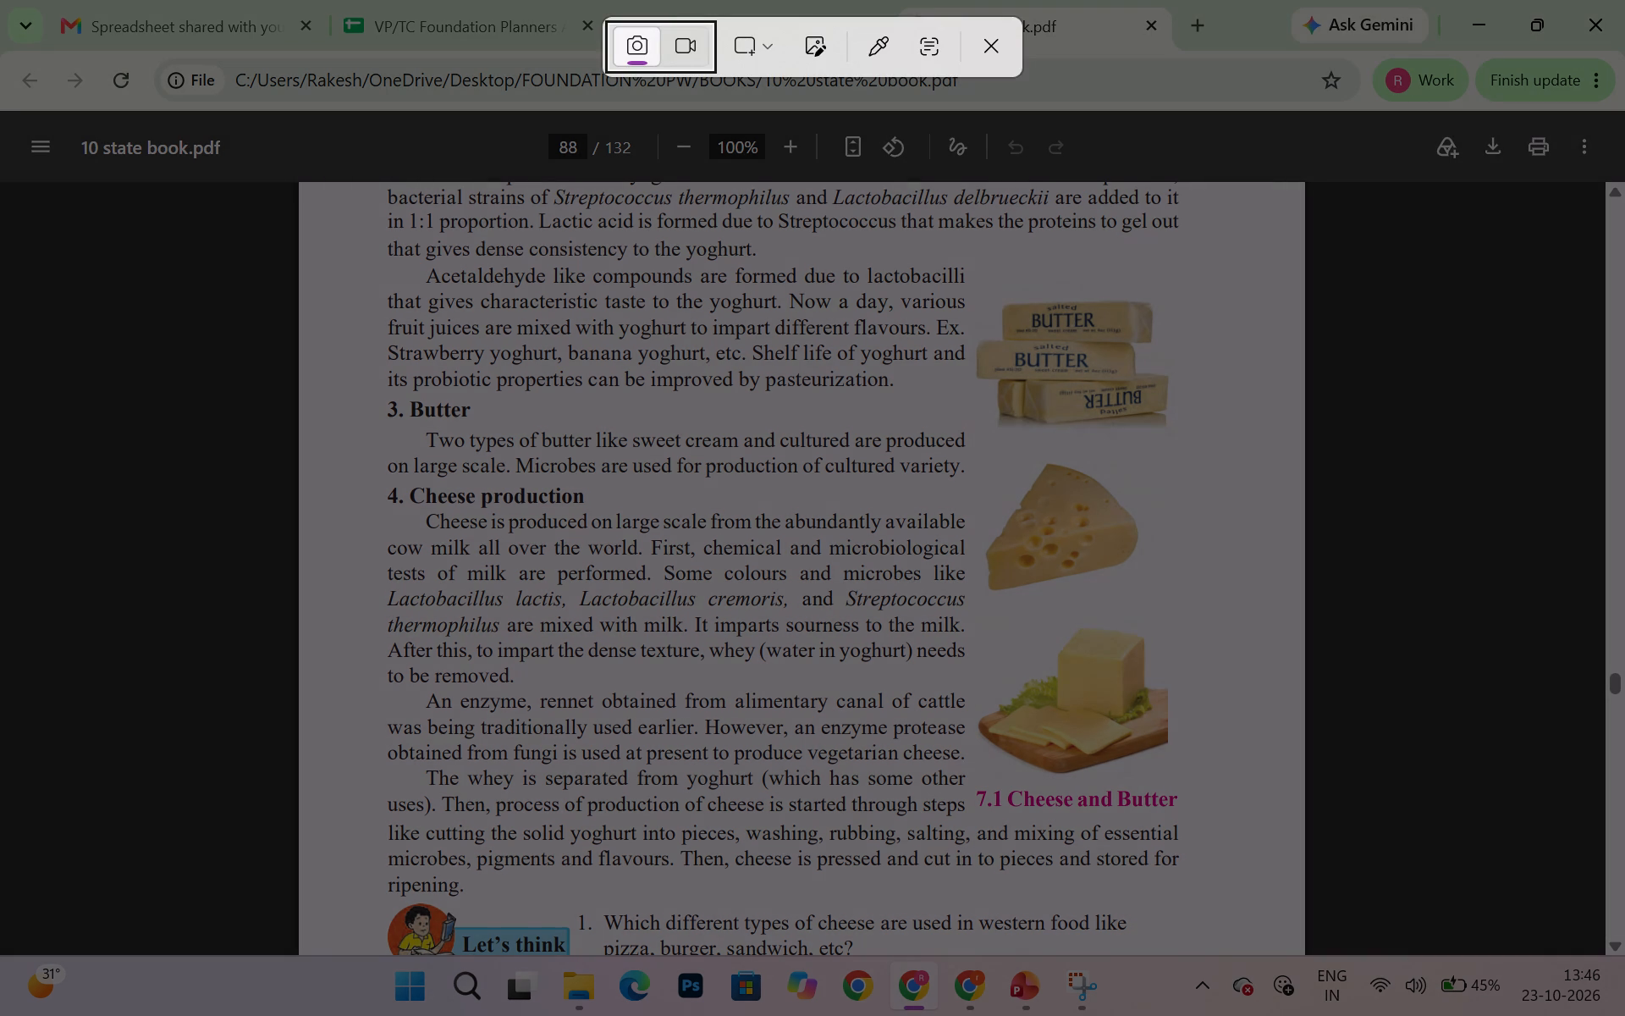
drag(367, 396, 989, 802)
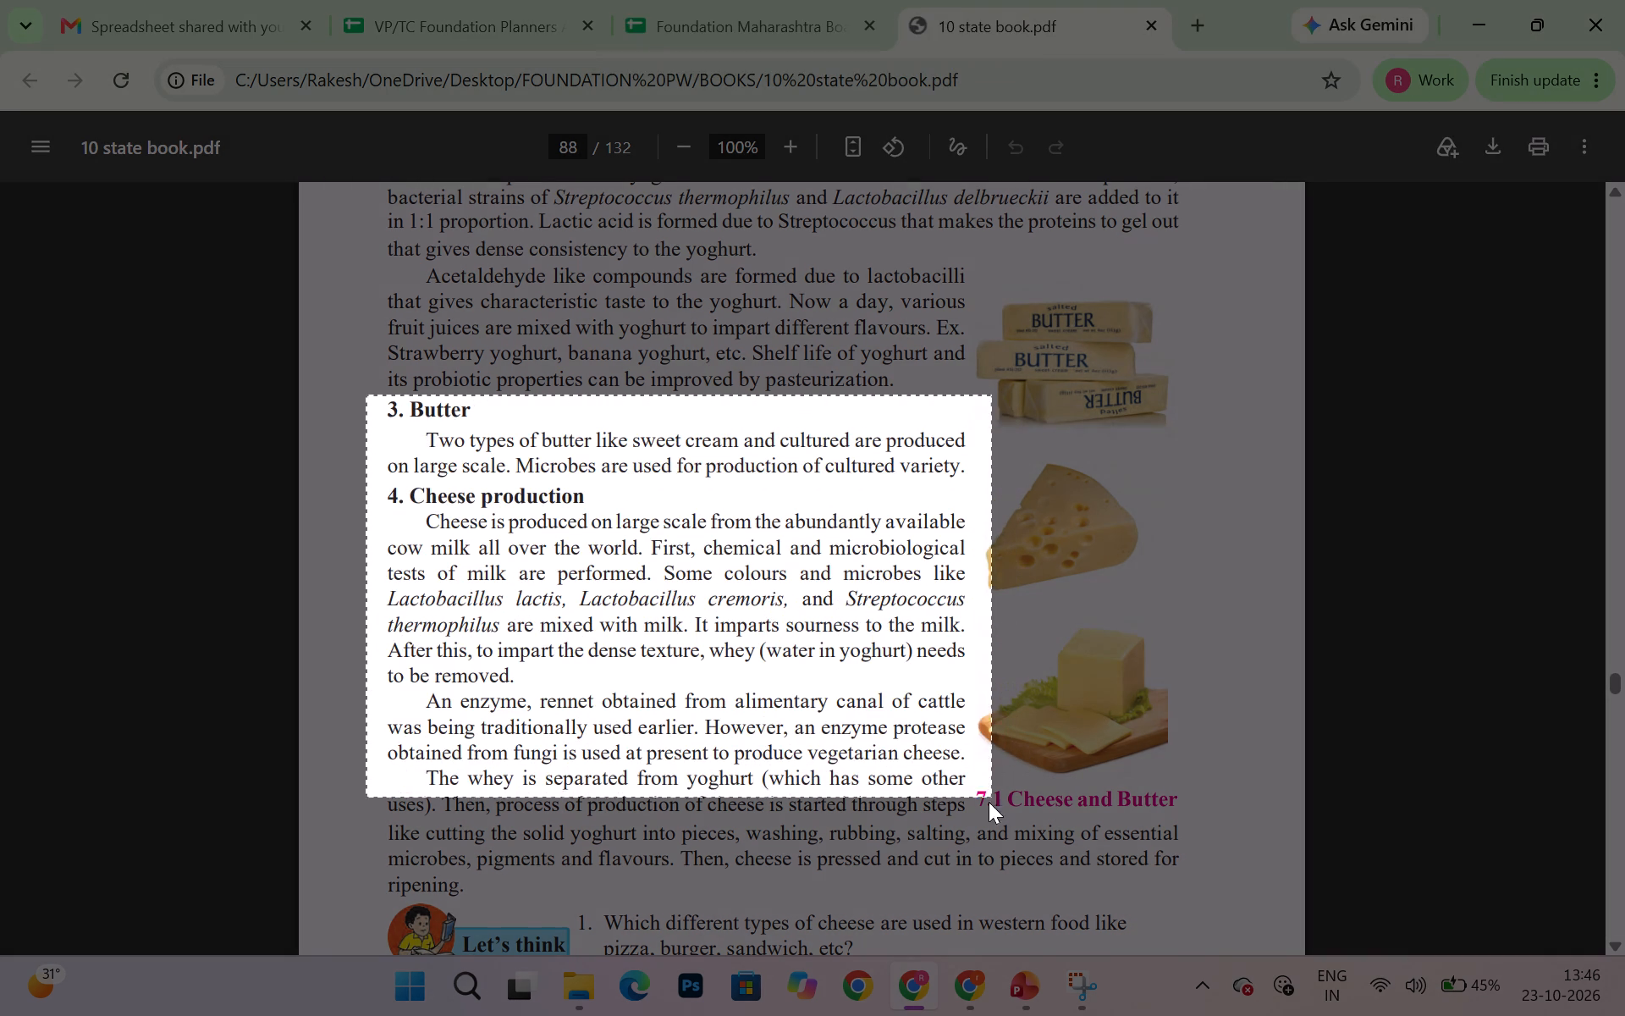
drag(989, 802, 971, 830)
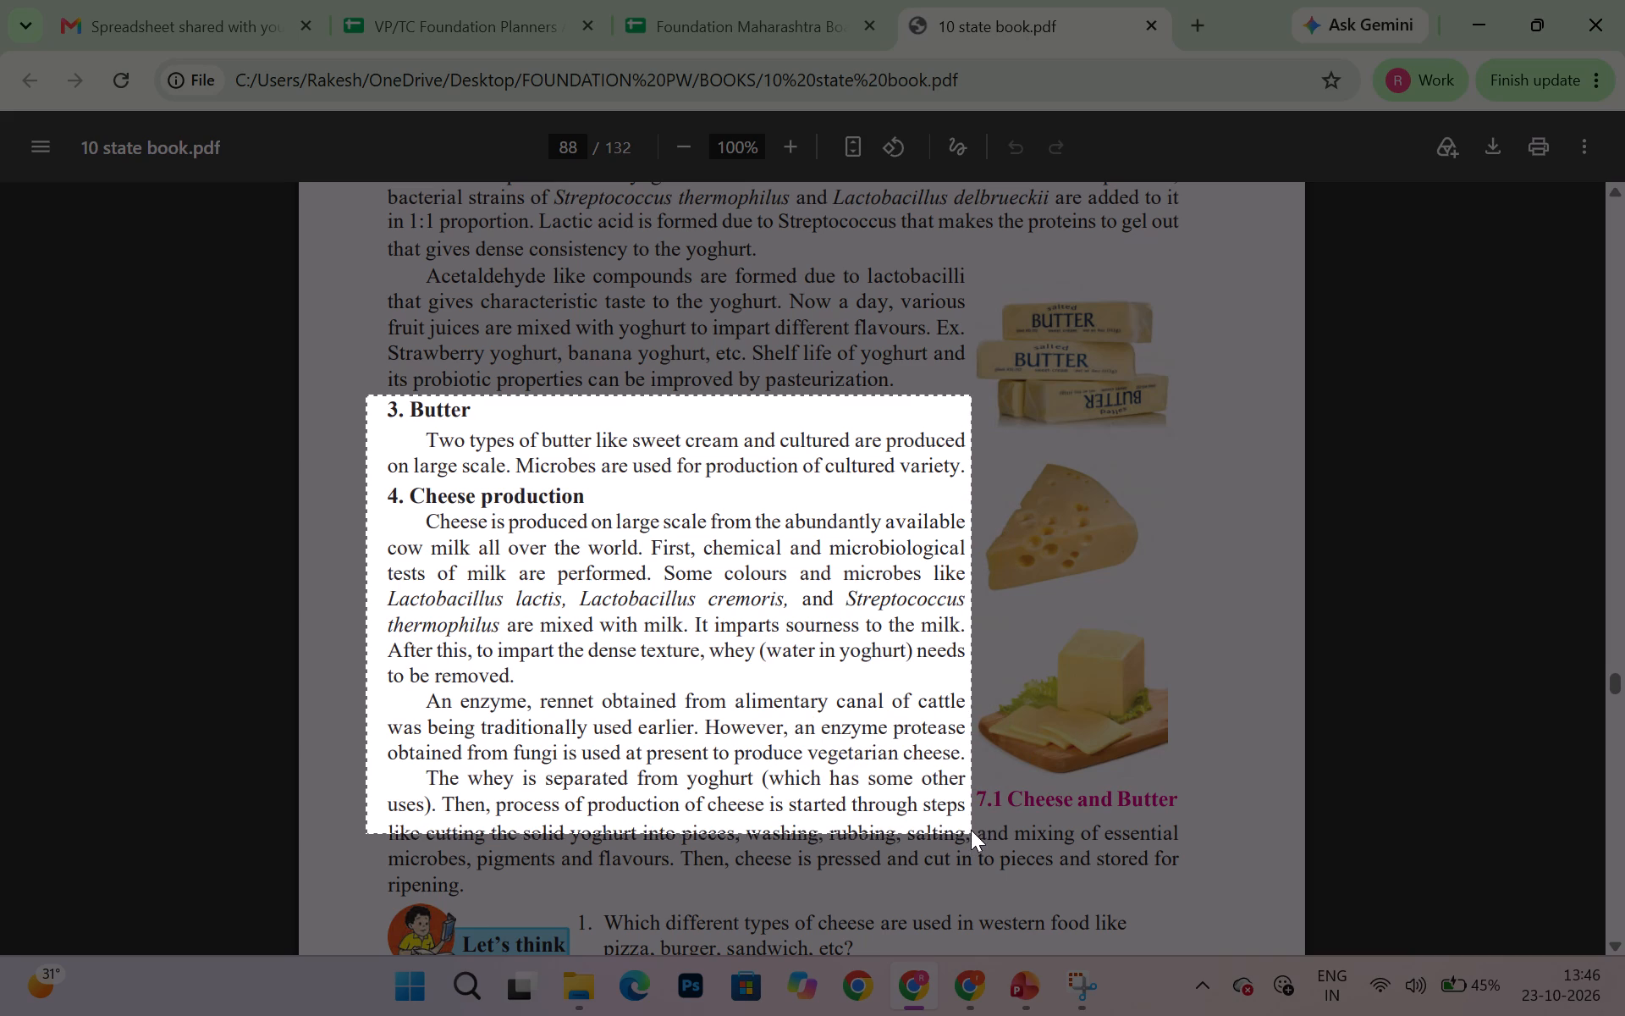
drag(971, 830, 972, 822)
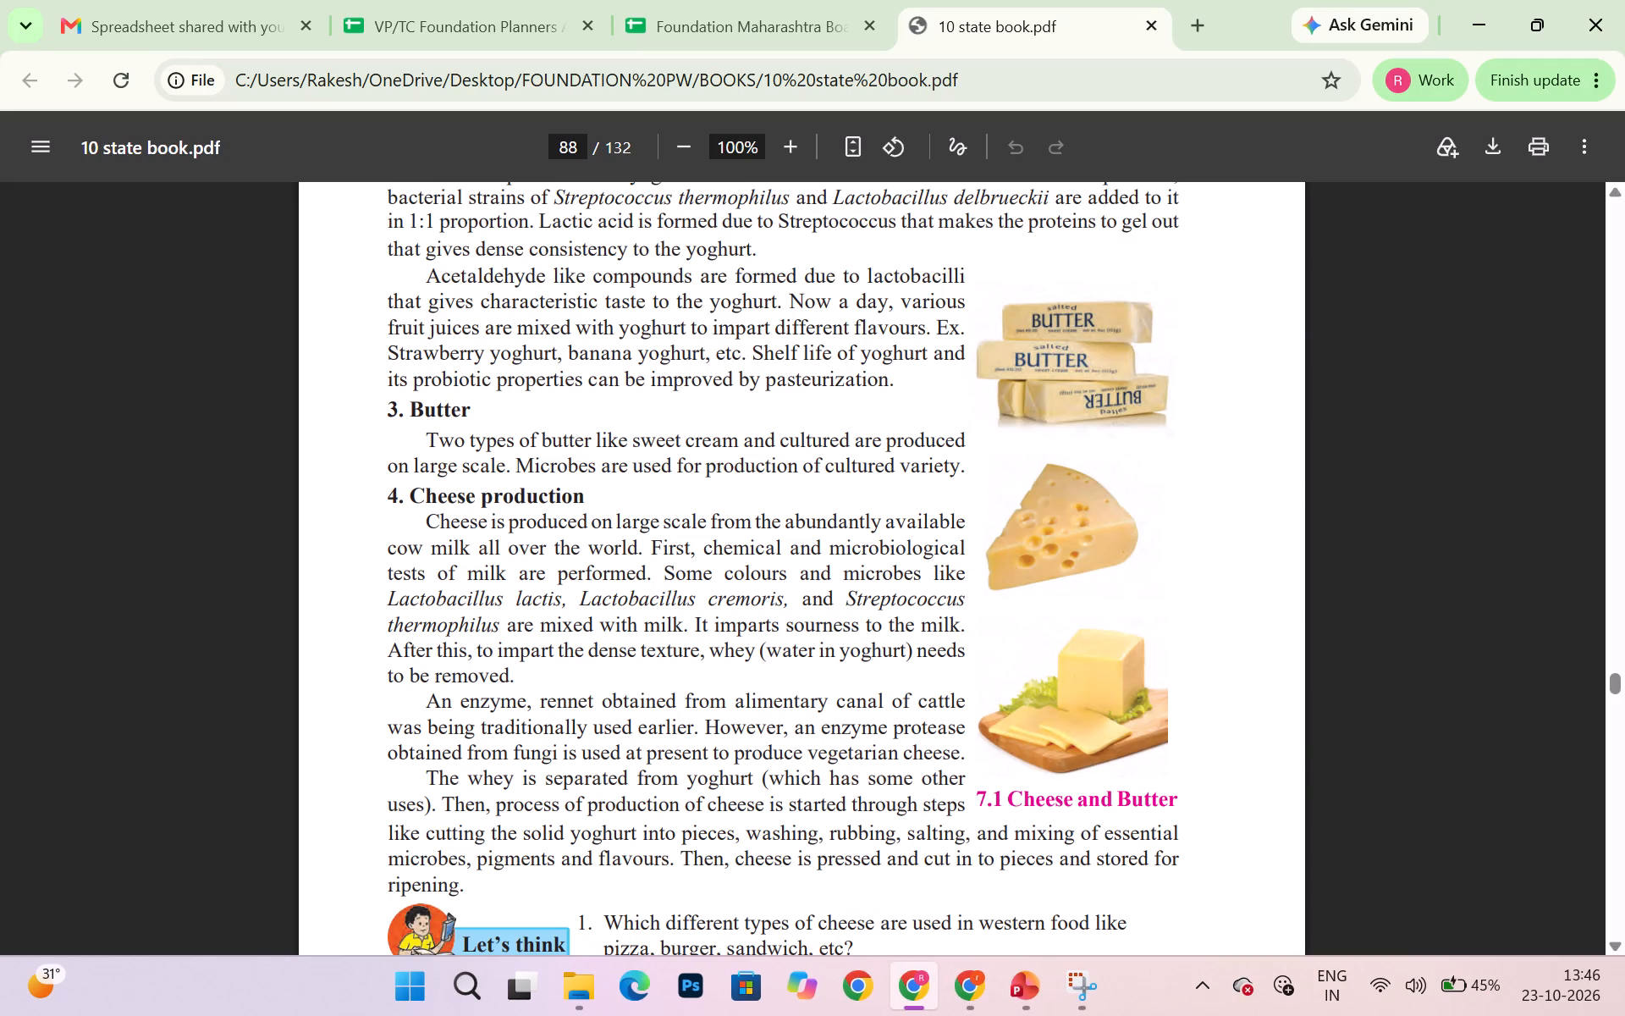
click(1271, 630)
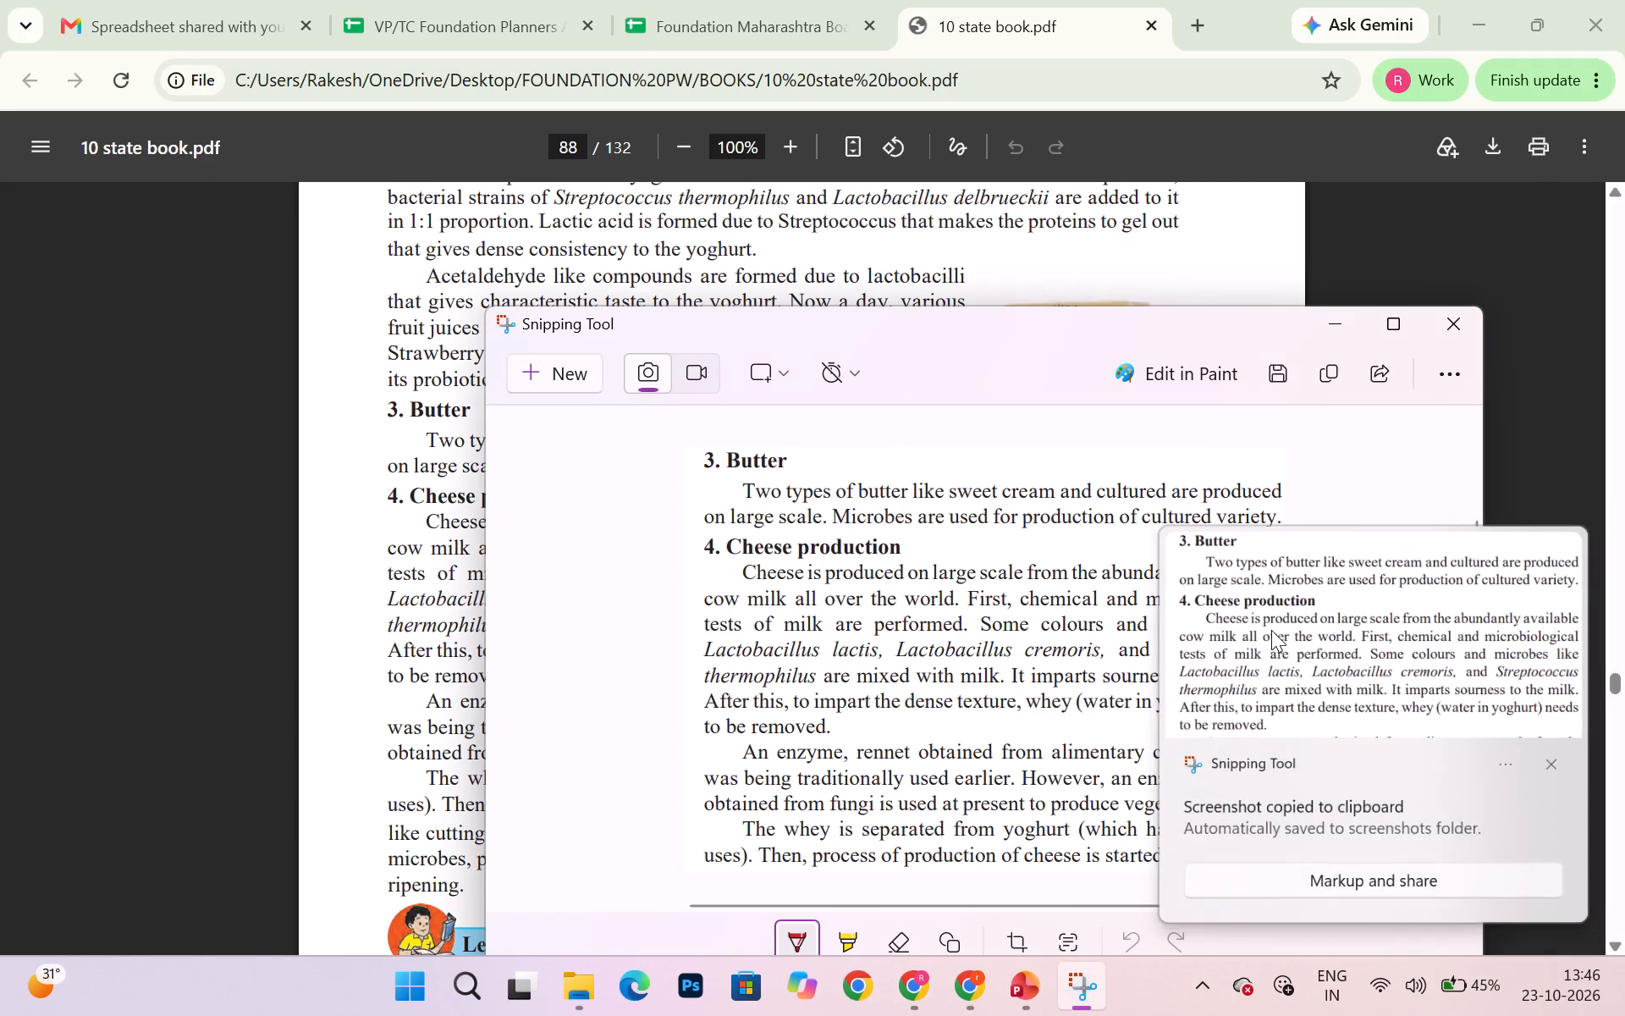
right_click(994, 623)
click(1077, 701)
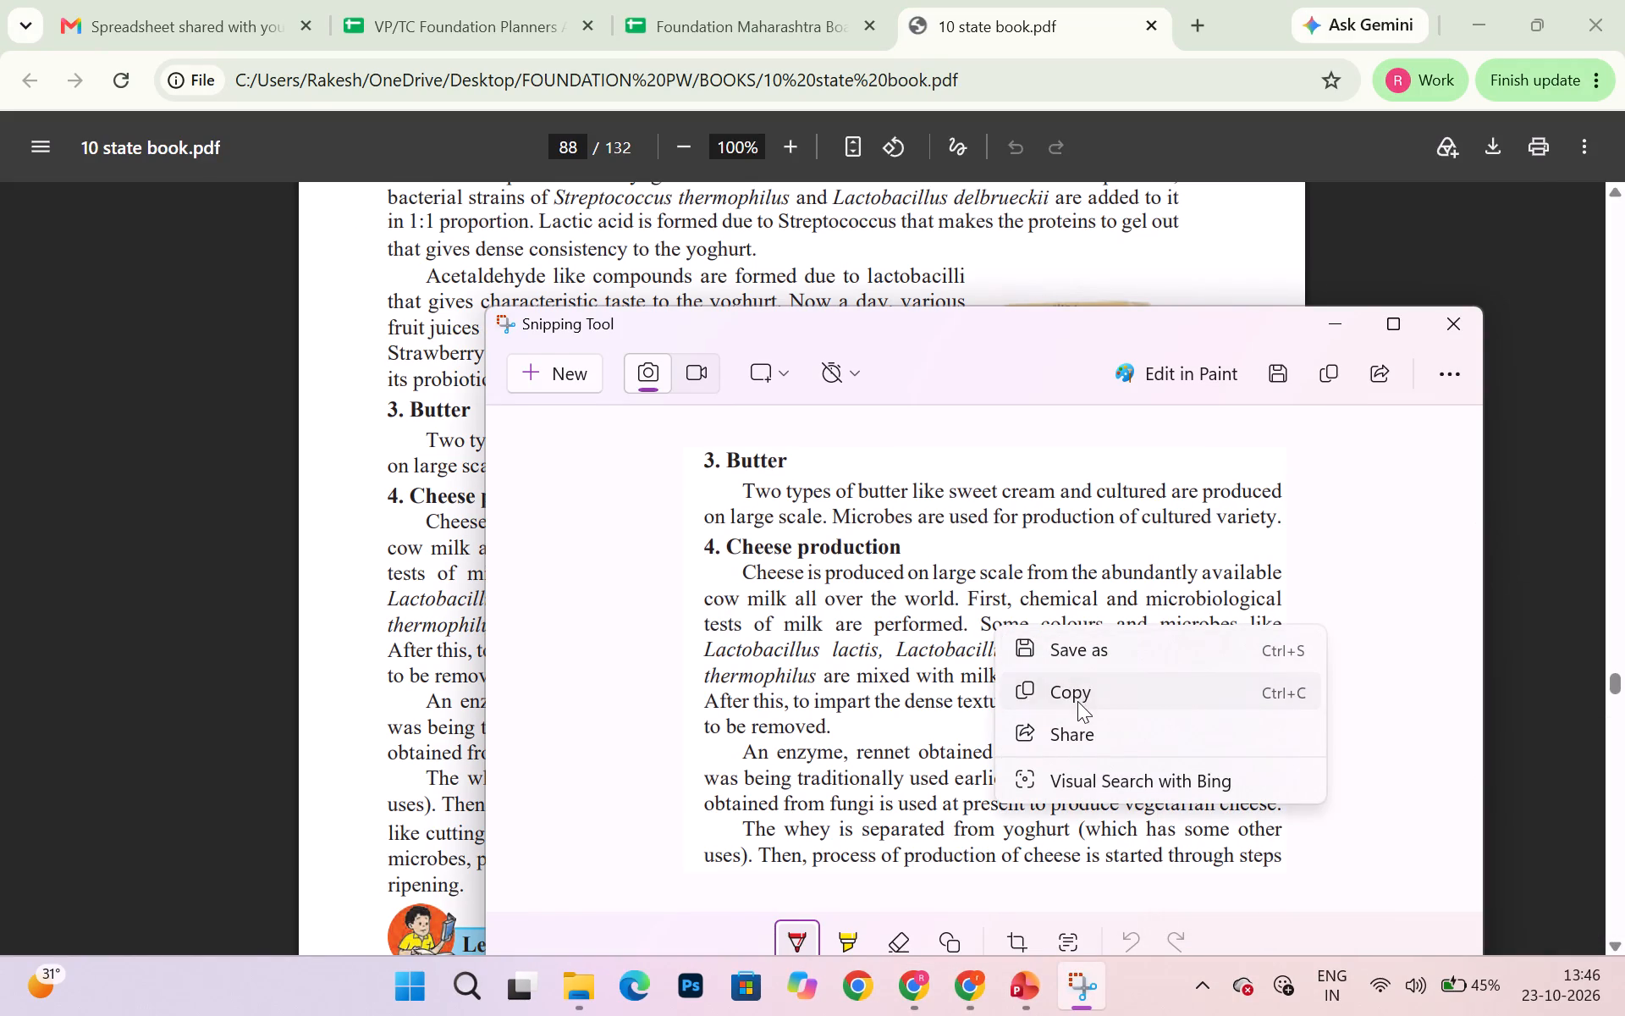
Paste the text snip onto slide 13 in PowerPoint and enlarge it to fill the space left of the butter and cheese picture.
click(1021, 977)
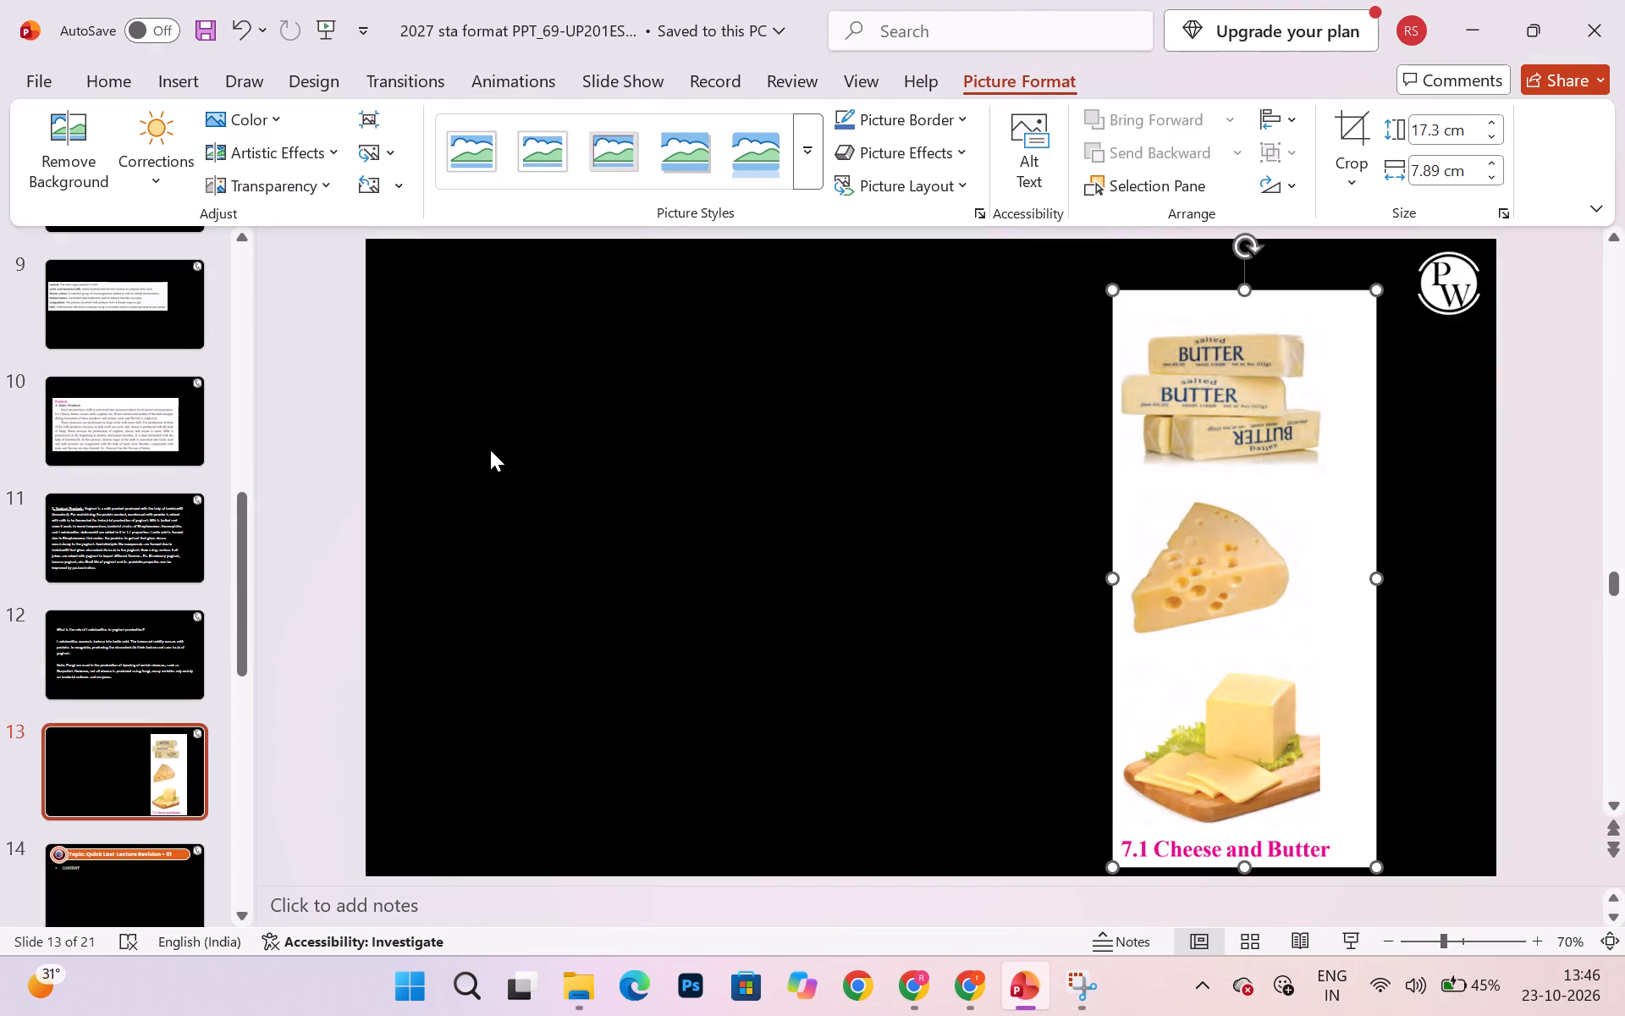
click(490, 432)
key(ctrl+v)
drag(866, 527, 581, 465)
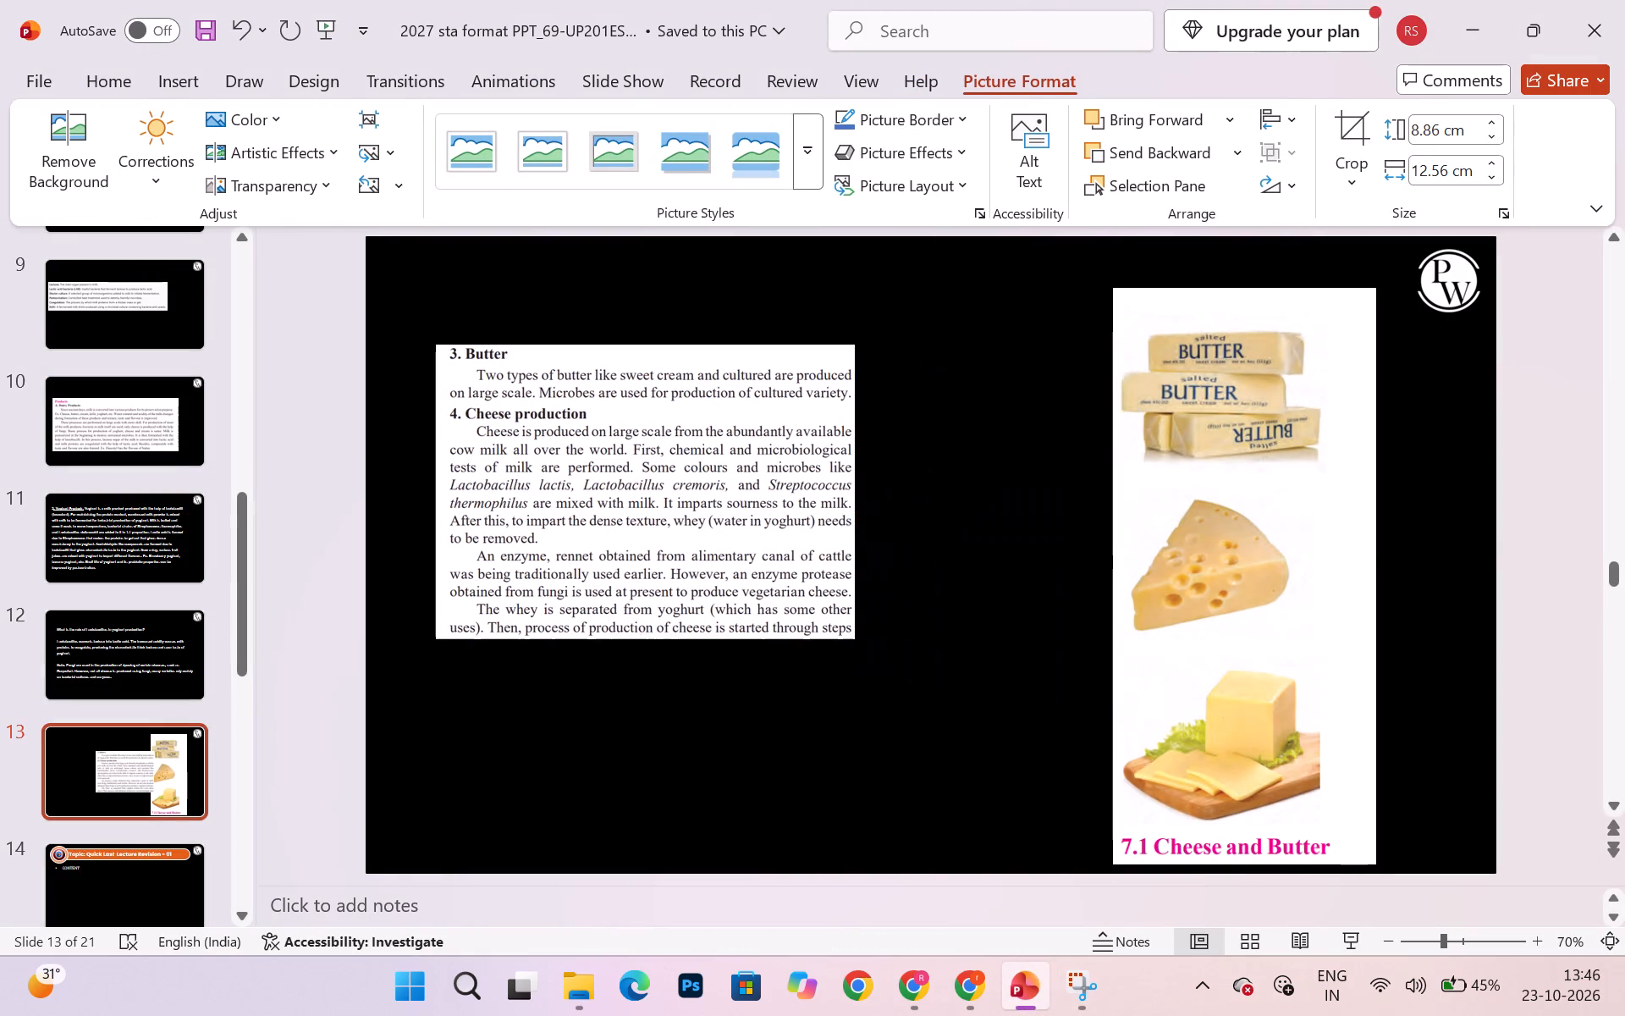
drag(581, 465, 601, 418)
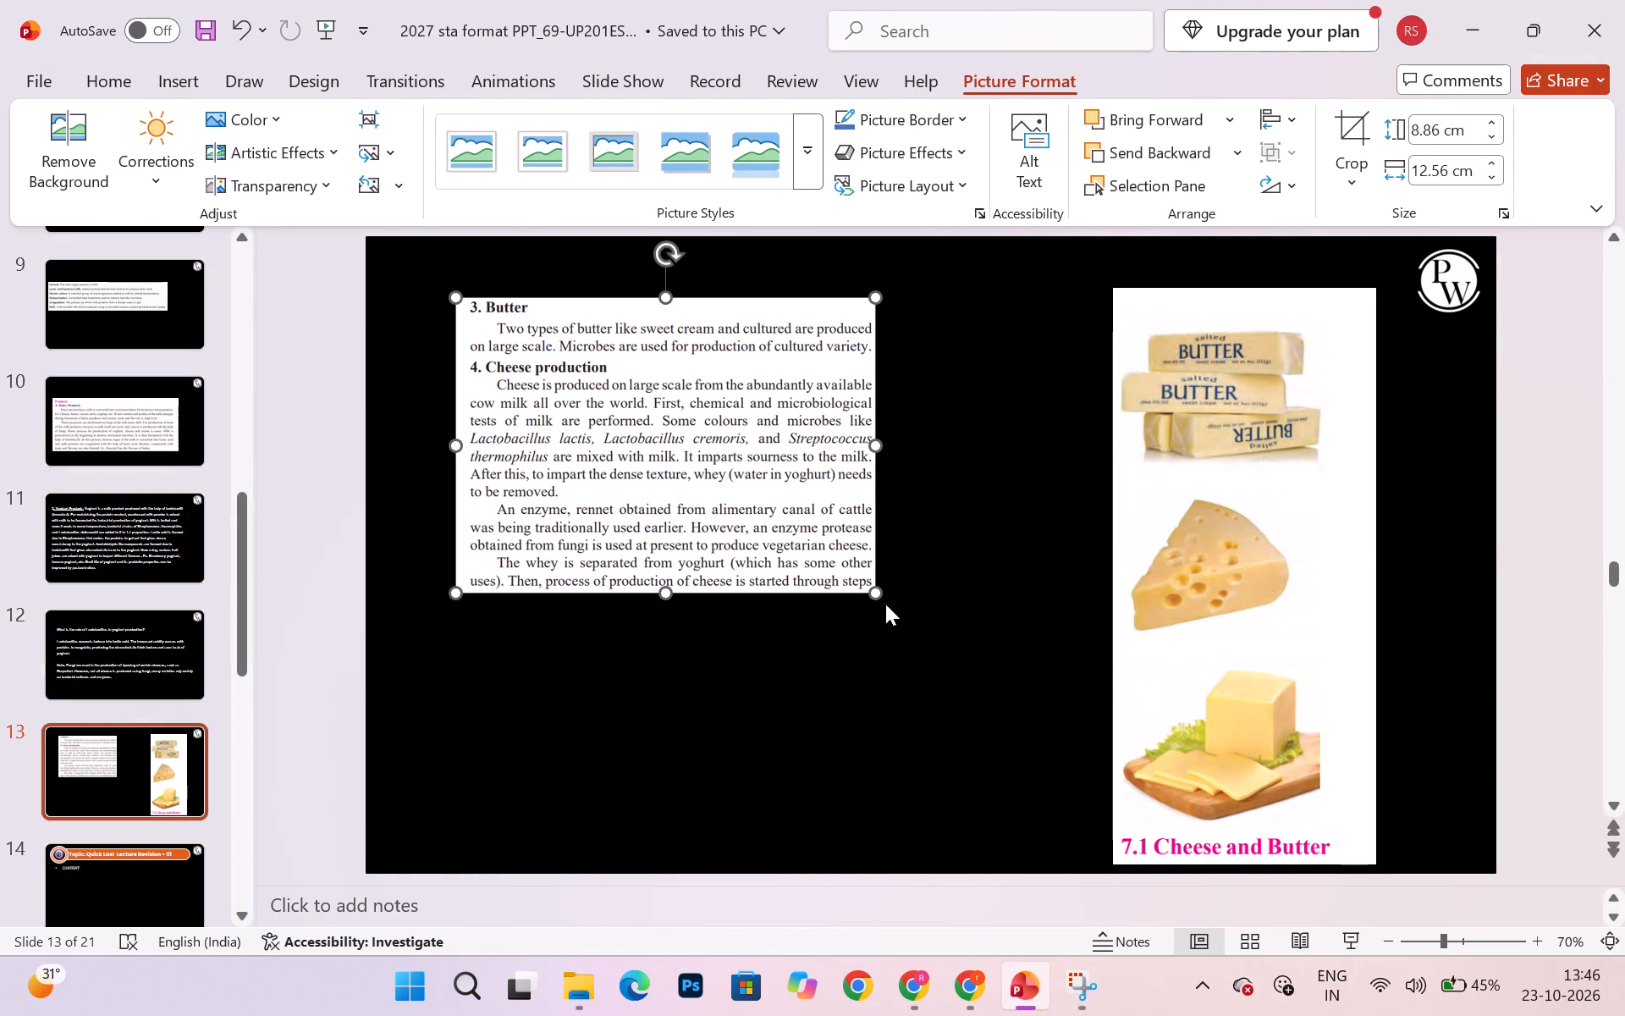
drag(872, 591, 822, 754)
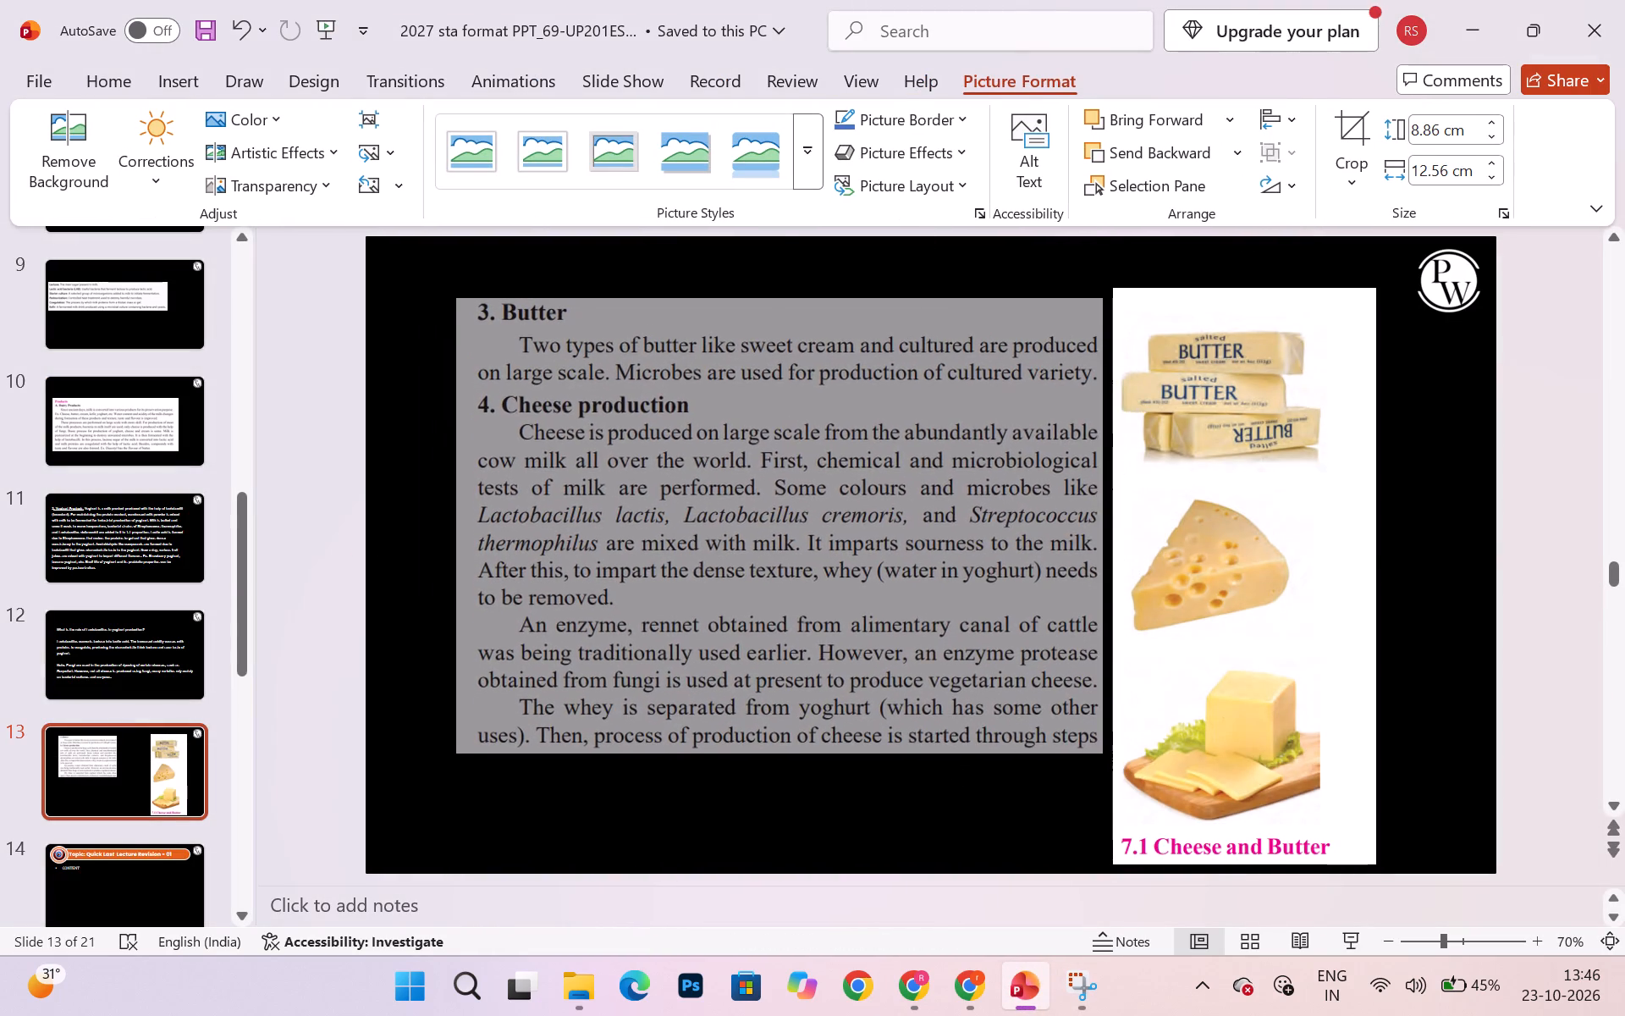
drag(822, 754, 817, 753)
drag(779, 616, 713, 622)
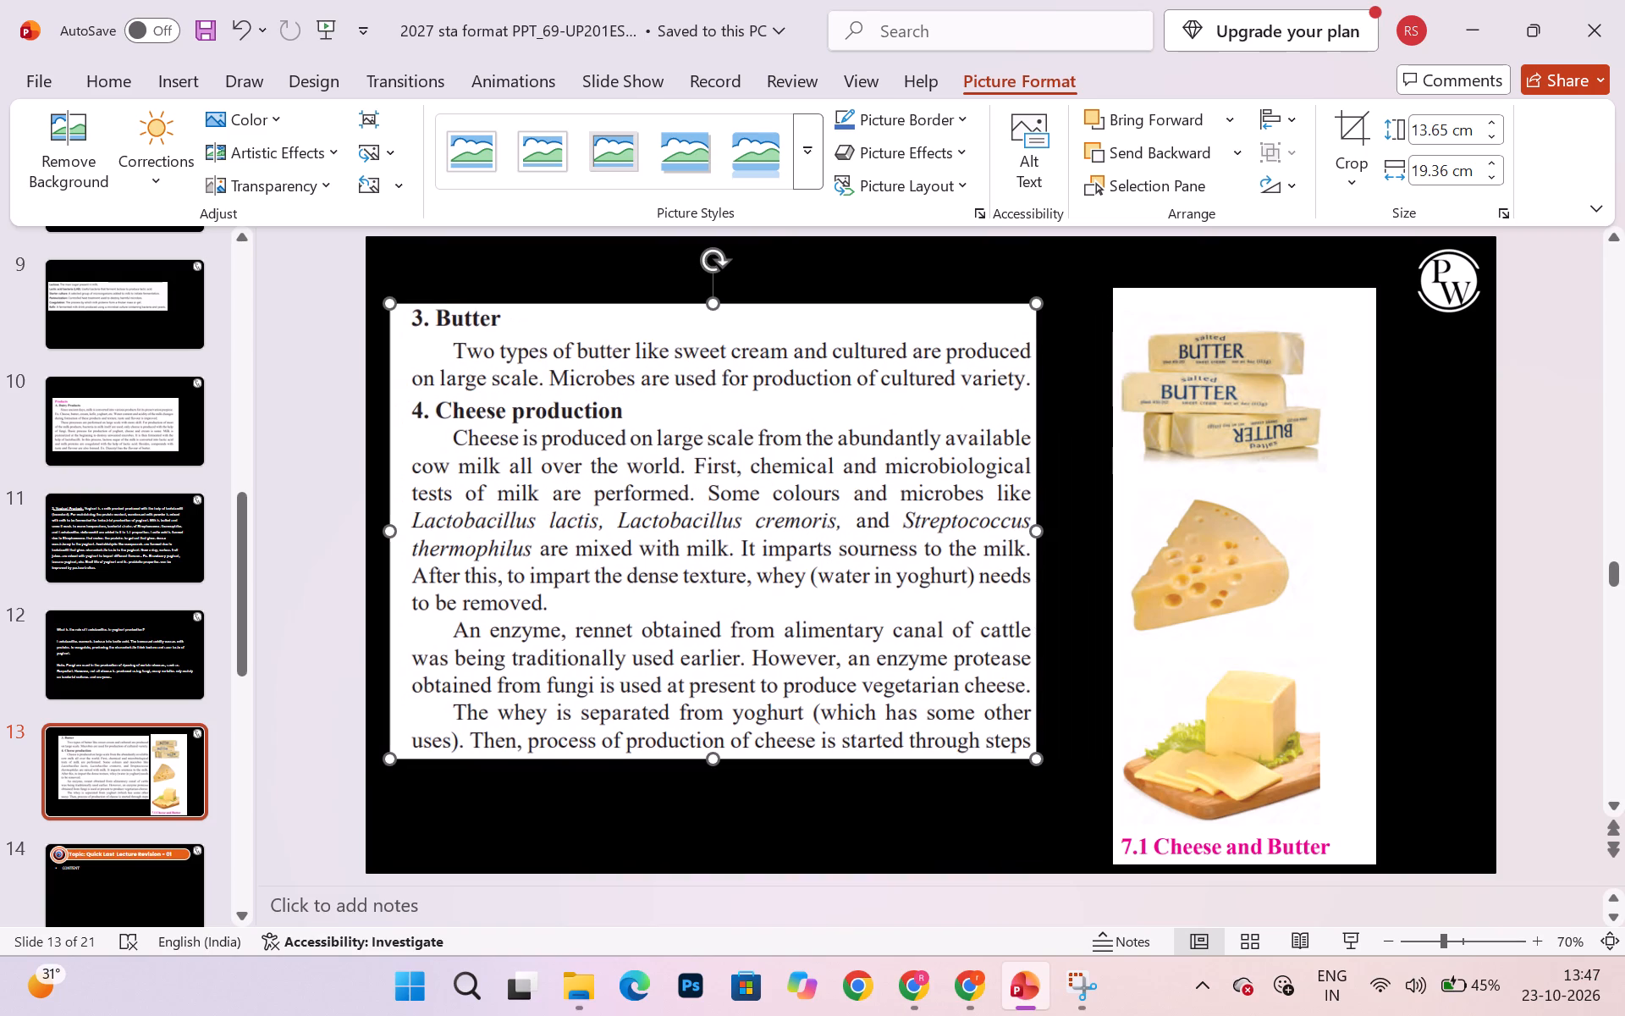
drag(1035, 753, 1050, 760)
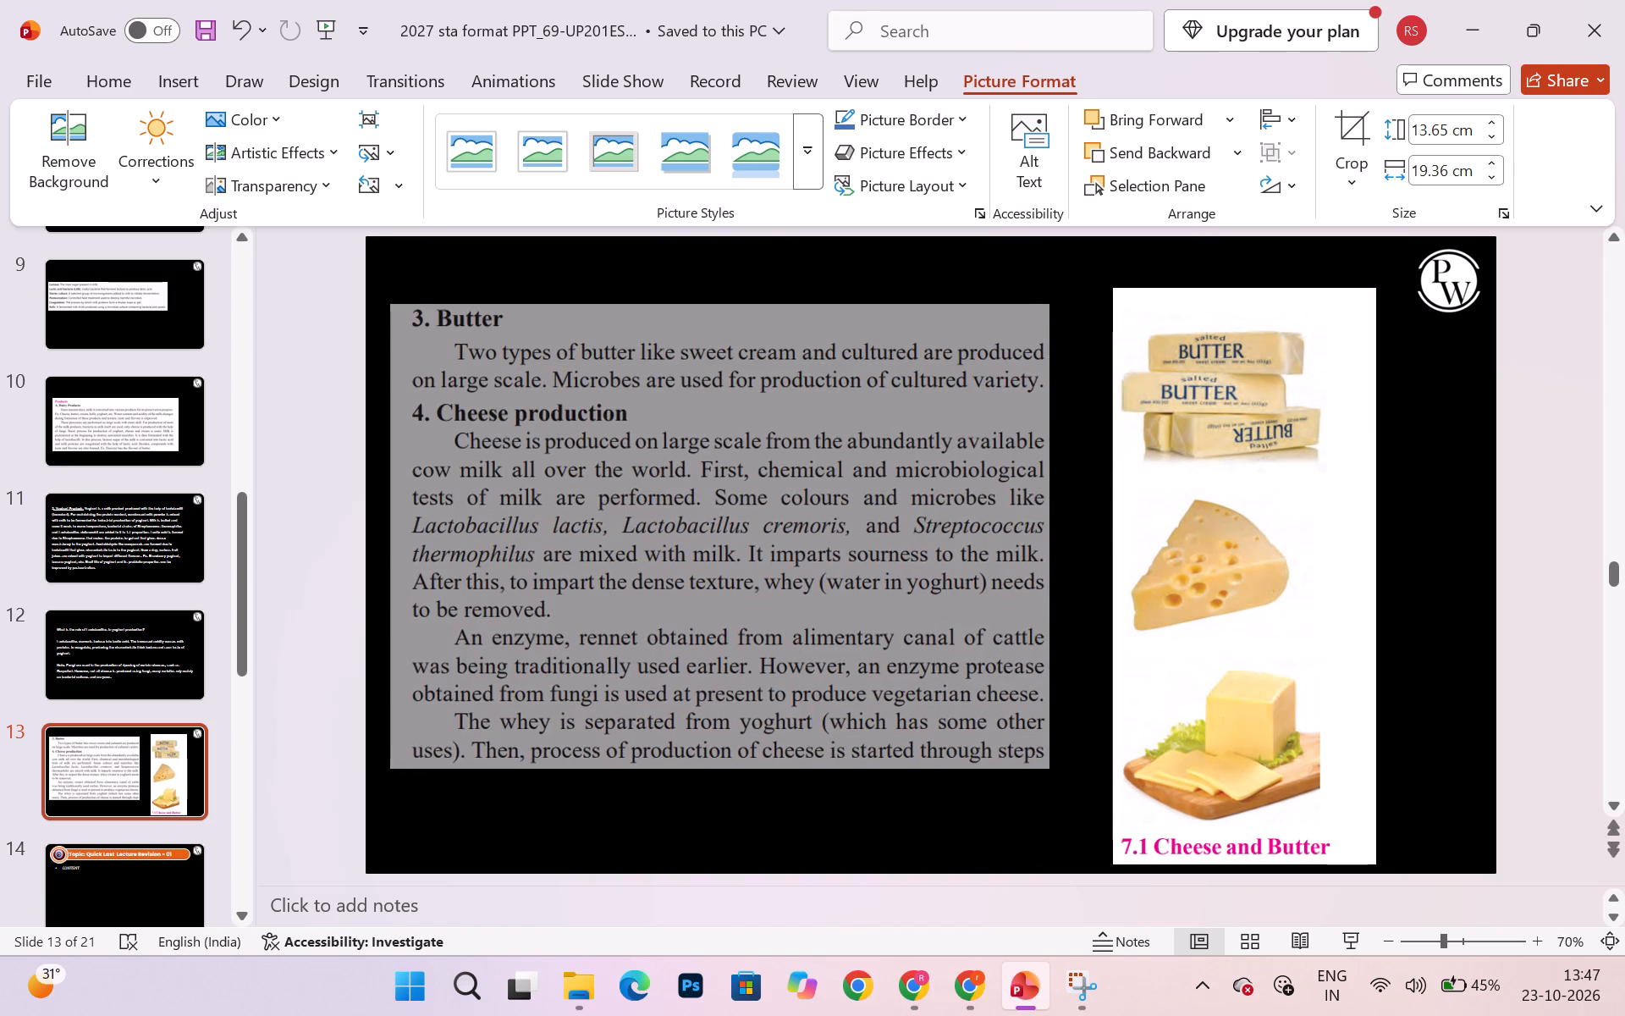
drag(1050, 760, 1096, 792)
Shrink the butter and cheese picture to about 15.38 by 7.01 cm and place it directly beside the text snip.
drag(1198, 797, 1209, 798)
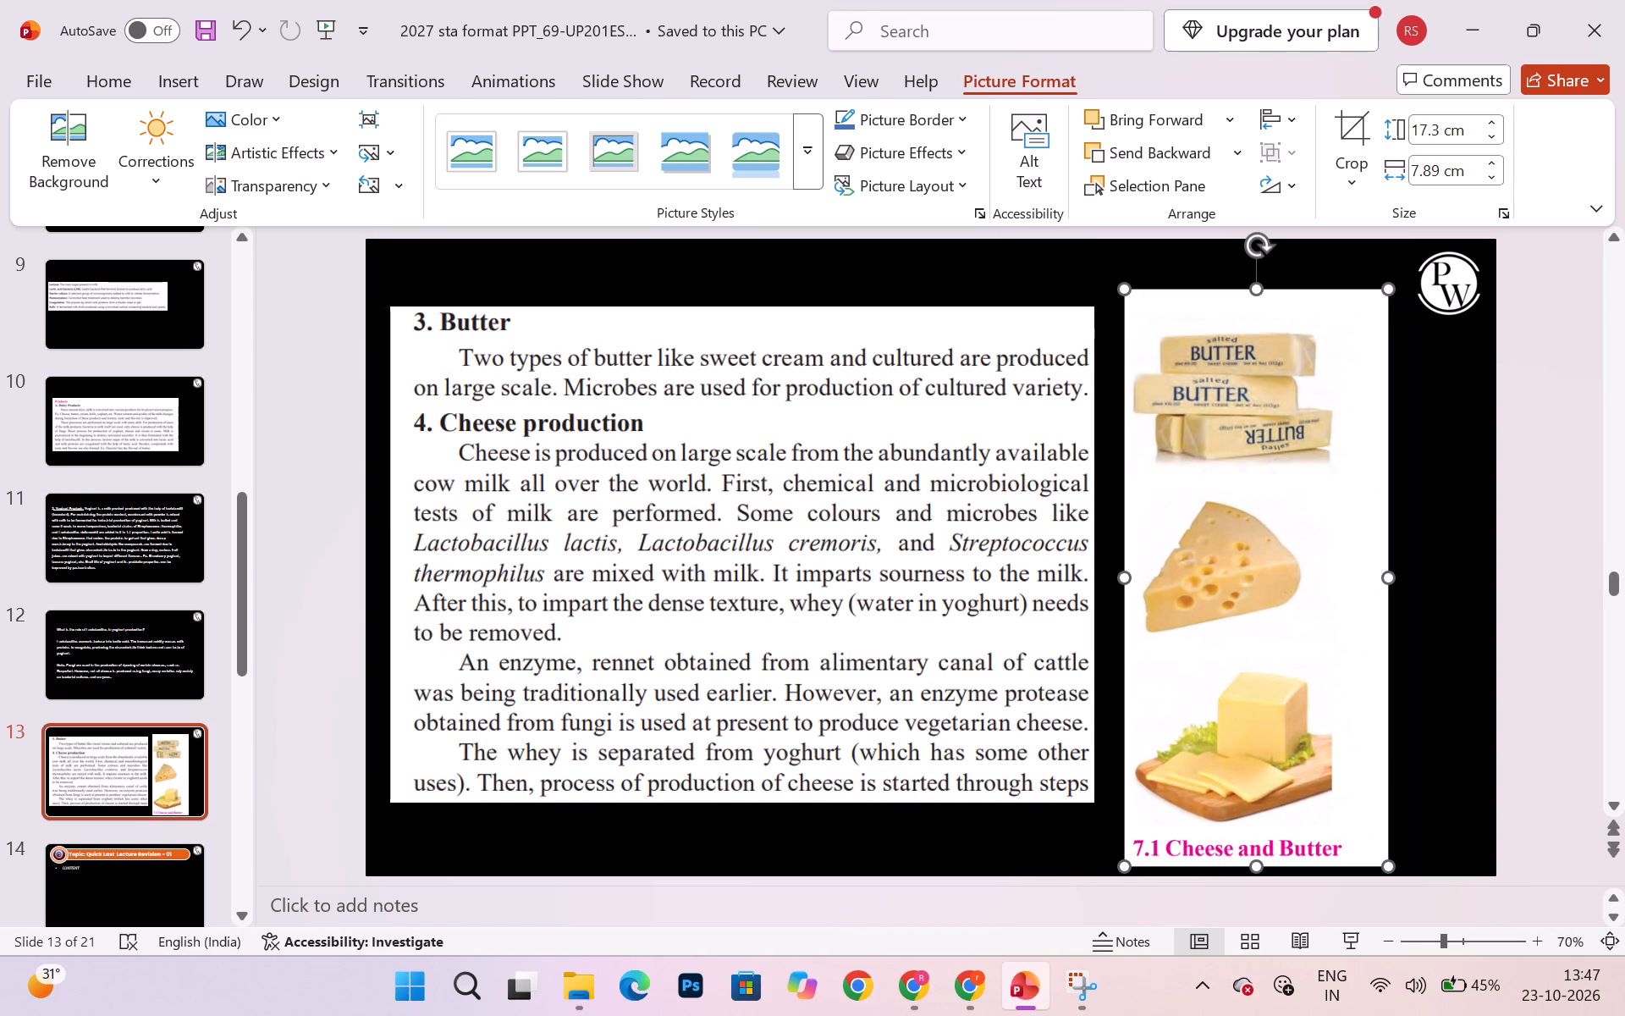
drag(1125, 285, 1159, 324)
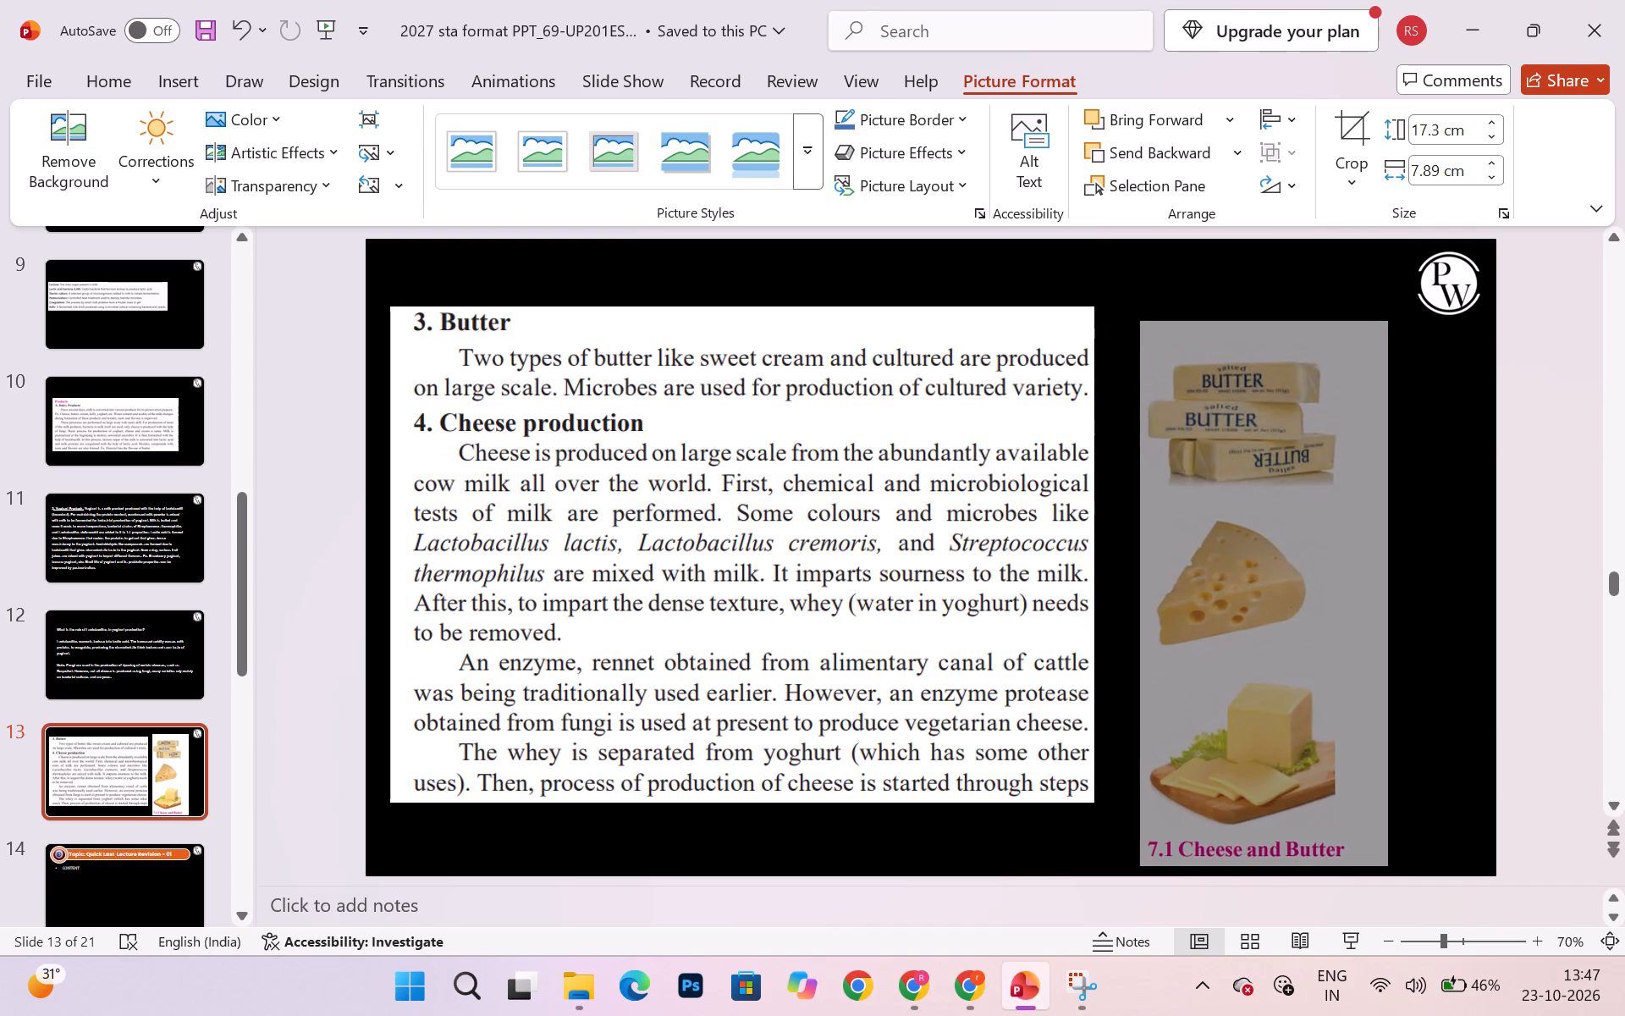
drag(1159, 324, 1182, 353)
drag(1201, 401, 1199, 394)
drag(1199, 394, 1149, 335)
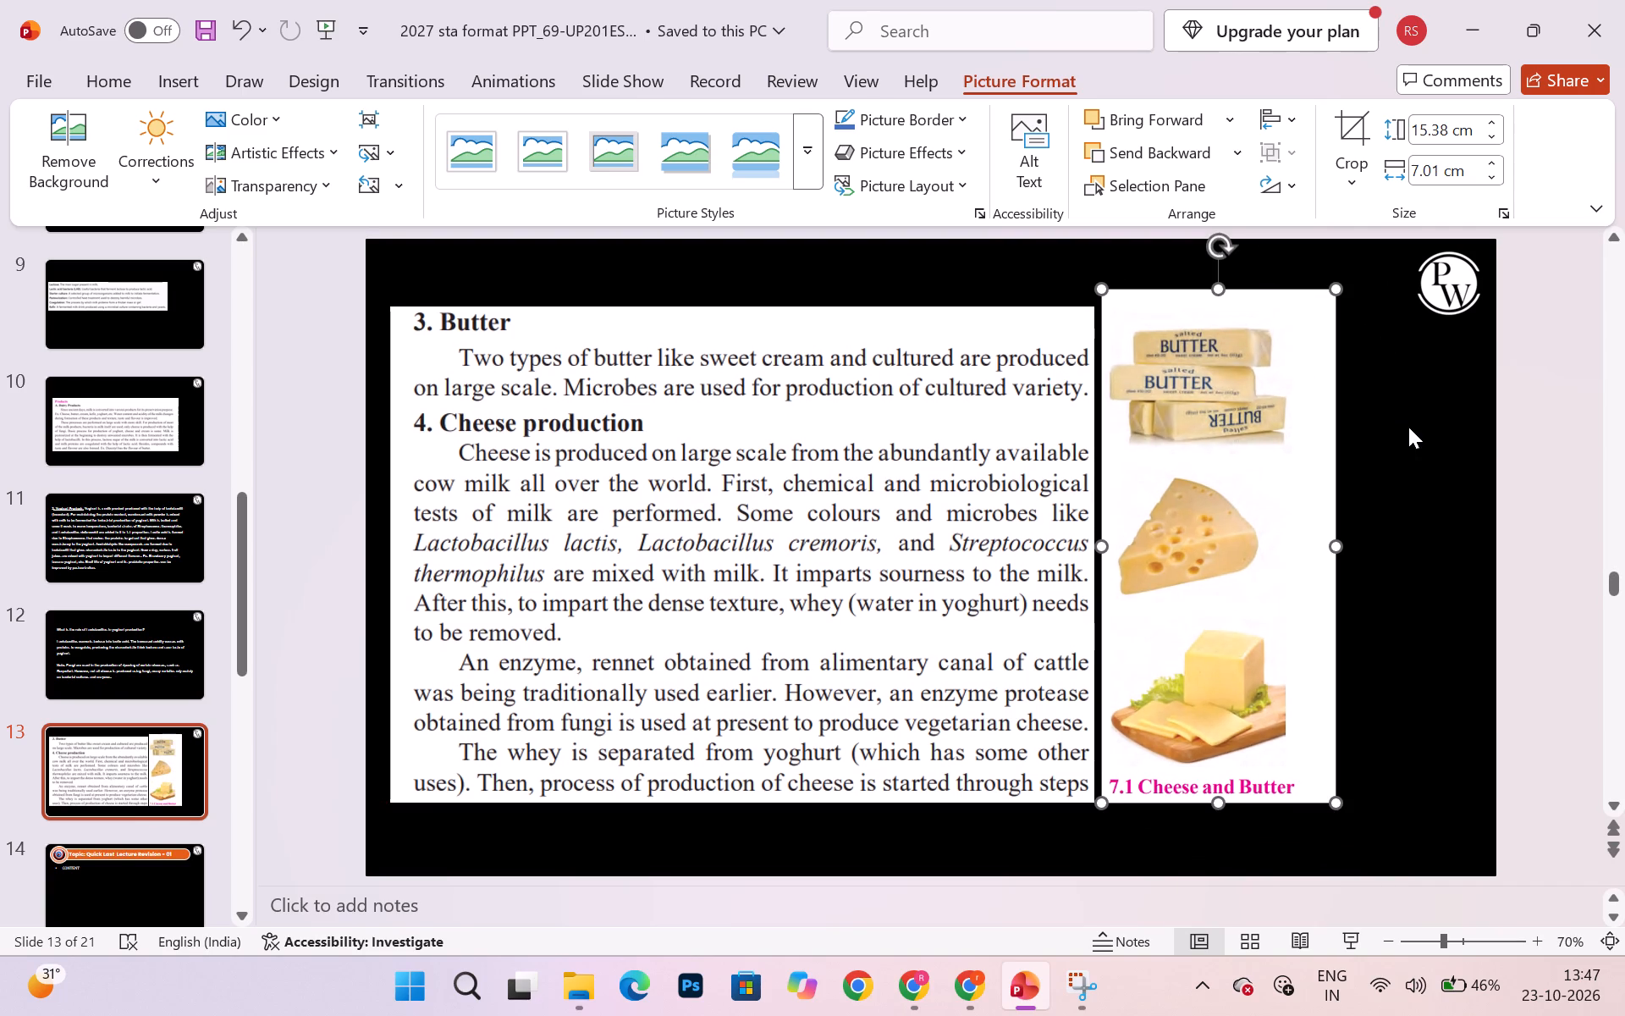
click(1428, 447)
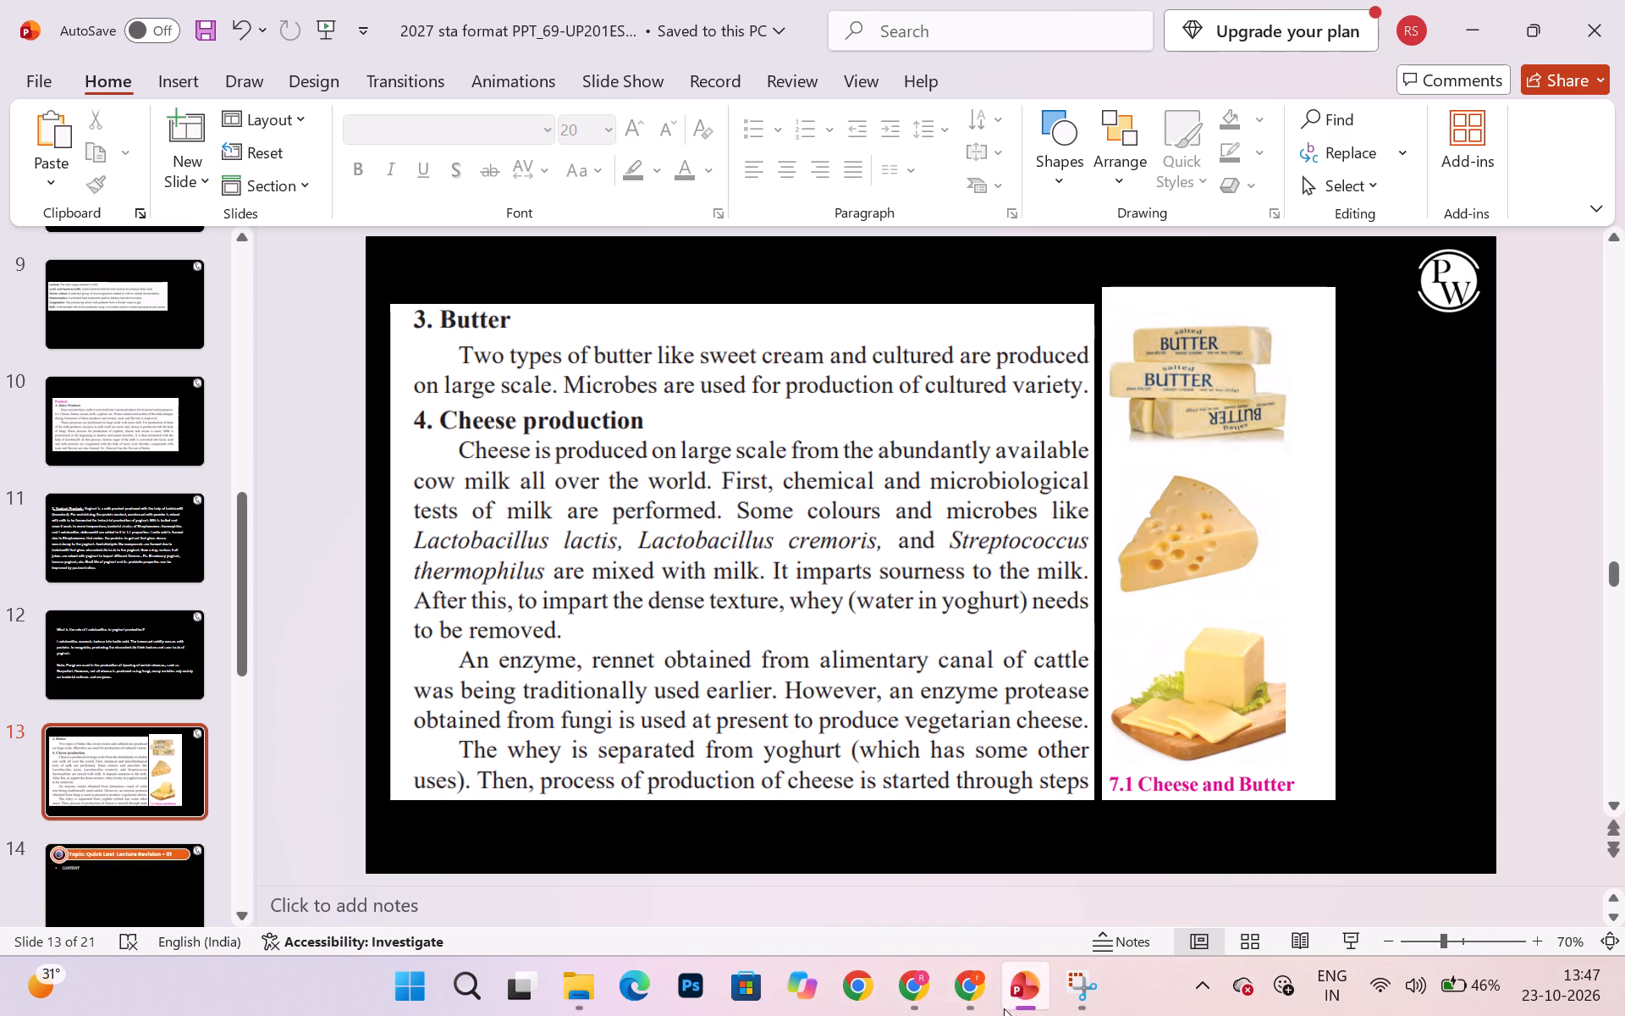
In the 10 state book PDF in Chrome, snip the remaining cheese production lines from "like cutting the solid yoghurt" through both Let's think questions.
click(966, 995)
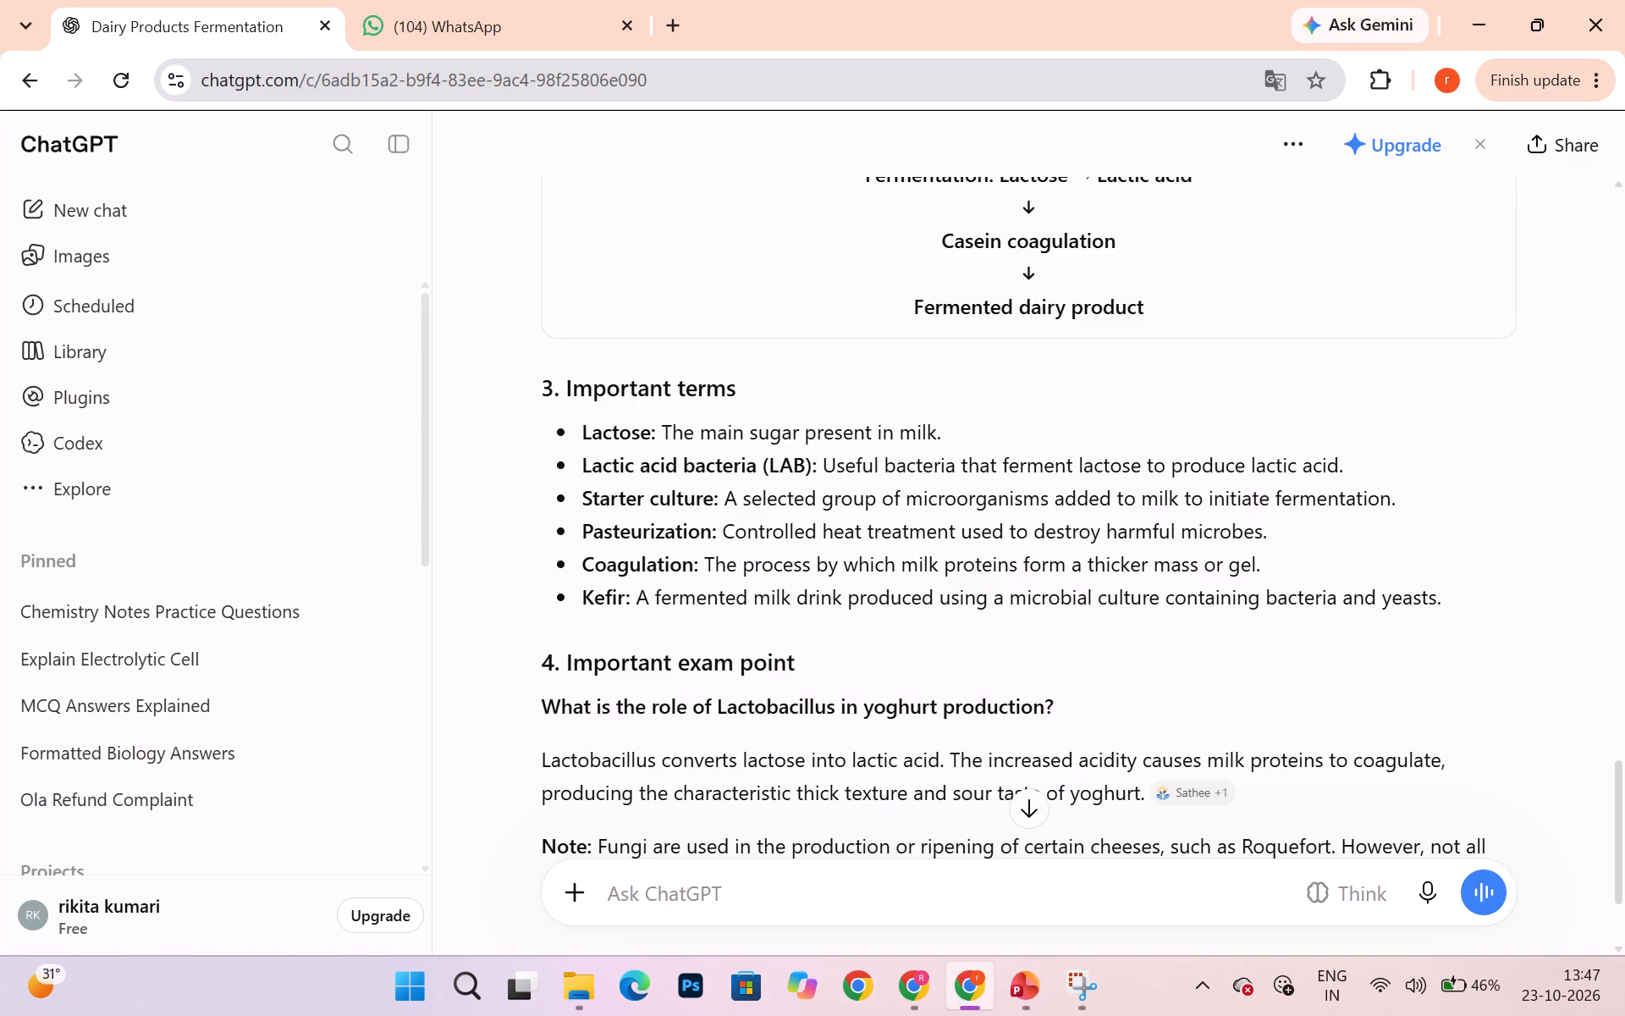
click(919, 968)
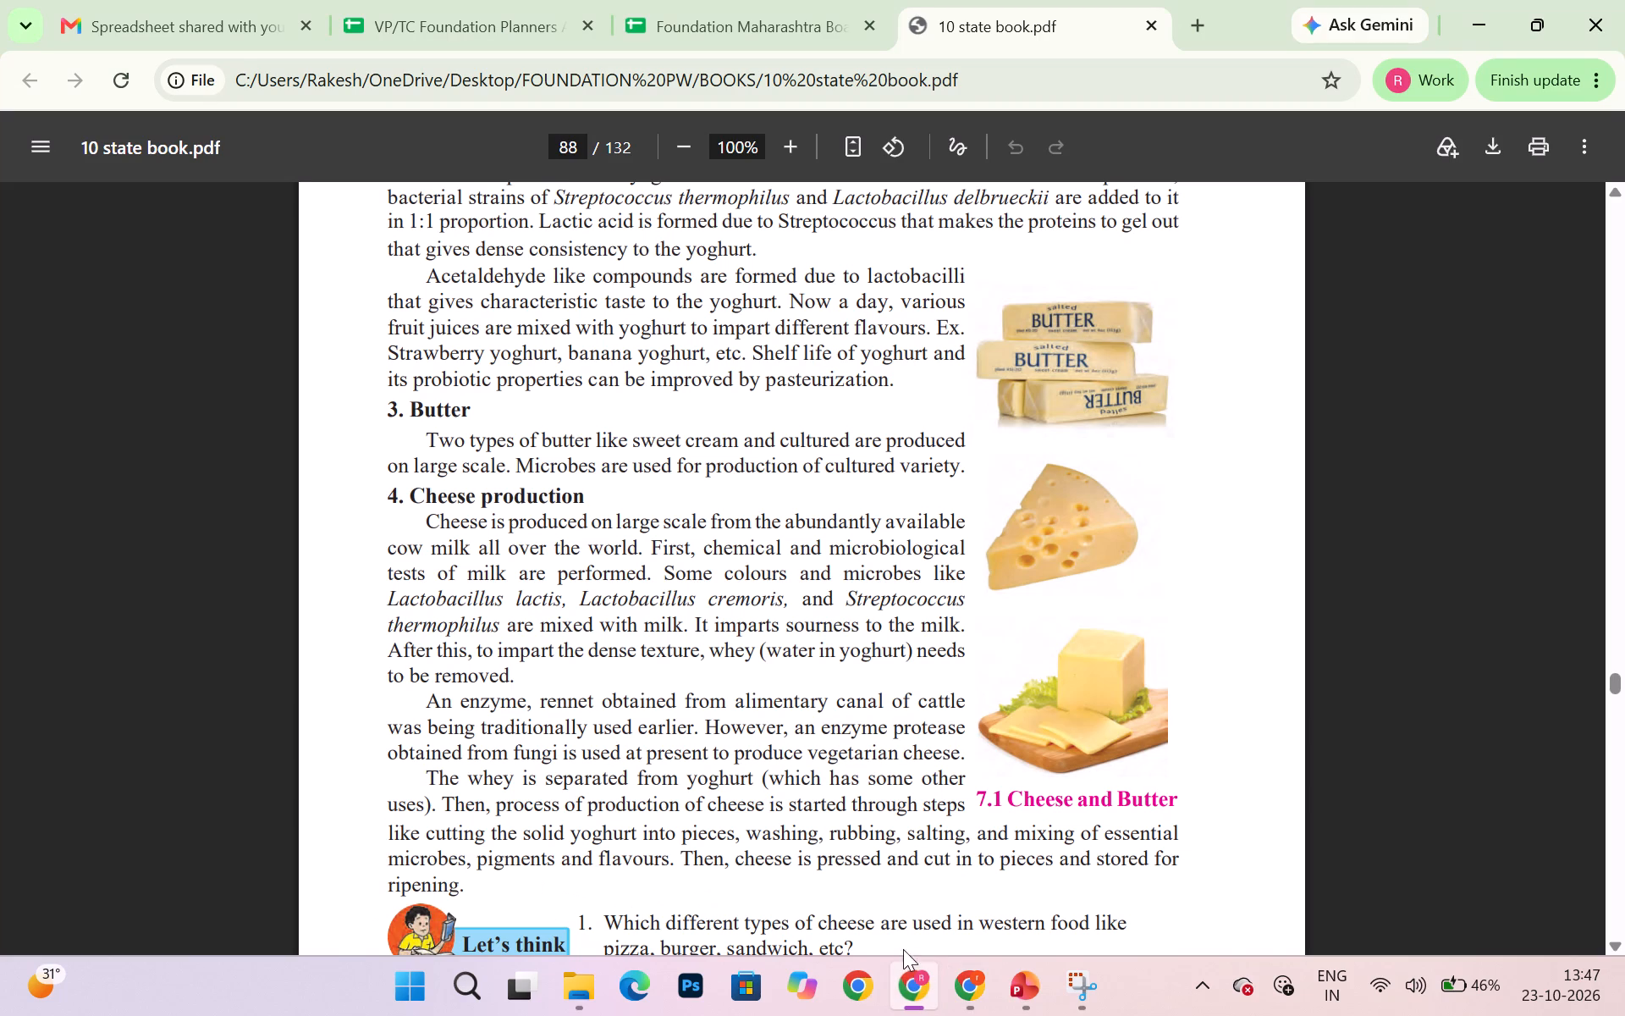
scroll(830, 638, down, 2)
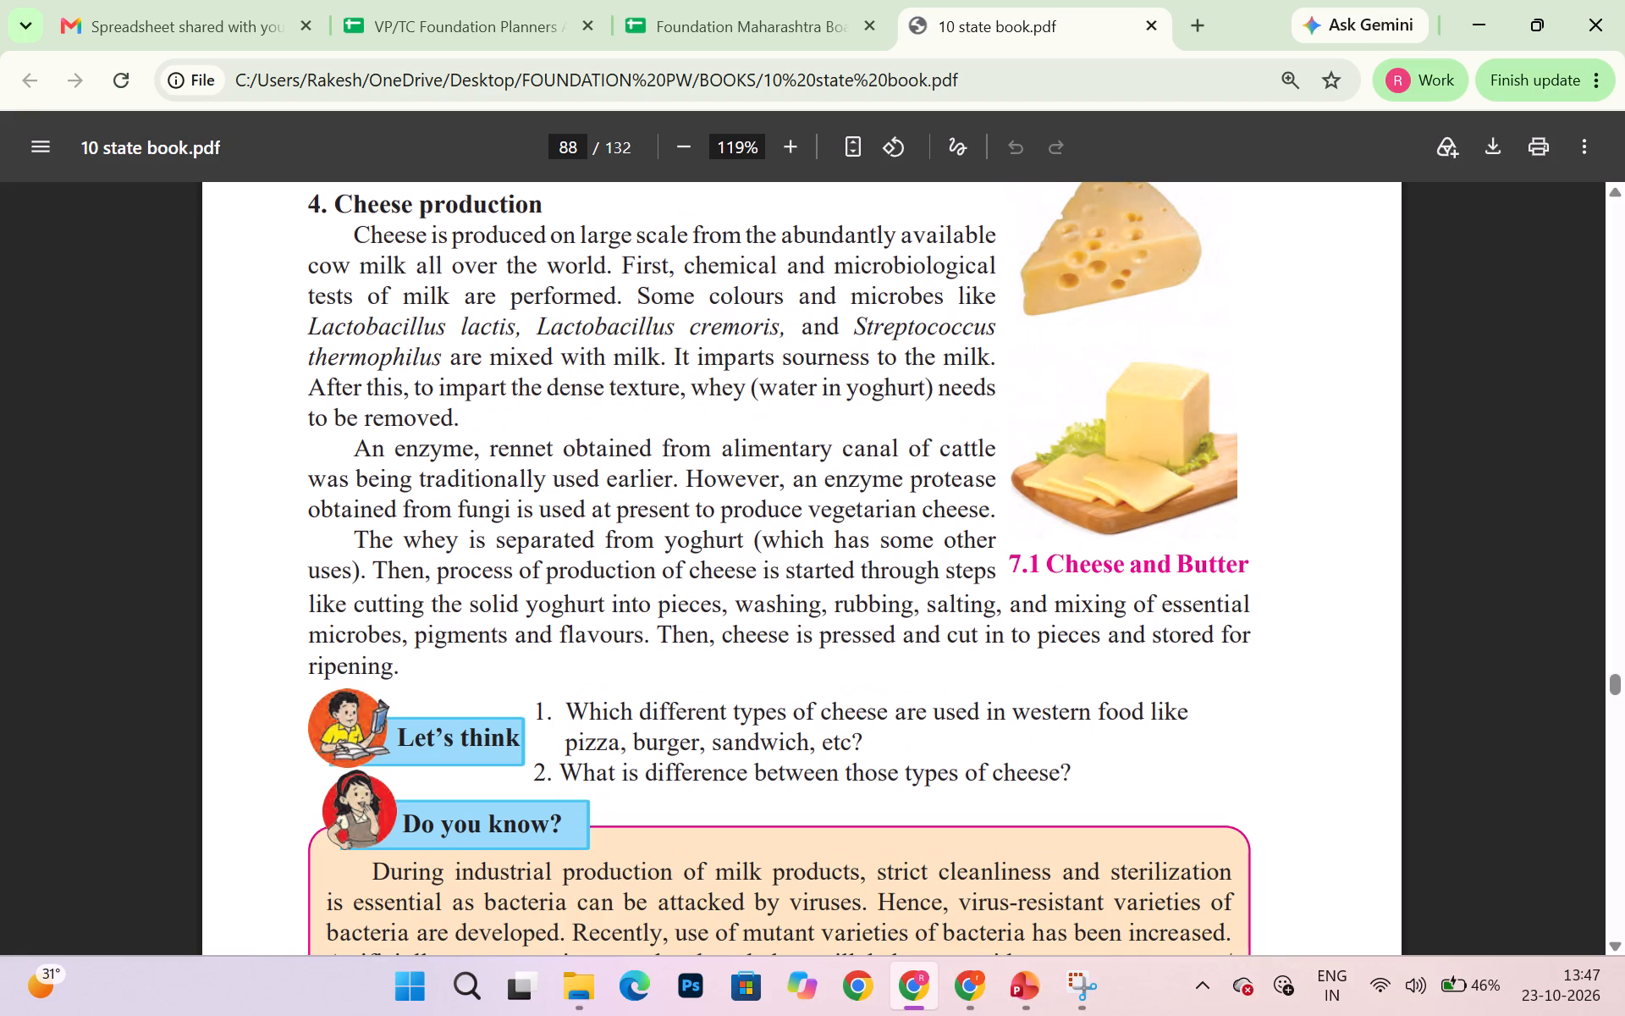
key(Print)
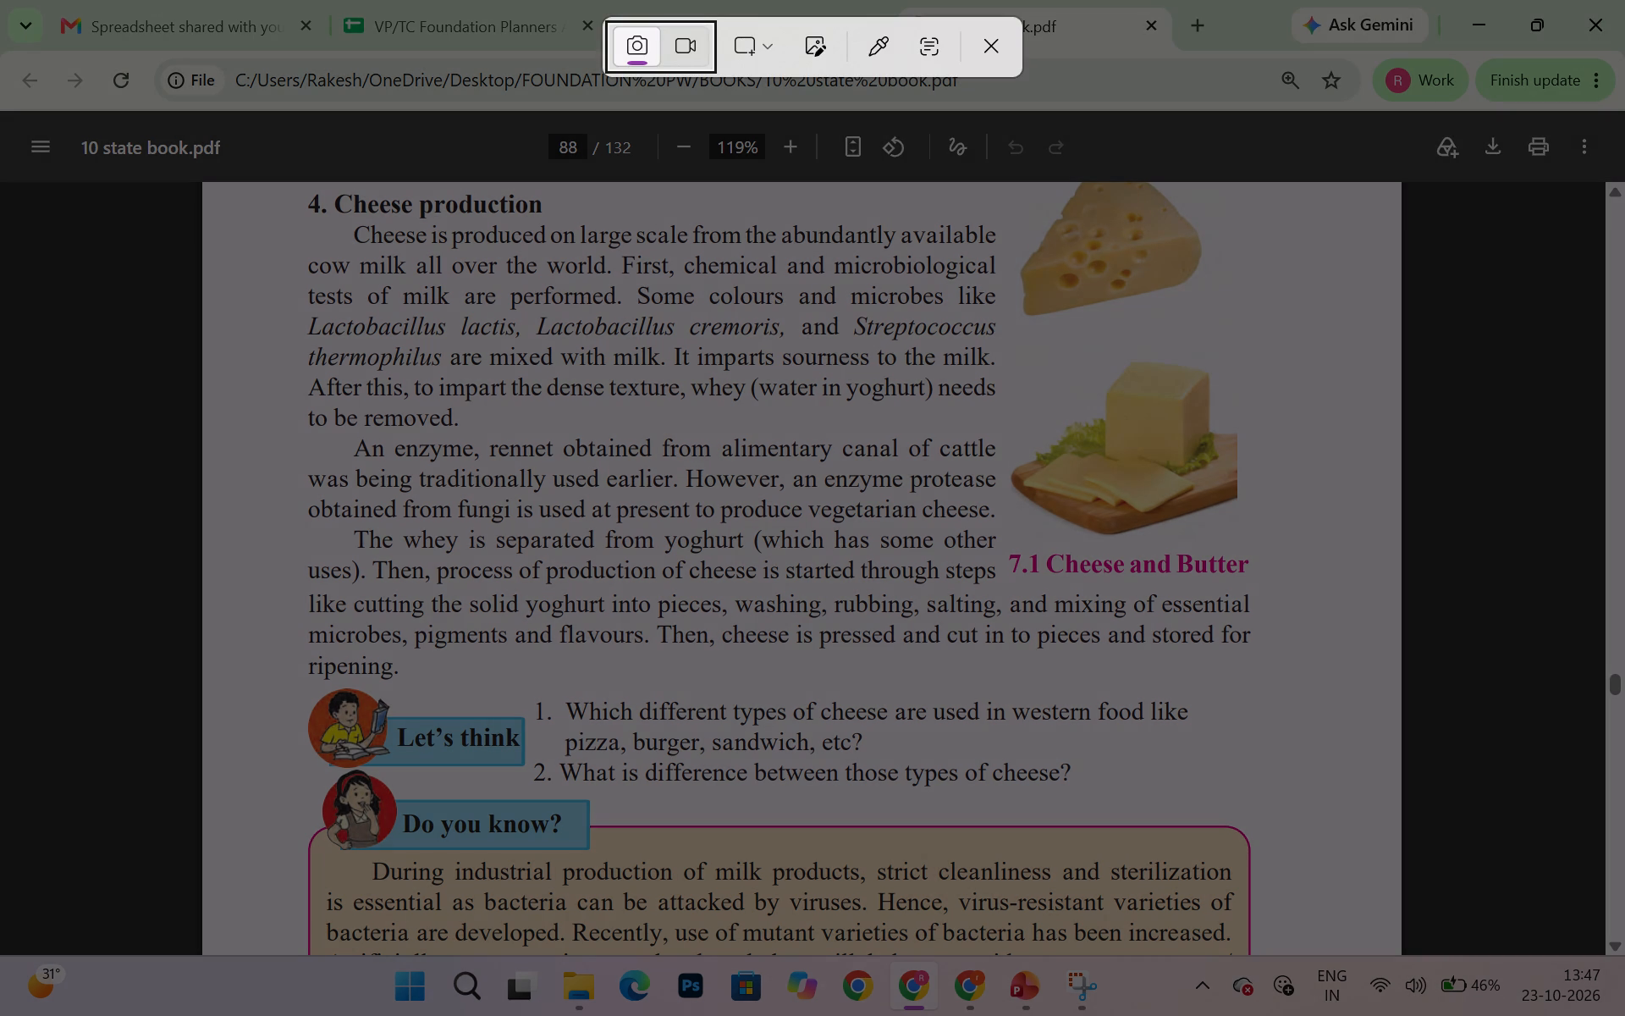
drag(285, 587, 1236, 762)
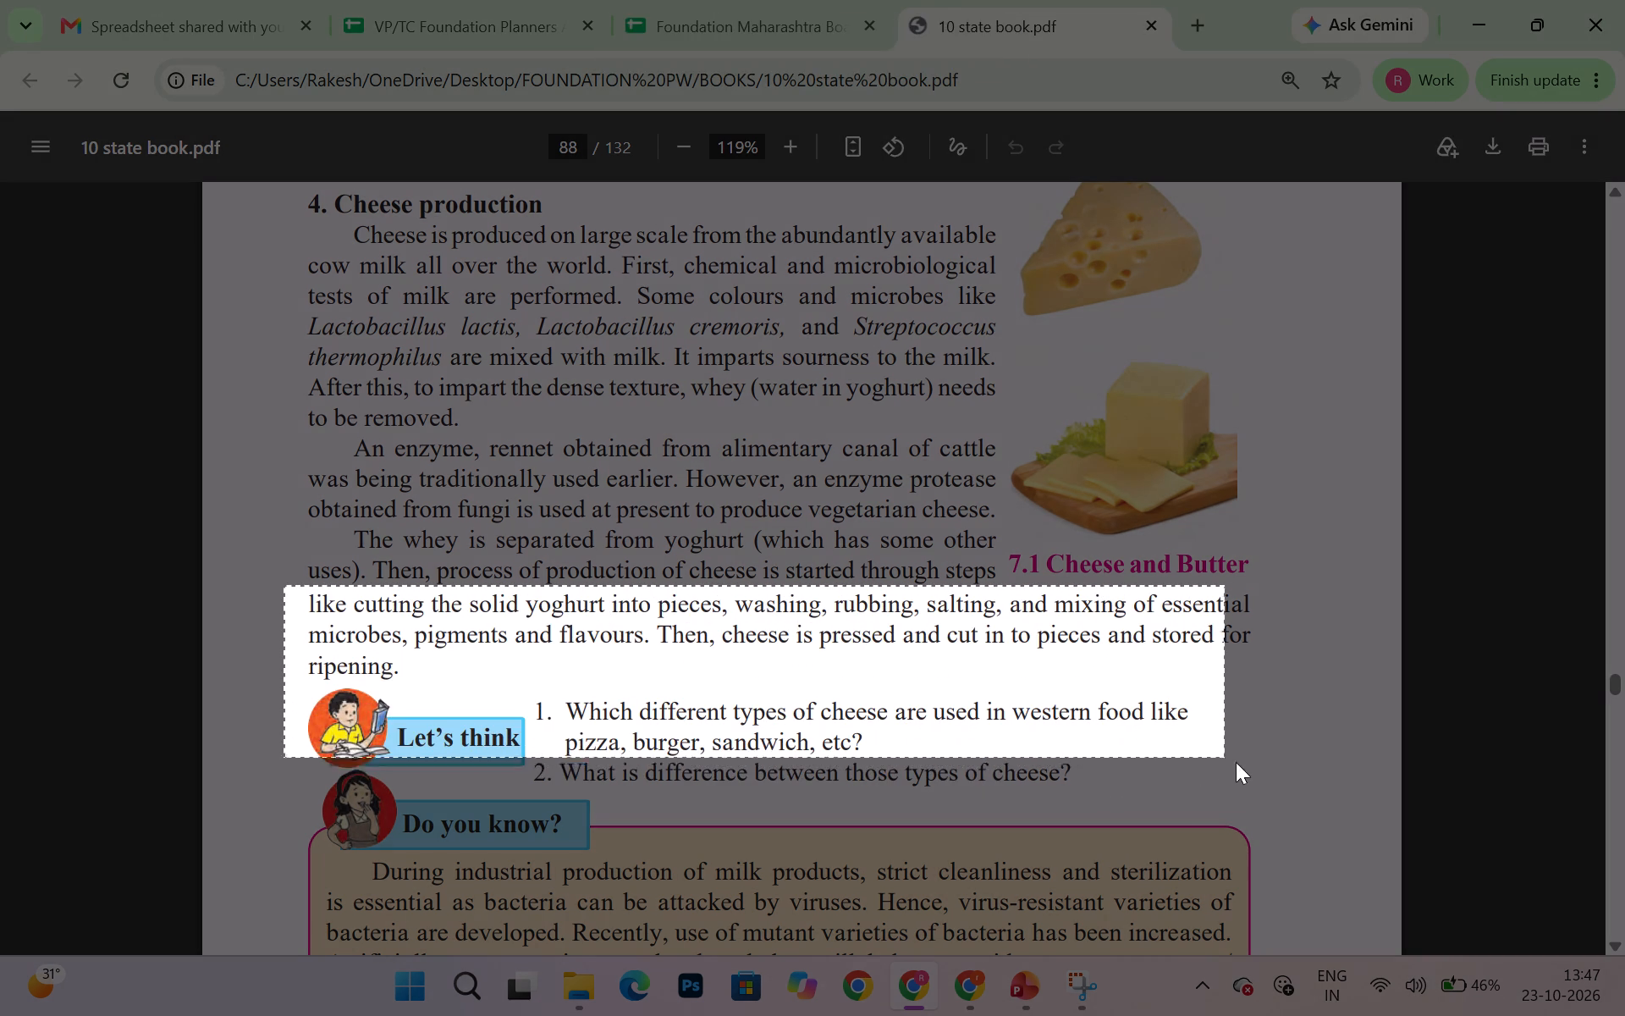
drag(1236, 762, 1265, 795)
scroll(1167, 764, down, 1)
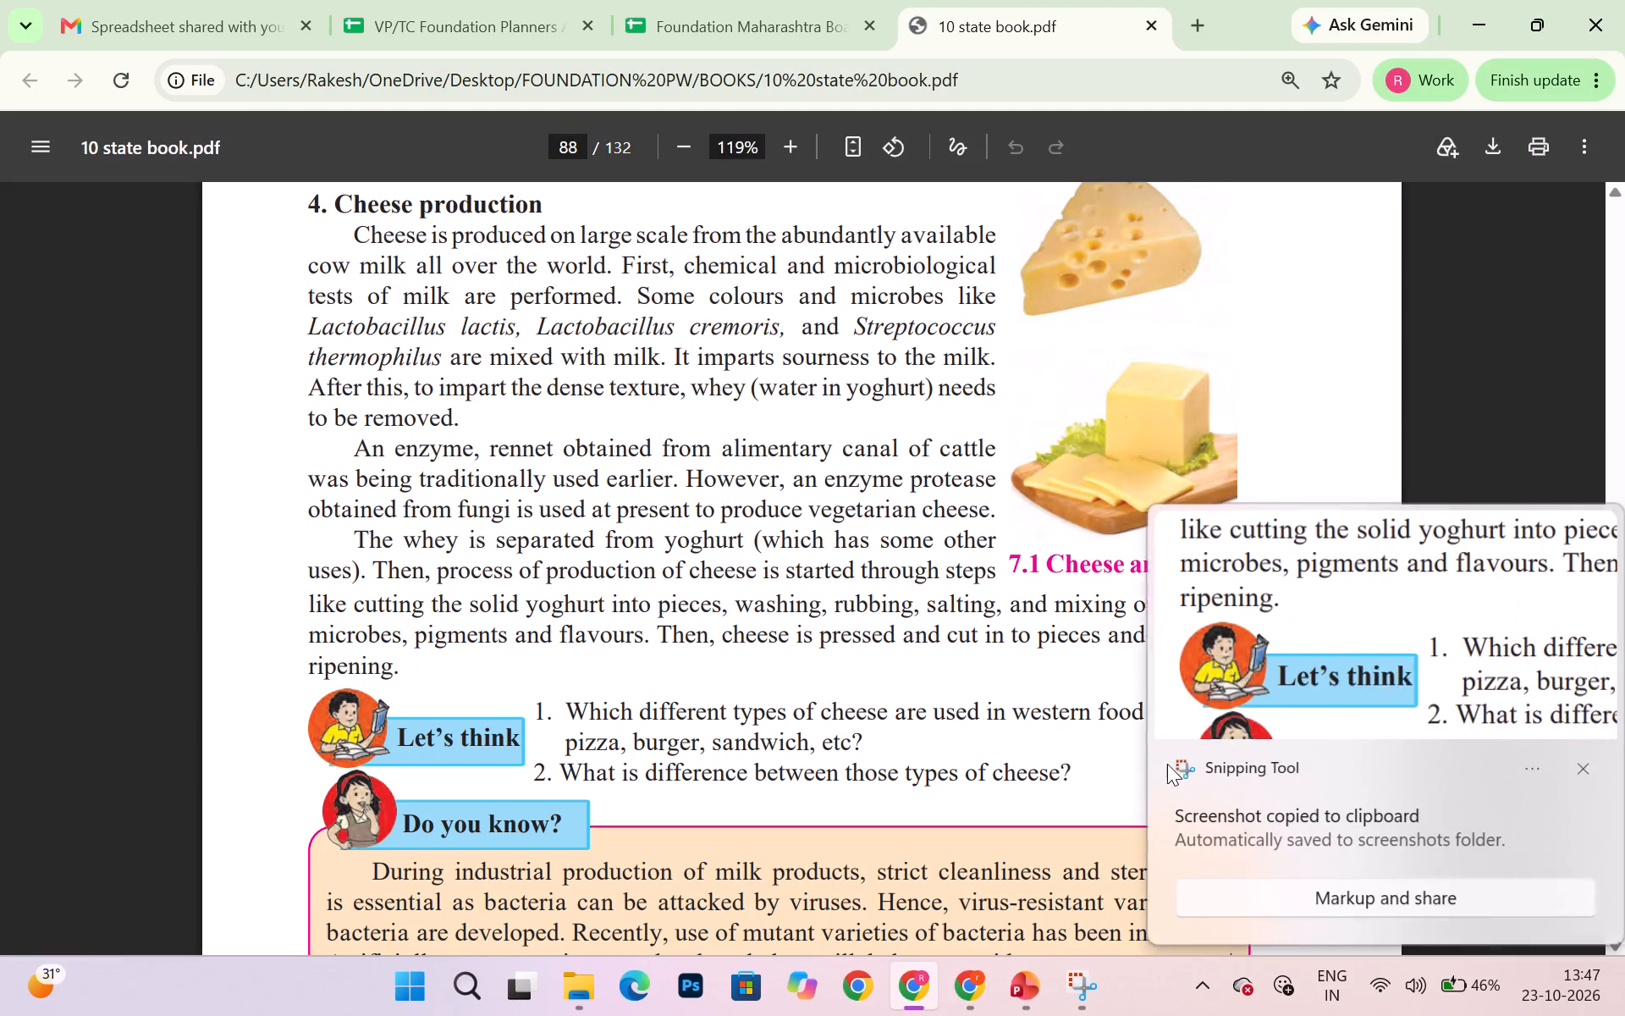
Snip the textbook page again from "like cutting the solid yoghurt" through the end of the Do you know box, and copy the snip.
scroll(1167, 764, down, 1)
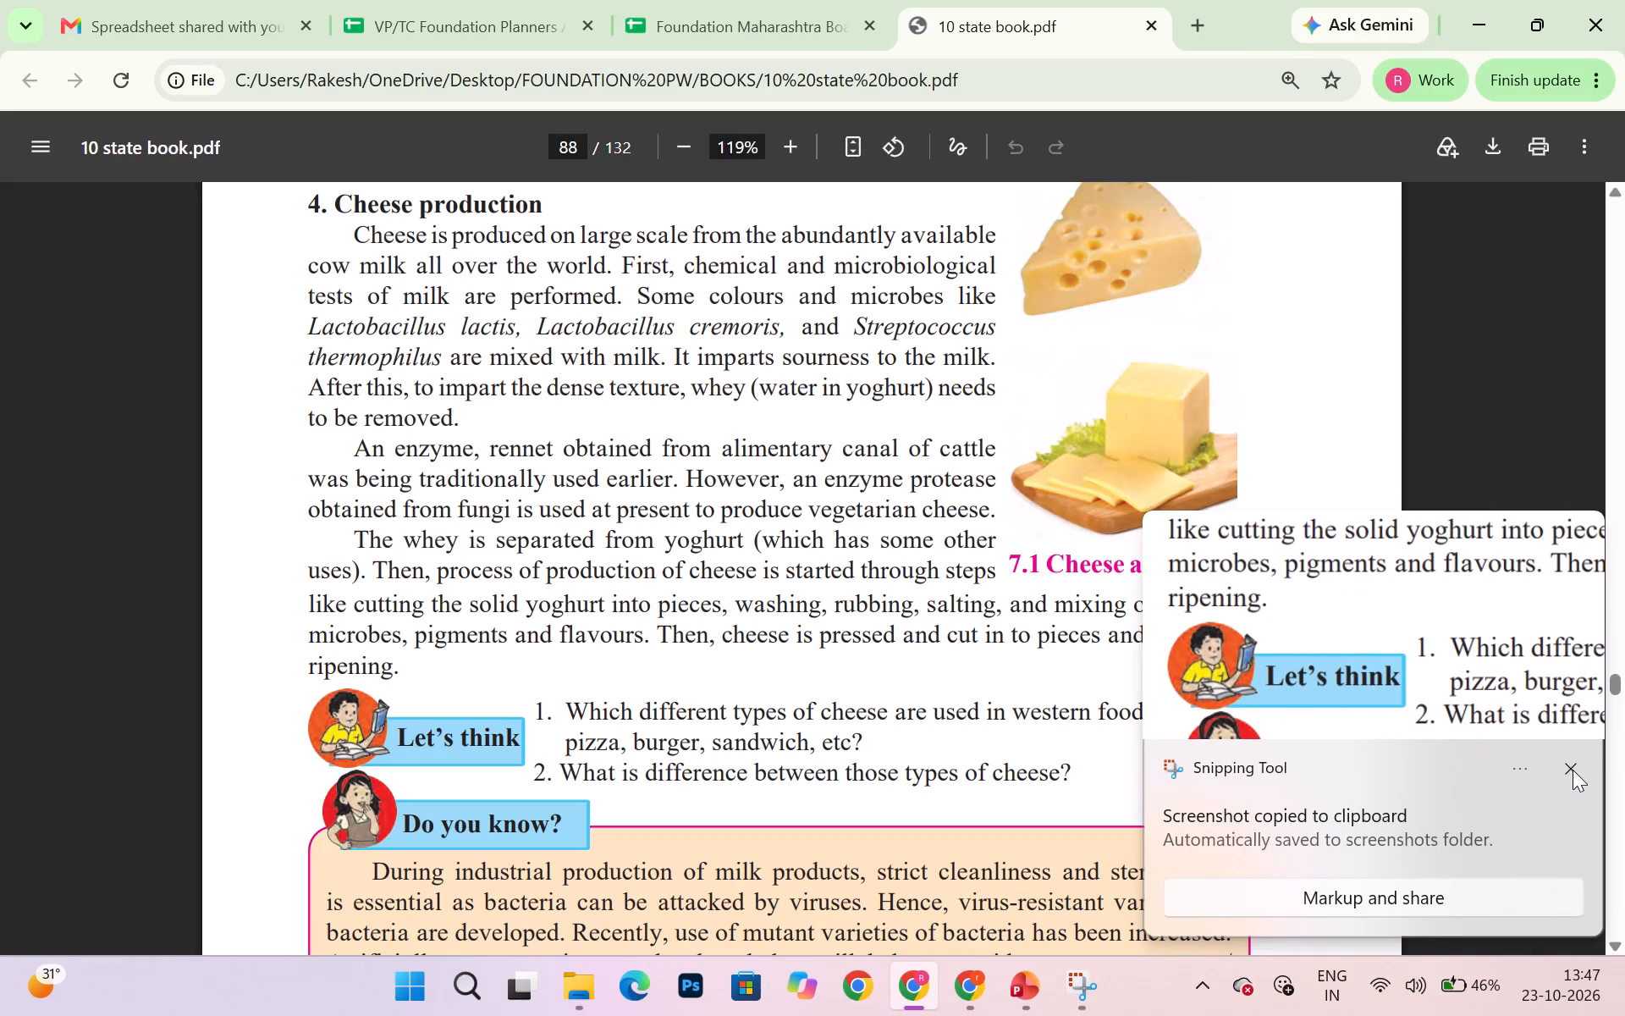
click(1572, 770)
scroll(1036, 743, down, 1)
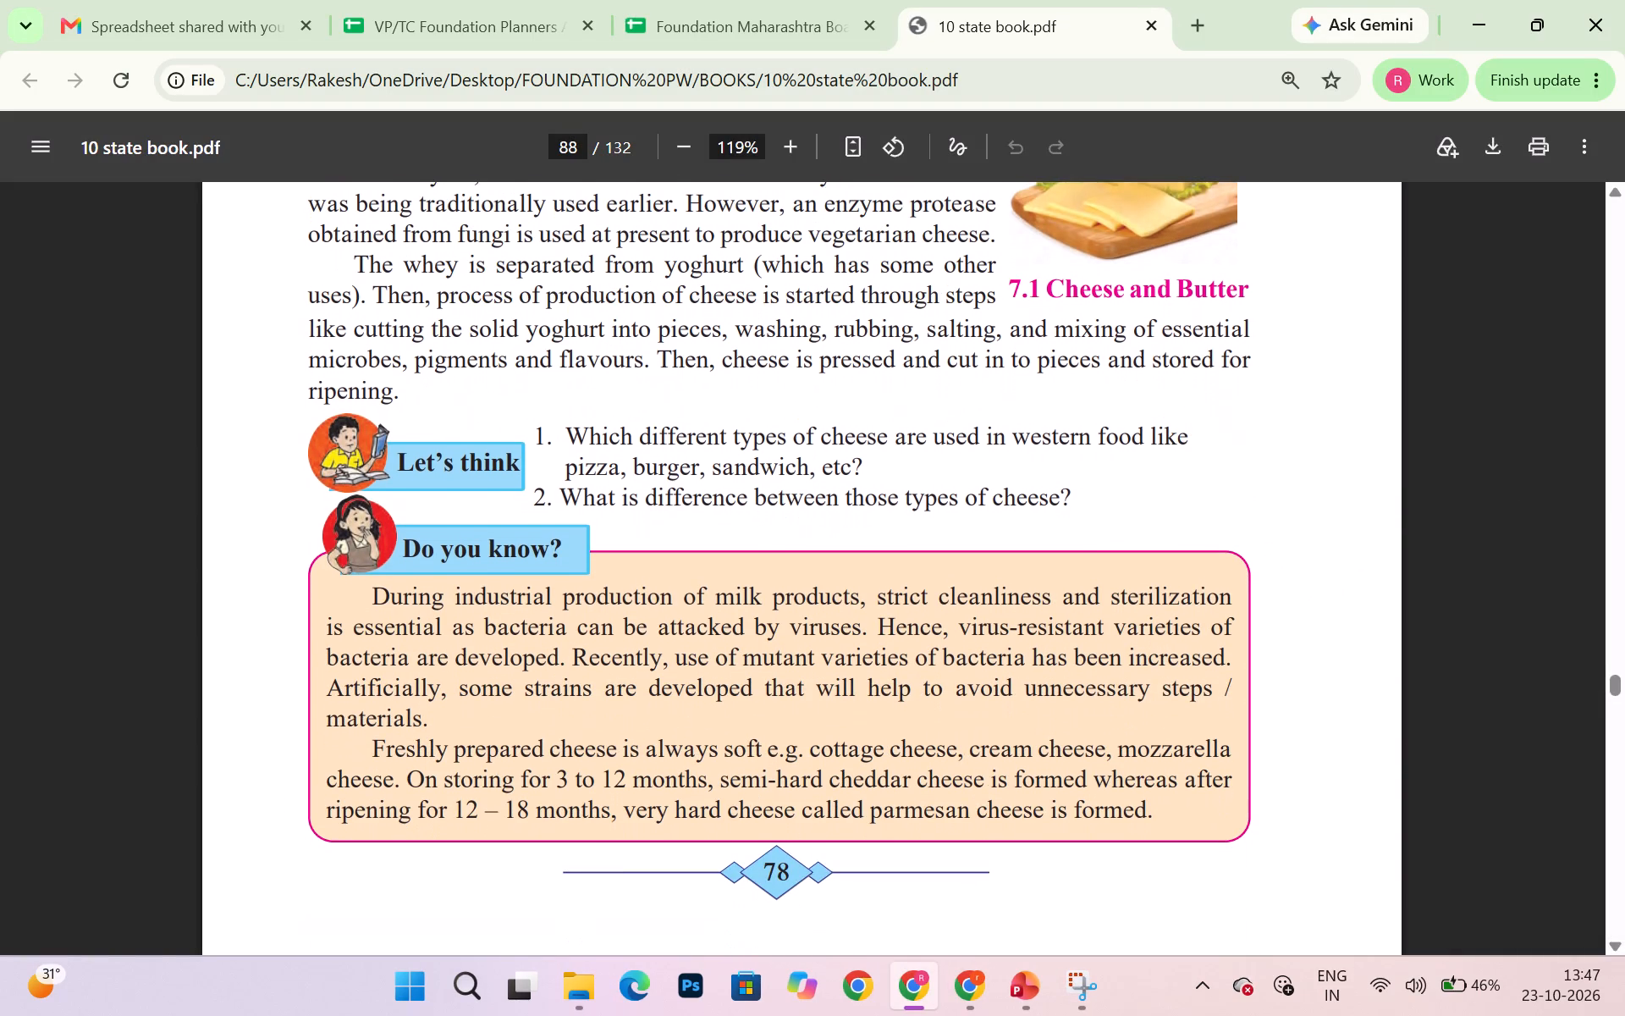
scroll(1036, 743, down, 1)
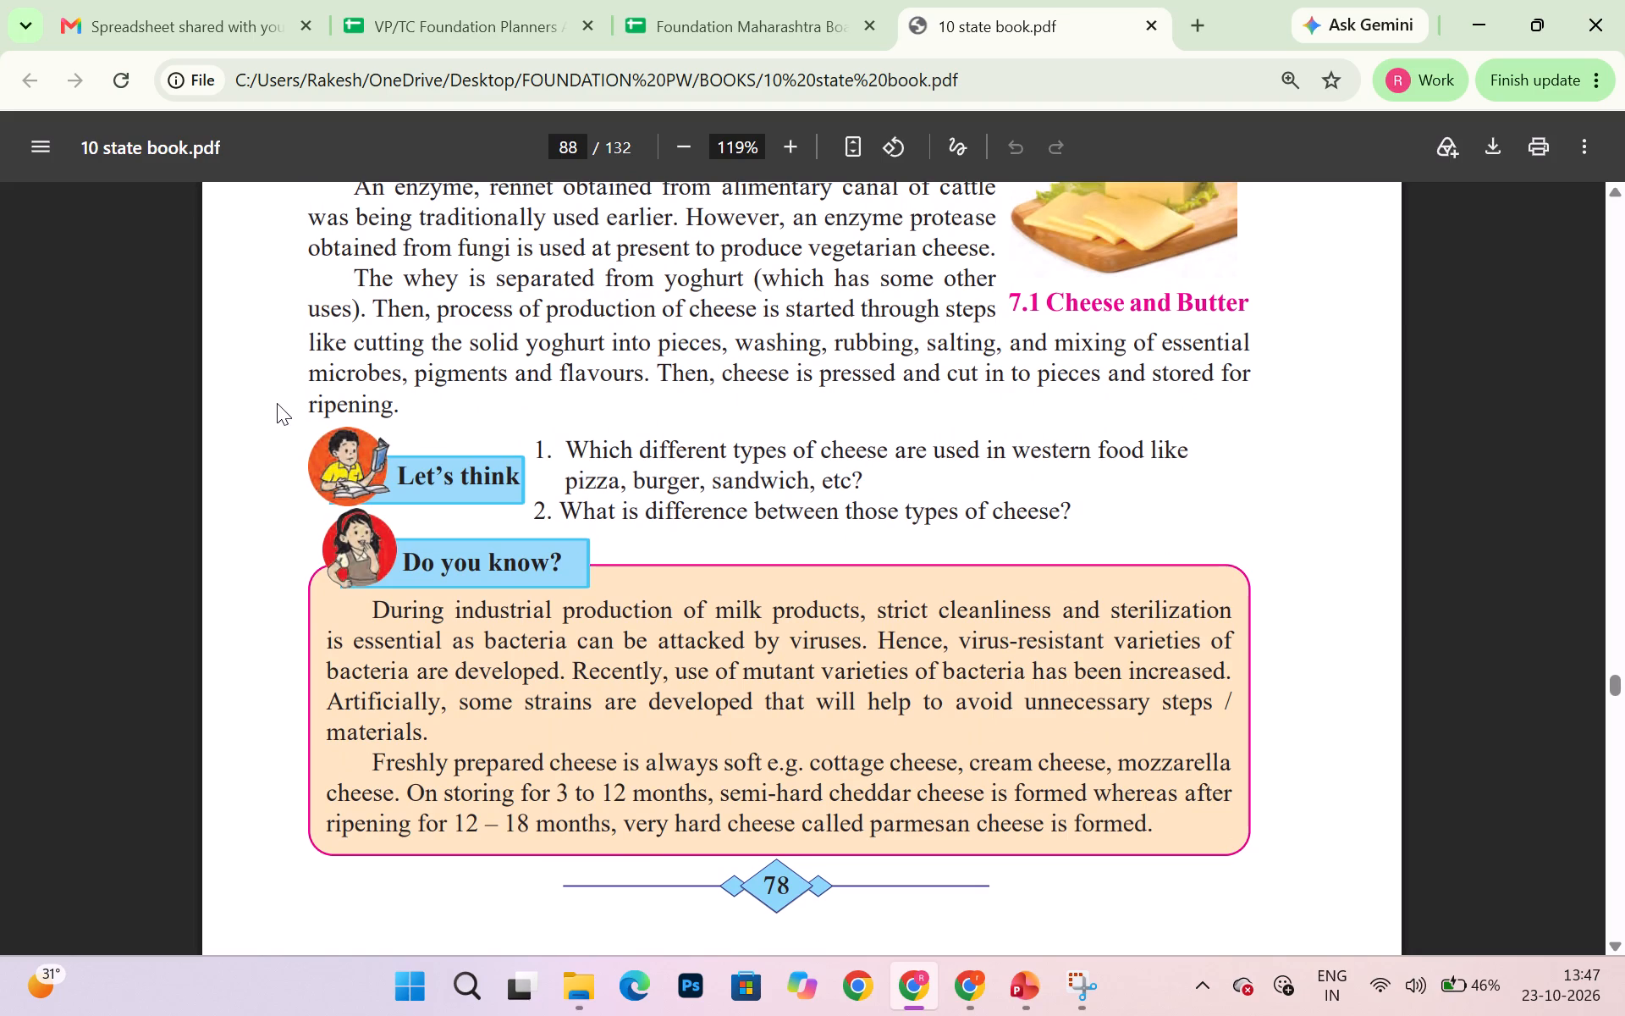
key(Print)
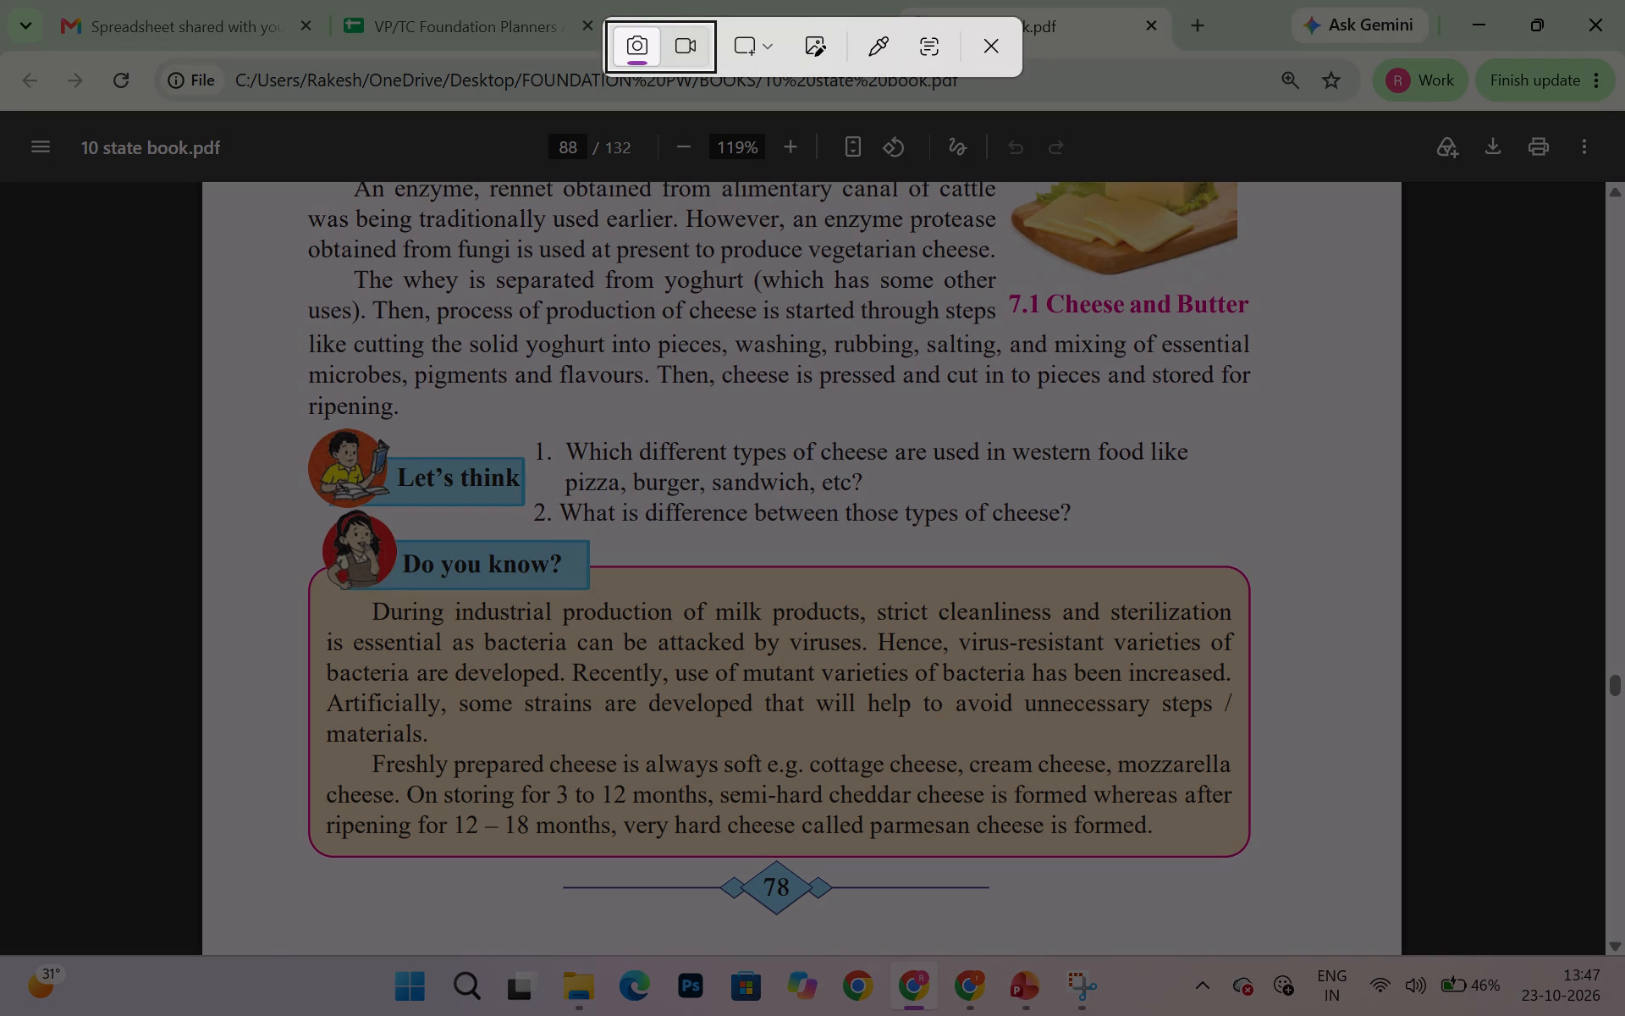
drag(300, 323, 802, 692)
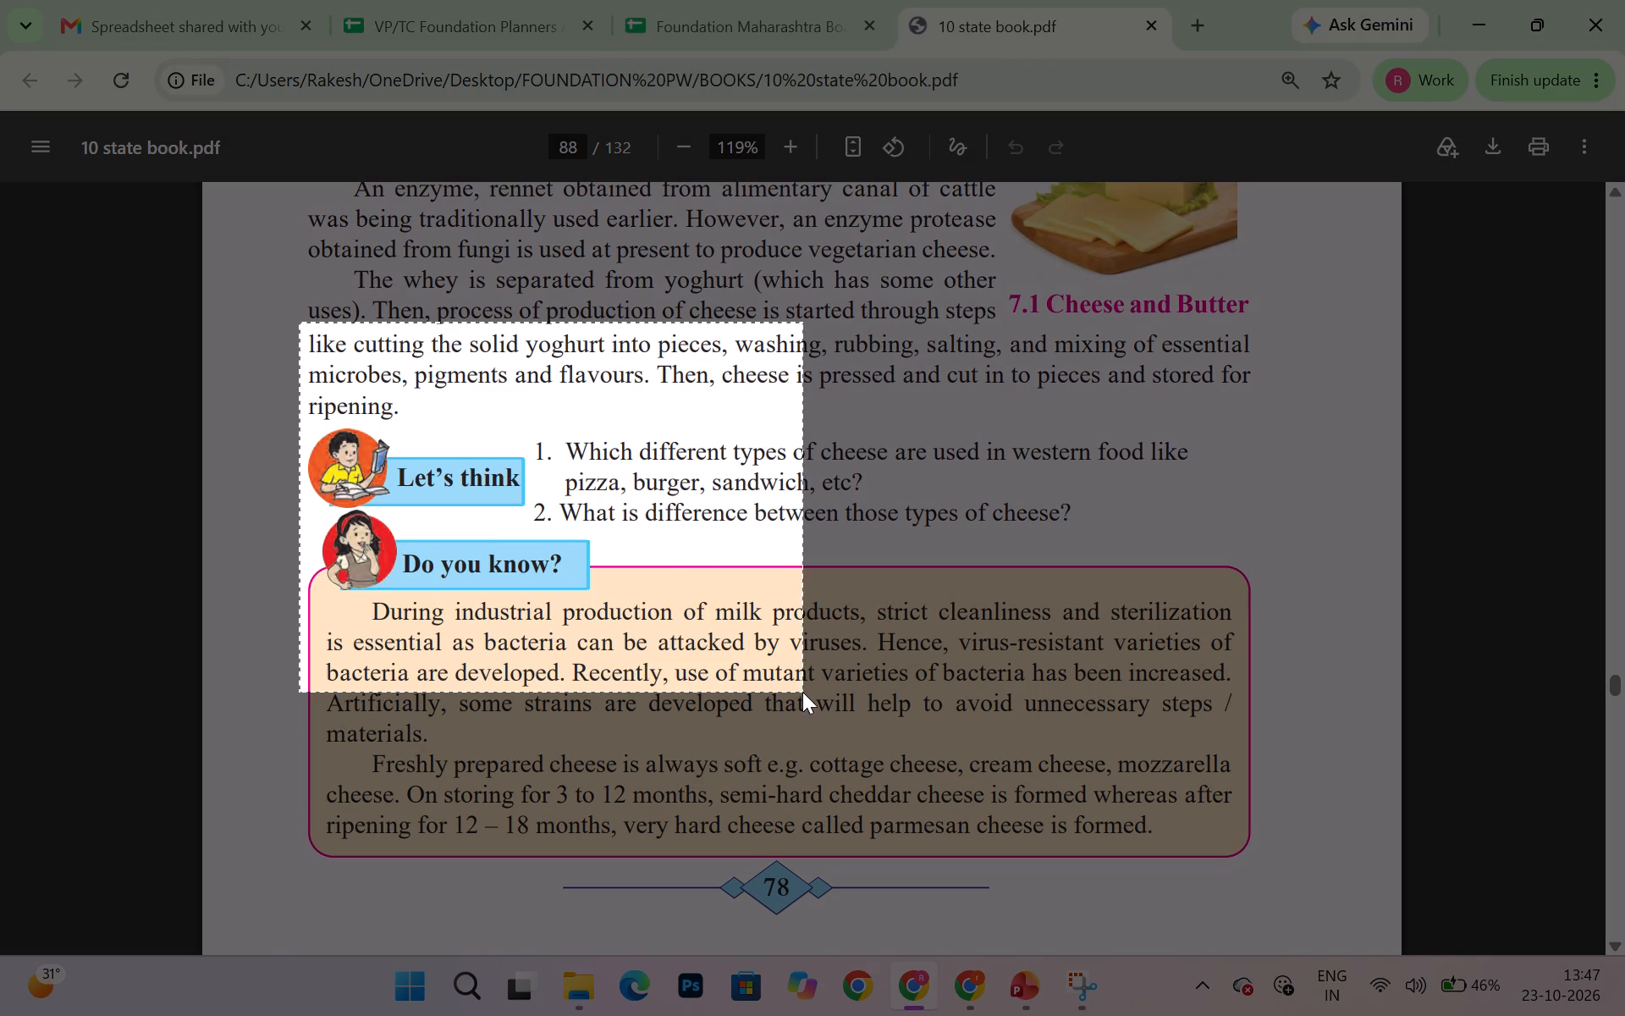
drag(802, 692, 1282, 864)
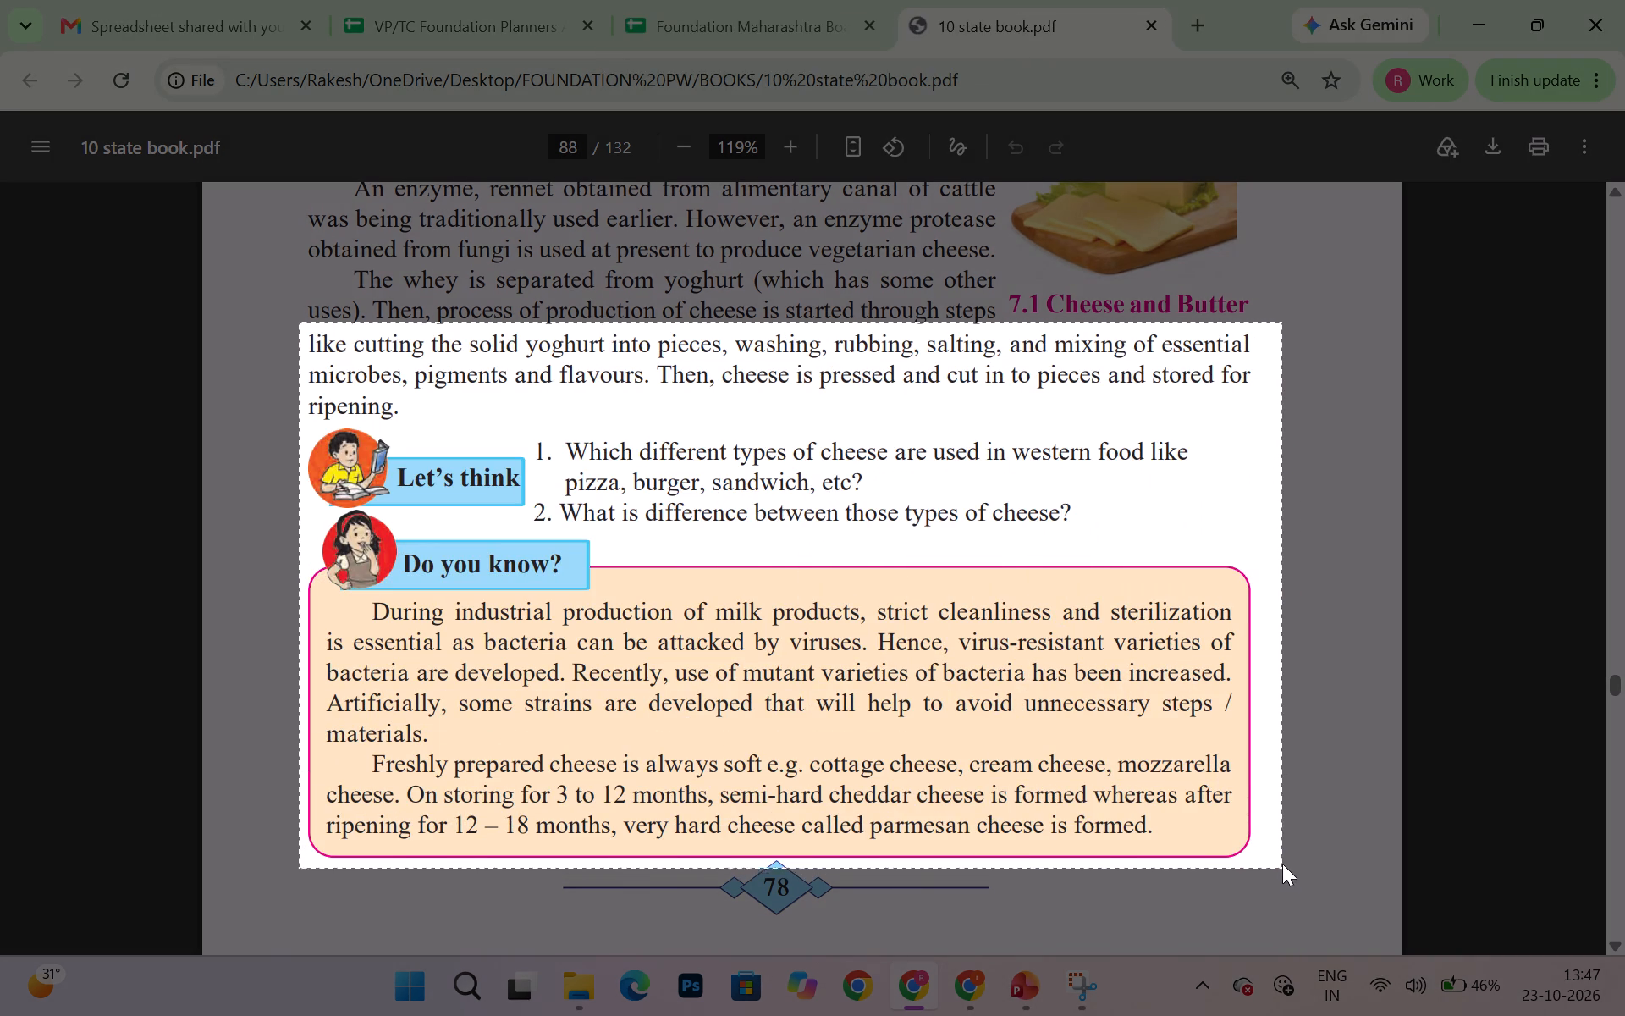
drag(1282, 864, 1256, 856)
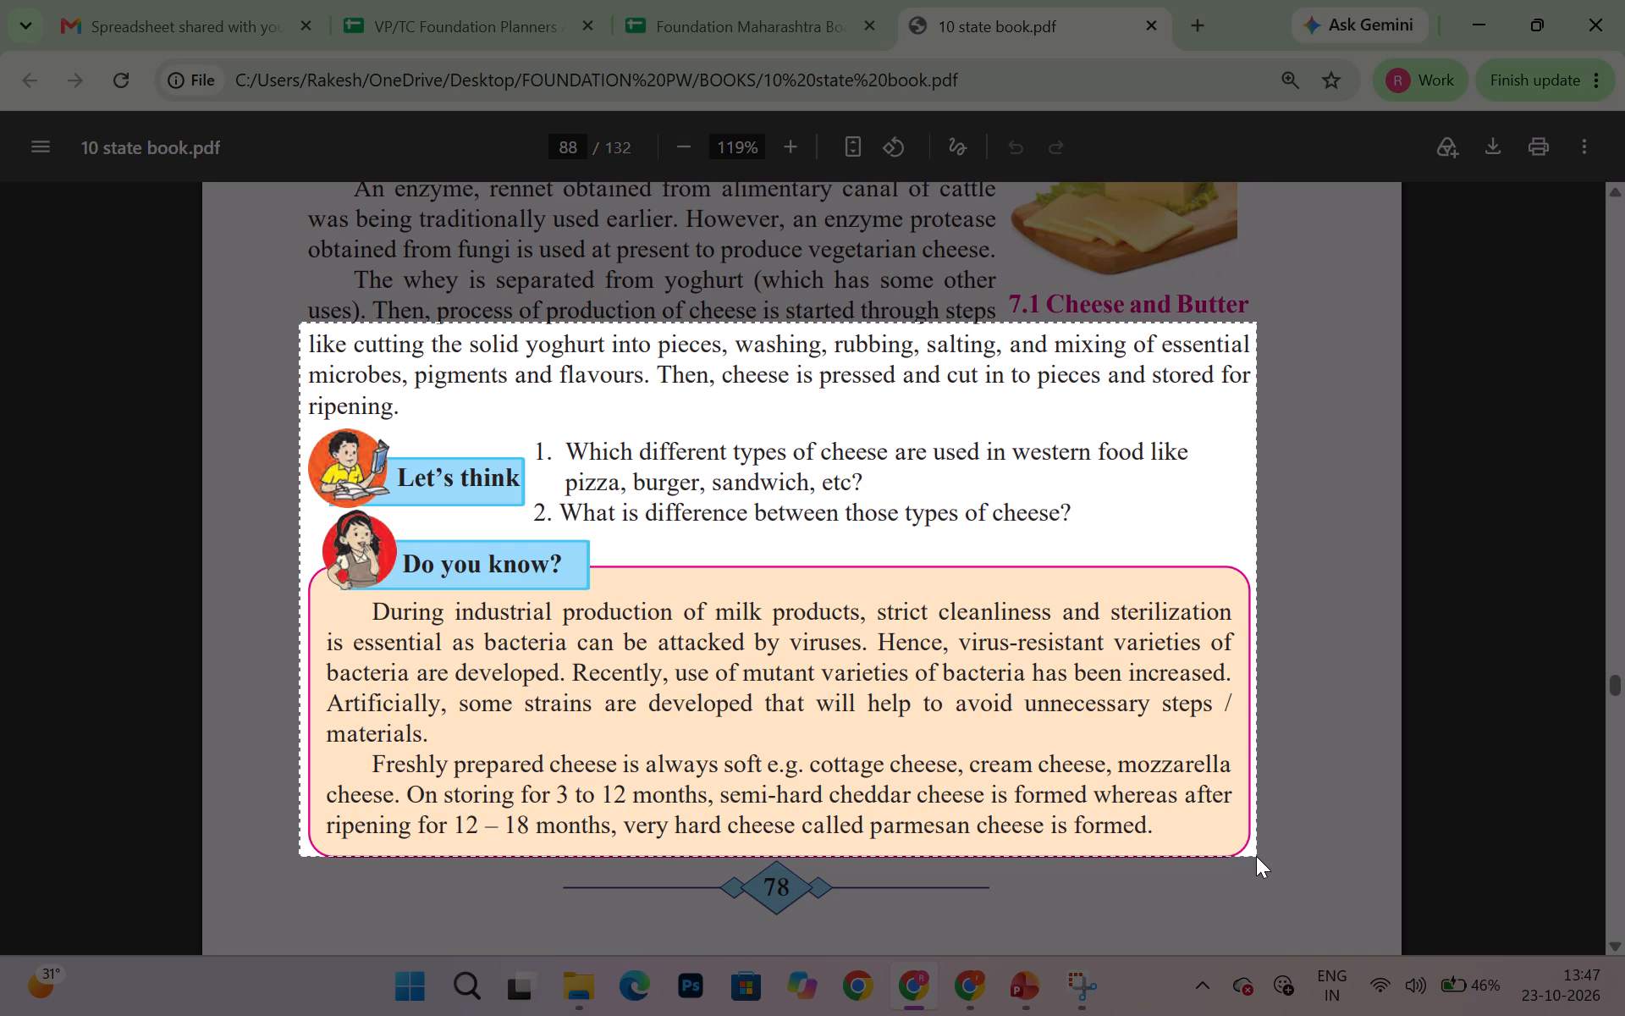
drag(1256, 856, 1257, 856)
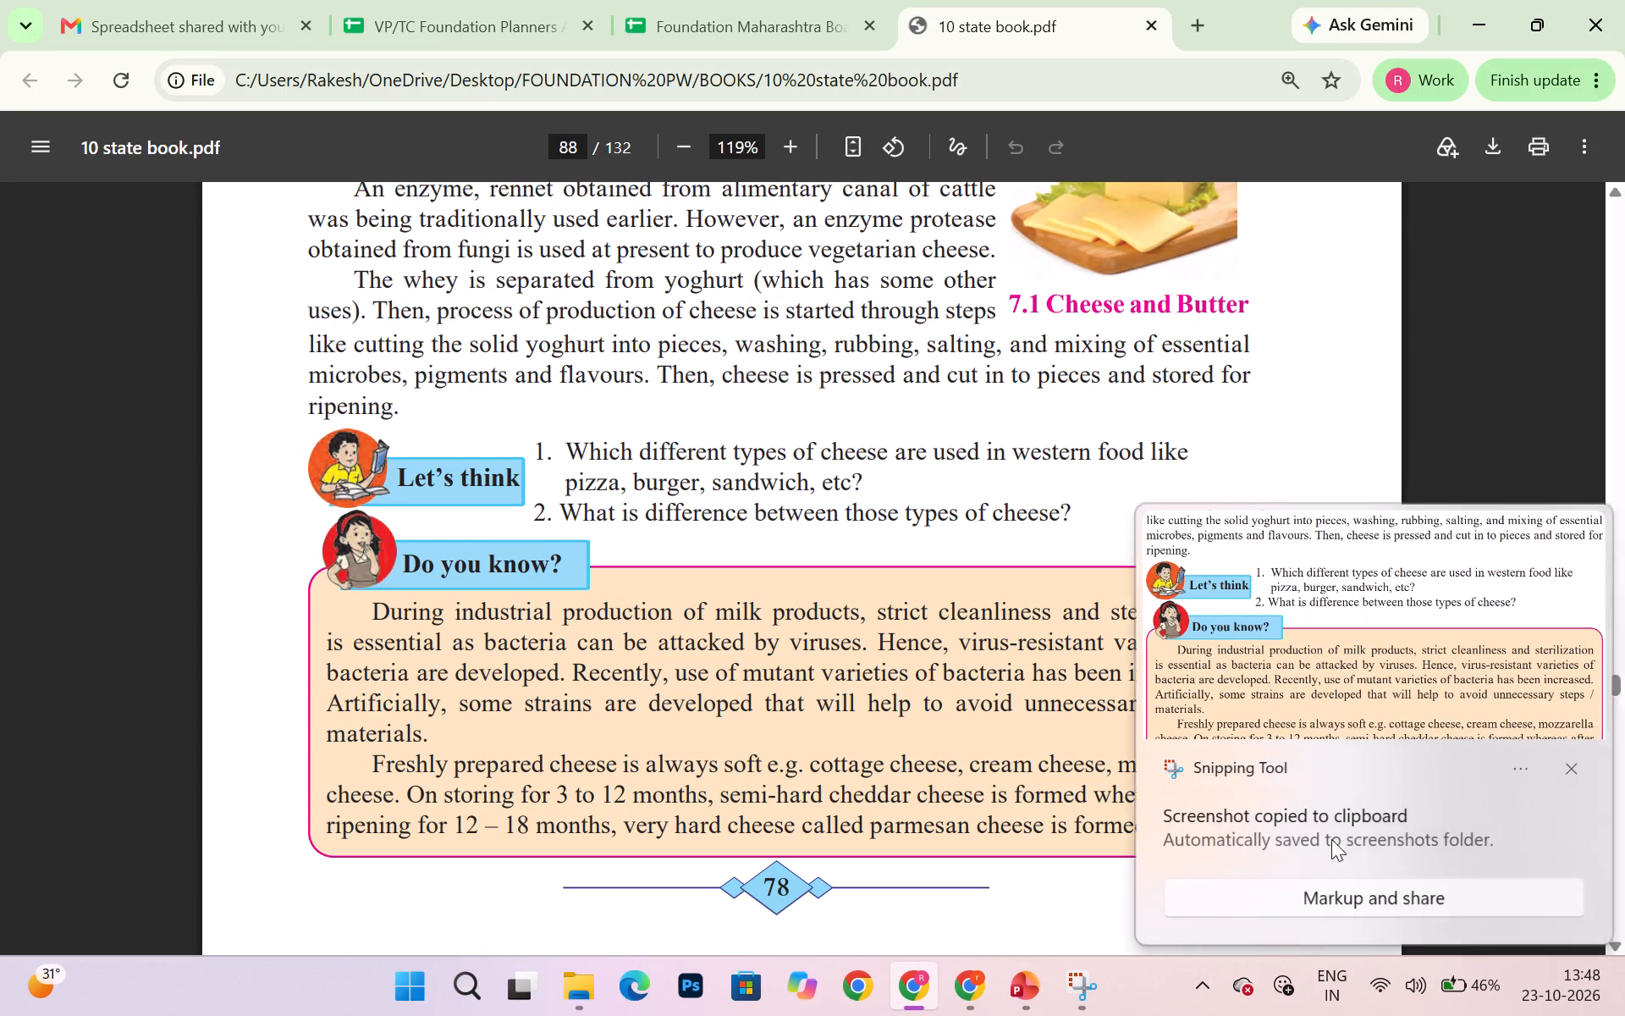
click(1336, 671)
right_click(1009, 627)
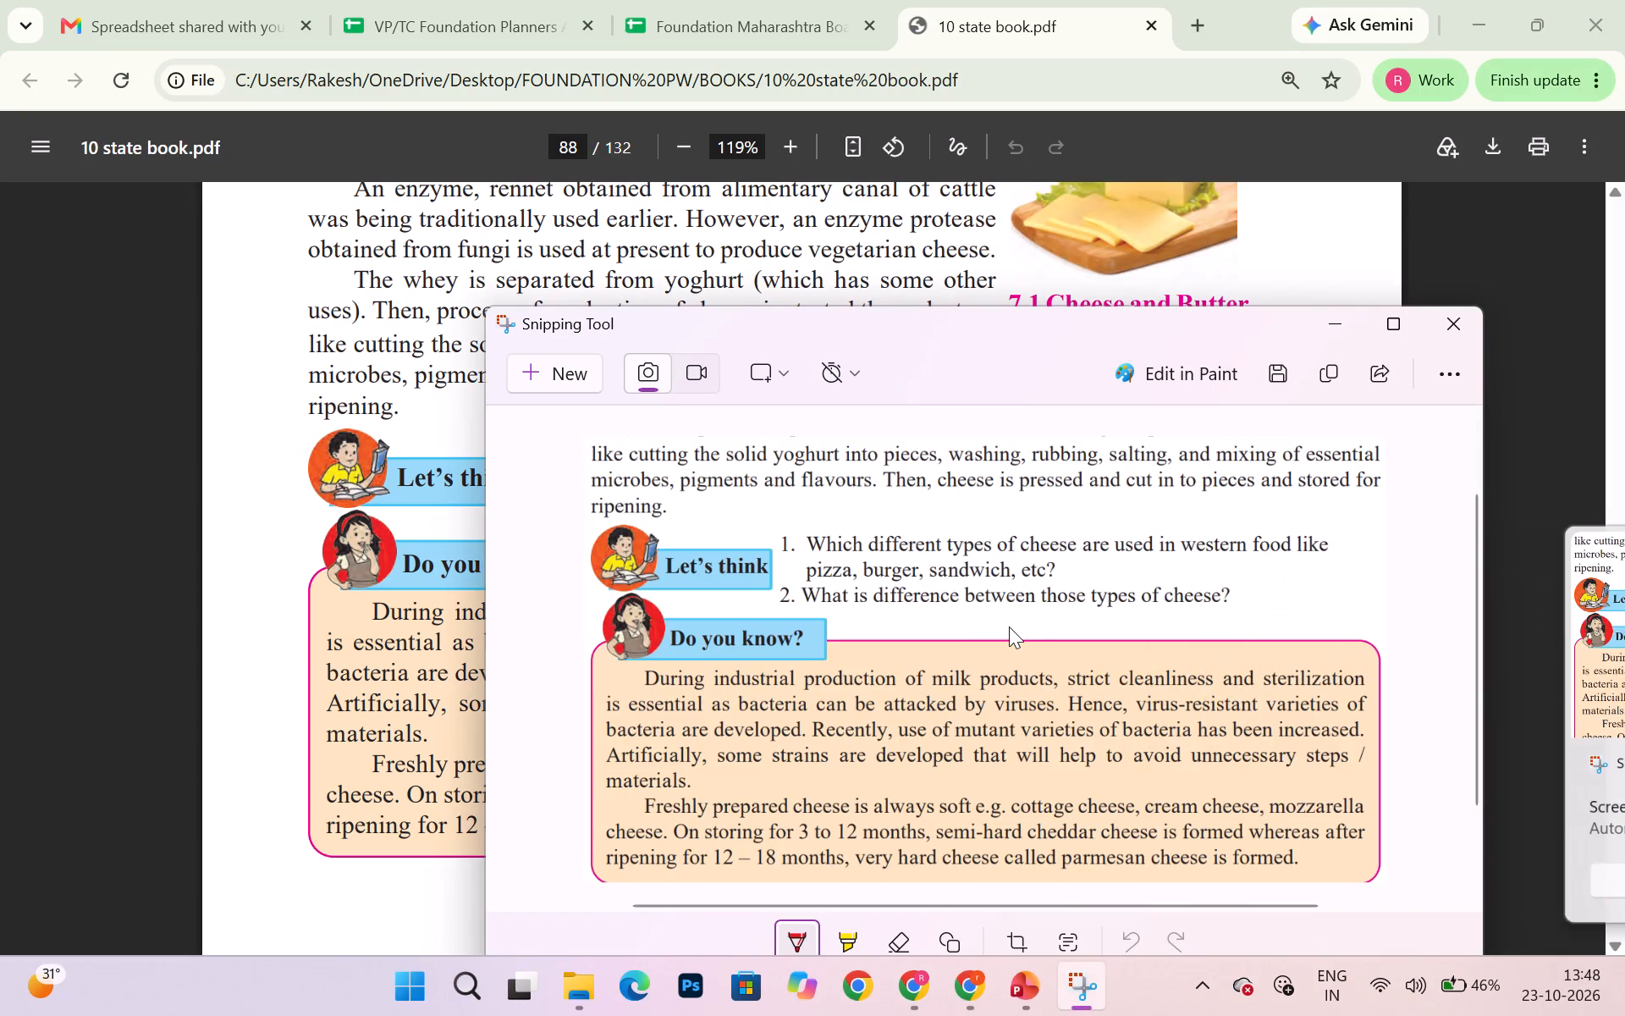
click(1074, 687)
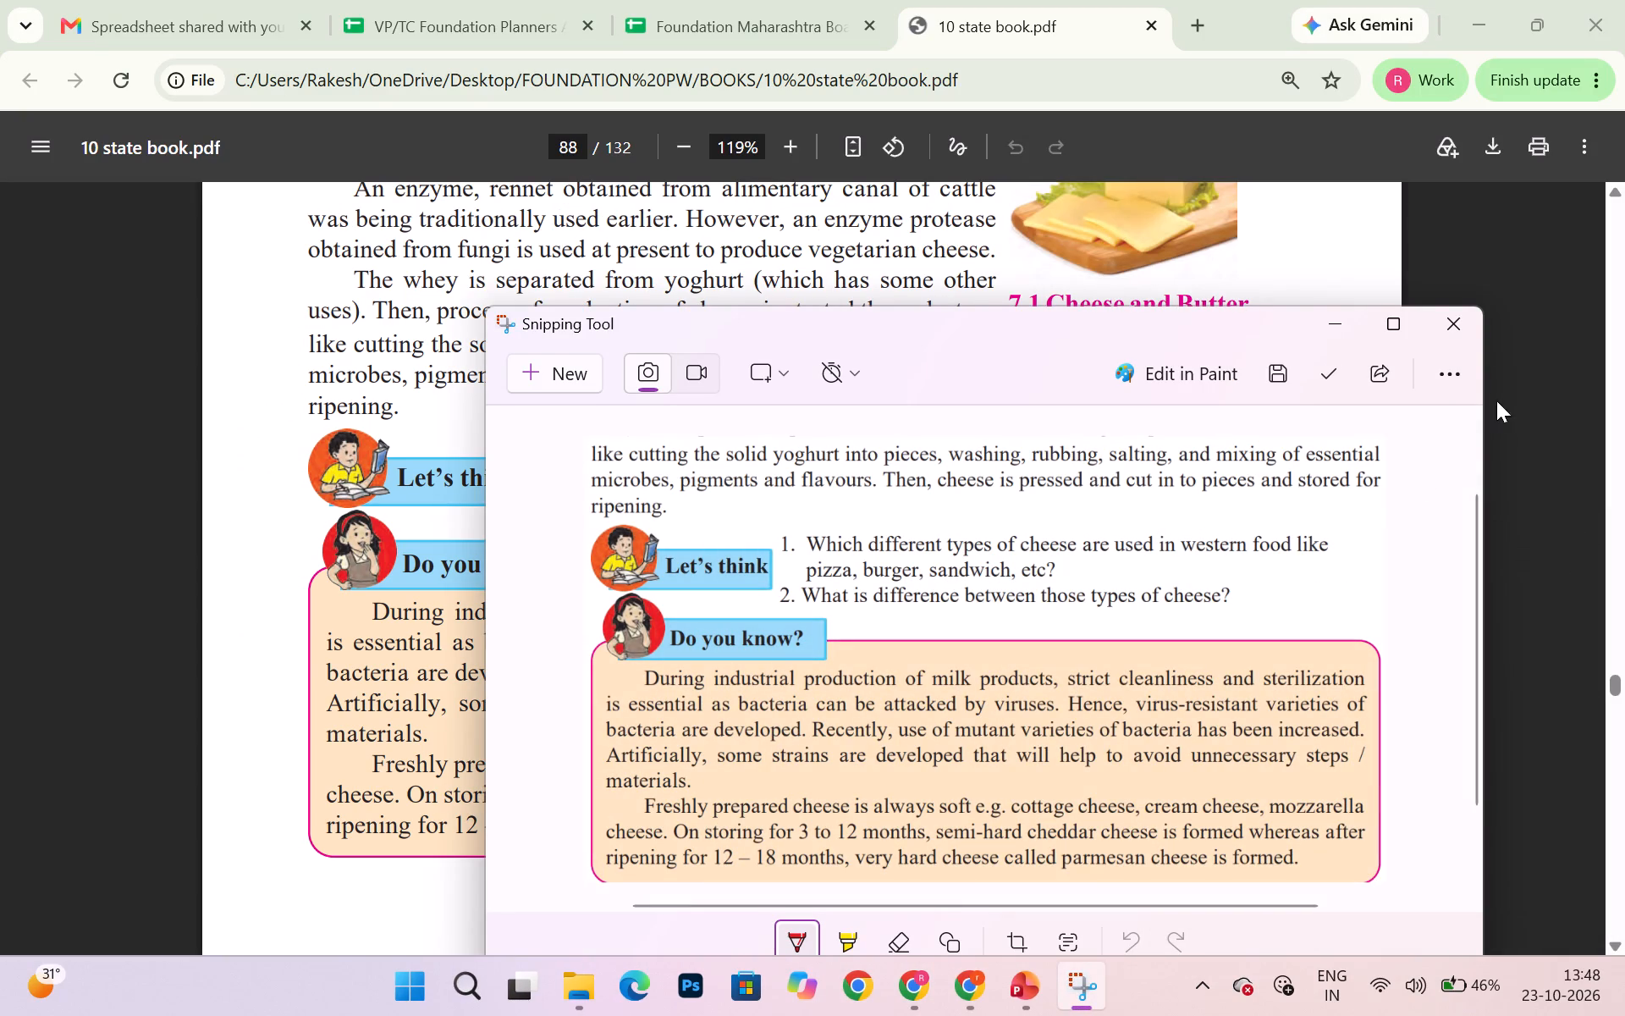
click(1458, 330)
Switch to PowerPoint, add a new slide after slide 13 and paste the snip onto it.
click(1069, 999)
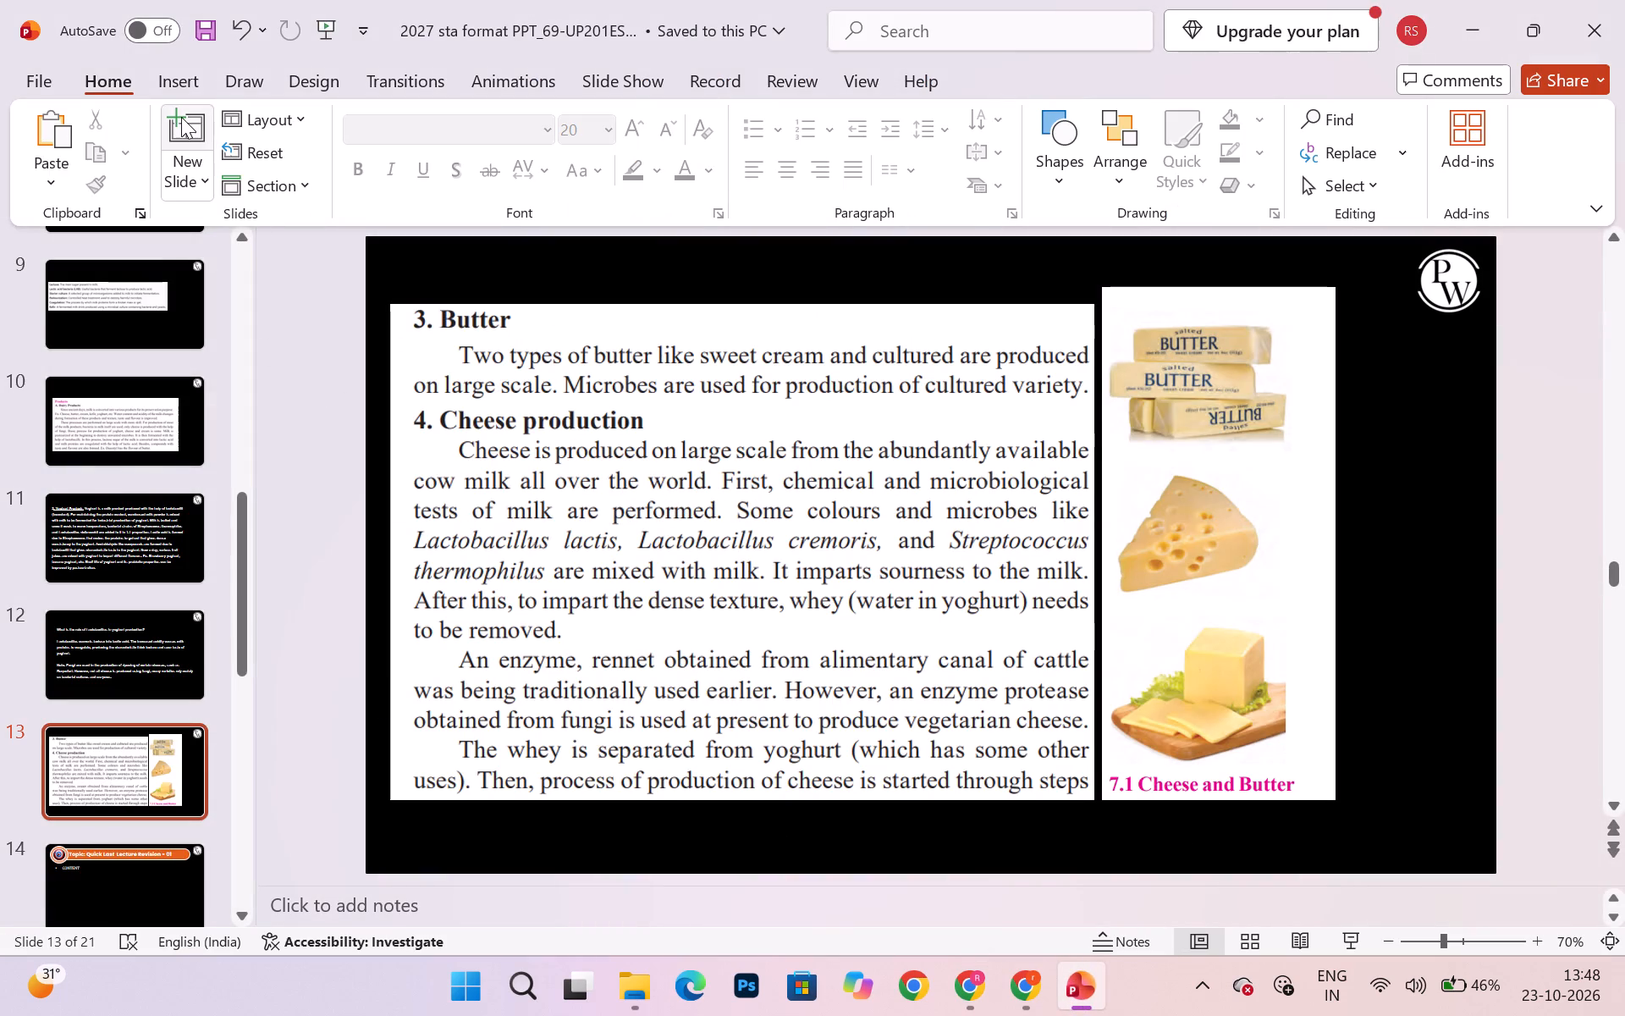
click(181, 117)
key(ctrl+v)
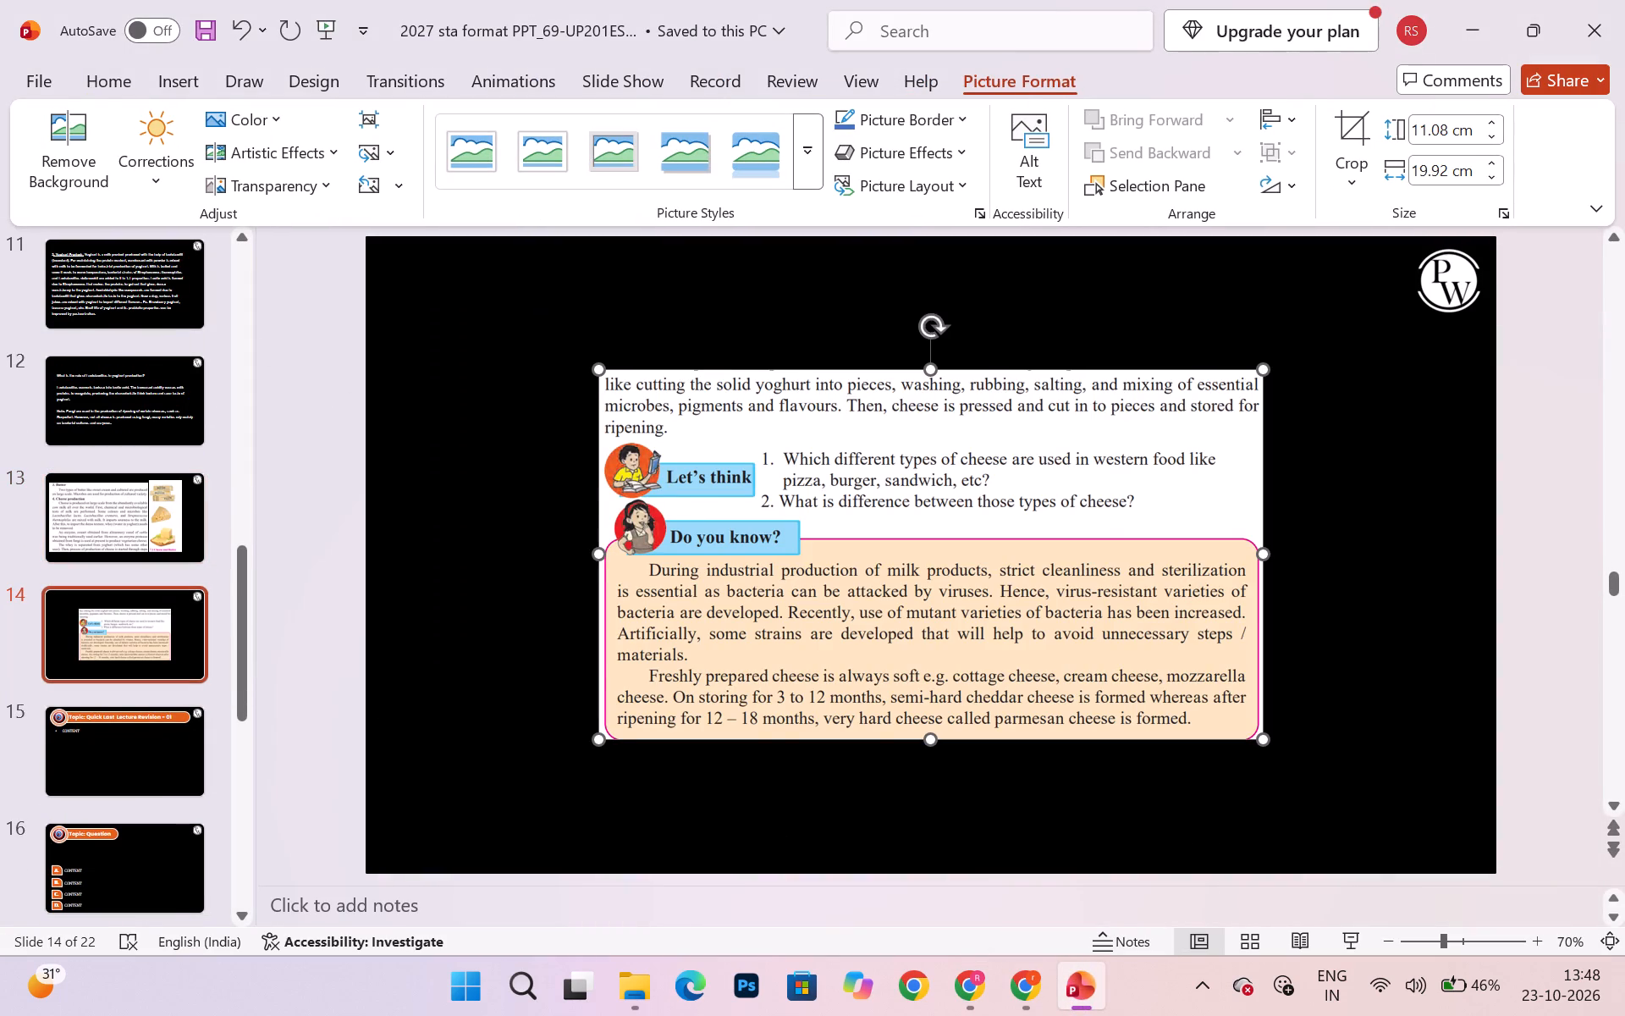
Move the pasted snip towards the slide's upper-left area and enlarge it proportionally to fill most of the slide below the PW logo.
drag(833, 475, 630, 468)
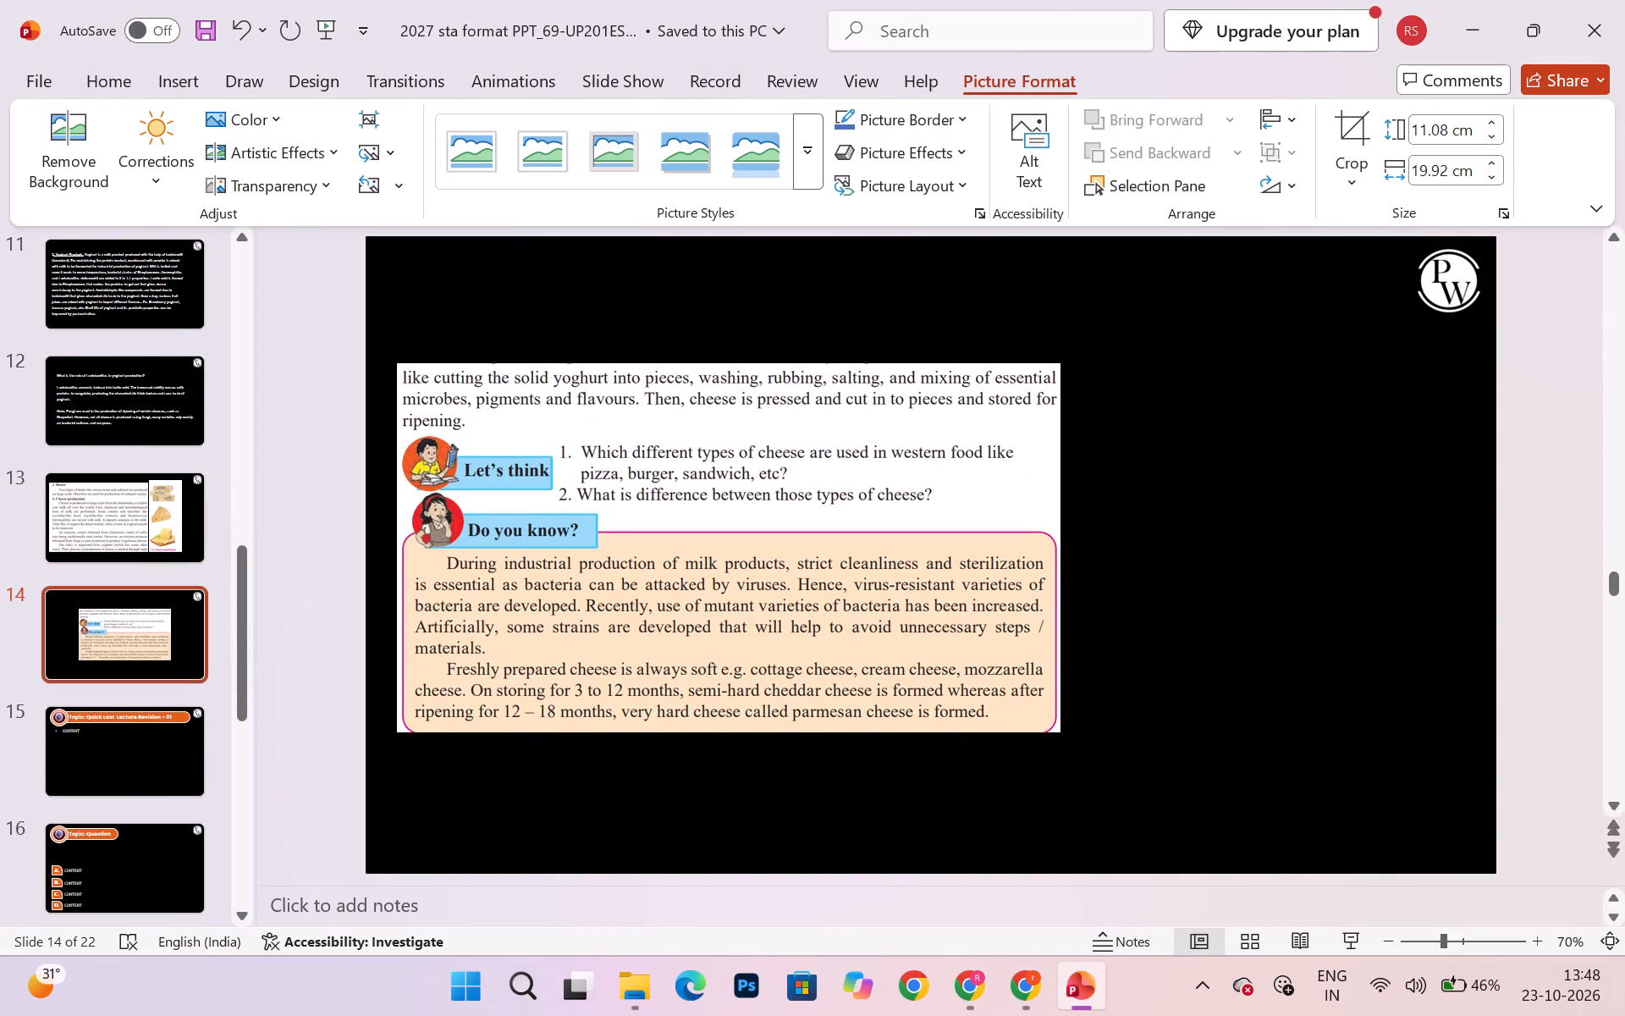
drag(630, 468, 631, 460)
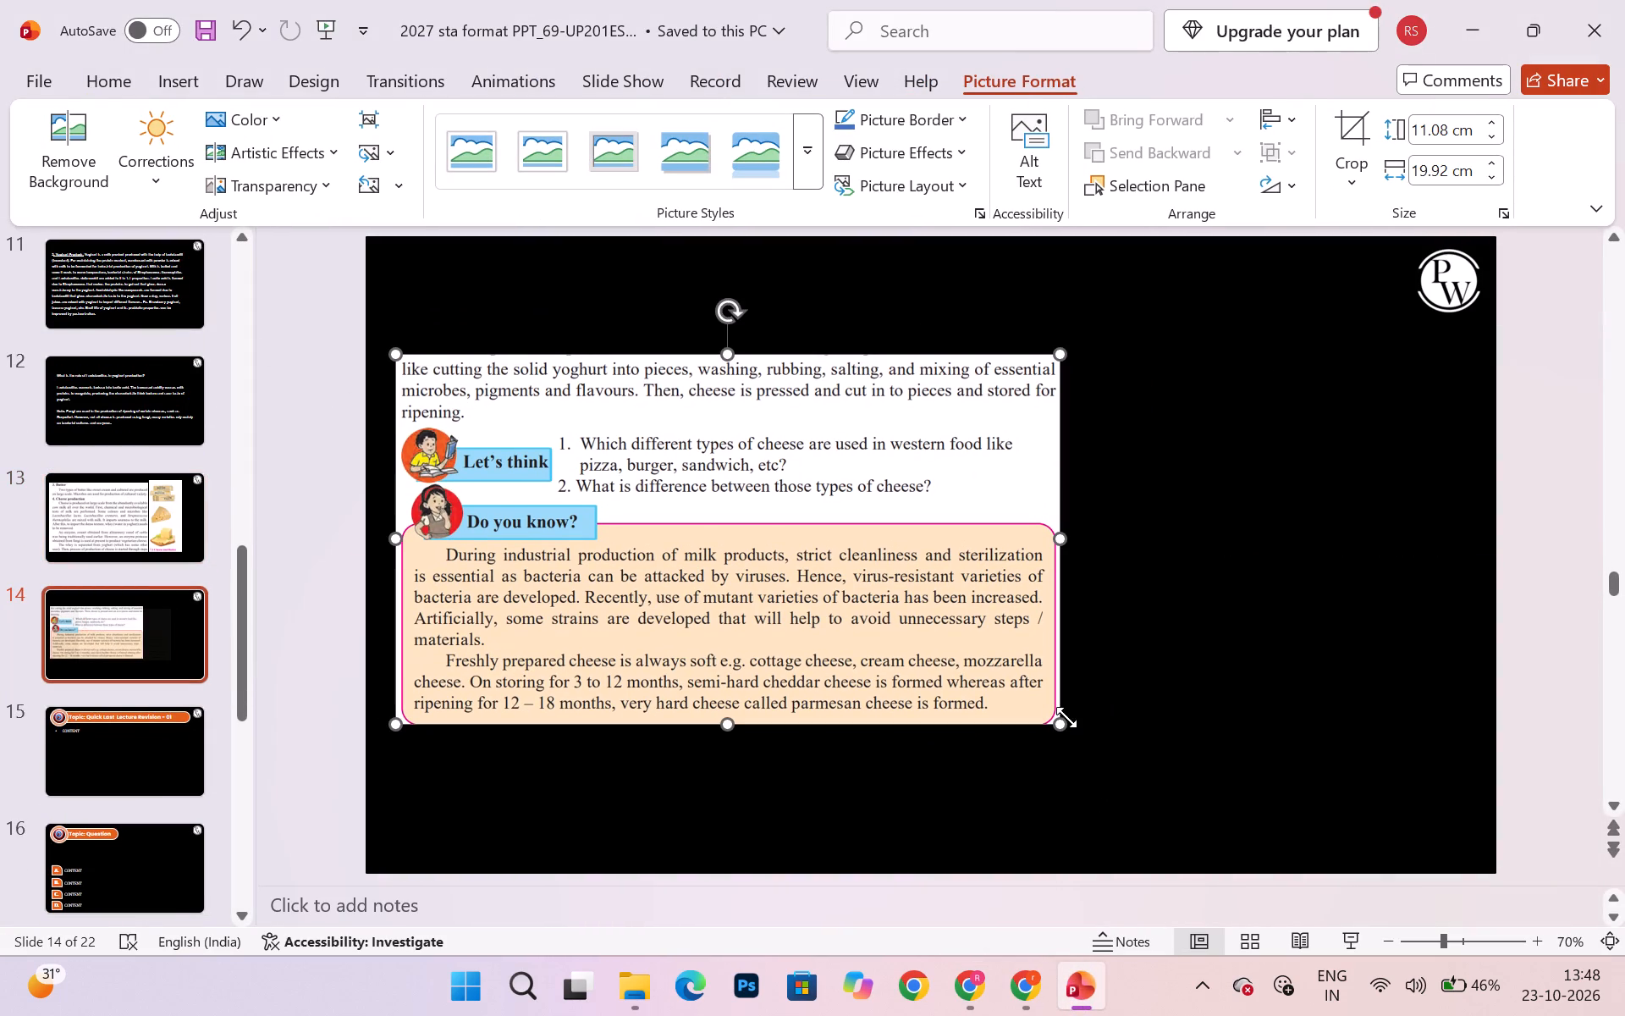
drag(1060, 725, 1258, 722)
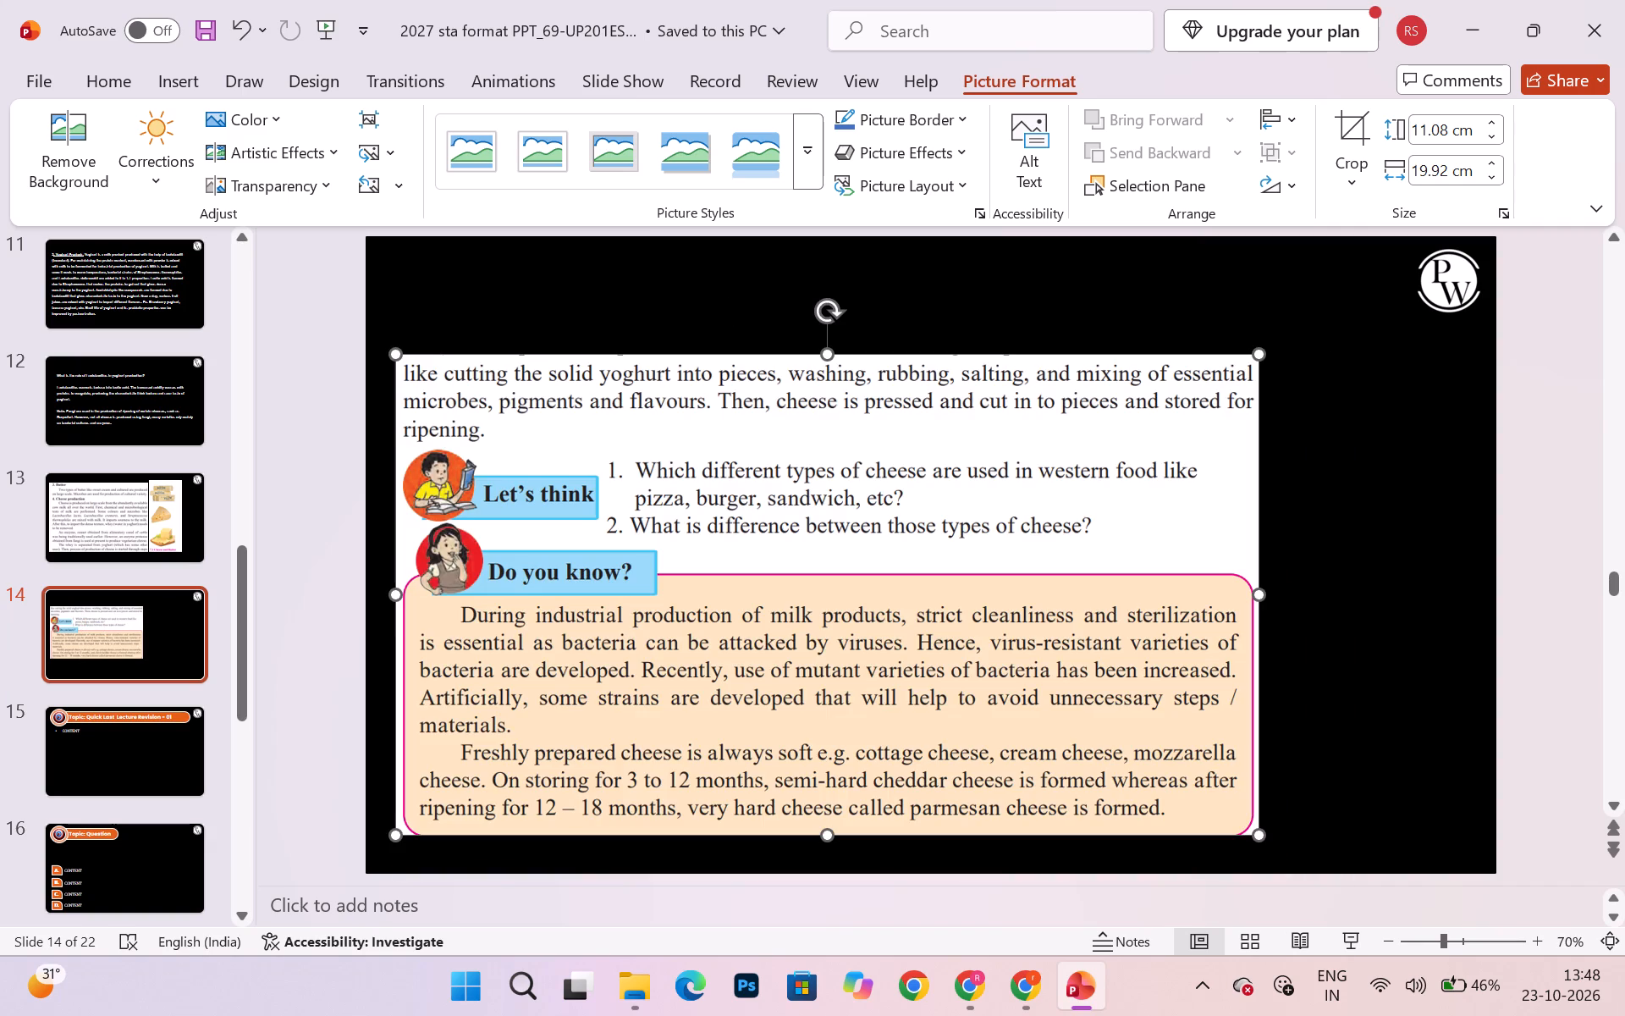
drag(1056, 697, 1049, 643)
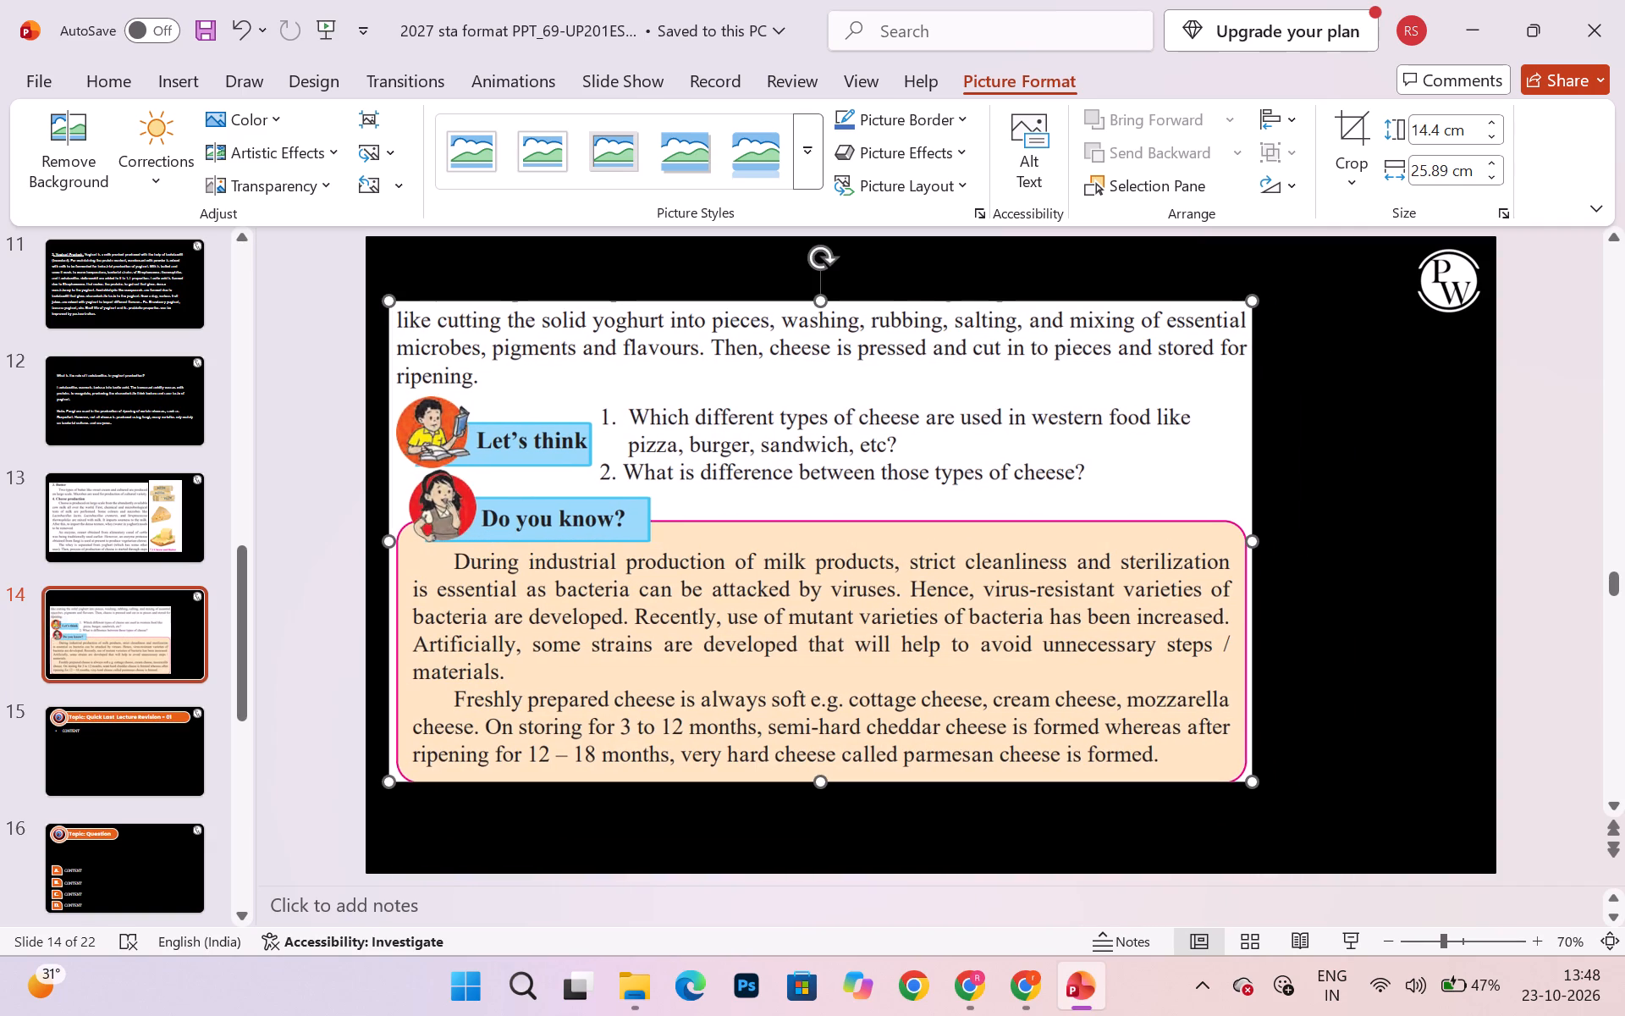
drag(1251, 784, 1373, 820)
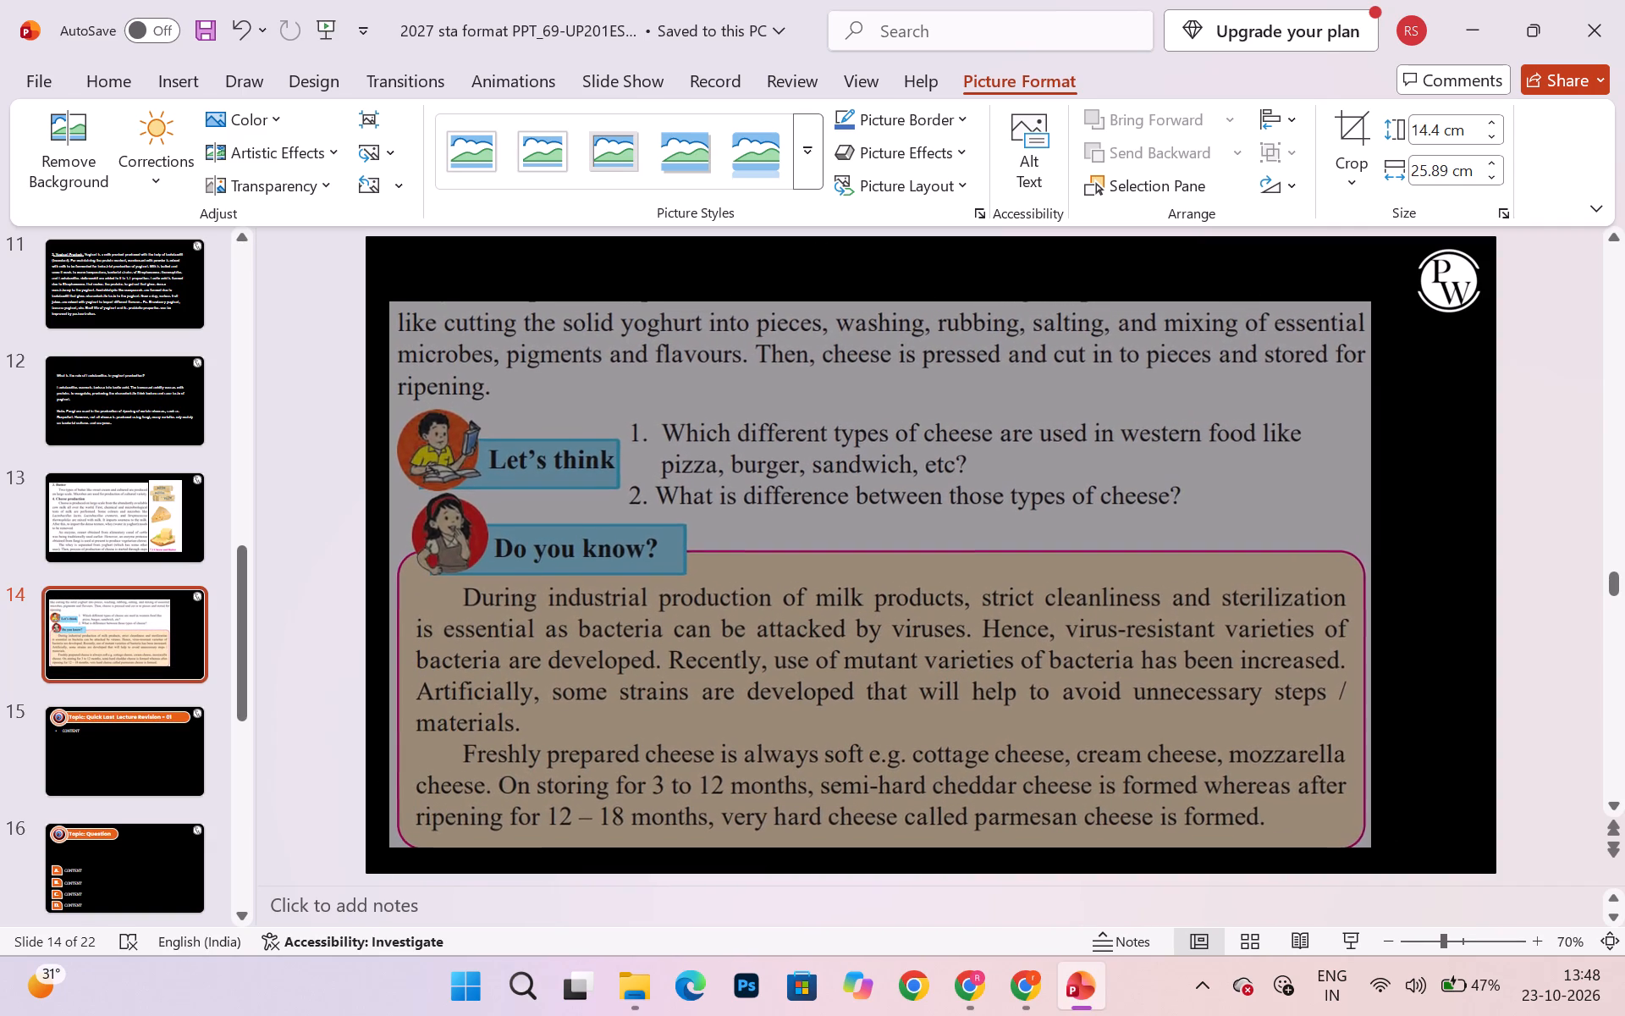
drag(1373, 820, 1391, 827)
click(1458, 744)
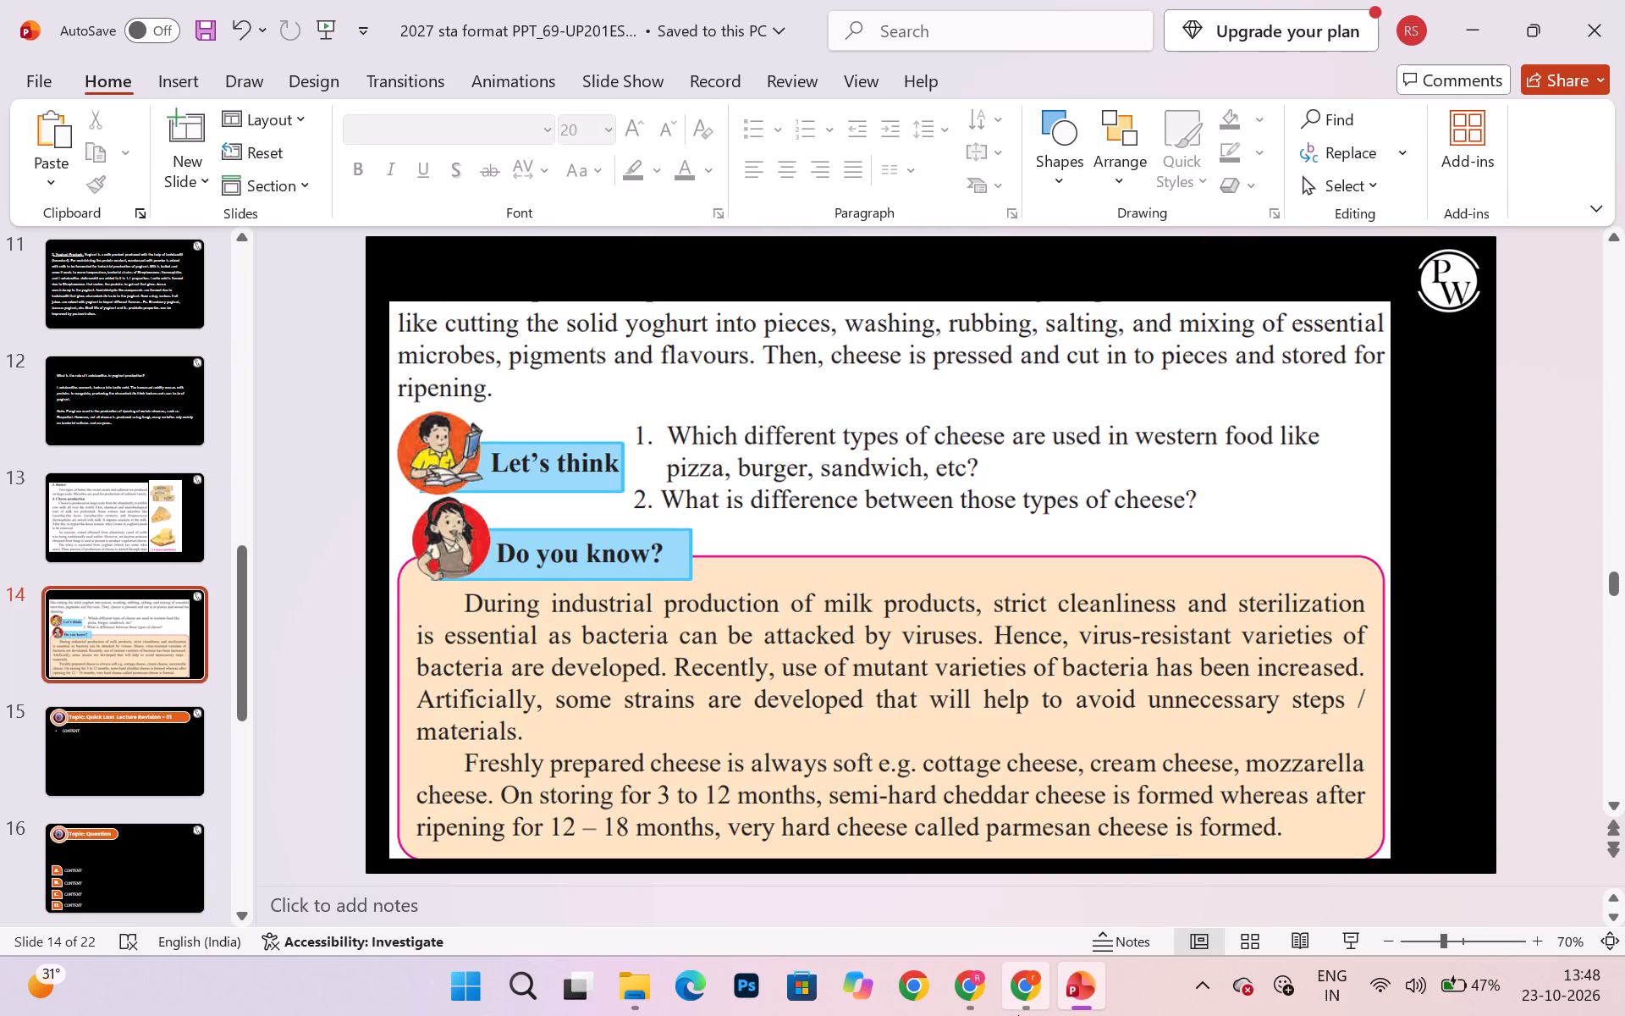
click(965, 976)
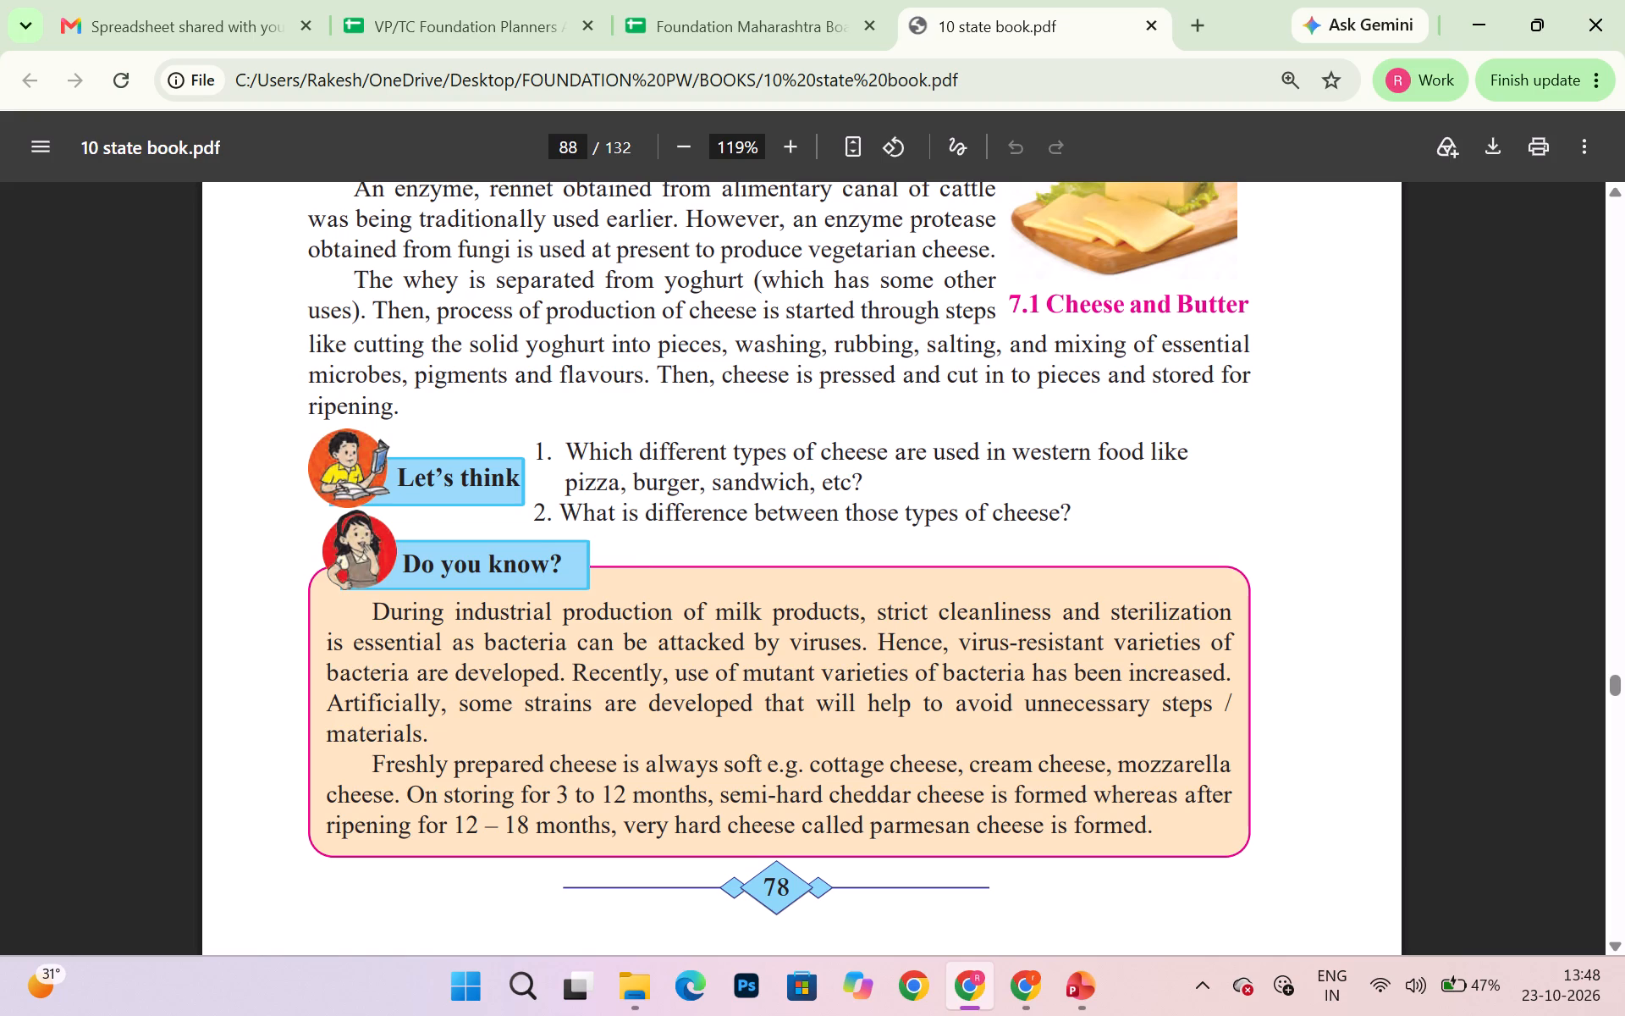
drag(552, 449, 1102, 544)
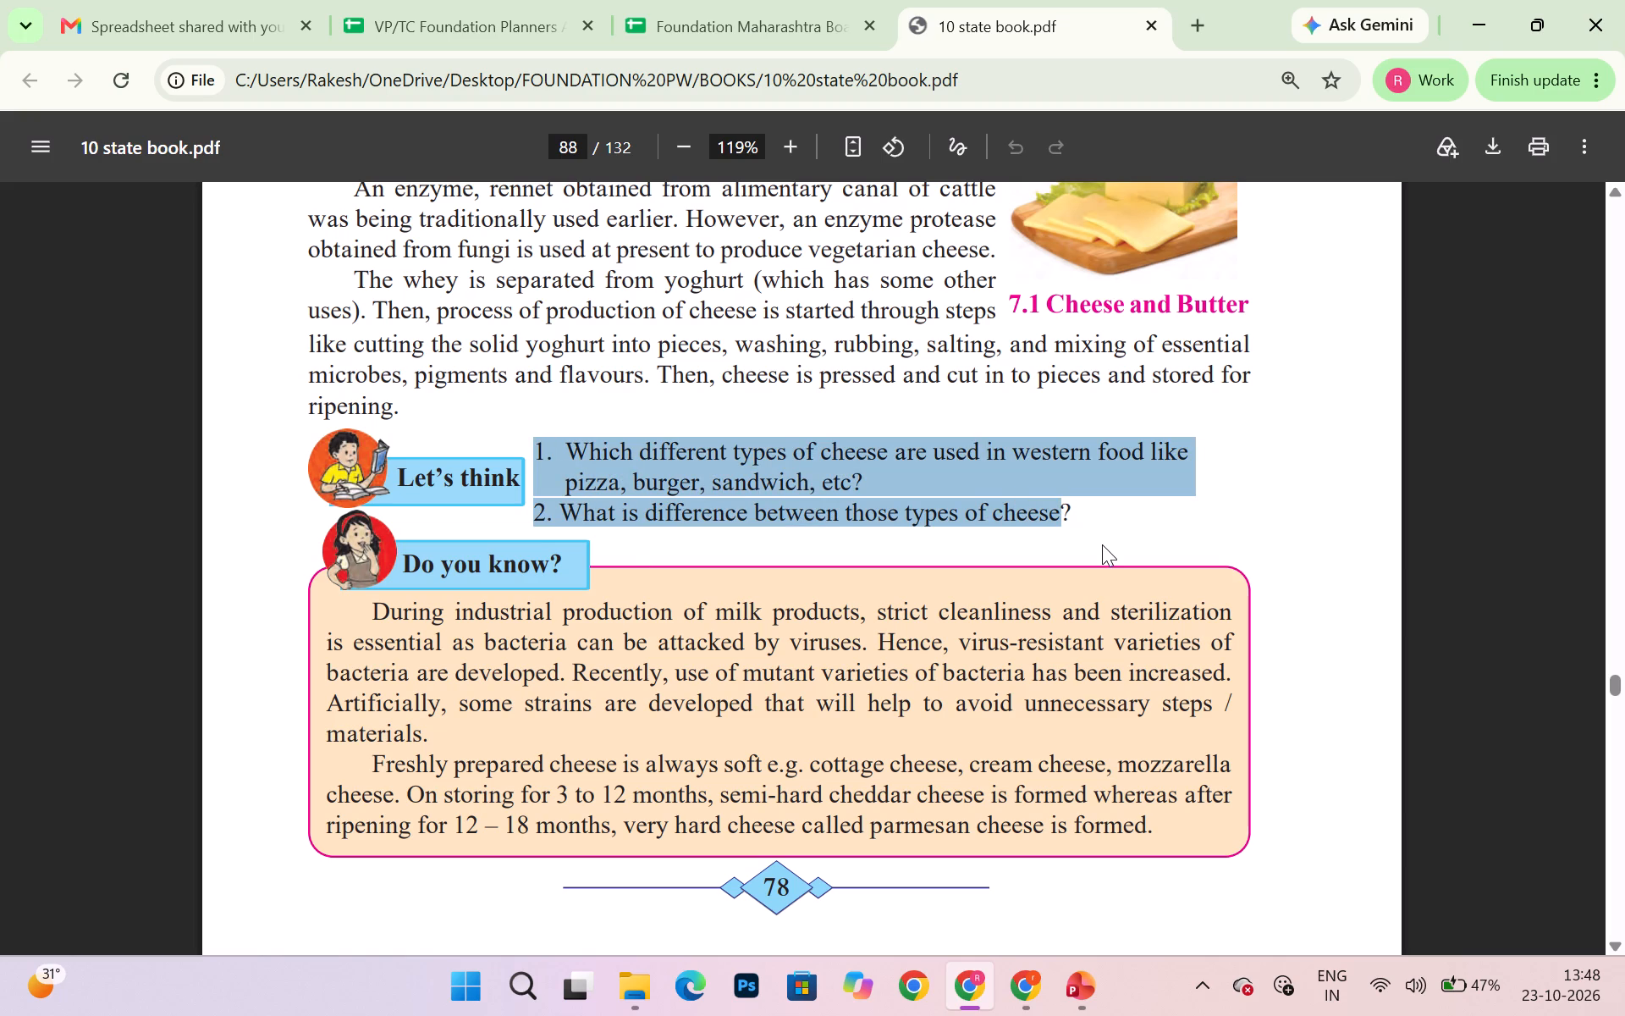
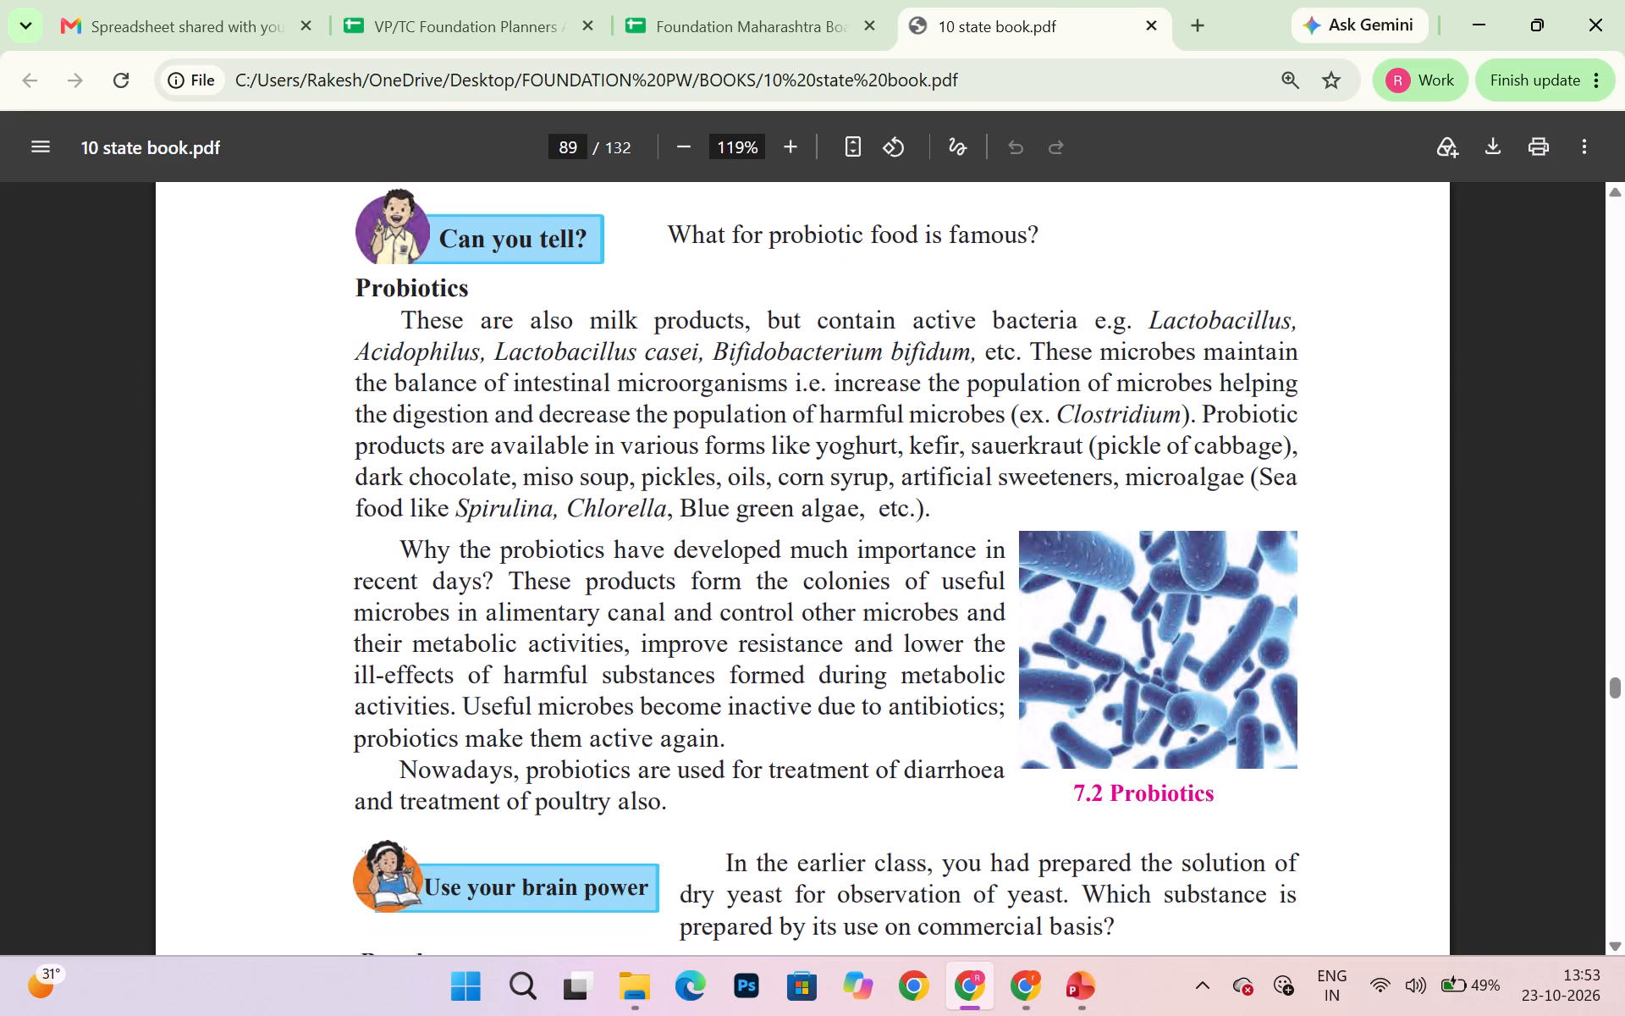
key(Print)
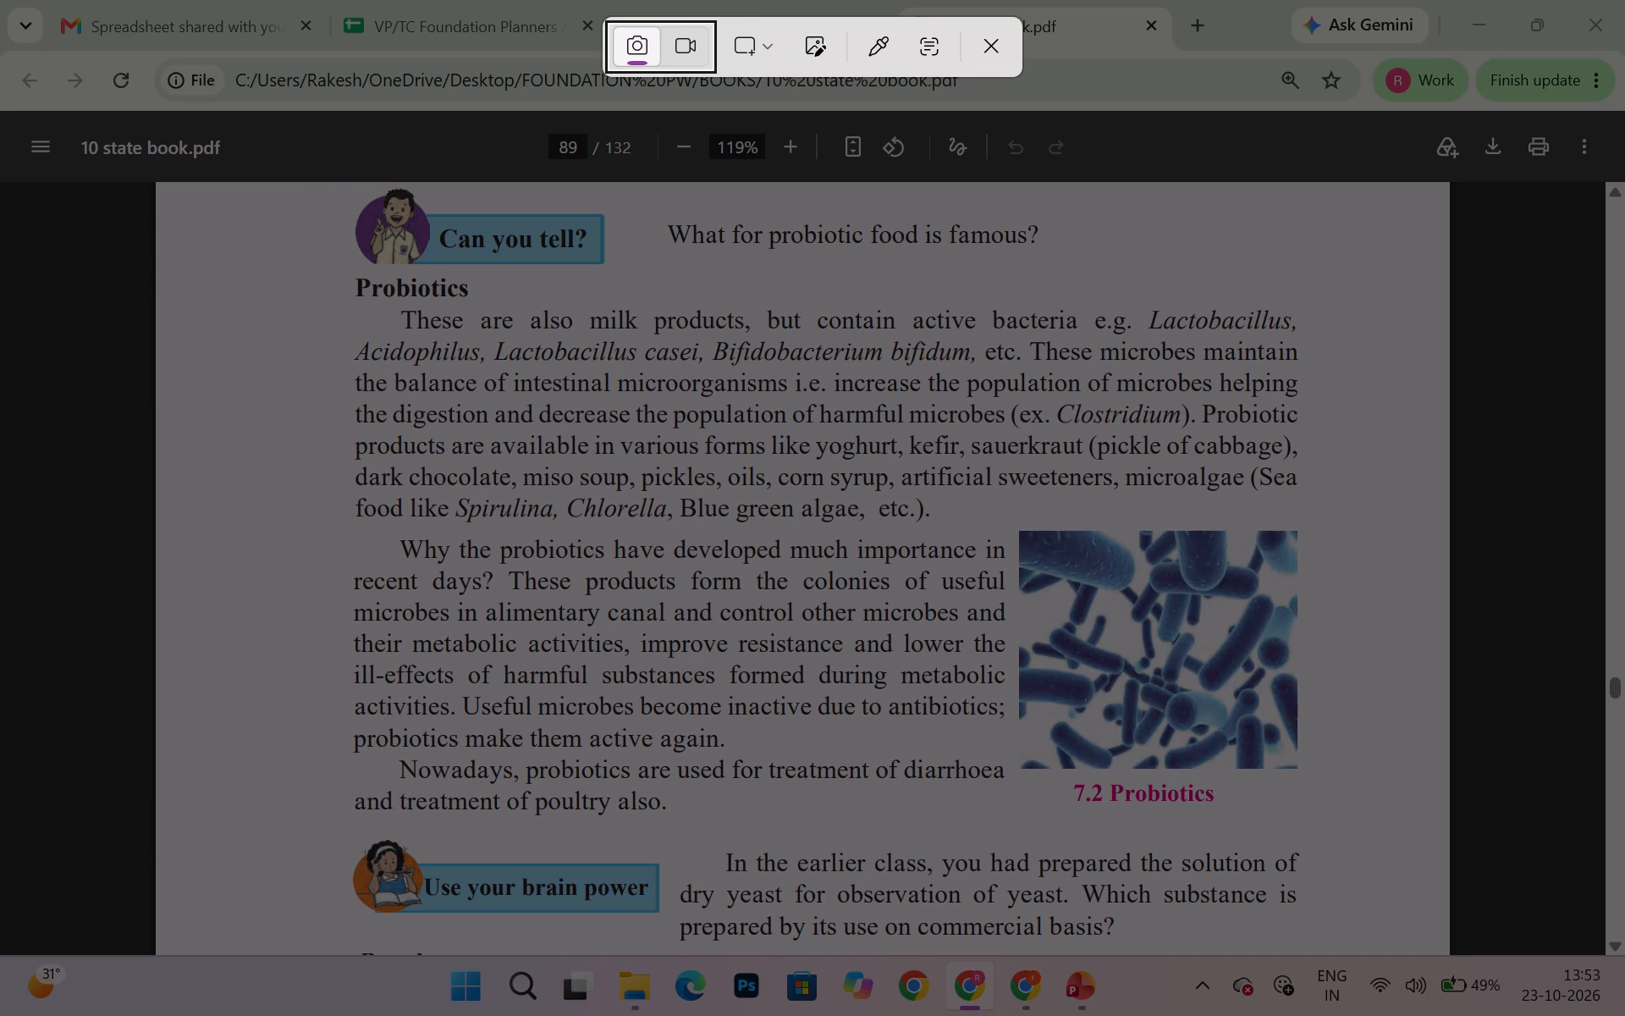
drag(324, 183, 1361, 814)
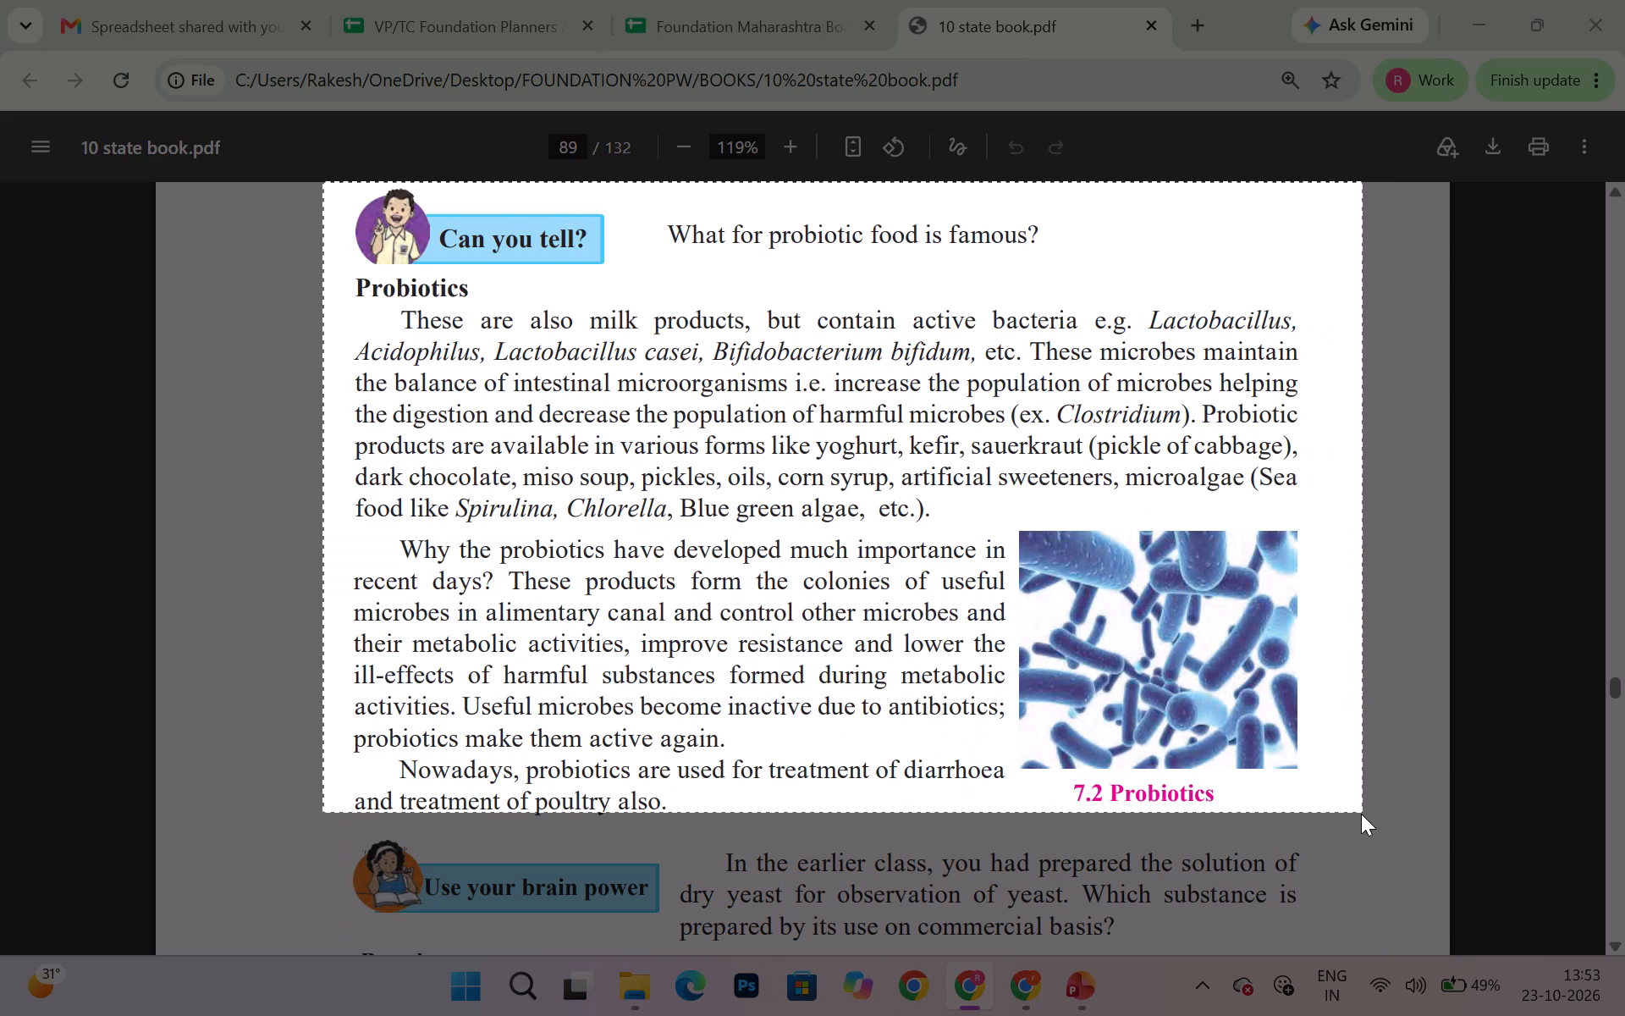
drag(1361, 814, 1317, 833)
click(1281, 632)
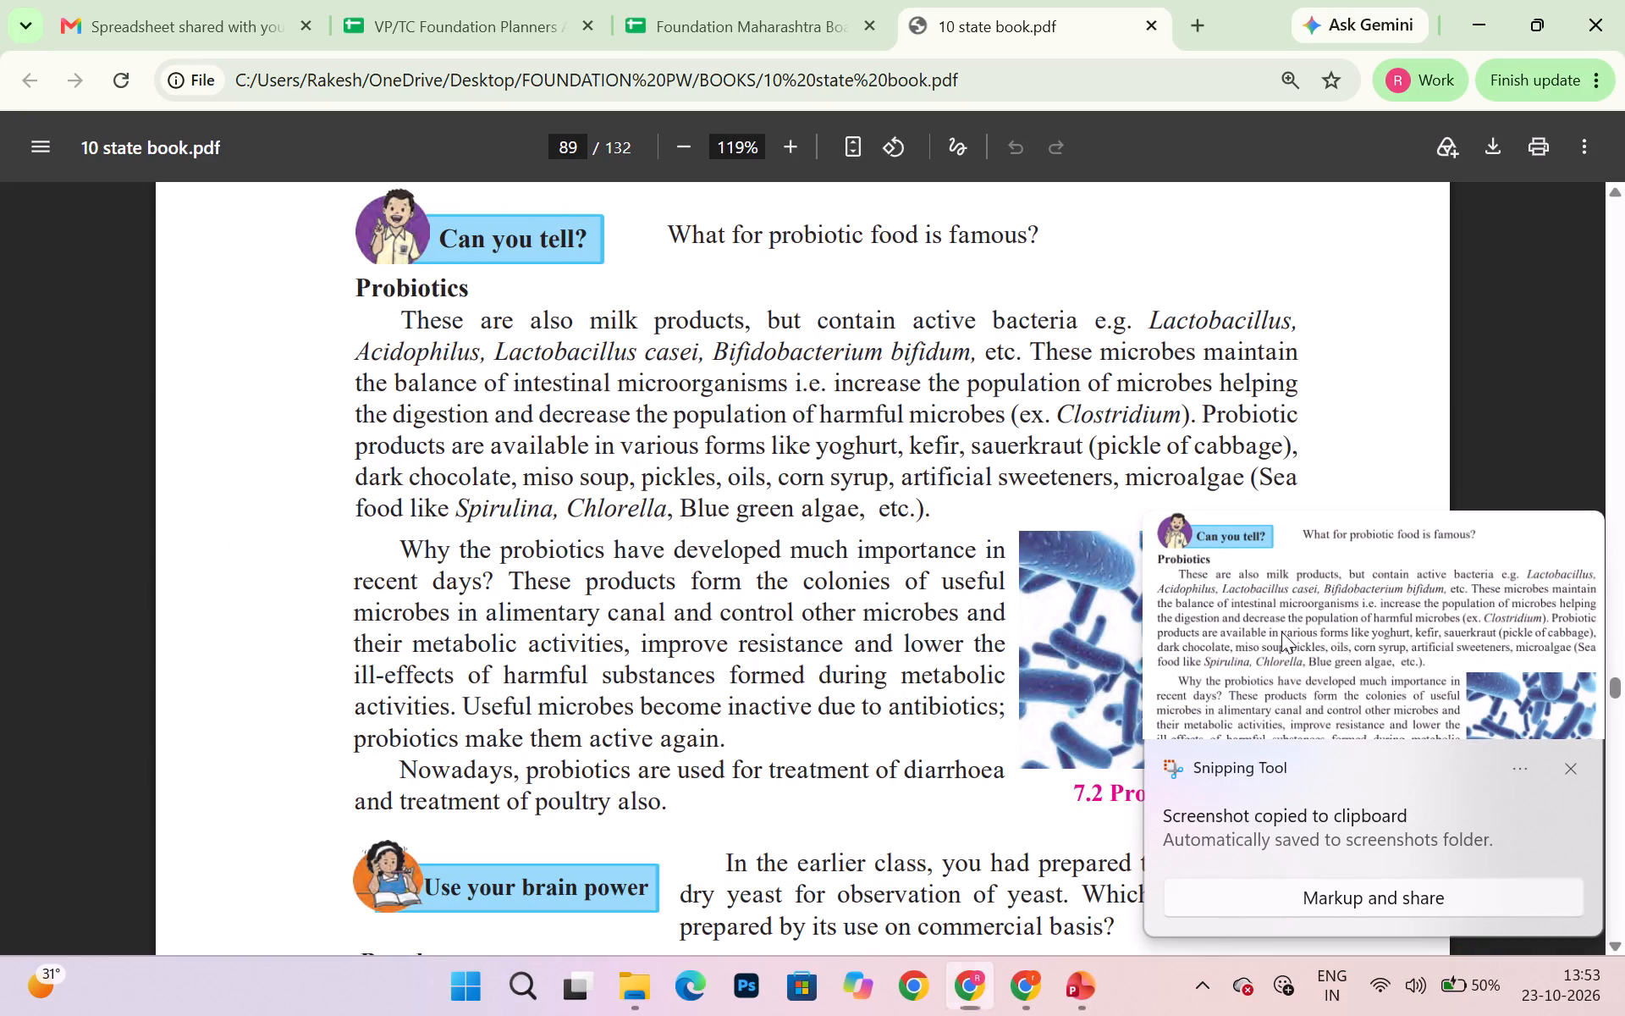
right_click(855, 535)
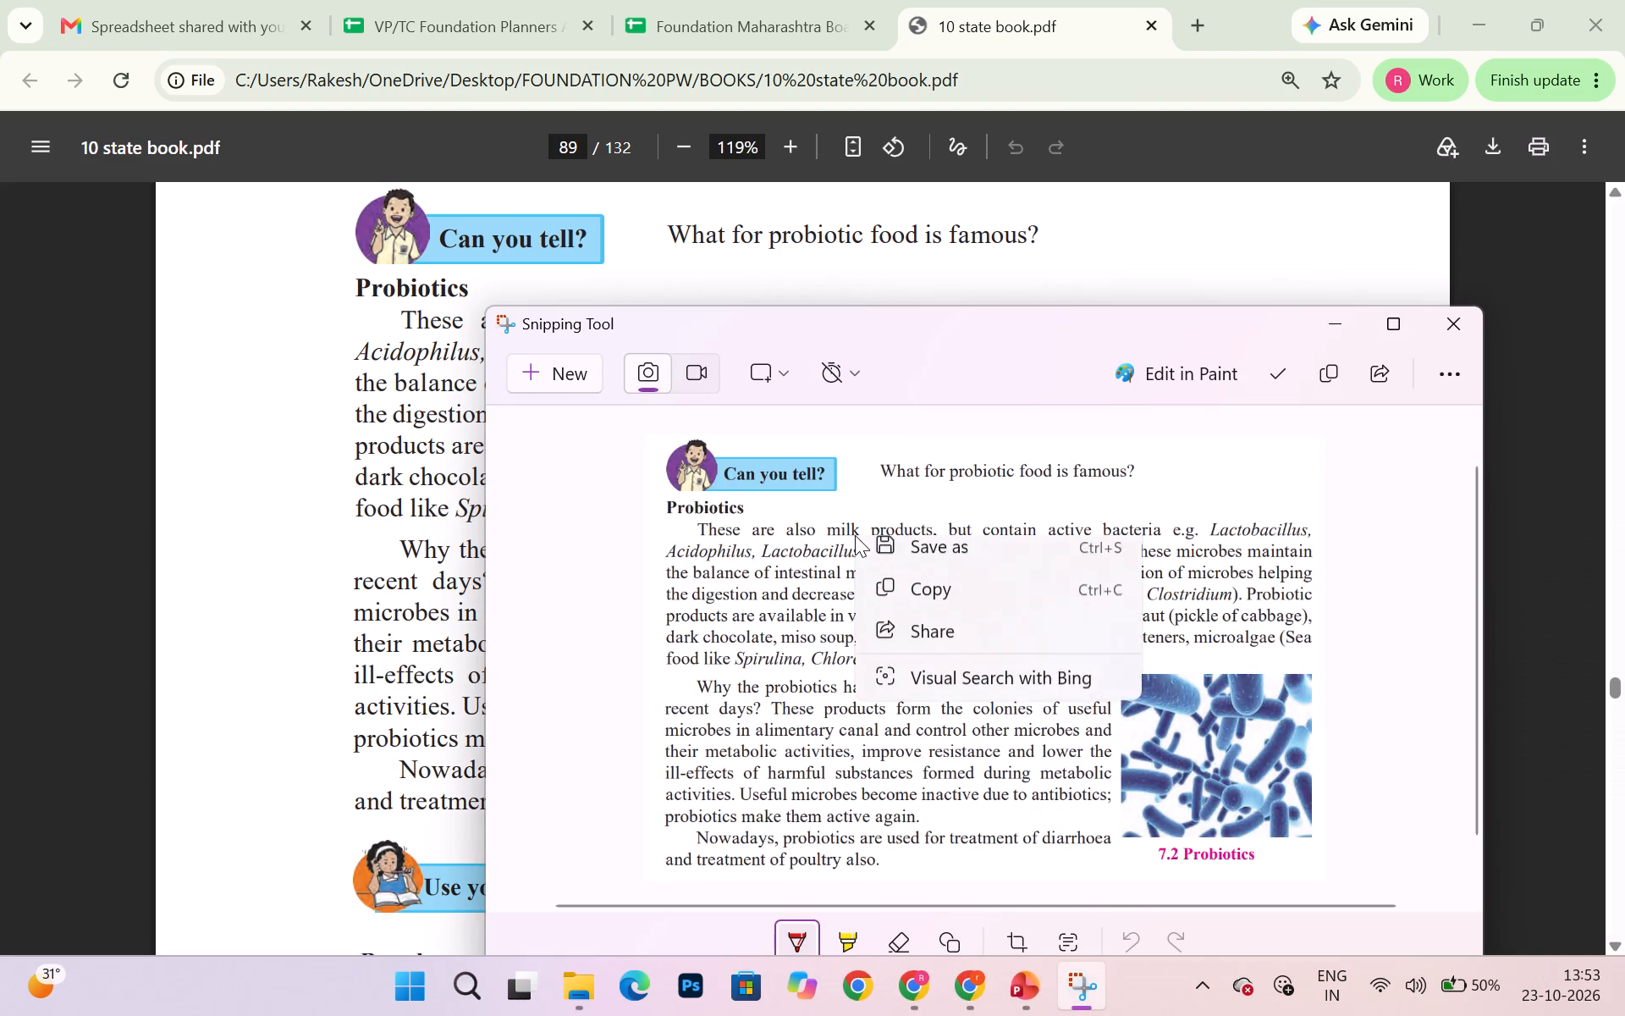
click(932, 606)
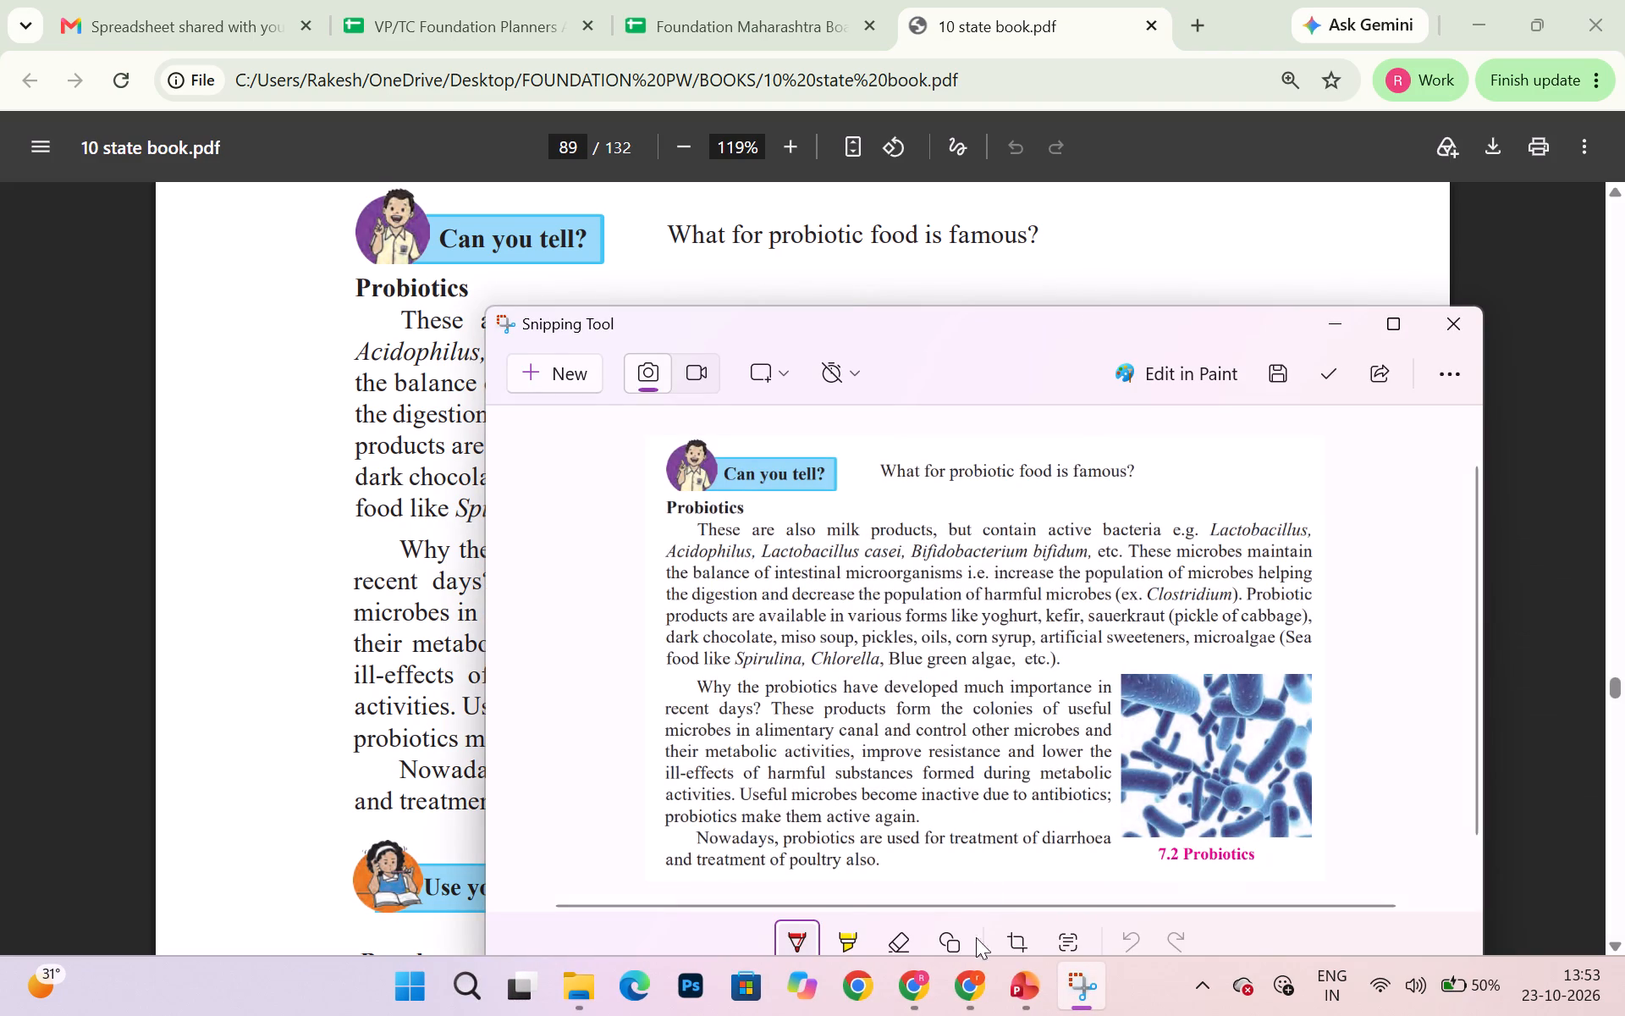
In PowerPoint, delete slides 17 and 18 containing the Gouda/Cream Cheese and Blue/Swiss Cheese snips.
click(1014, 991)
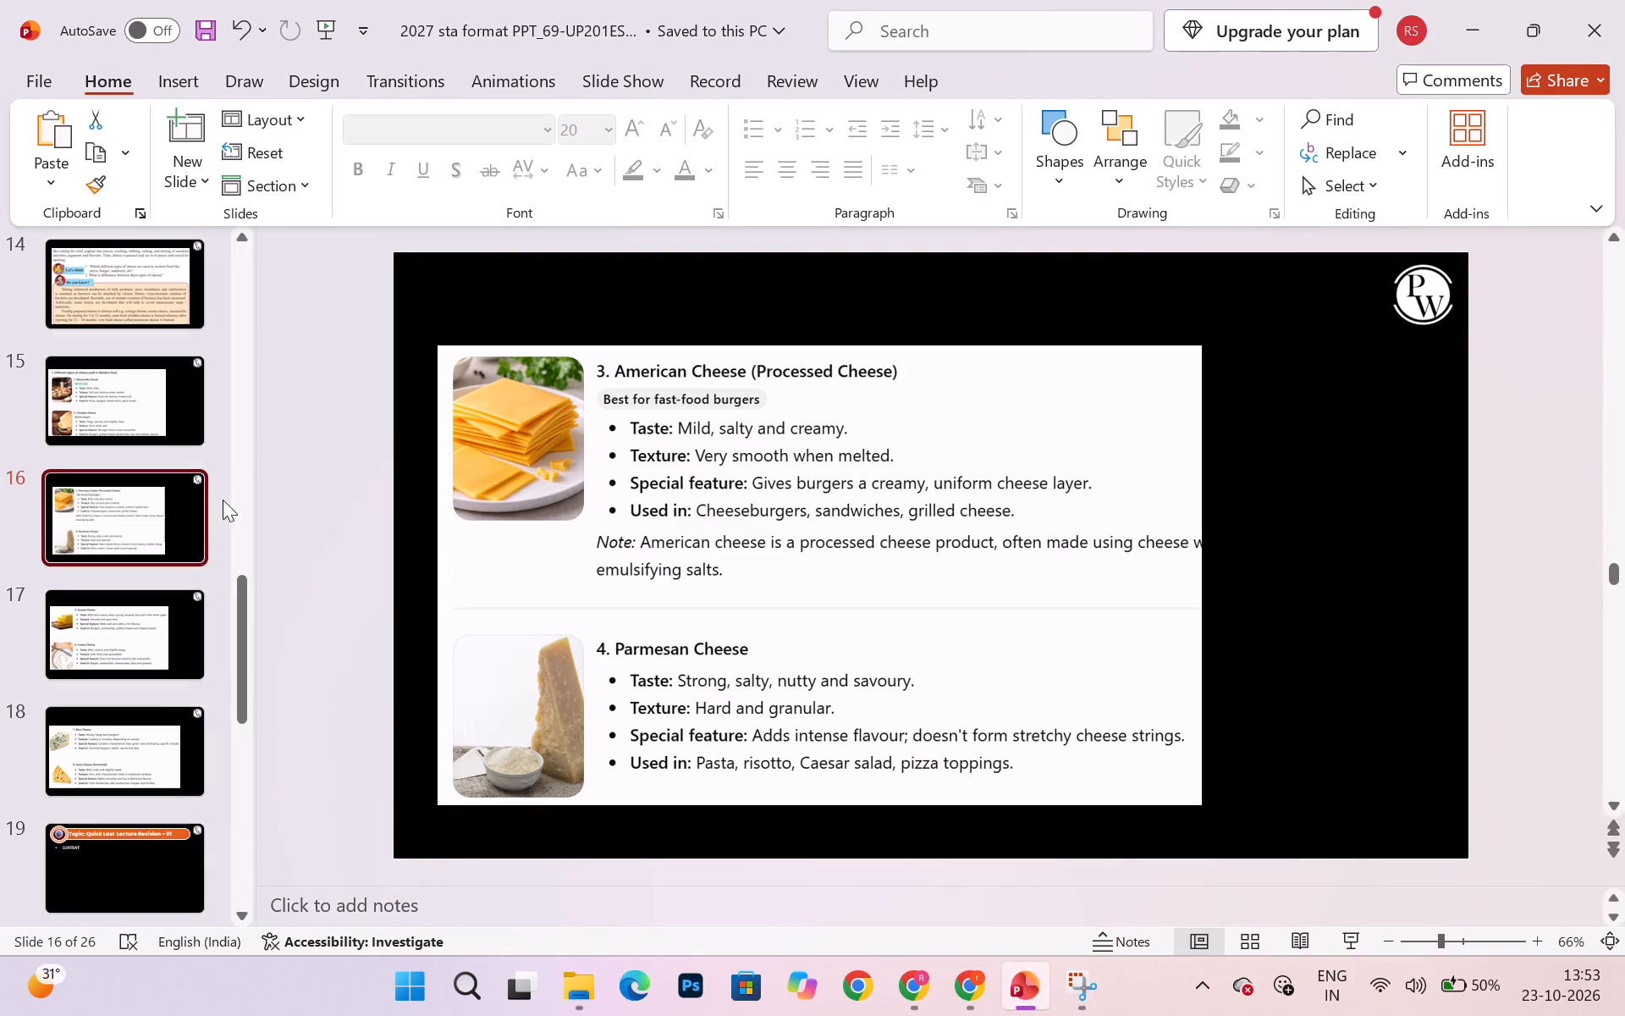
click(81, 378)
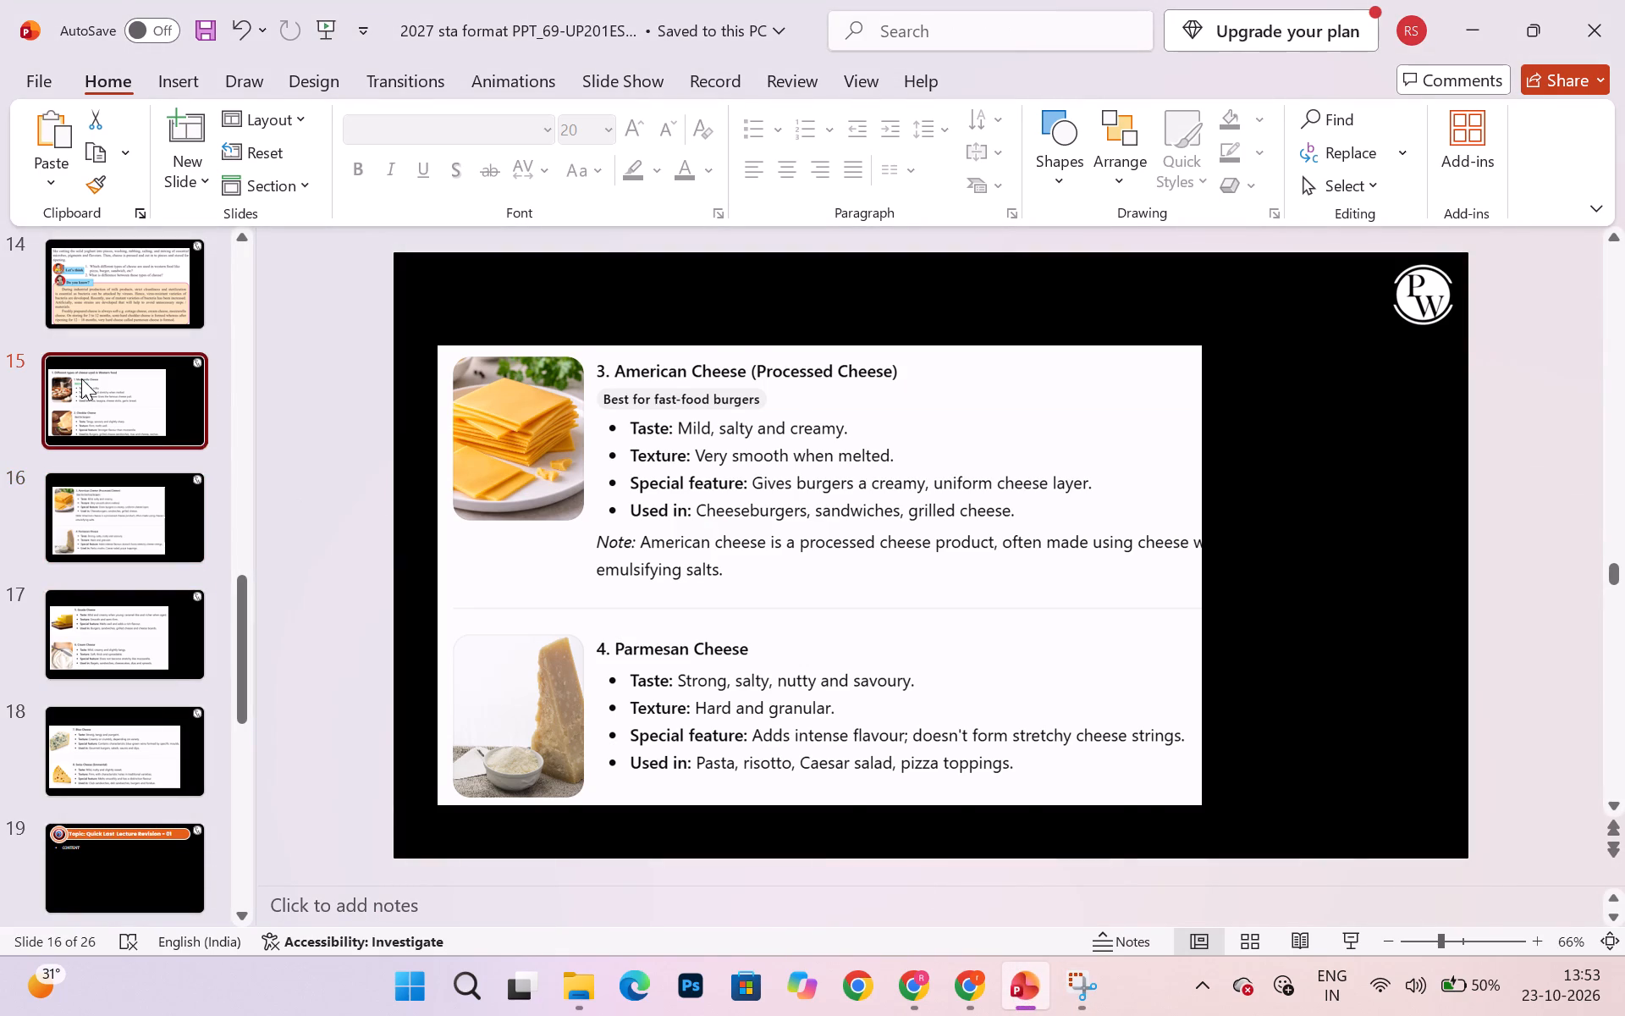
click(100, 501)
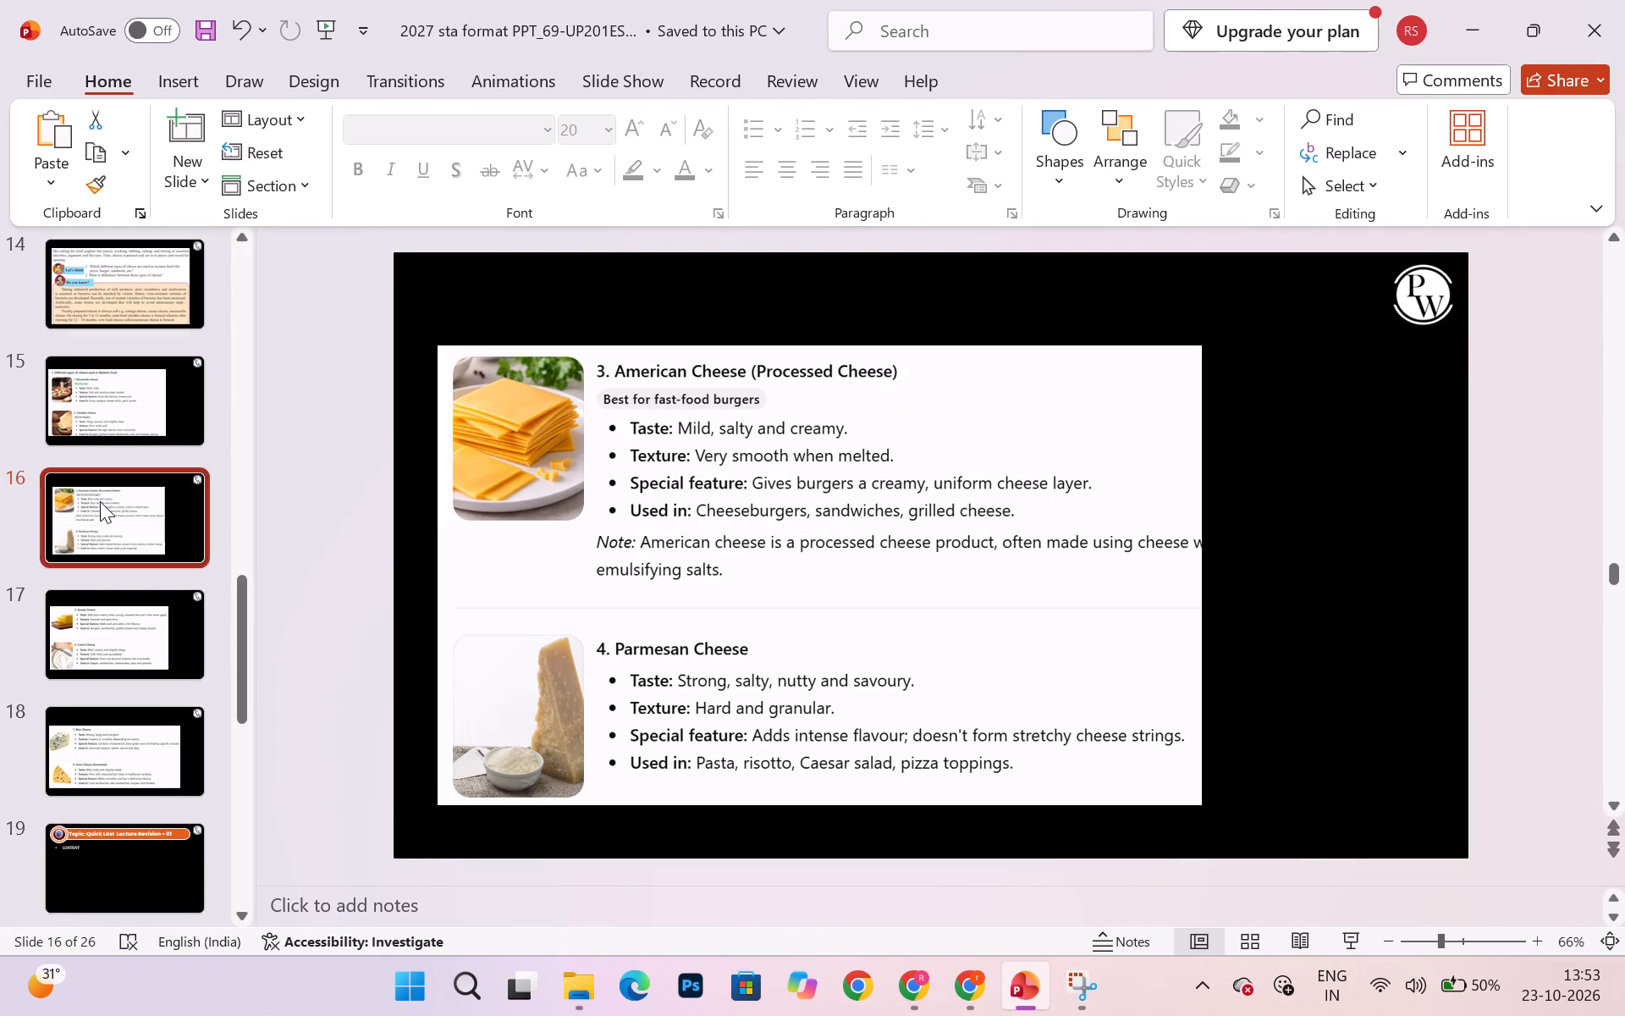
click(92, 647)
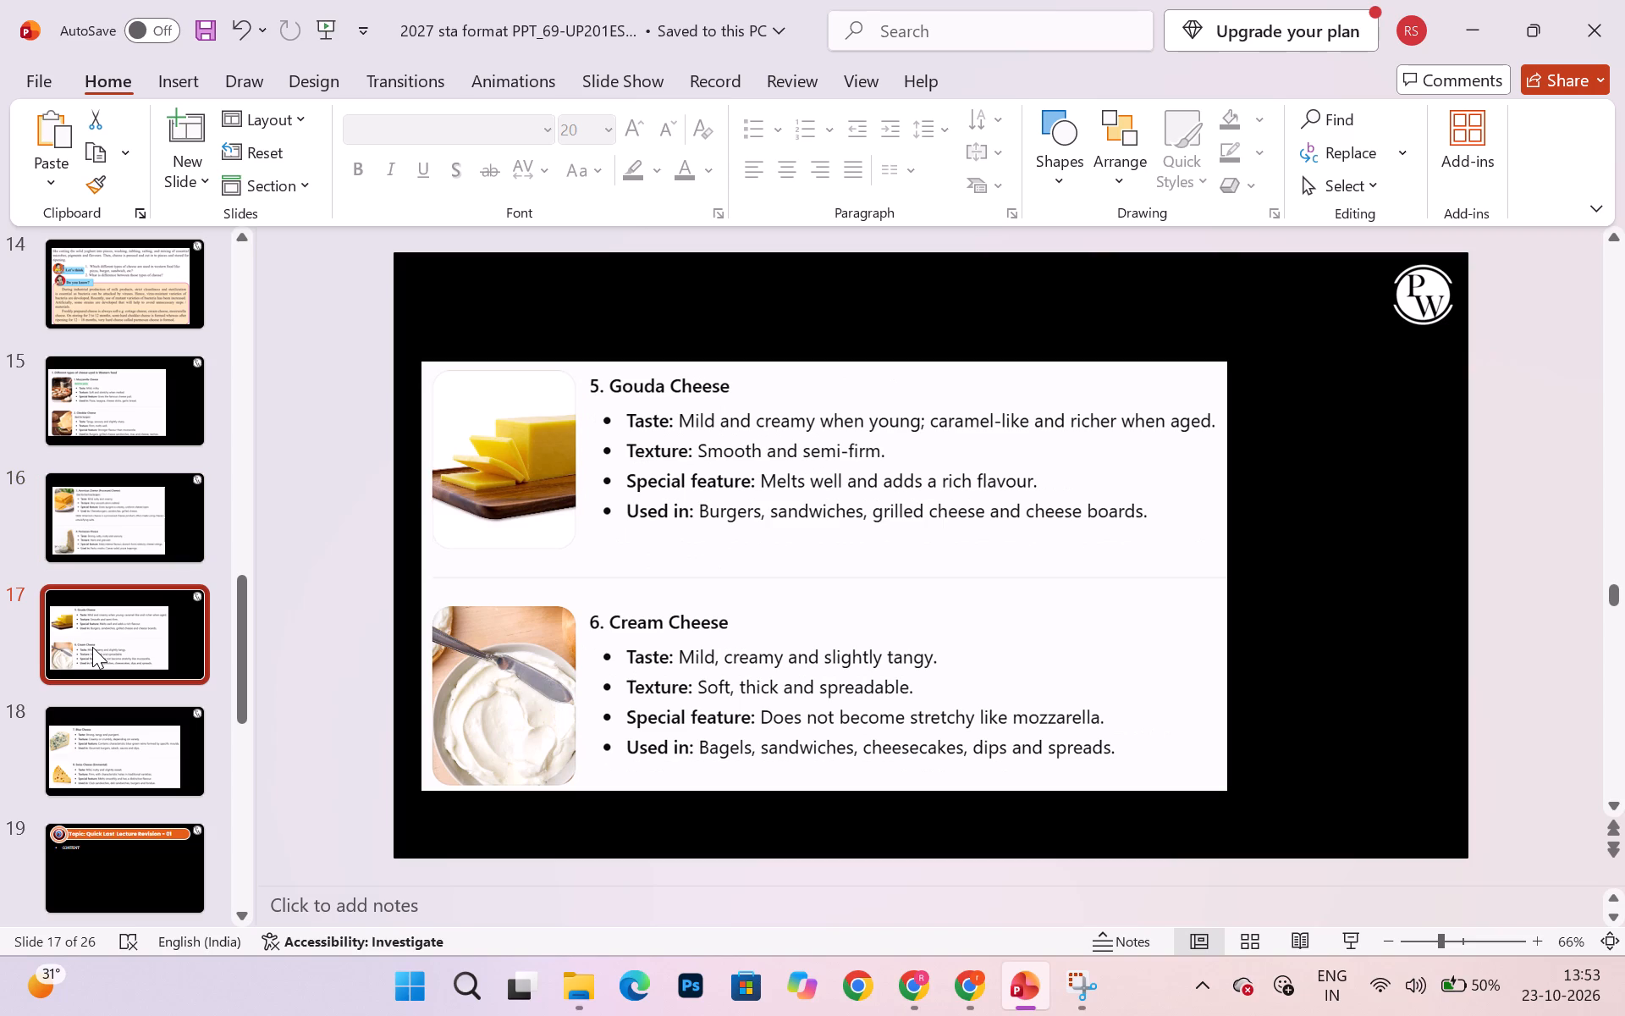
key(BackSpace)
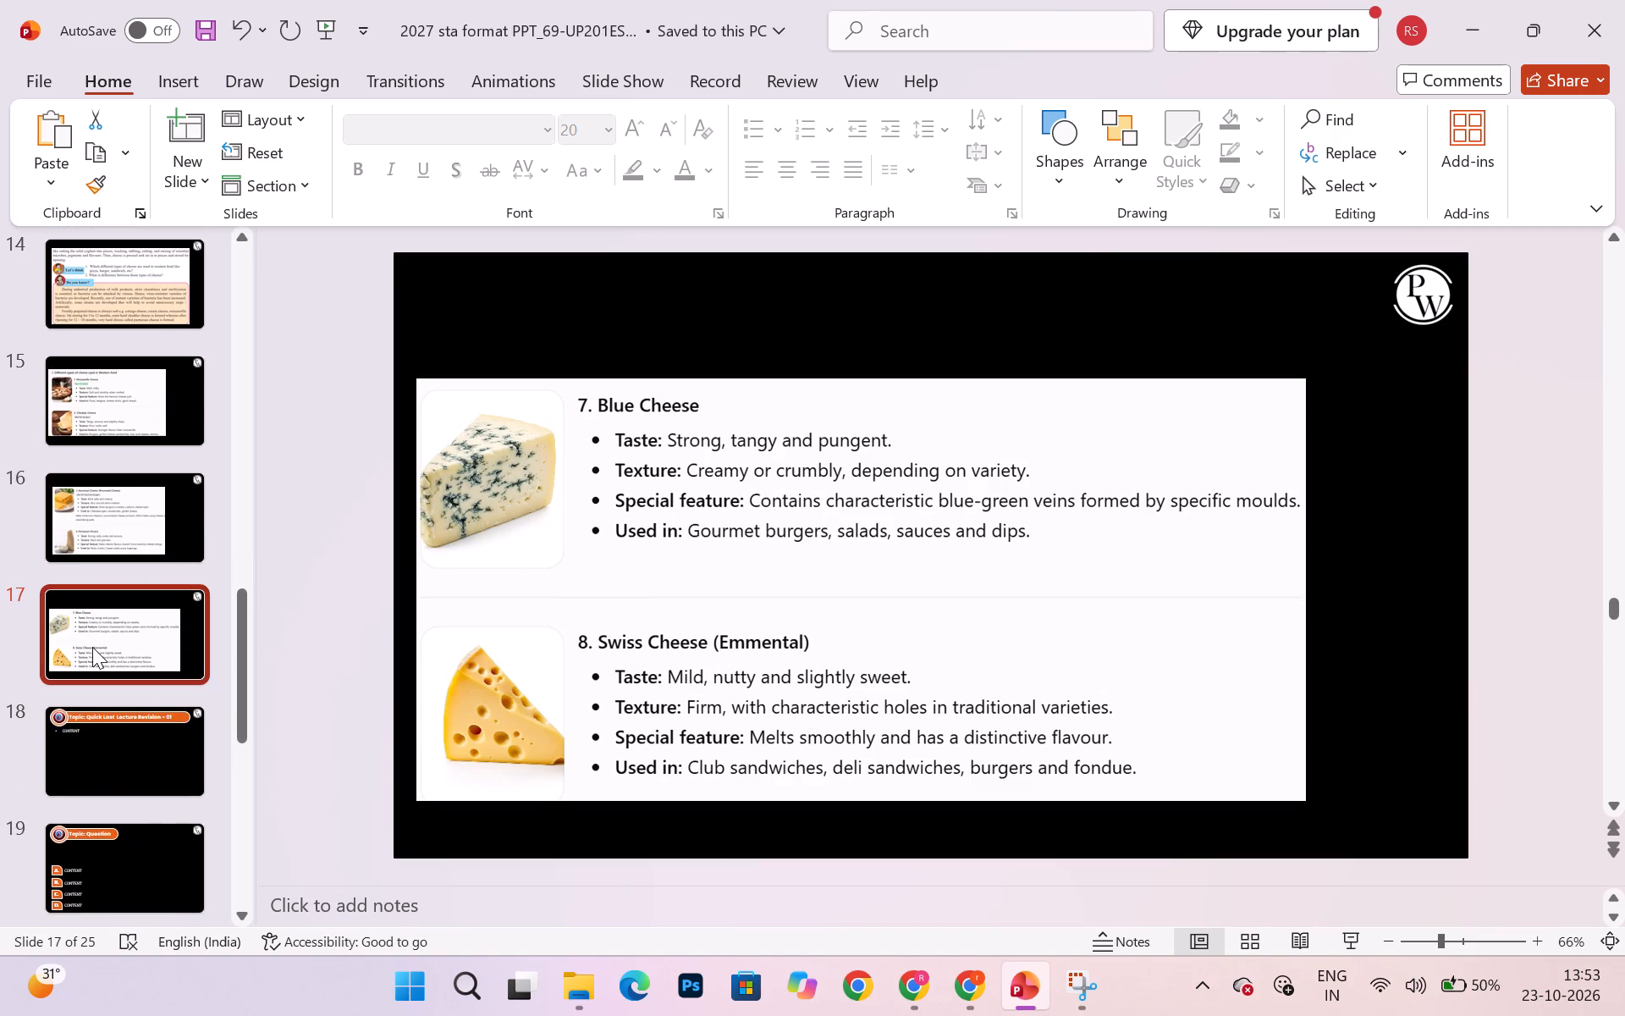
key(BackSpace)
Paste the Probiotics snip onto a new slide after slide 16, enlarged on its left side to about 26 × 17 cm.
click(128, 511)
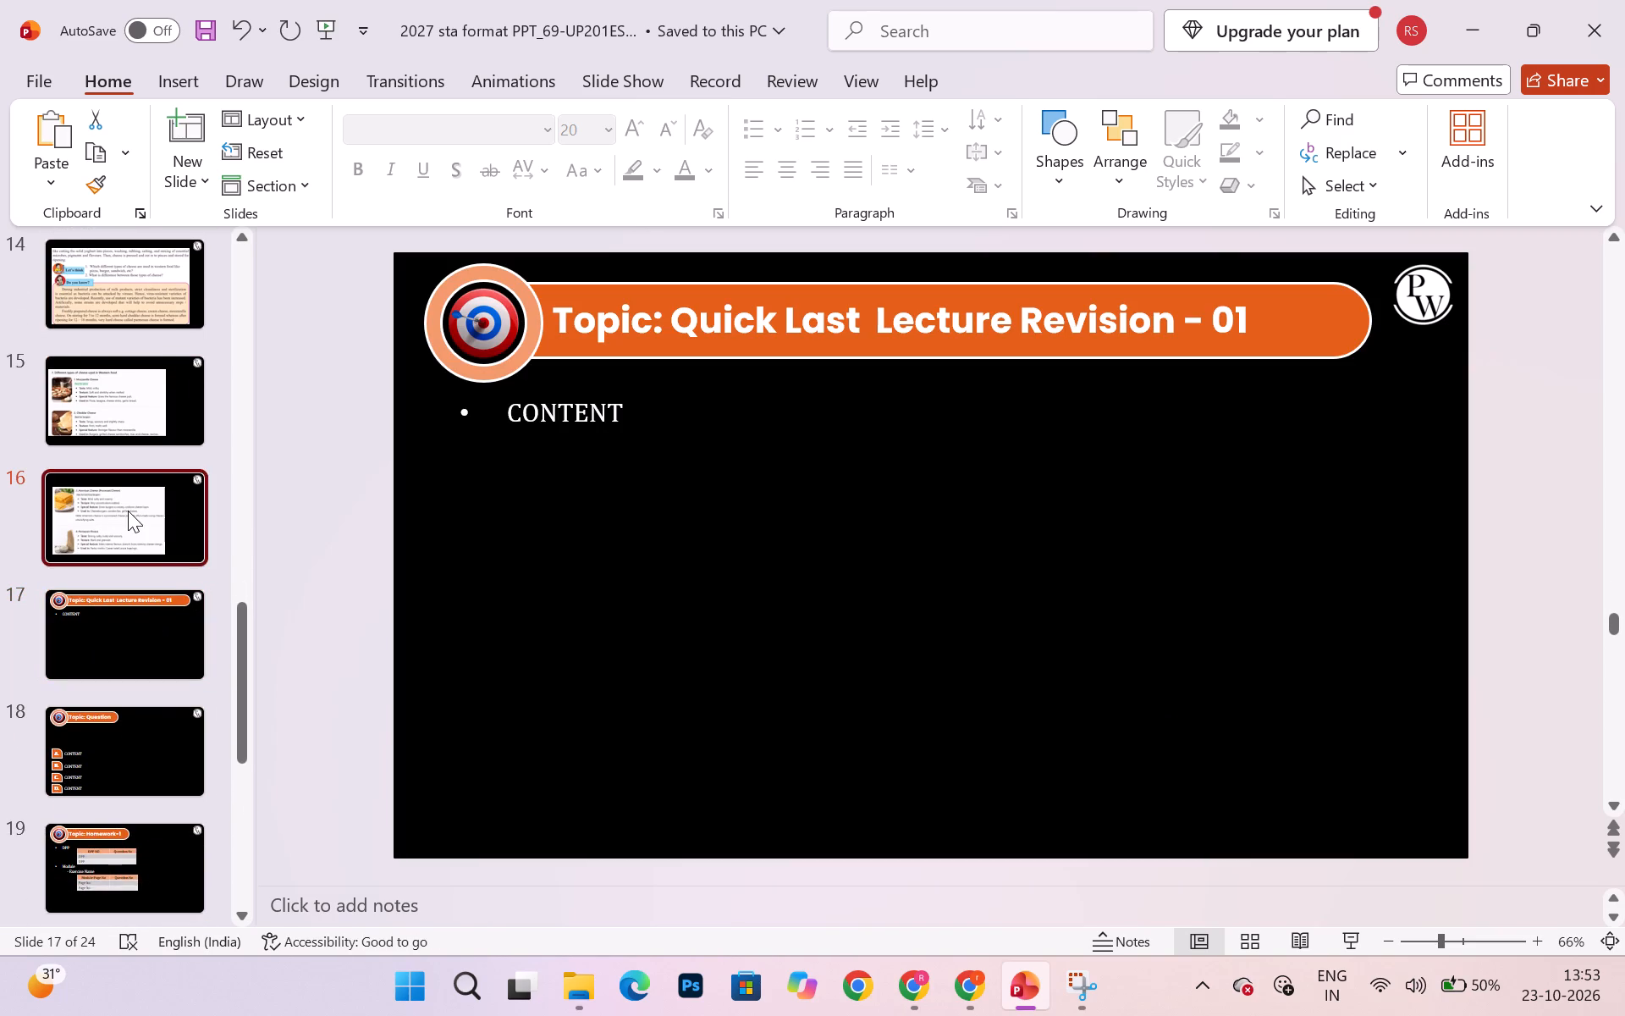
click(186, 129)
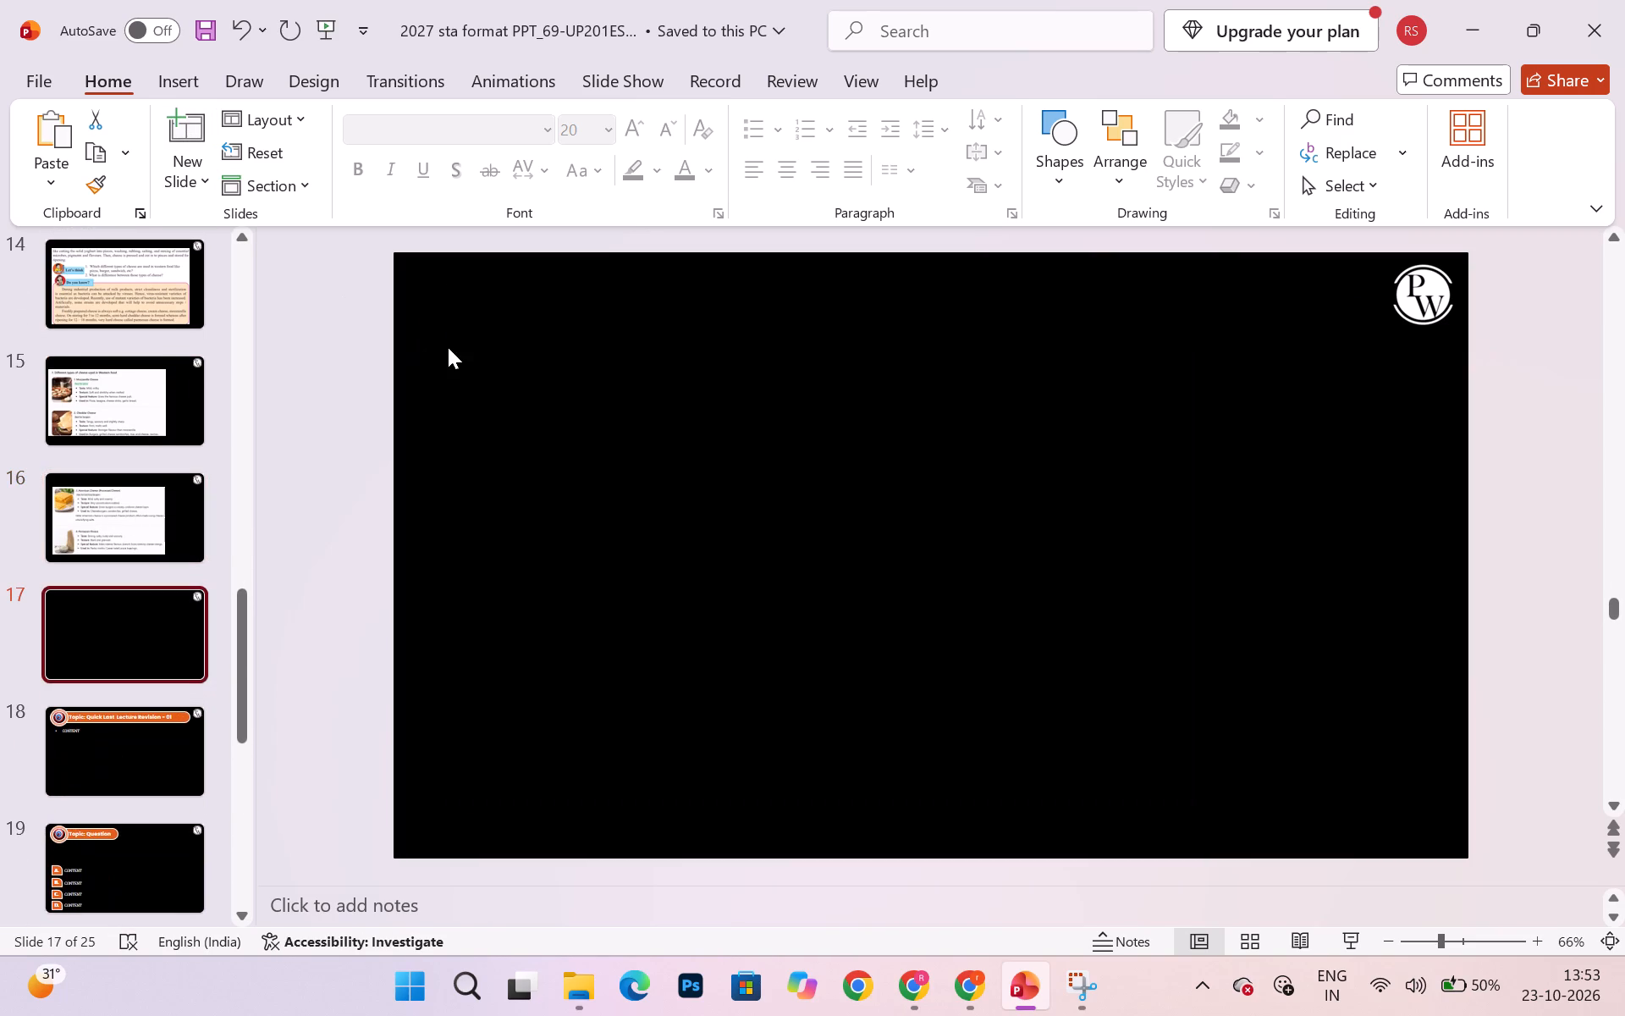
key(ctrl+v)
drag(729, 439, 530, 389)
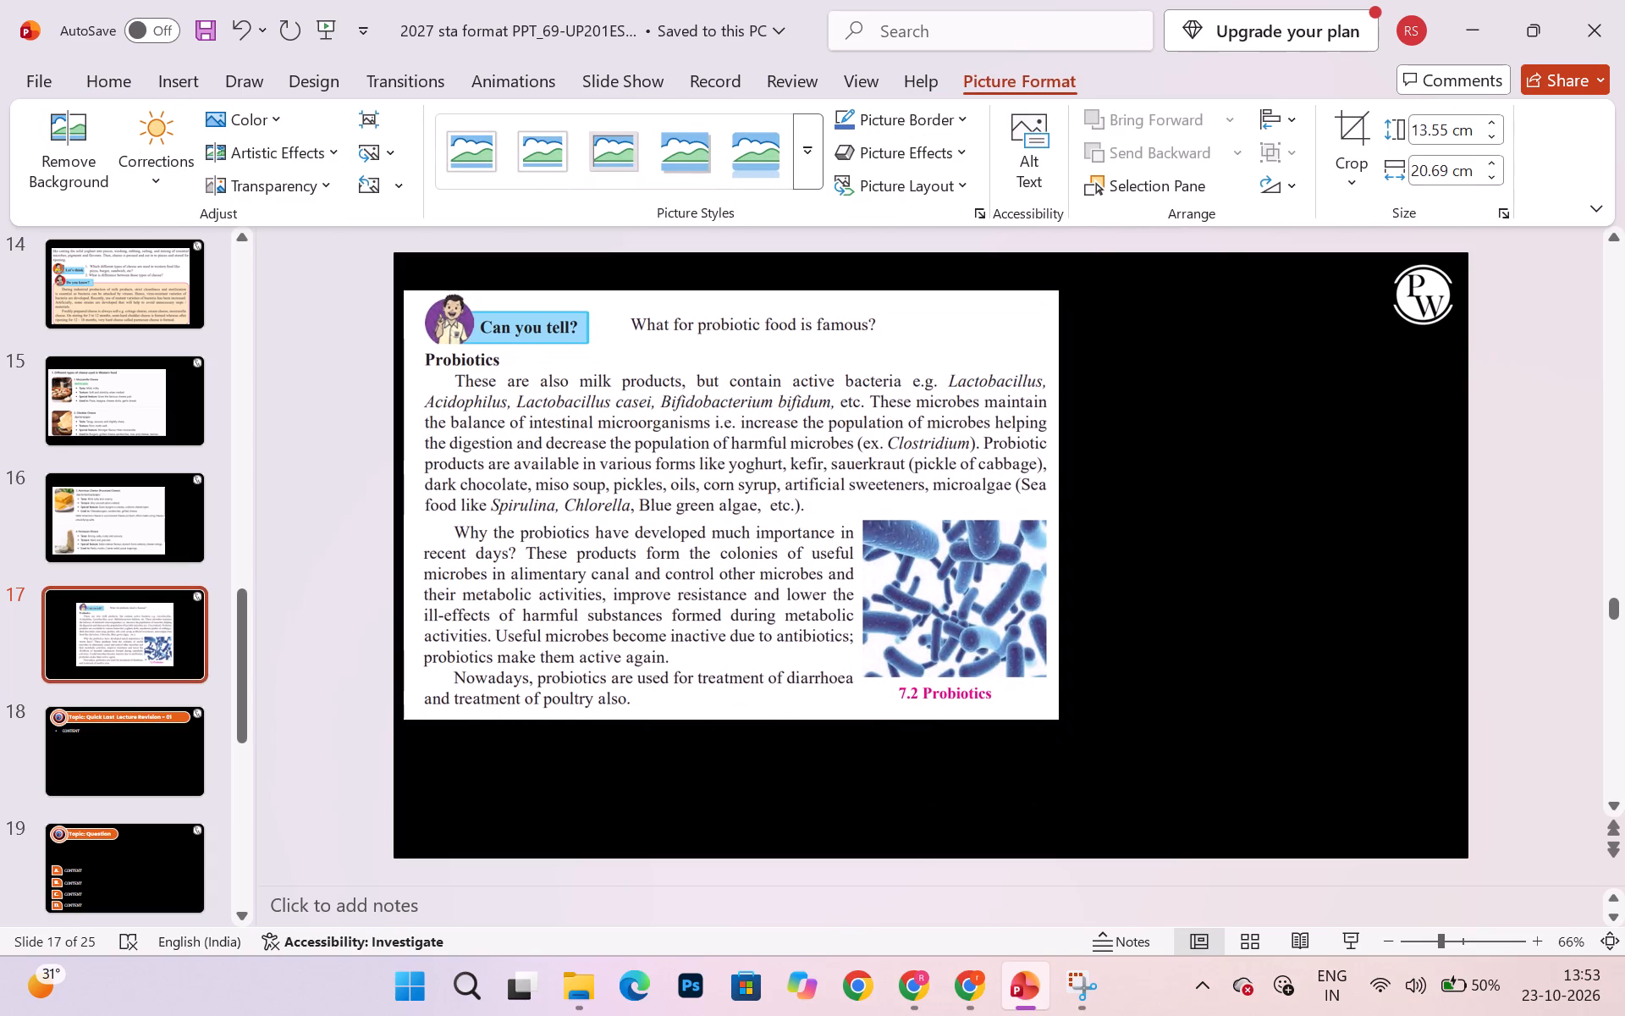
drag(530, 389, 542, 409)
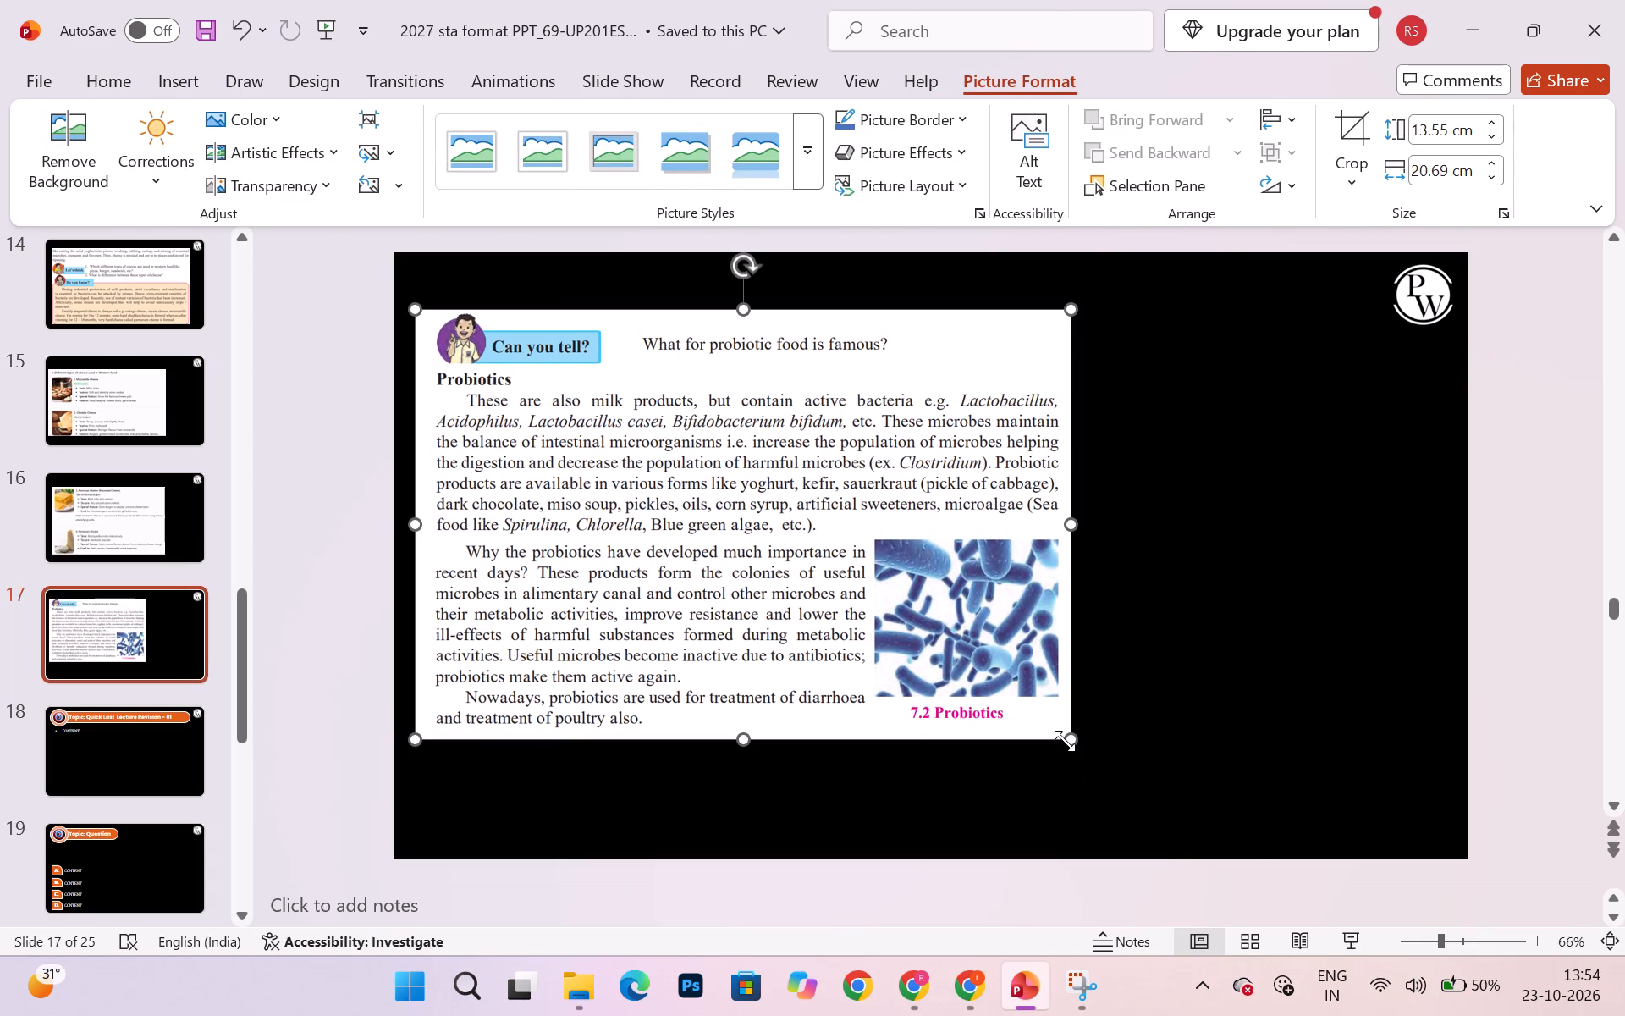
drag(1065, 741, 1239, 724)
drag(1083, 720, 1091, 715)
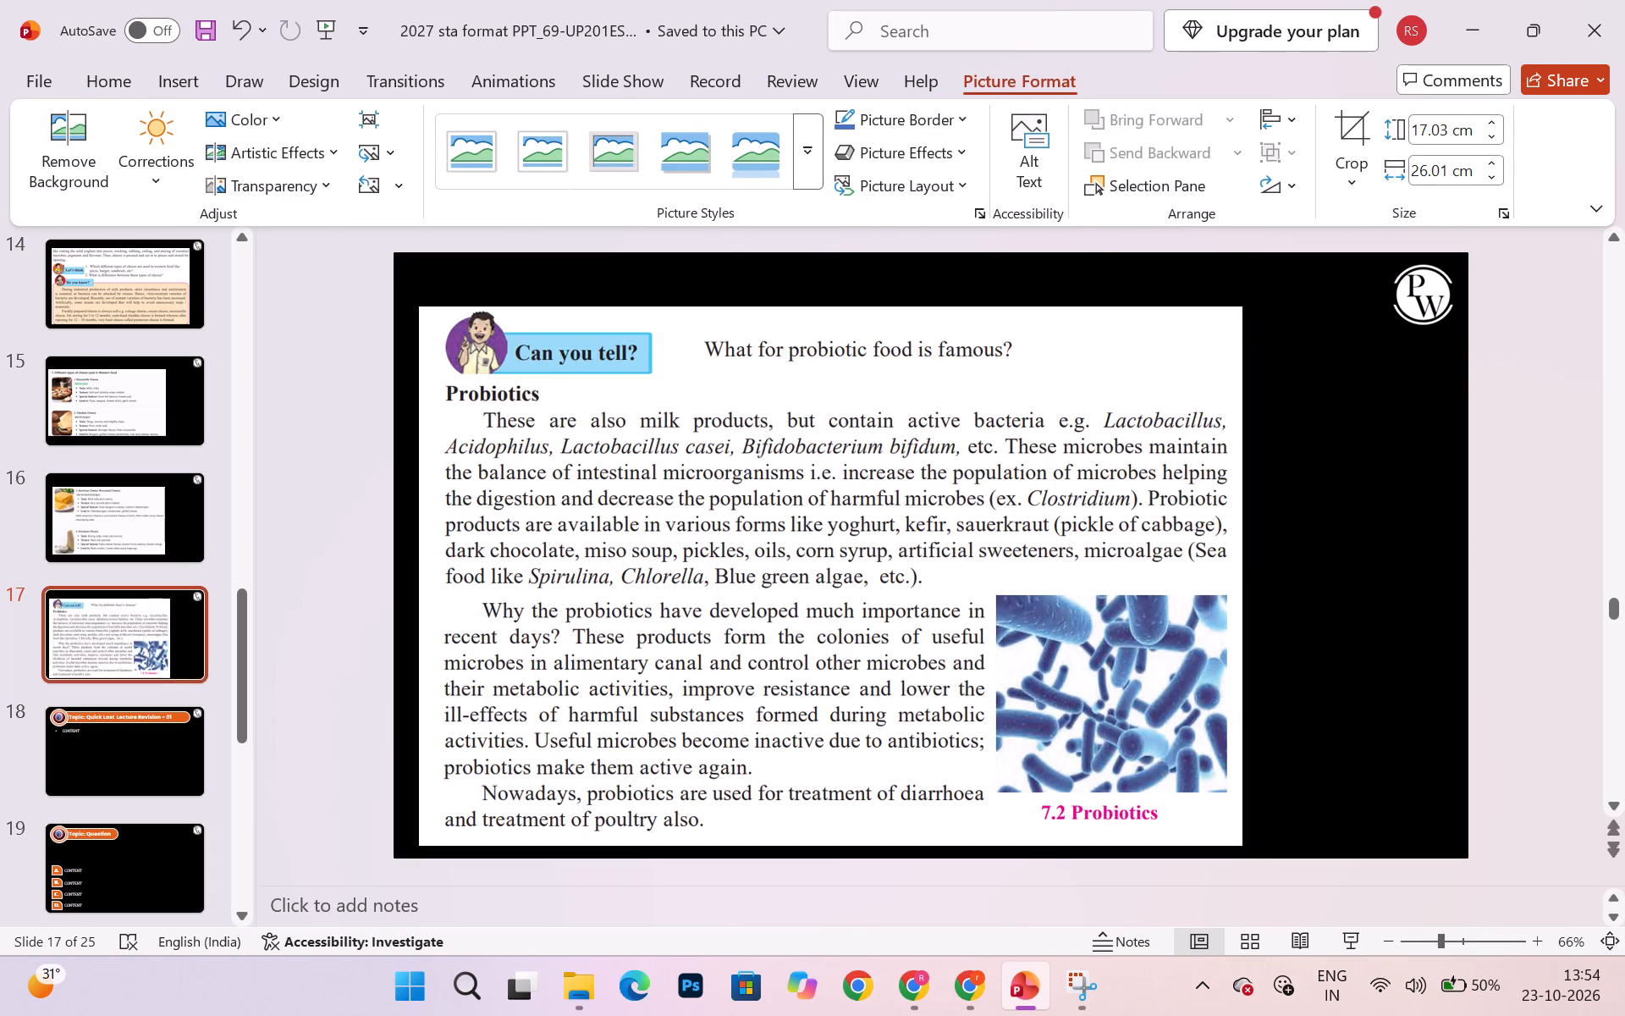
drag(1091, 715, 1085, 693)
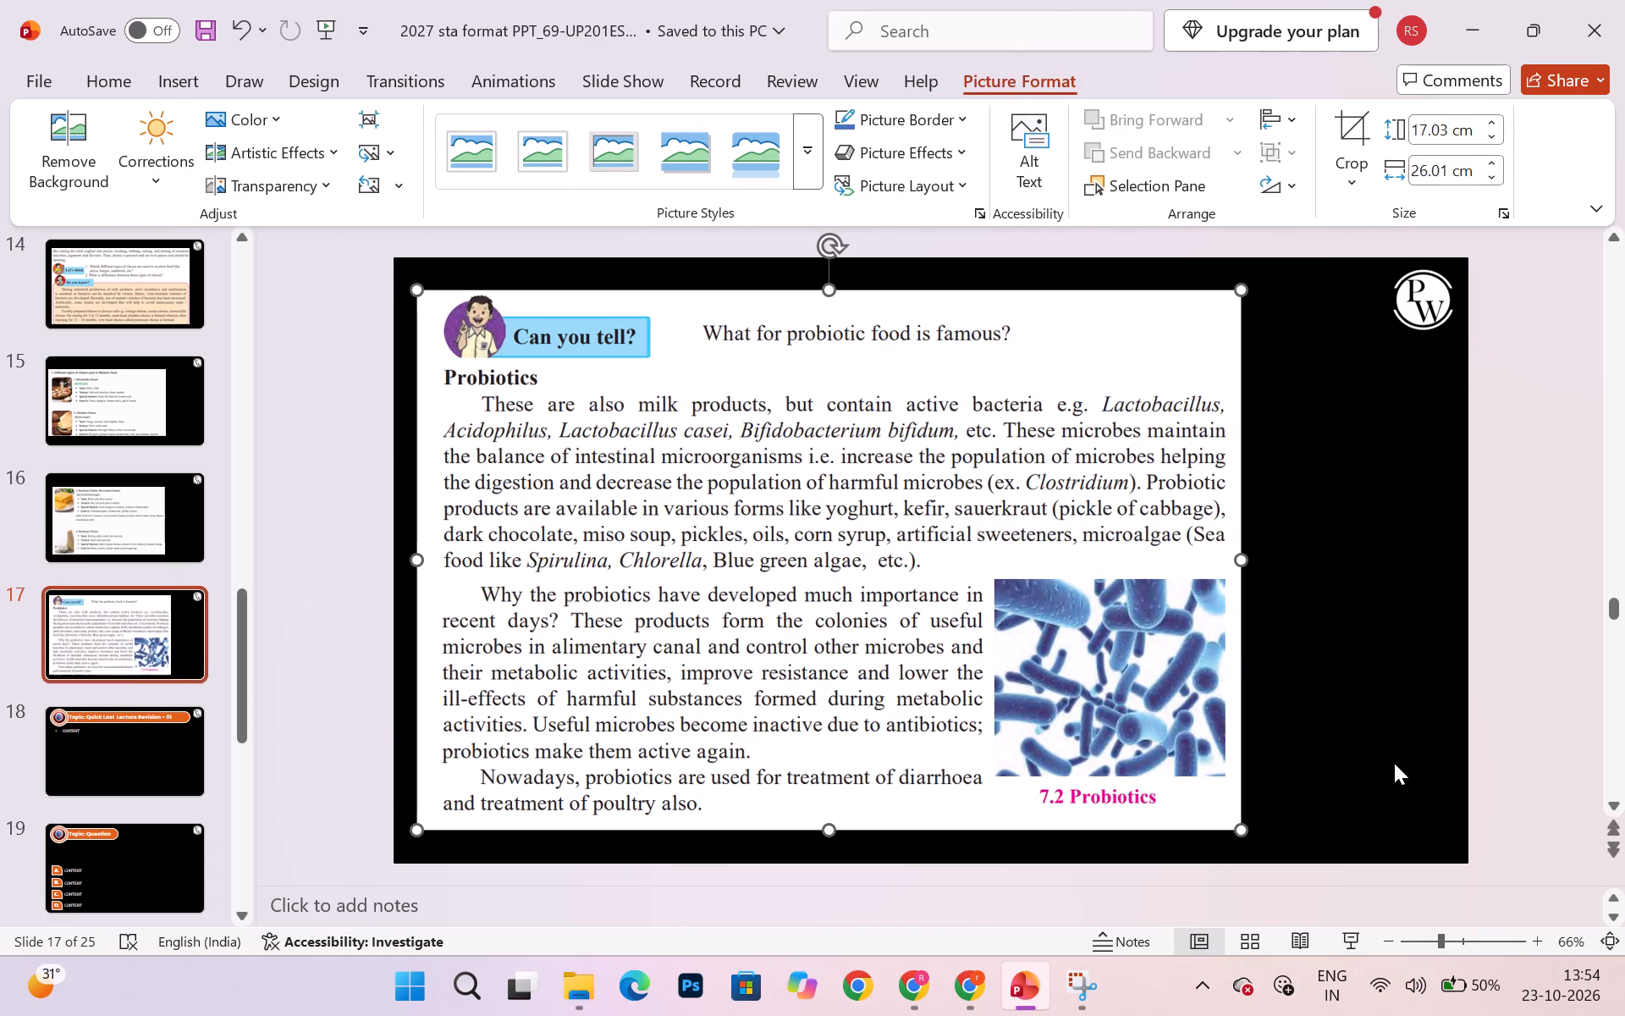
click(1394, 763)
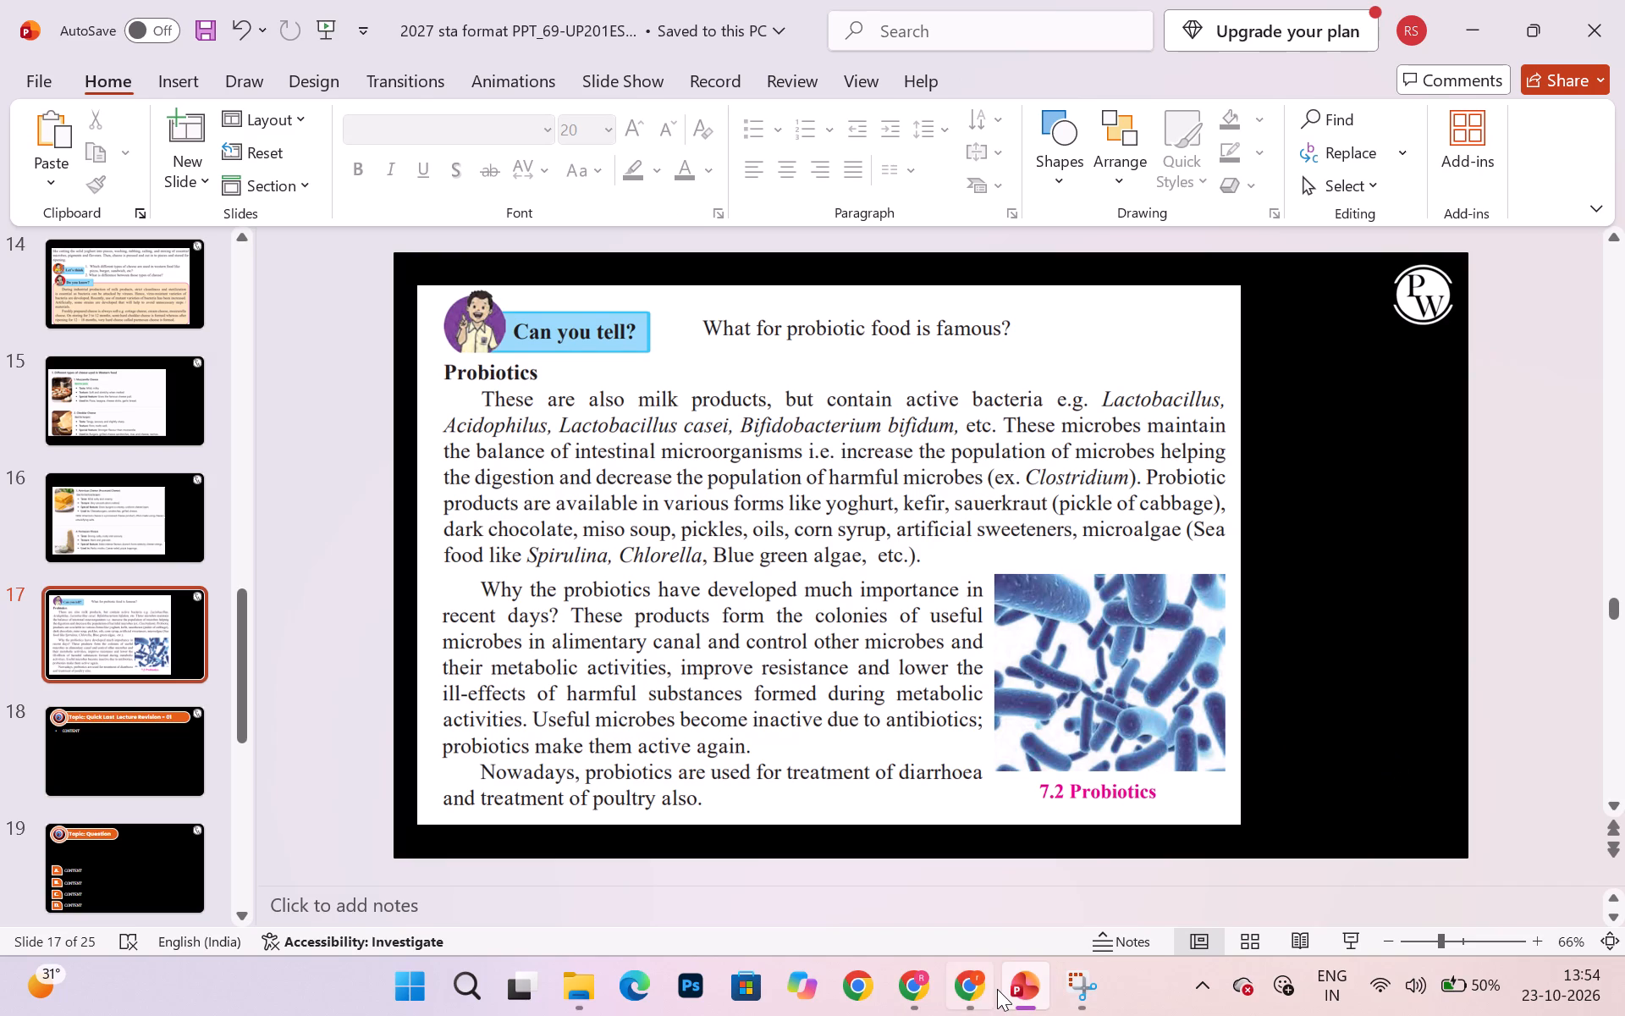
Return to the textbook PDF in Chrome, snip the Bread section below Use your brain power, and copy the snip.
click(997, 989)
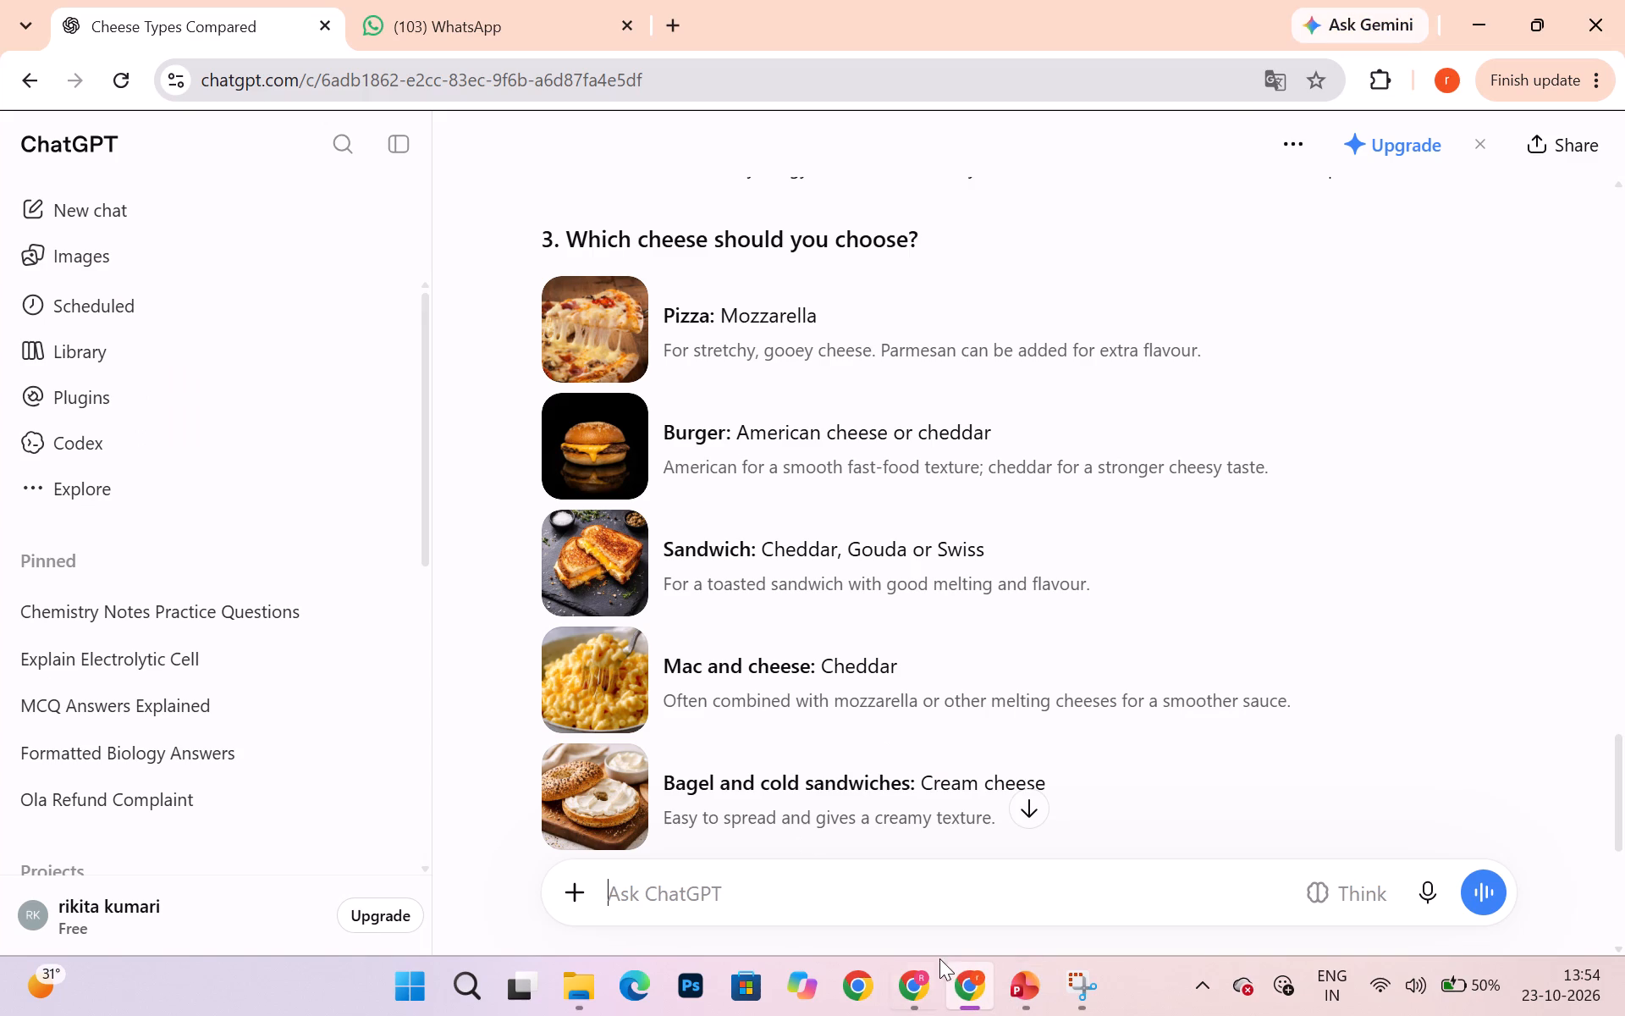
click(924, 969)
scroll(849, 588, down, 3)
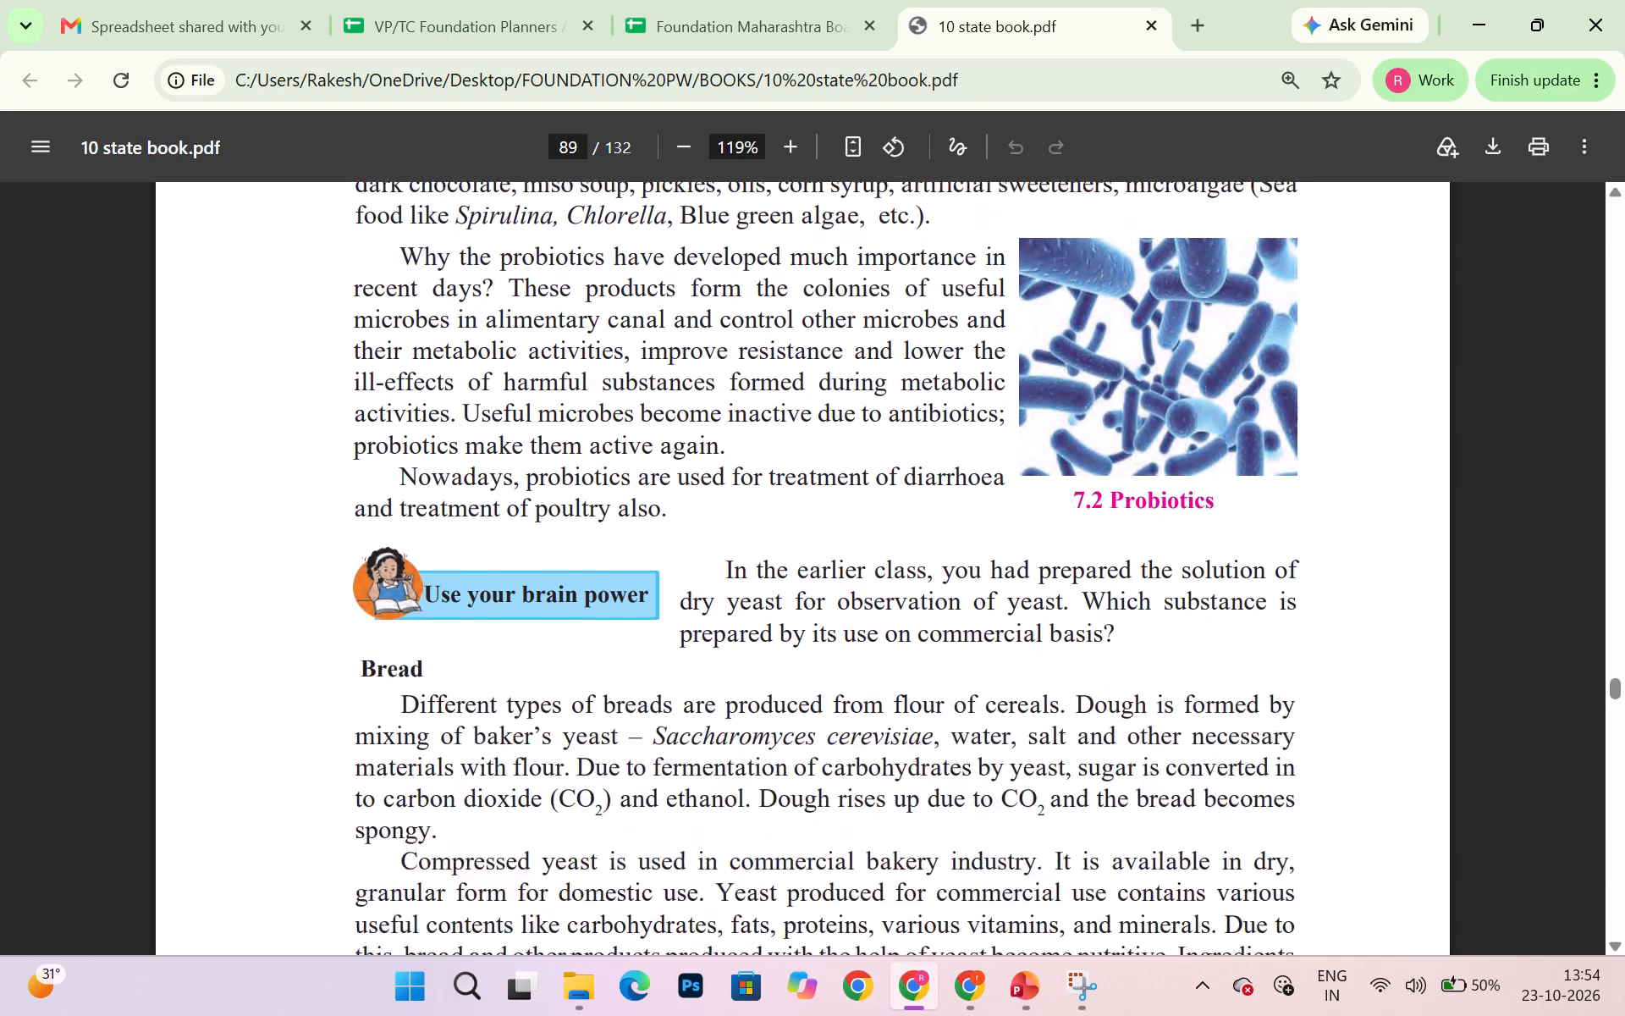
scroll(849, 588, down, 2)
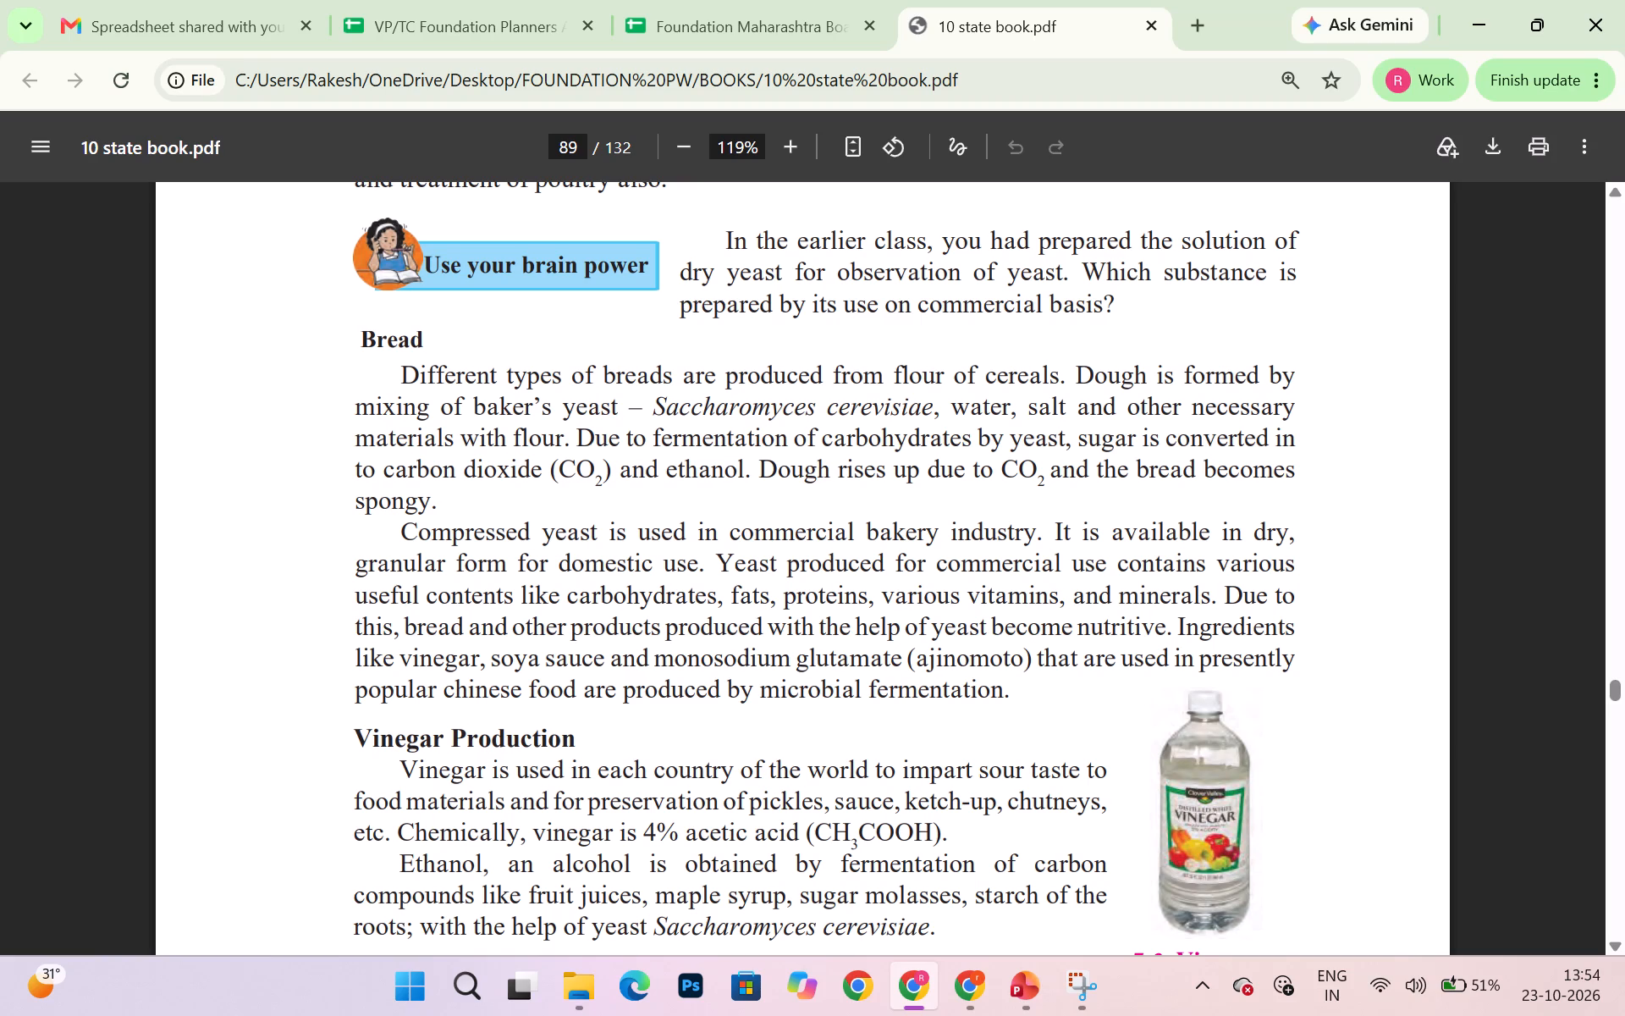
key(Print)
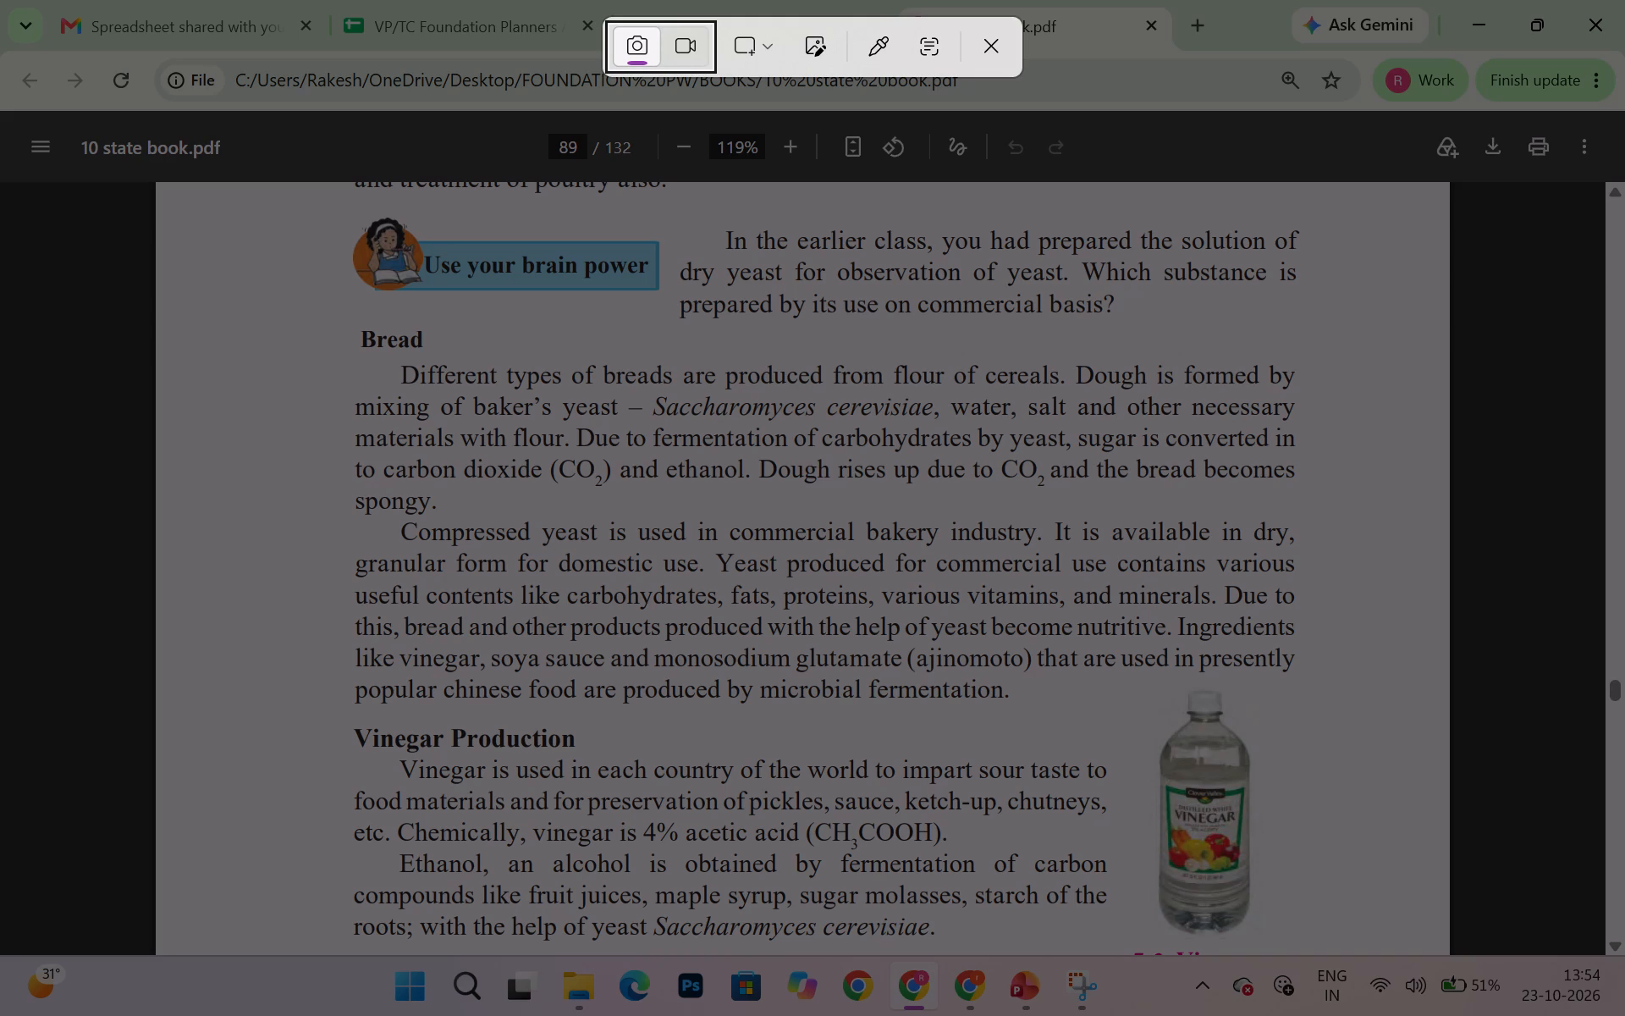
drag(350, 323, 1297, 713)
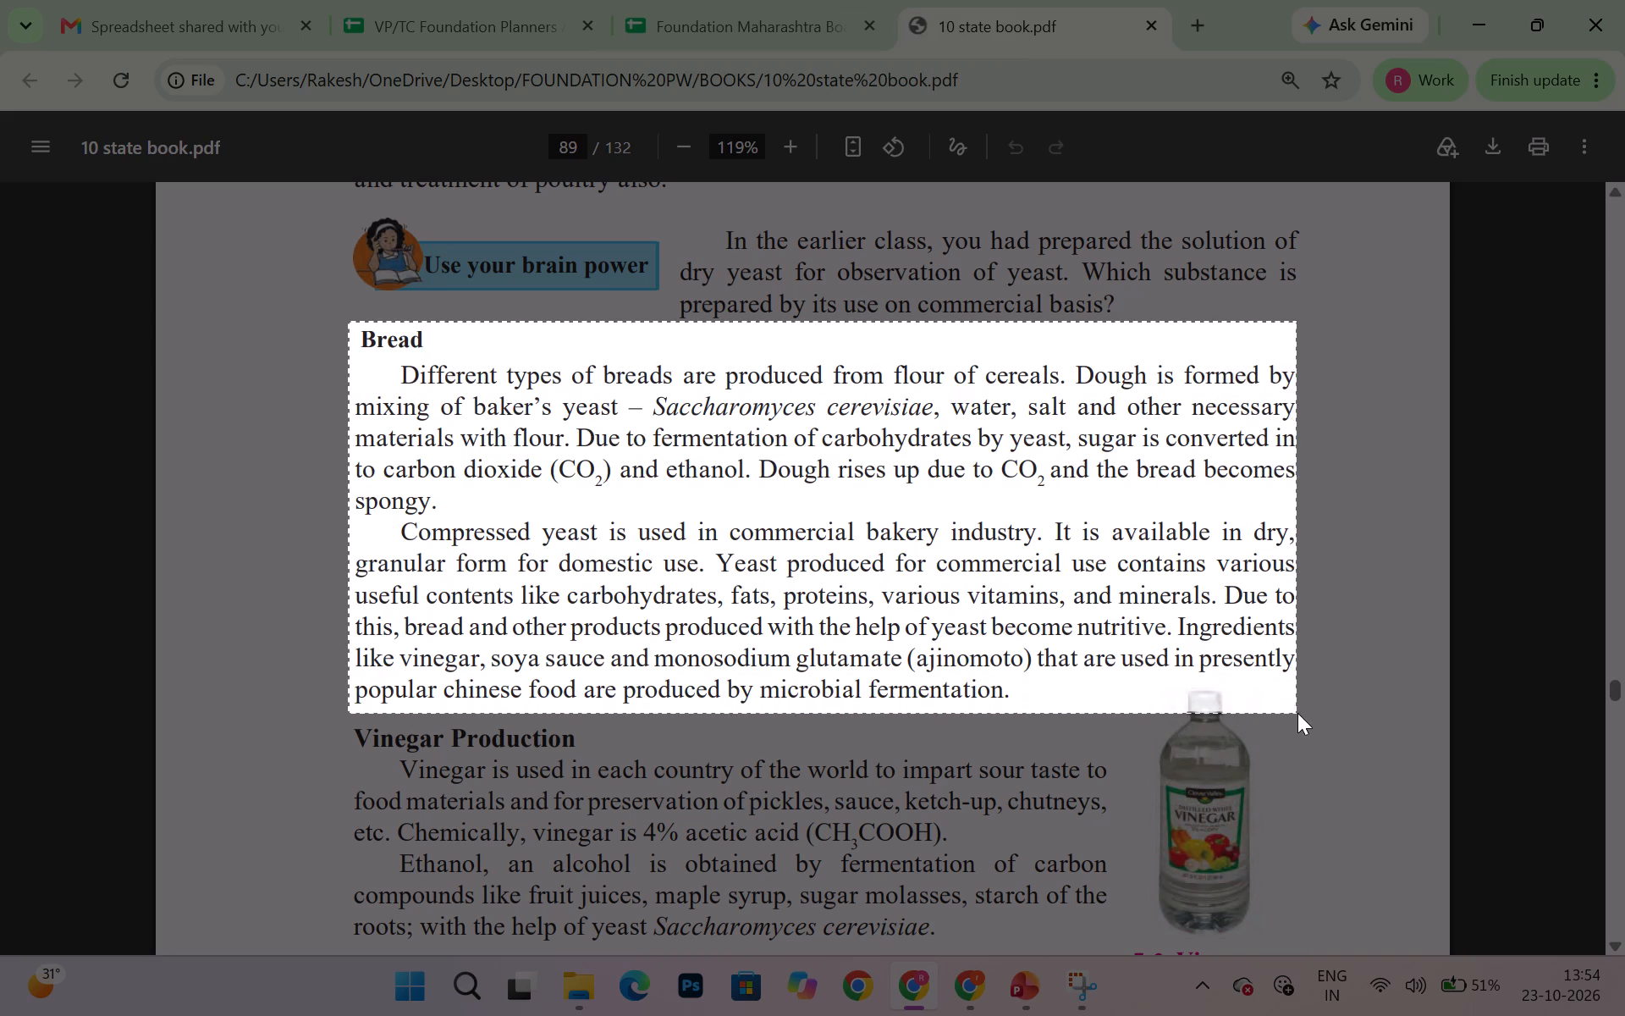
drag(1297, 713, 1303, 709)
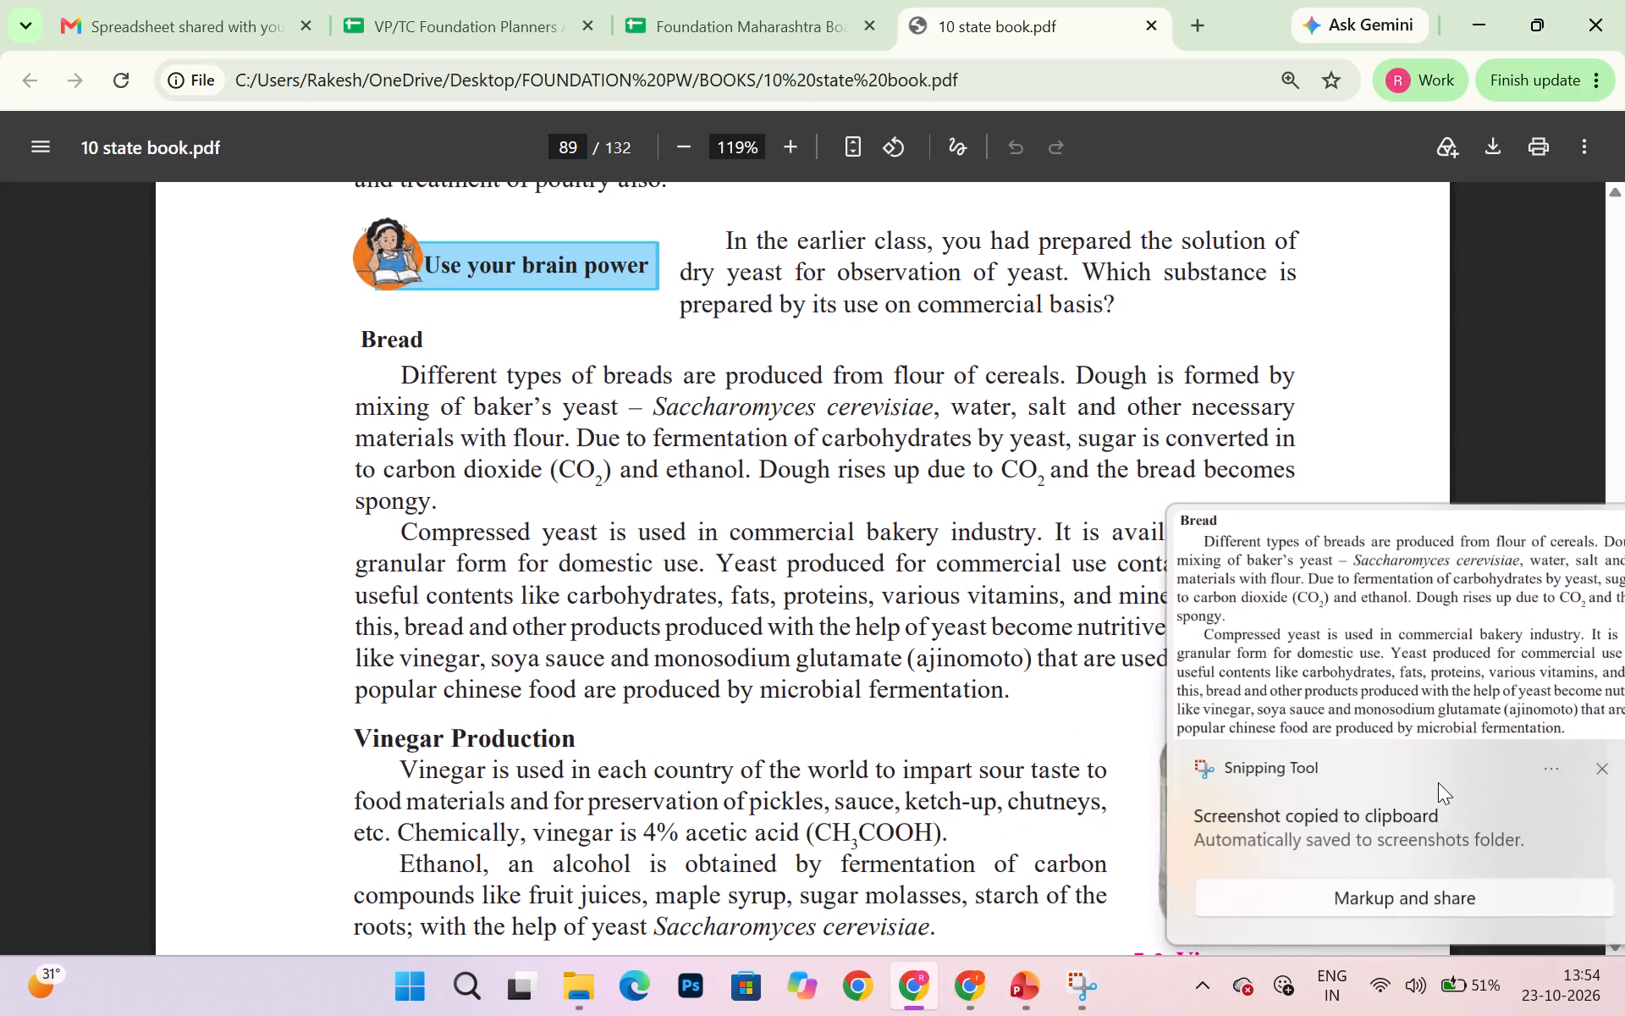
click(1336, 708)
right_click(935, 657)
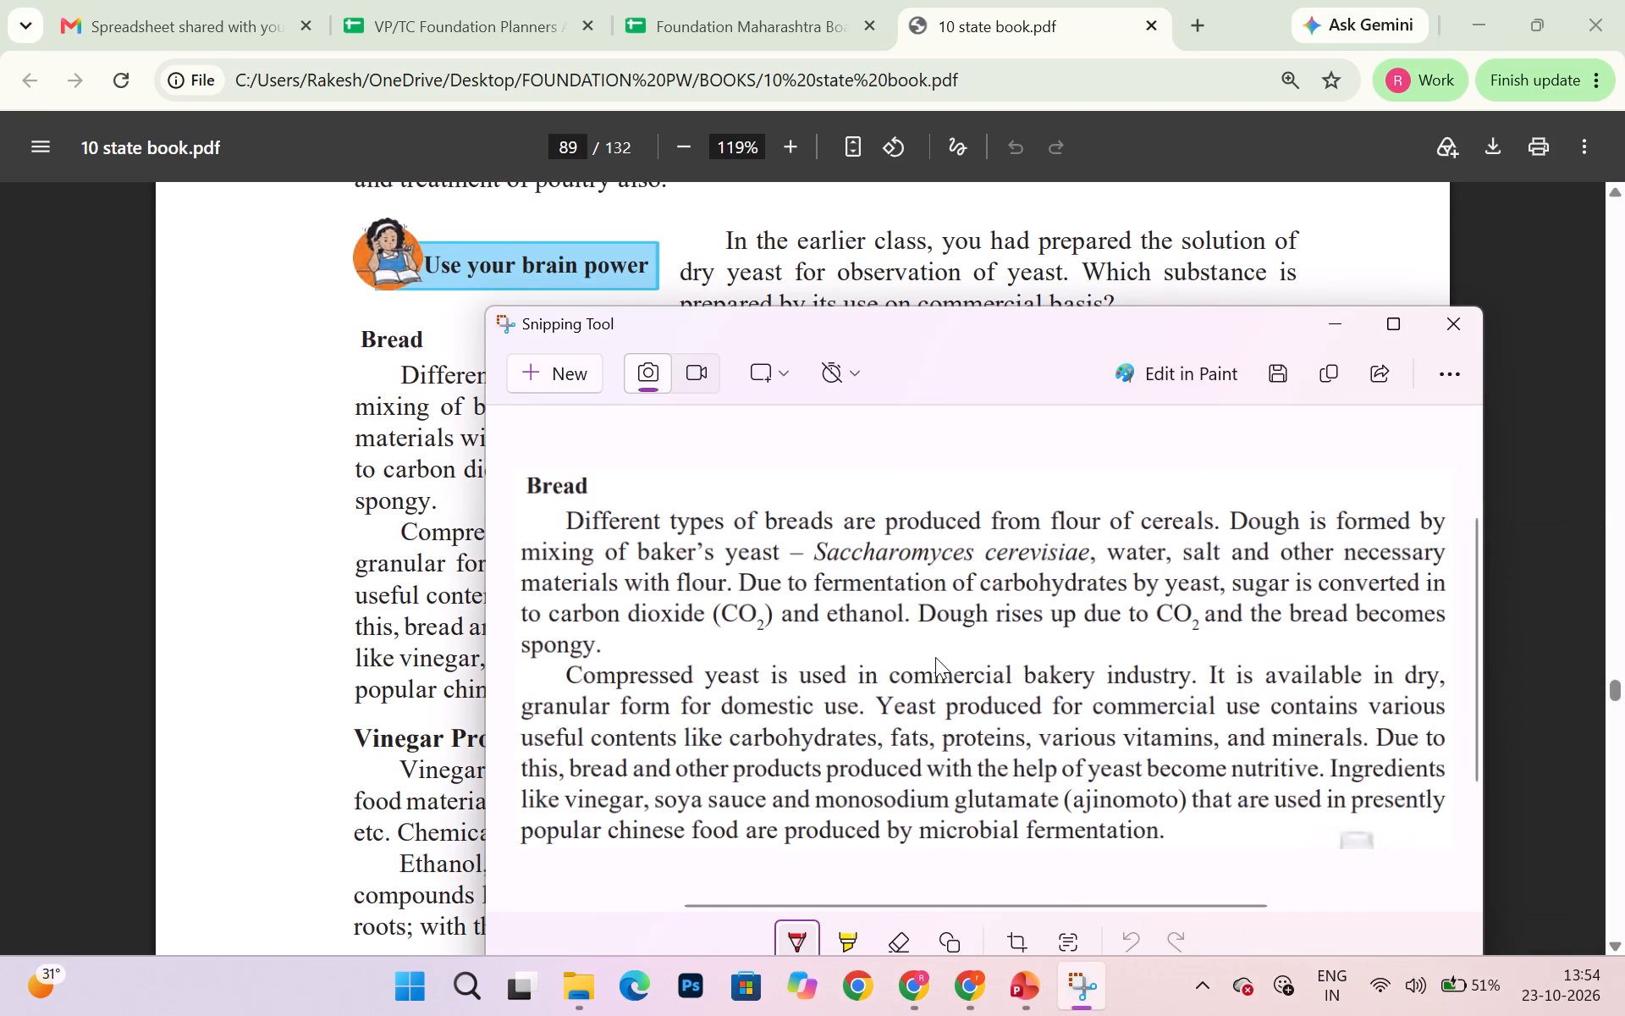
click(993, 713)
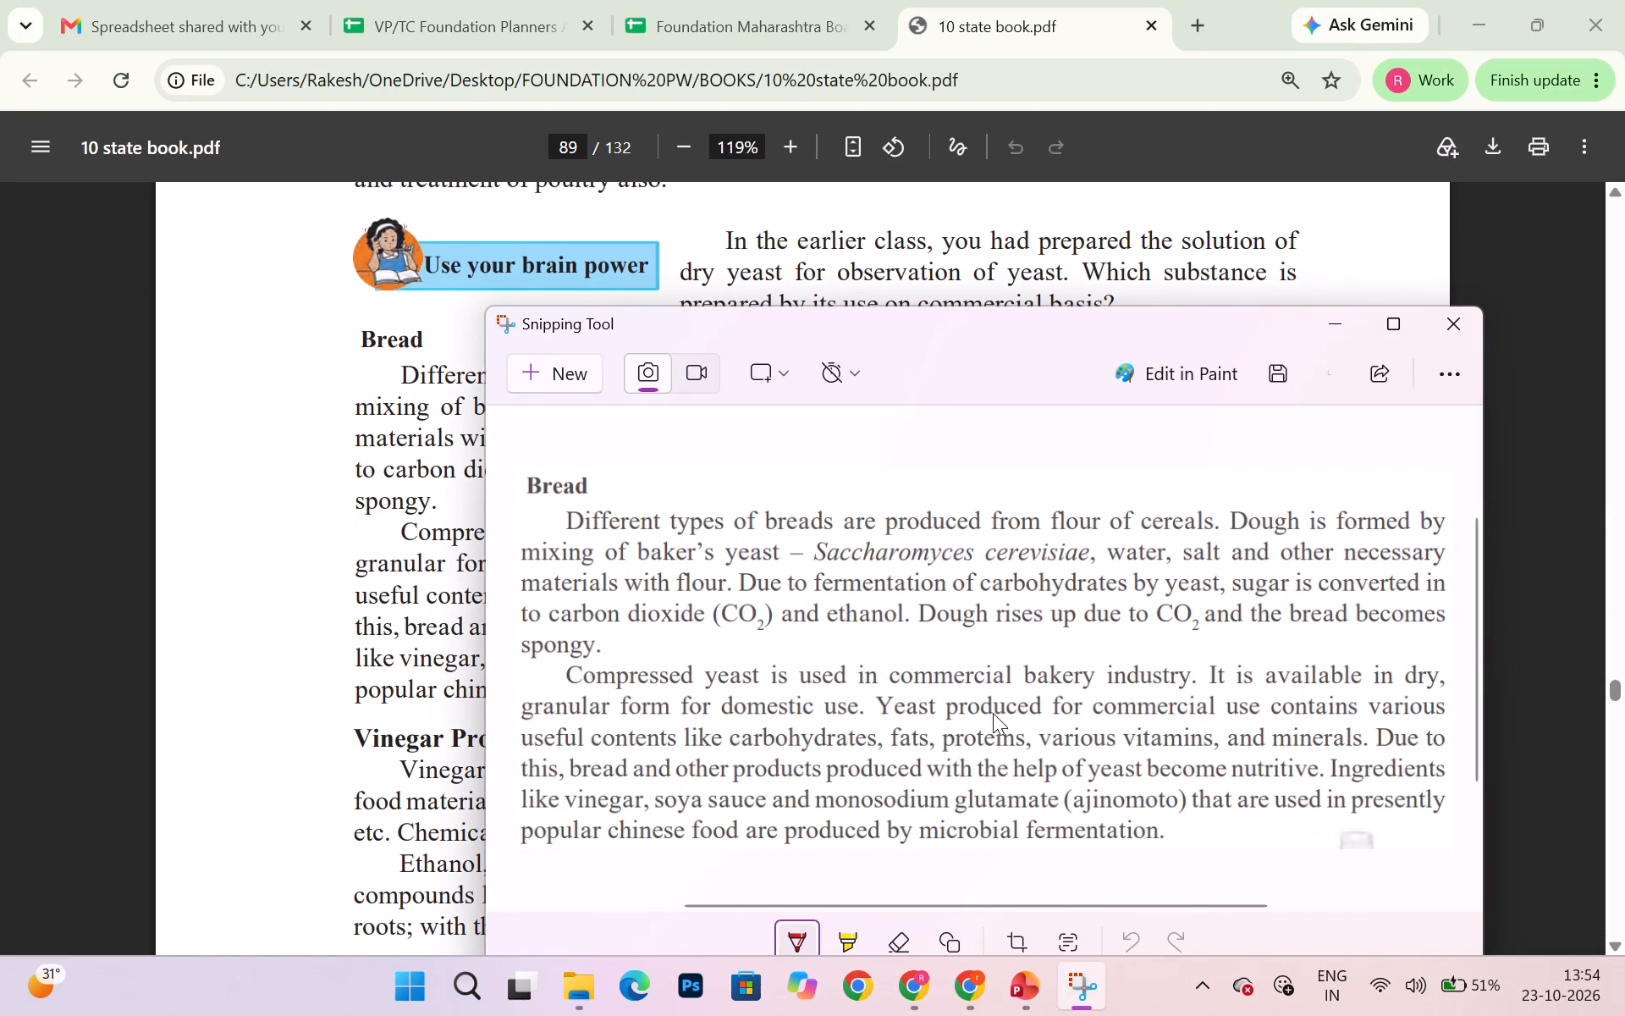
In PowerPoint, paste the Bread snip onto a new slide after slide 17, enlarged to about 29.7 × 12 cm and placed mid-height near the left edge.
click(1026, 1001)
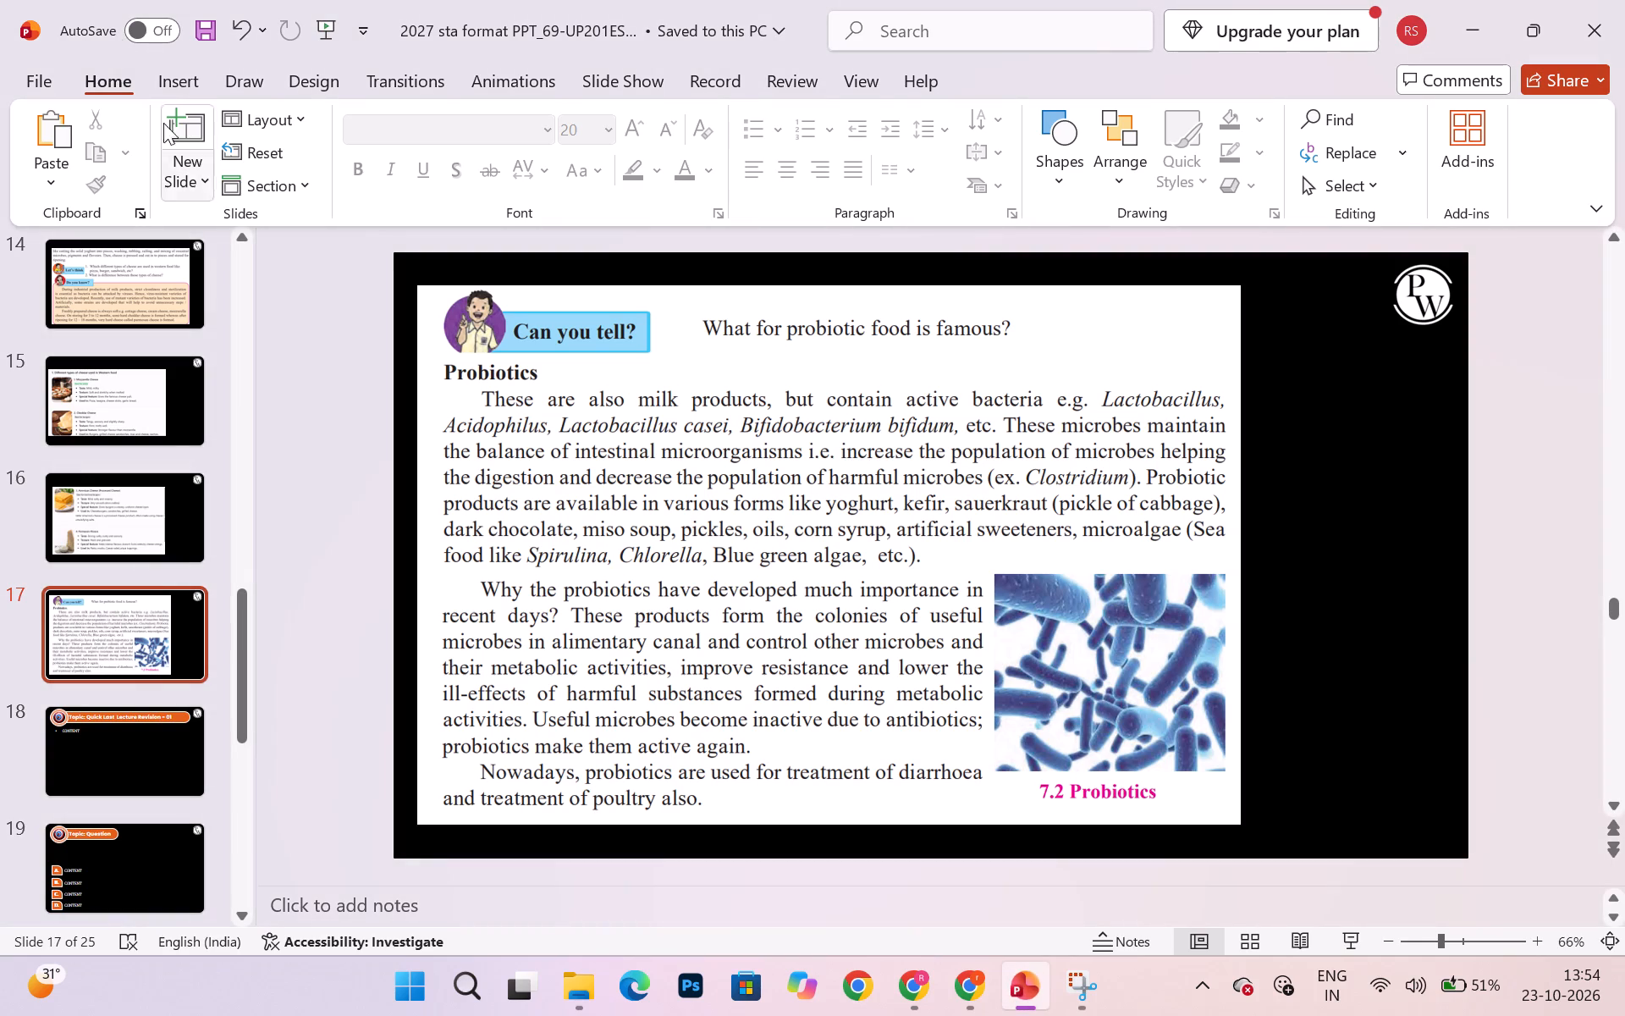
click(188, 132)
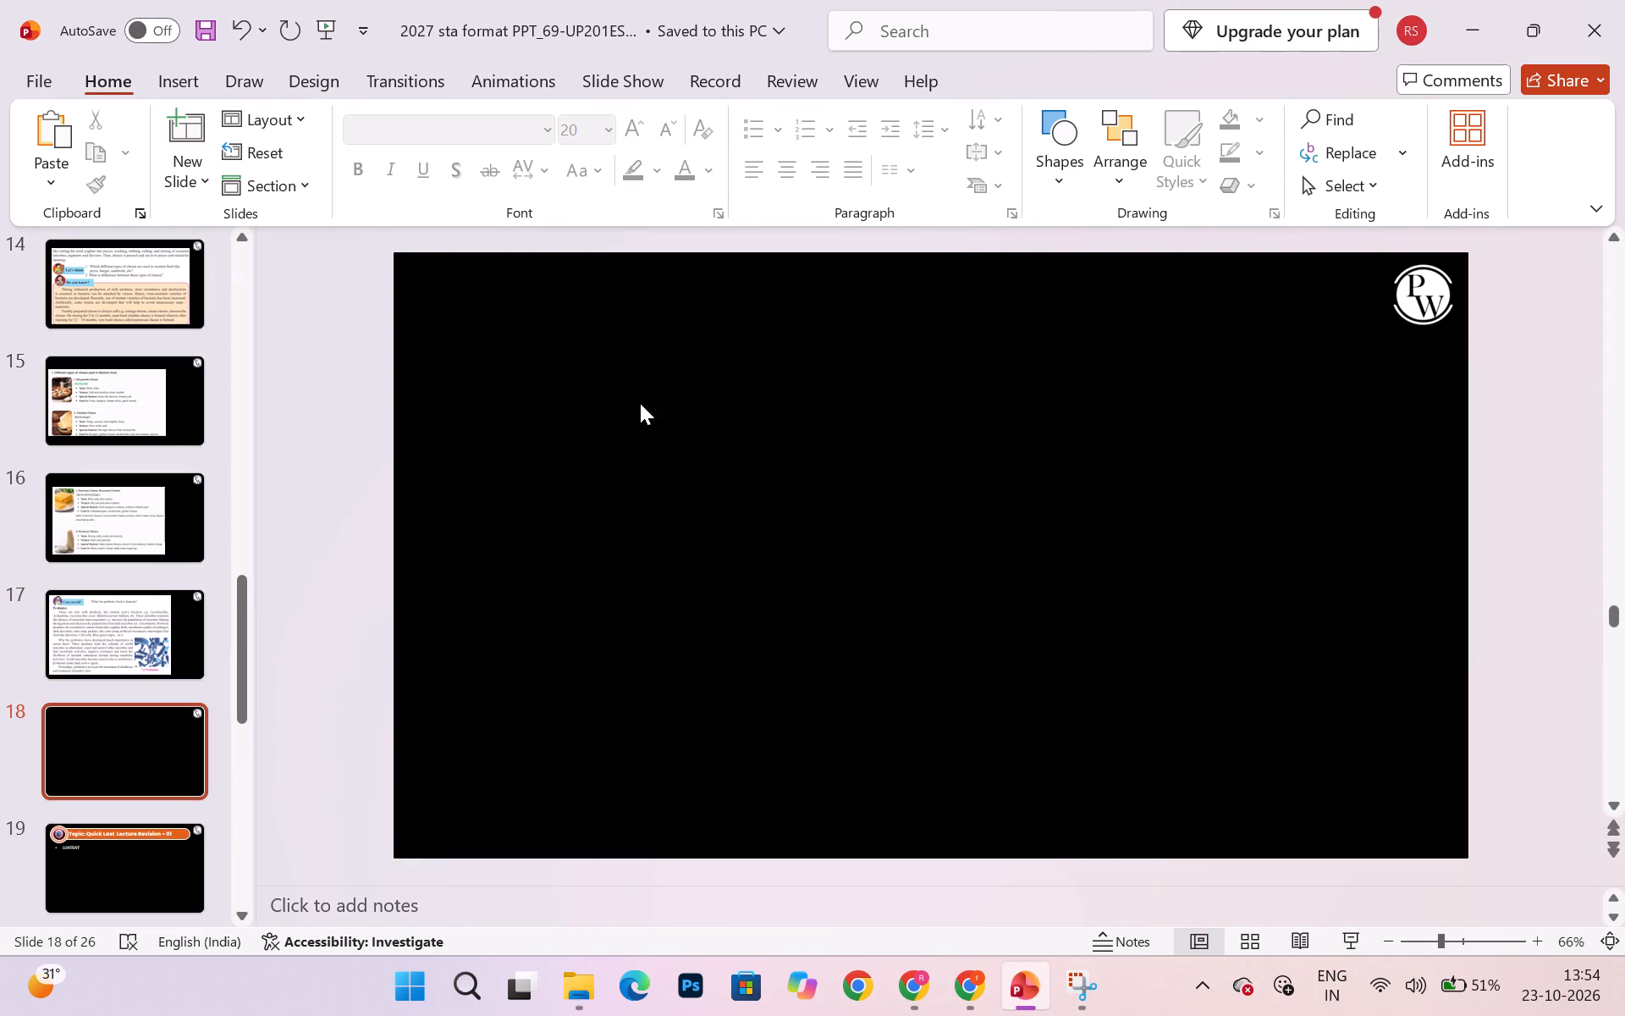
key(ctrl+v)
drag(834, 534, 642, 450)
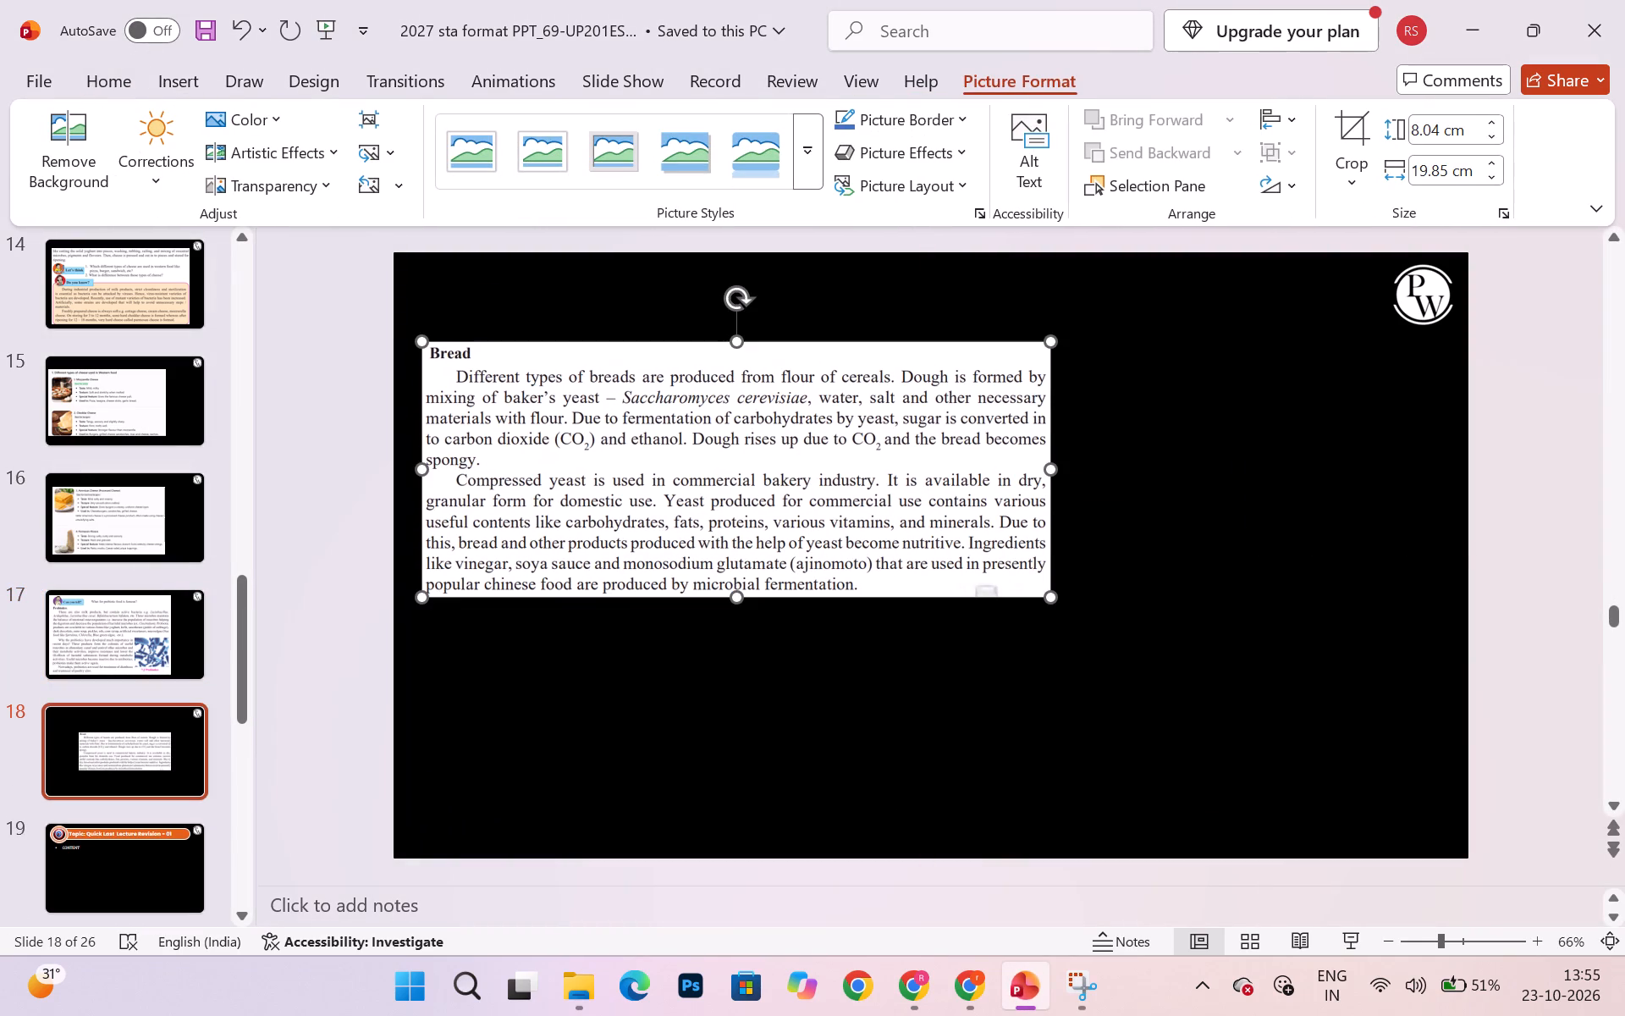
drag(1051, 604, 1161, 733)
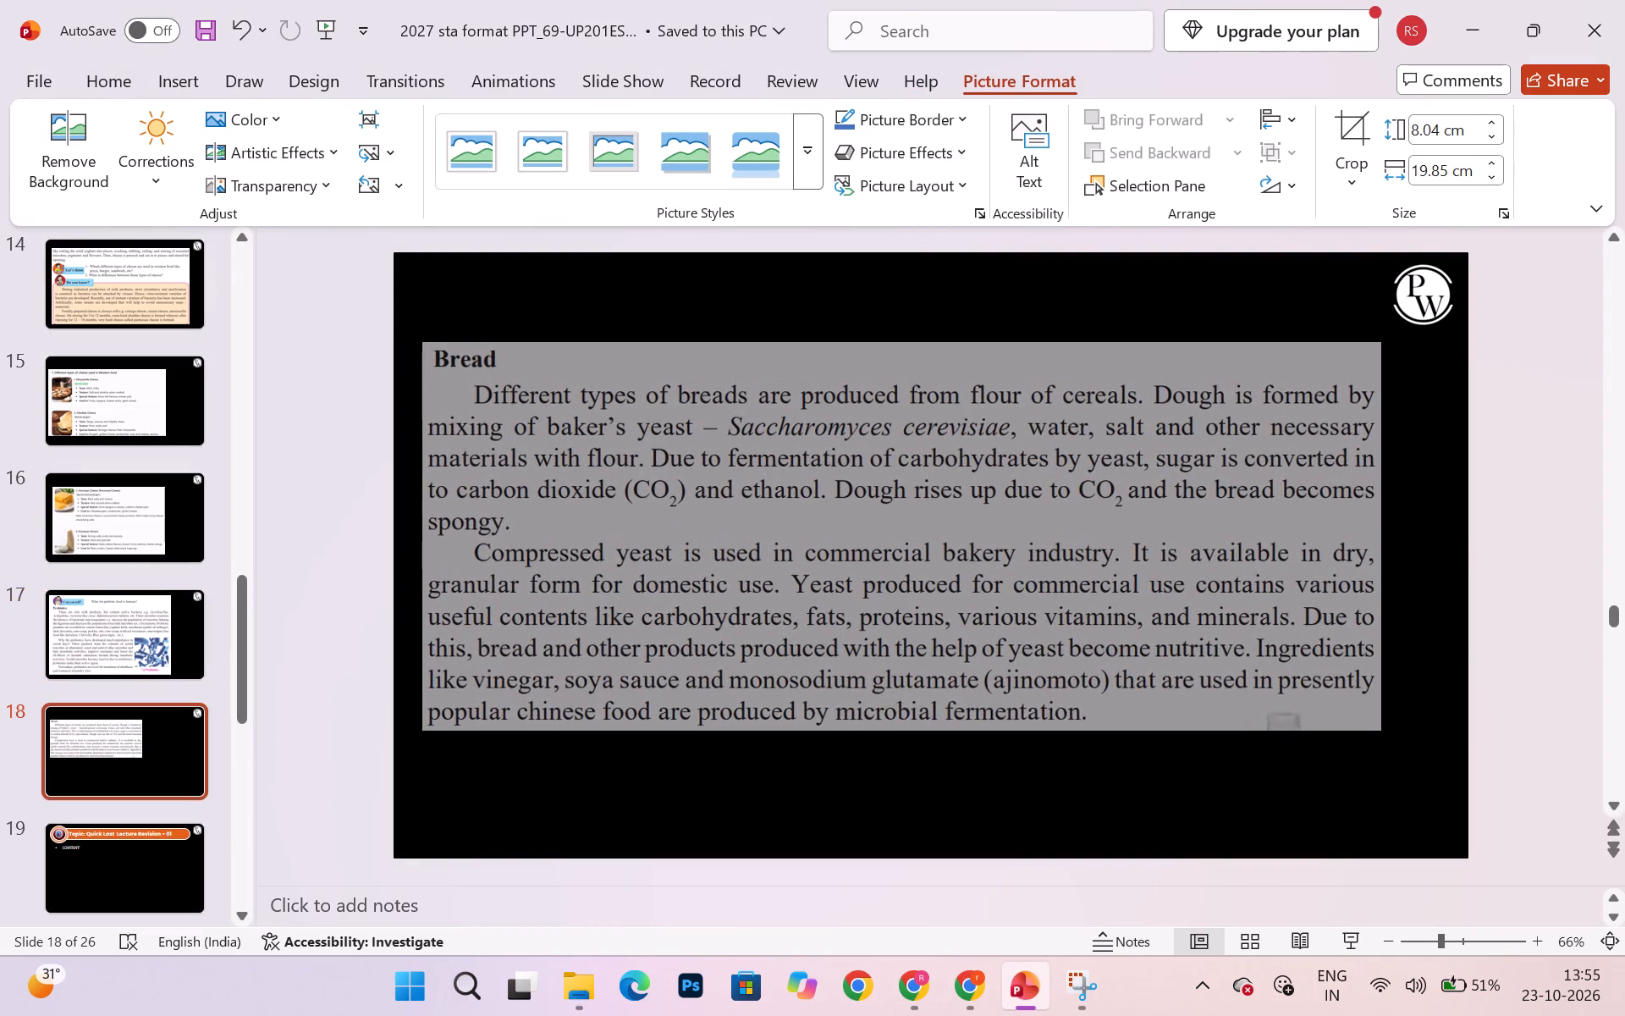
drag(1161, 733, 1100, 722)
drag(953, 605, 942, 636)
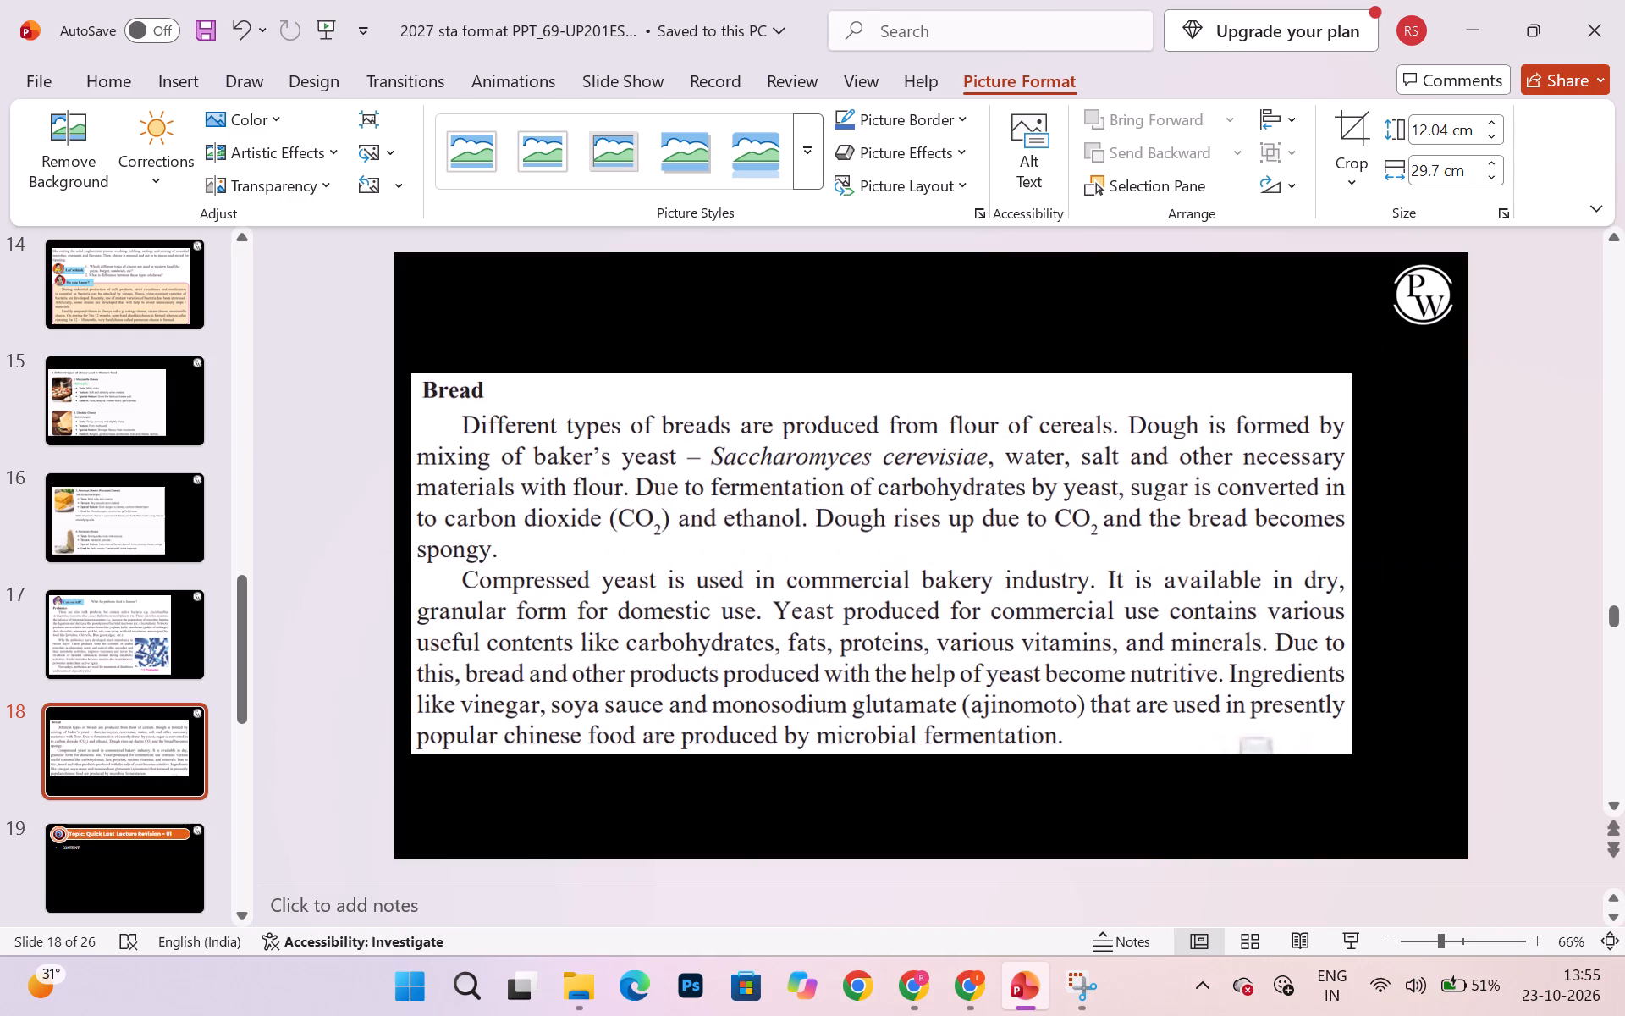
drag(942, 636, 941, 651)
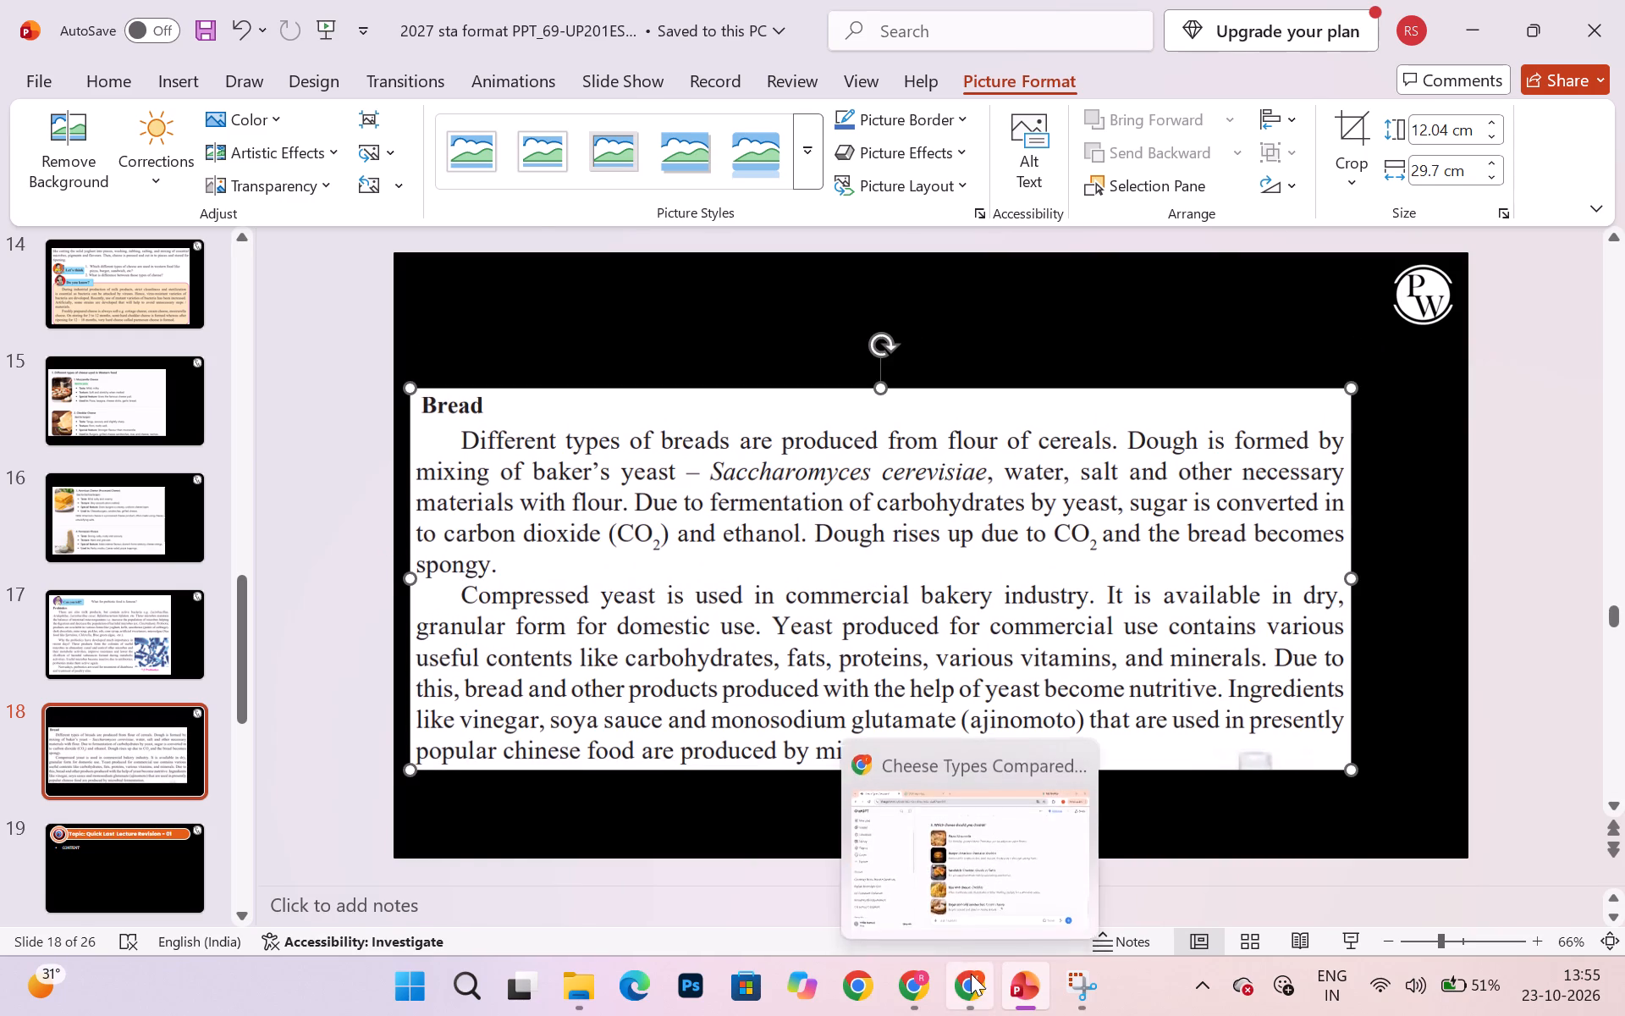
Switch to Chrome and search Google for "bread" in a new tab, bringing the bread photo collage into view.
click(971, 974)
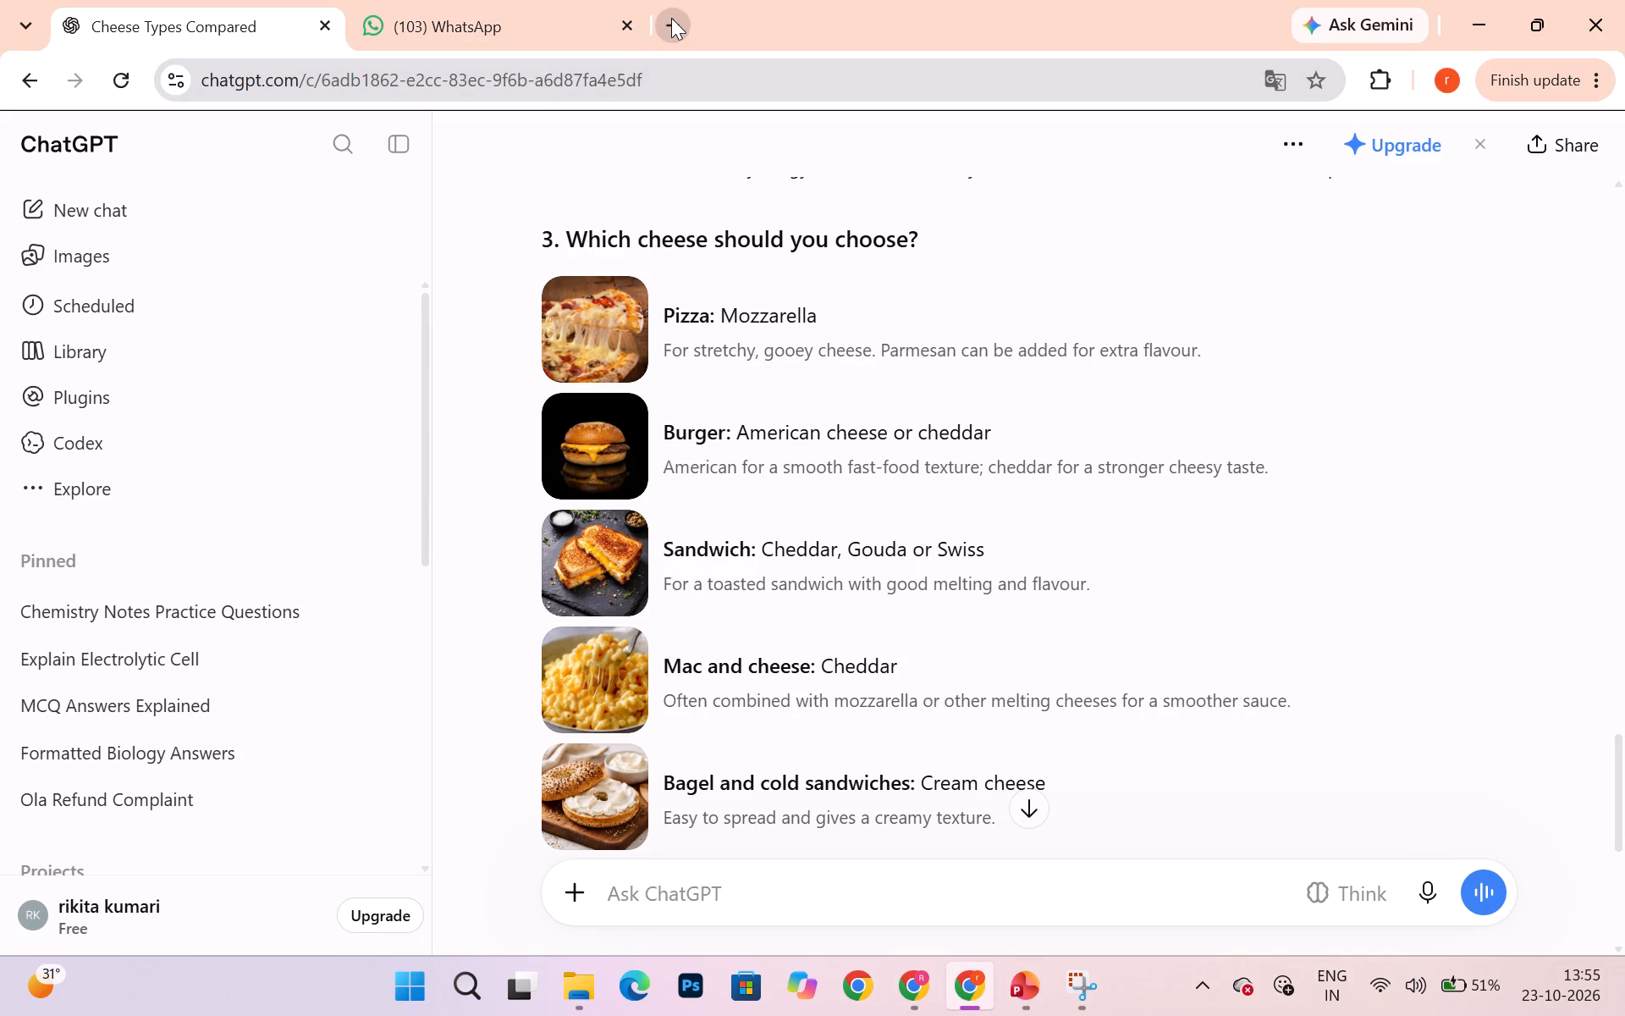
click(671, 18)
click(615, 489)
text(bread)
key(Return)
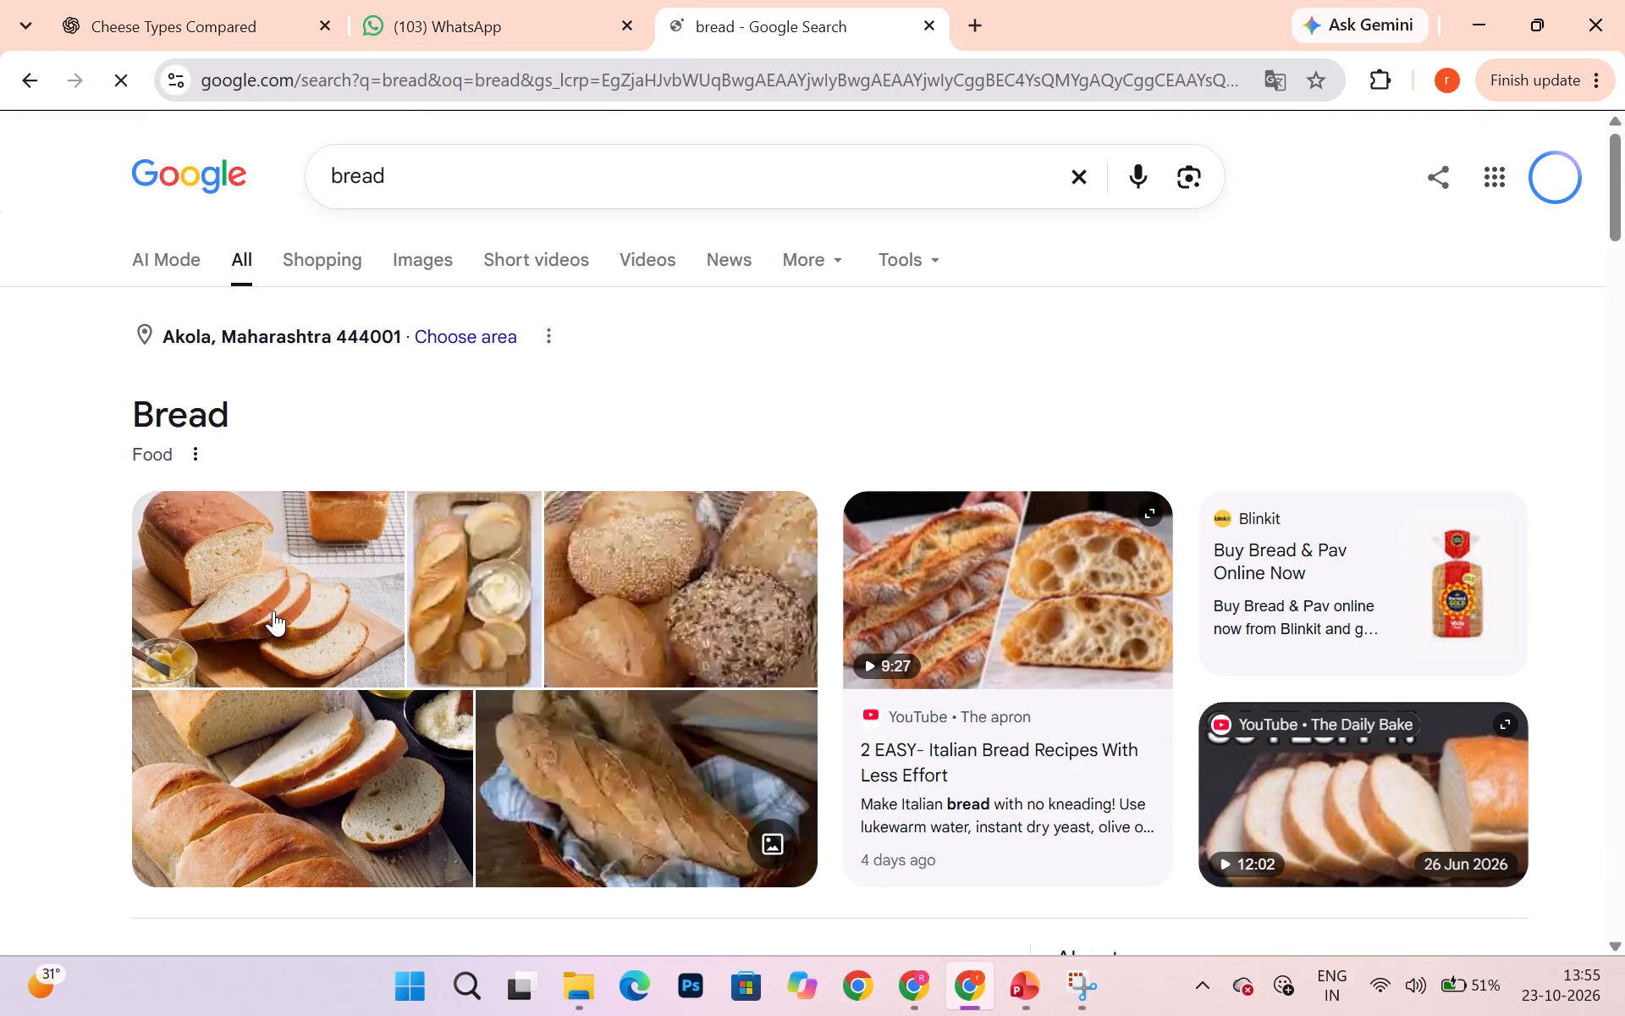
scroll(273, 610, down, 1)
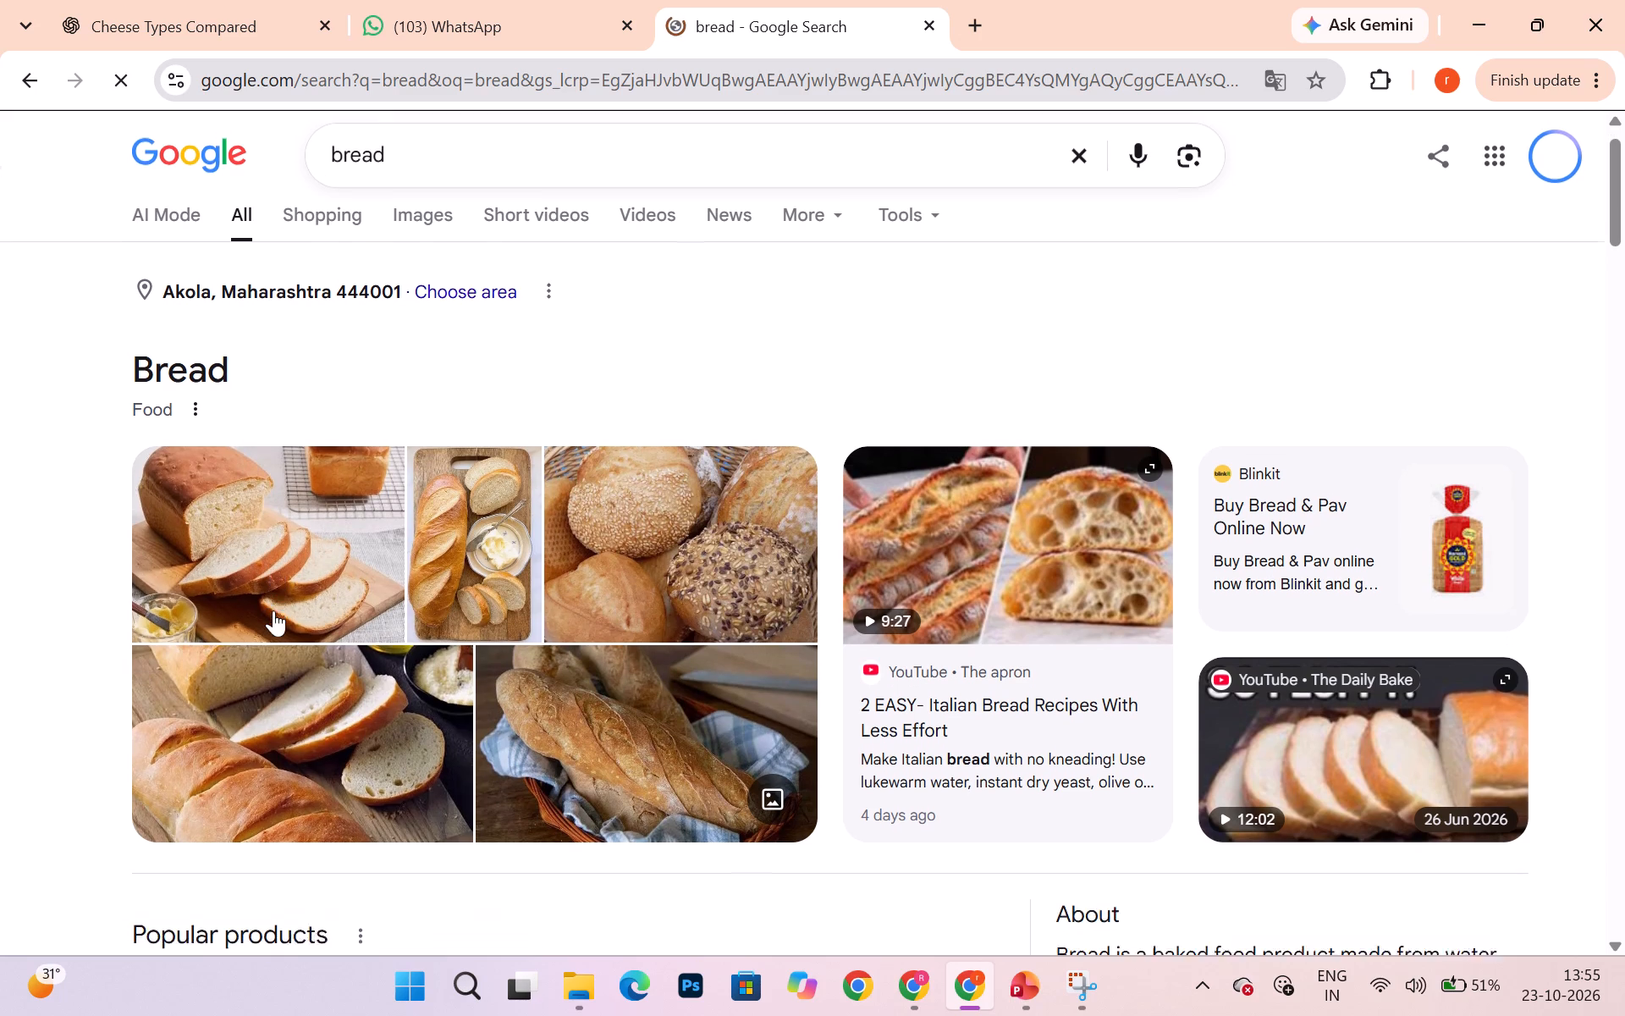
scroll(273, 610, down, 1)
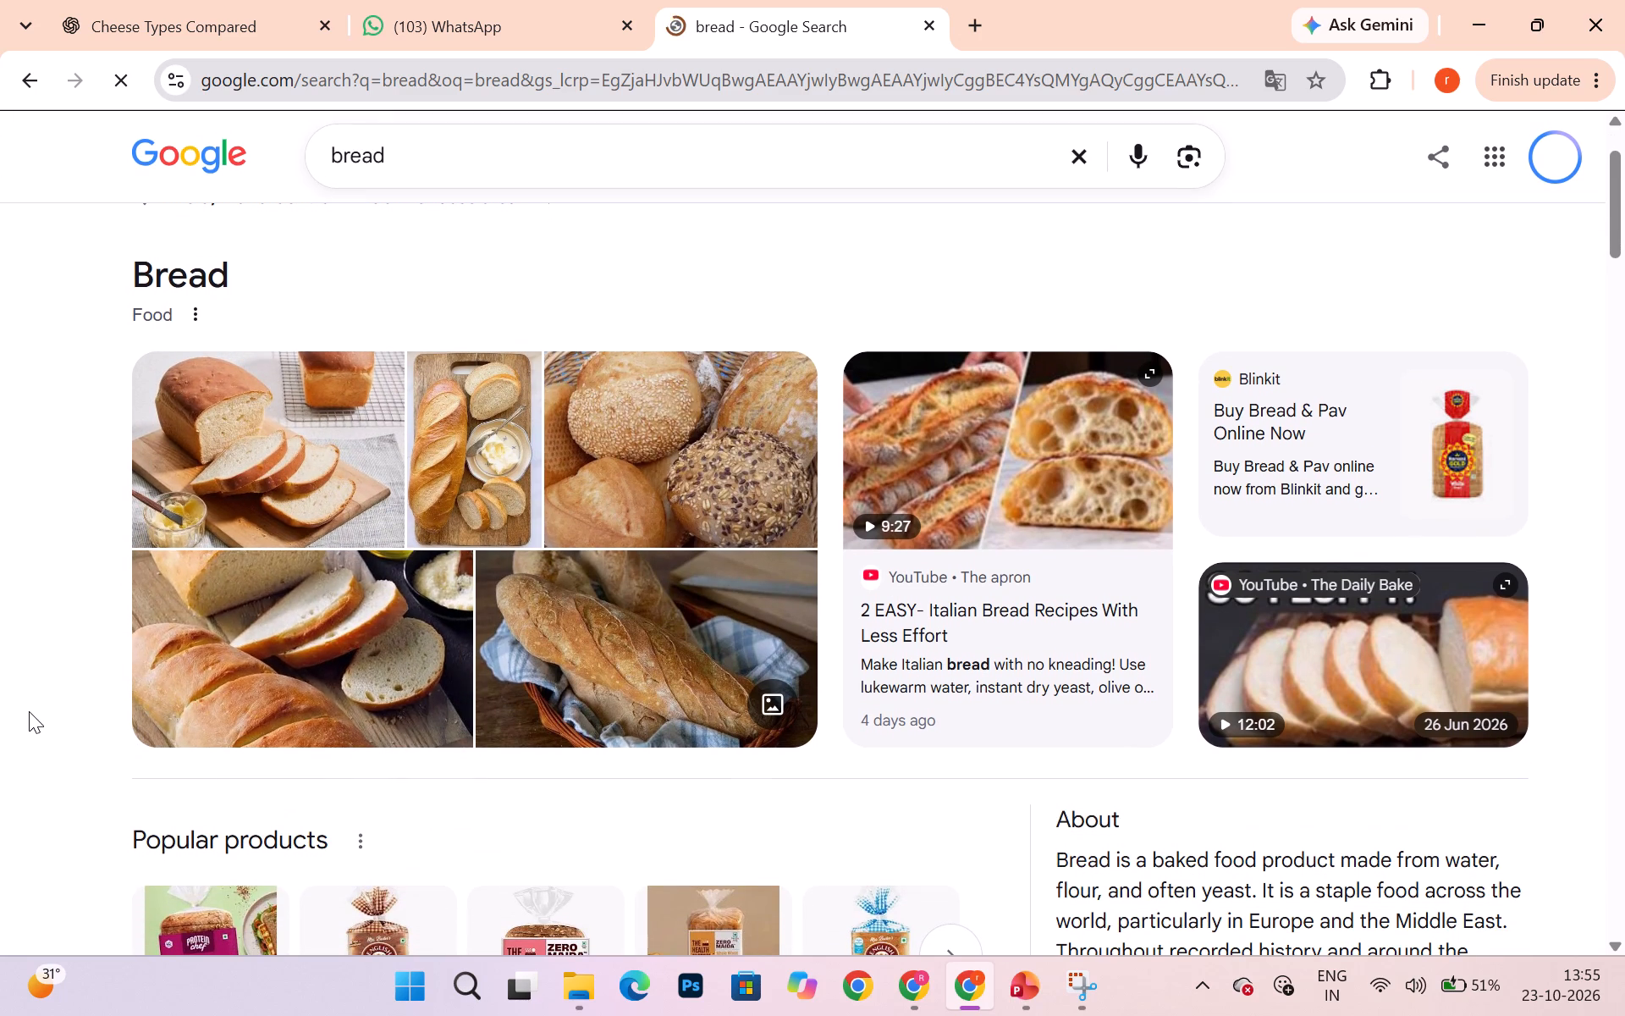
Snip the five-photo bread collage from the search results and copy the snip.
key(Print)
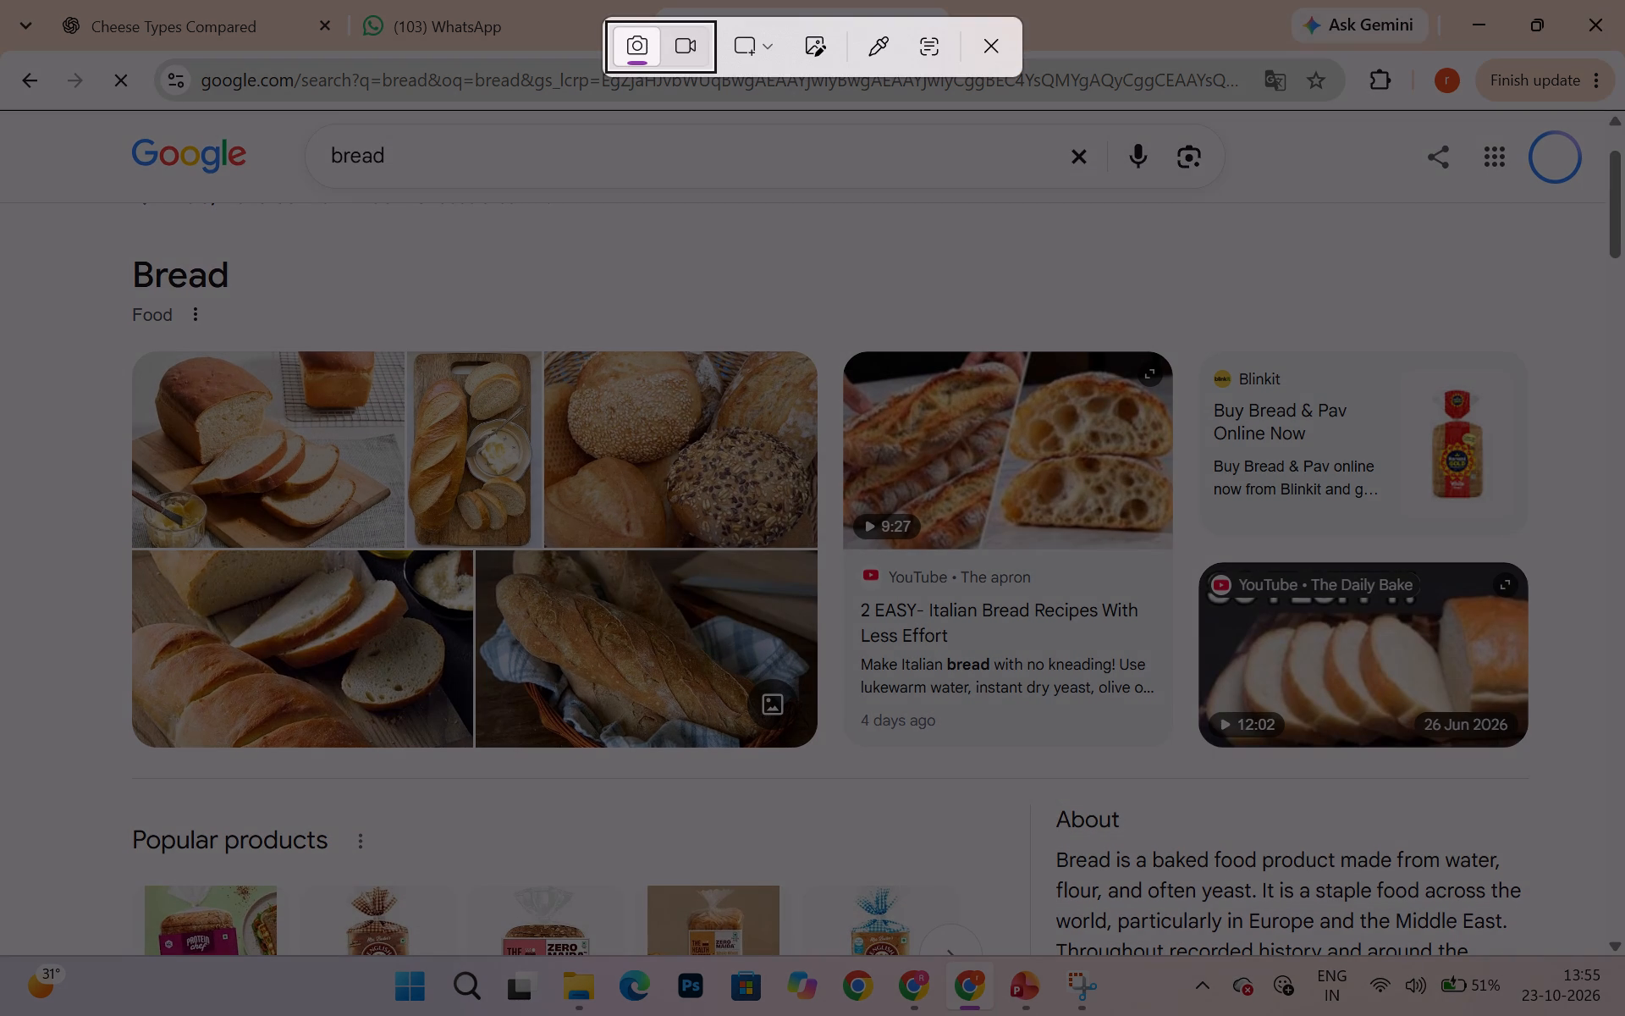
drag(153, 363, 394, 517)
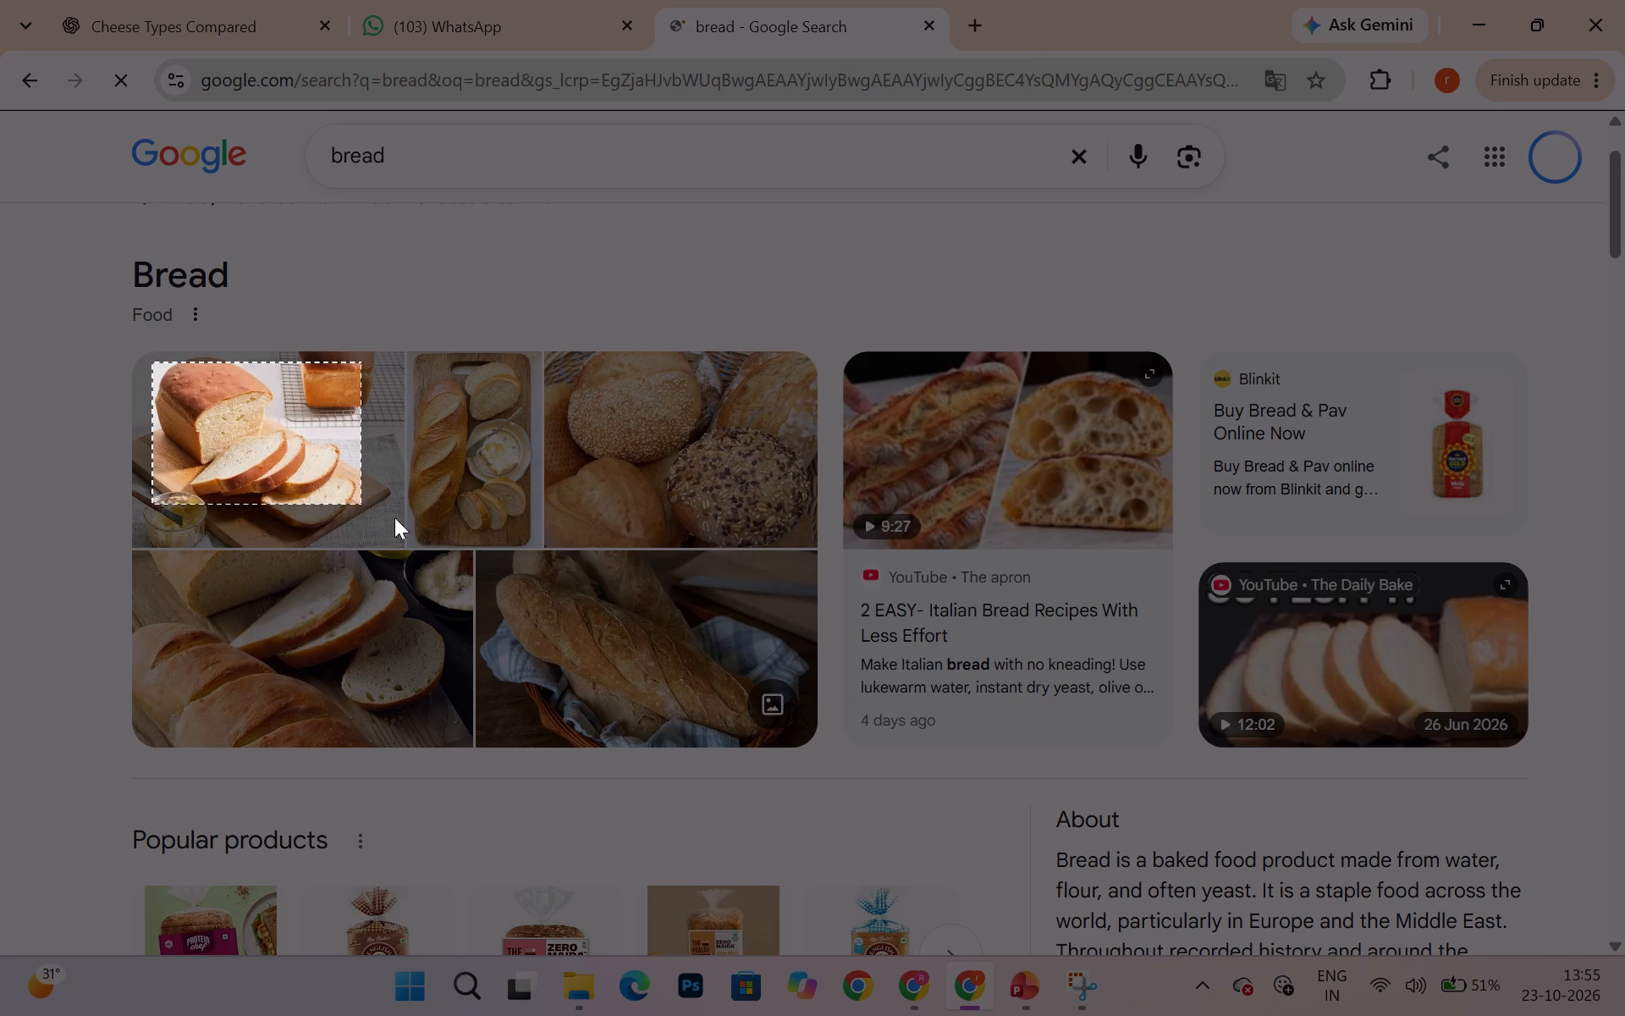
drag(394, 517, 754, 730)
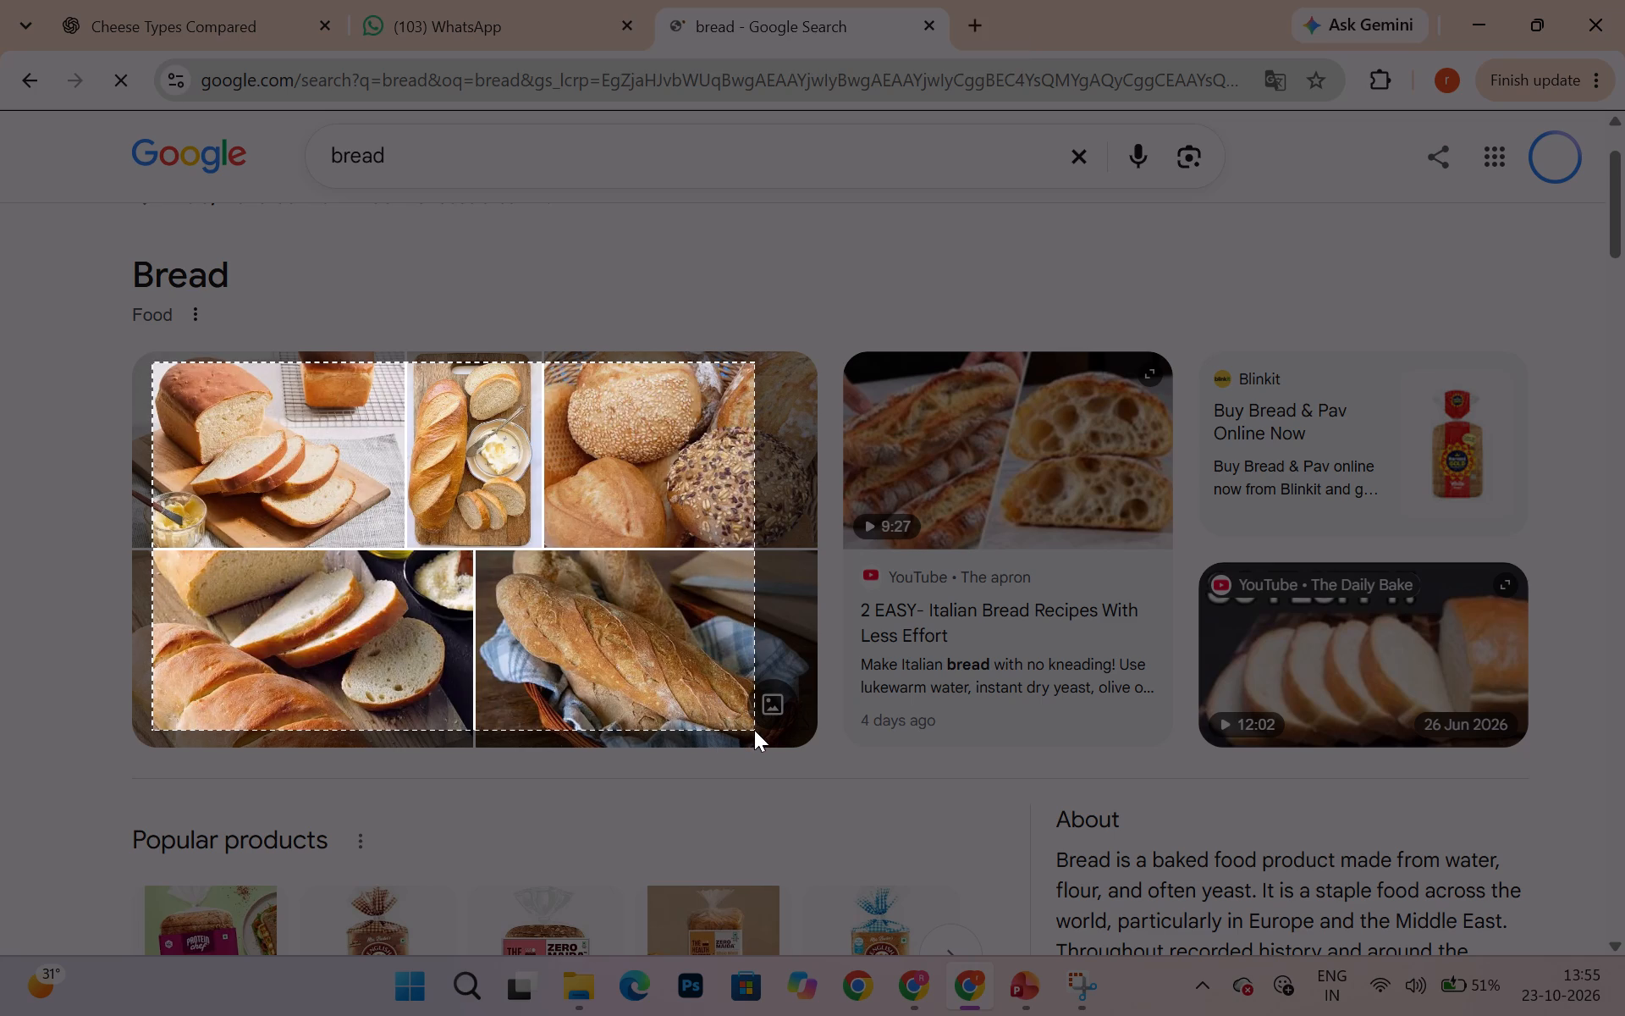
drag(754, 730, 755, 731)
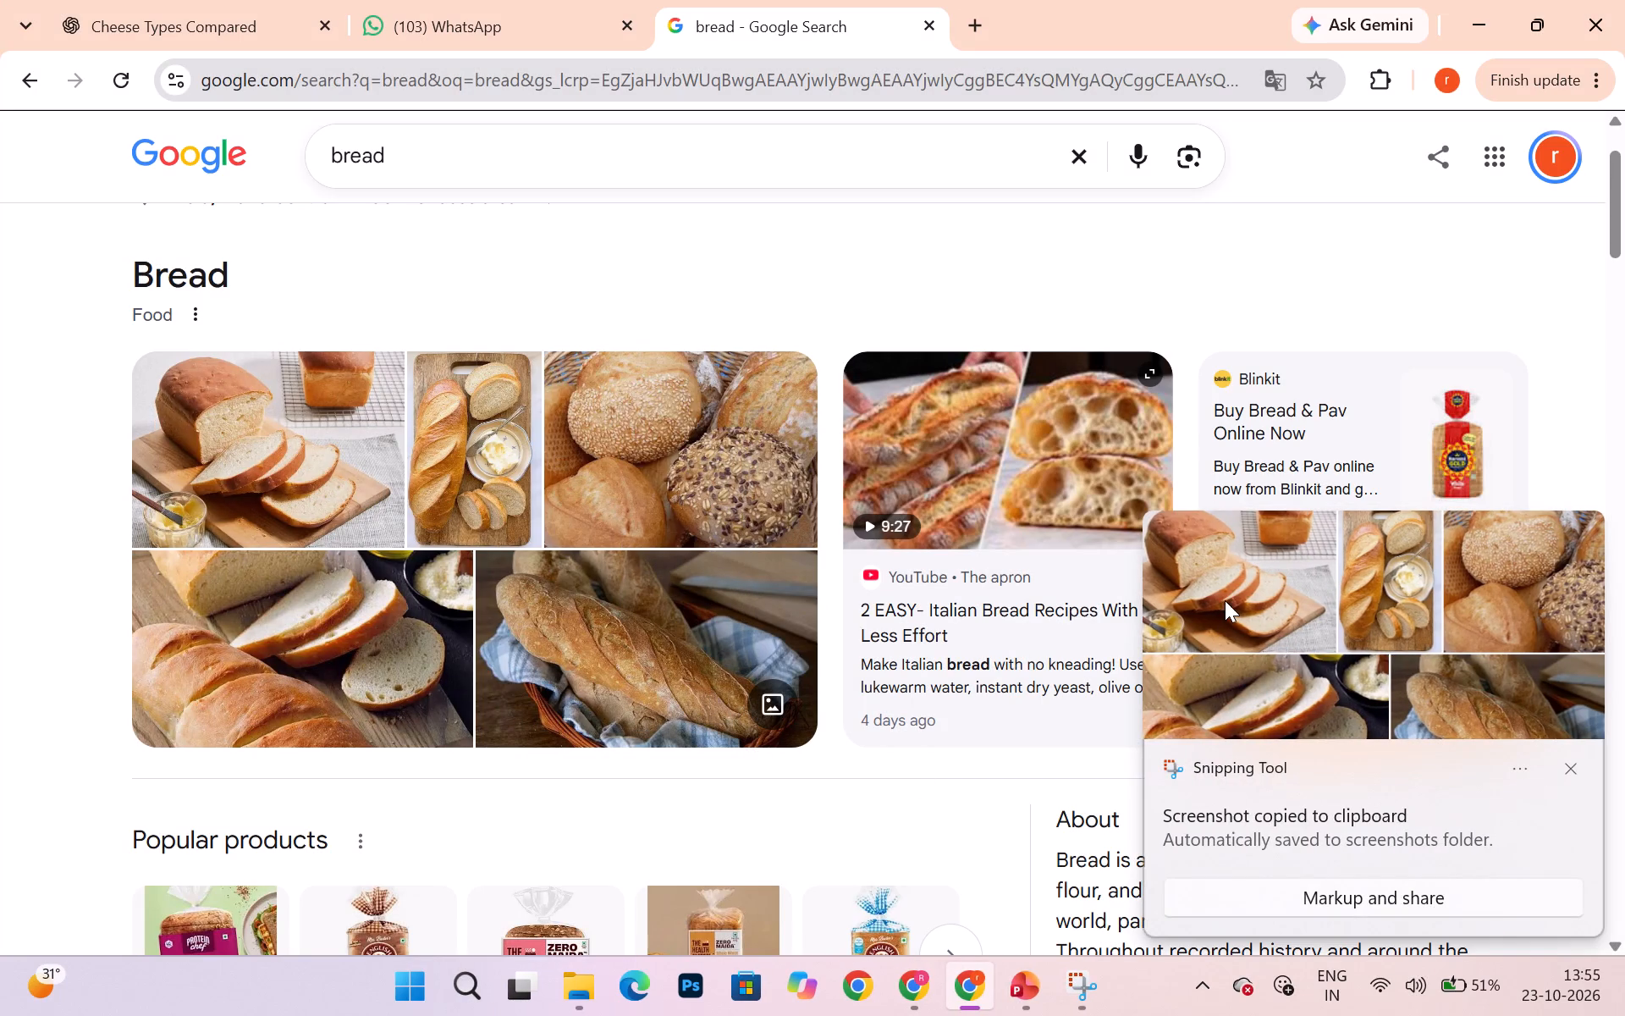
click(1225, 600)
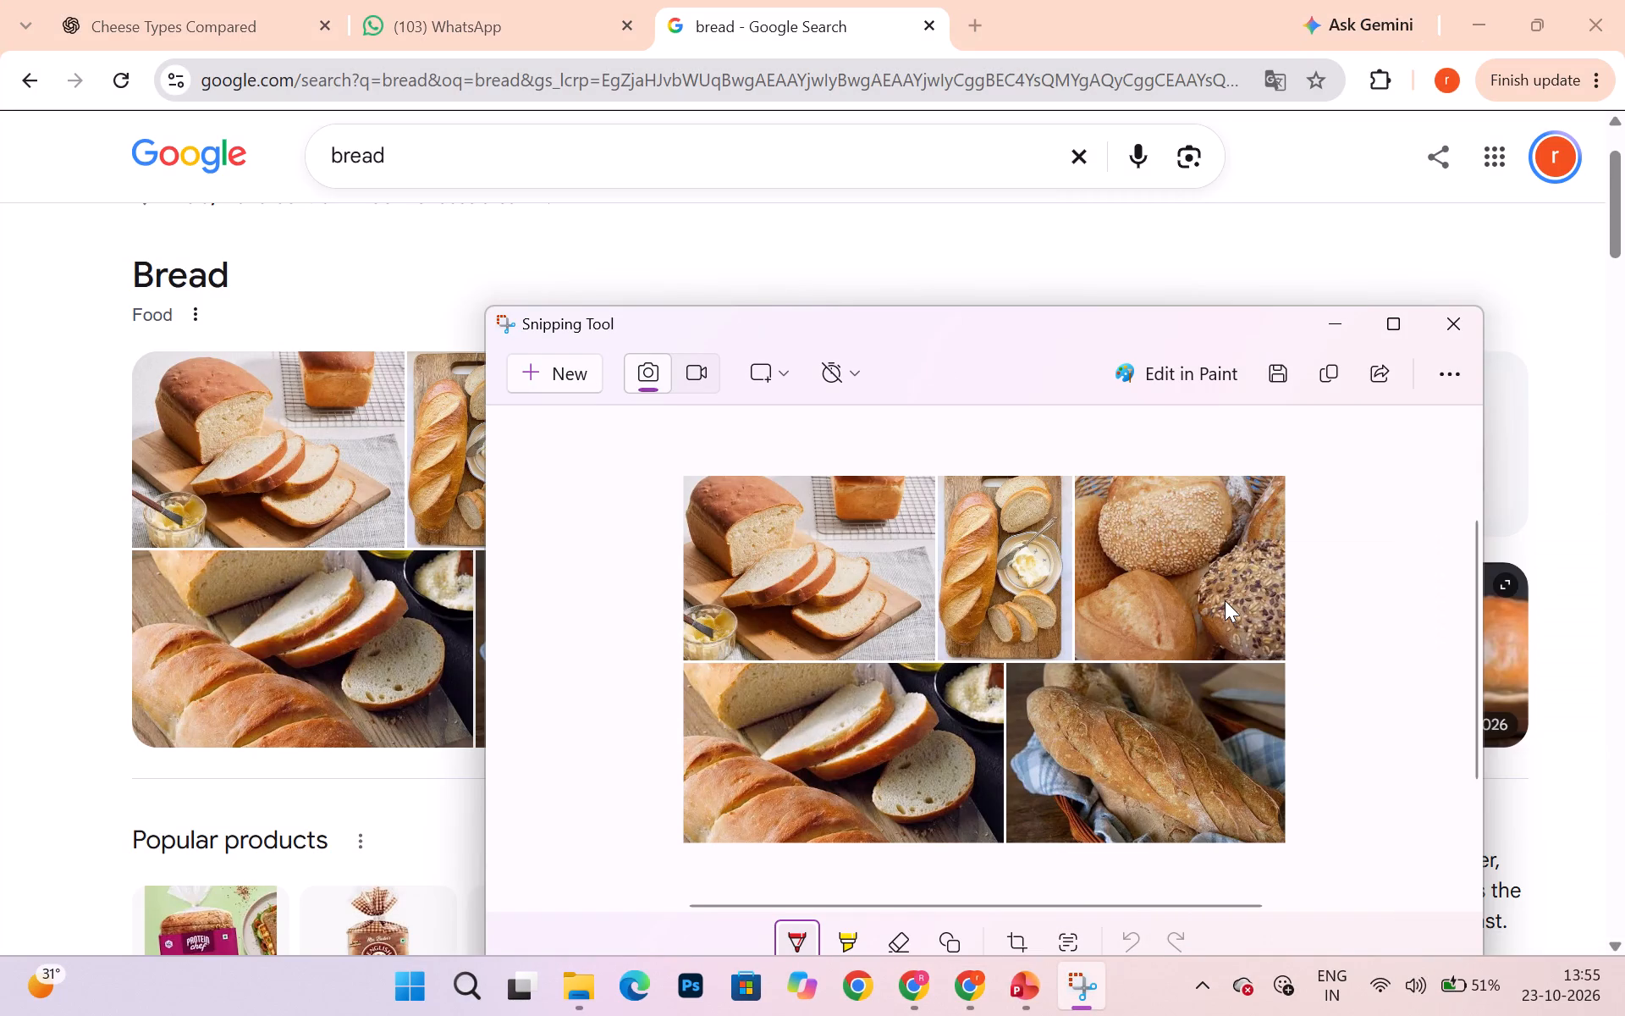
right_click(1161, 588)
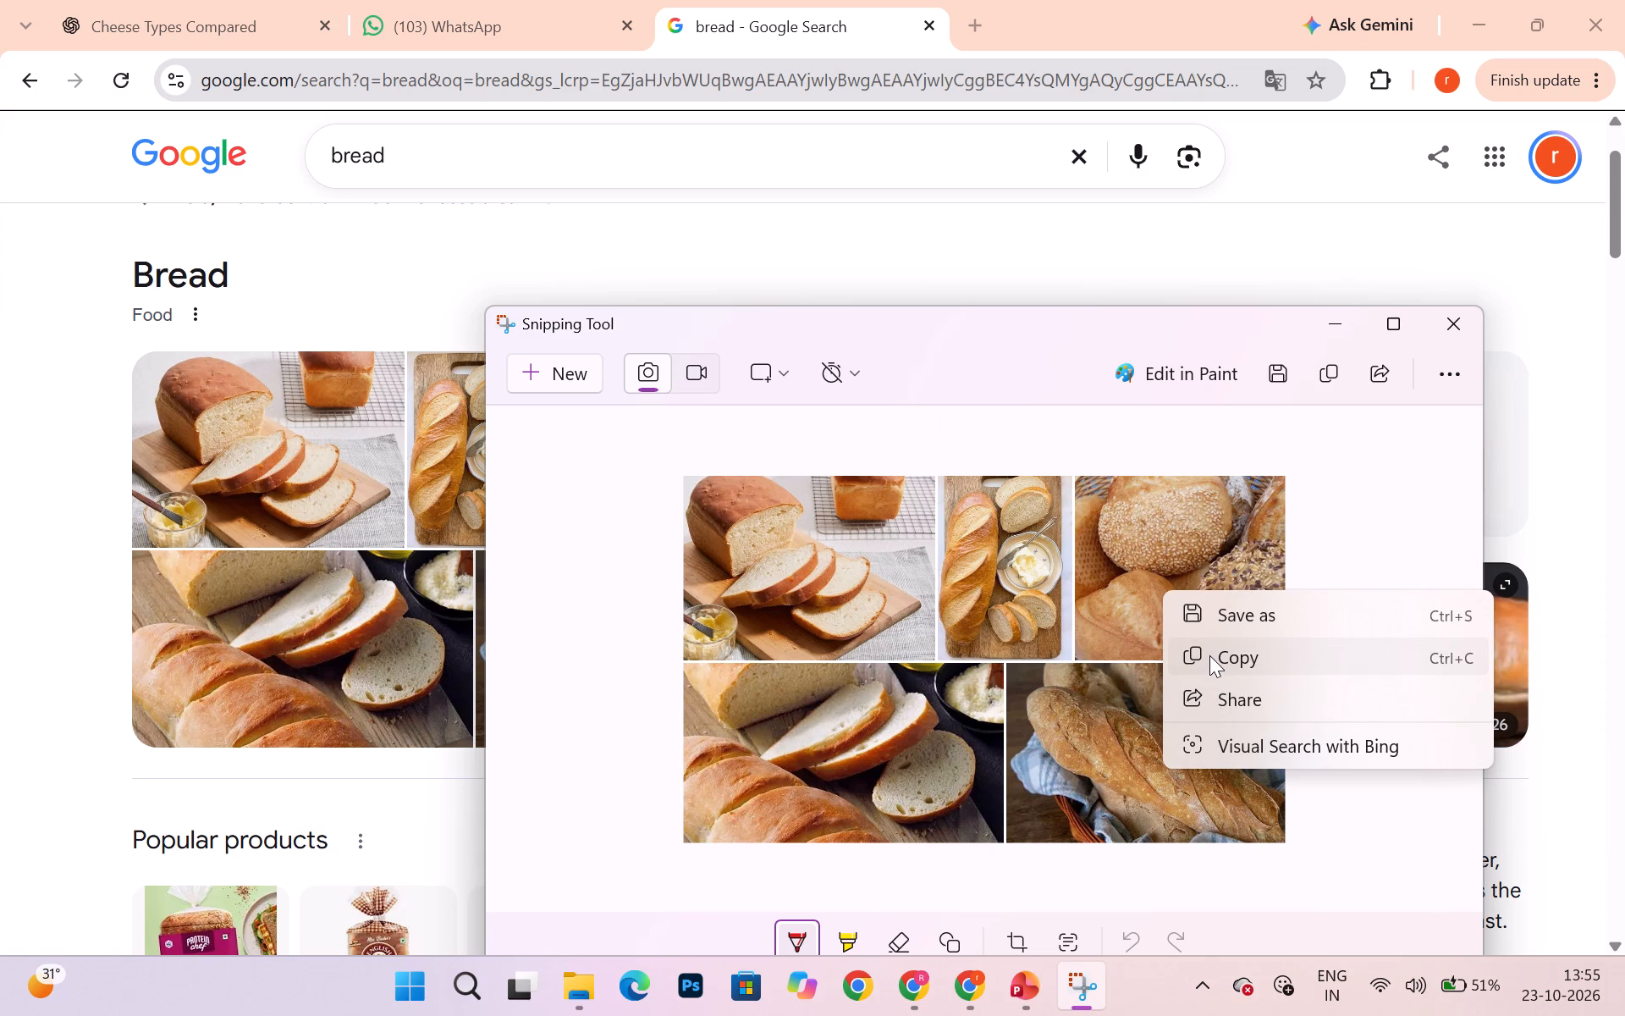
click(1209, 649)
In PowerPoint, paste the bread collage onto a new slide after slide 17, enlarged to about 18.7 × 11.4 cm near the slide's left edge.
click(1028, 985)
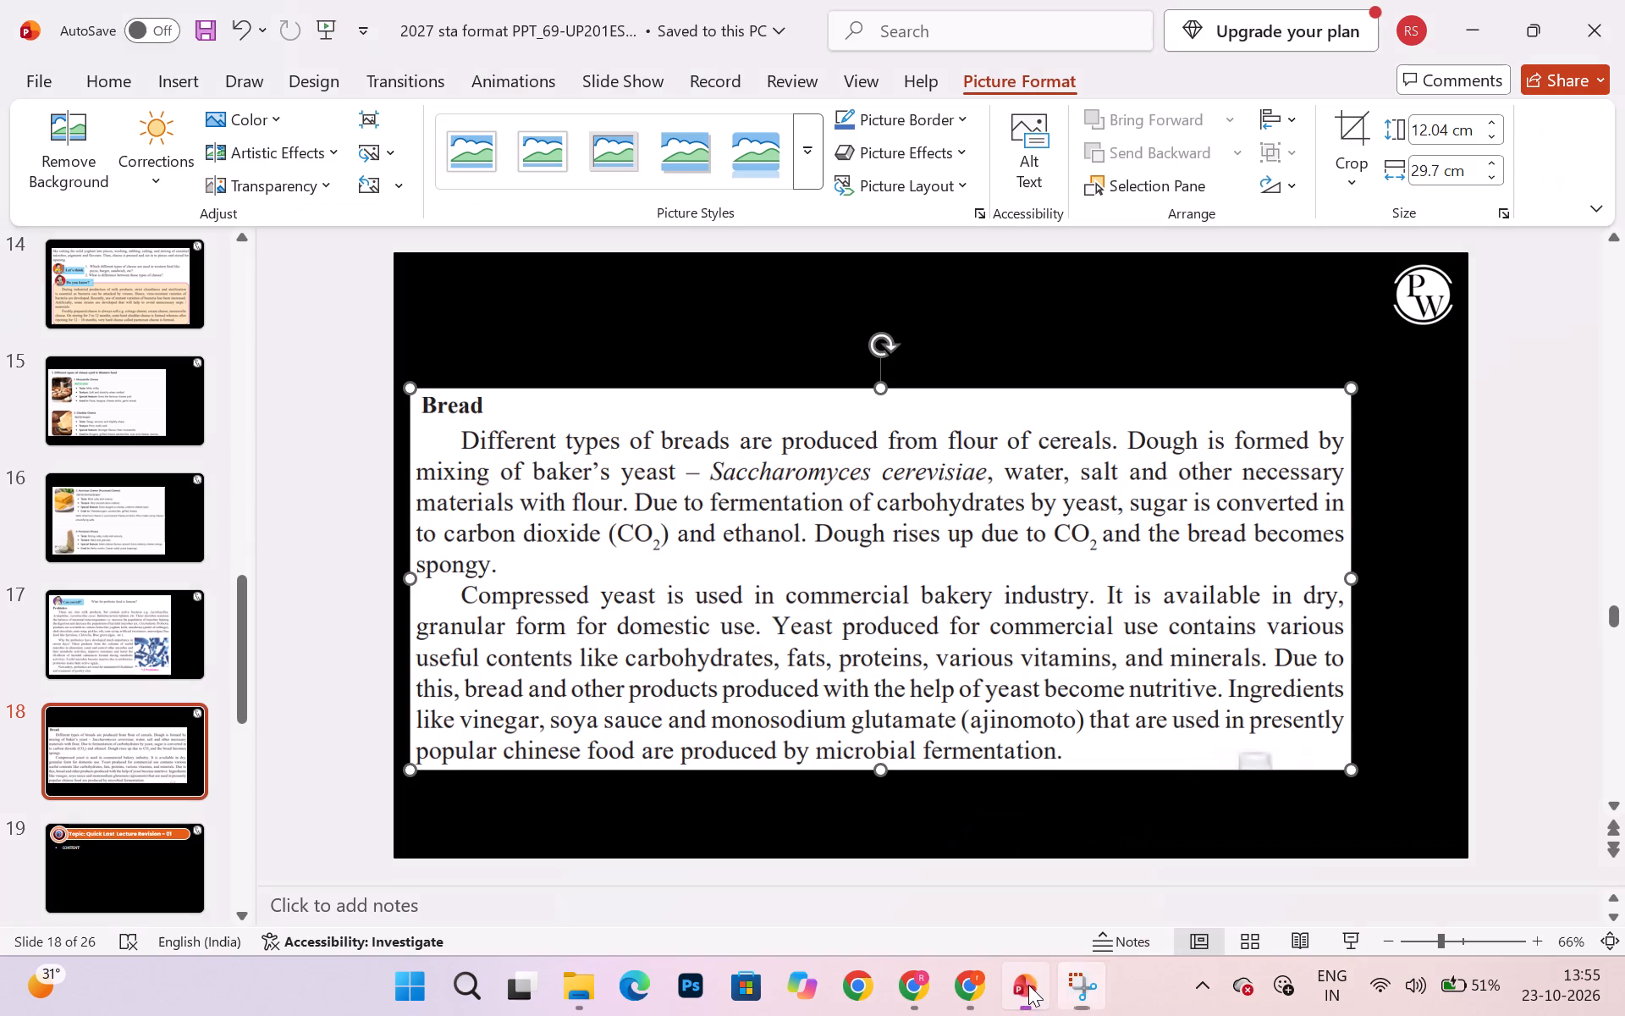
click(140, 632)
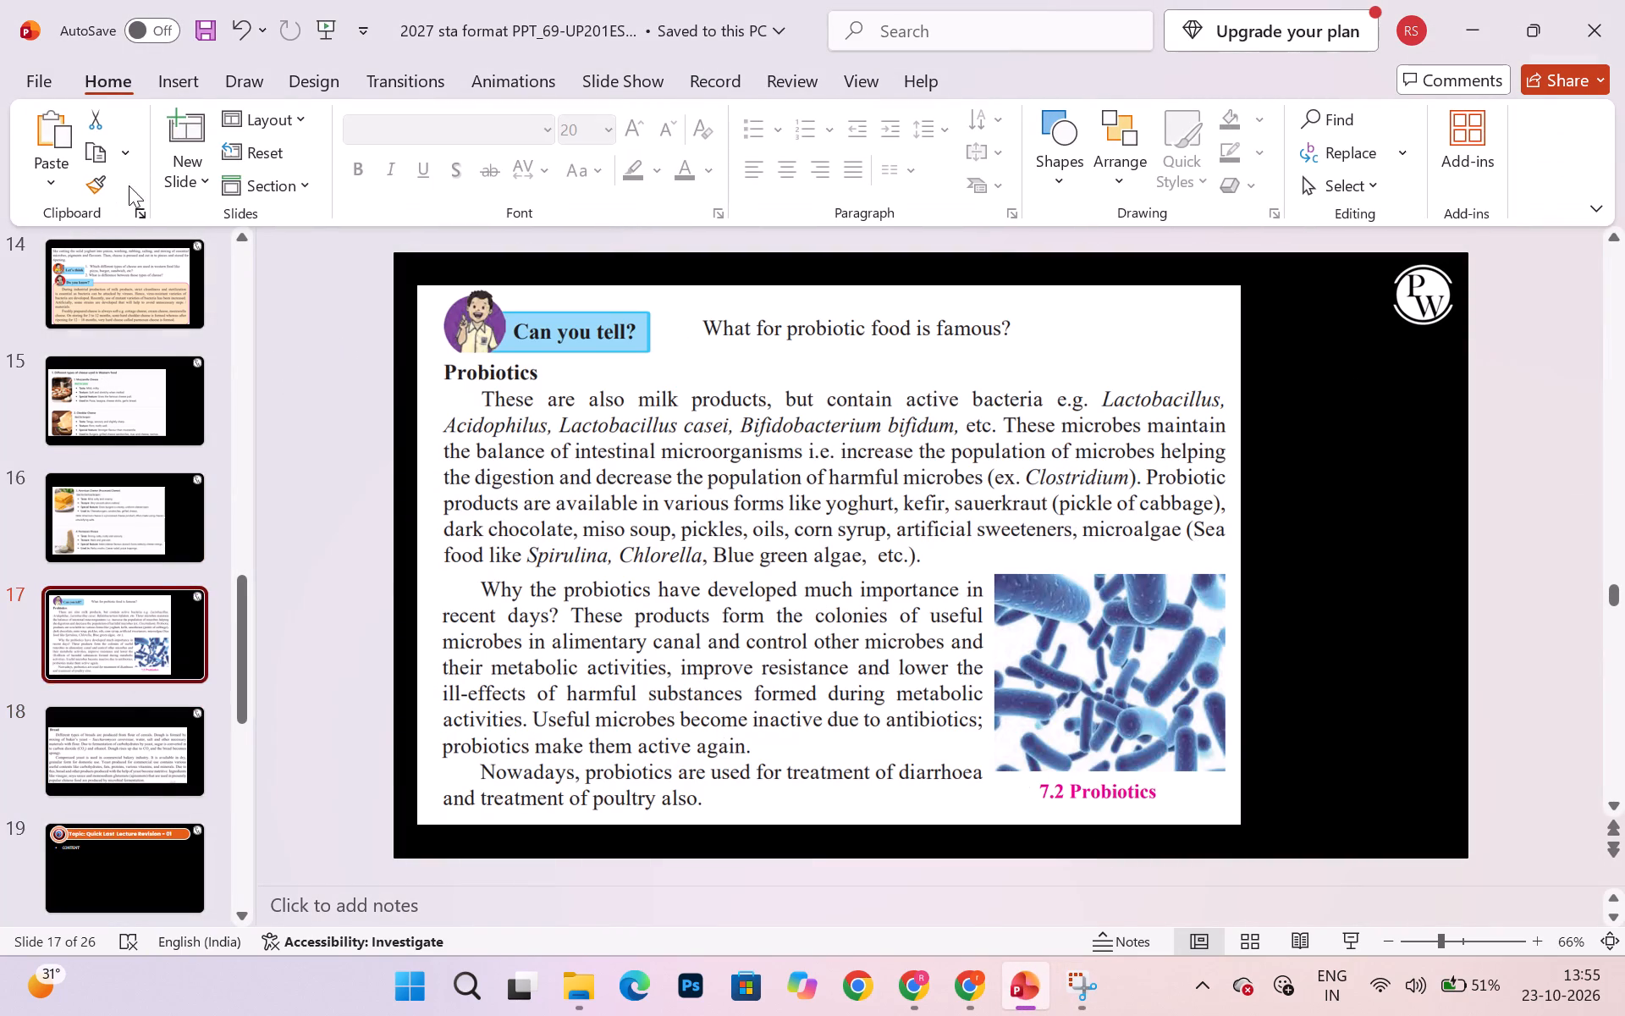
click(177, 130)
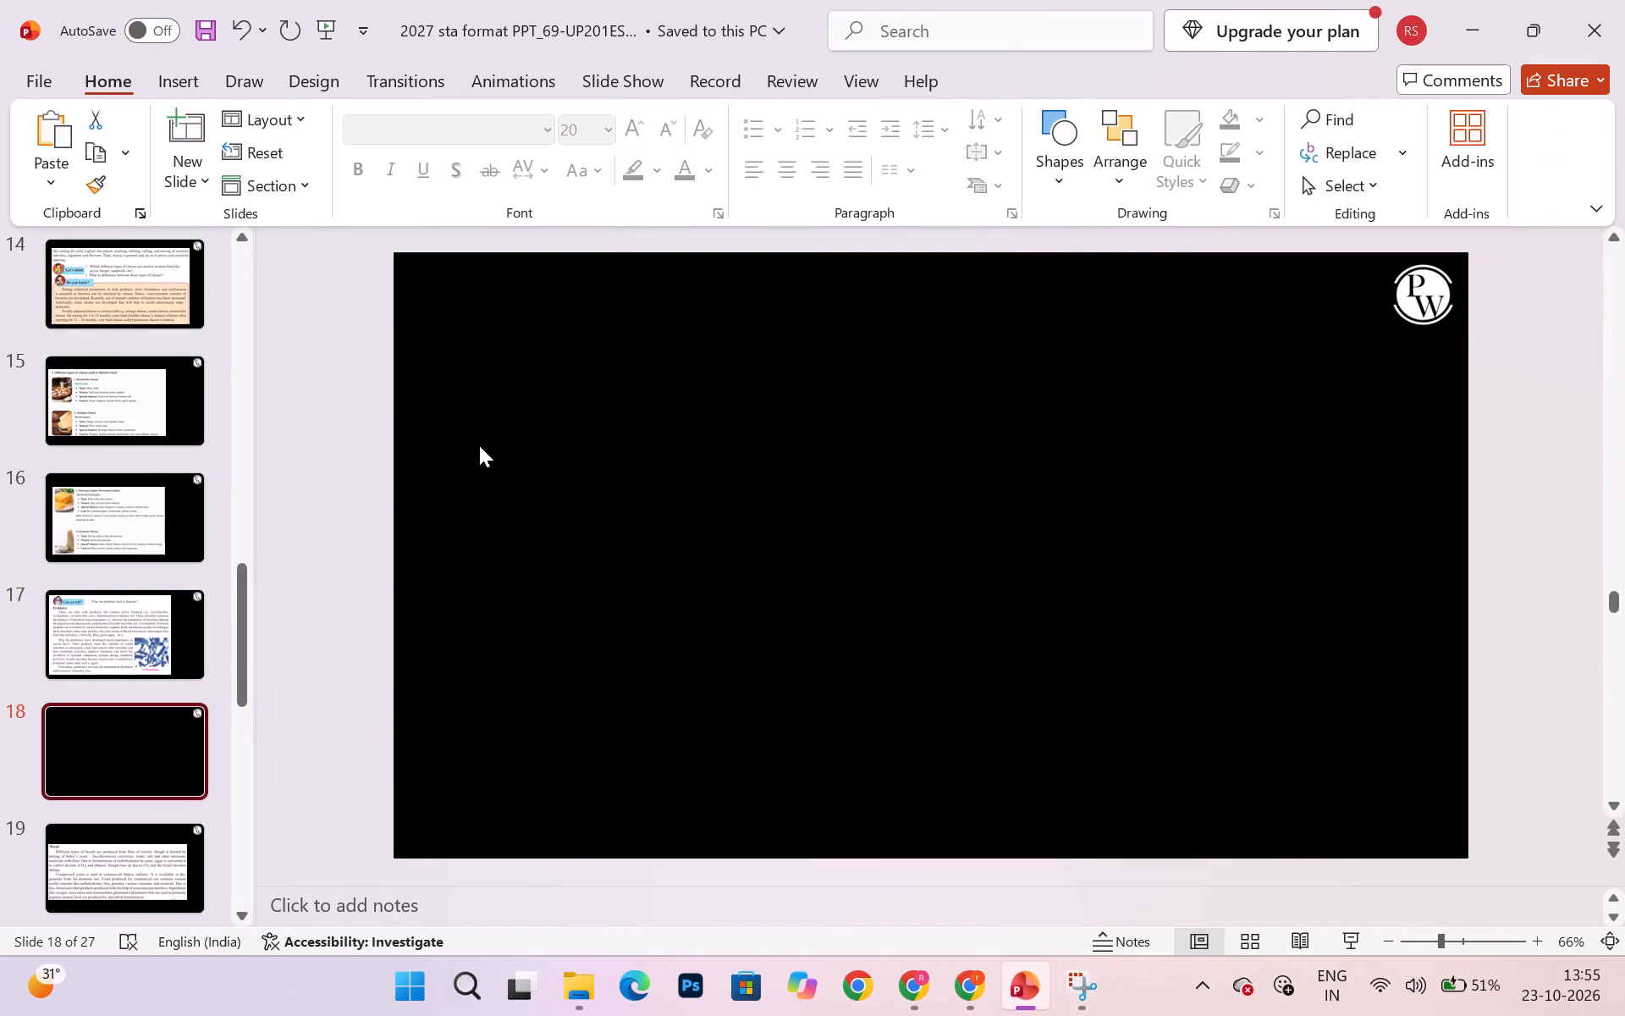
key(v)
key(ctrl+v)
drag(992, 565, 771, 547)
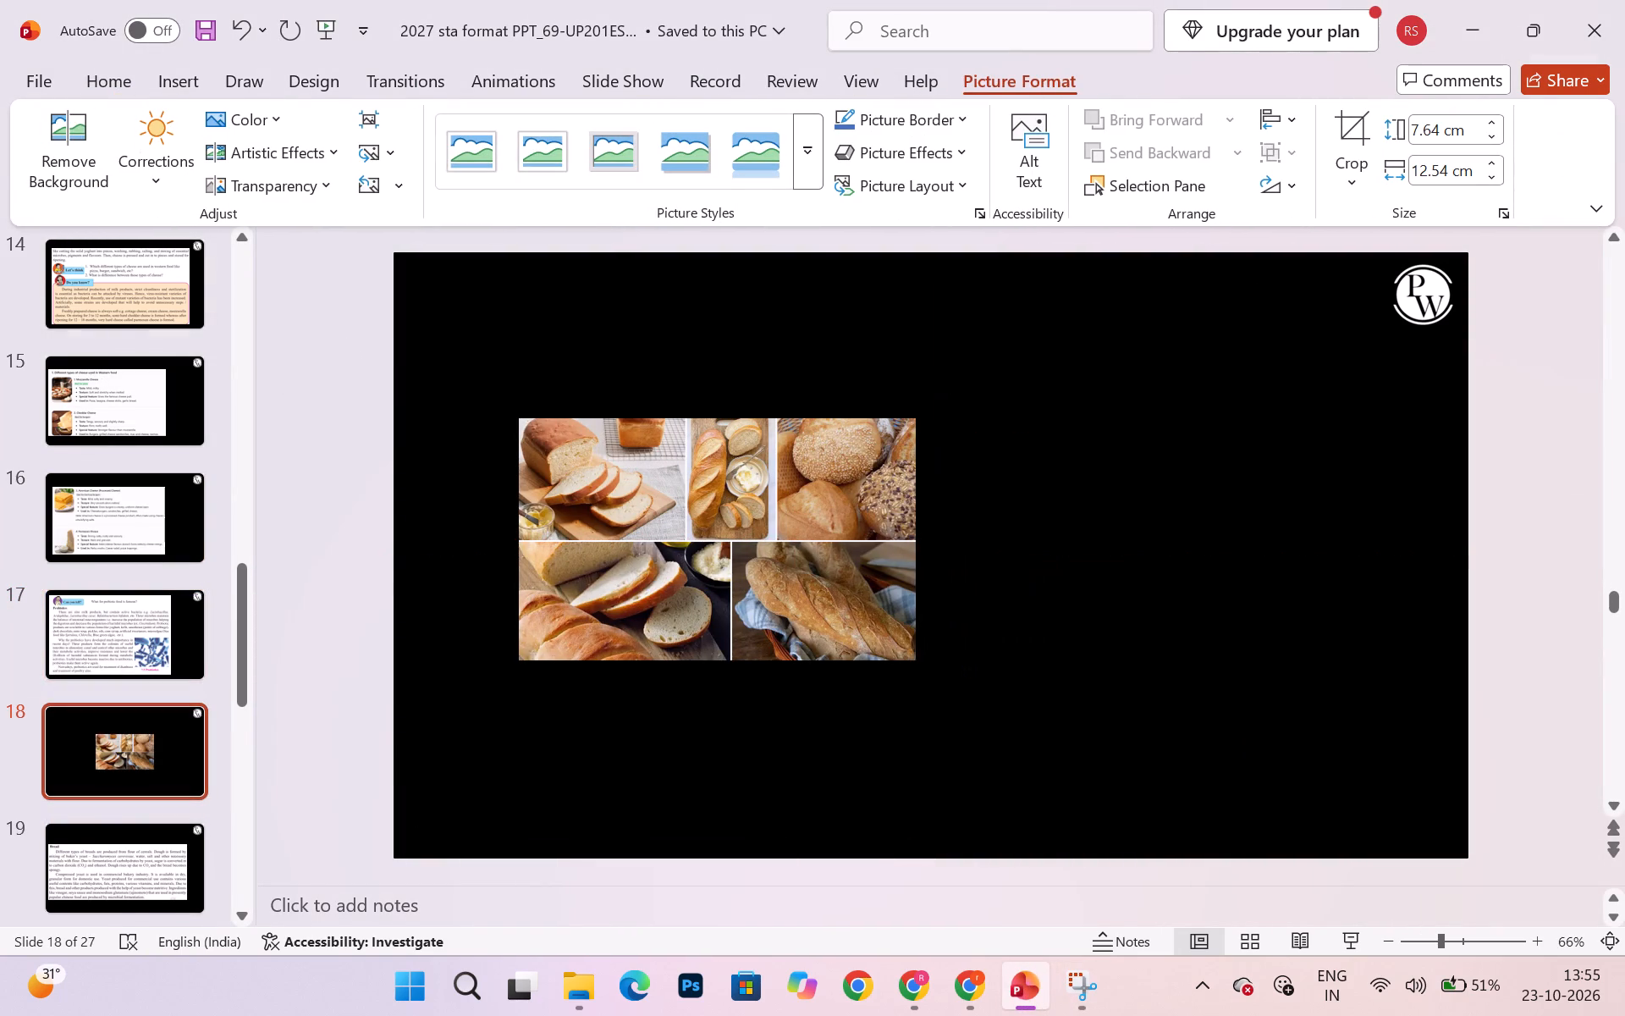
drag(771, 547, 692, 517)
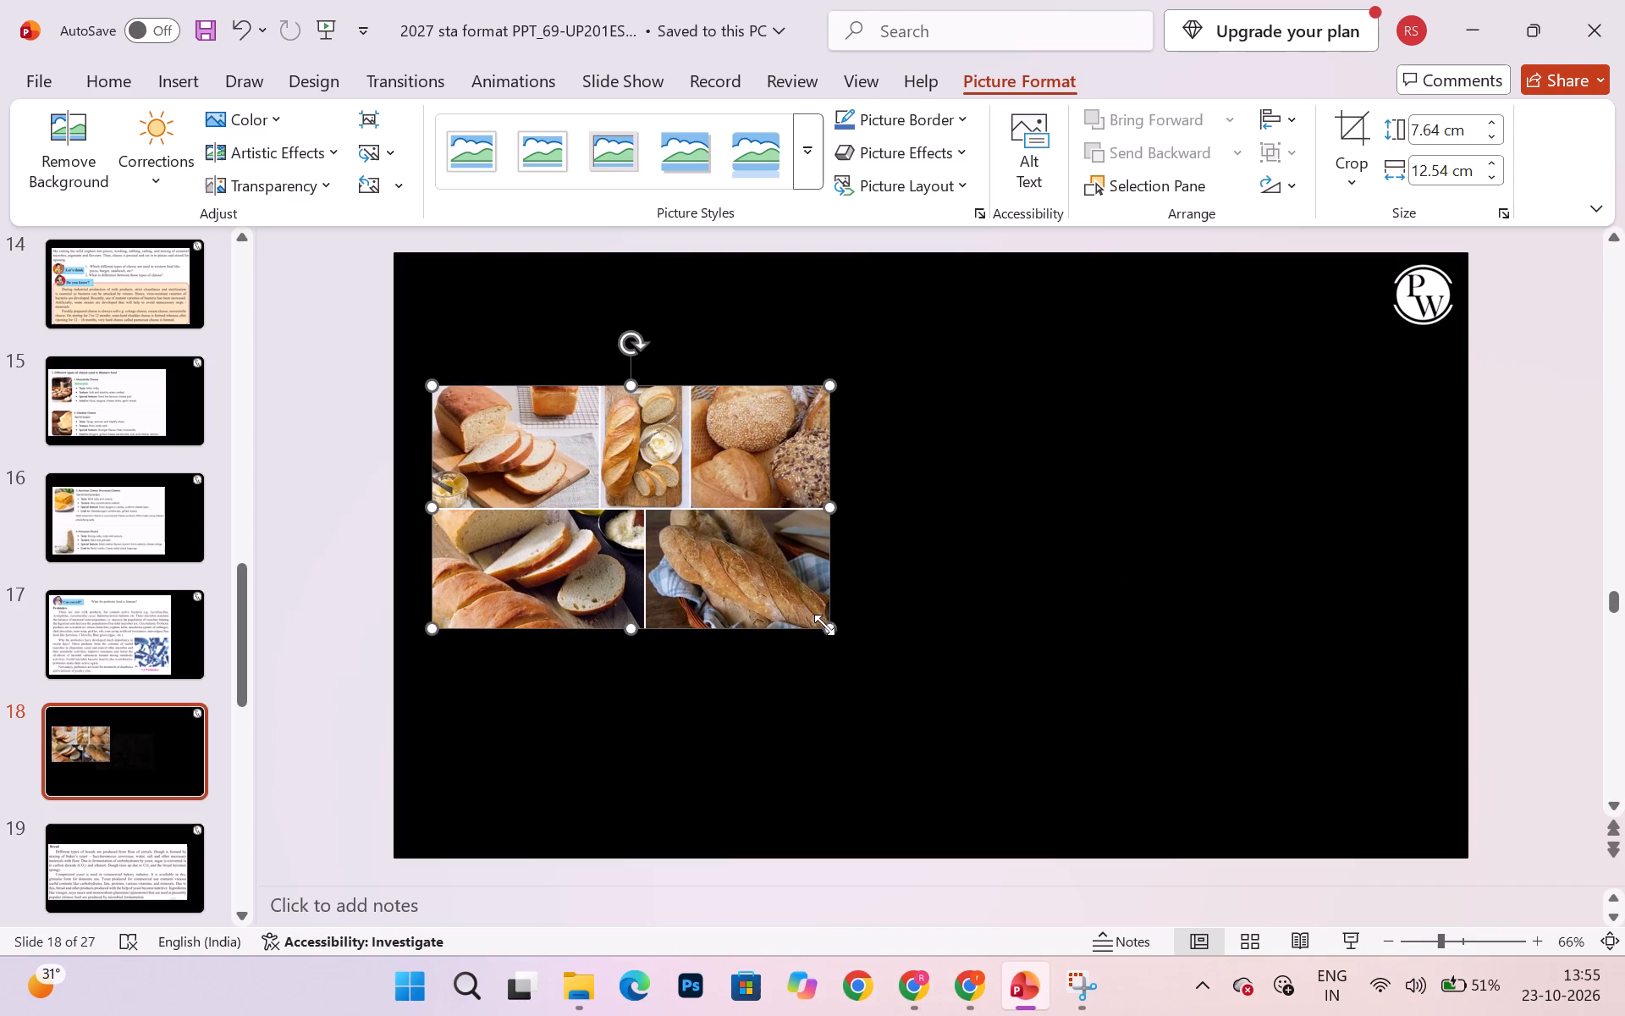
drag(834, 625, 854, 748)
drag(851, 637, 837, 672)
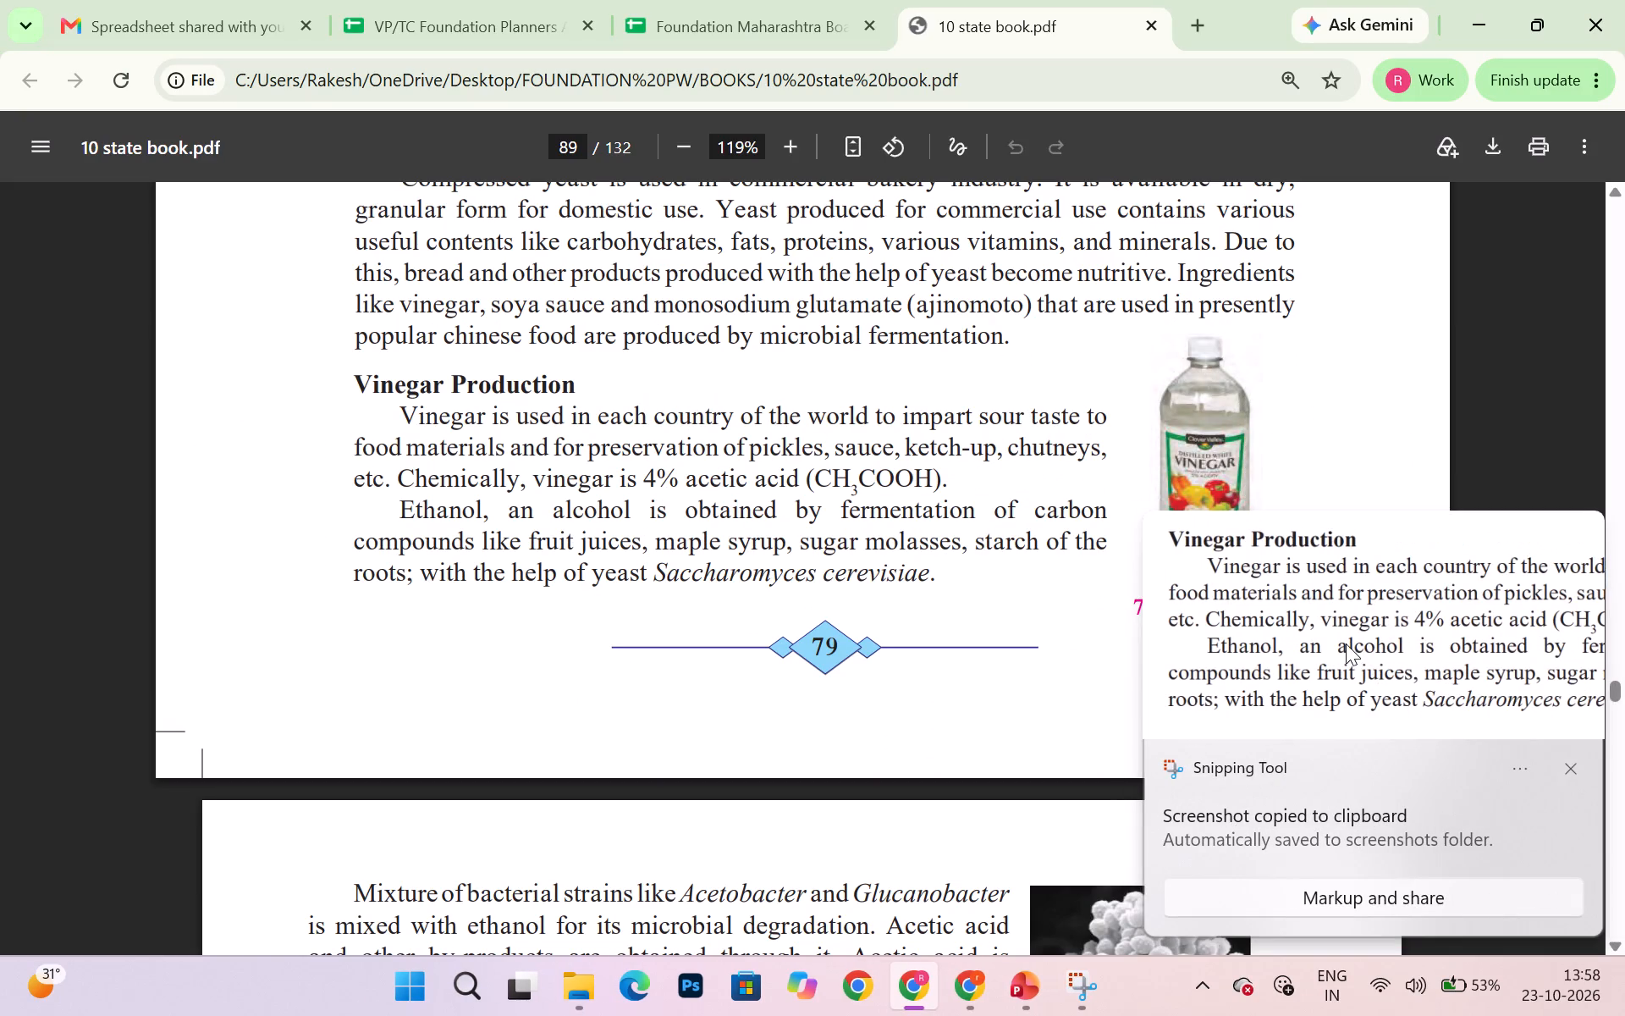
click(1346, 643)
right_click(1041, 621)
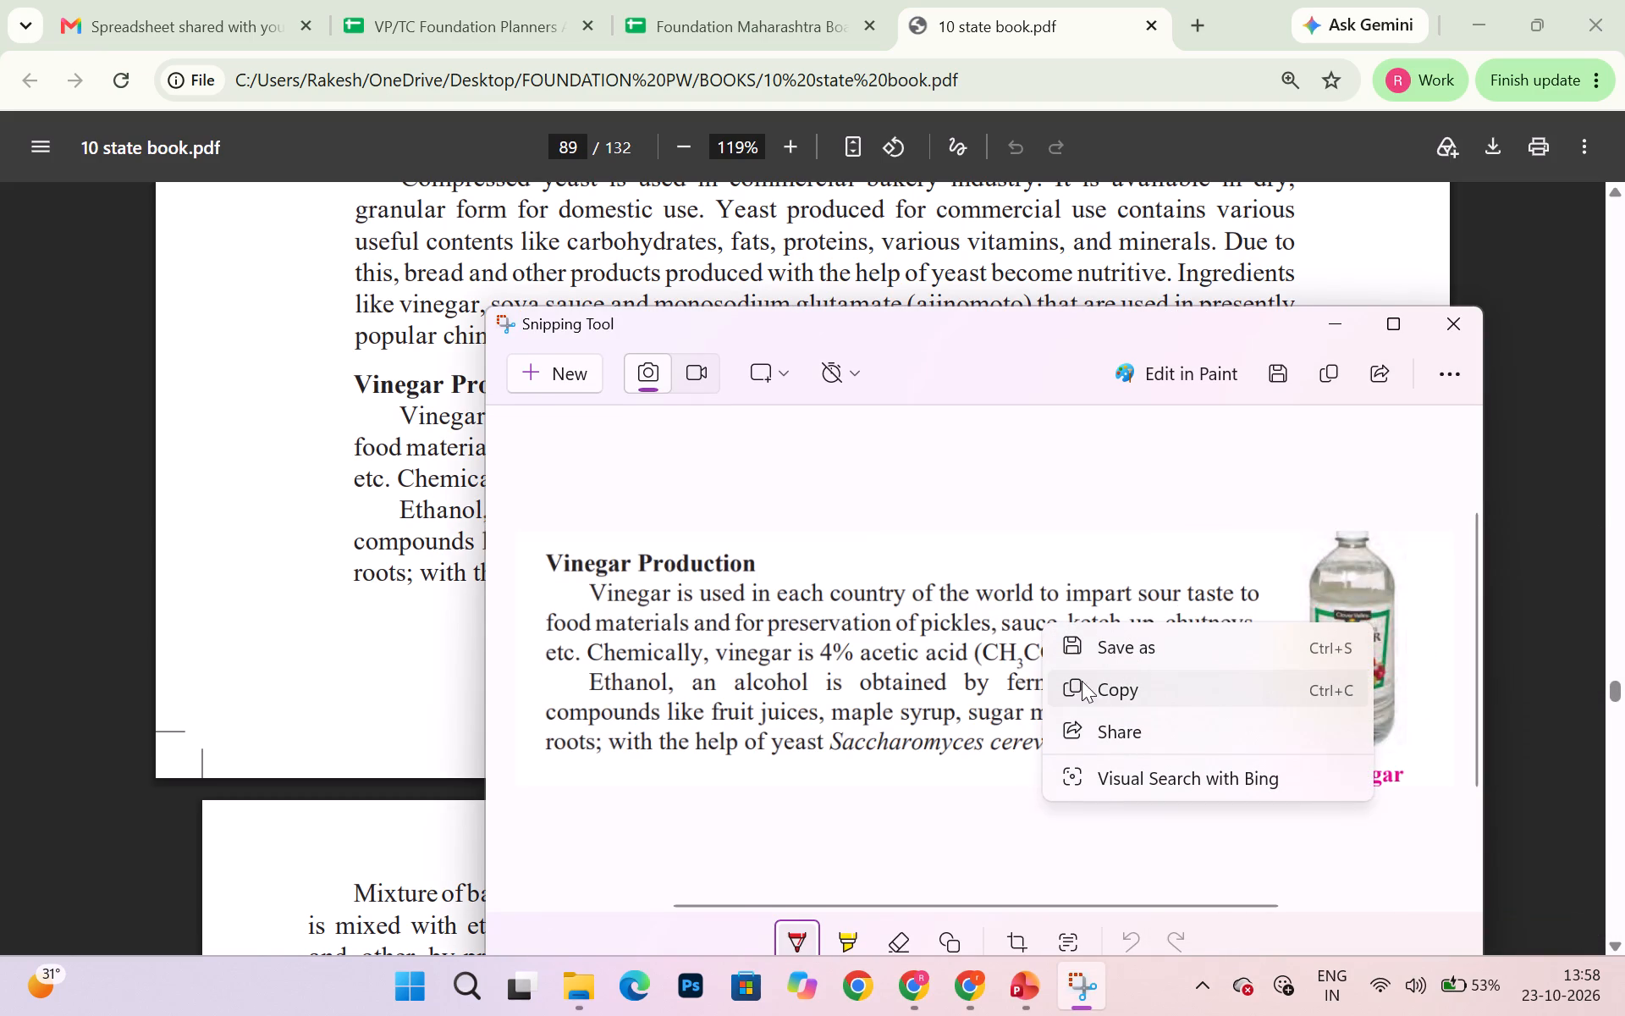
click(1090, 691)
In PowerPoint, add a blank slide after slide 18 and reorder it below the Bread textbook slide as slide 20.
click(1018, 989)
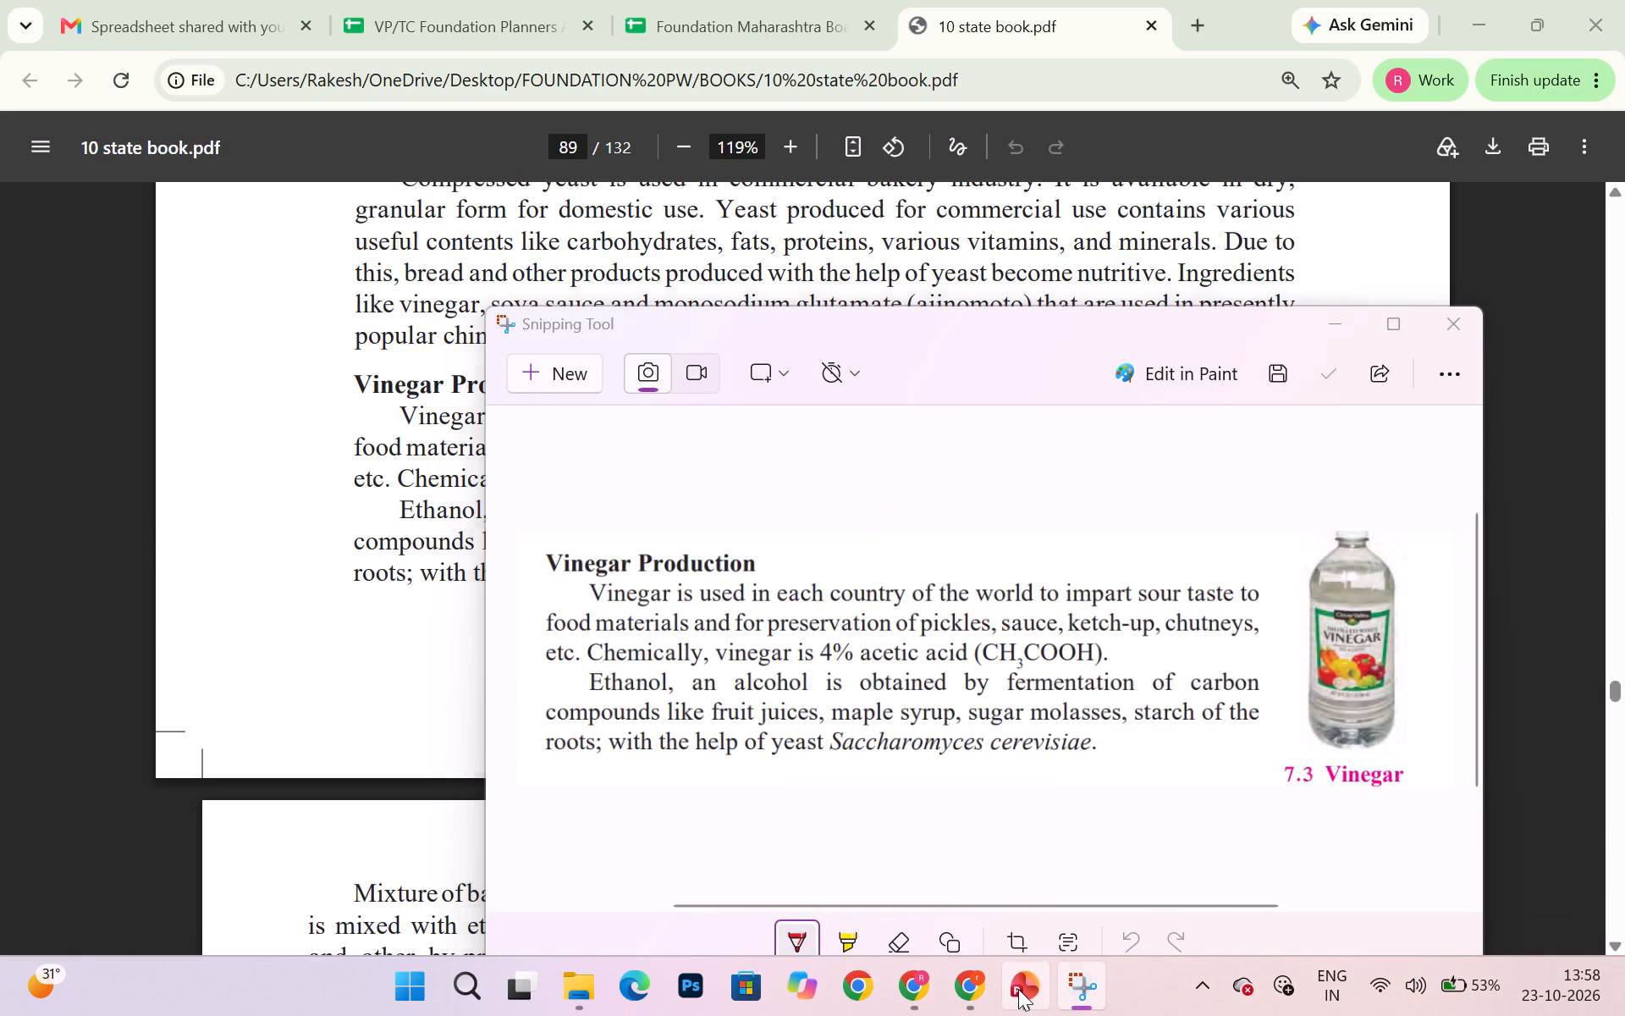
click(175, 128)
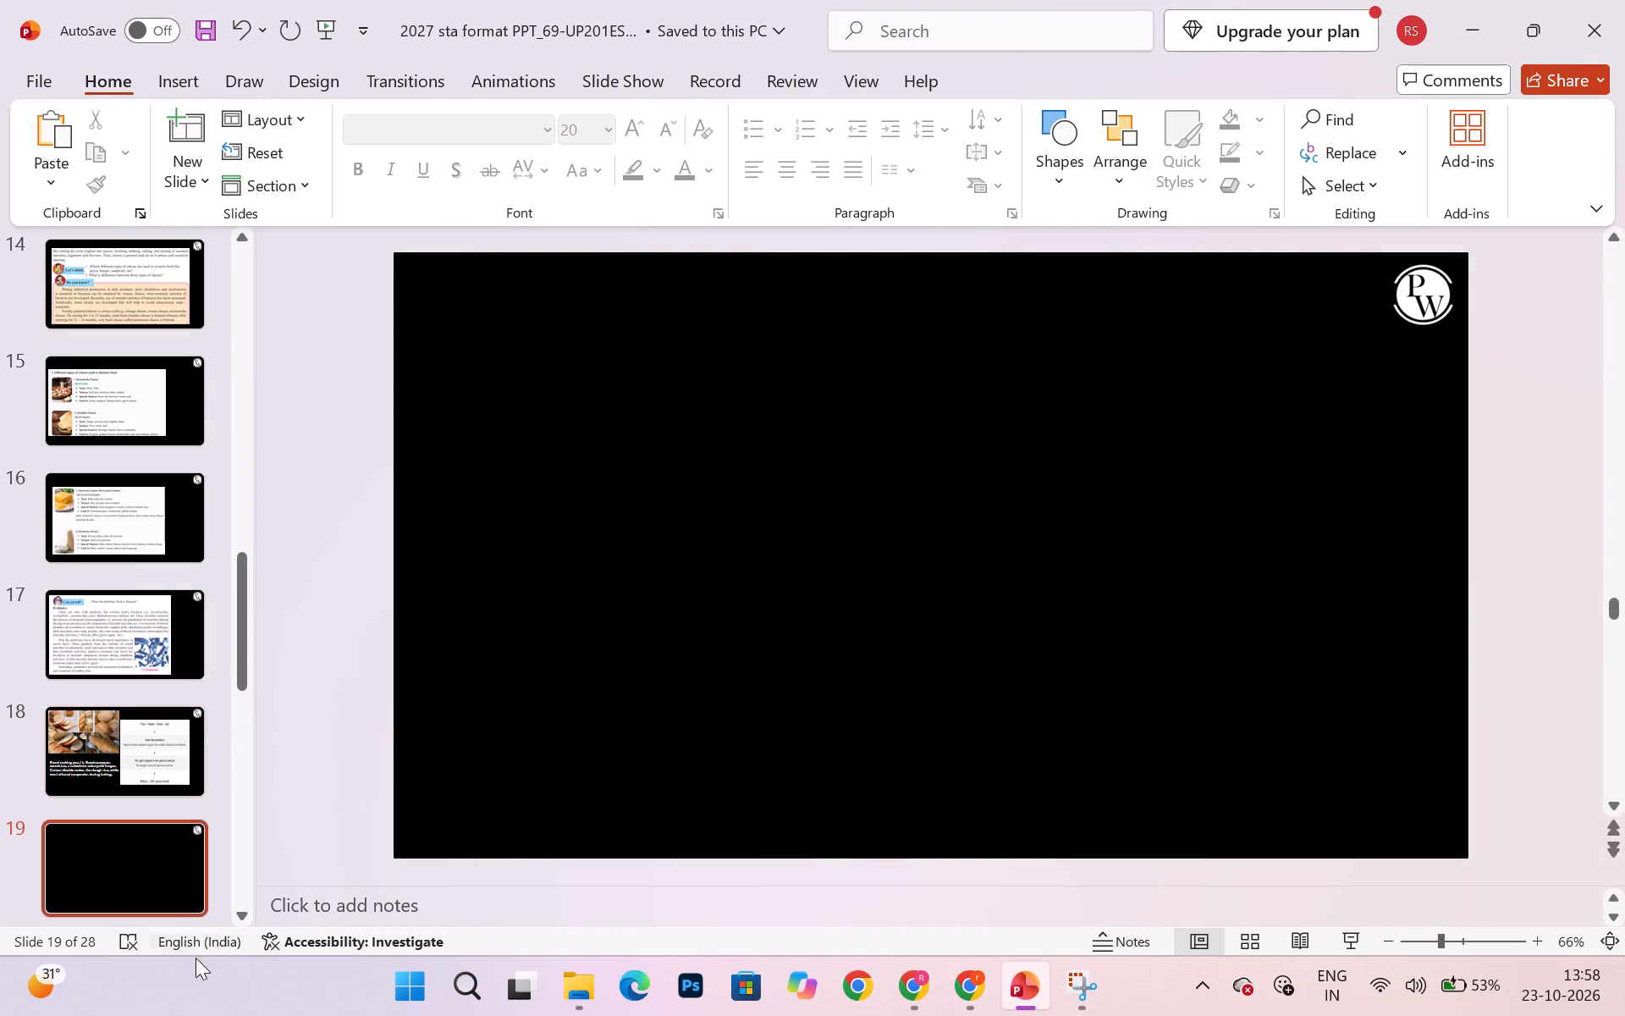
scroll(180, 812, down, 2)
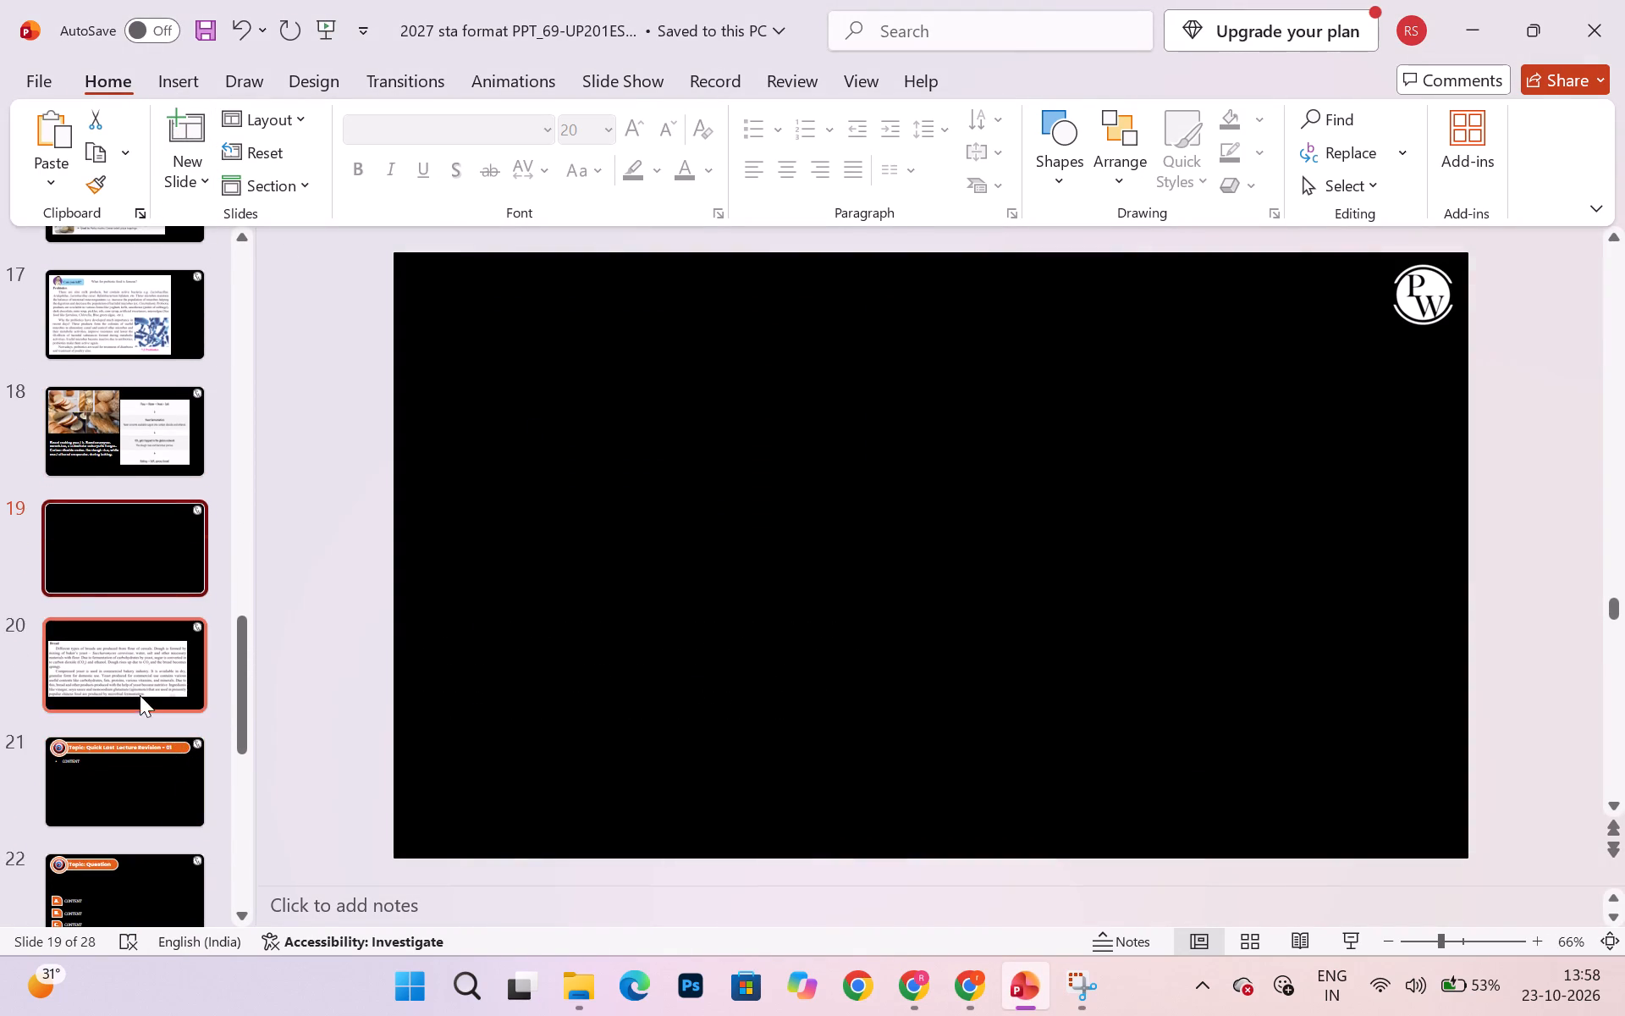
drag(134, 684, 126, 532)
click(115, 658)
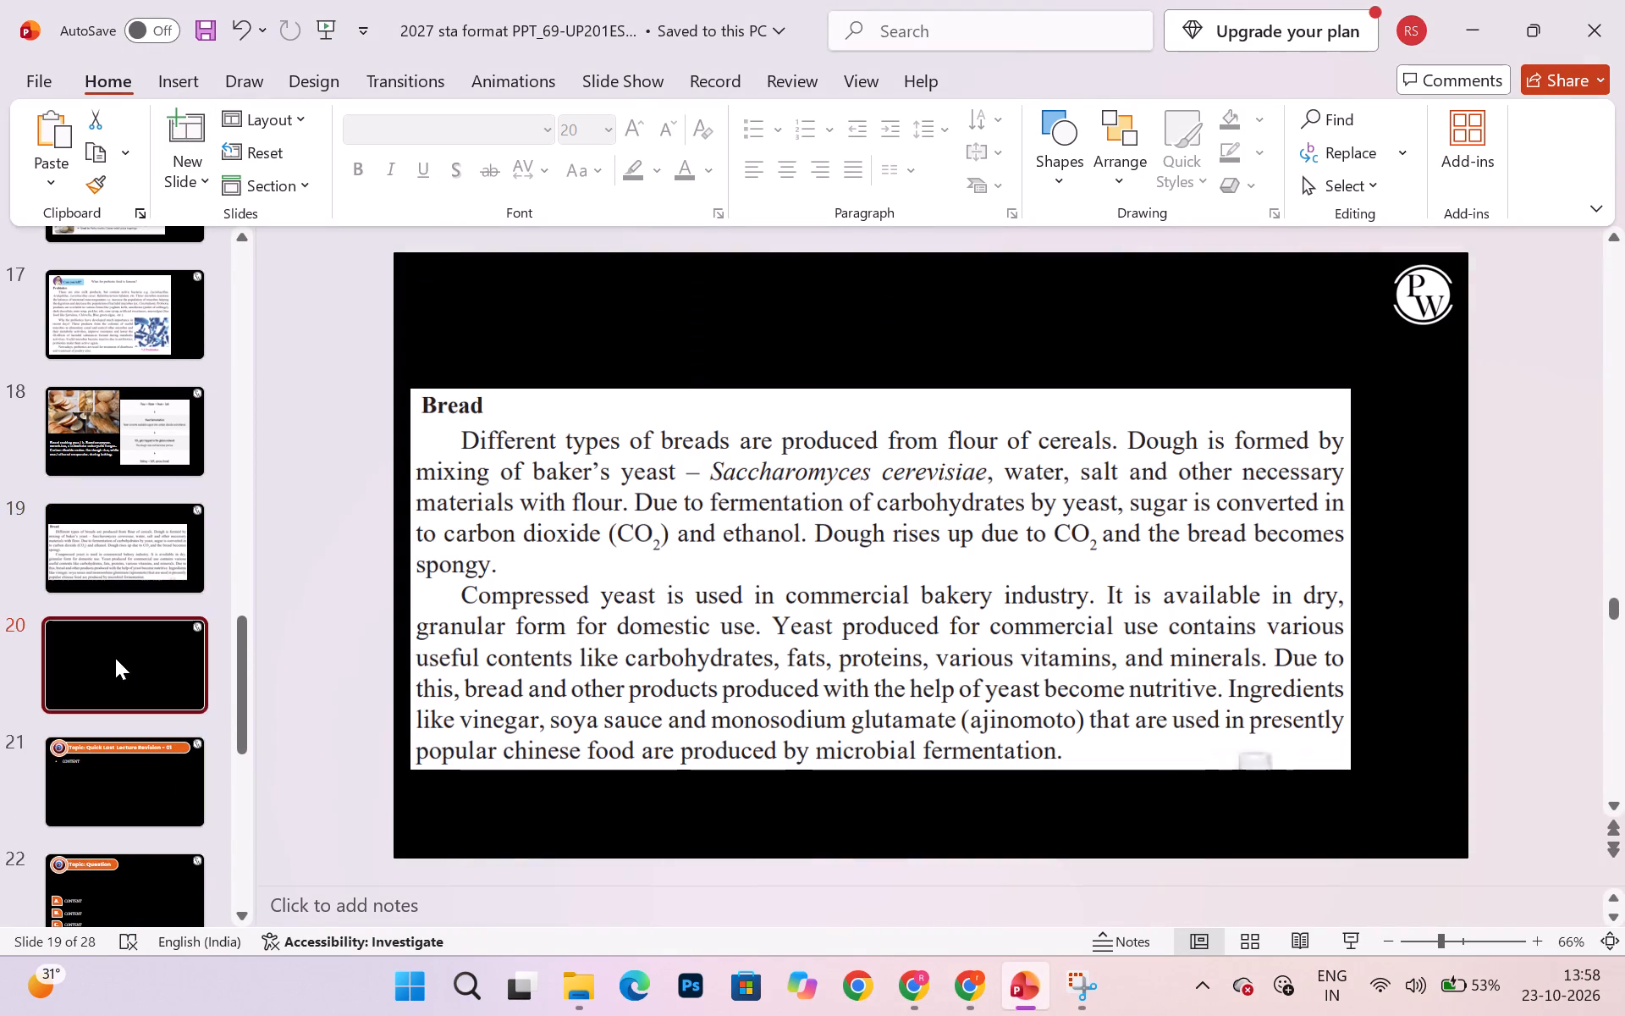
Paste the Vinegar Production snip on slide 20, enlarge it to about 29.8 cm wide, and place it across the slide's middle.
key(ctrl+v)
drag(669, 563, 535, 417)
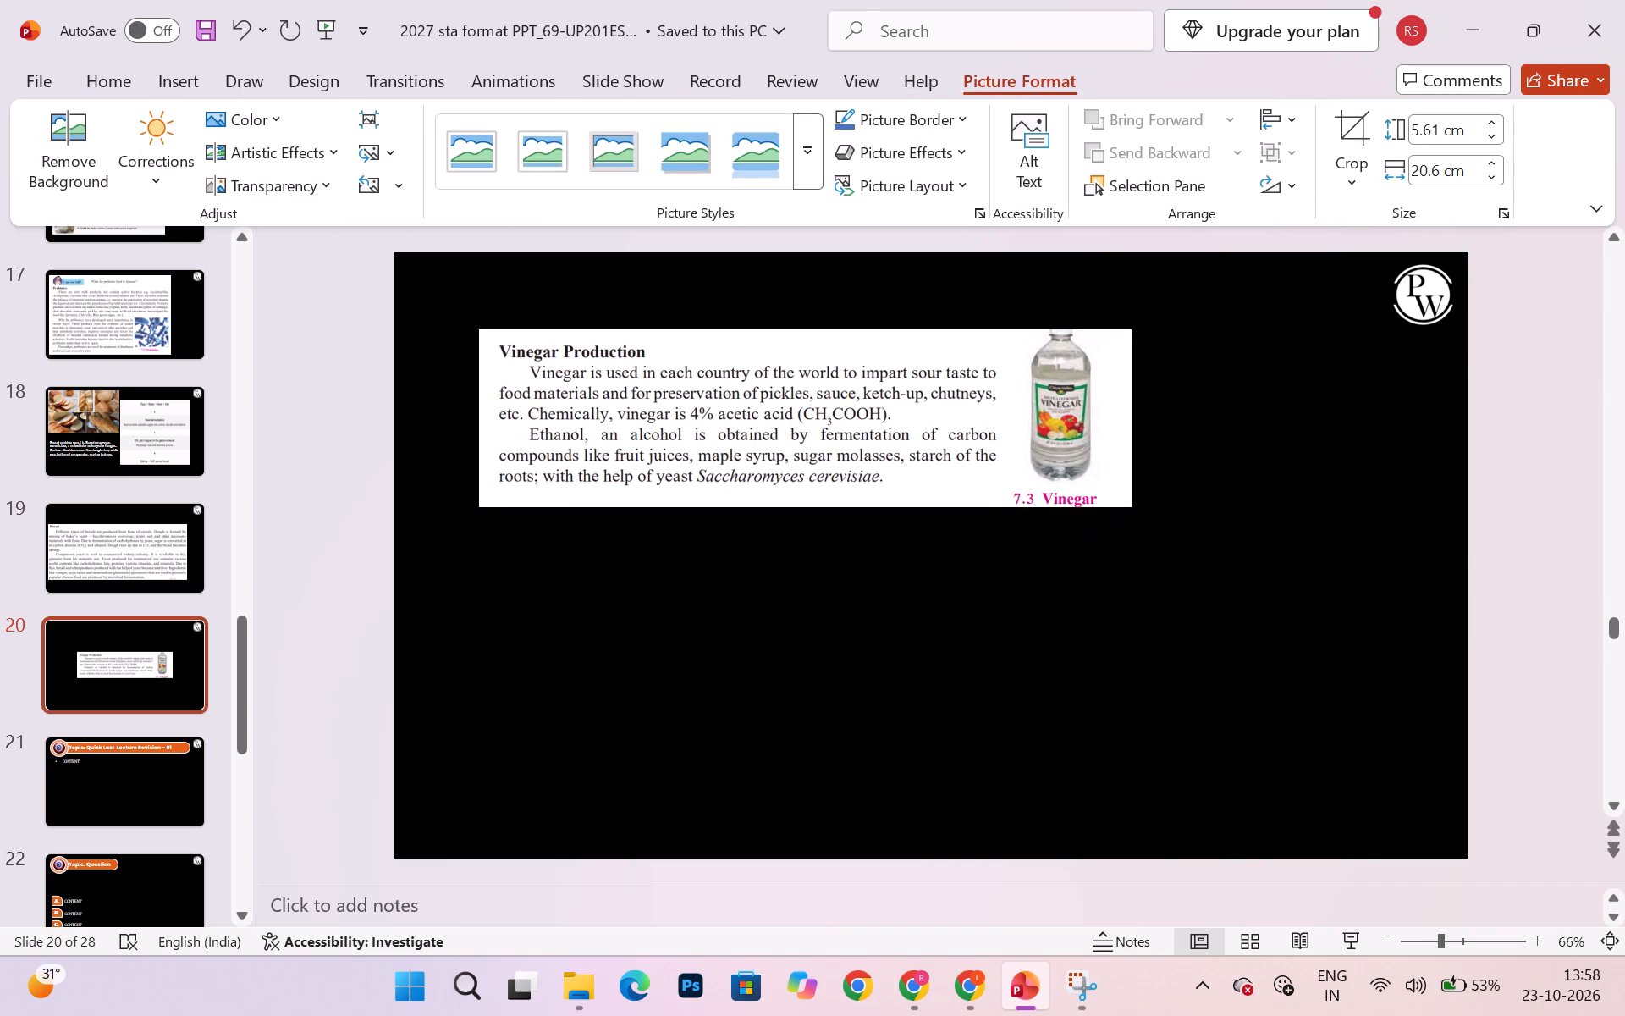
drag(535, 417, 469, 472)
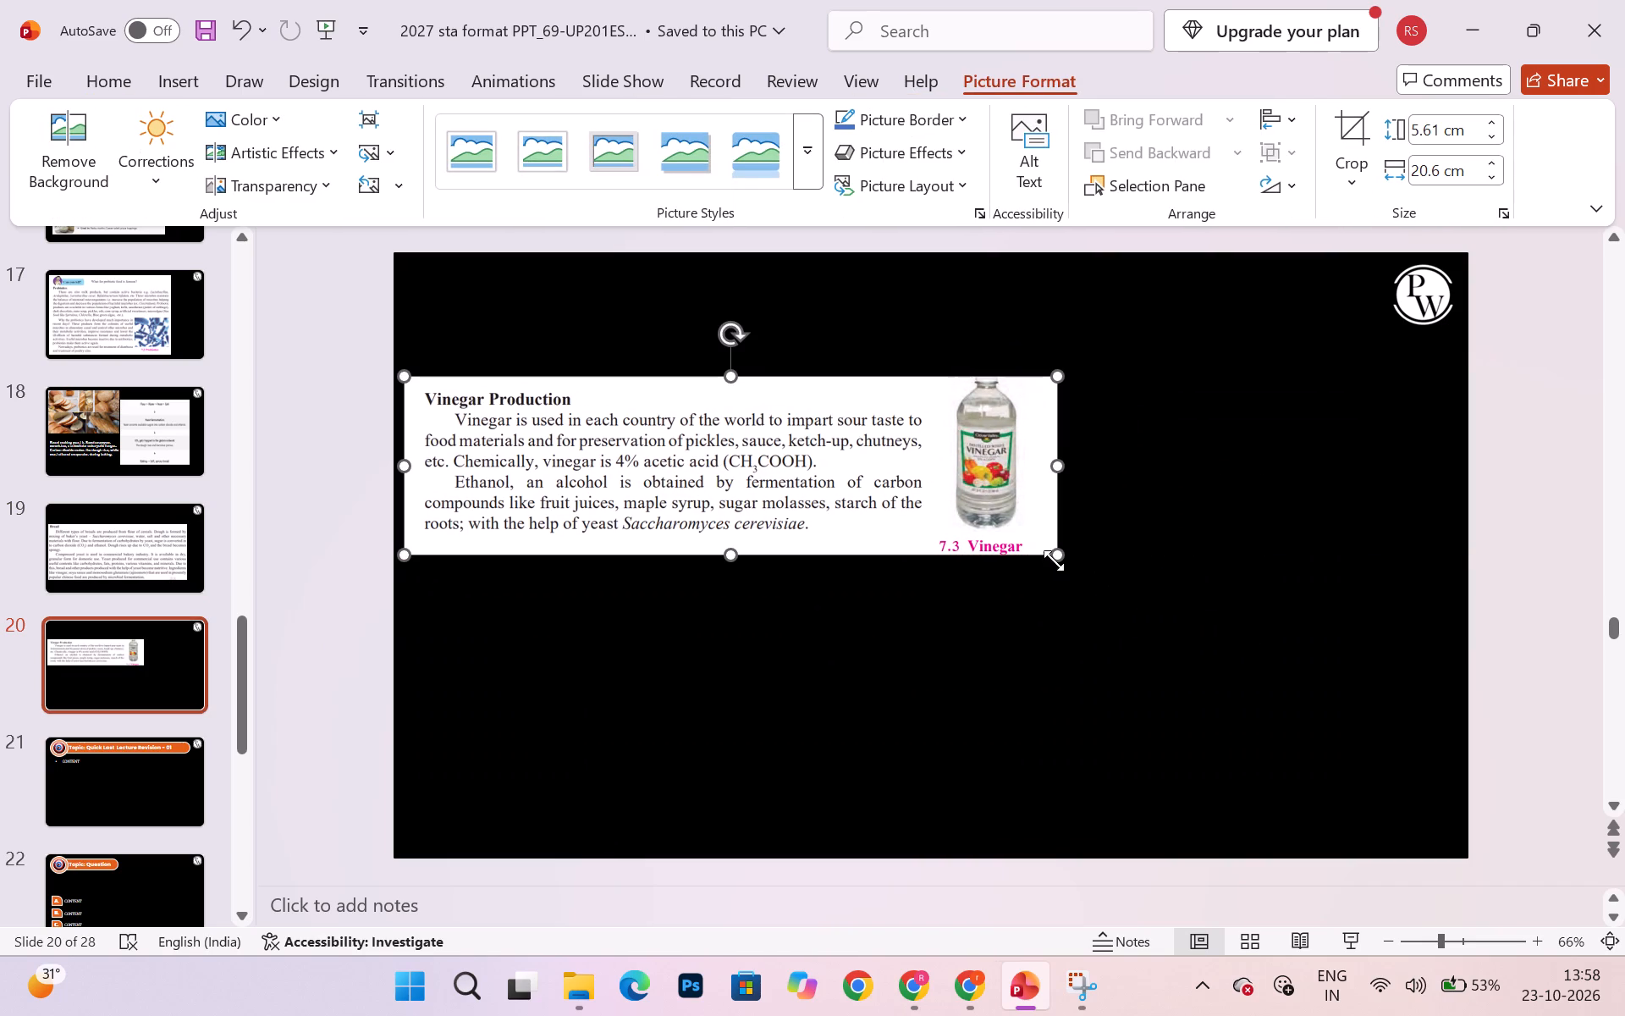
drag(1054, 555, 1038, 633)
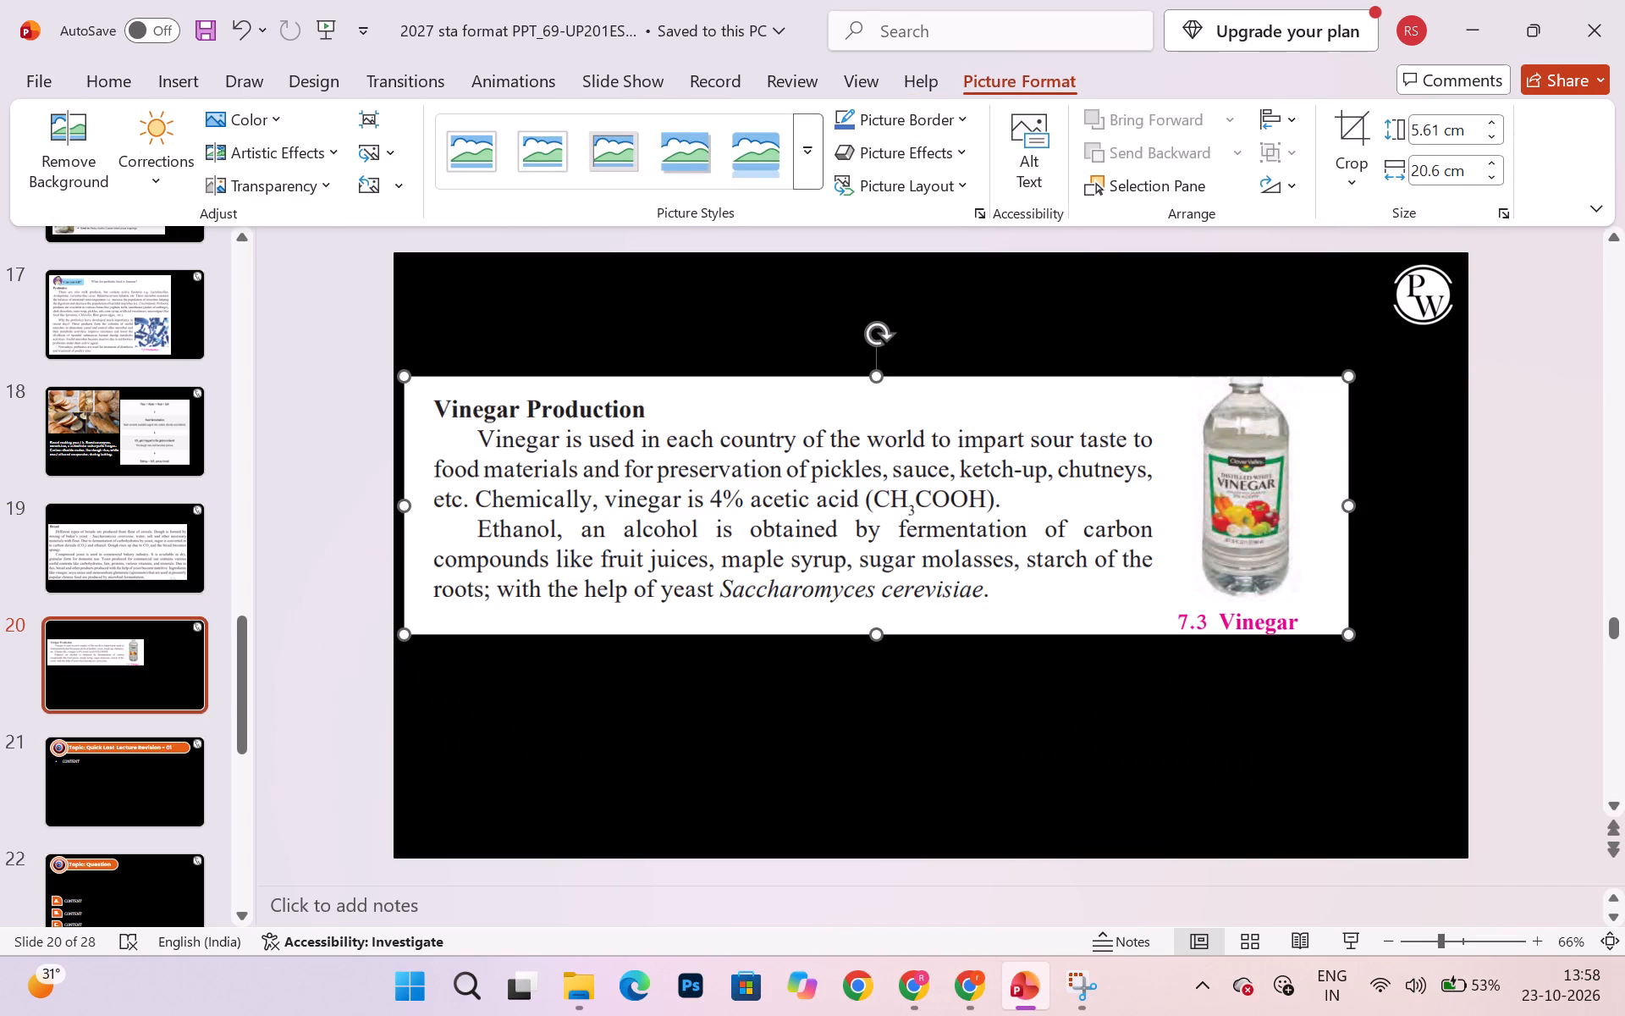
drag(991, 519, 1029, 530)
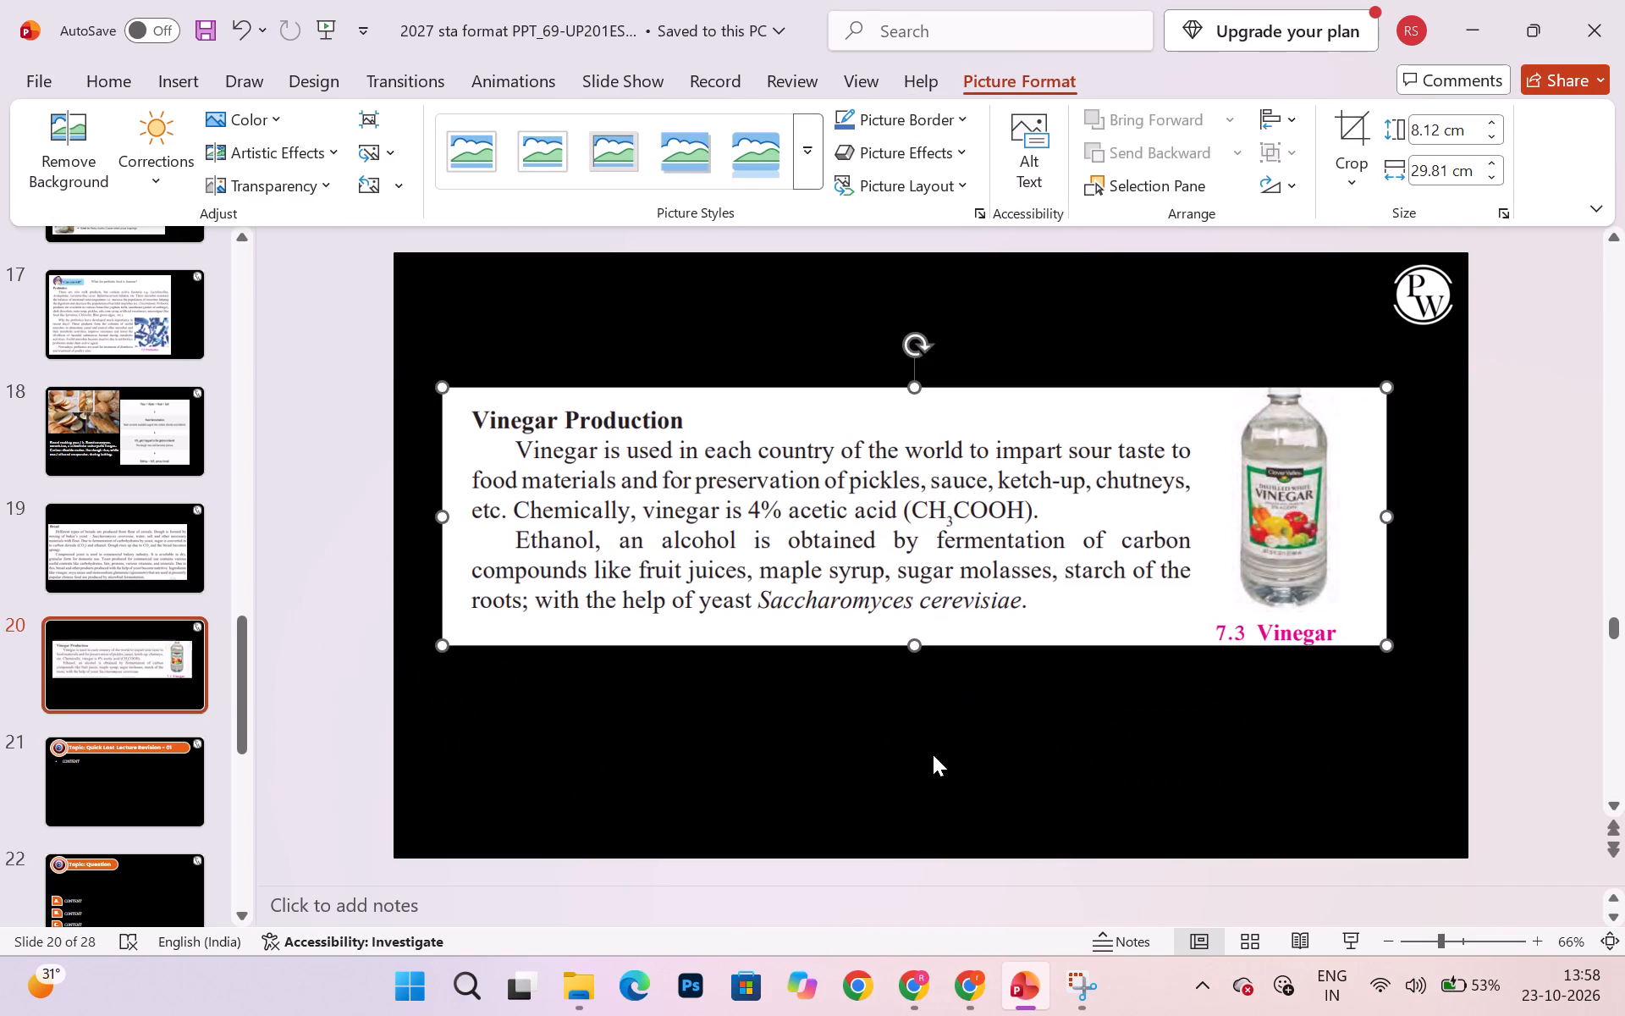
click(933, 754)
Switch to the Google search page in Chrome and replace the bread query with a search for vinegar.
click(970, 983)
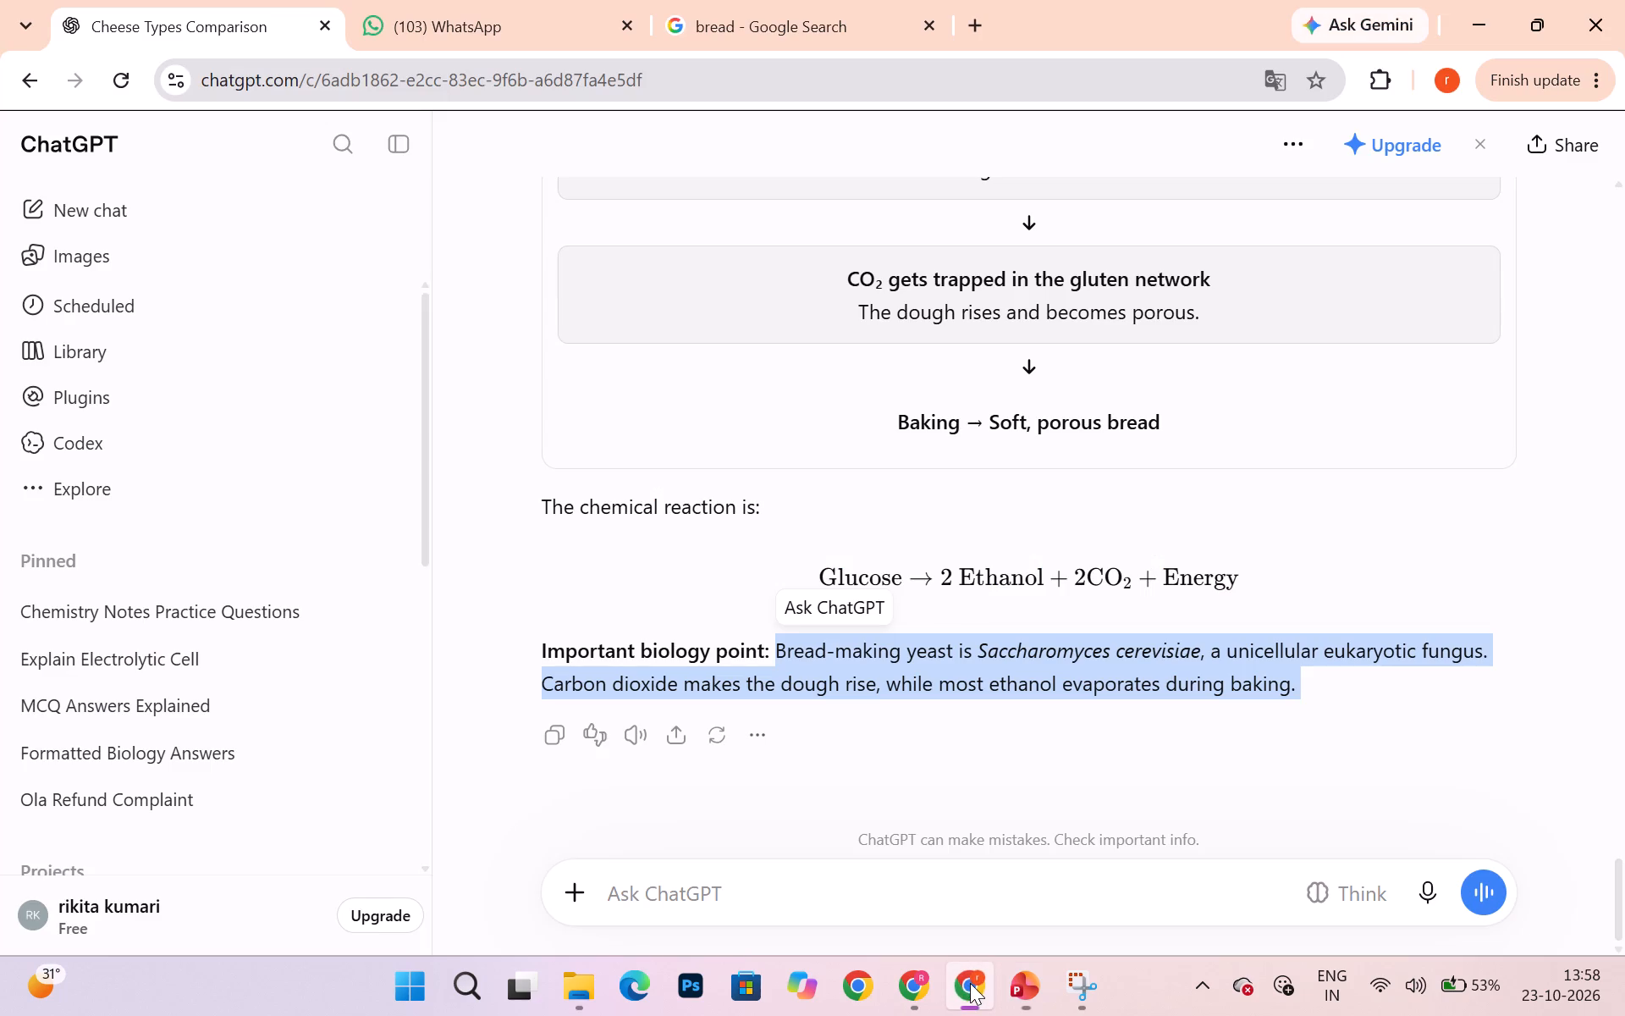
click(680, 32)
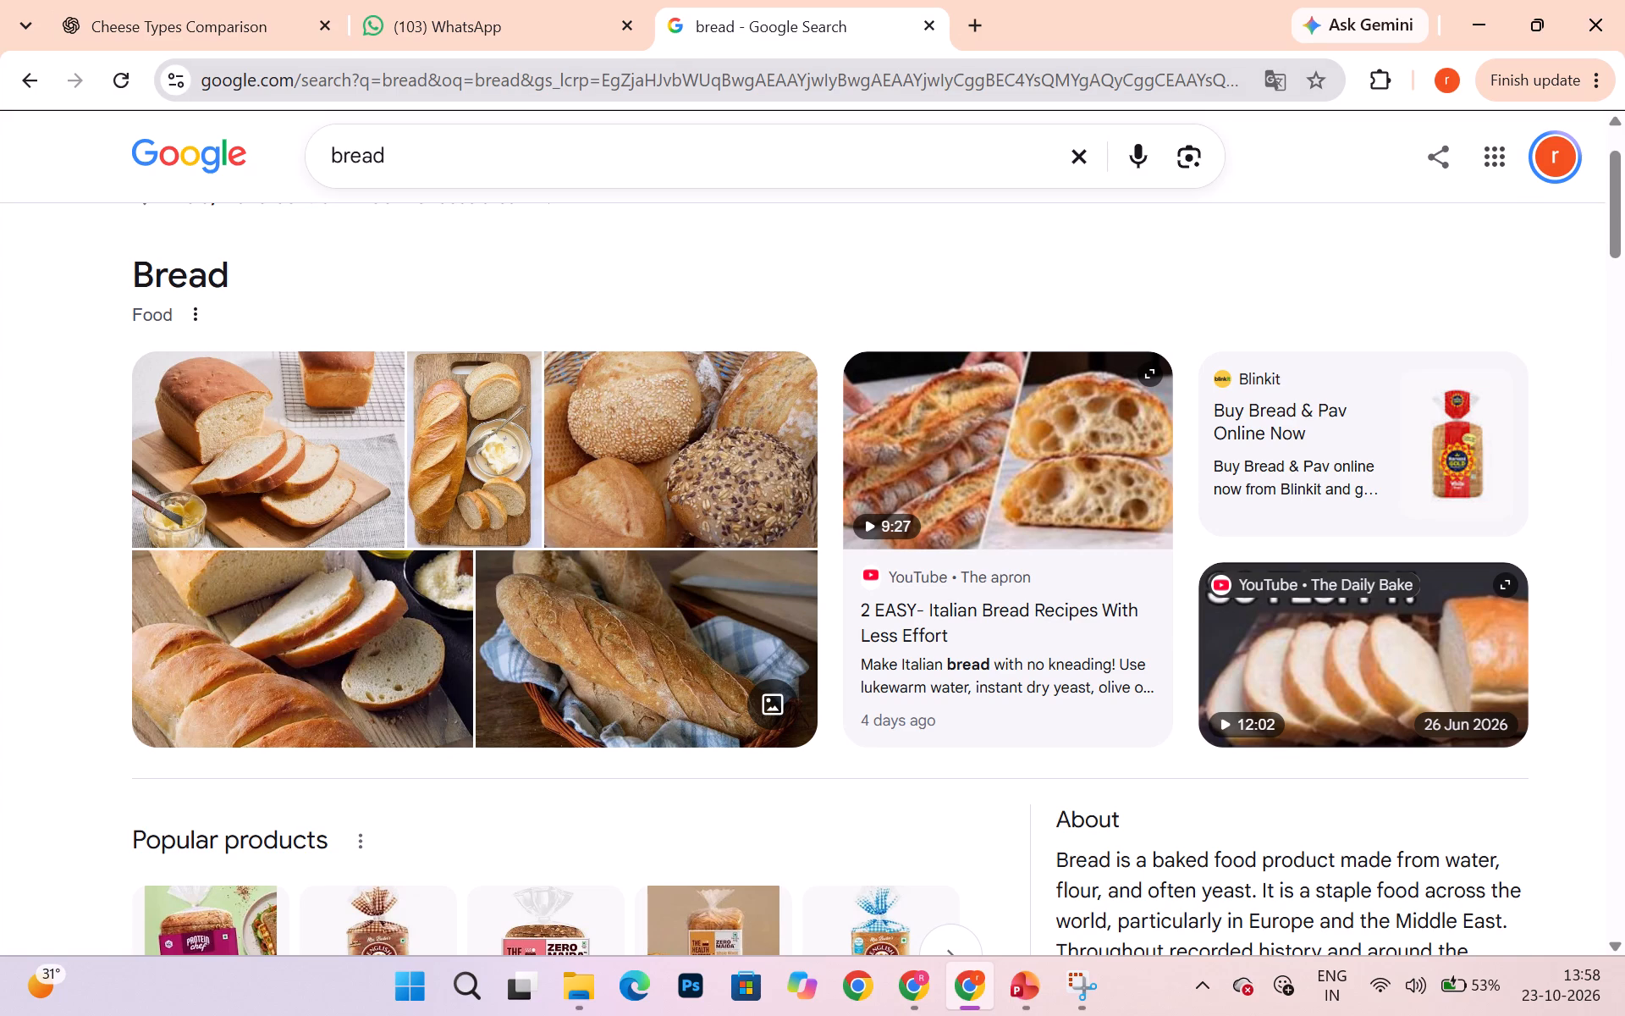
triple_click(452, 147)
key(BackSpace)
text(vinegar)
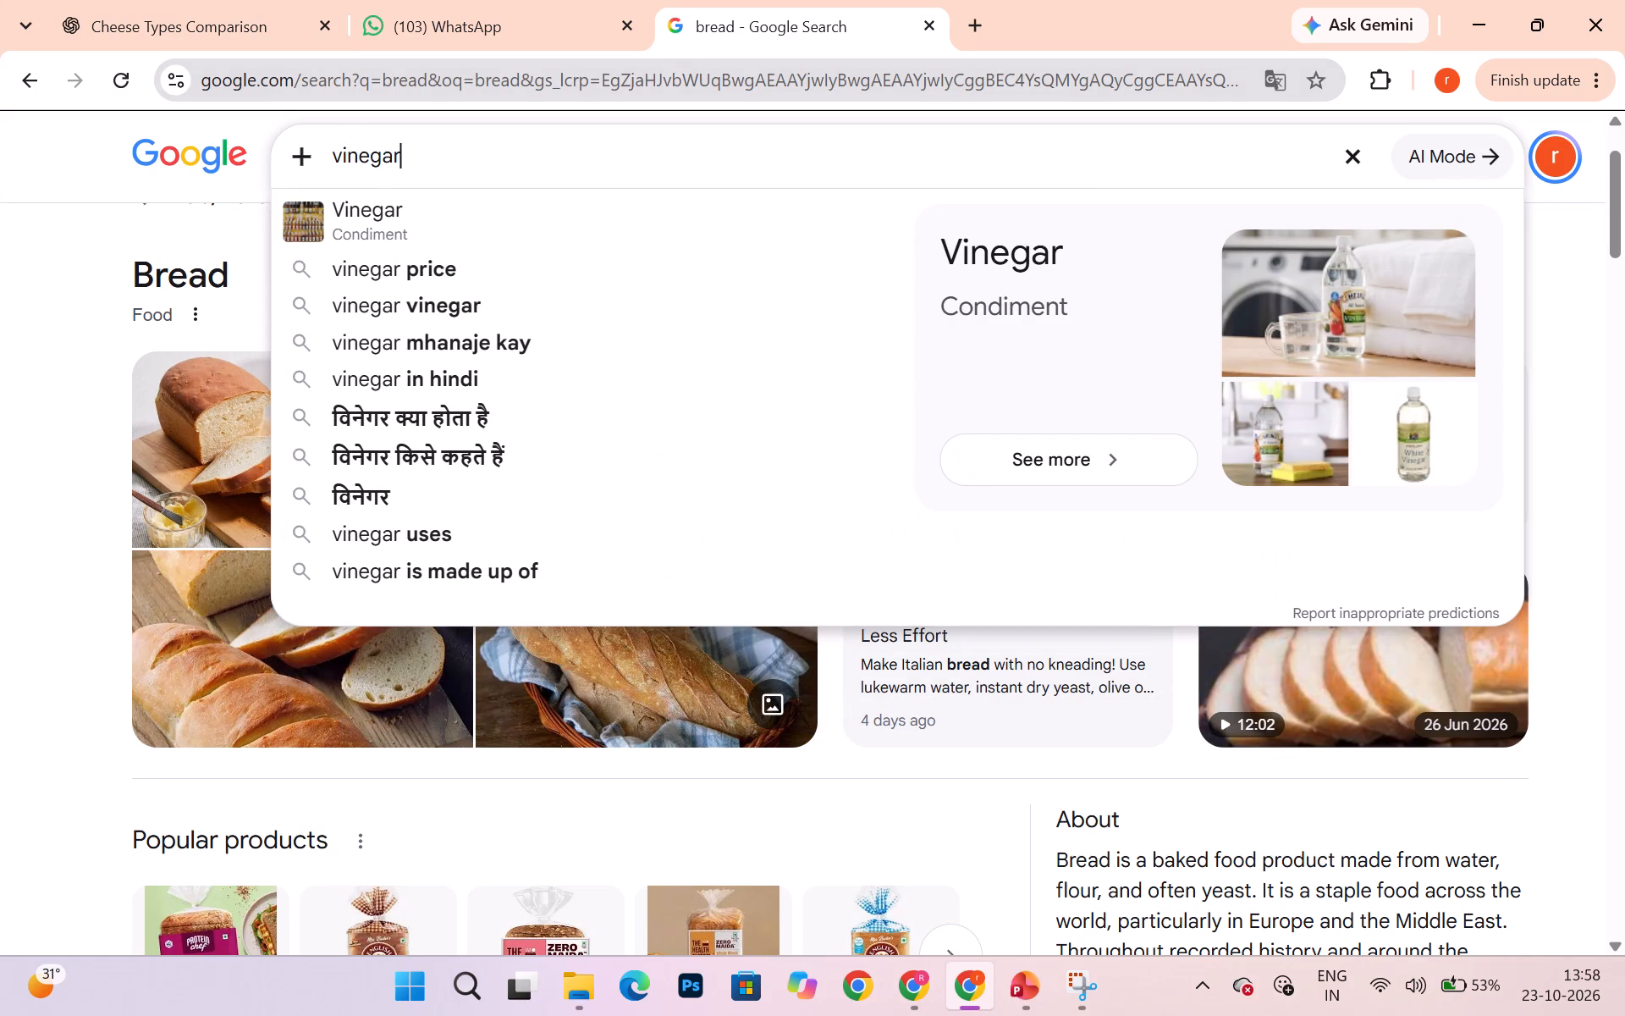
key(Return)
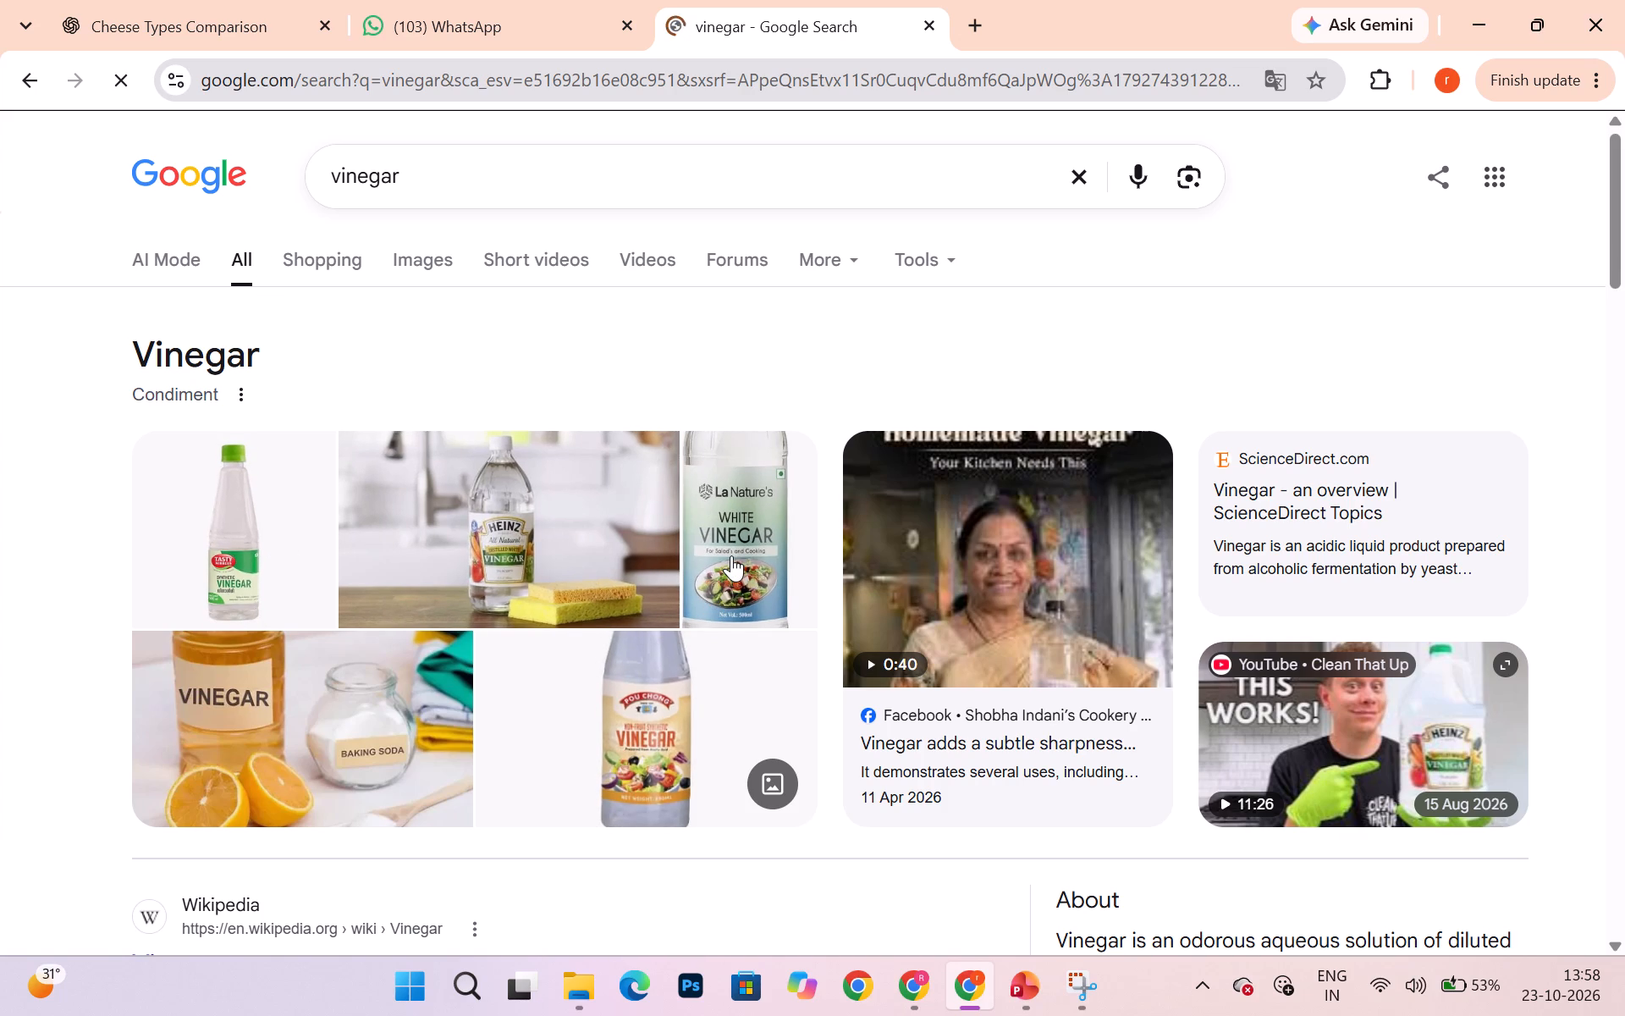
Expand "What is vinegar used for?" and copy the AI Overview sentence from "Vinegar is a versatile liquid" to "personal care".
scroll(313, 404, down, 2)
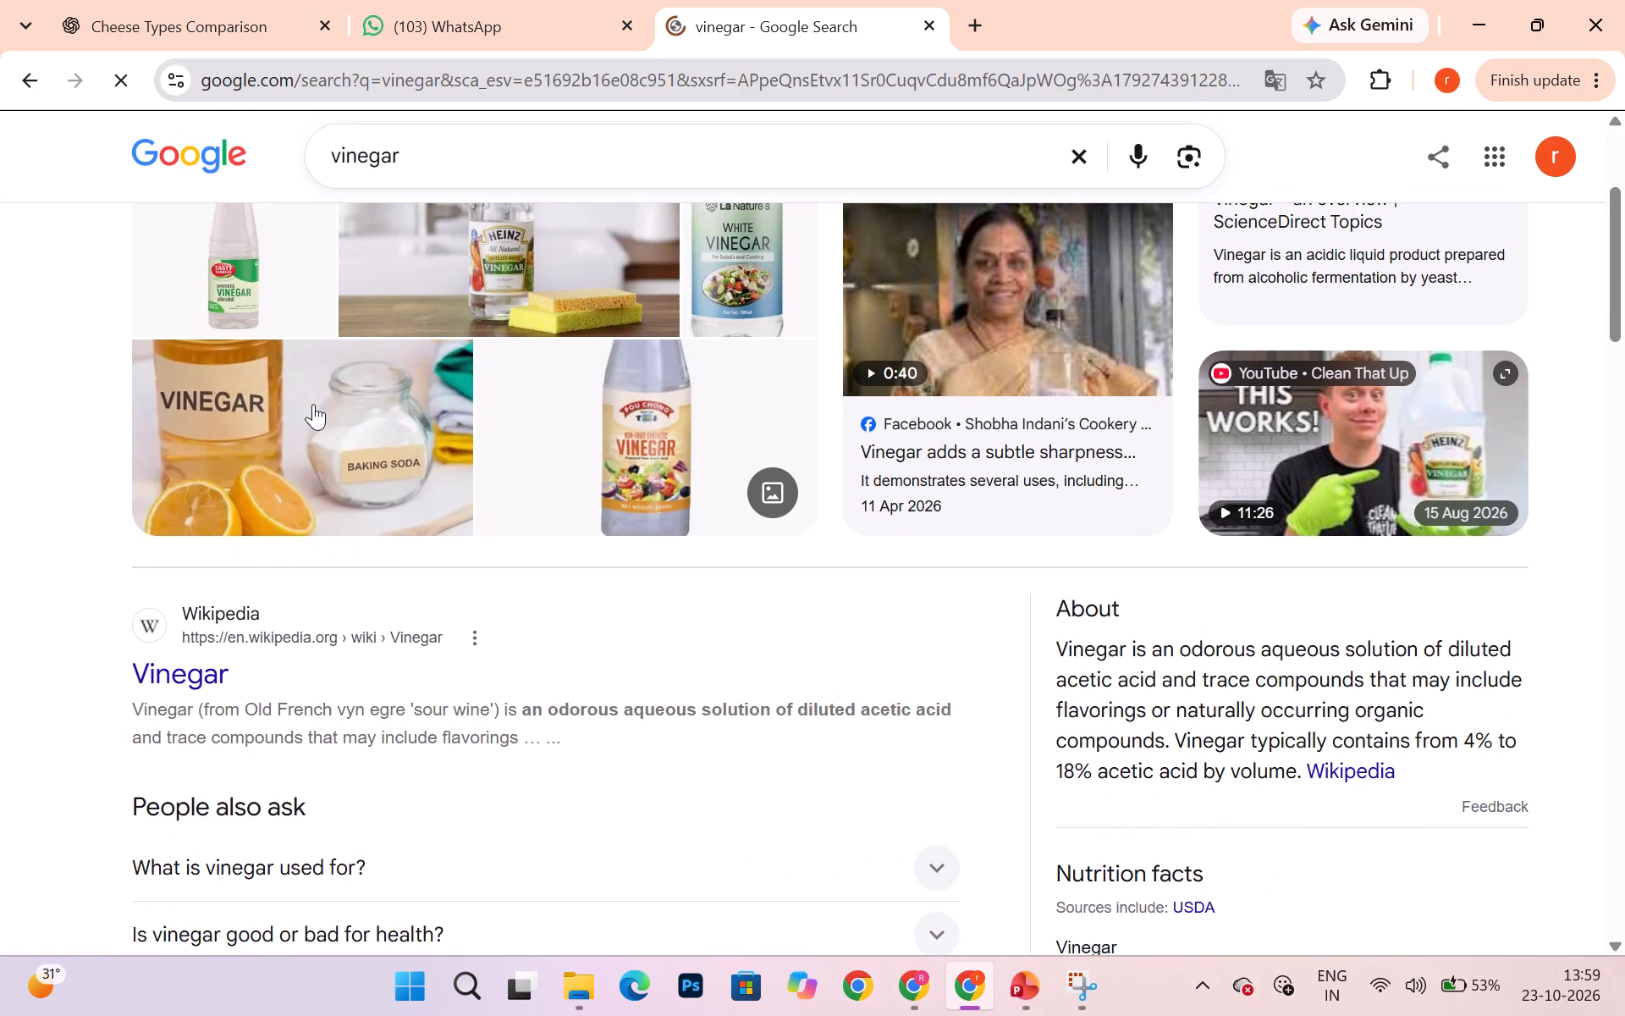
scroll(313, 404, down, 1)
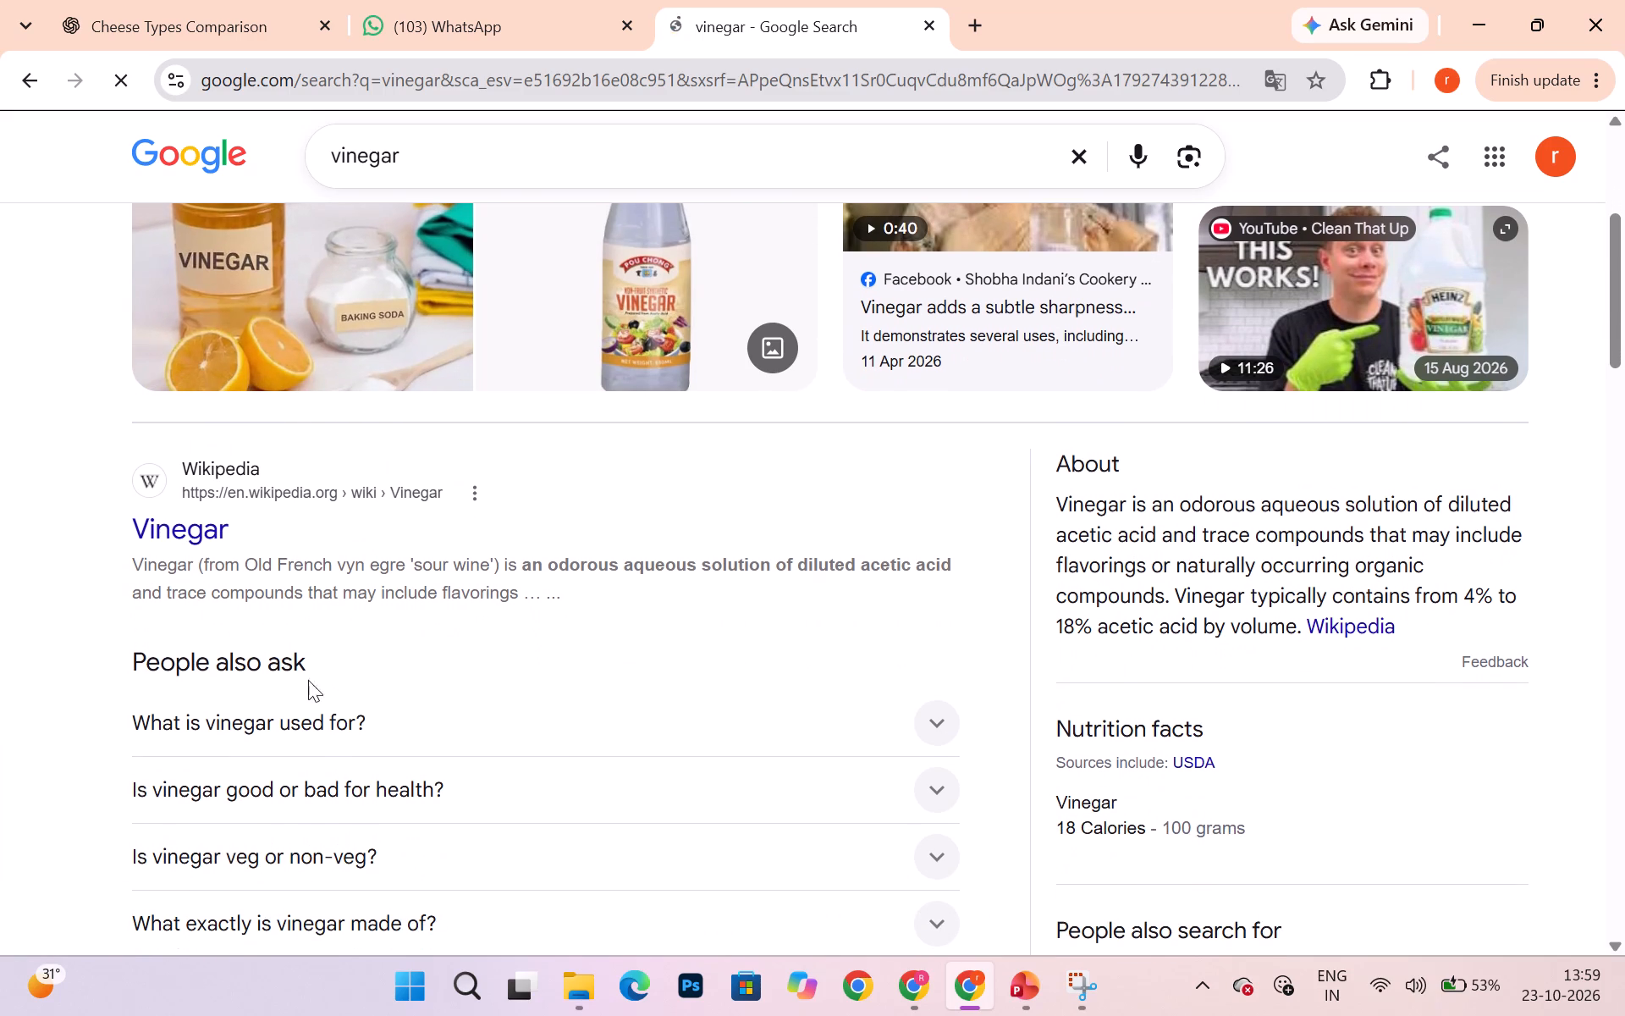
click(326, 721)
scroll(326, 721, down, 1)
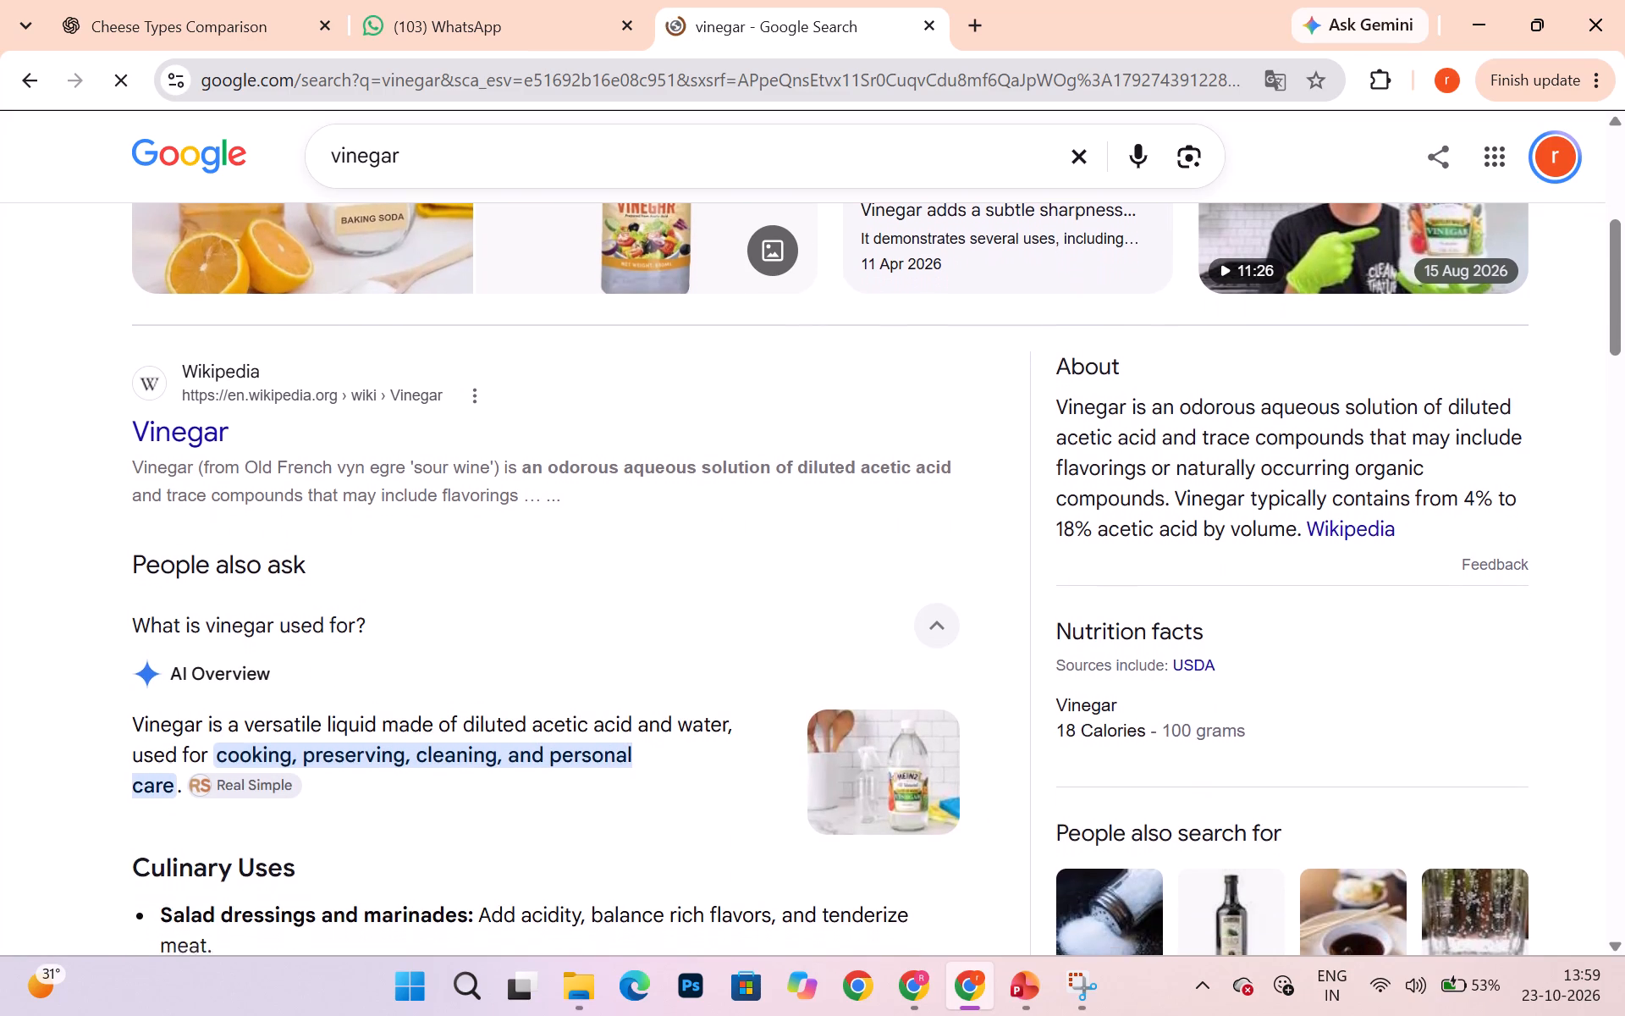
scroll(326, 721, down, 1)
drag(133, 721, 178, 772)
key(ctrl+c)
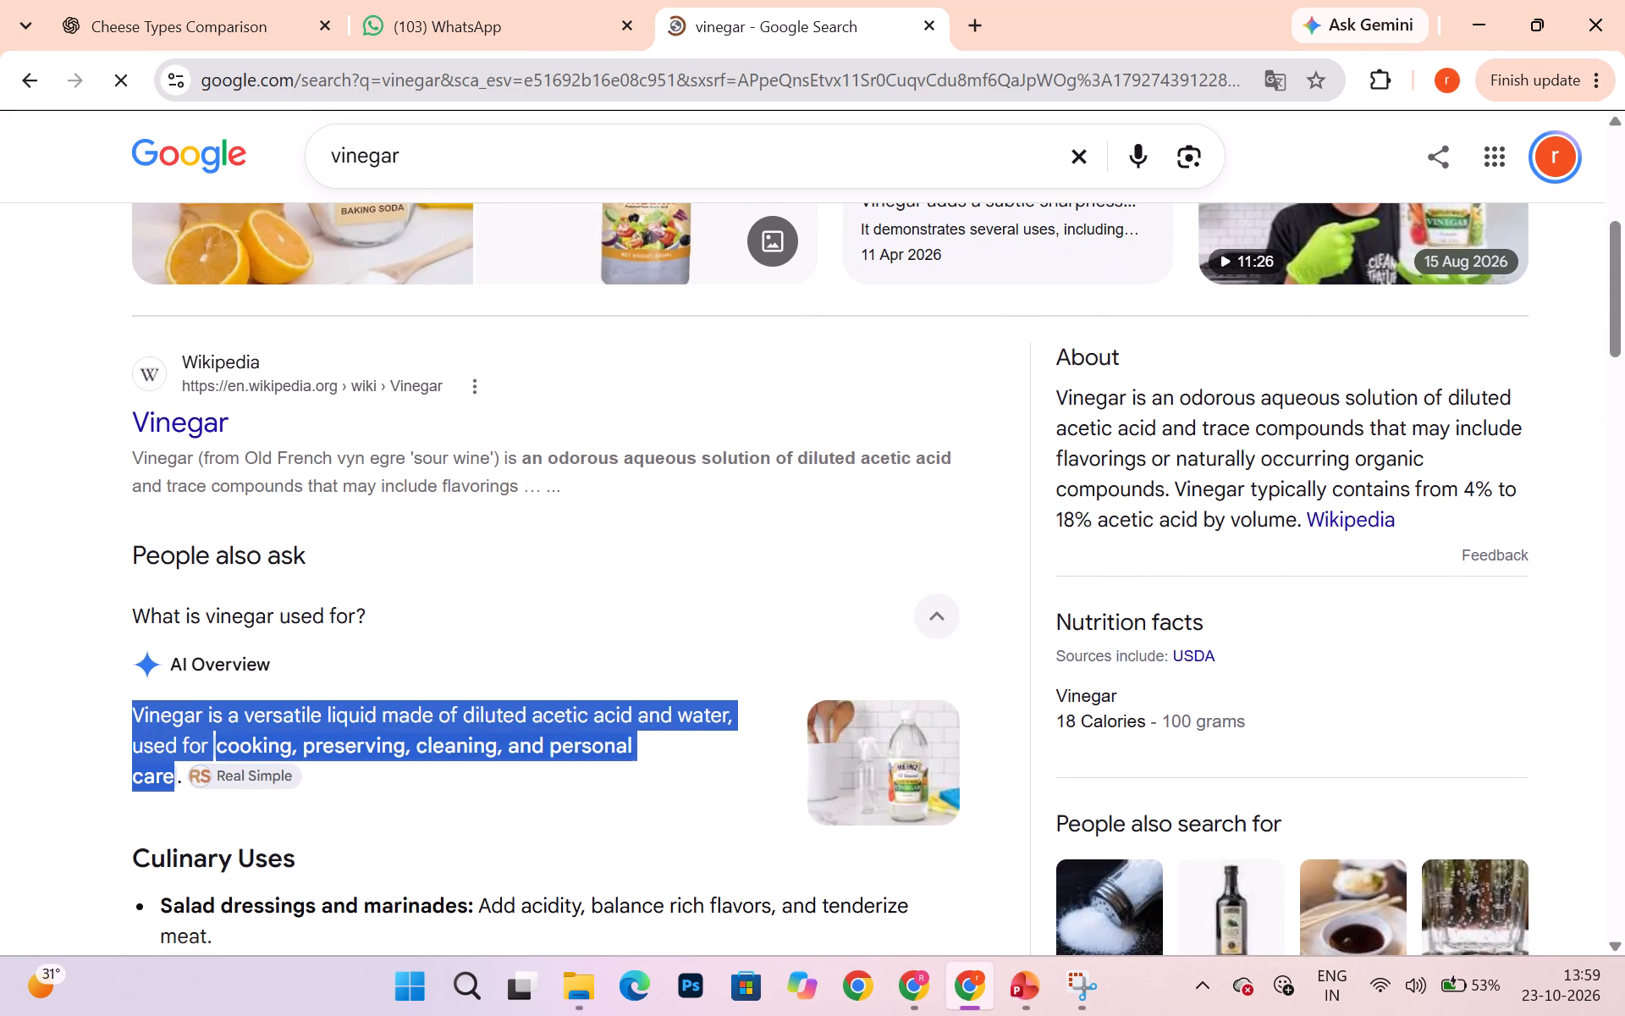
In PowerPoint, insert a new blank slide between the Bread textbook slide and the Vinegar Production slide.
click(1022, 980)
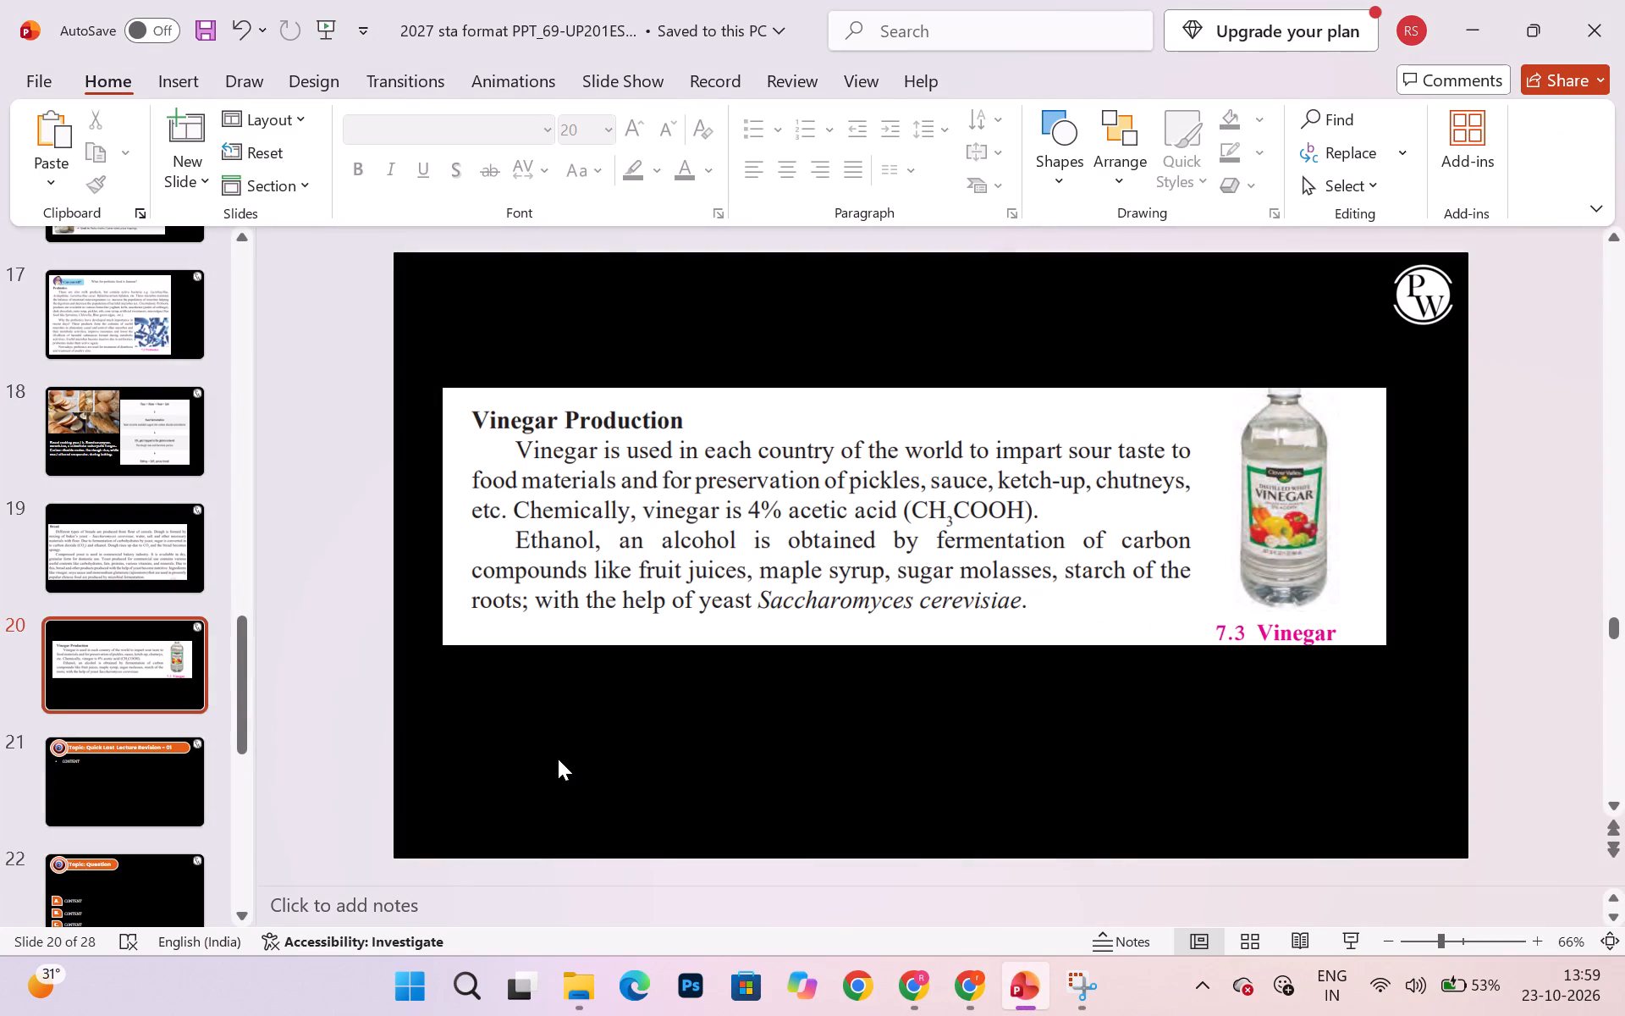
click(111, 521)
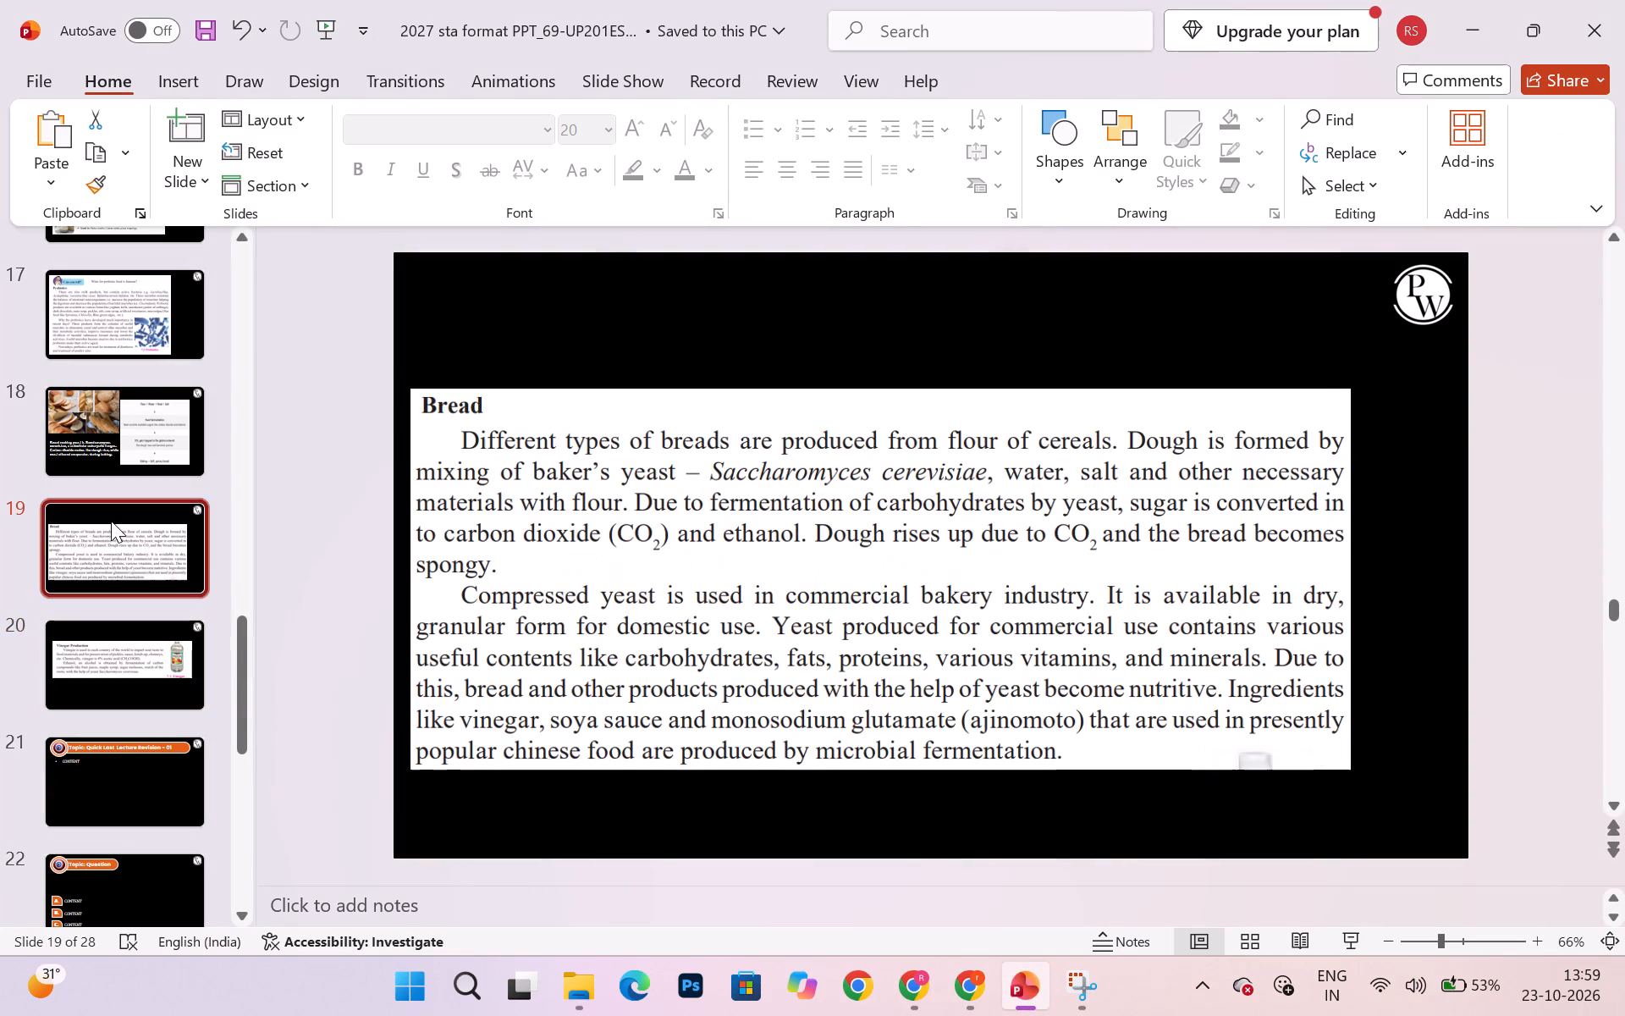
click(189, 130)
click(554, 554)
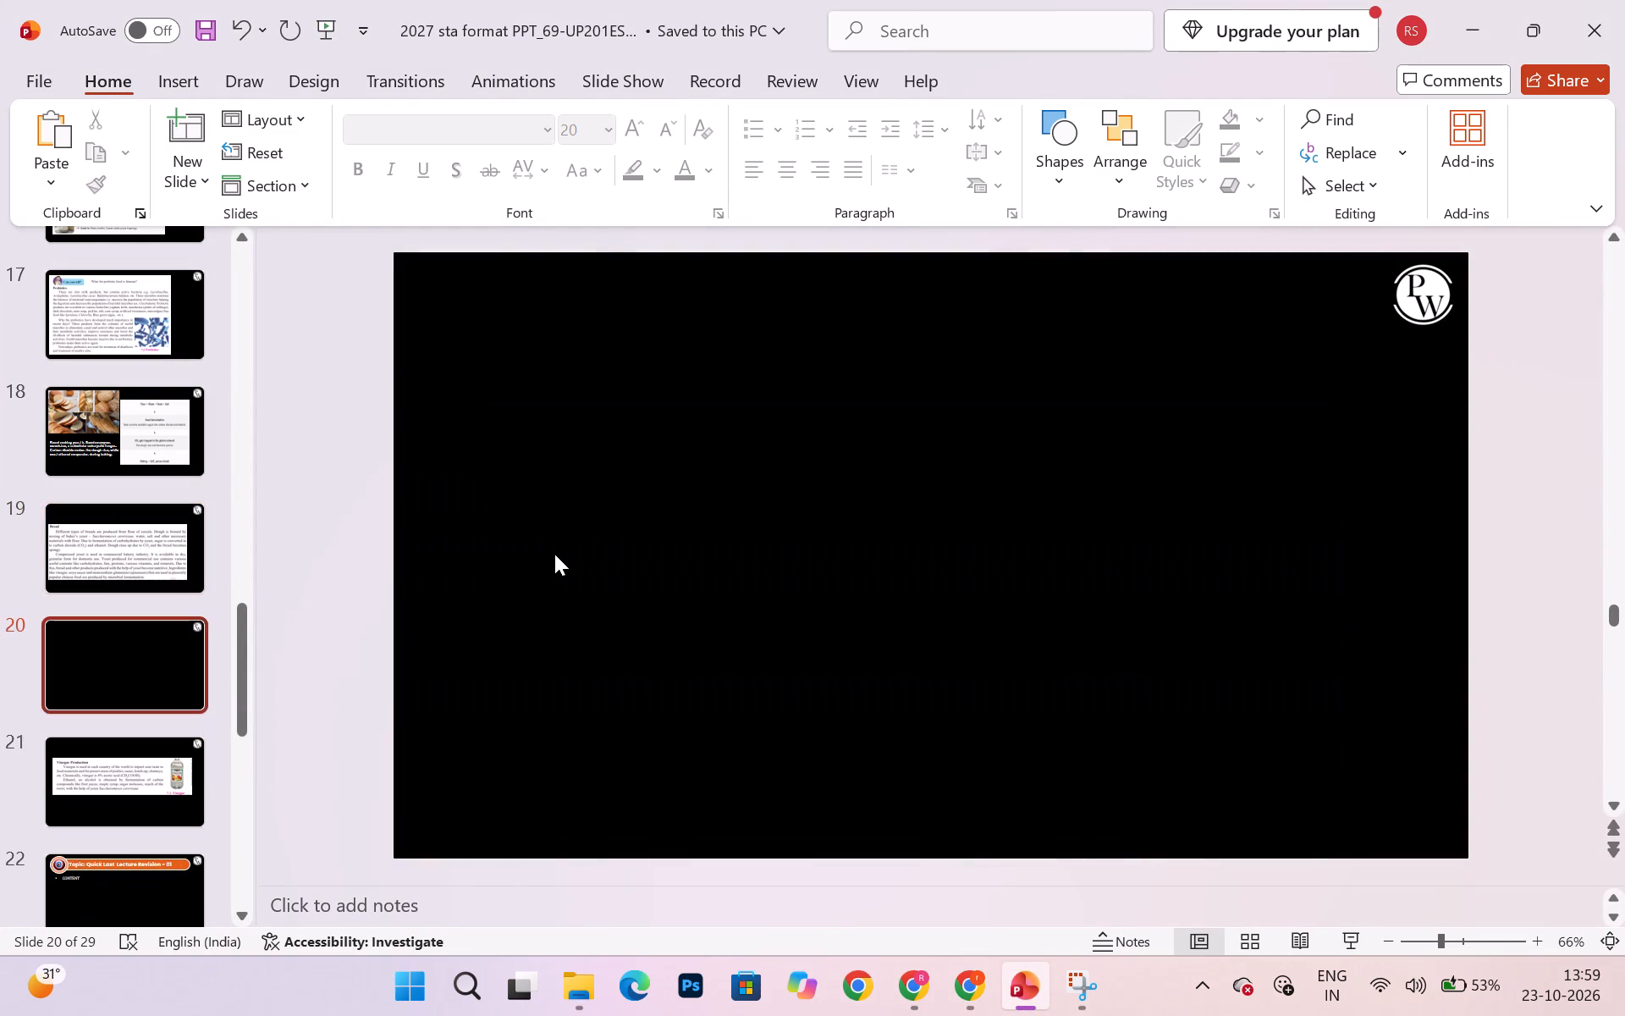
Paste the copied vinegar sentence on the new slide 20 and format it as white, bold, 24 pt.
key(ctrl+v)
key(ctrl+a)
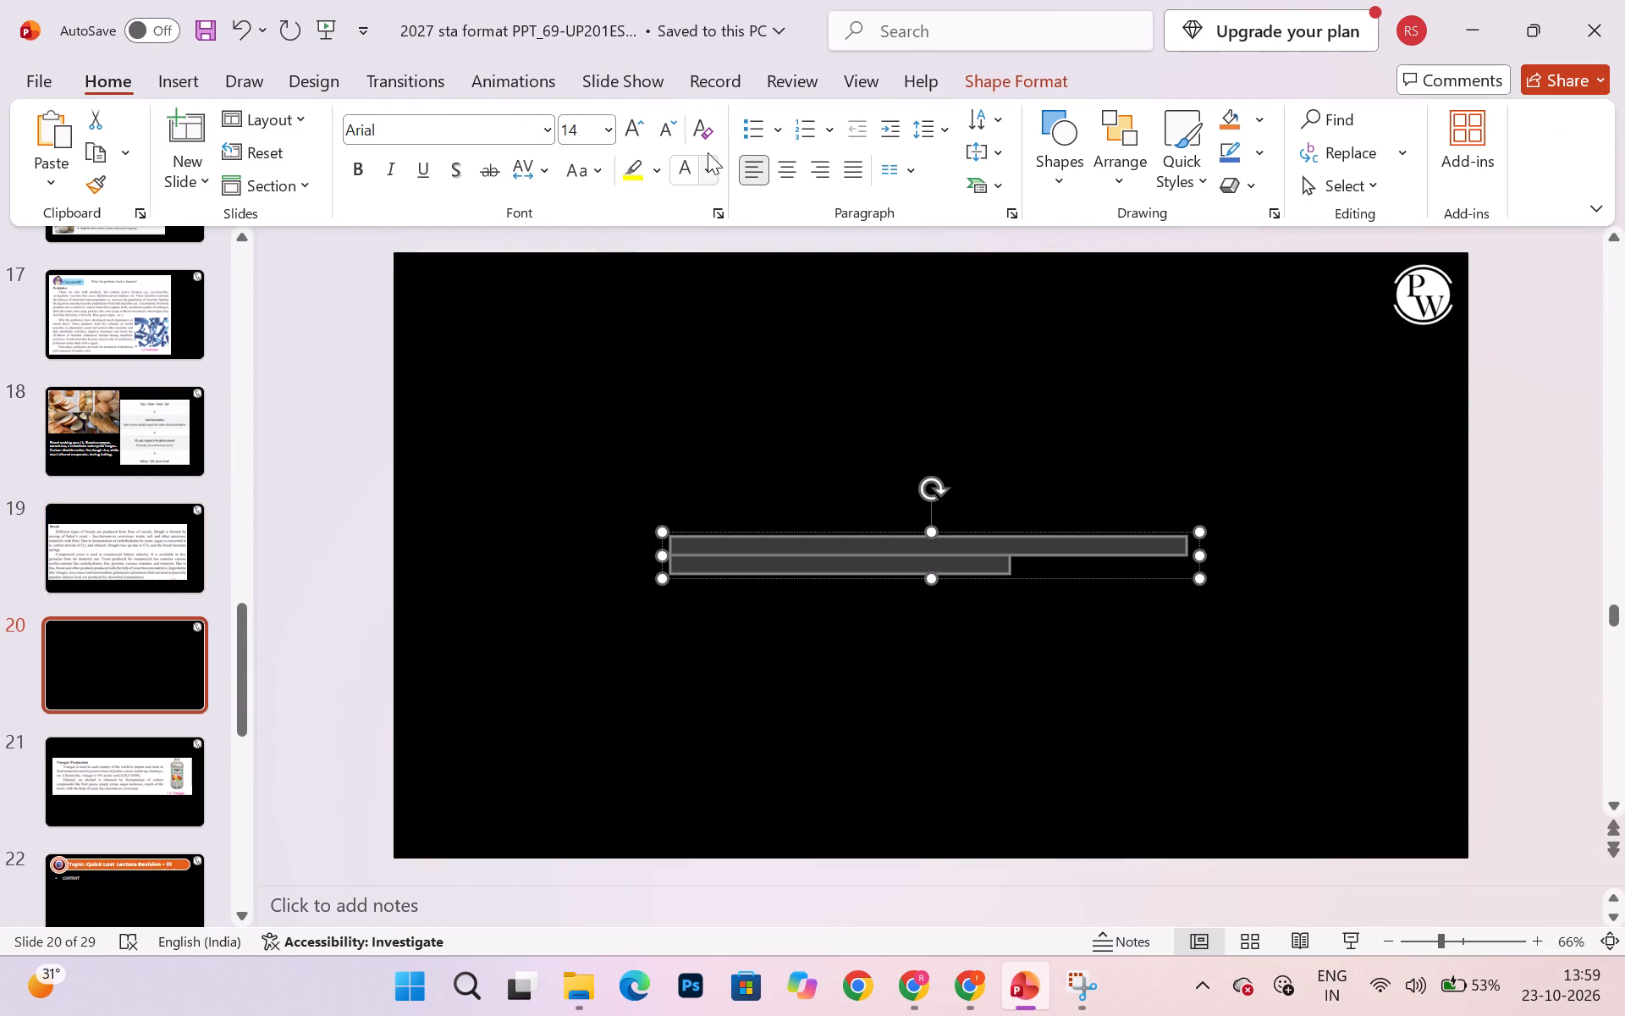
click(712, 166)
click(679, 292)
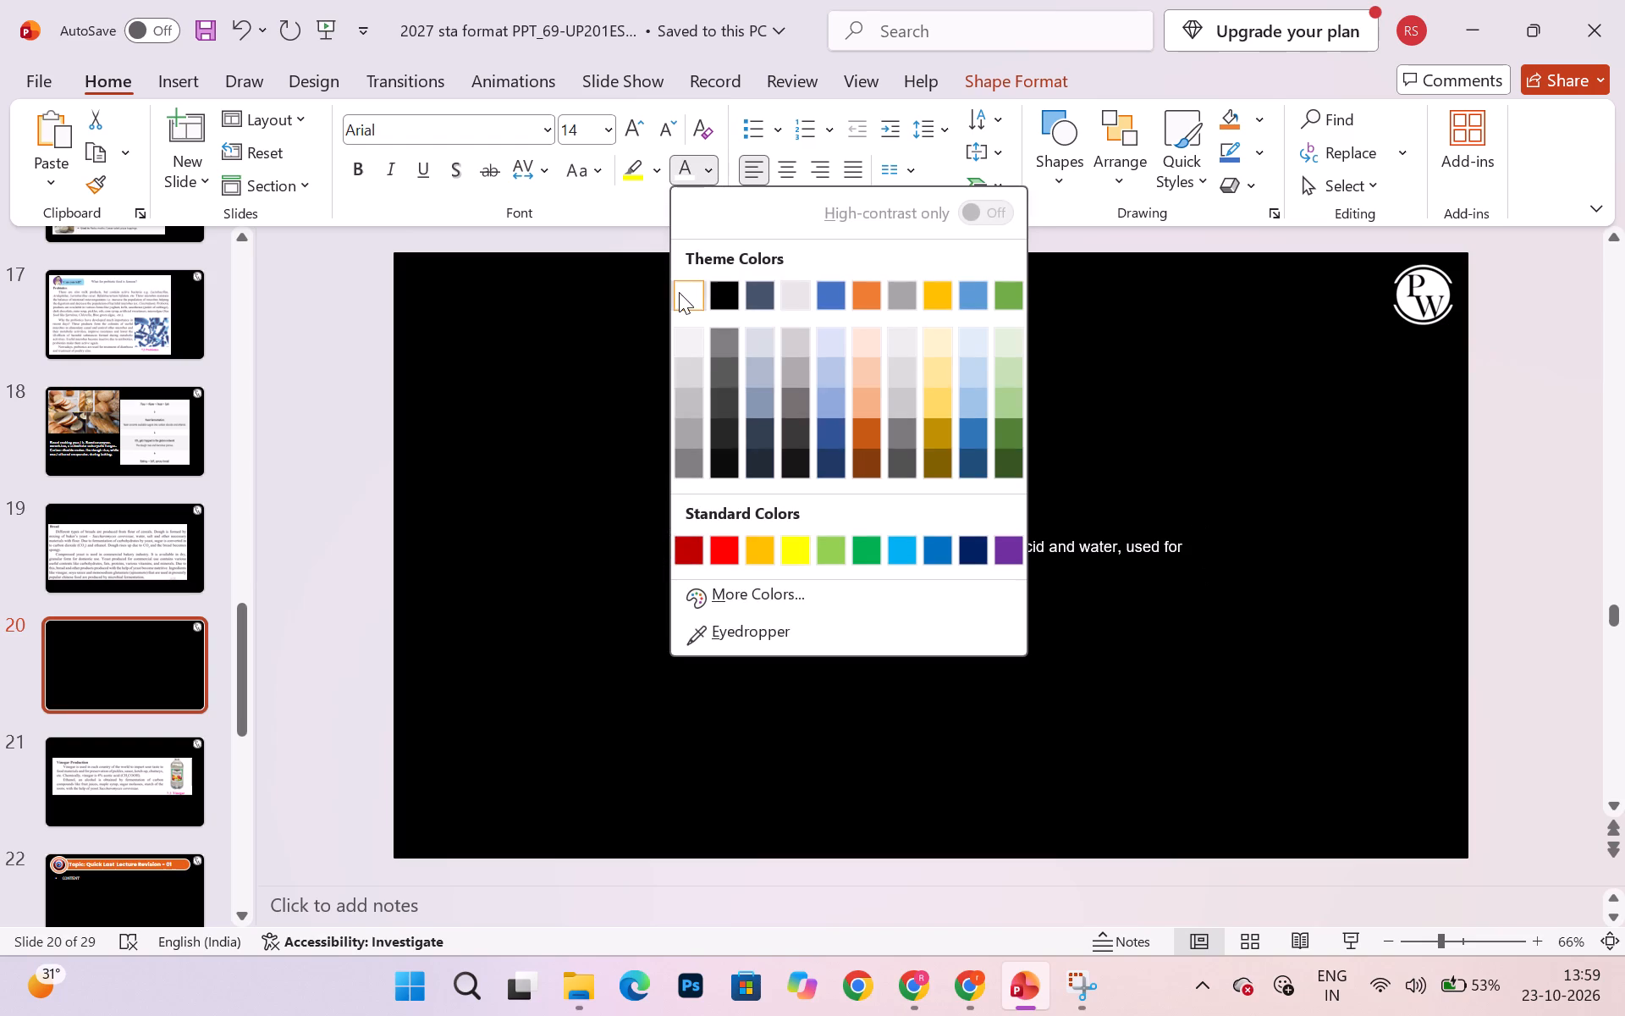
drag(609, 127, 570, 432)
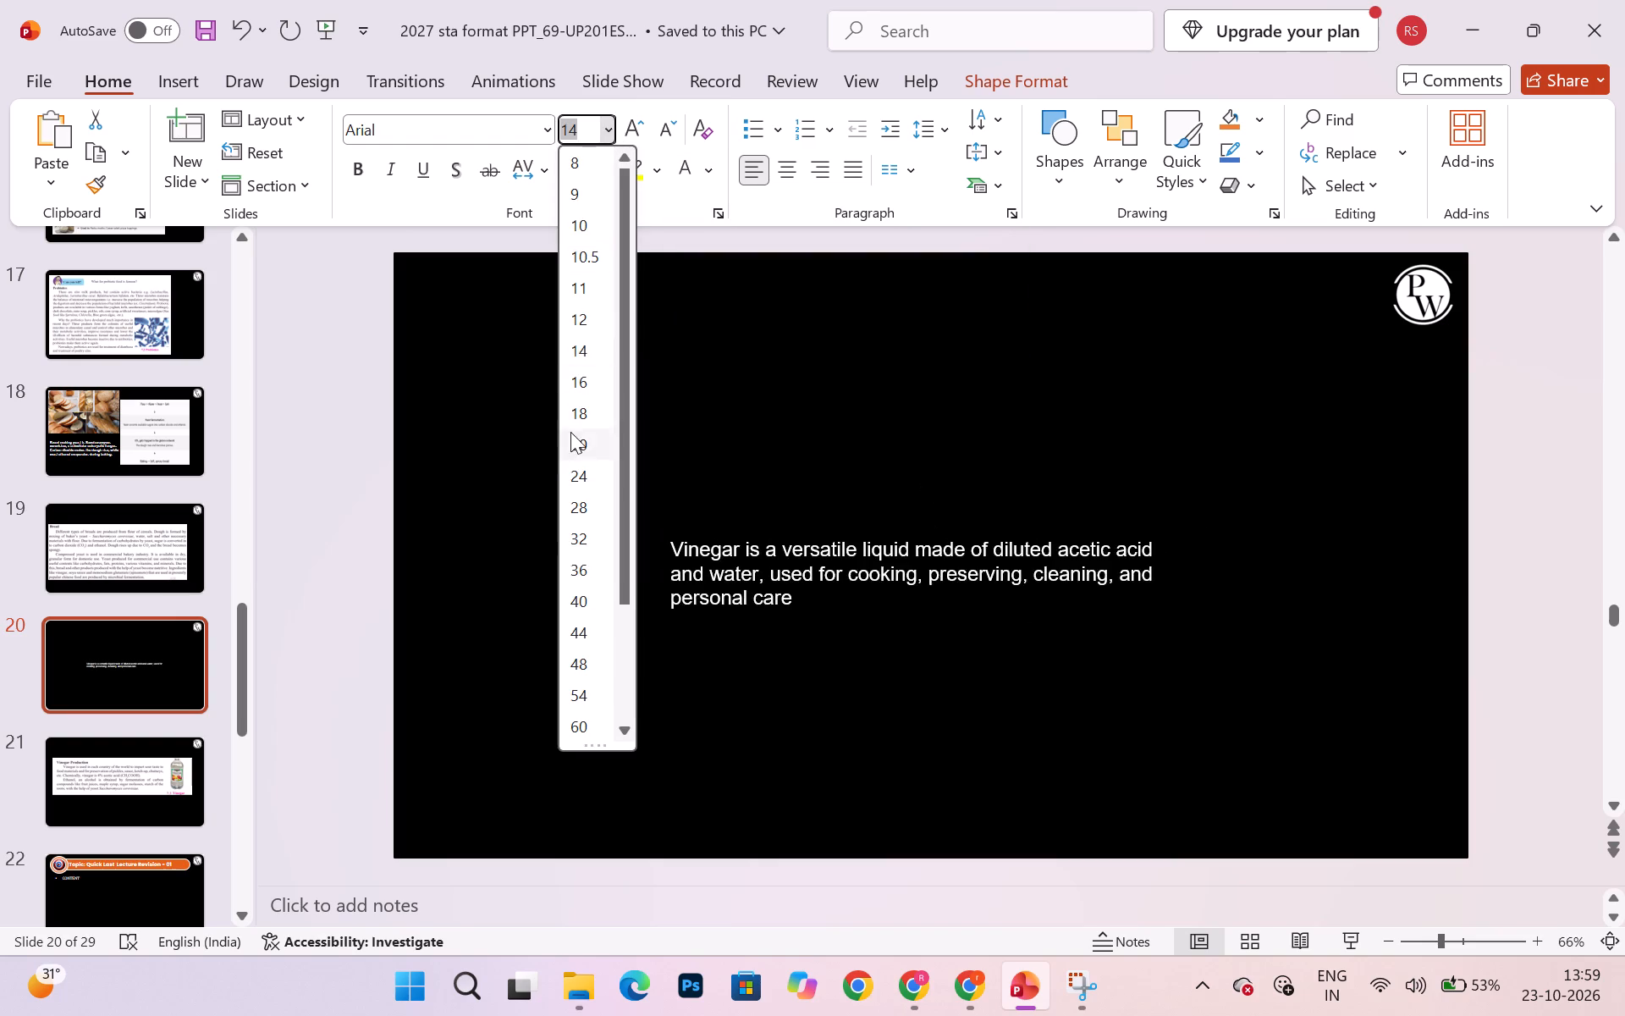
drag(570, 432, 576, 478)
click(576, 478)
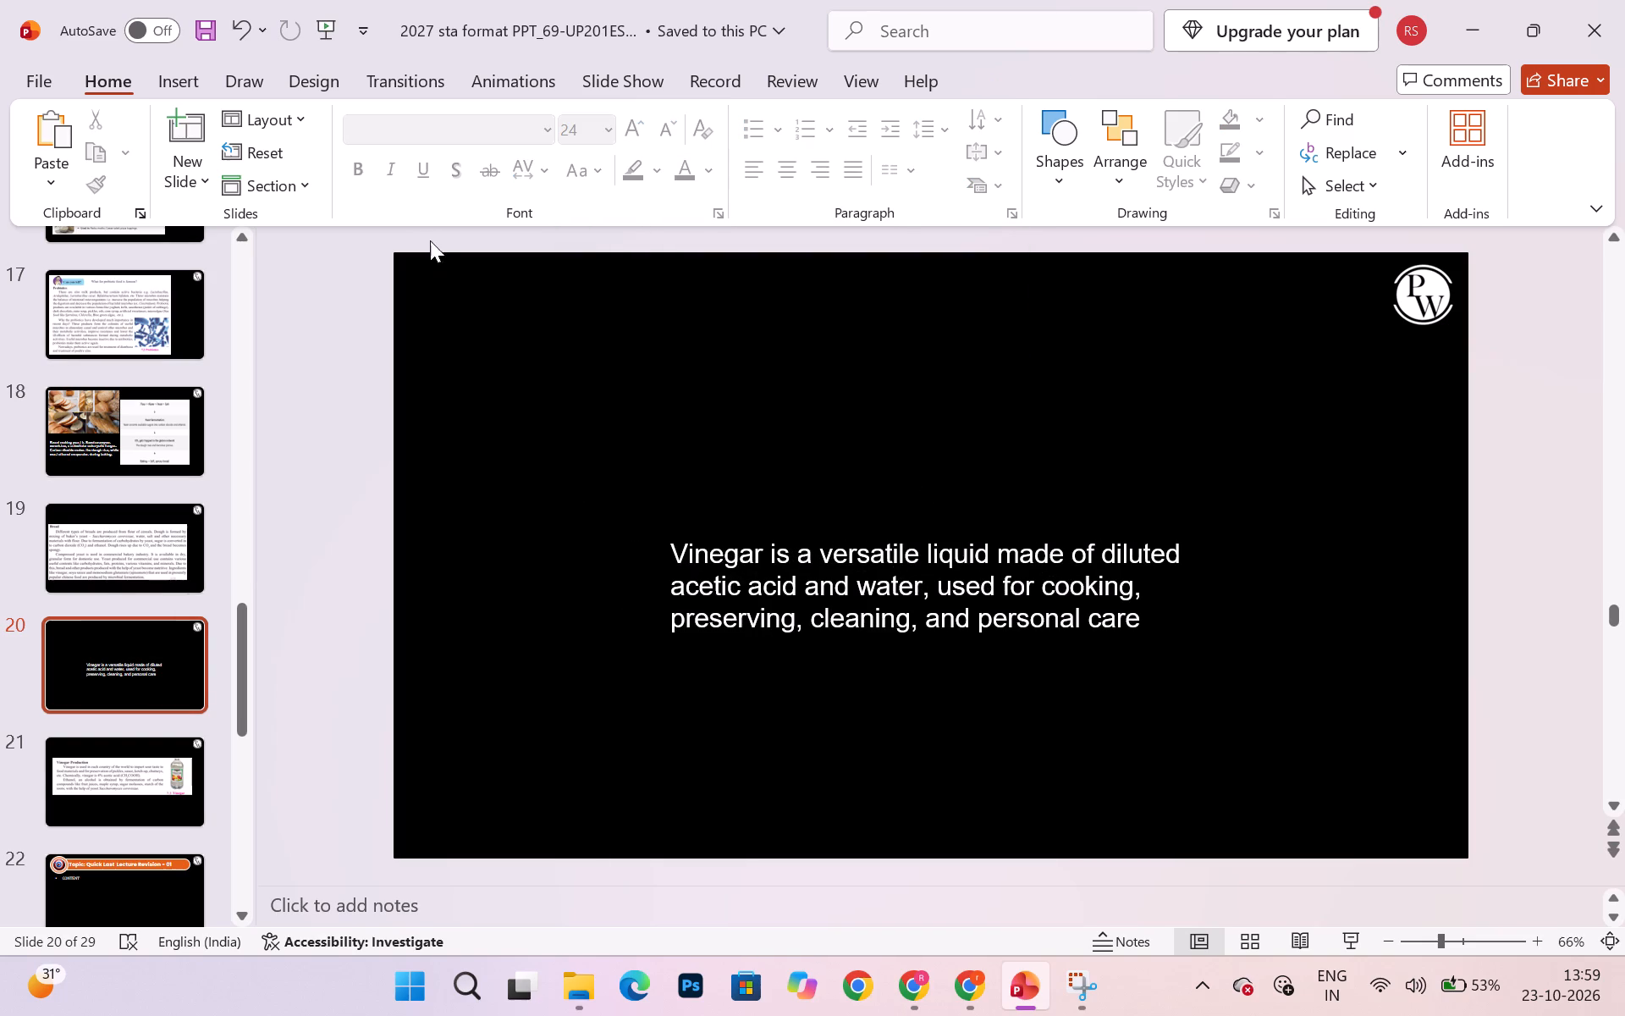
click(738, 570)
key(ctrl+a)
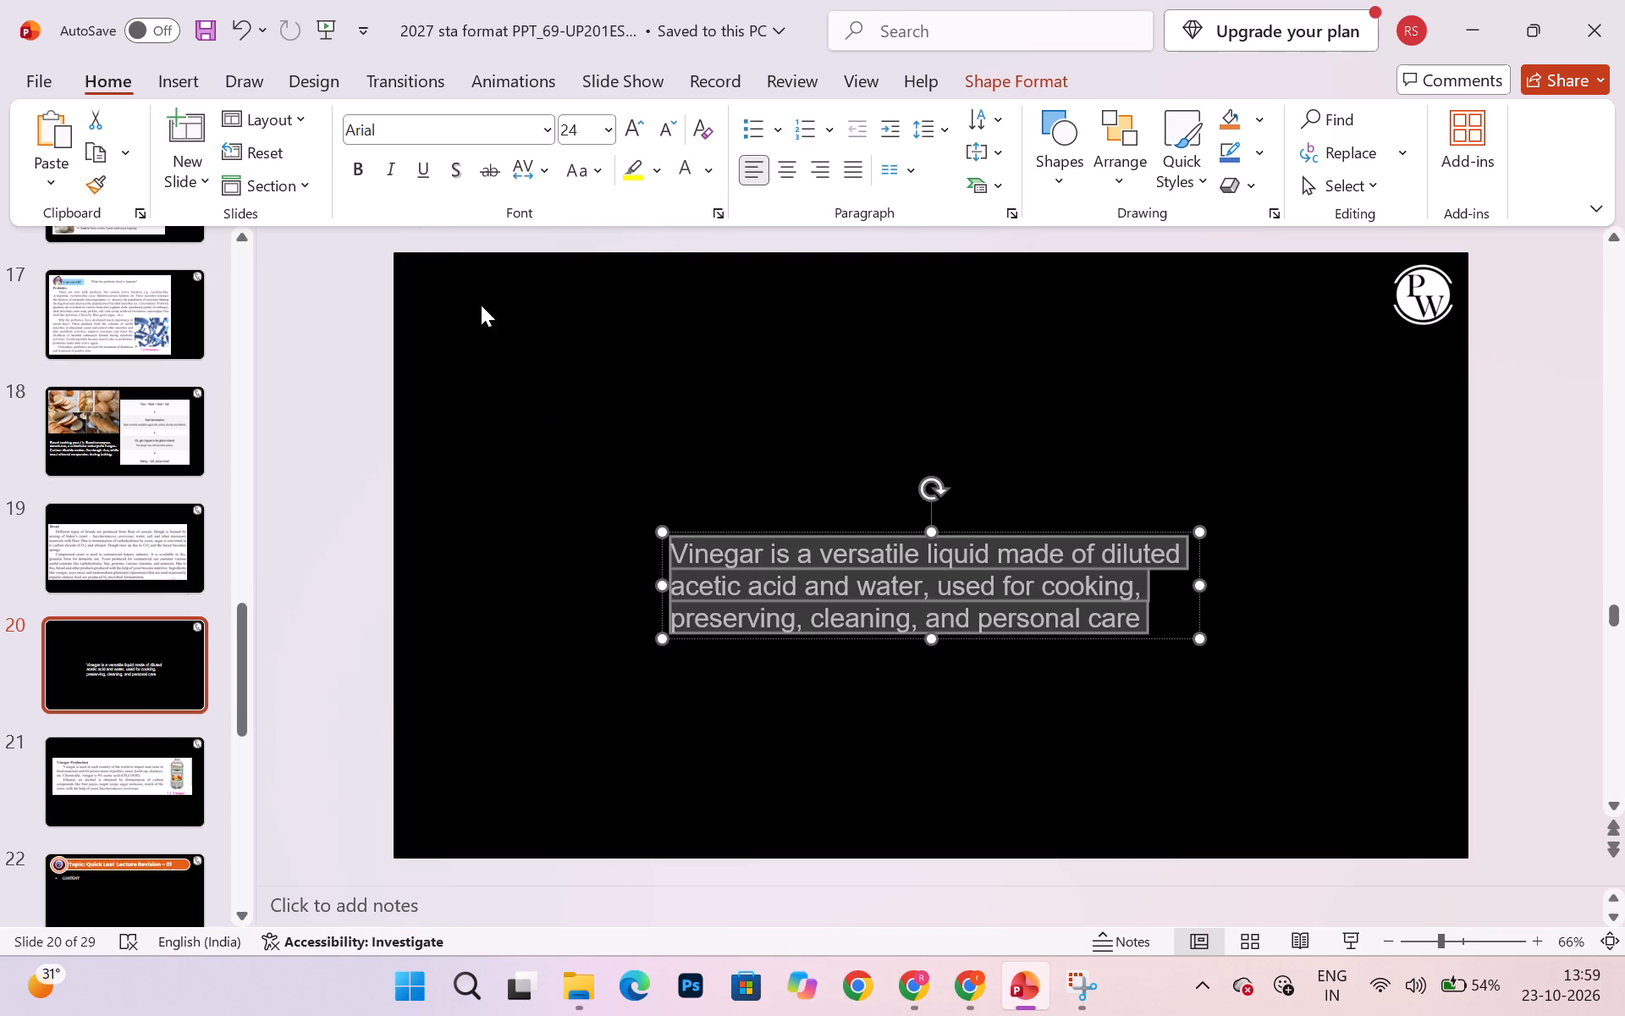
click(362, 168)
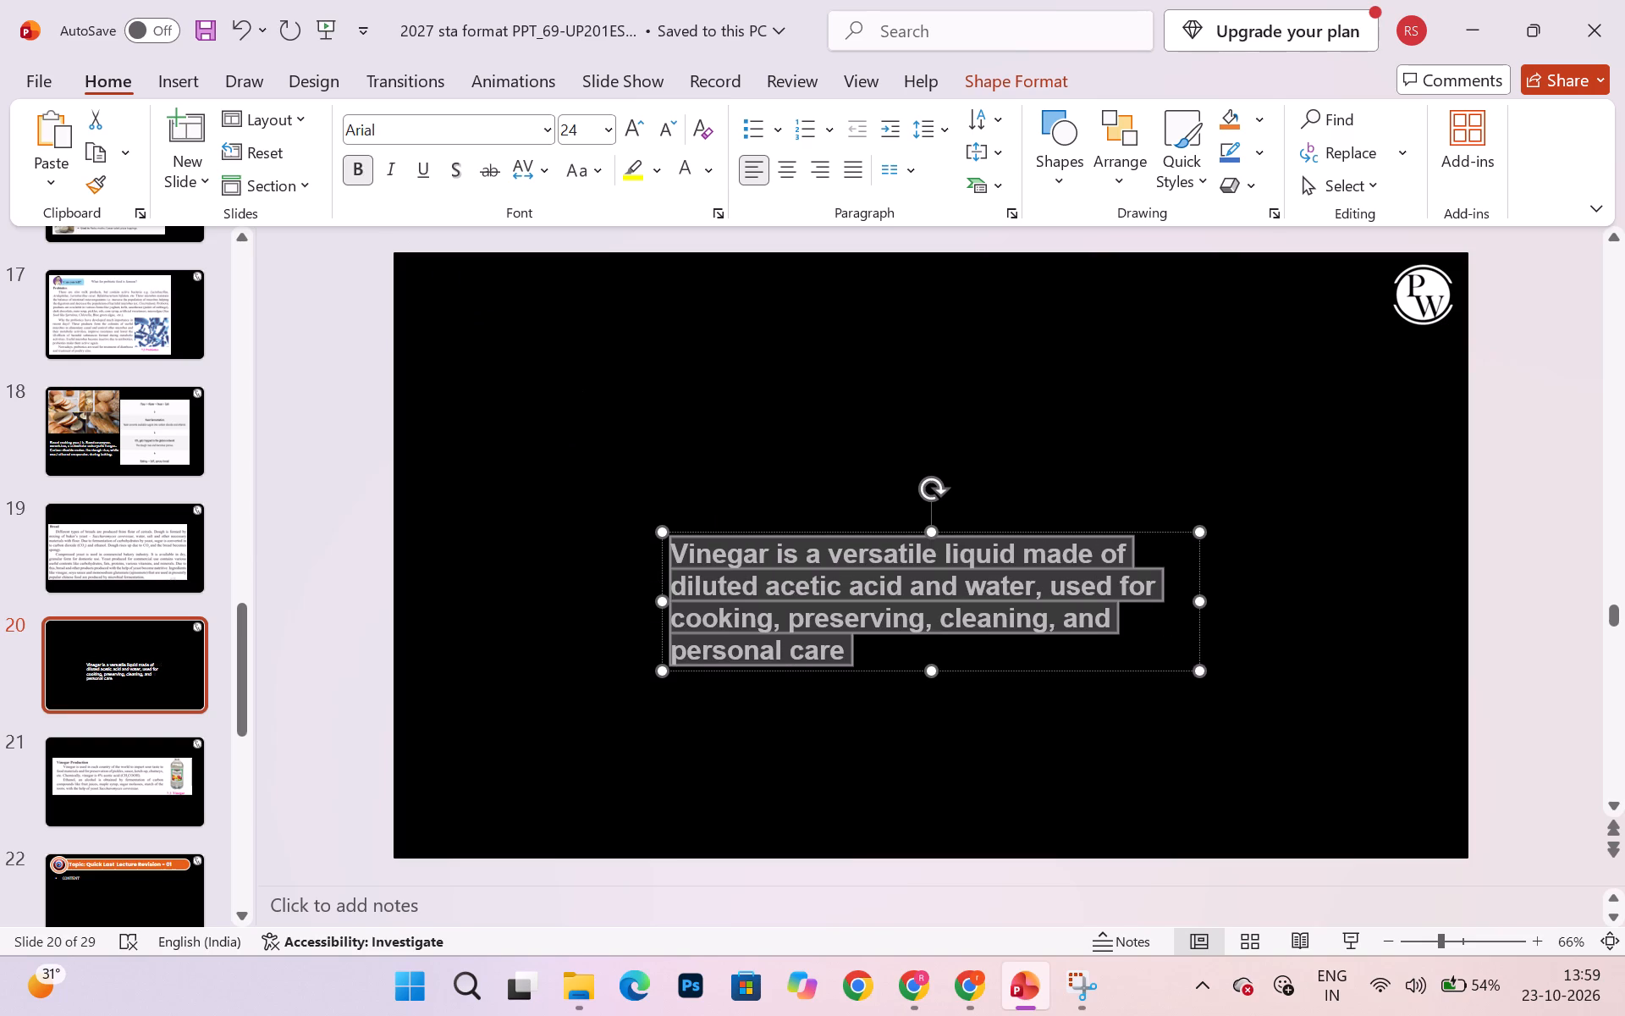
Move the vinegar text box to the lower-left area of slide 20.
drag(724, 534, 487, 599)
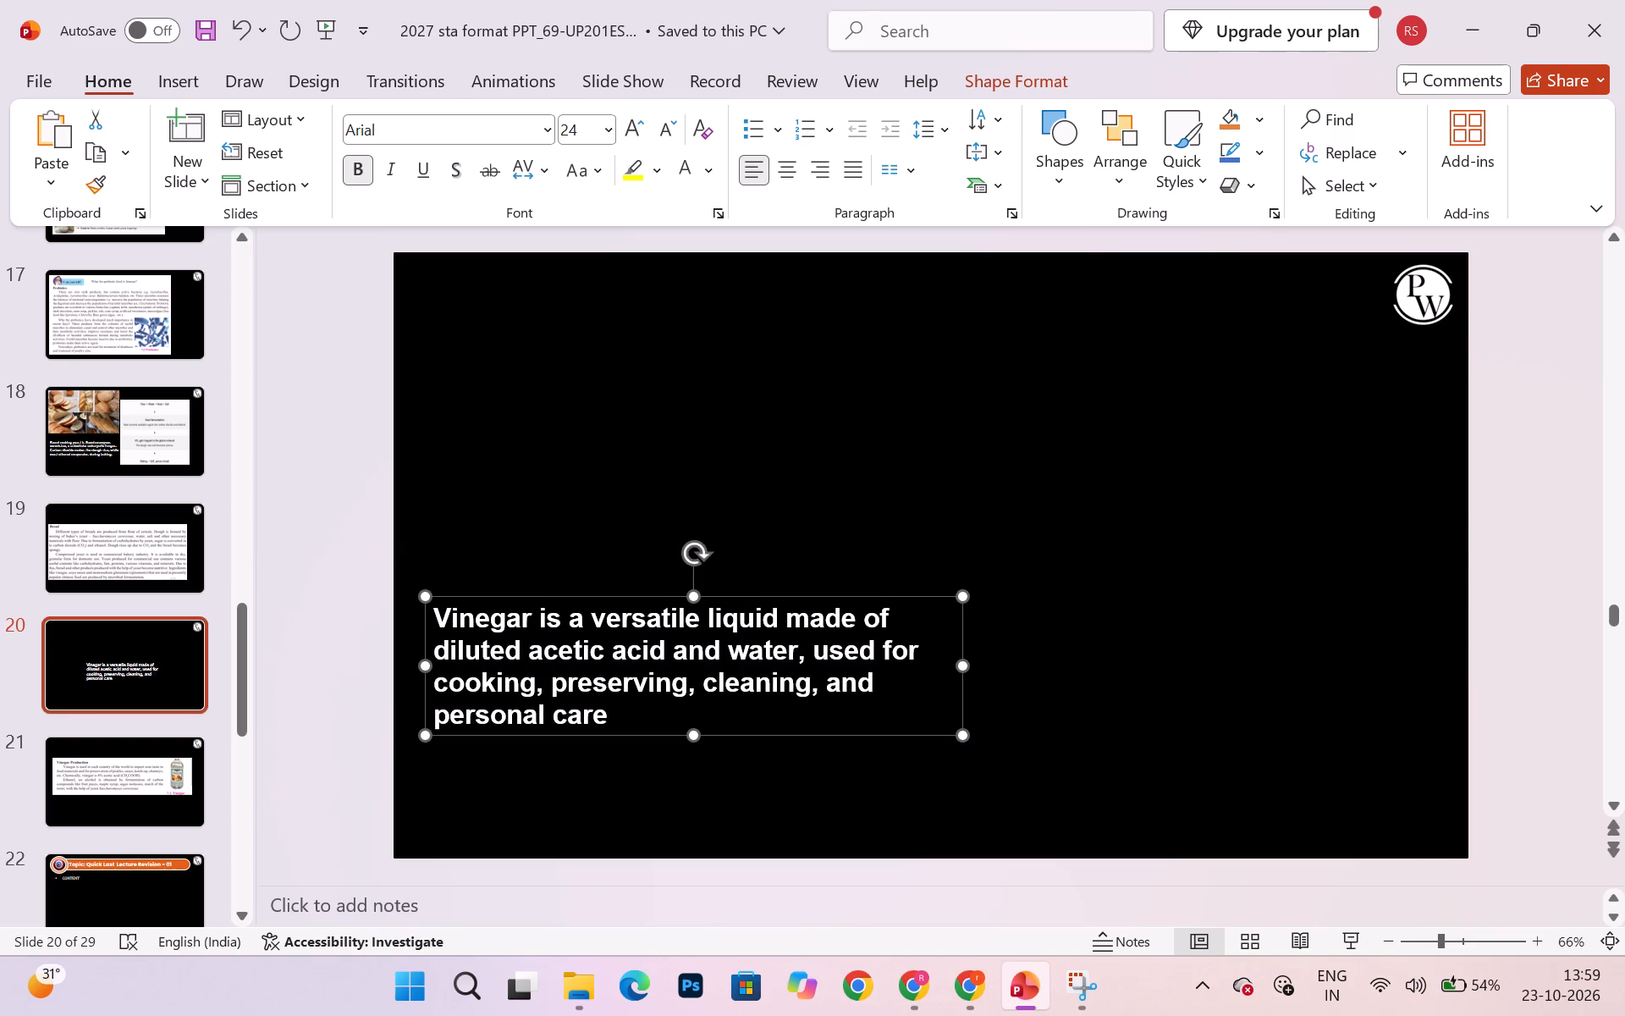
In Chrome, show Google image results for vinegar and copy the La Nature's White Vinegar bottle image.
click(970, 995)
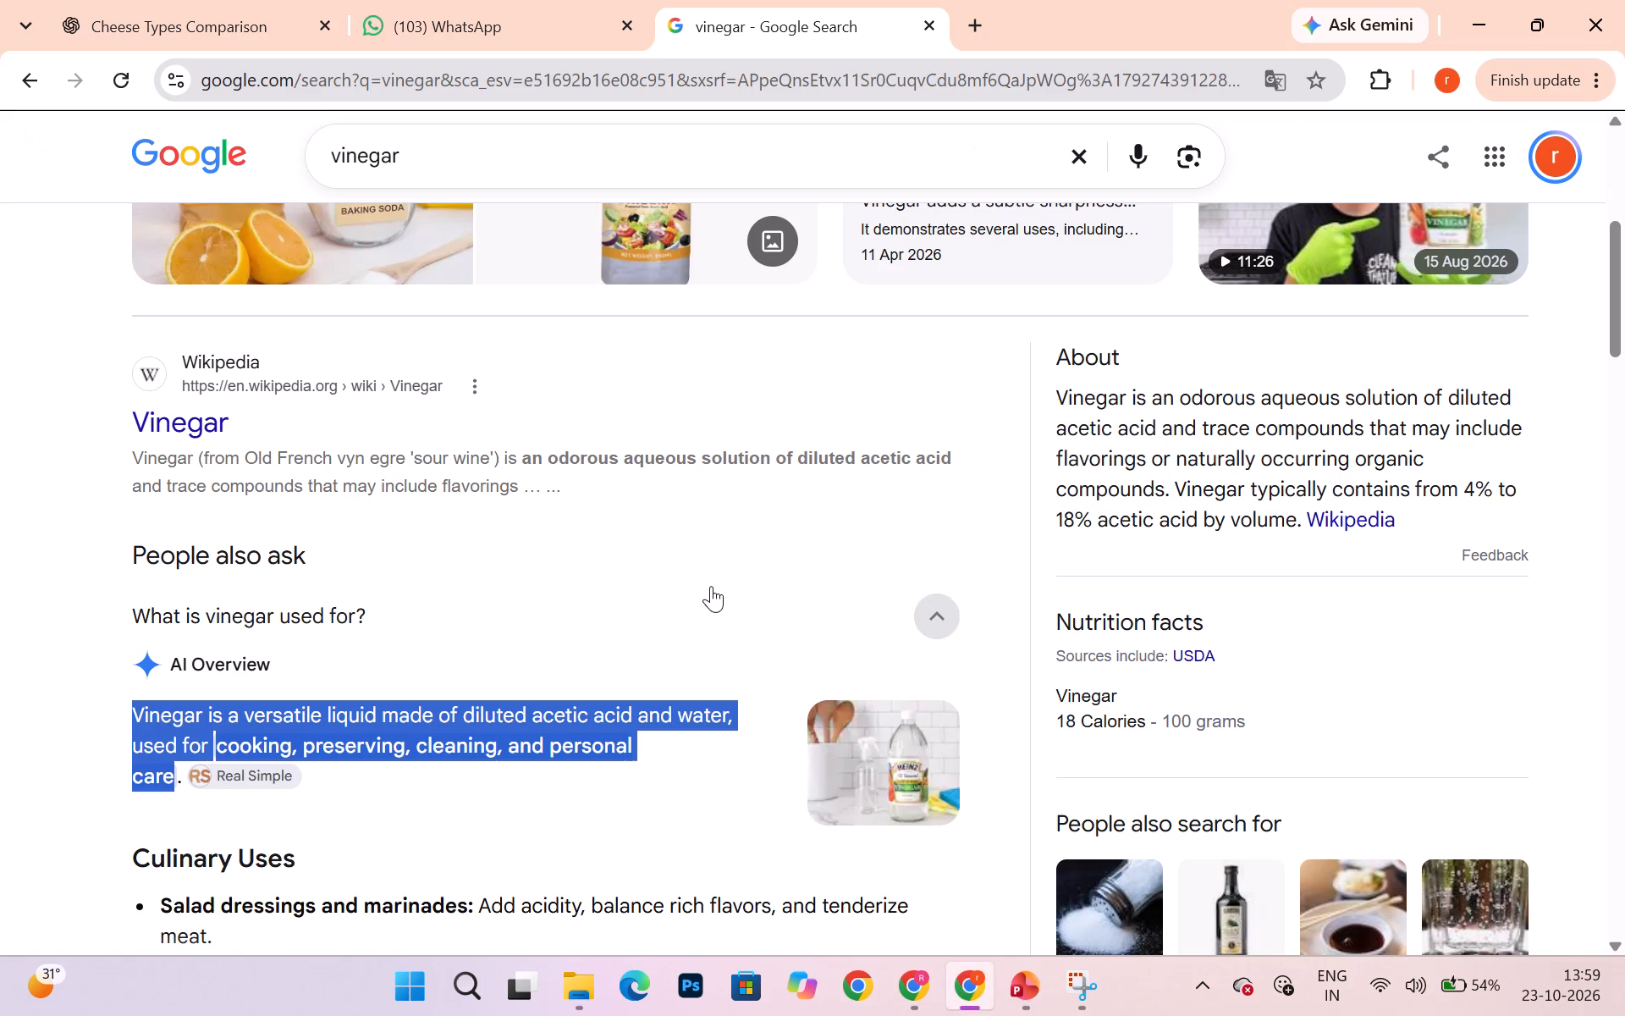
click(632, 500)
scroll(632, 500, up, 4)
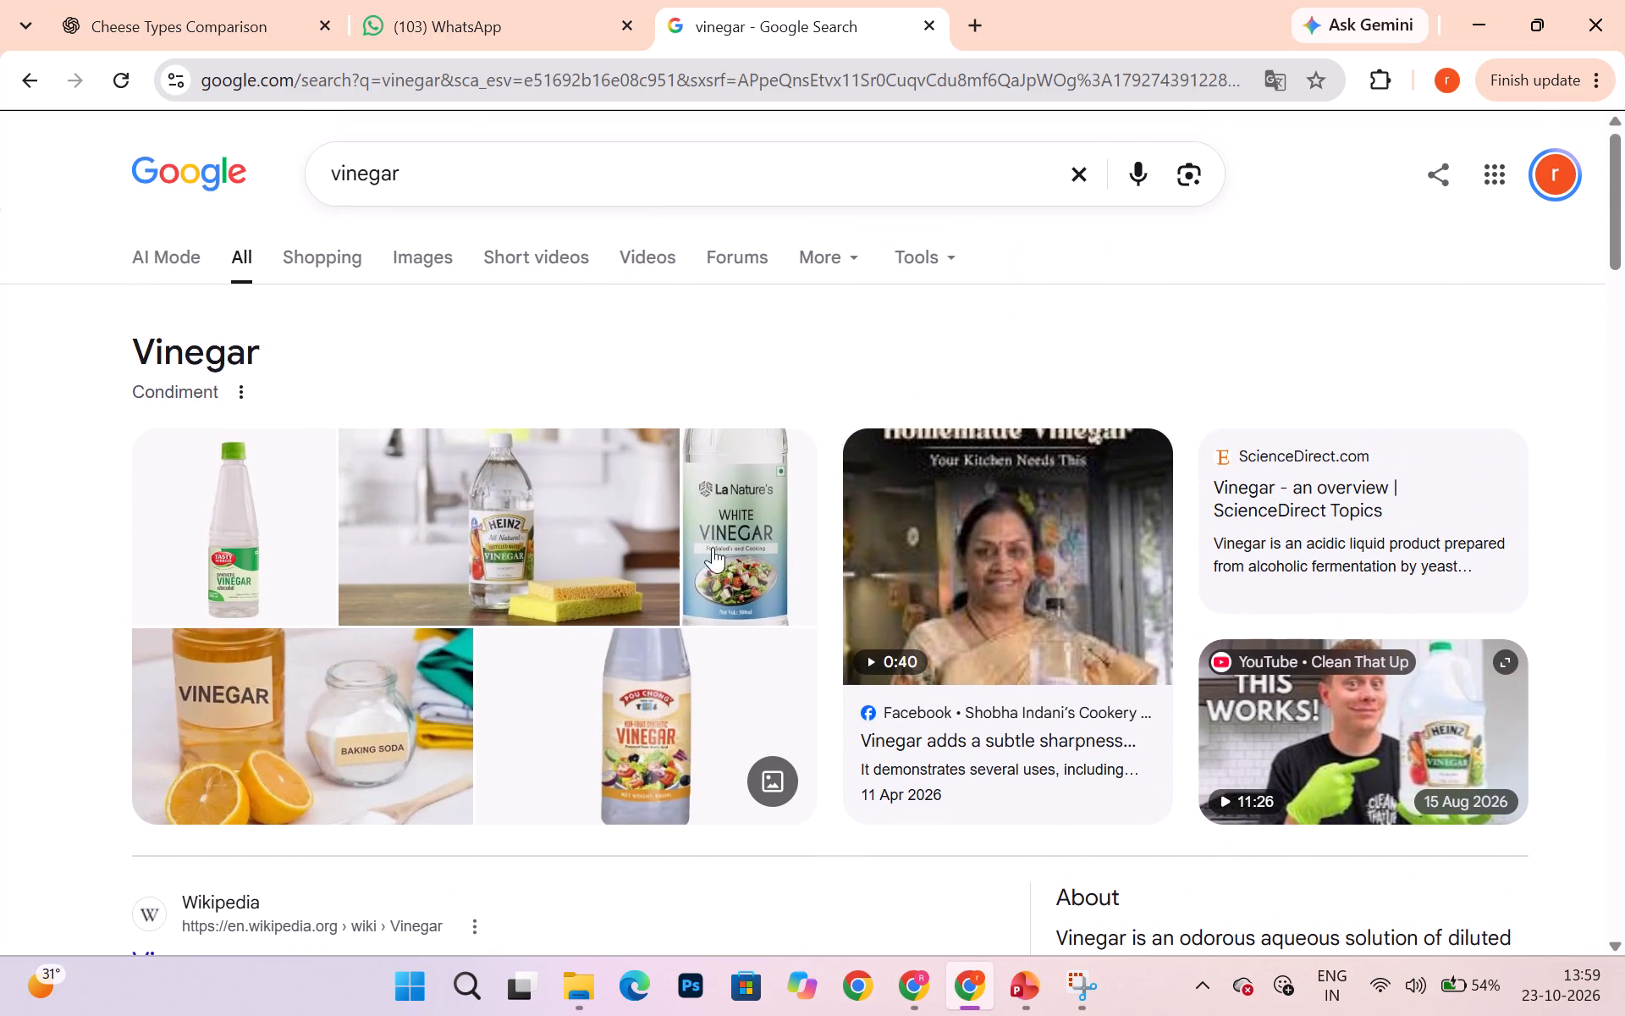
click(410, 259)
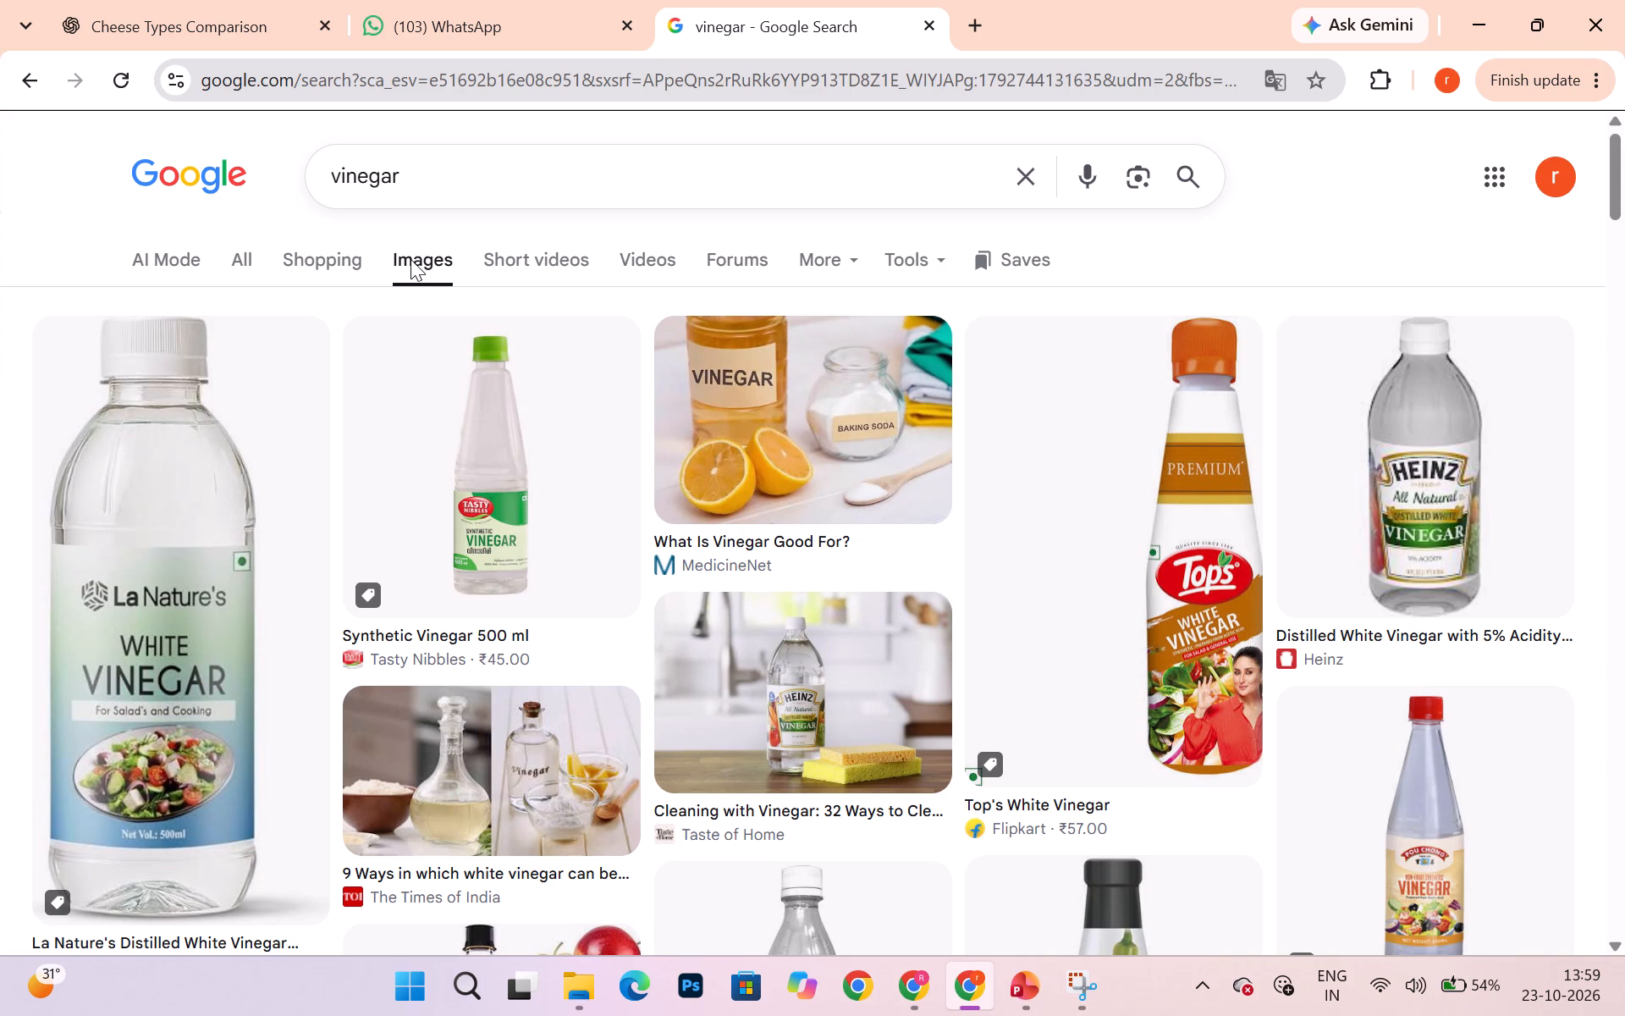
right_click(202, 467)
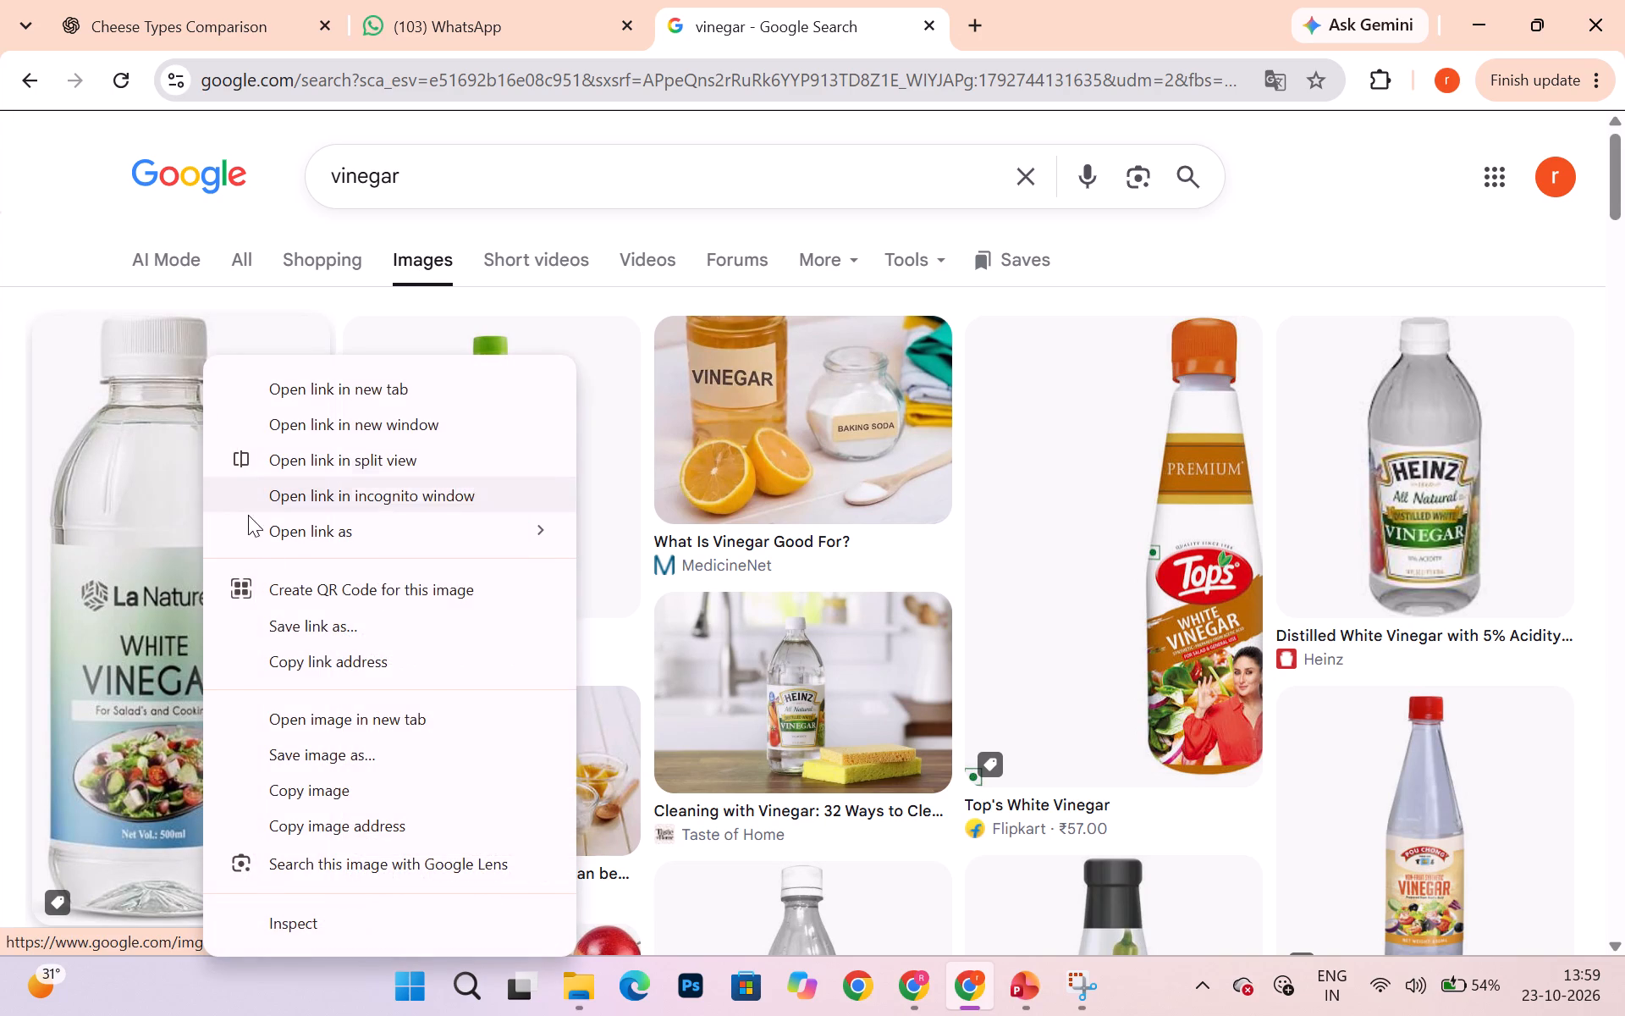
click(304, 787)
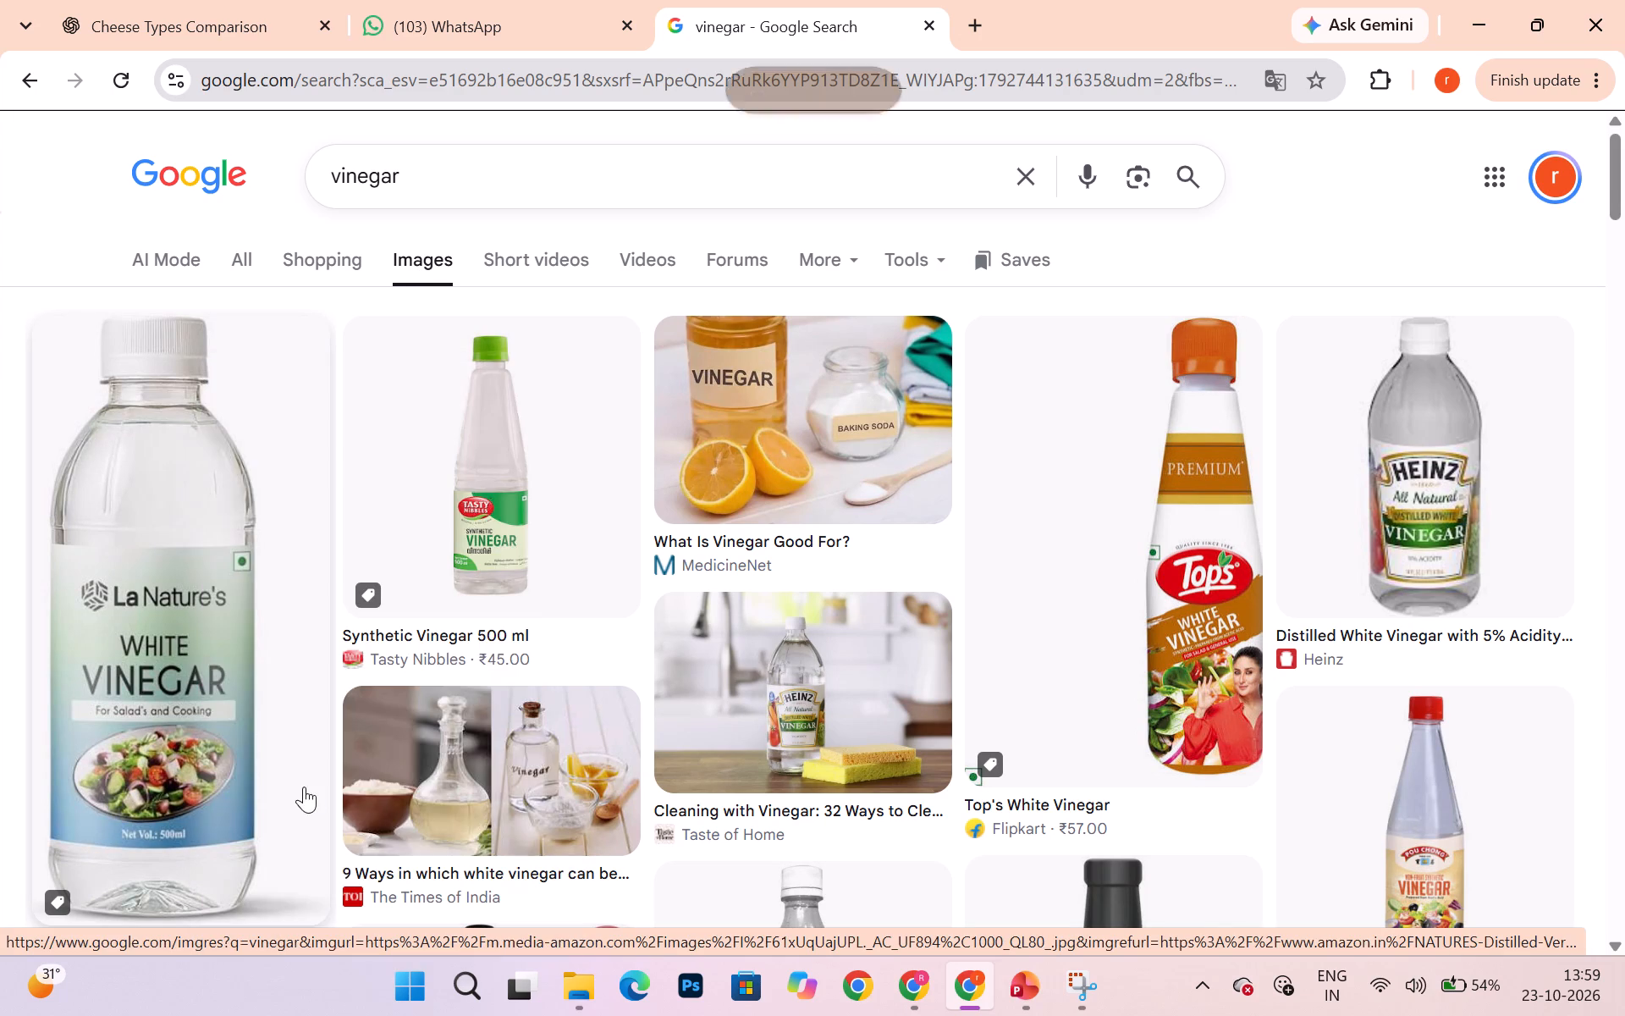
In PowerPoint, paste the bottle image on slide 20, enlarge it to about 17.12 × 8.56 cm and place it beside the vinegar sentence.
click(1024, 993)
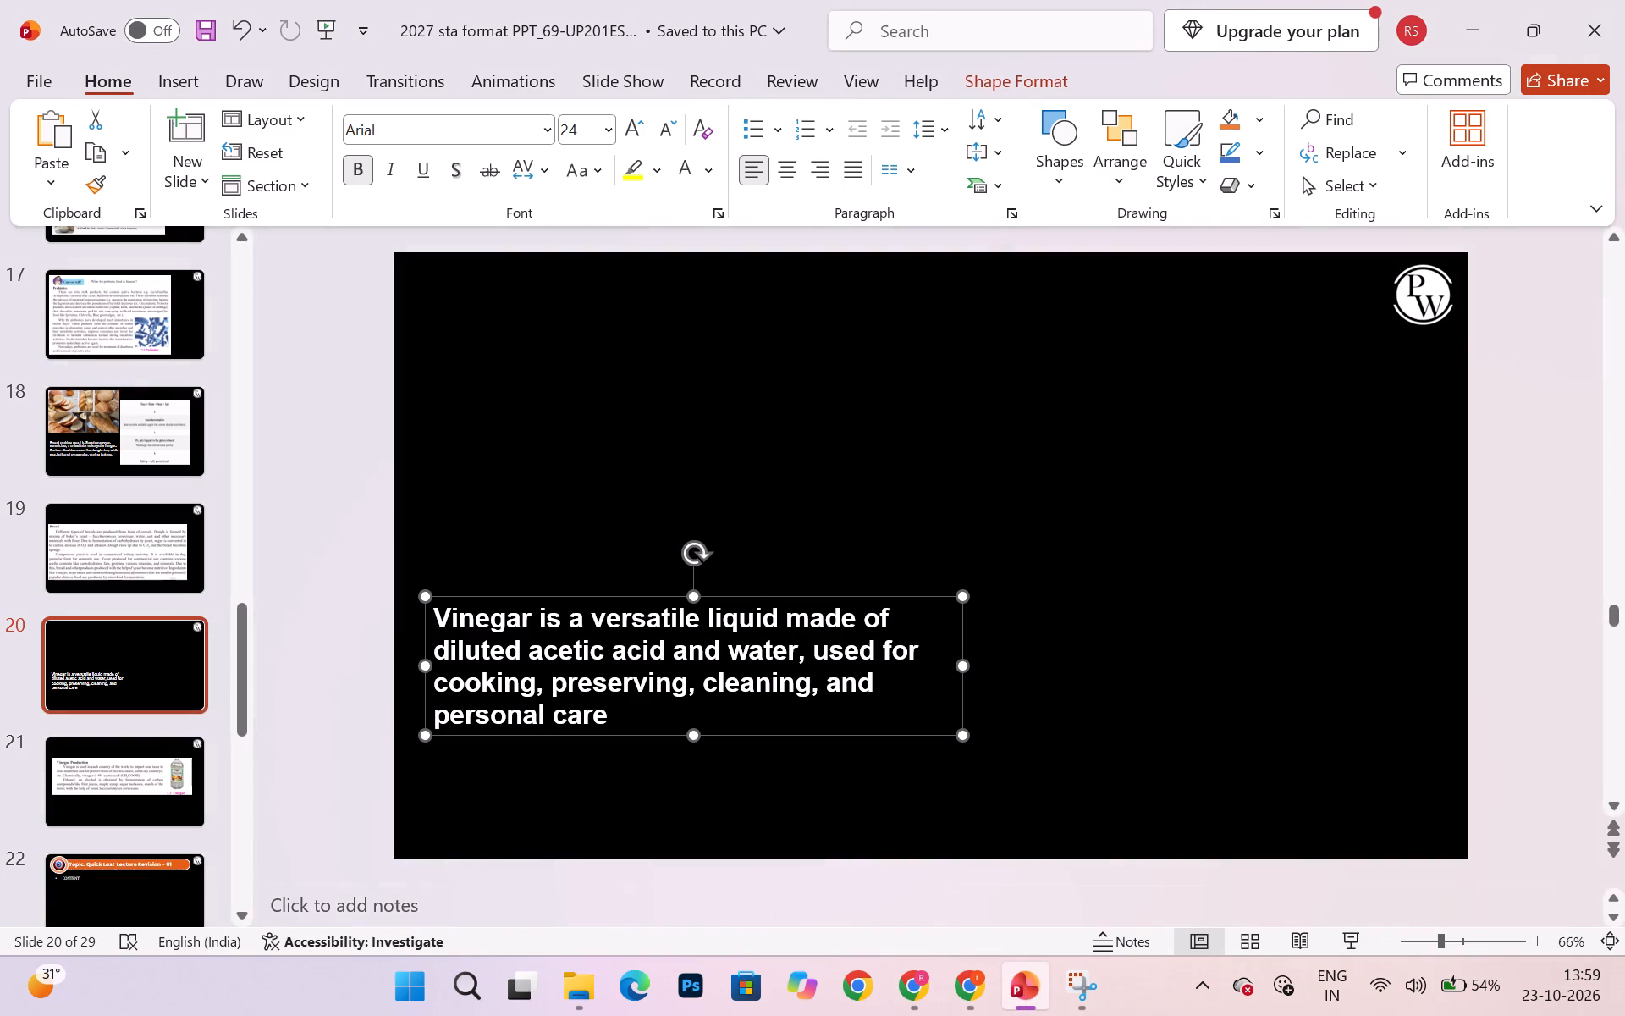
click(820, 403)
key(ctrl+v)
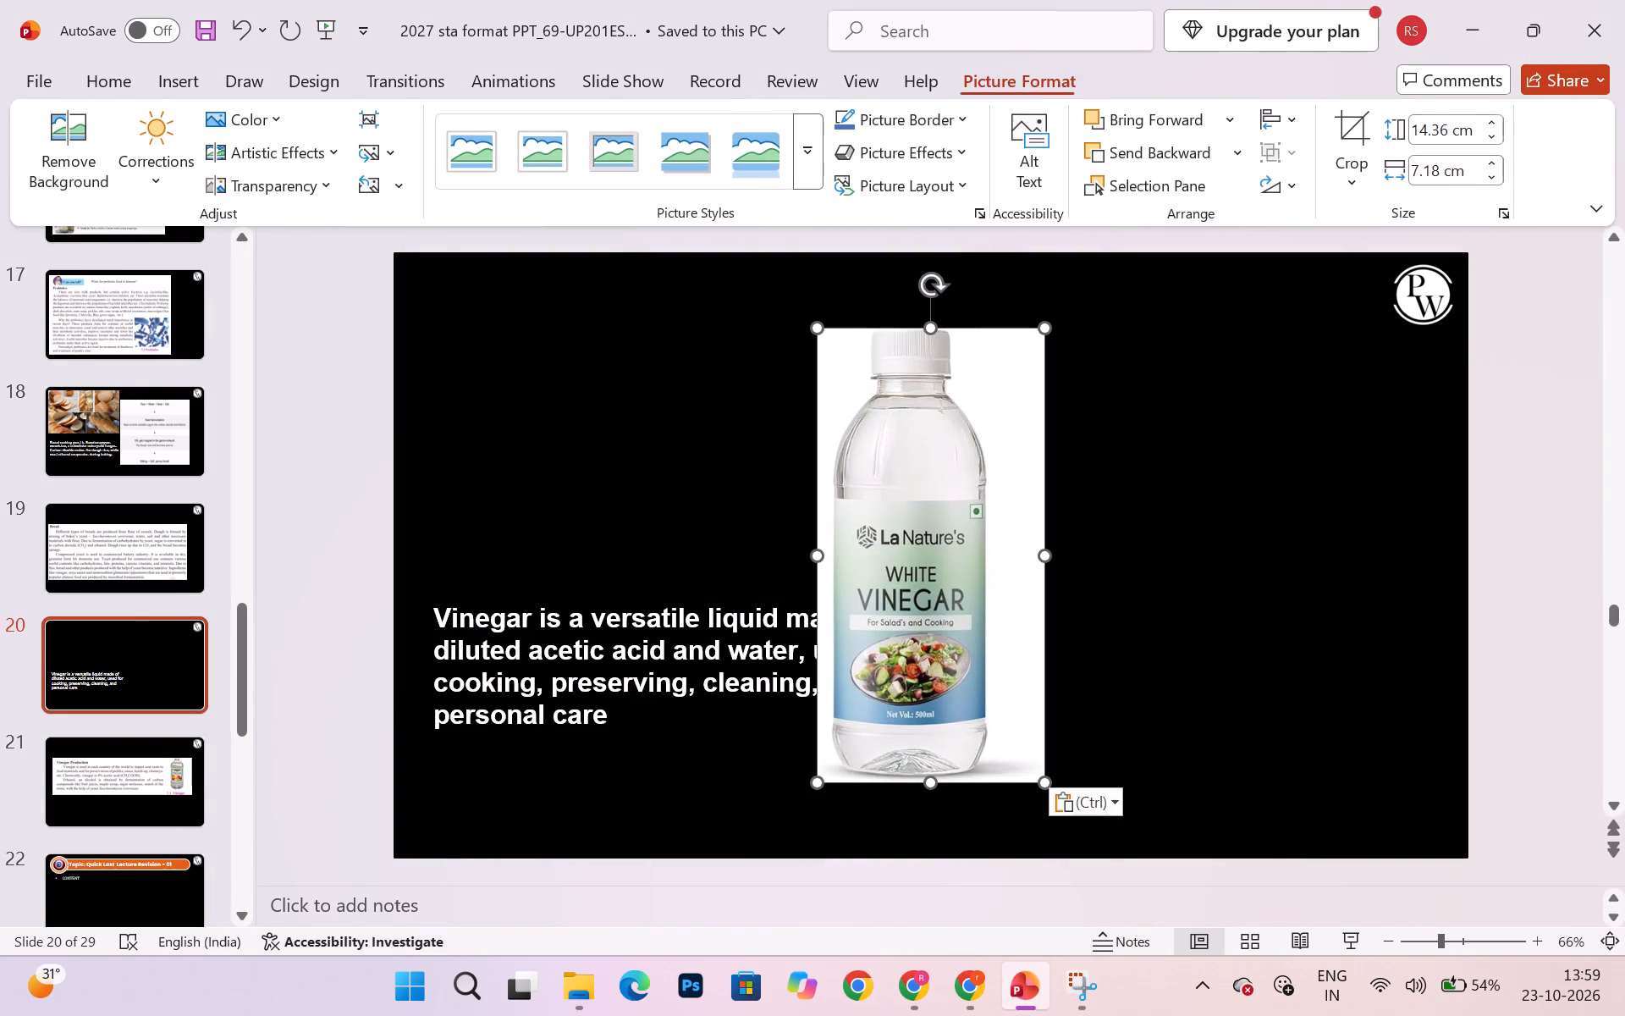
click(890, 410)
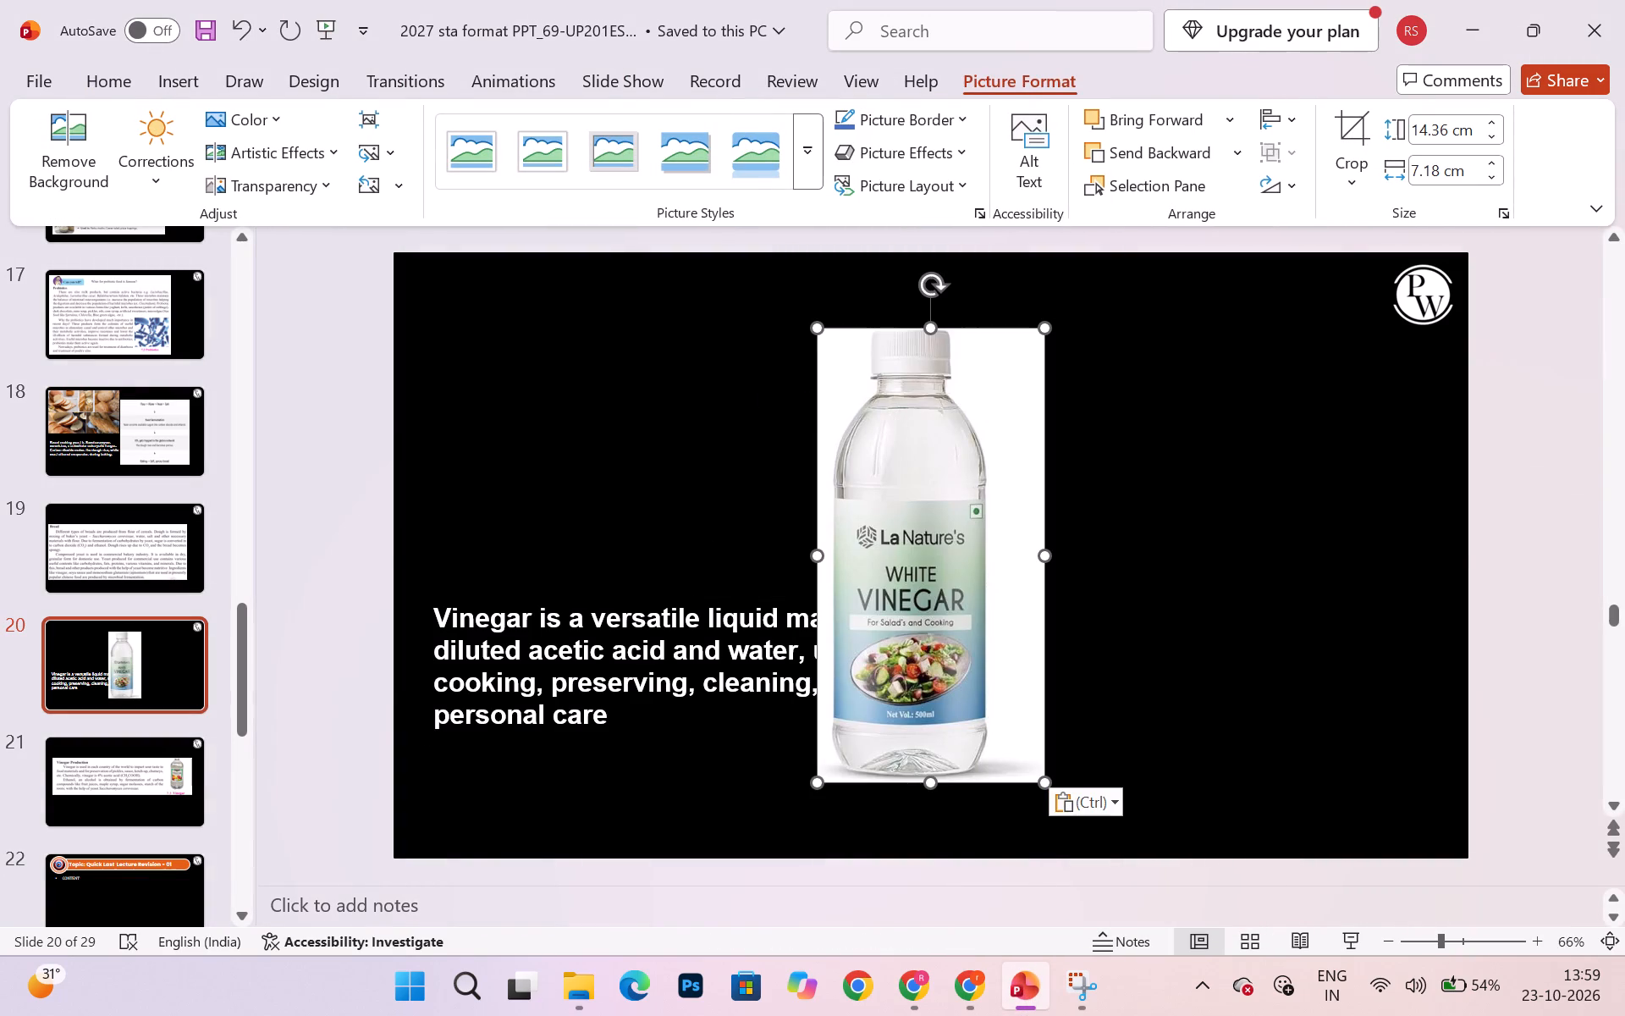
drag(933, 442, 1076, 447)
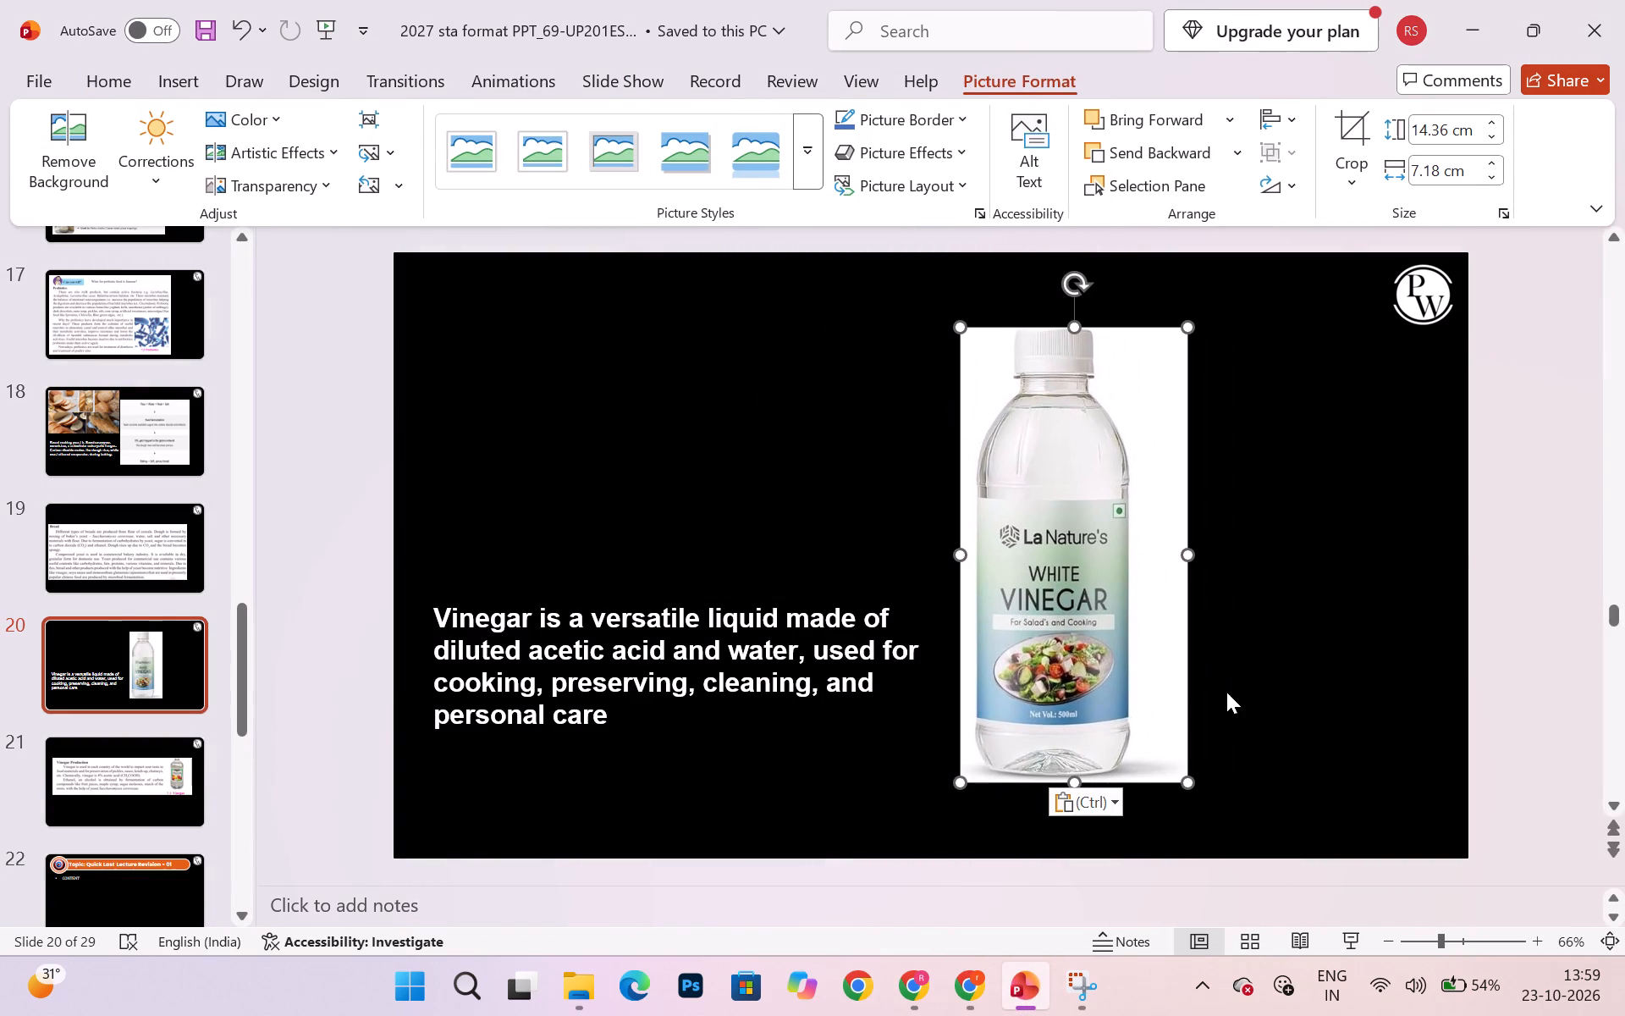
drag(1193, 781, 1231, 801)
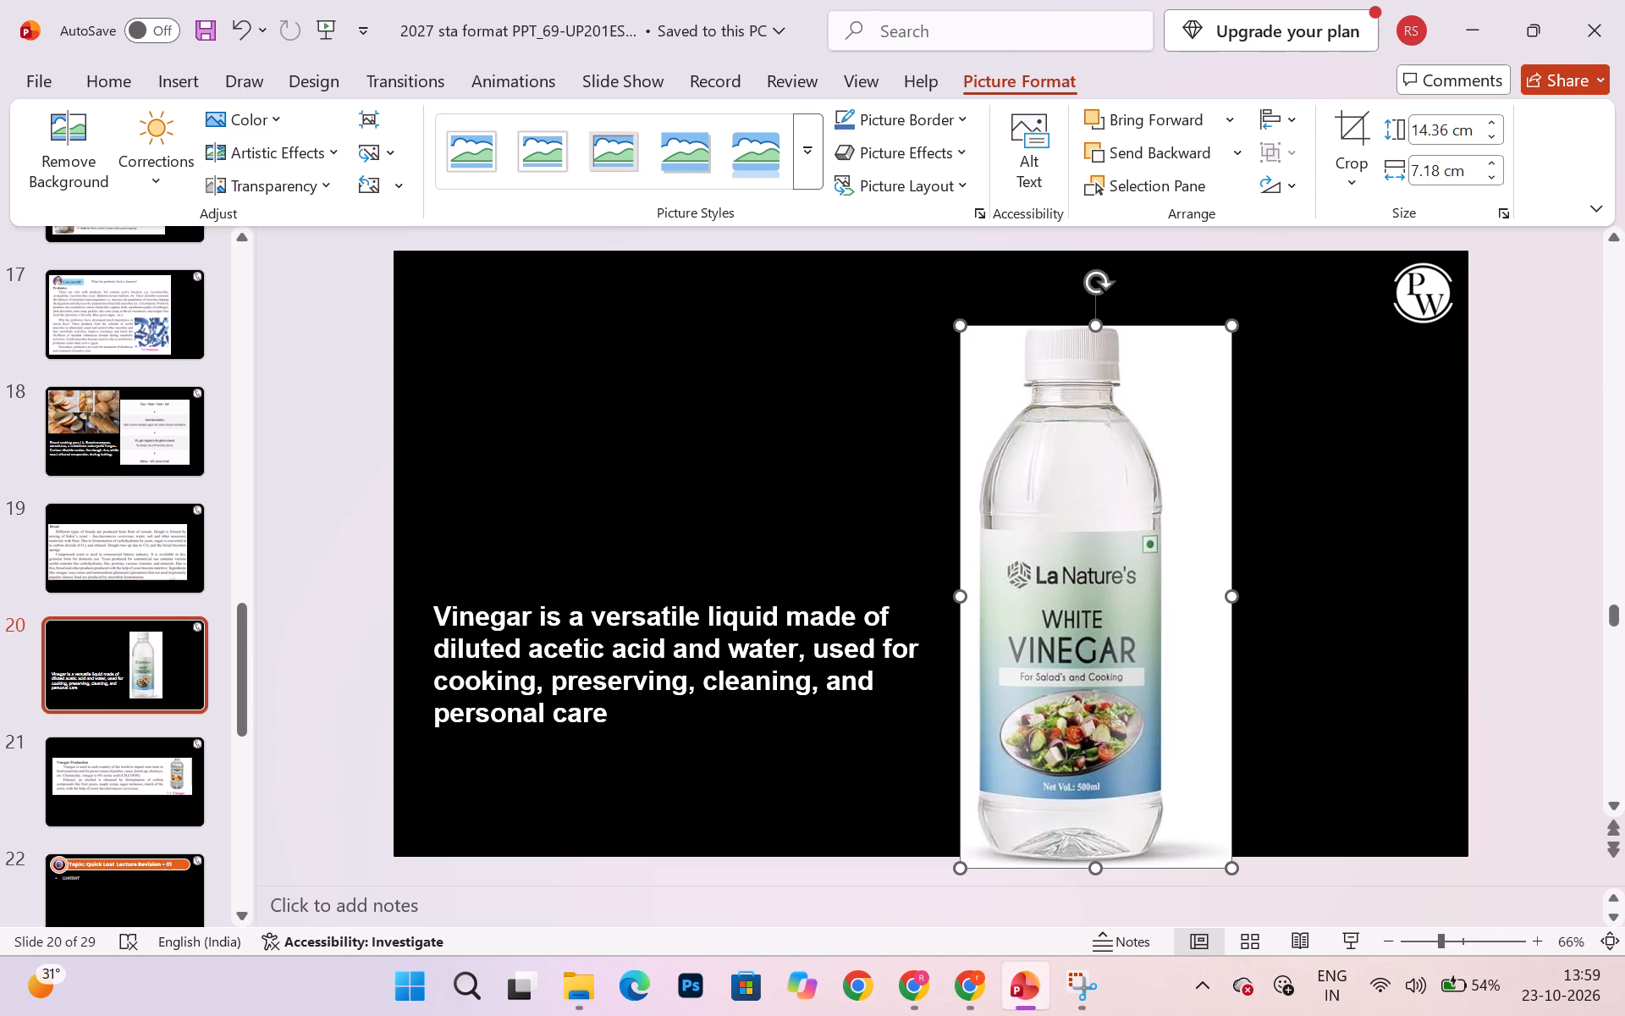
drag(1122, 718, 1116, 657)
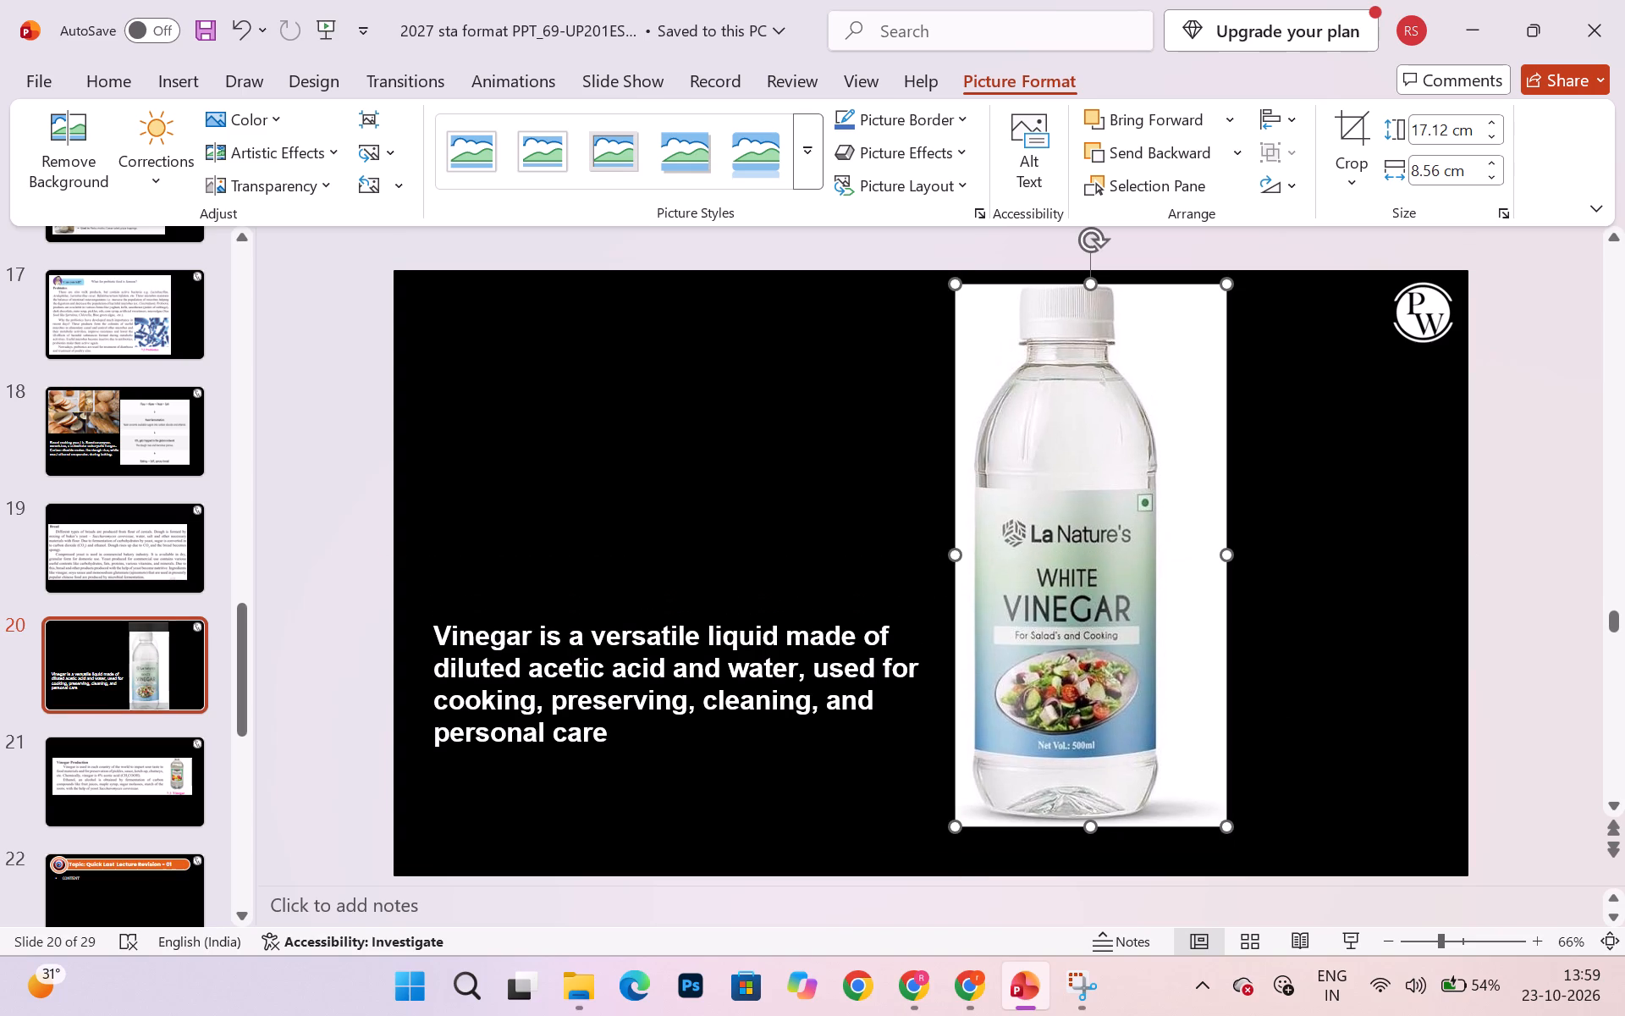
click(1307, 732)
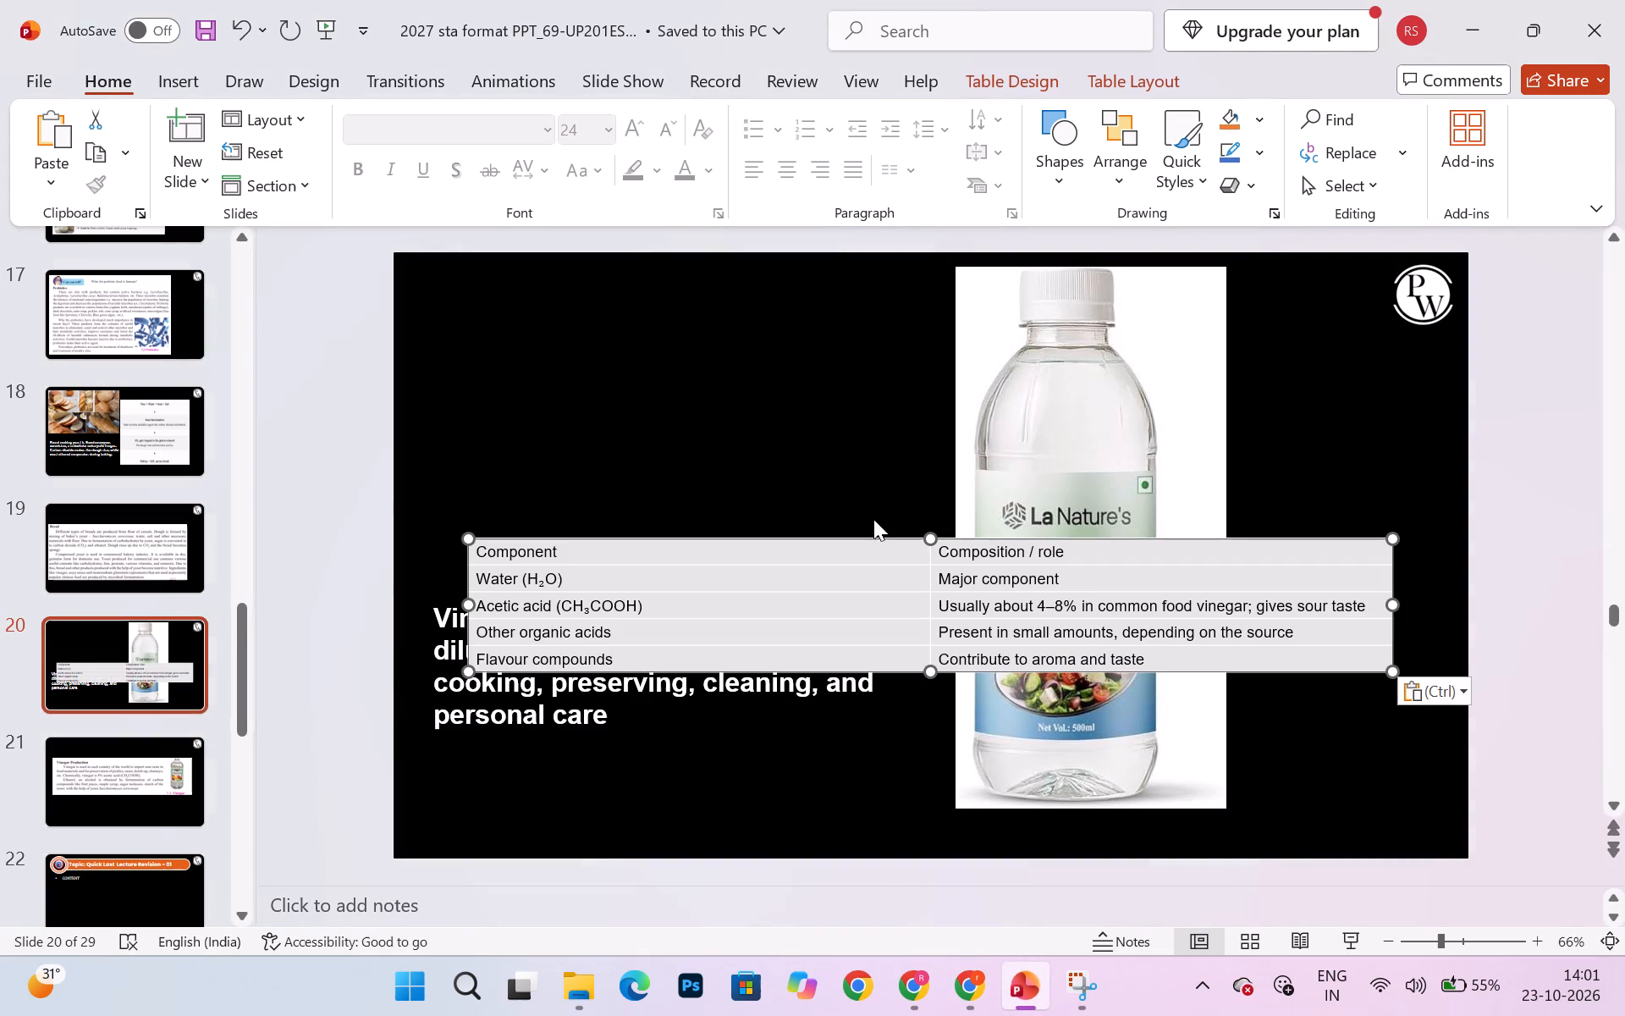
Move the composition table above the vinegar sentence and narrow it to fit beside the bottle picture.
drag(867, 538, 807, 365)
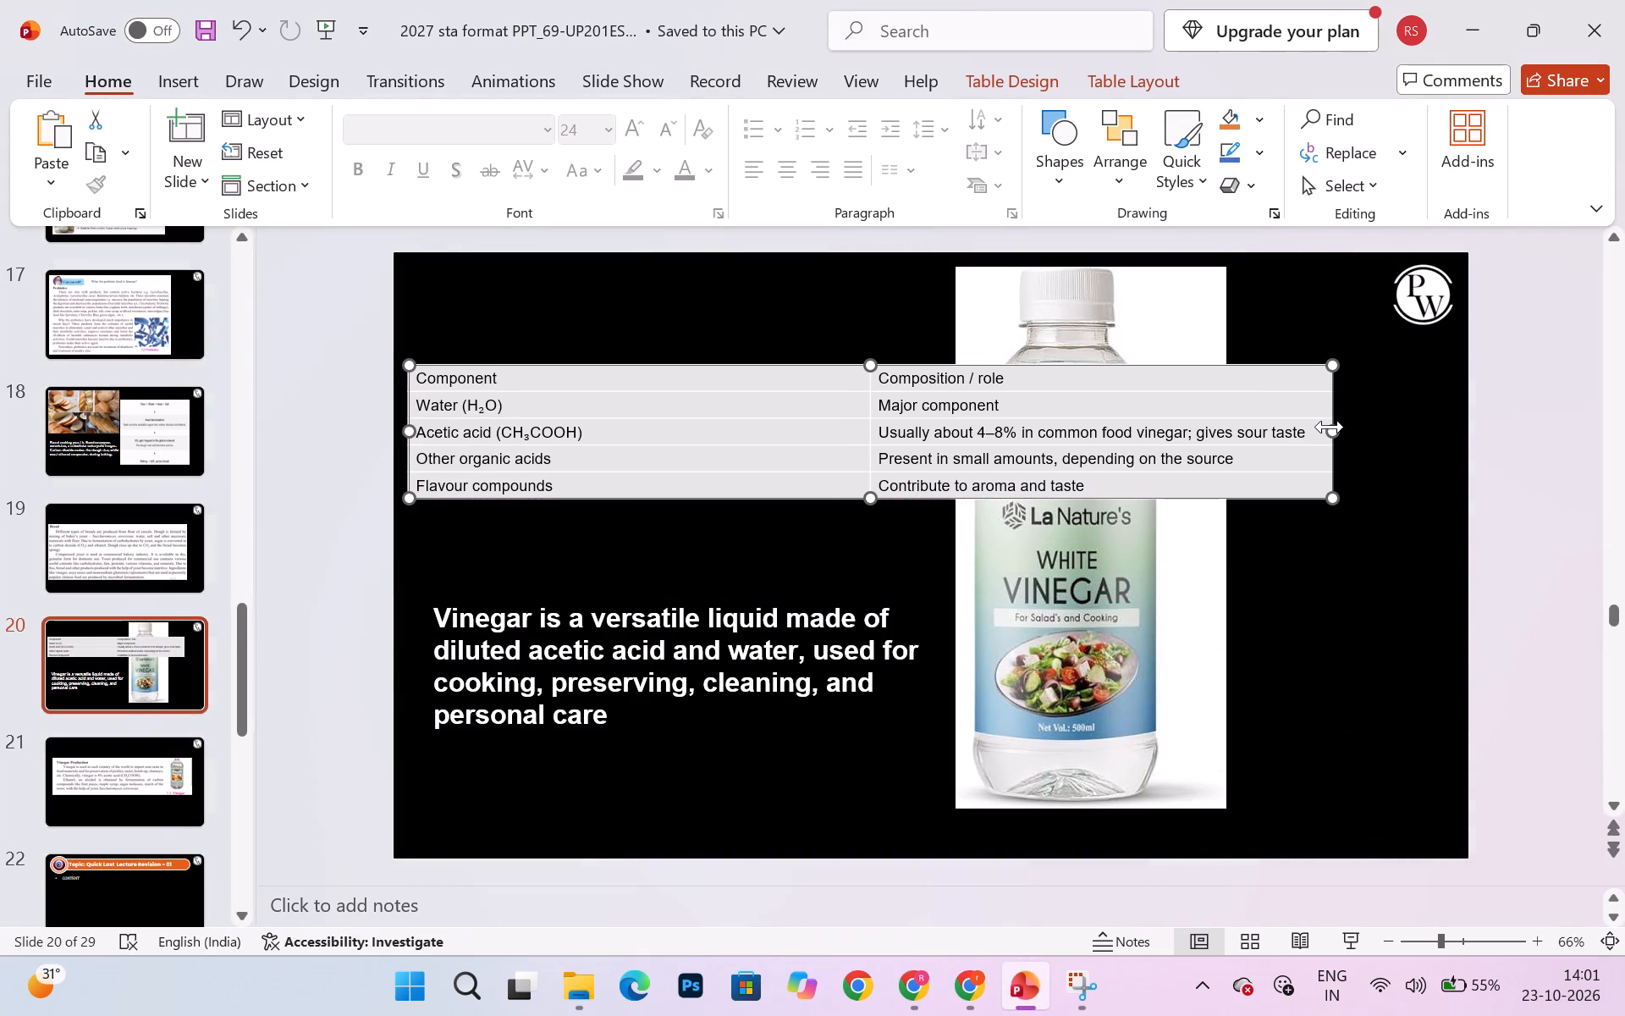
drag(1327, 427, 939, 522)
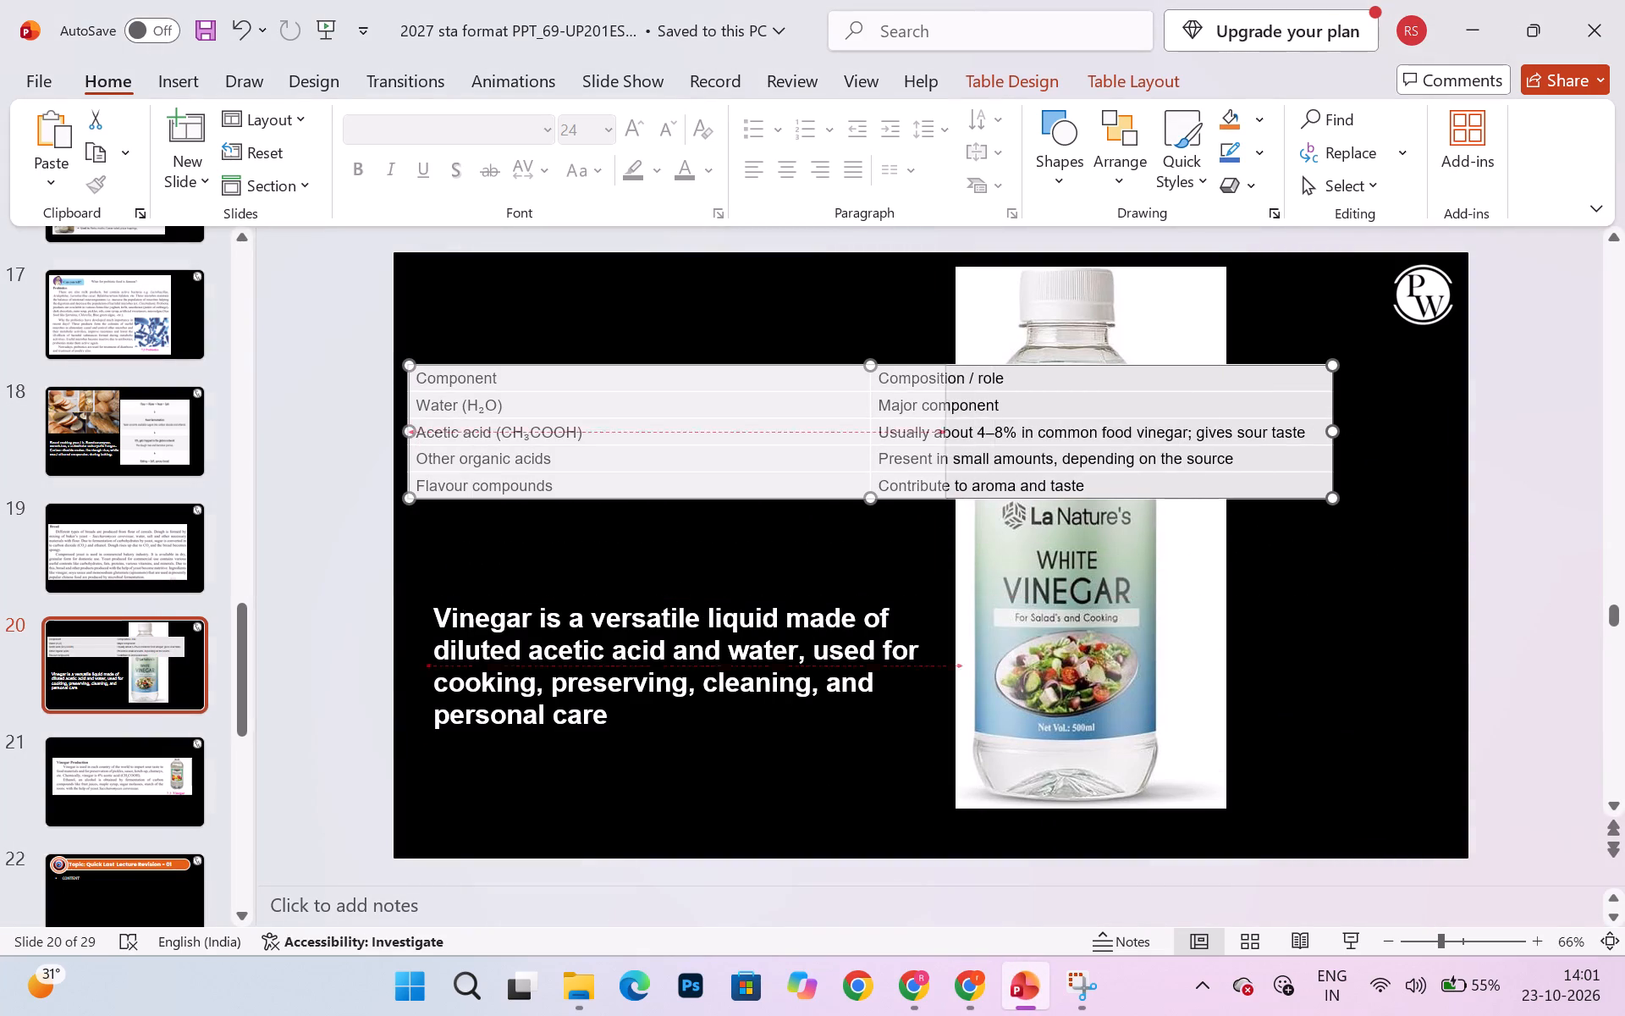
drag(939, 522, 917, 533)
Make all text in the composition table white and bold.
click(743, 492)
key(ctrl+a)
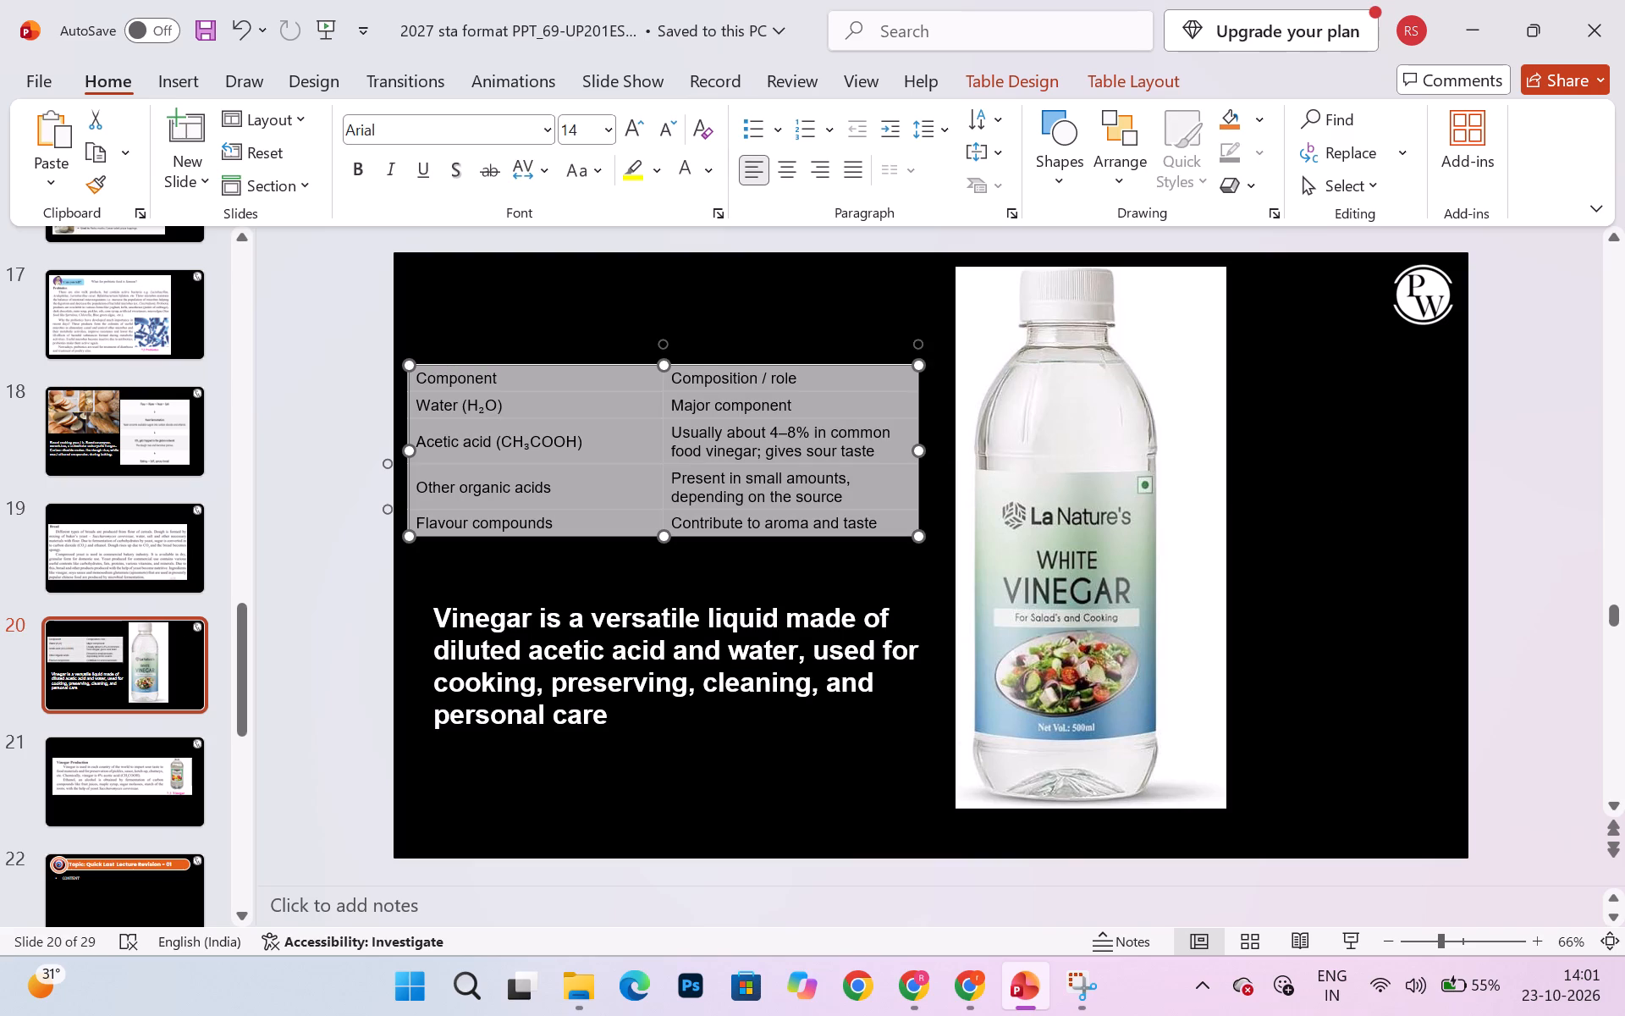
click(715, 175)
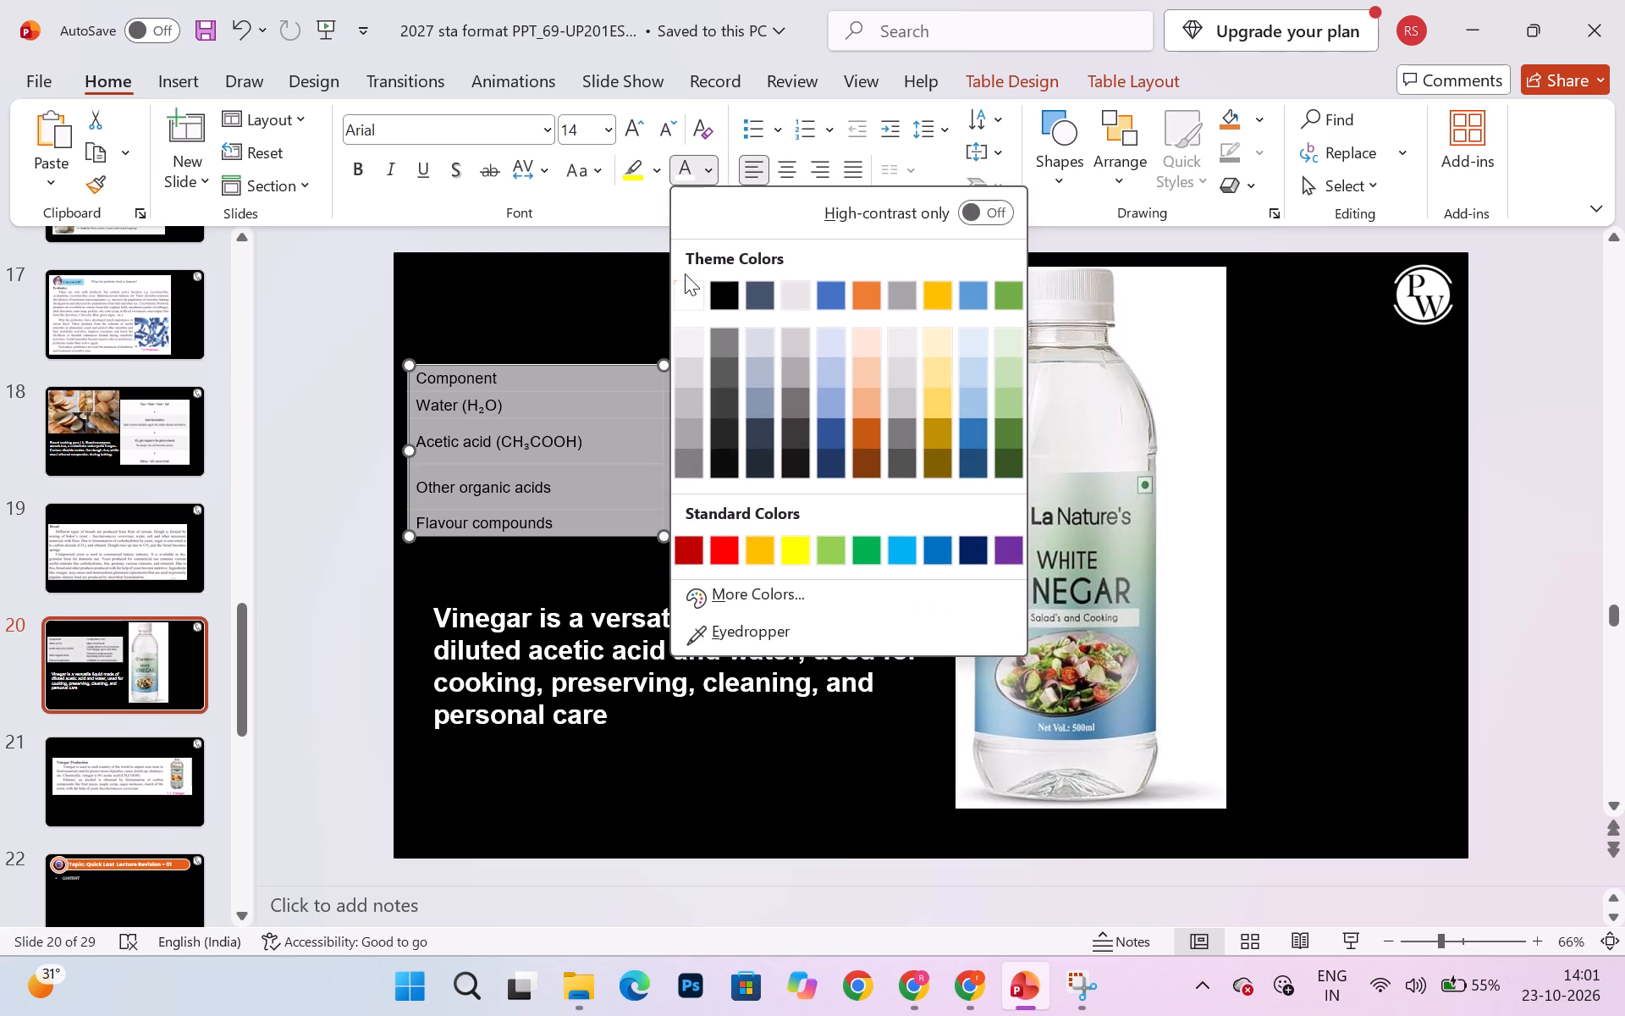
click(687, 293)
click(361, 173)
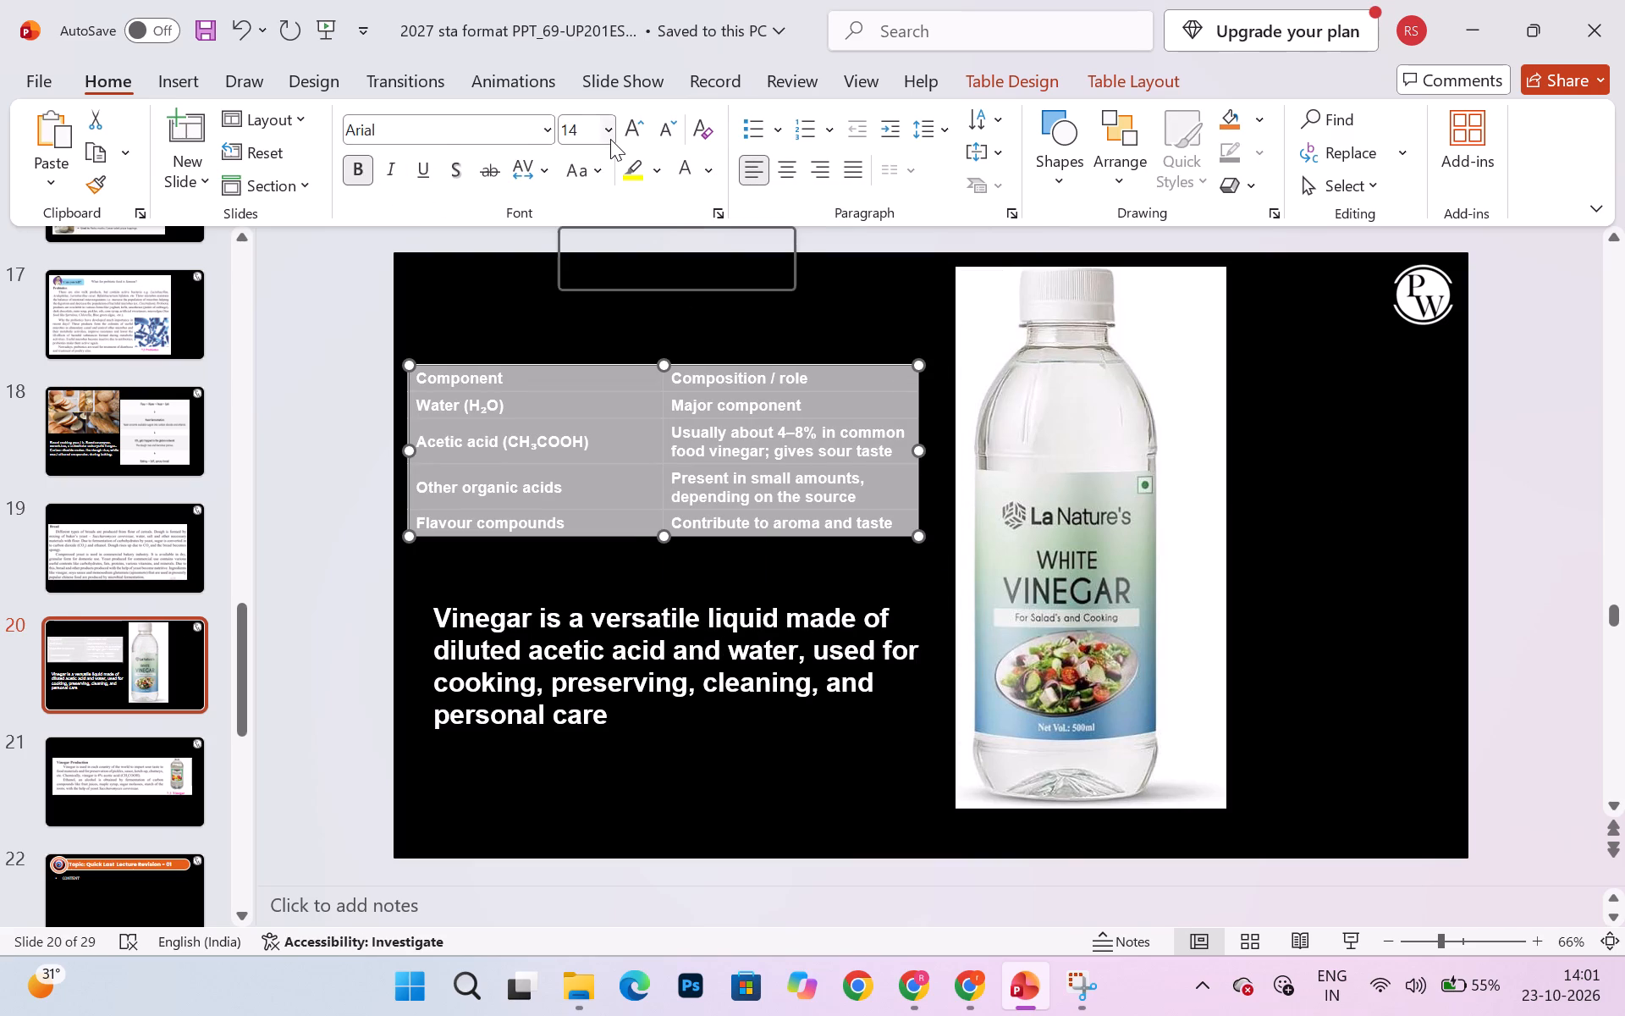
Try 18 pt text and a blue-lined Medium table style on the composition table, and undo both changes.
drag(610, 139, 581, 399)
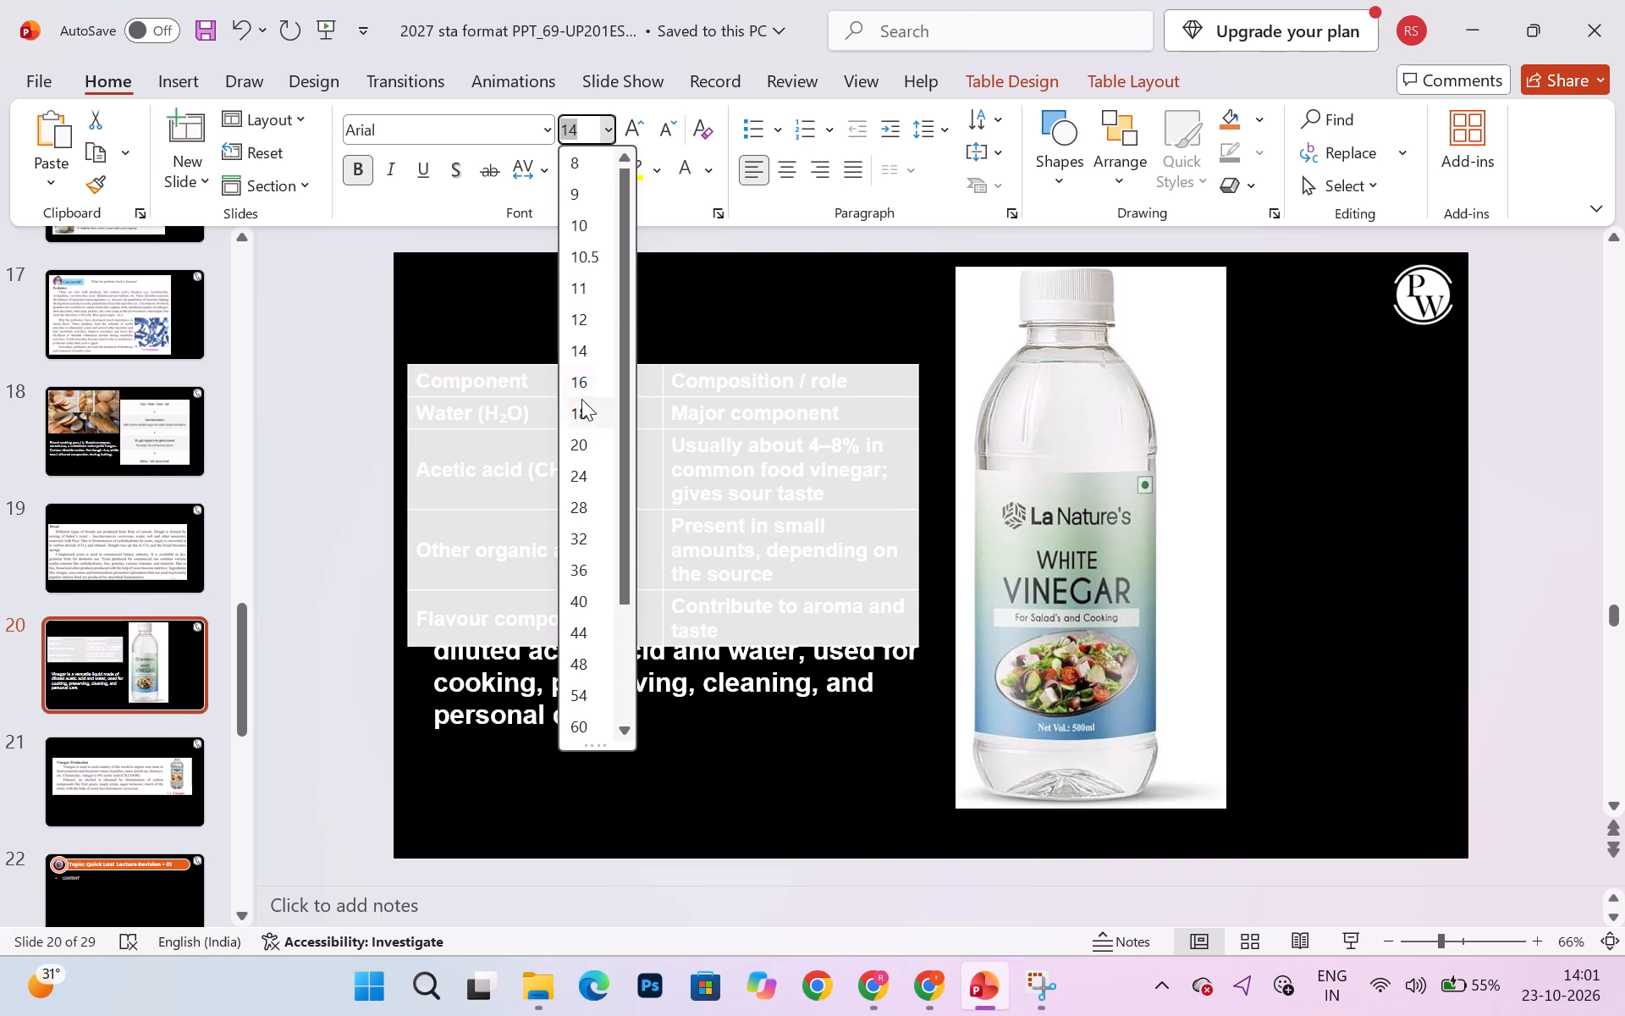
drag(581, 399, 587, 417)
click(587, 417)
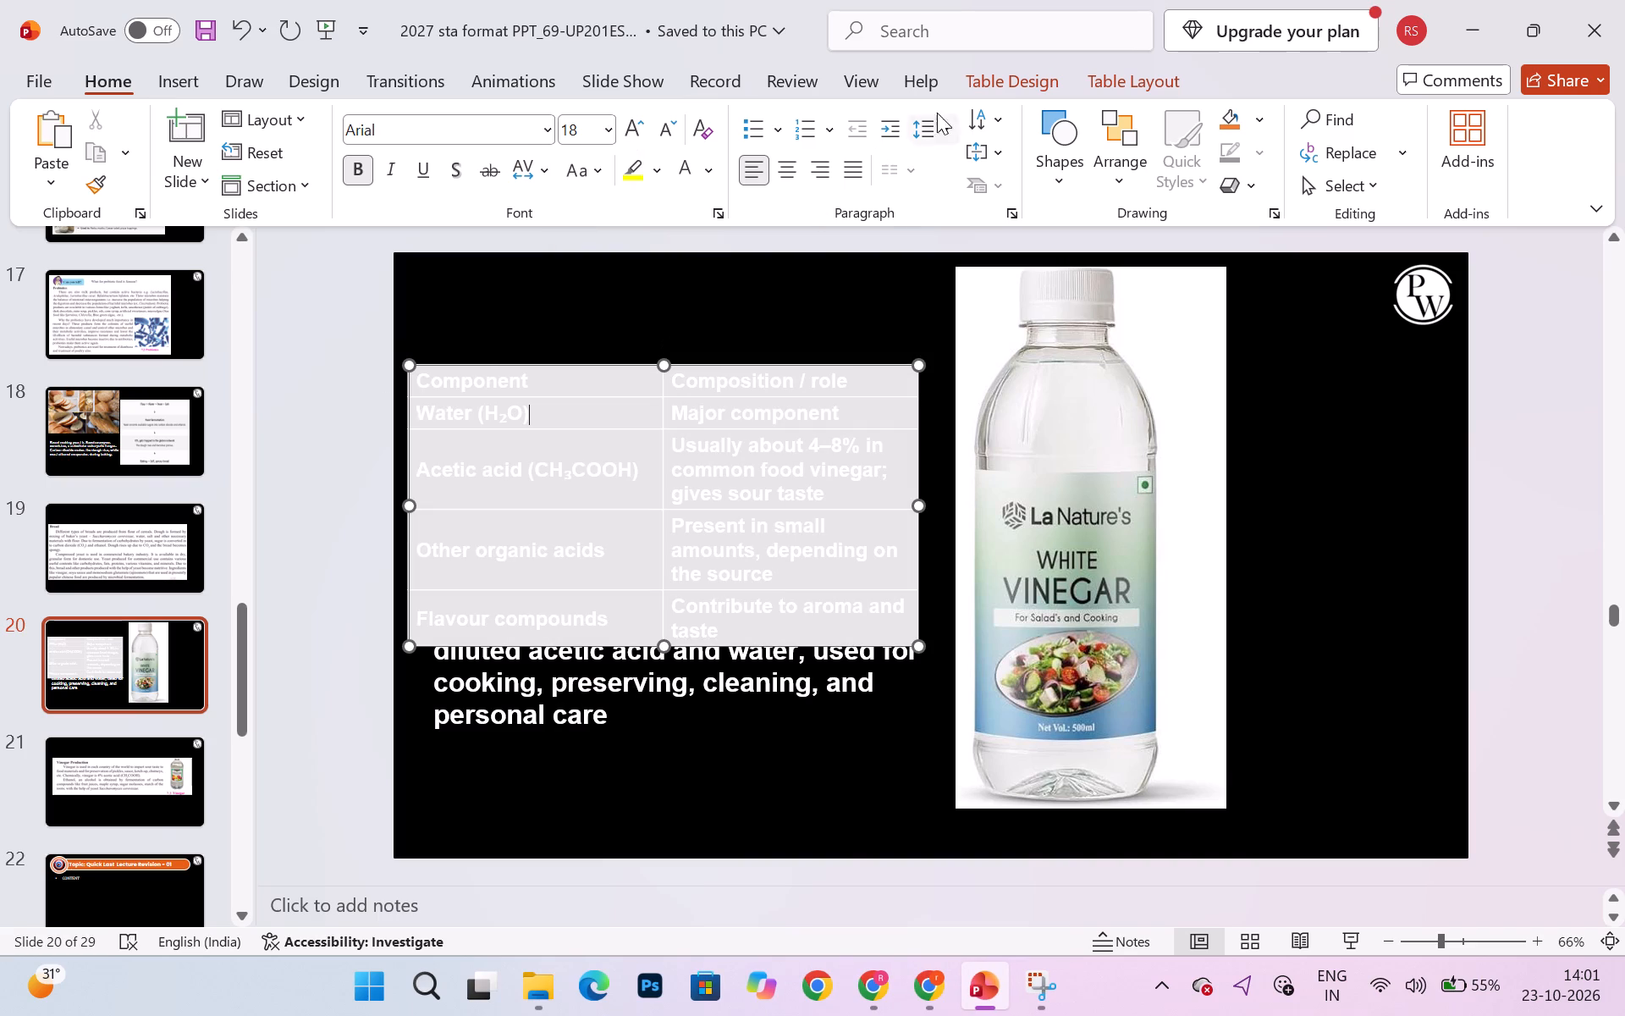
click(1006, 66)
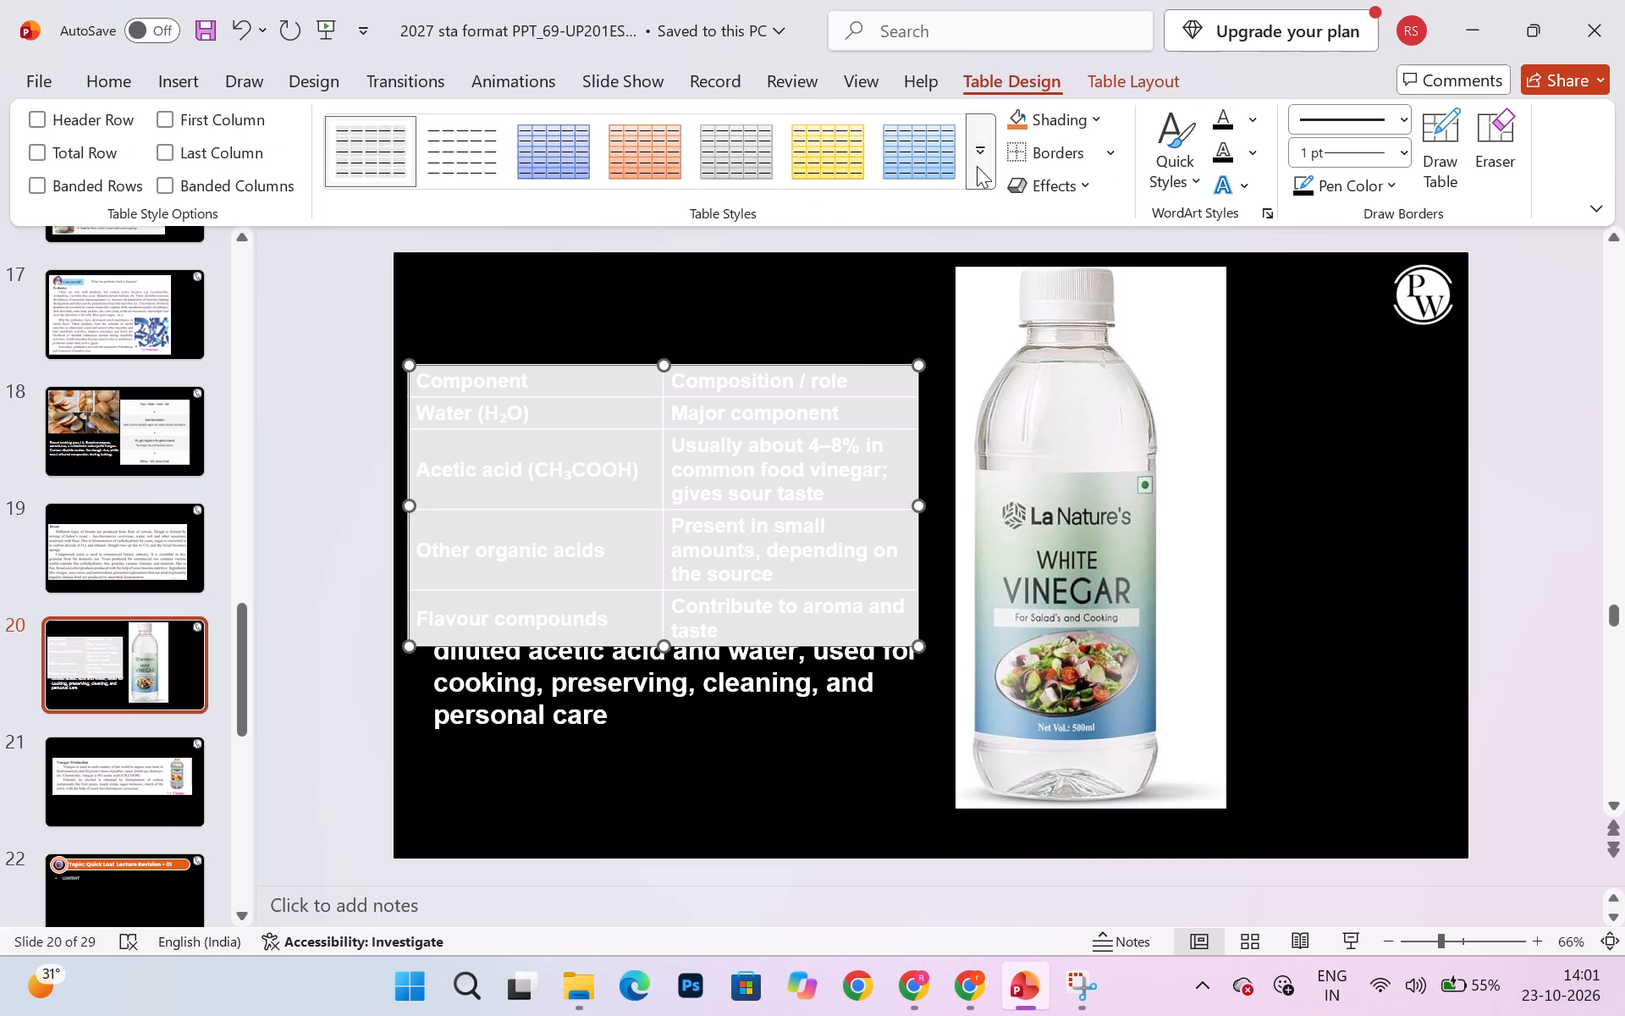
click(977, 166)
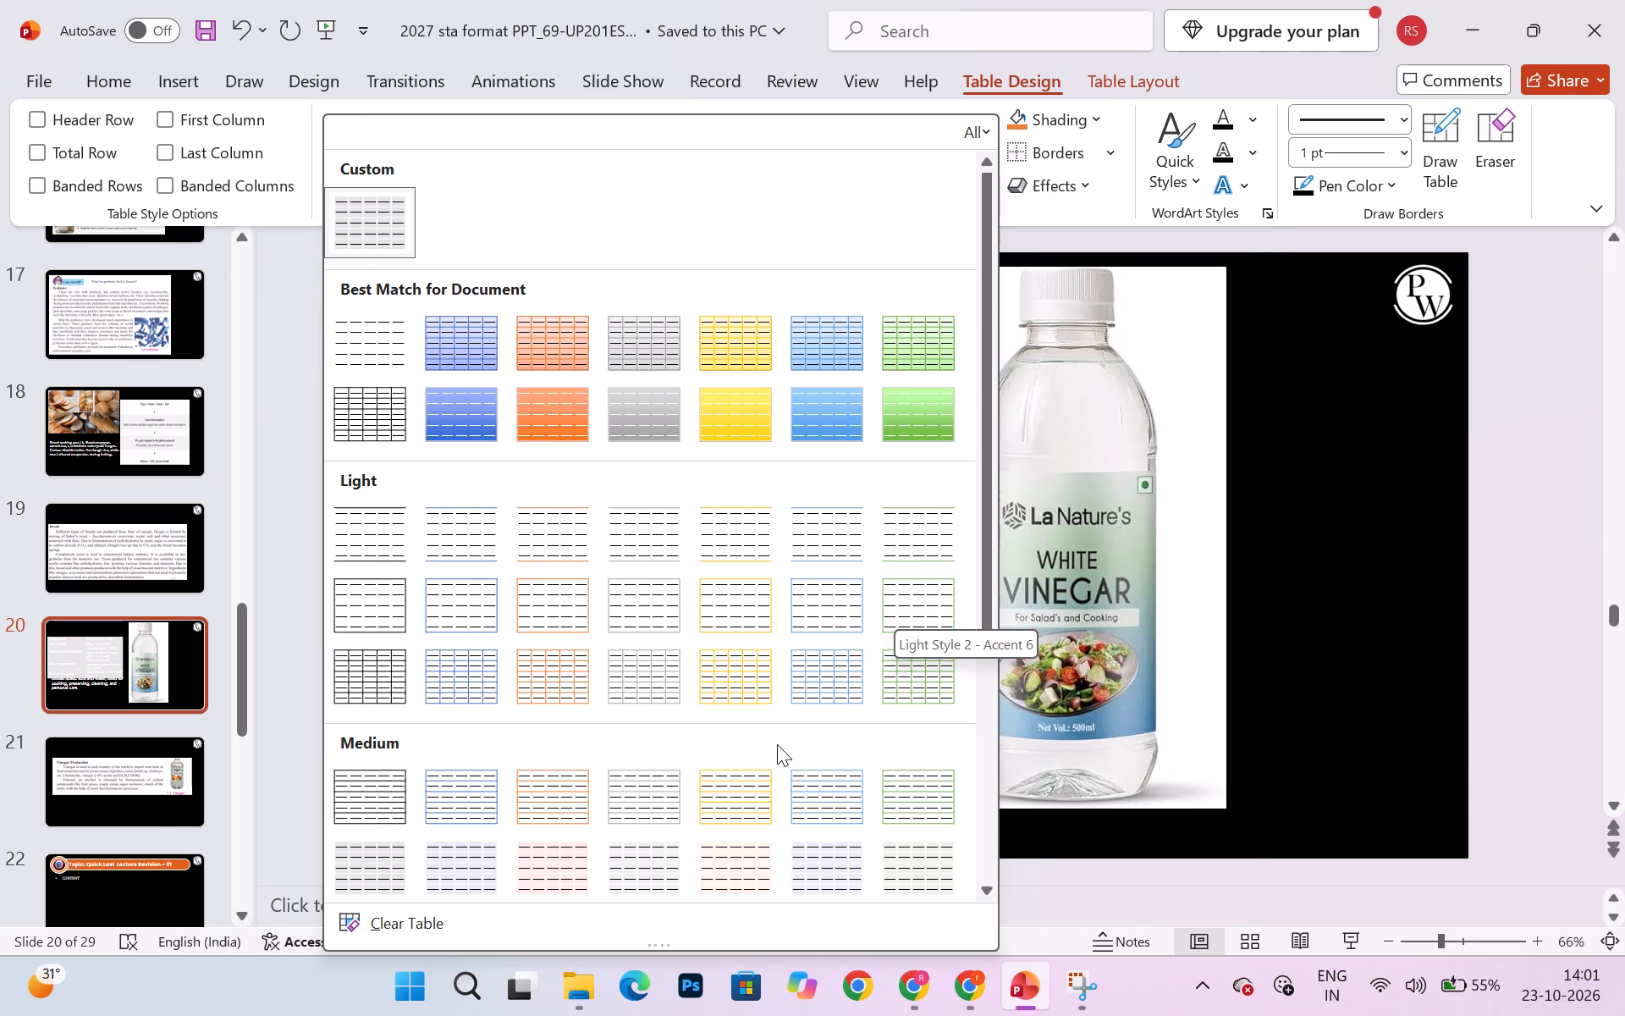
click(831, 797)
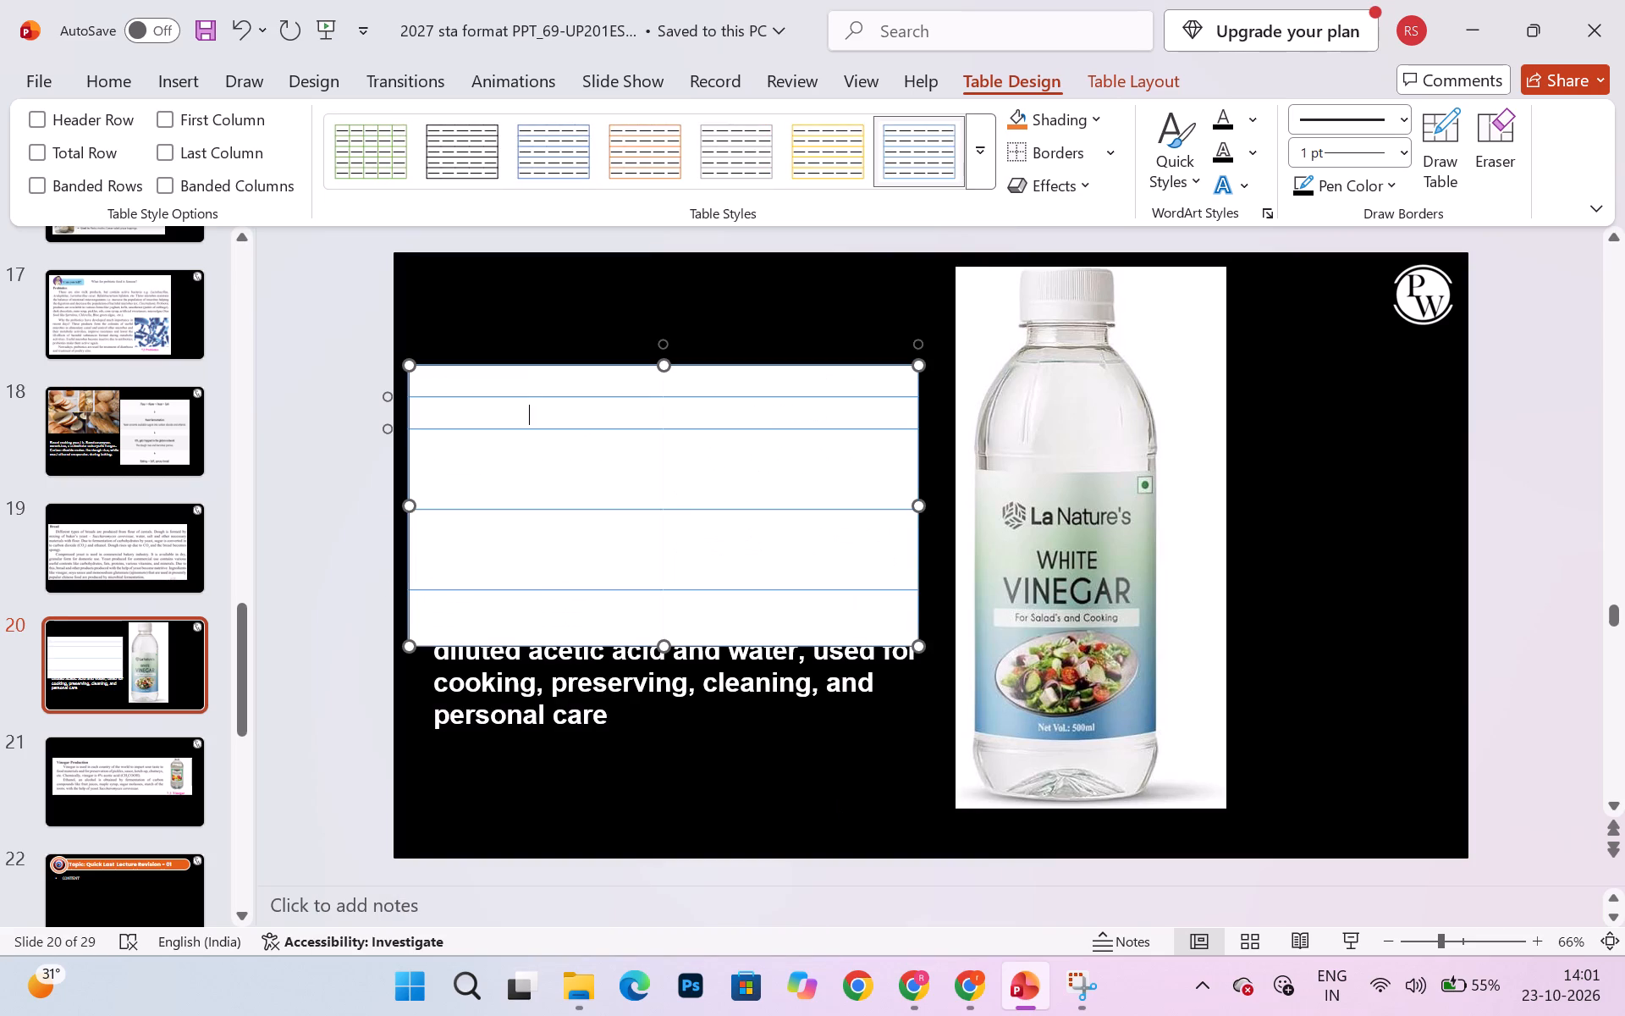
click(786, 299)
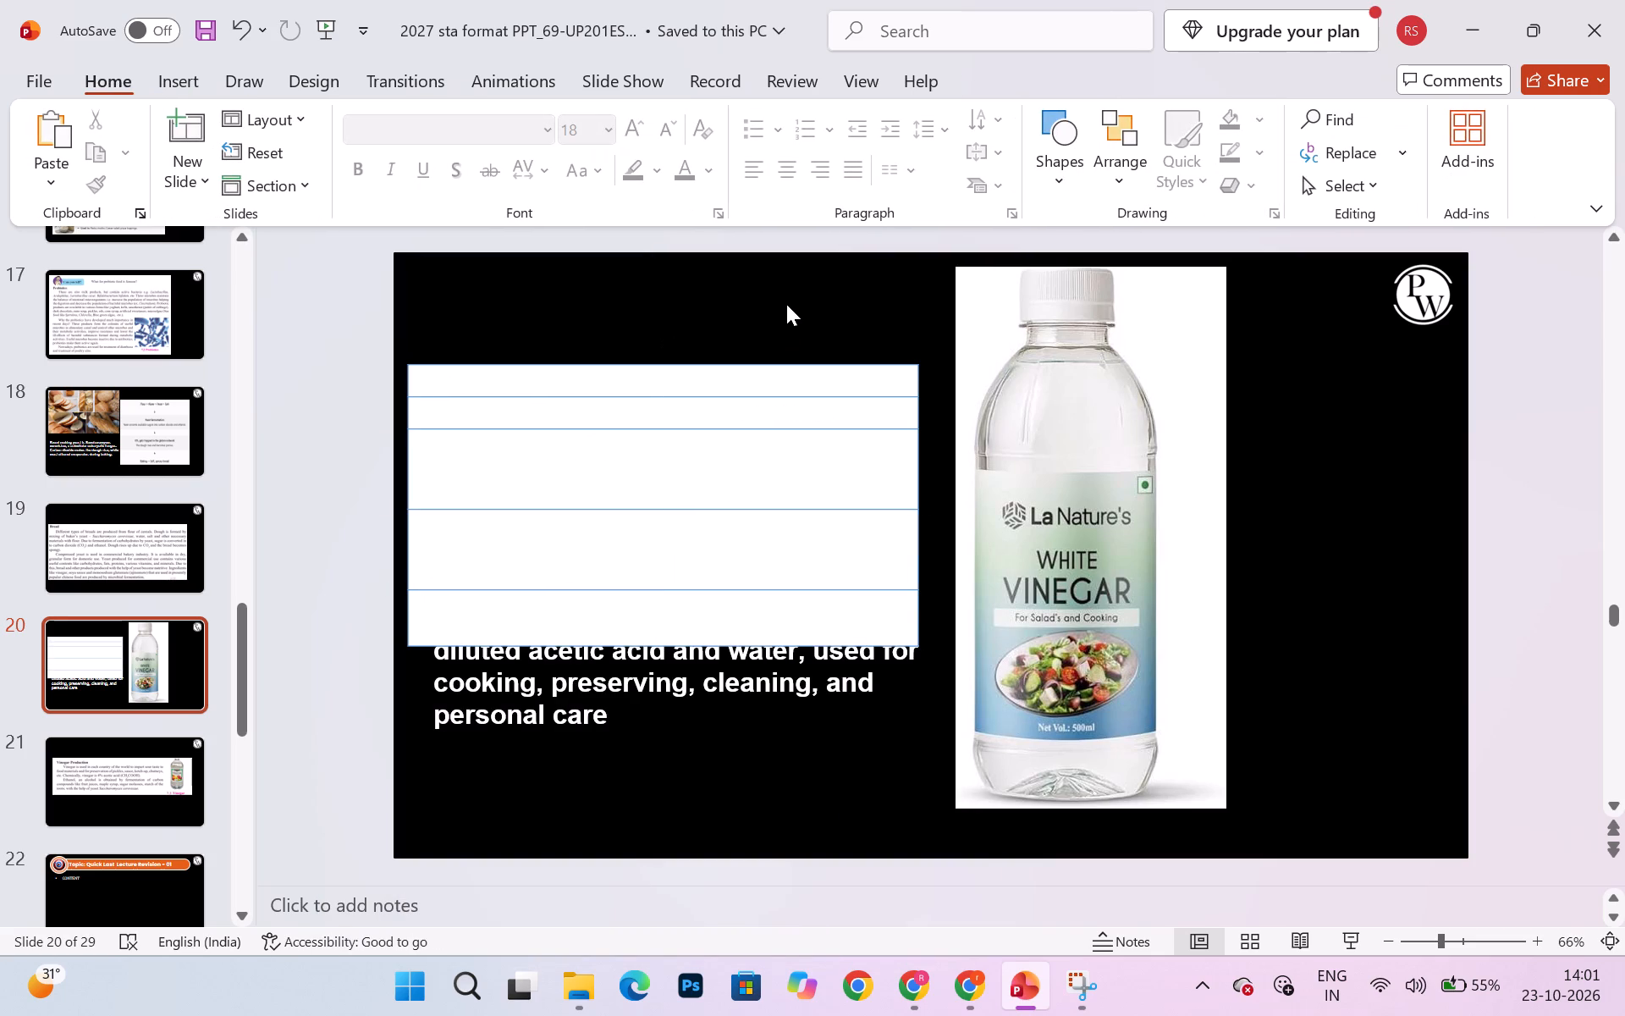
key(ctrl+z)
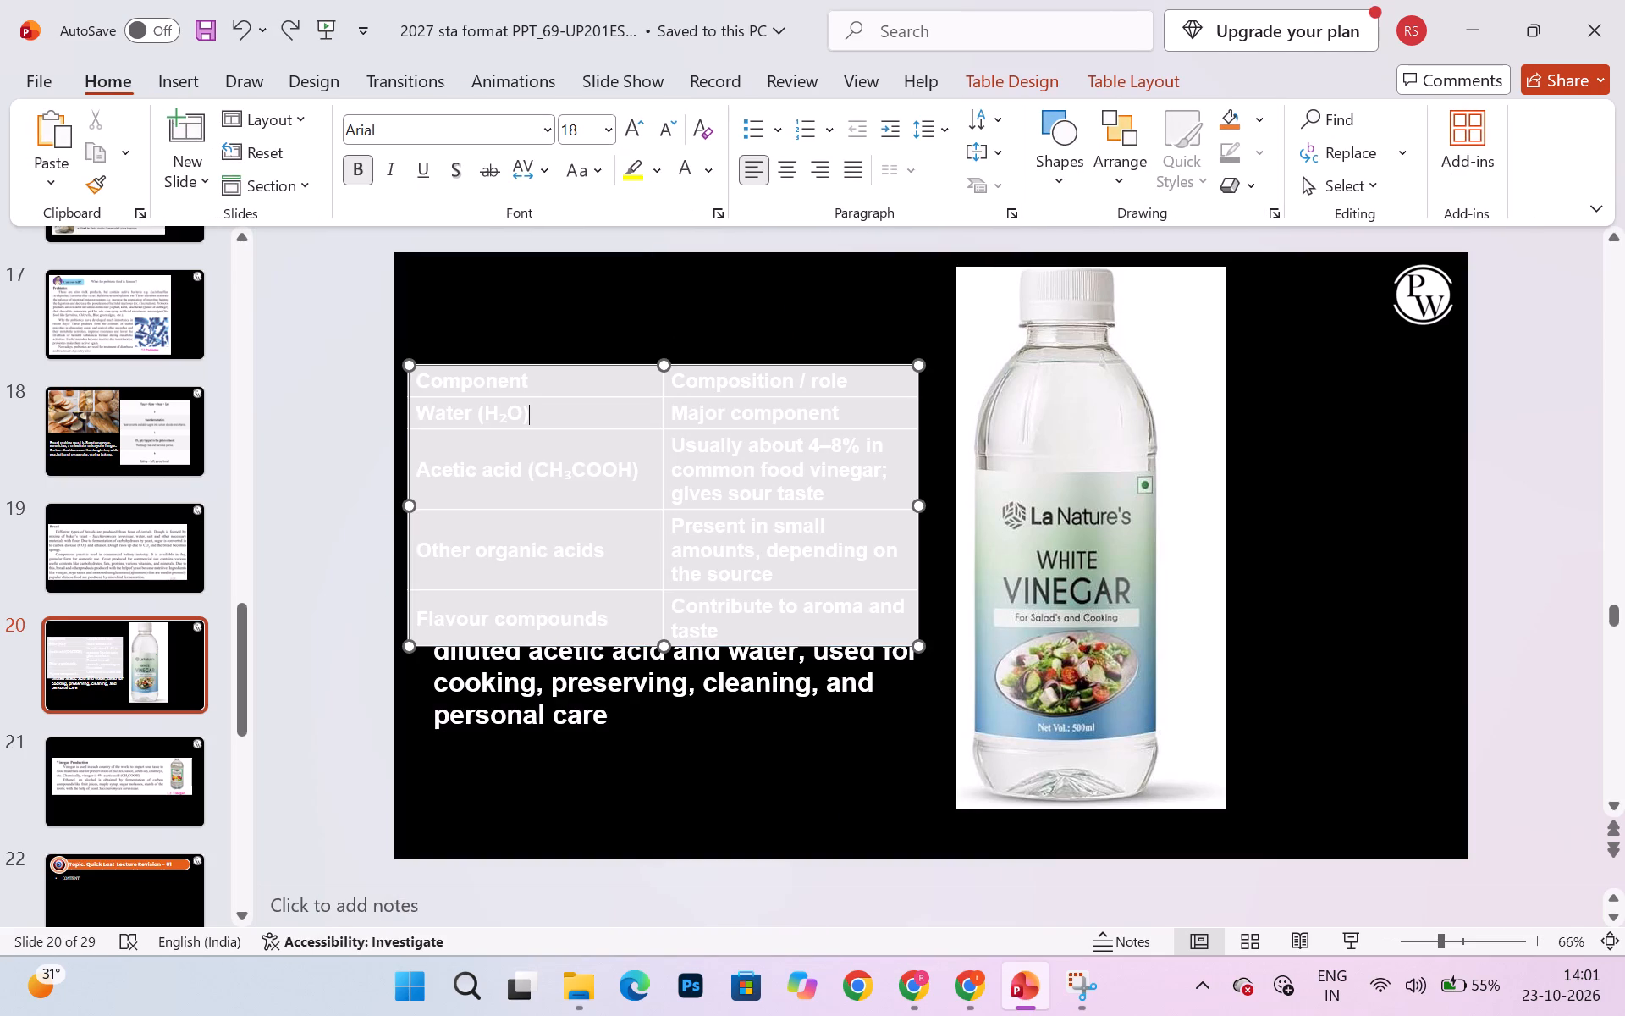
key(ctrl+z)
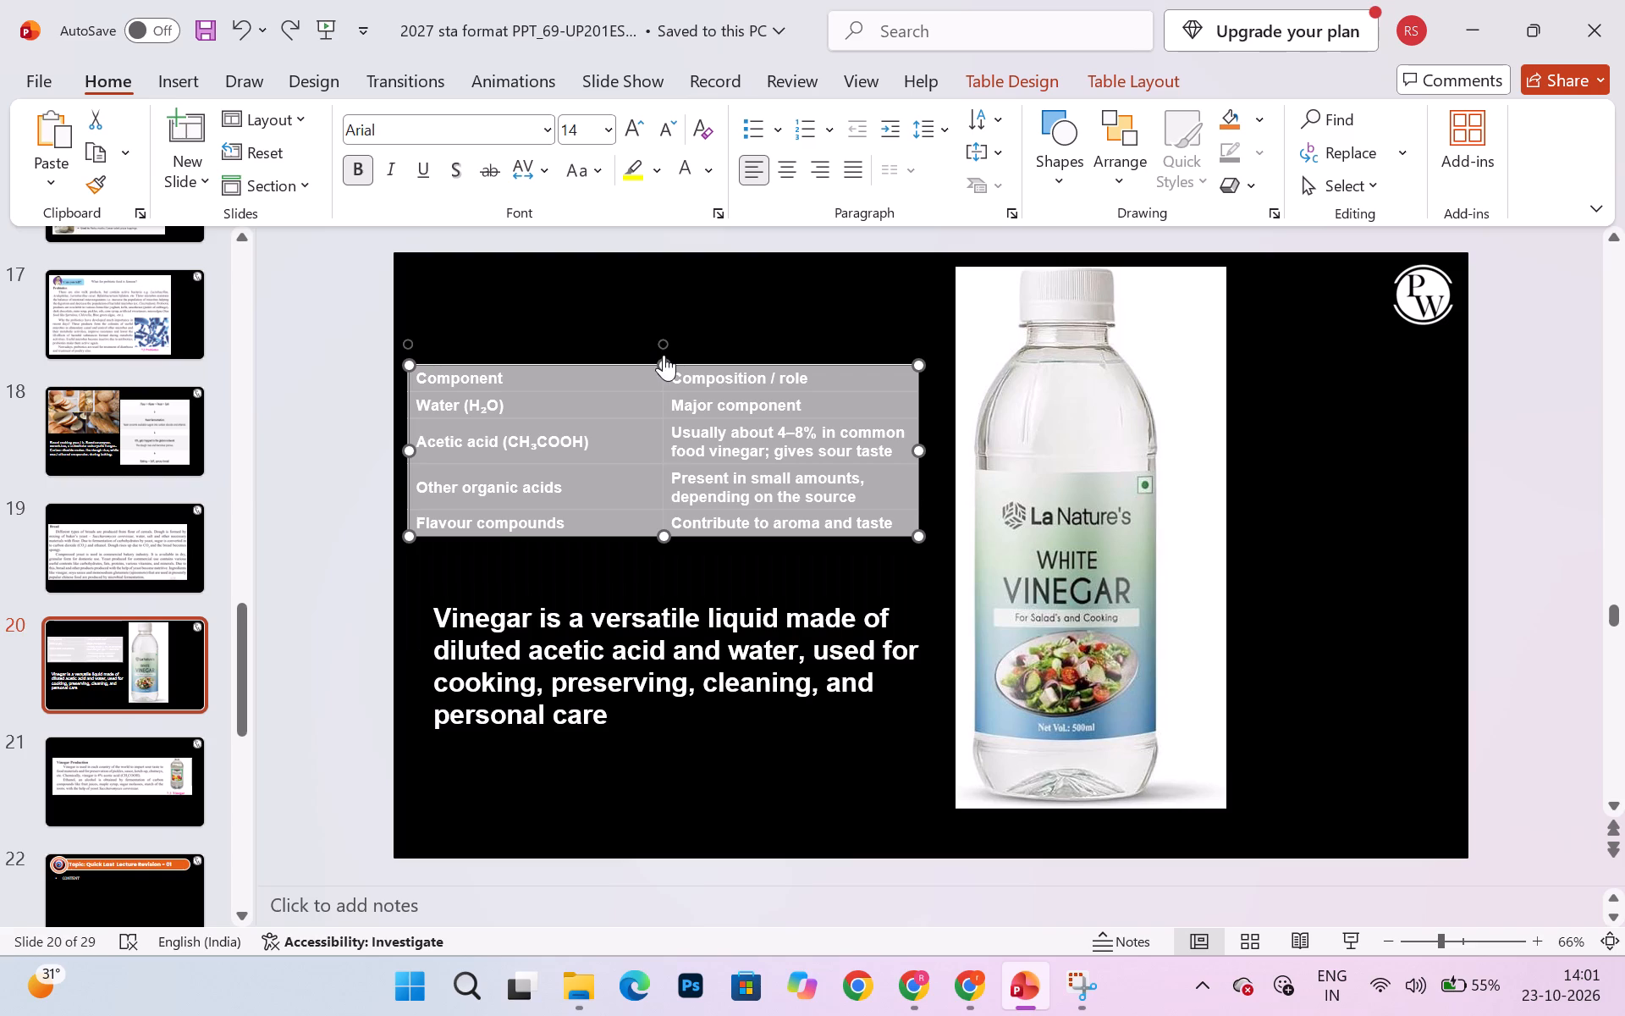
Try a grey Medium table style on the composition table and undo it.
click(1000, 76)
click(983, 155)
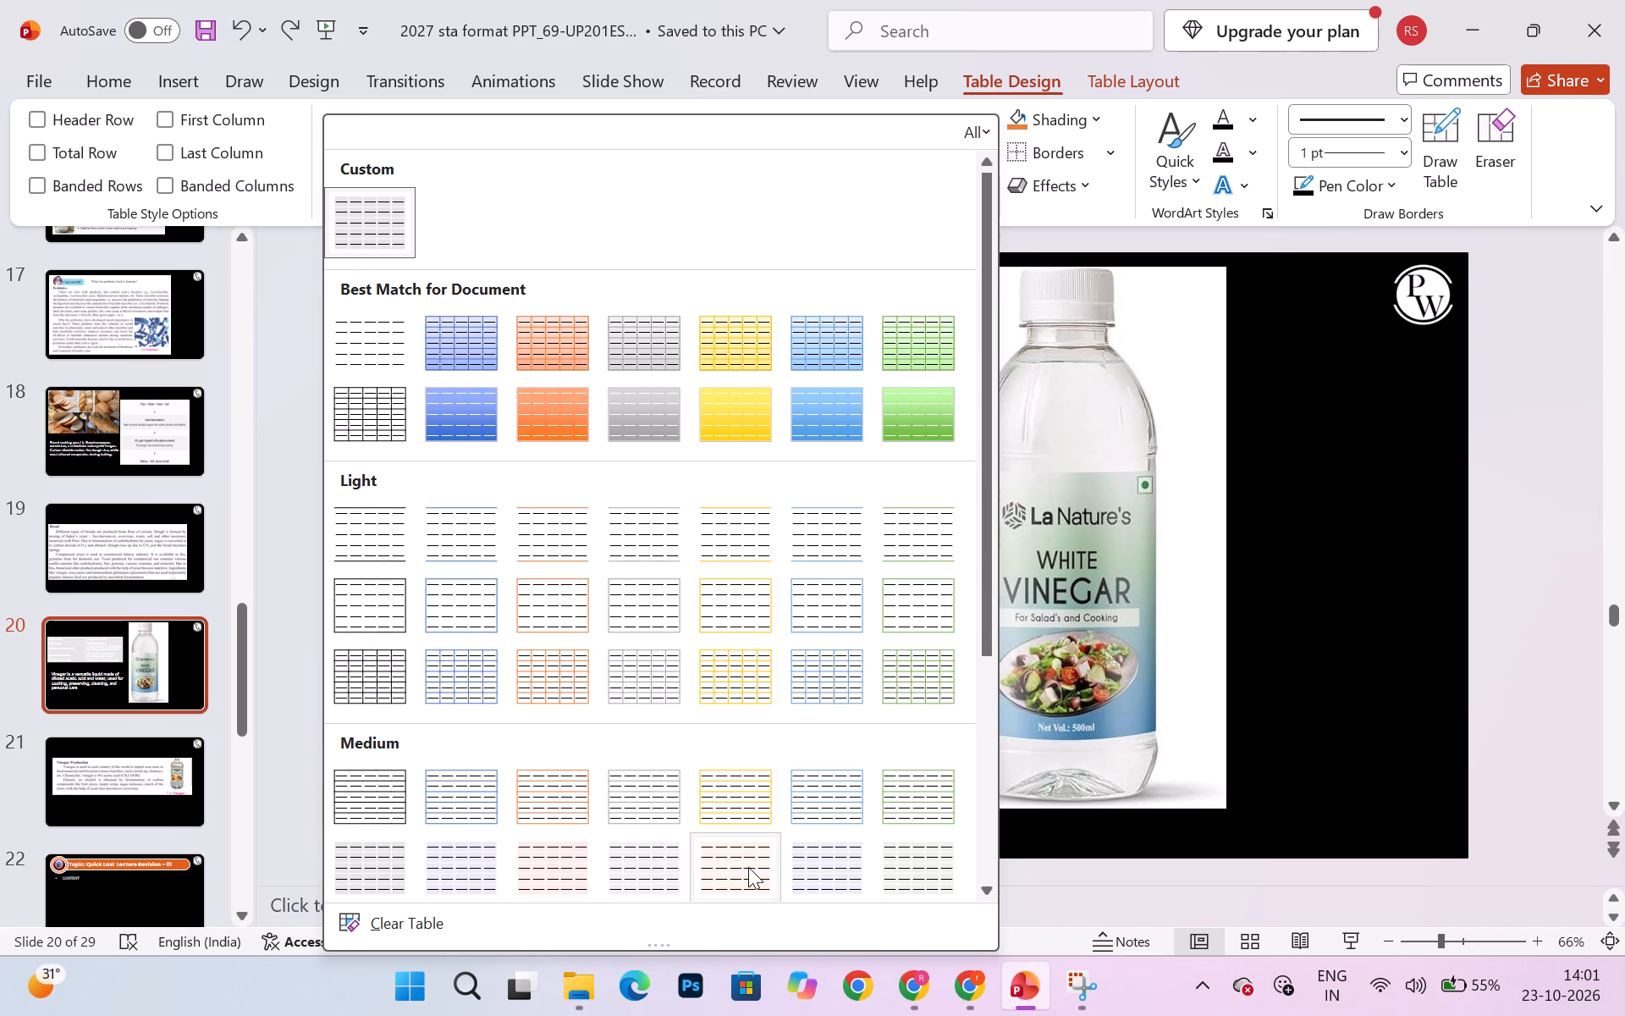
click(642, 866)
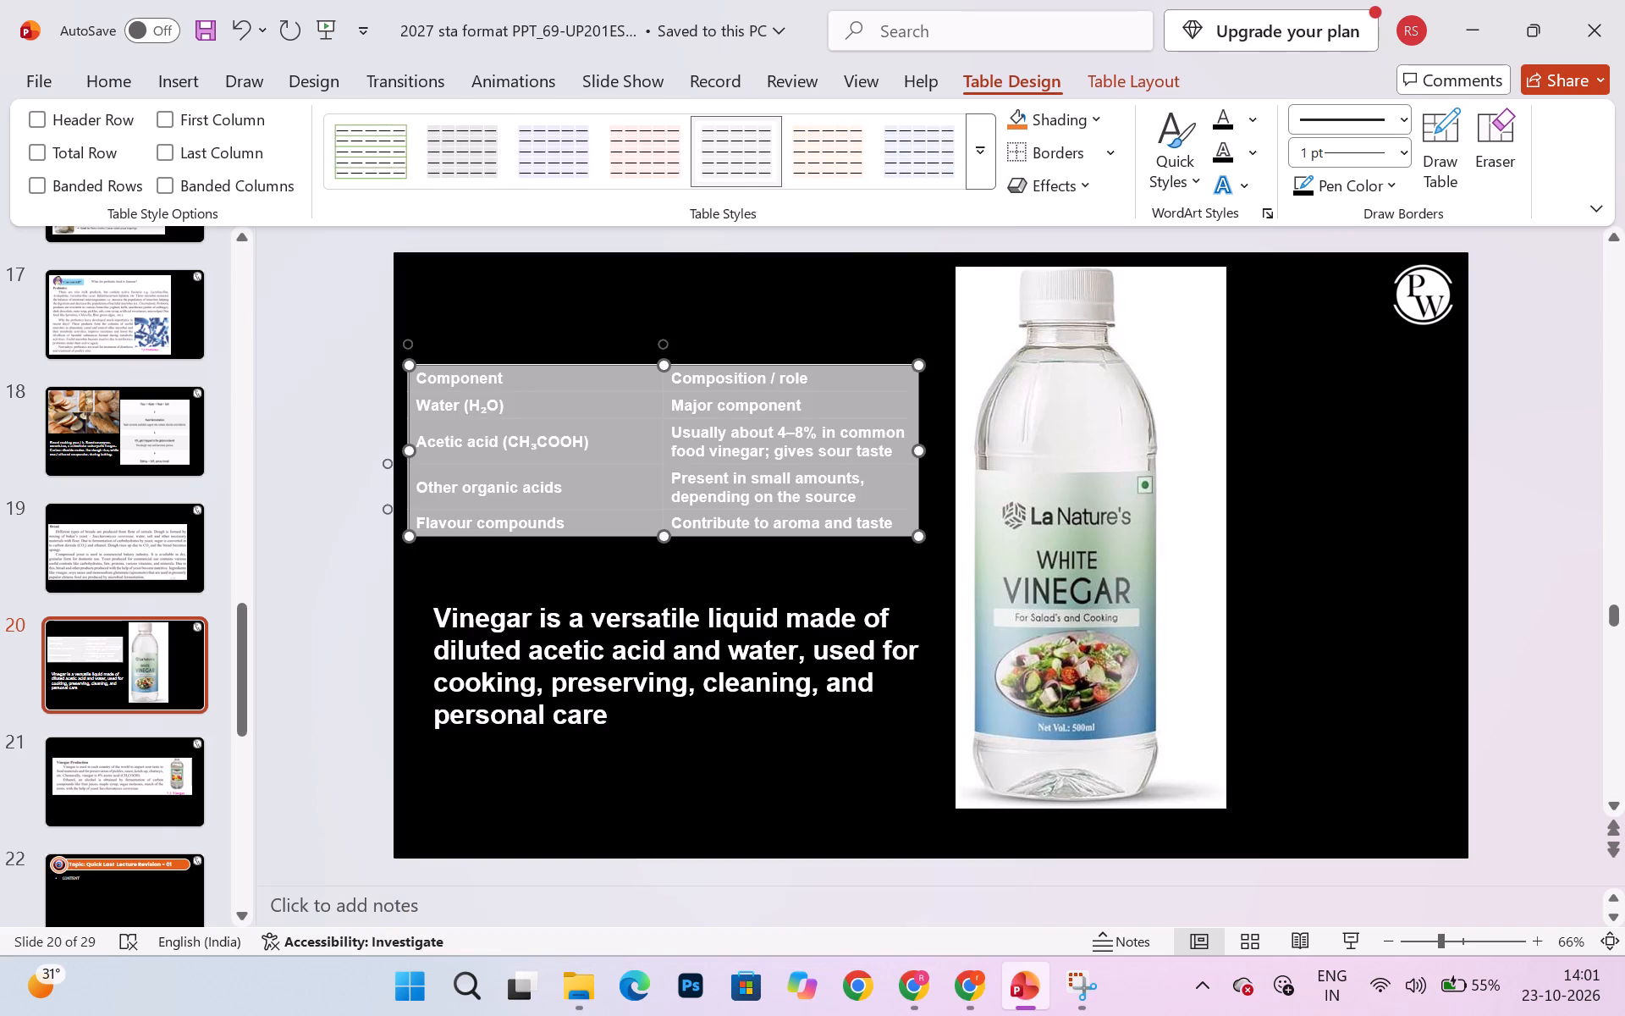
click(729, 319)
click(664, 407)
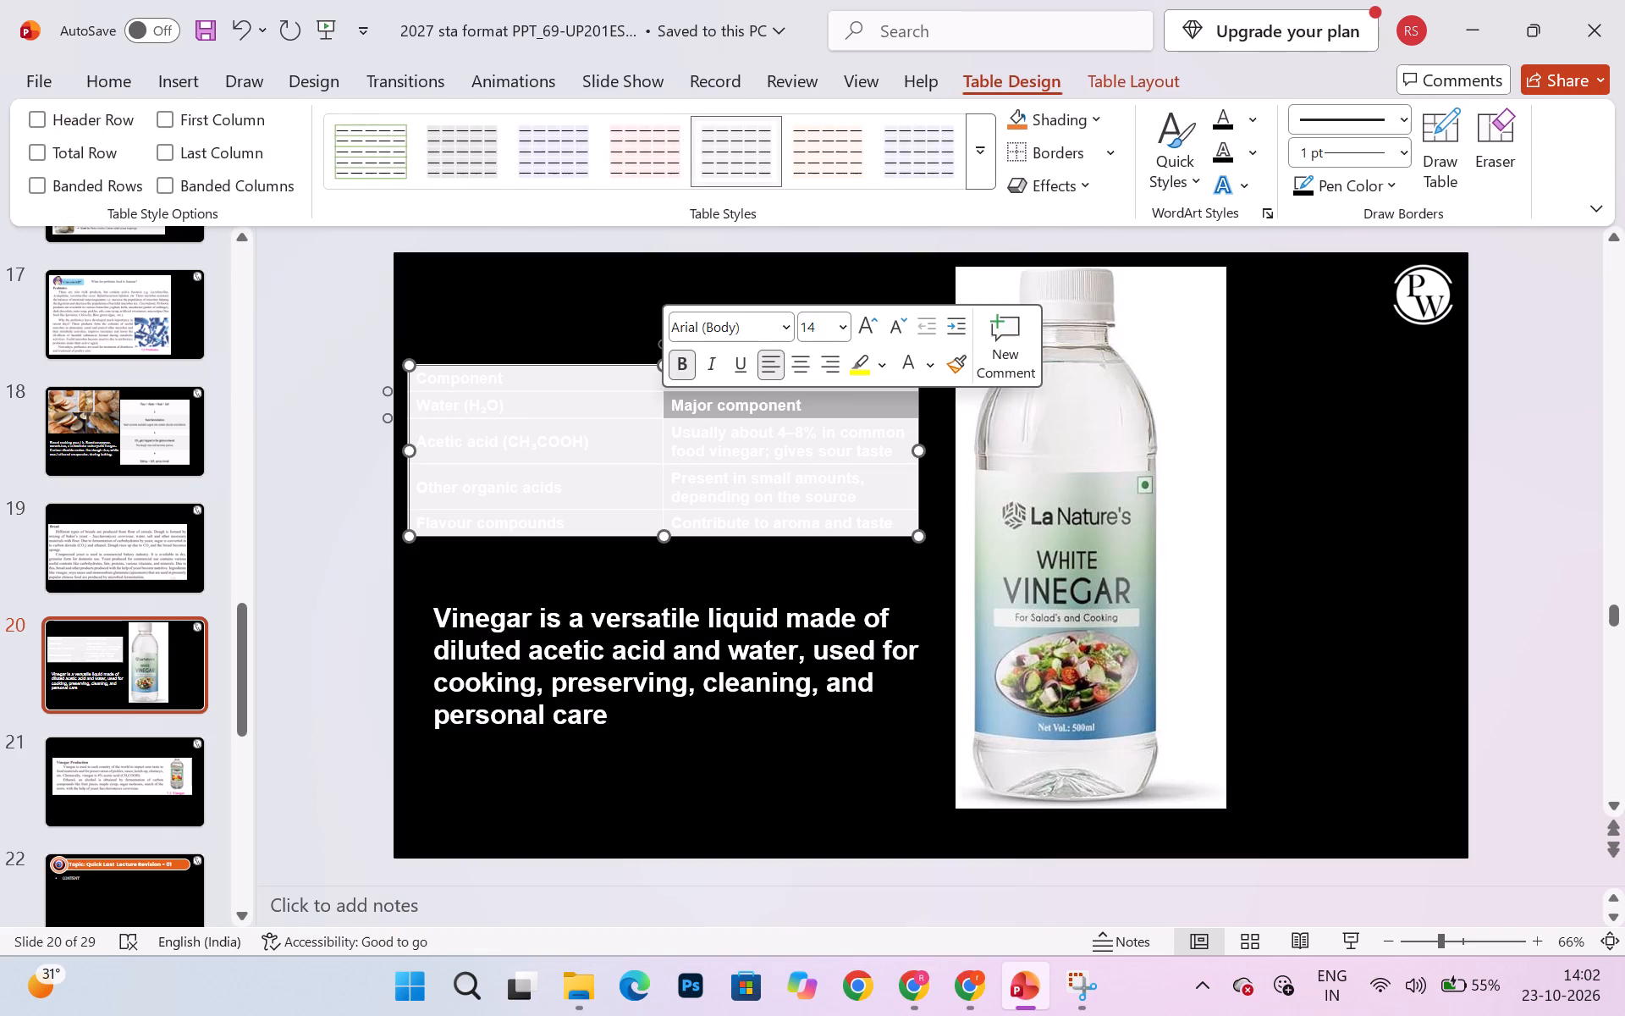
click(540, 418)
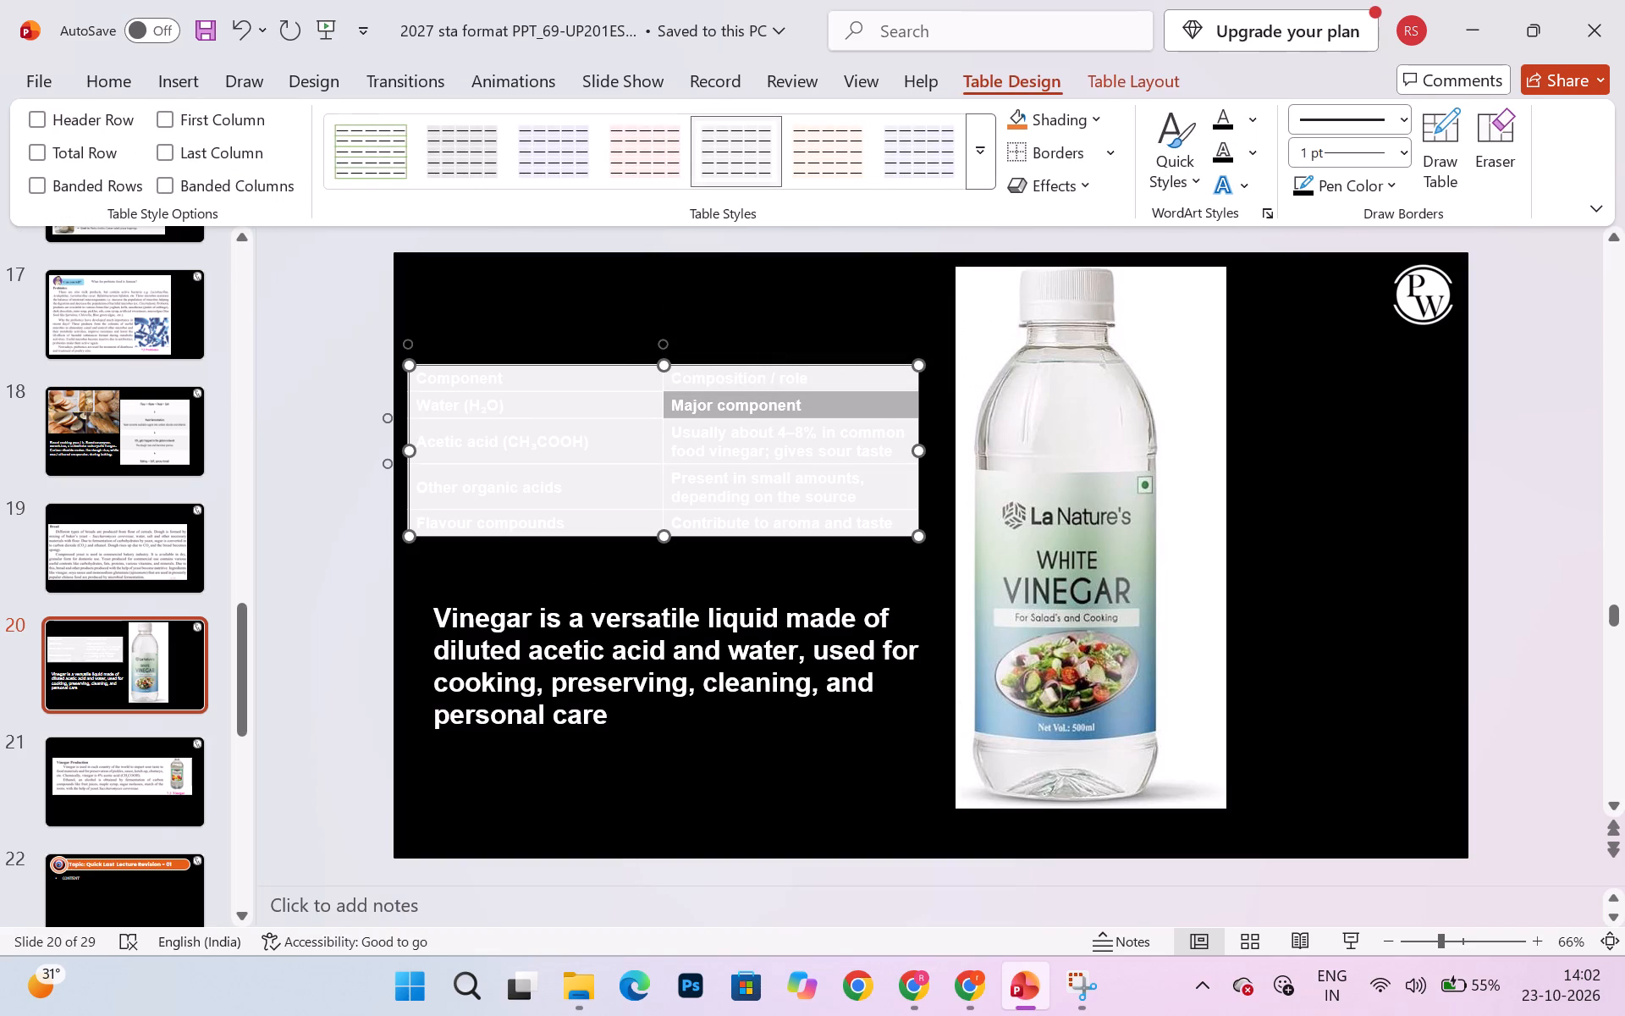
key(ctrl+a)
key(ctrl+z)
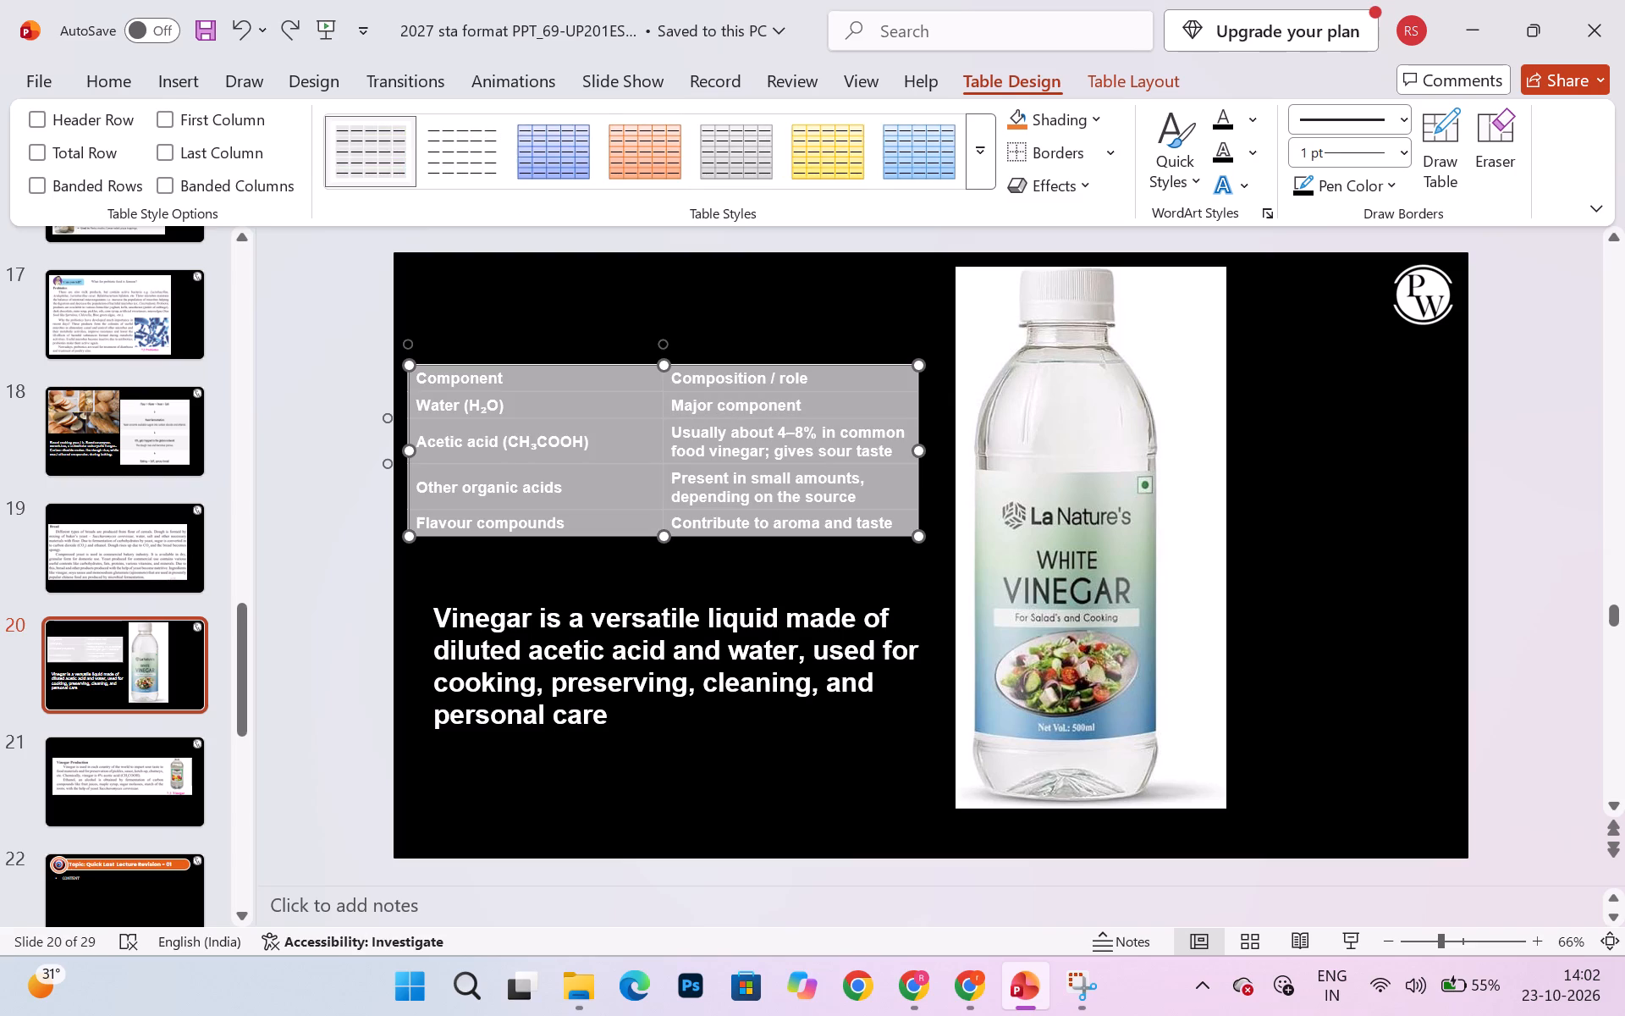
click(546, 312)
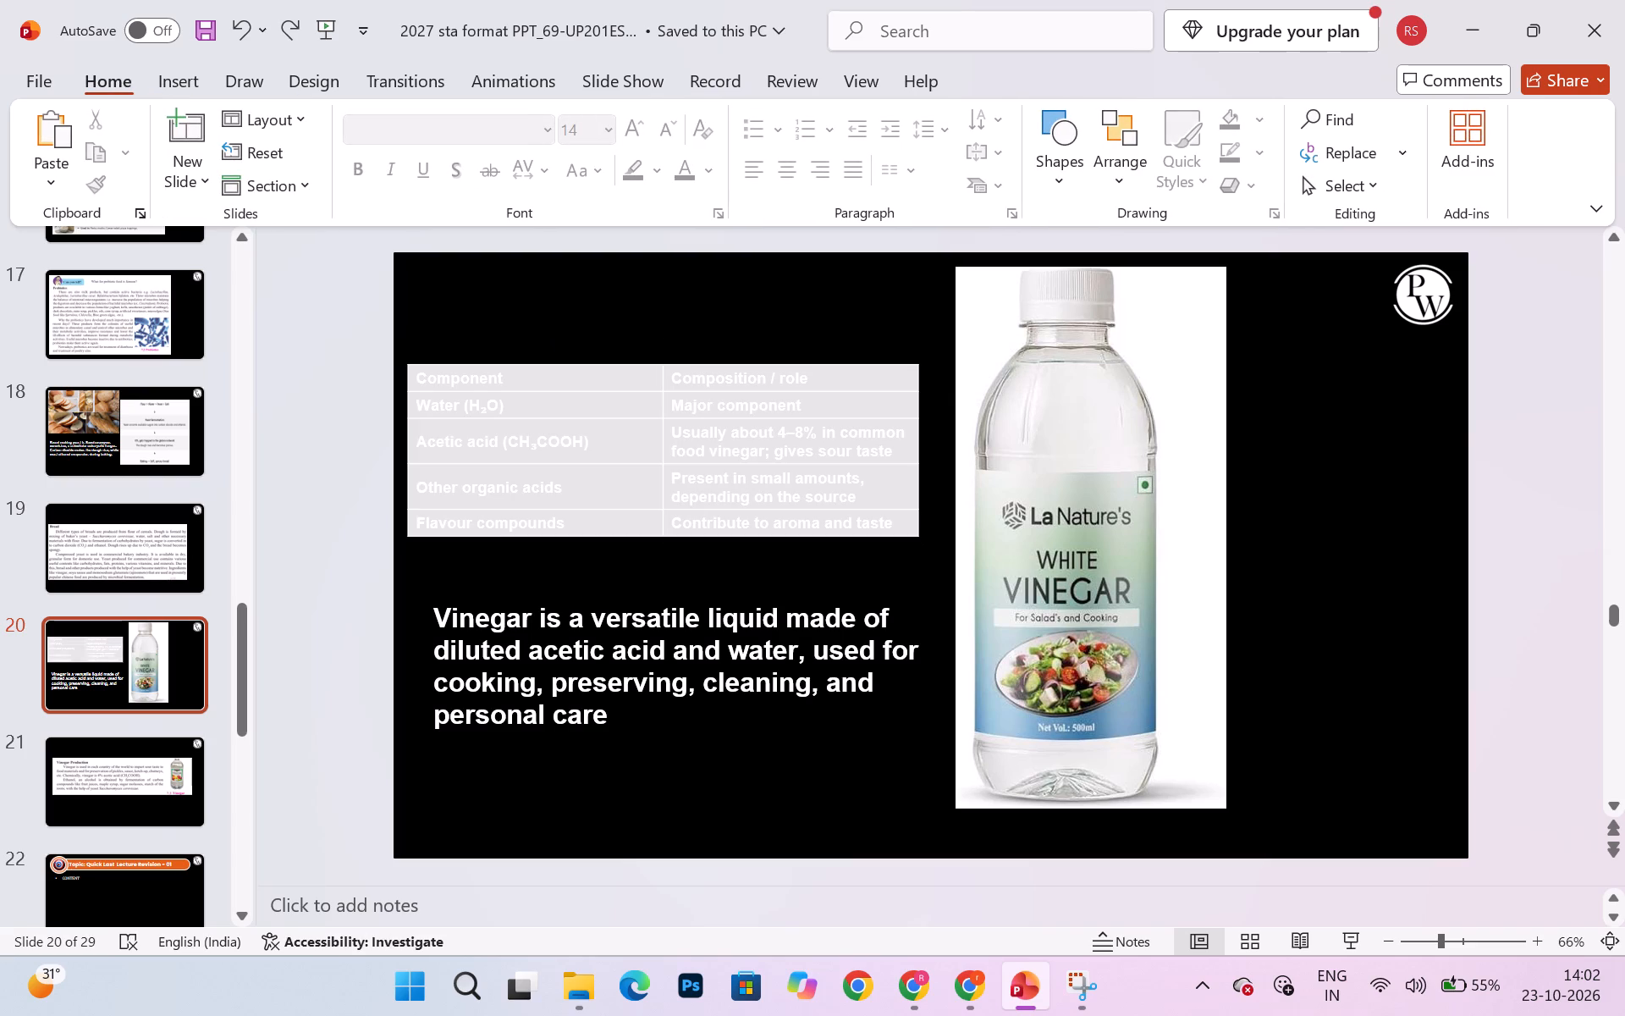
Heighten the composition table by extending its top edge upward and its bottom edge down to just above the vinegar sentence.
click(686, 376)
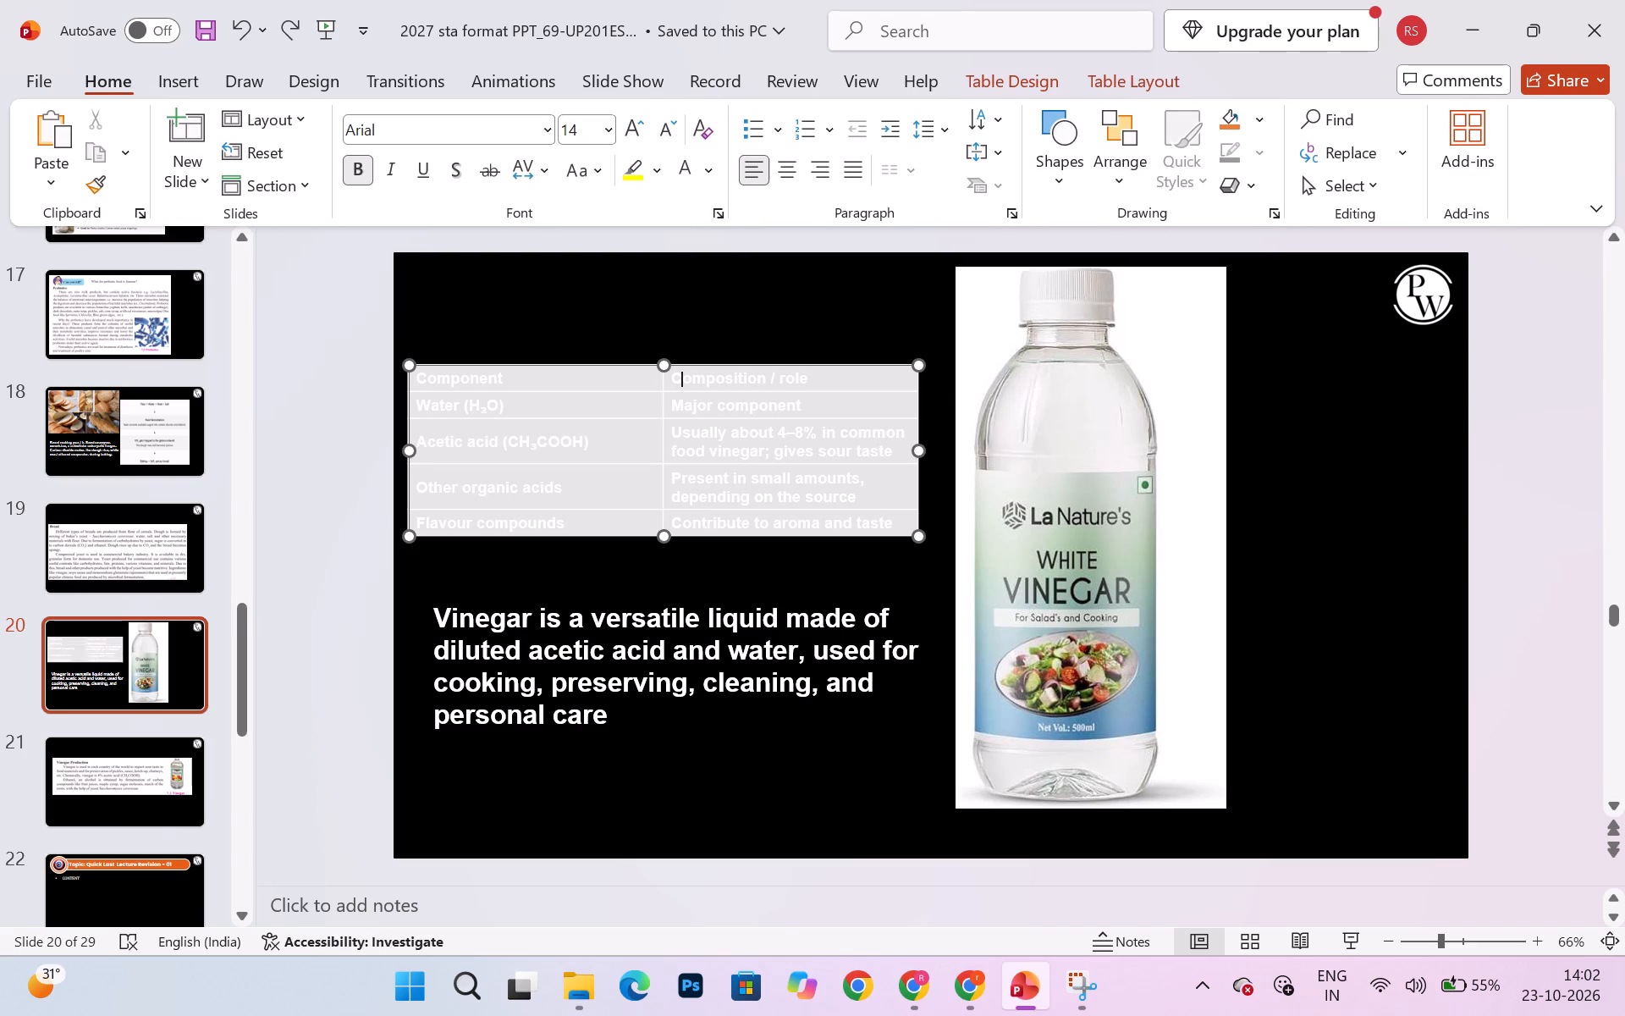
drag(665, 371, 668, 294)
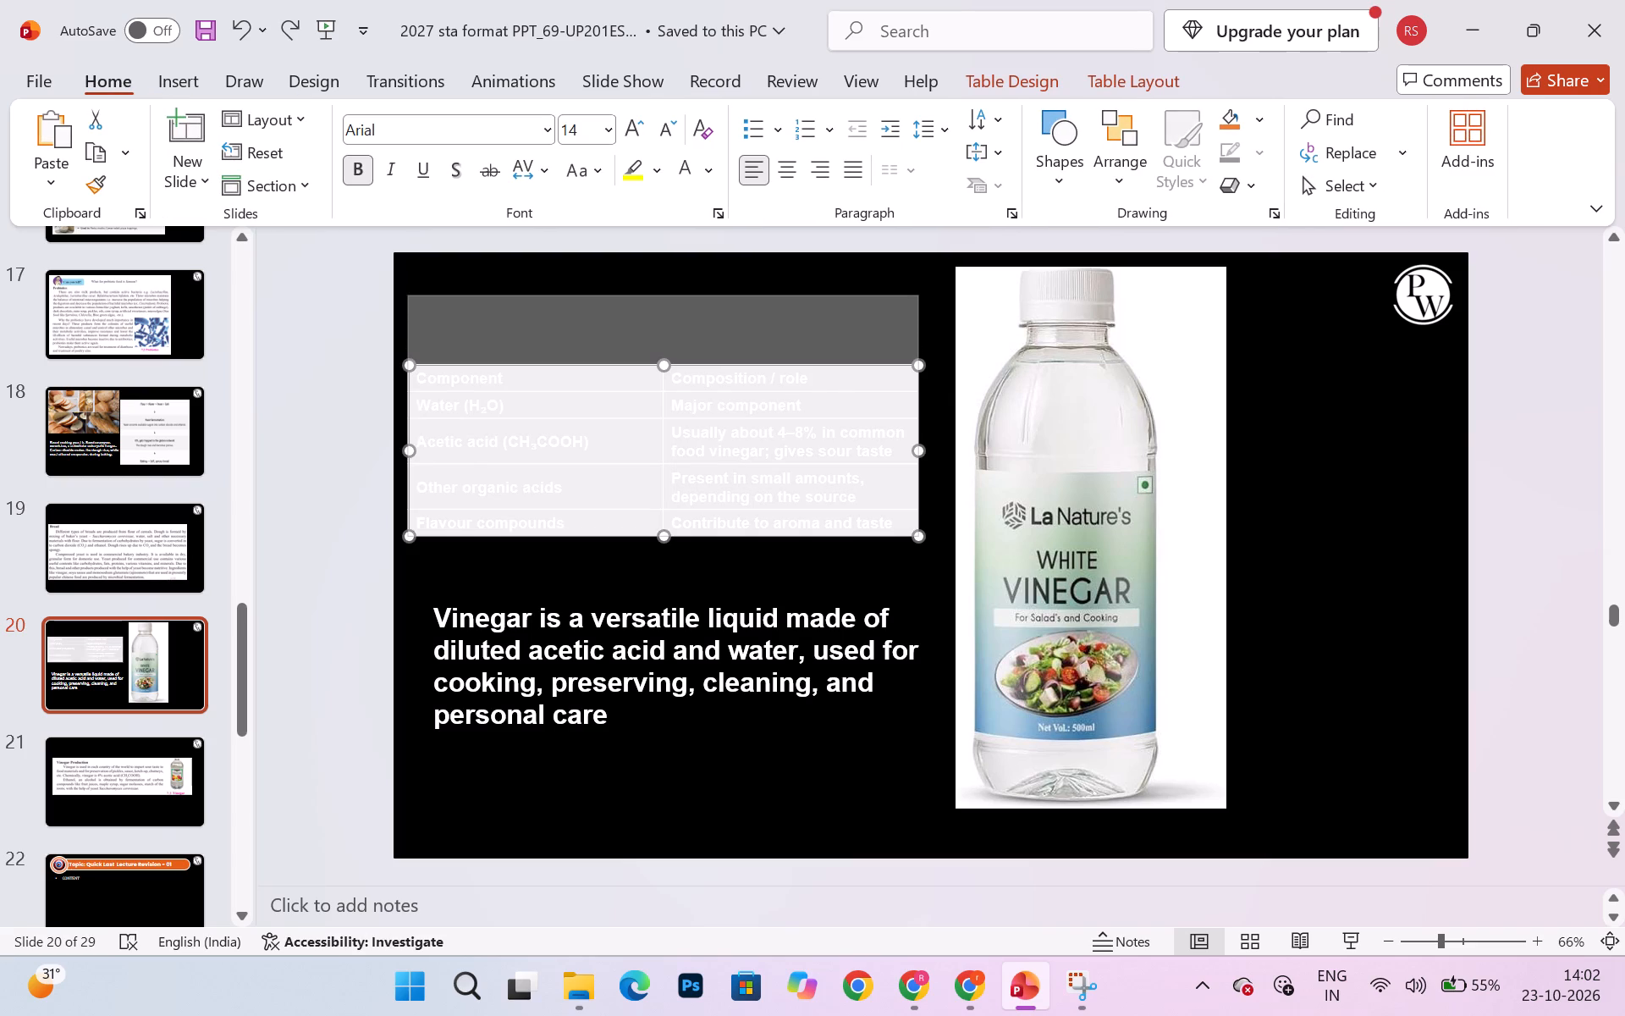
drag(668, 294, 669, 284)
click(672, 534)
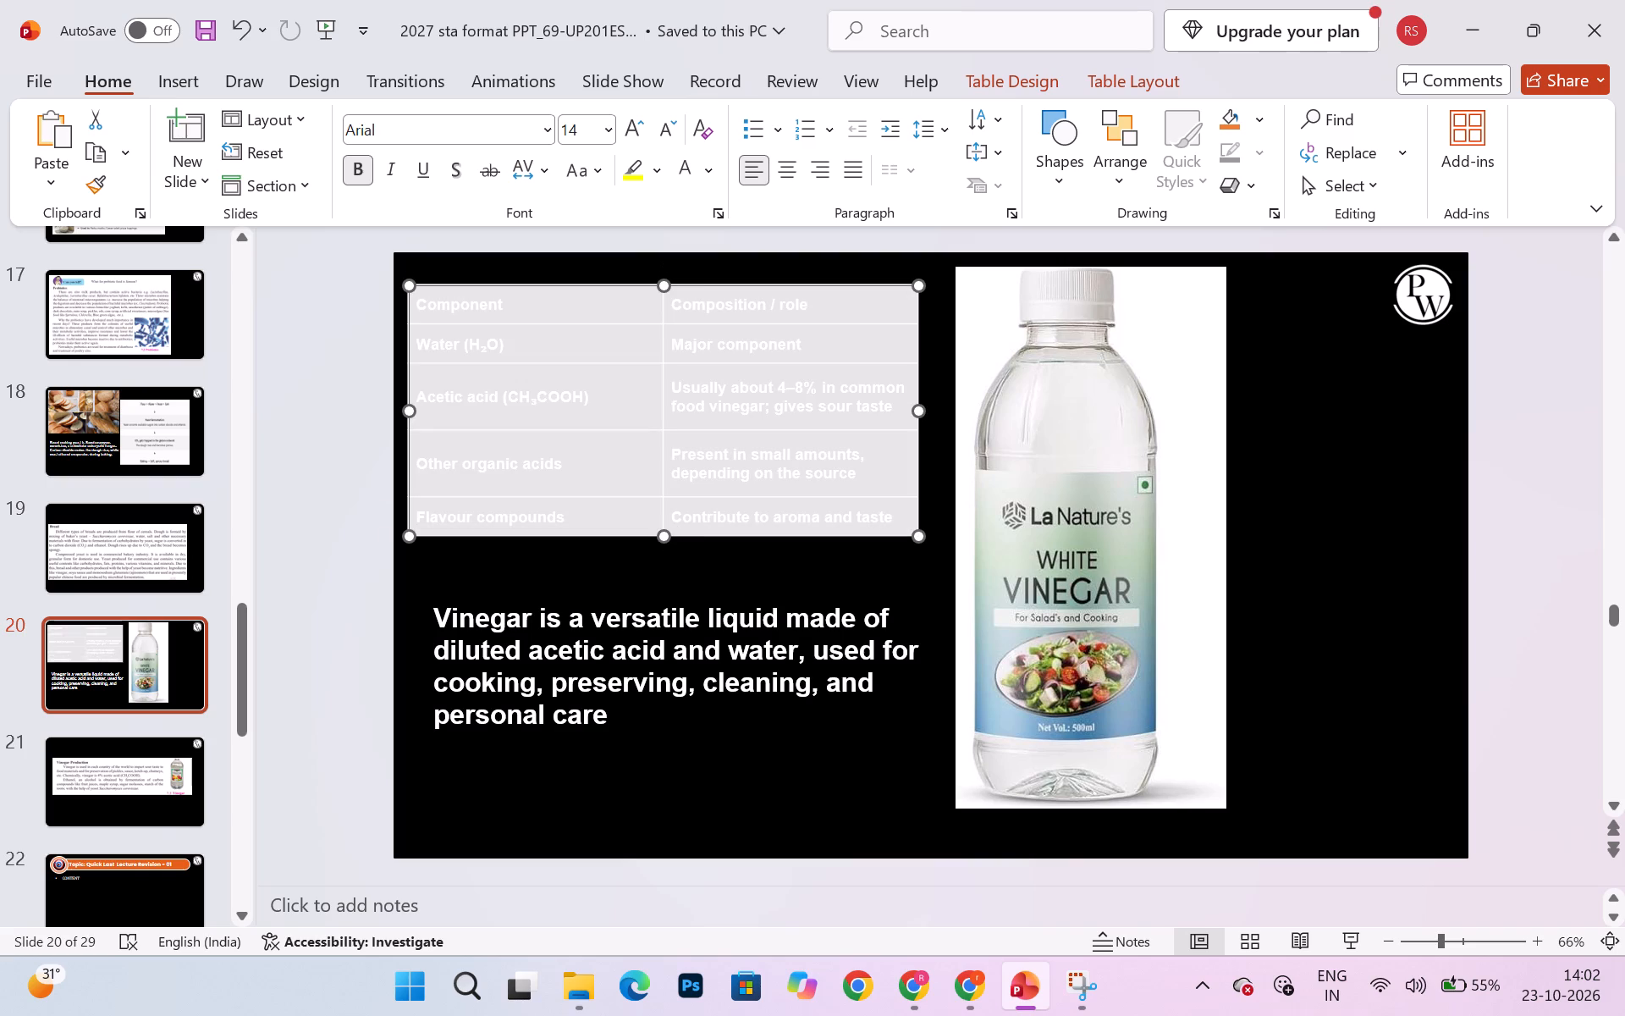
drag(661, 534, 661, 589)
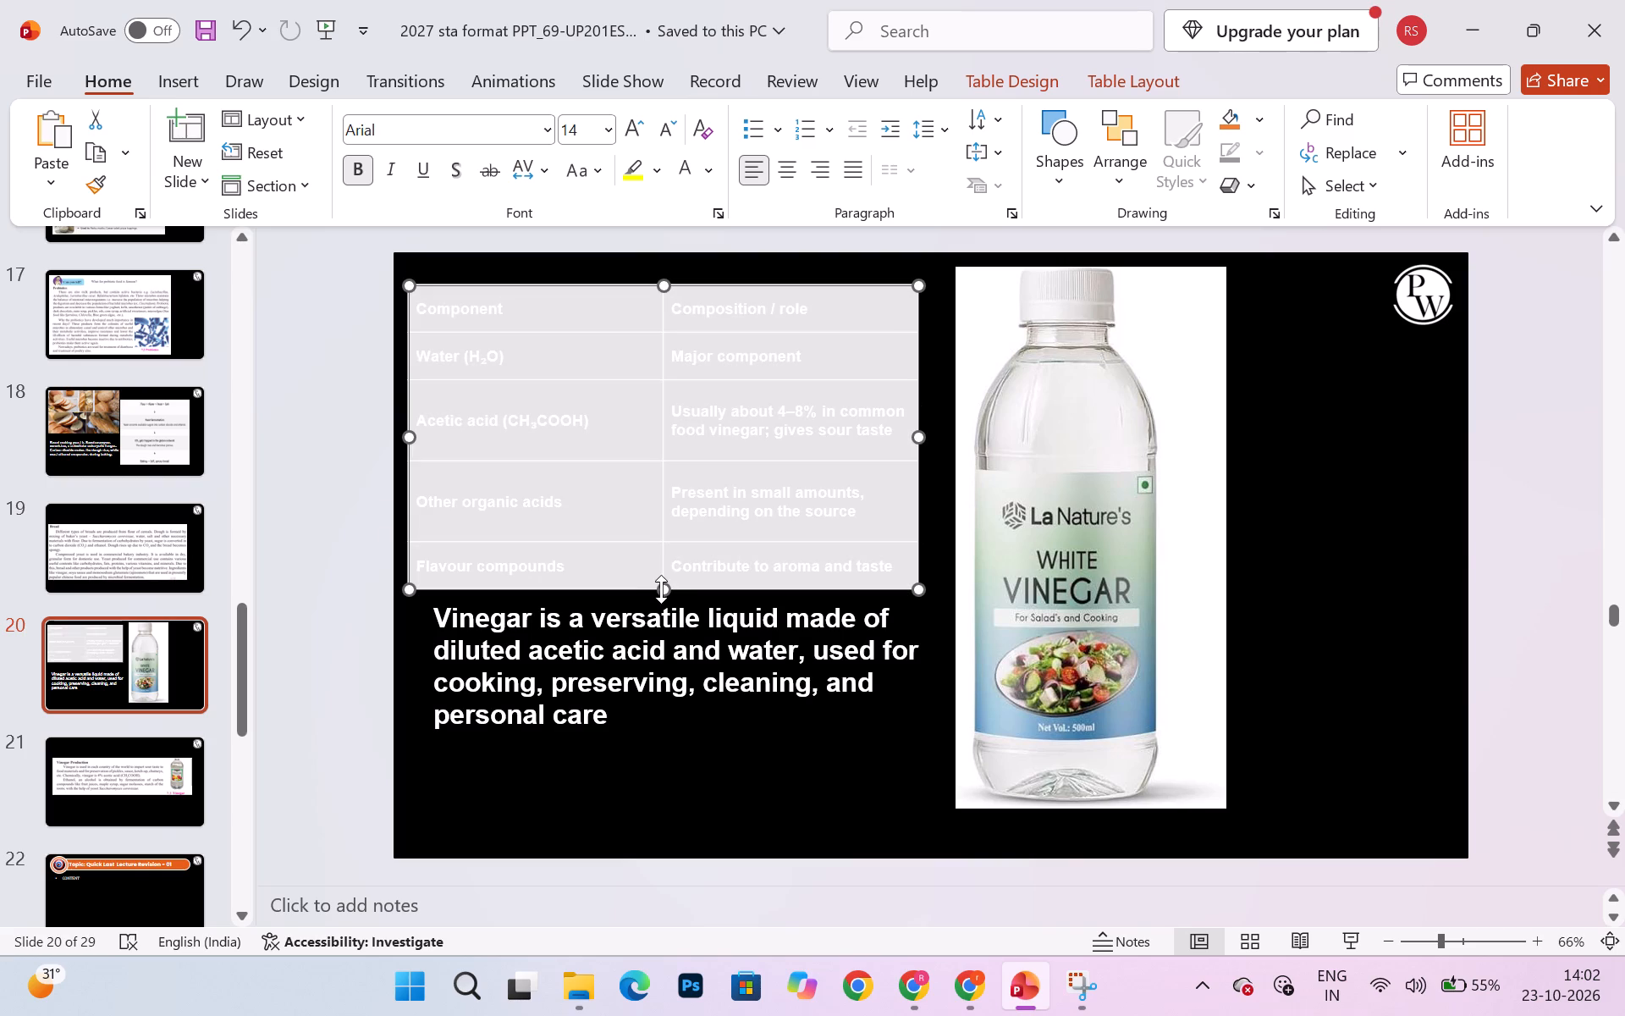
Change the composition table's style to the unfilled Light style with black gridlines.
click(993, 81)
click(985, 152)
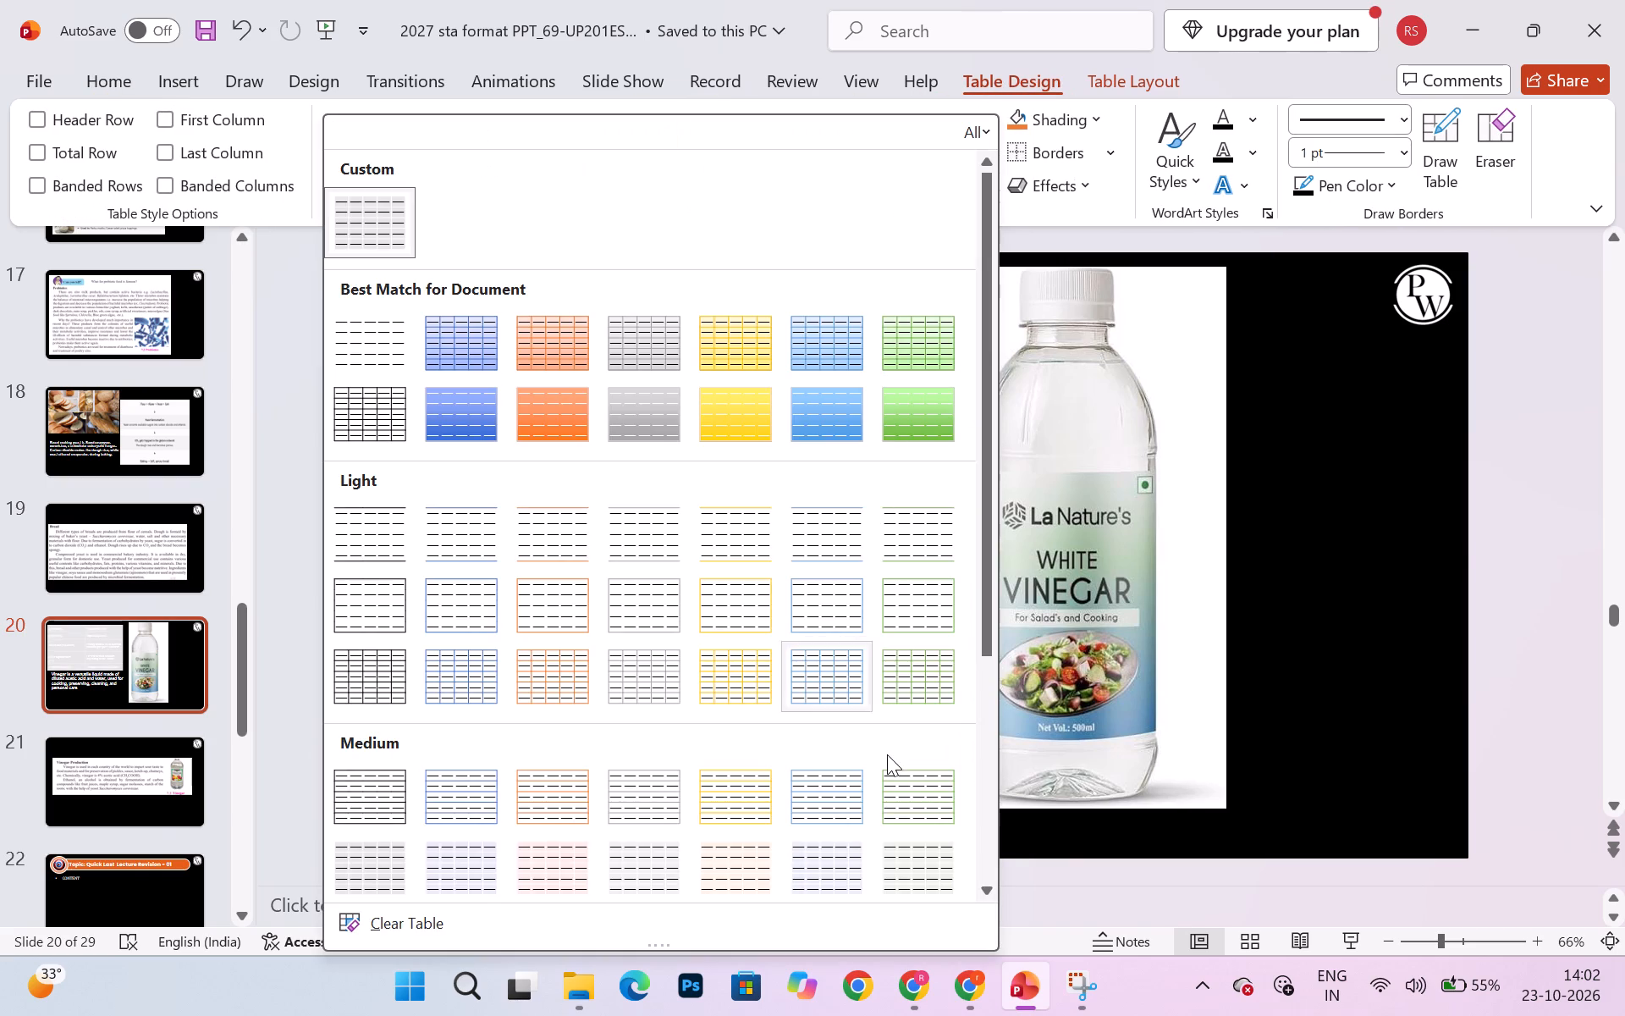
click(855, 864)
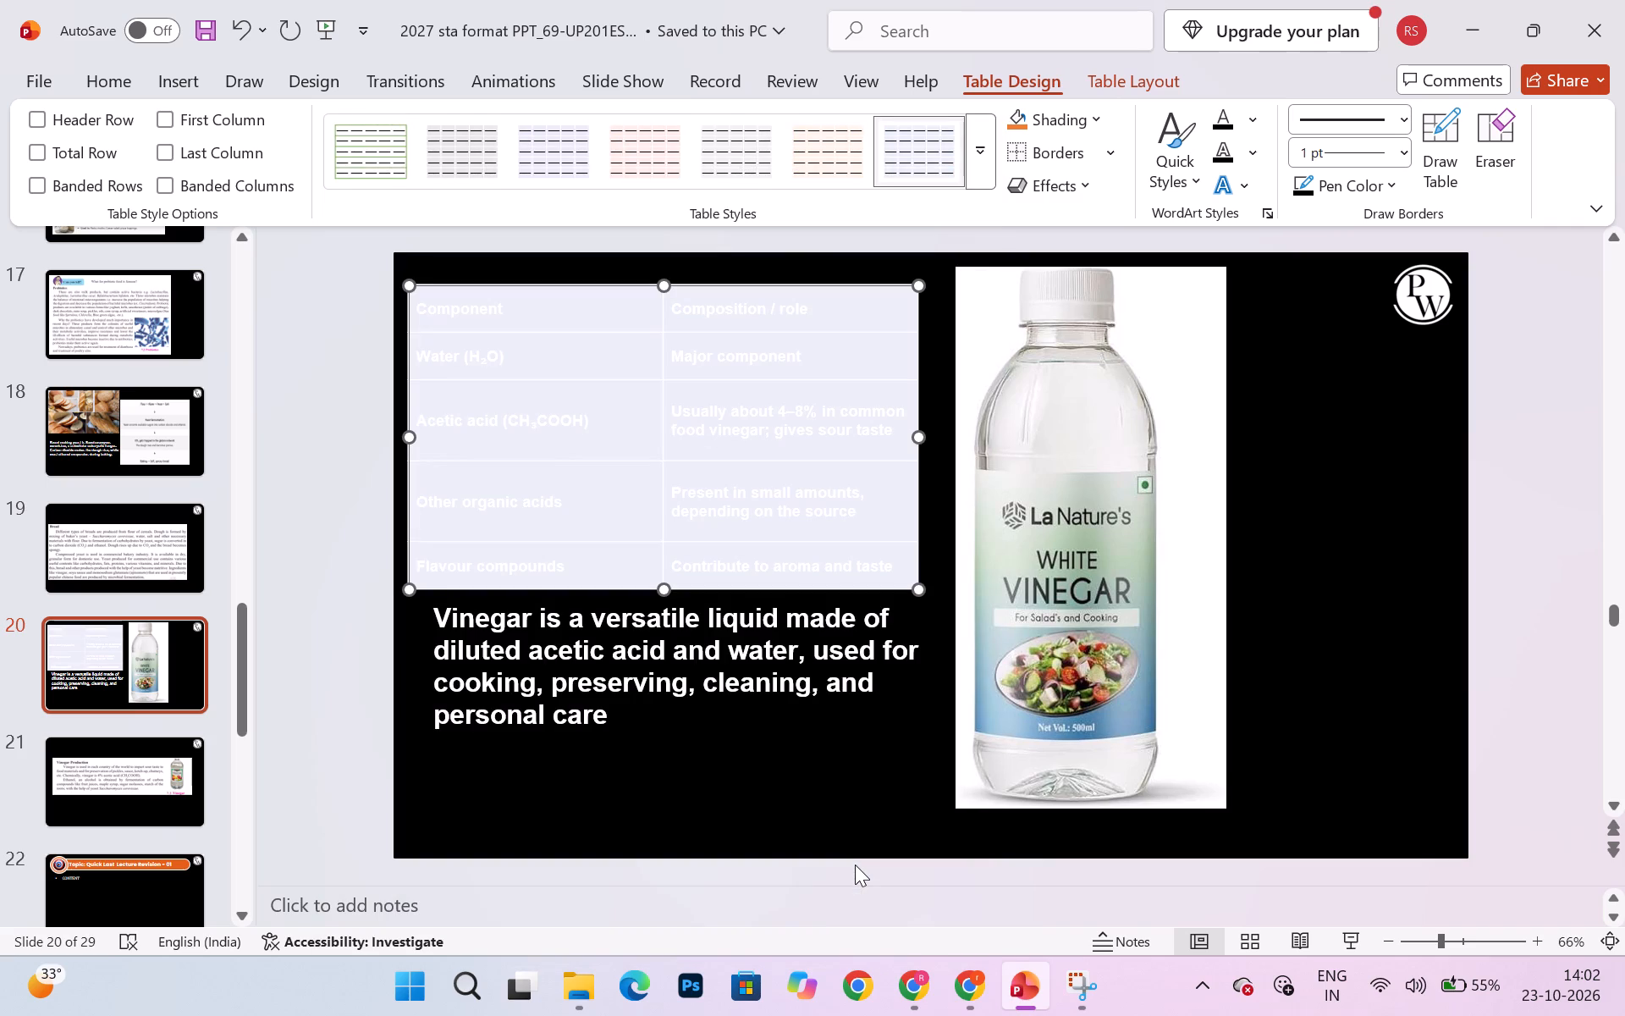
click(992, 146)
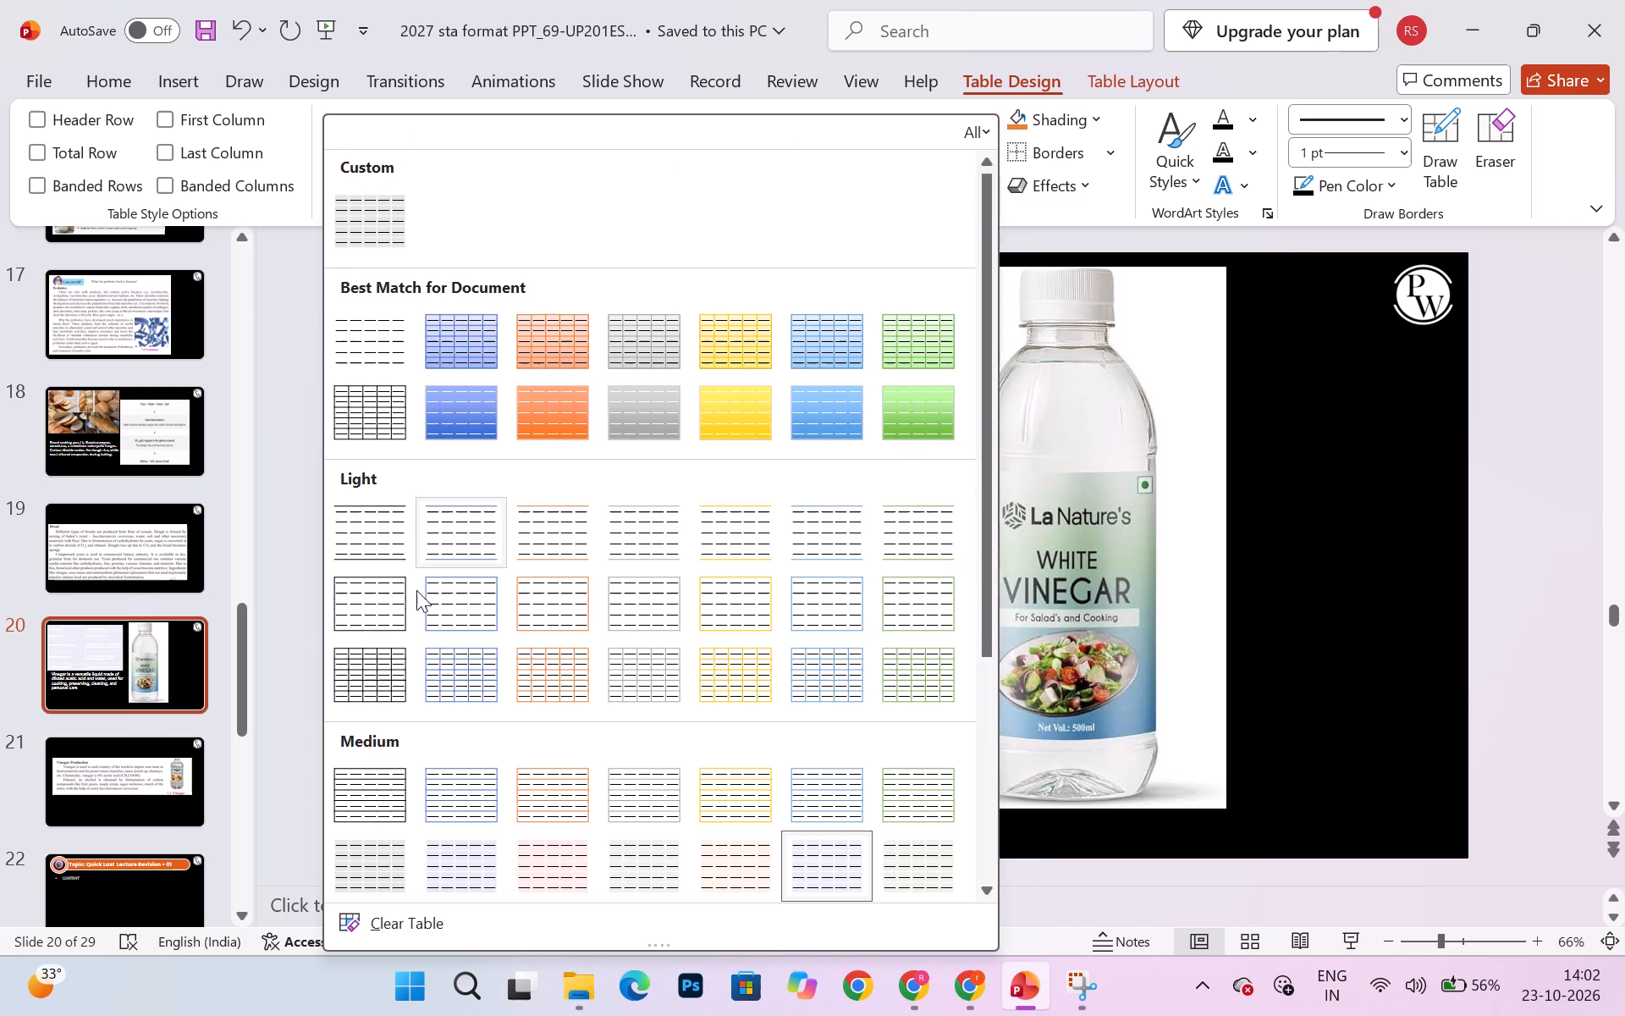
click(336, 671)
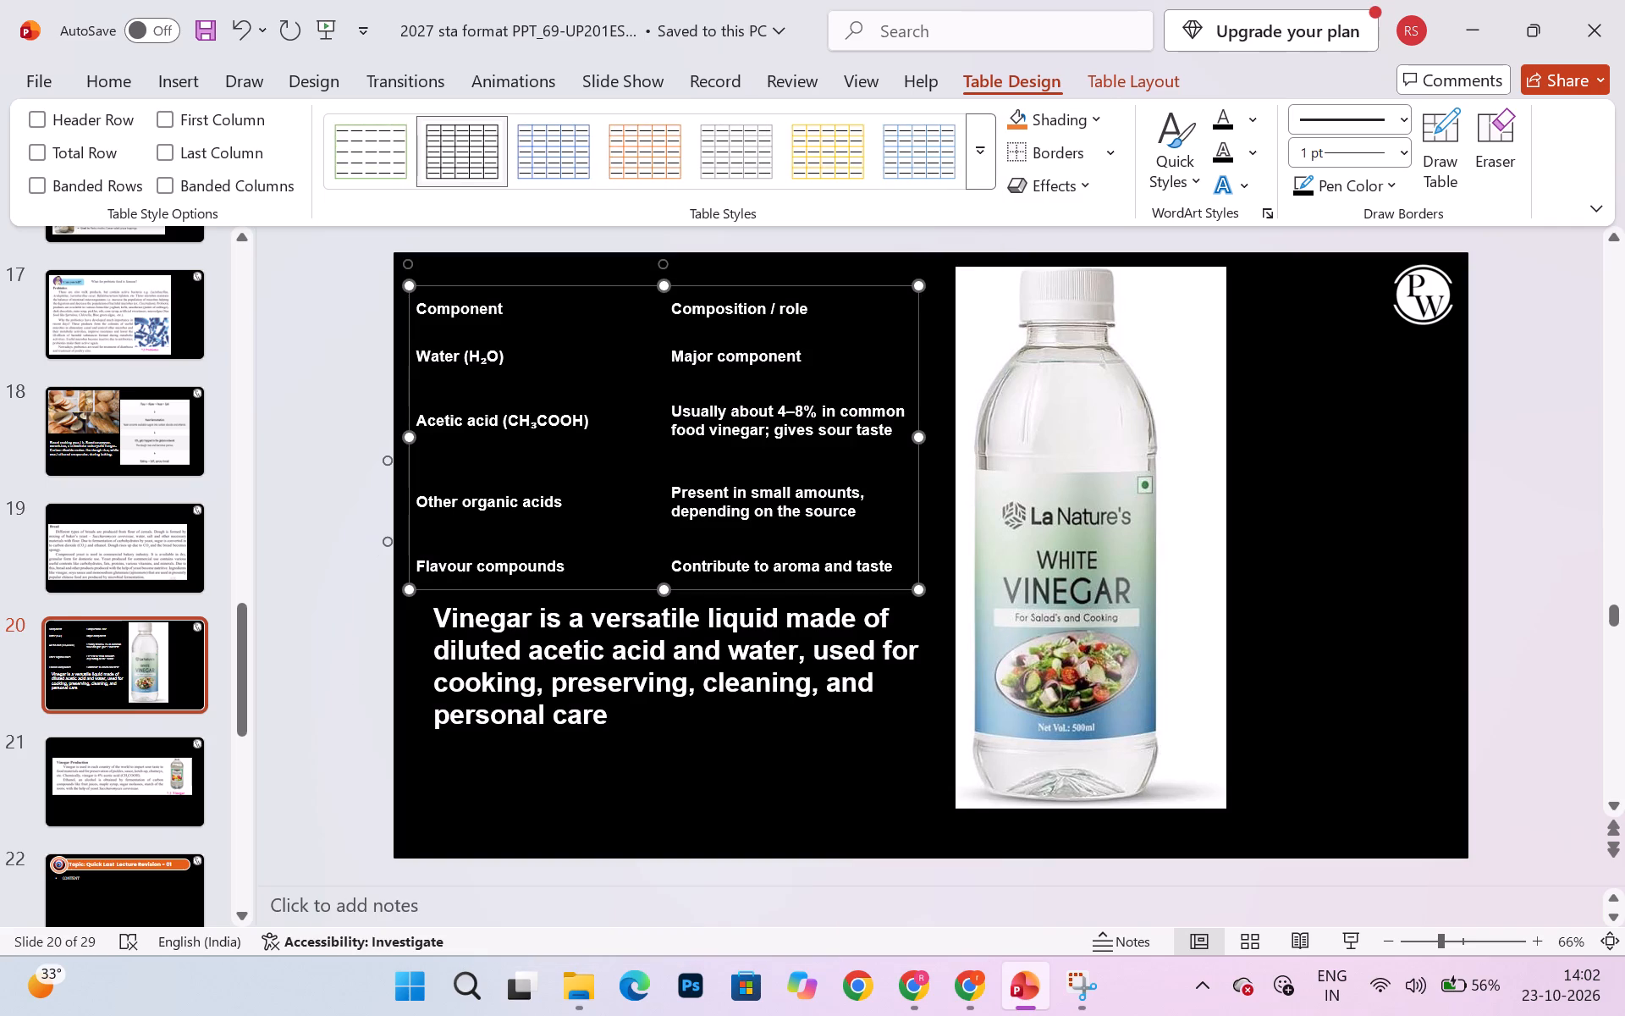
Set all text in the composition table to 16 pt.
click(673, 478)
key(ctrl+a)
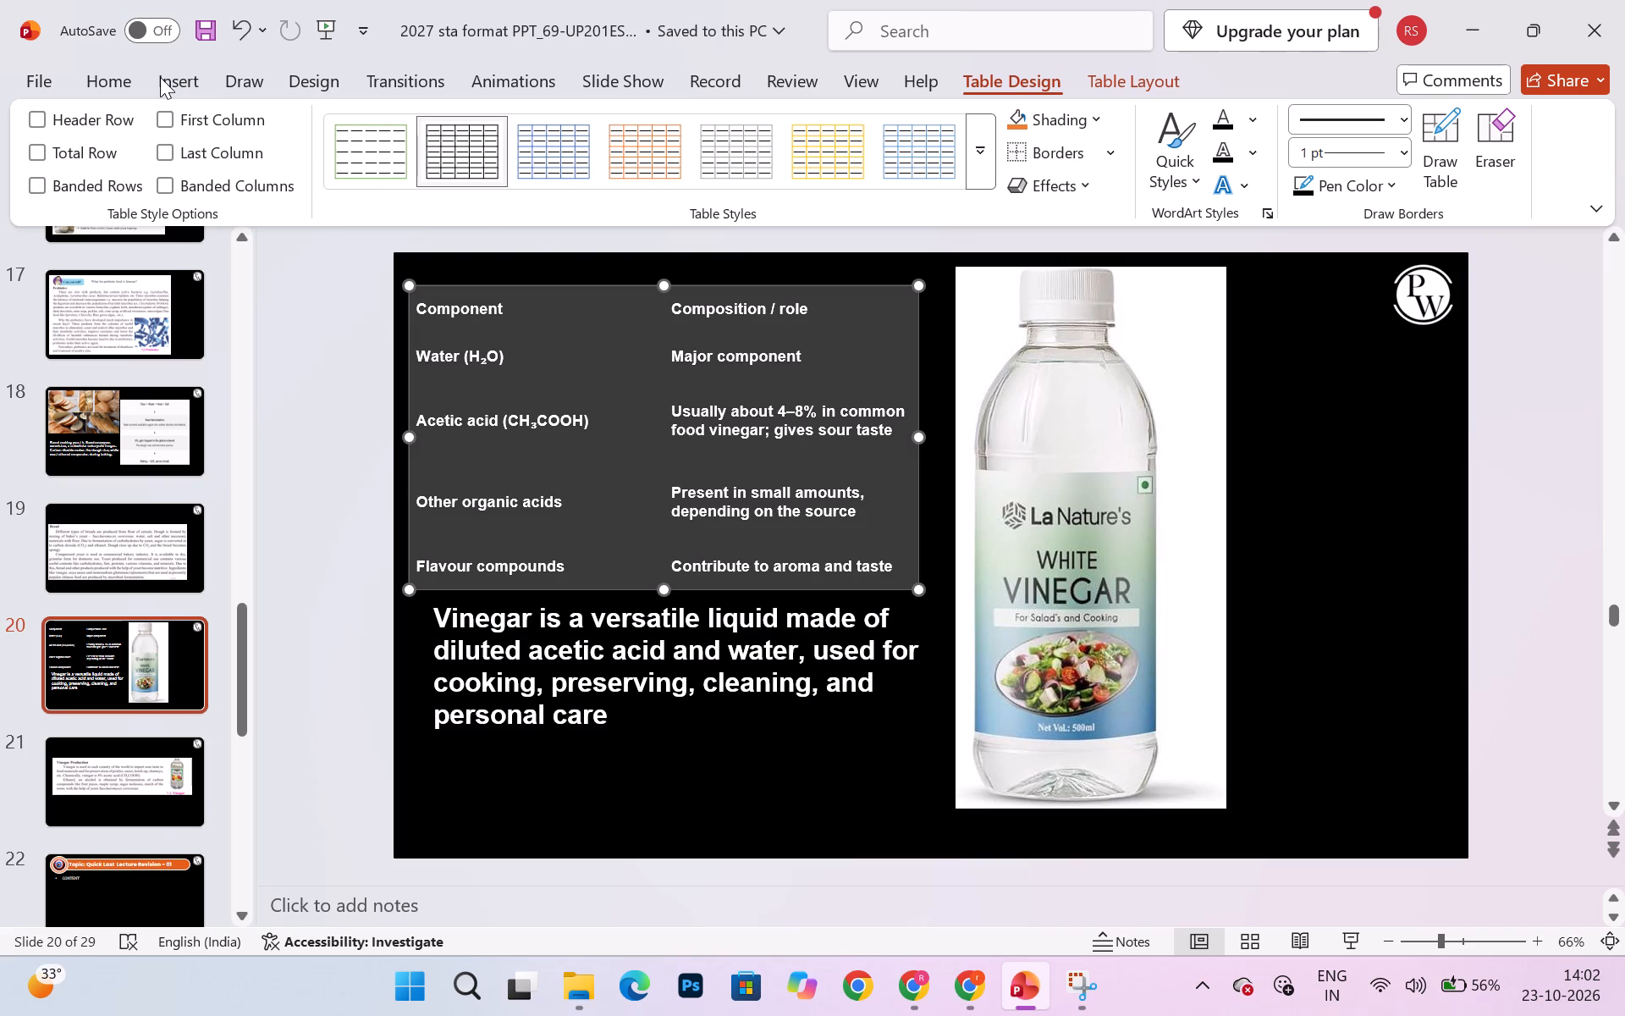
click(131, 83)
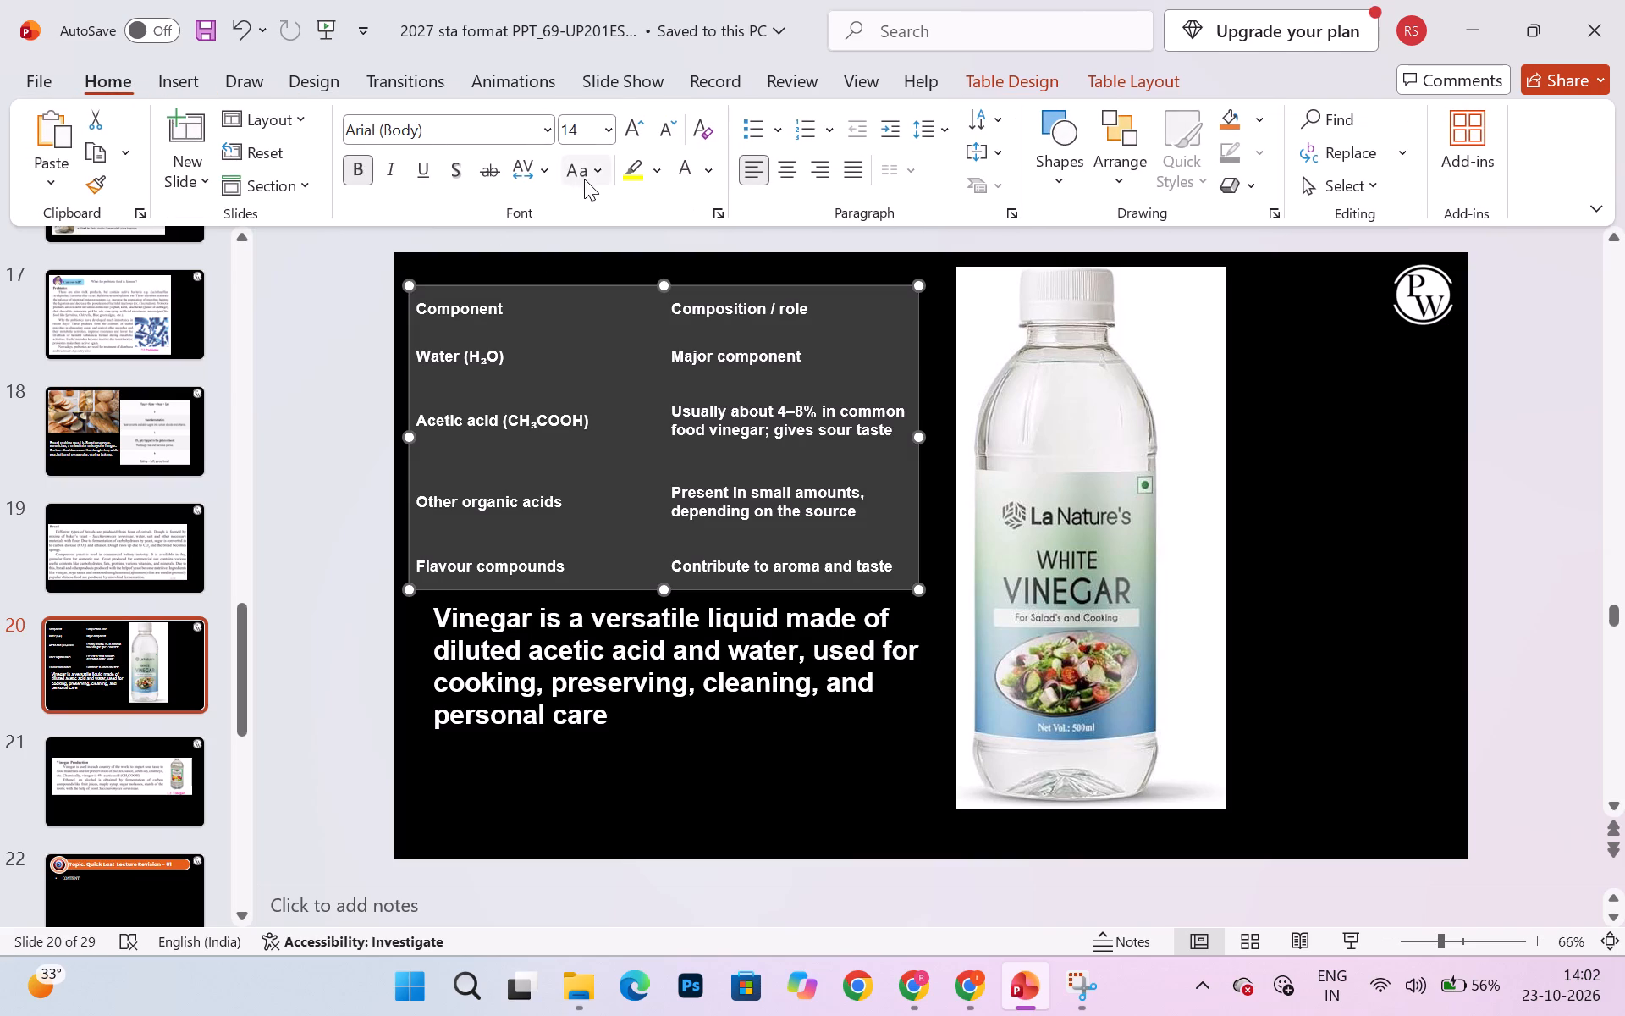
click(611, 136)
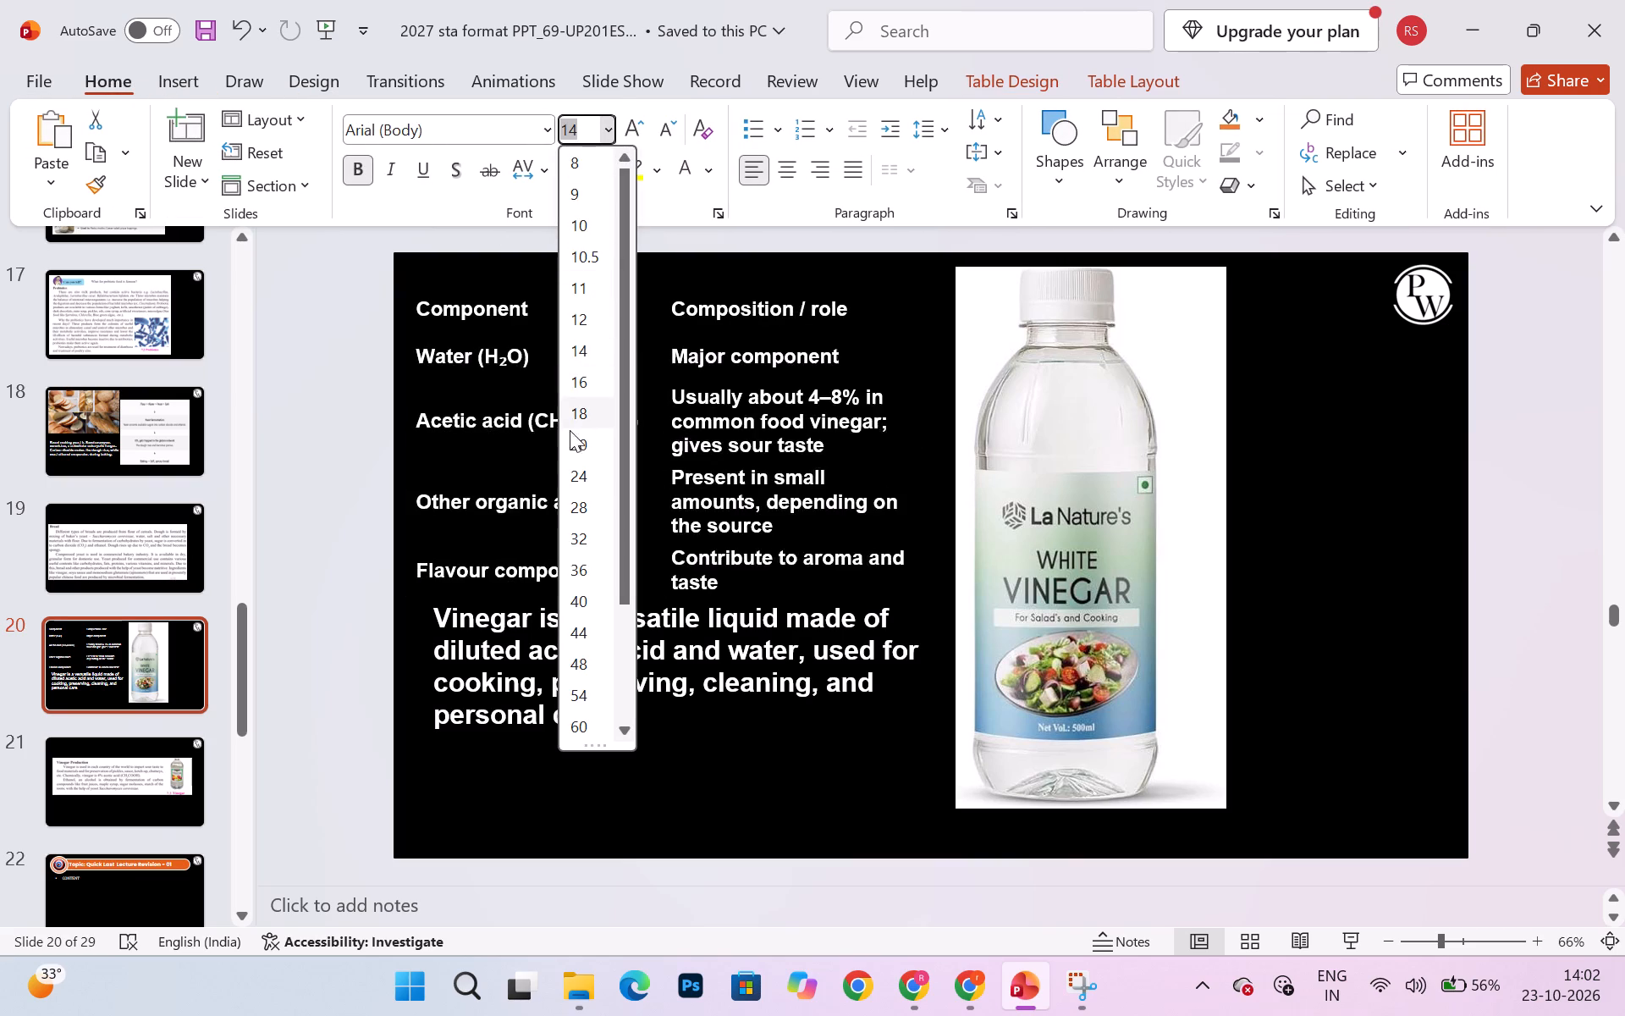
click(581, 382)
Move the vinegar sentence's text box slightly down to clear the last row of the table.
click(627, 639)
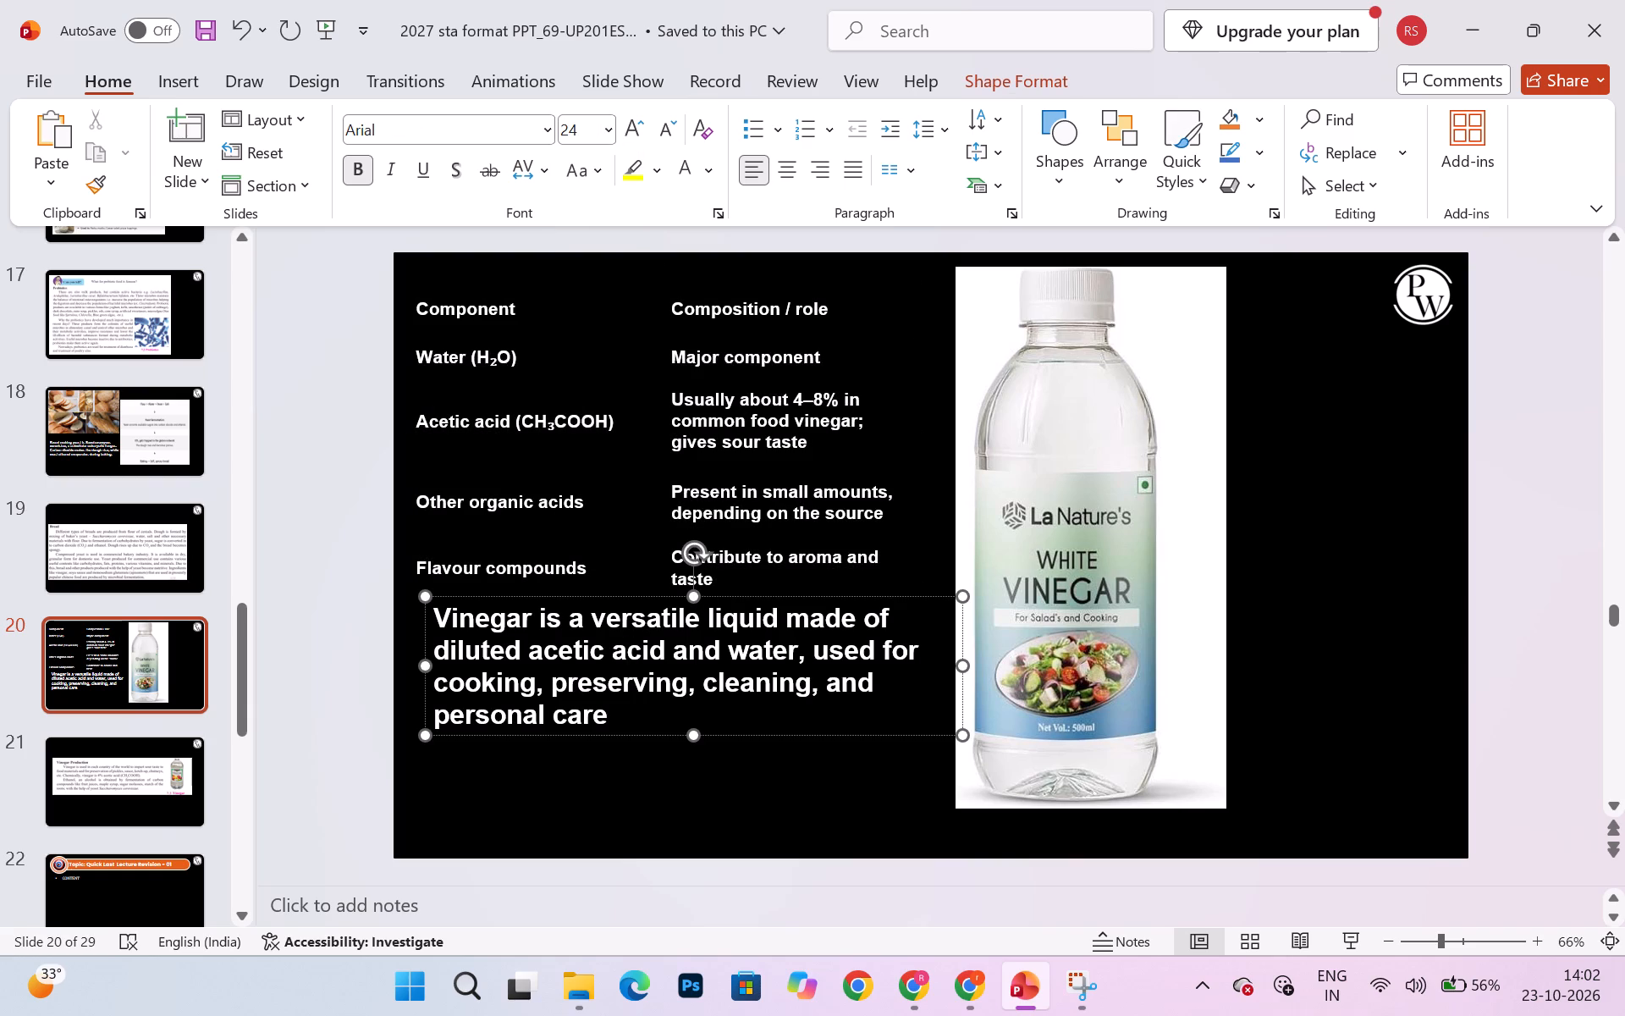
drag(727, 595, 732, 627)
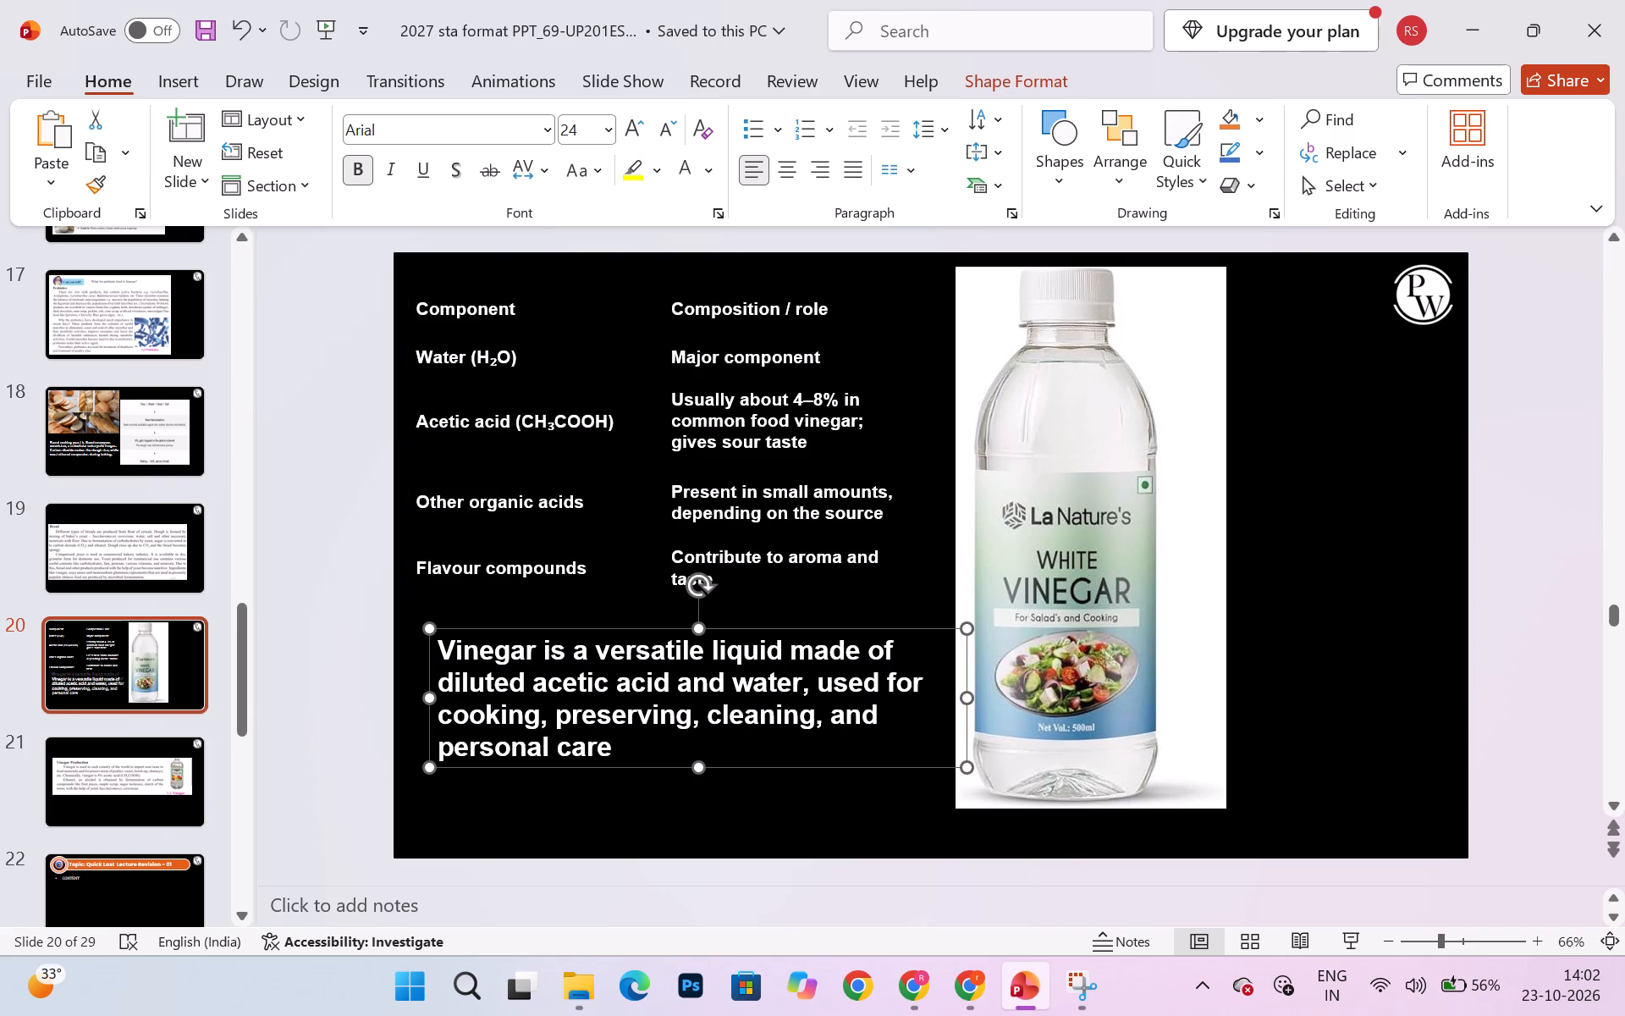
click(1323, 549)
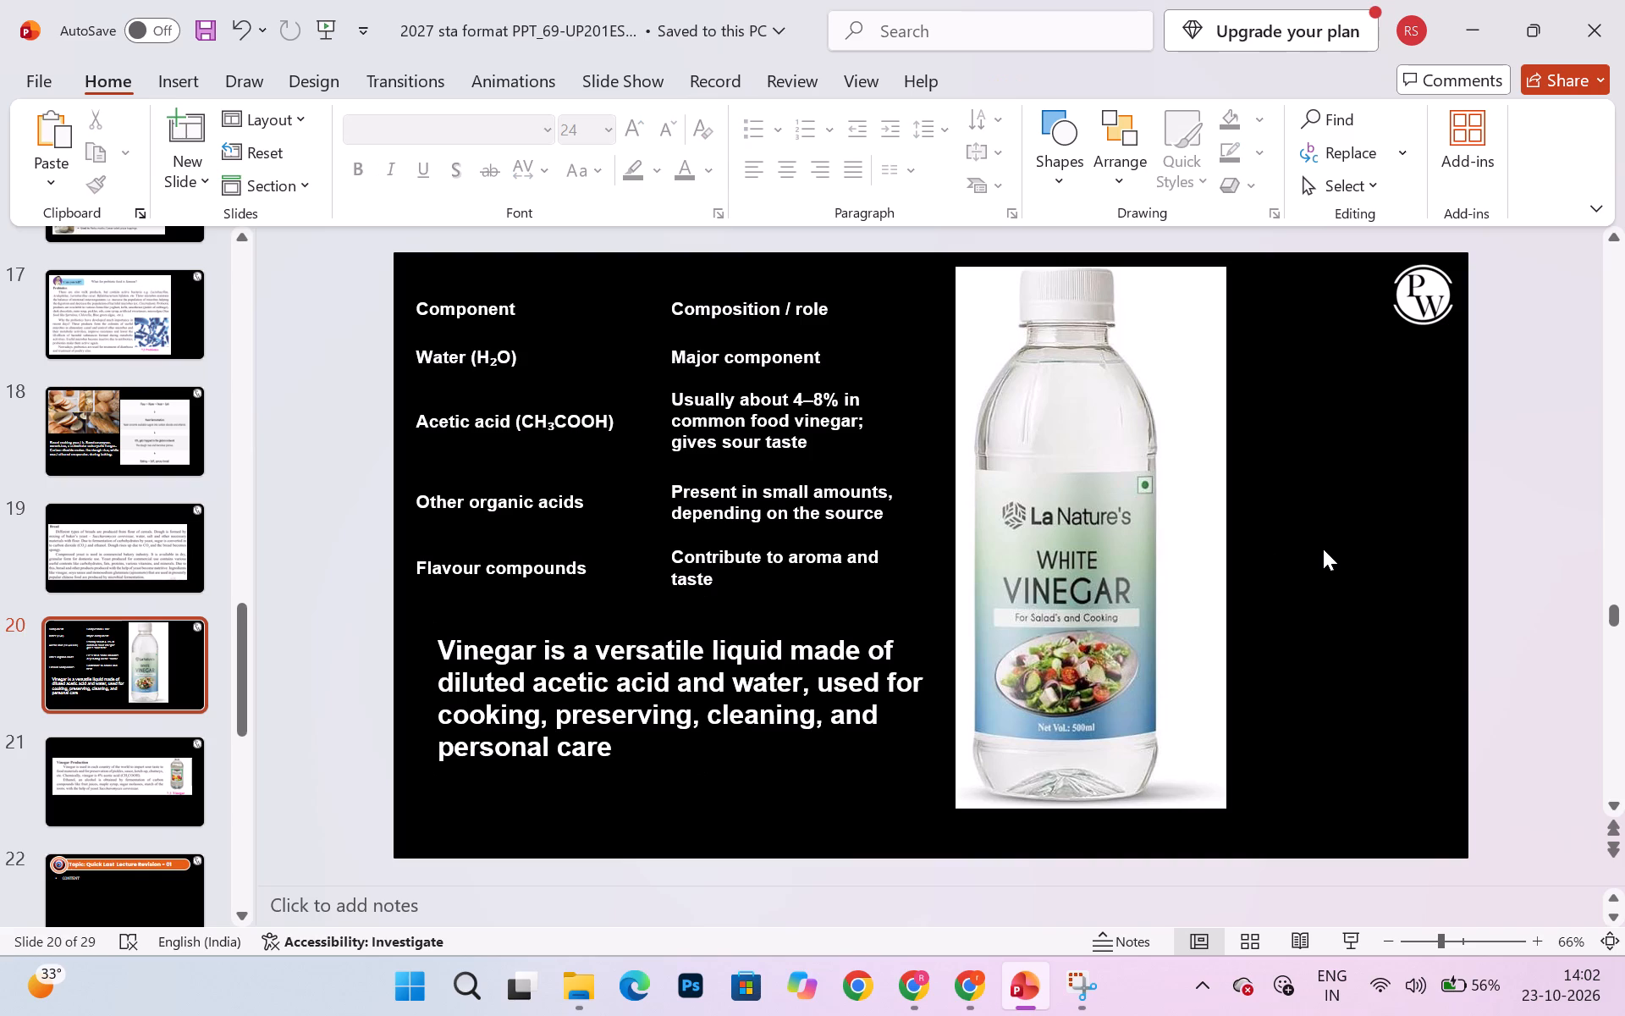